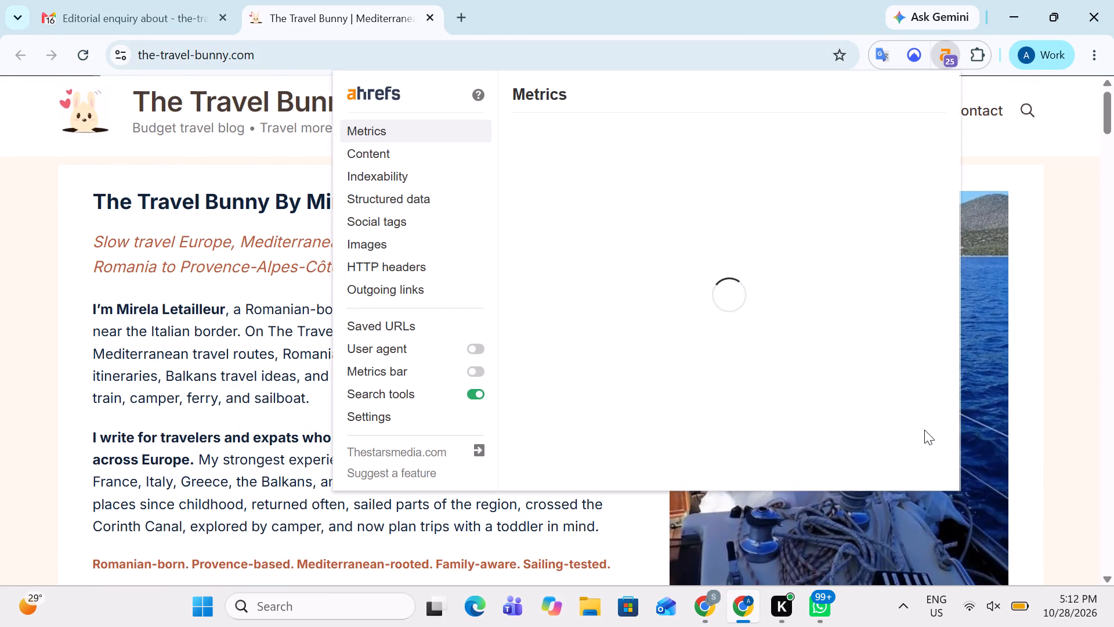
In the New Master Sheet - Data Collection spreadsheet, enter DR 25 and traffic 970 for the-travel-bunny.com.
{"action": "key", "text": "alt+Tab"}
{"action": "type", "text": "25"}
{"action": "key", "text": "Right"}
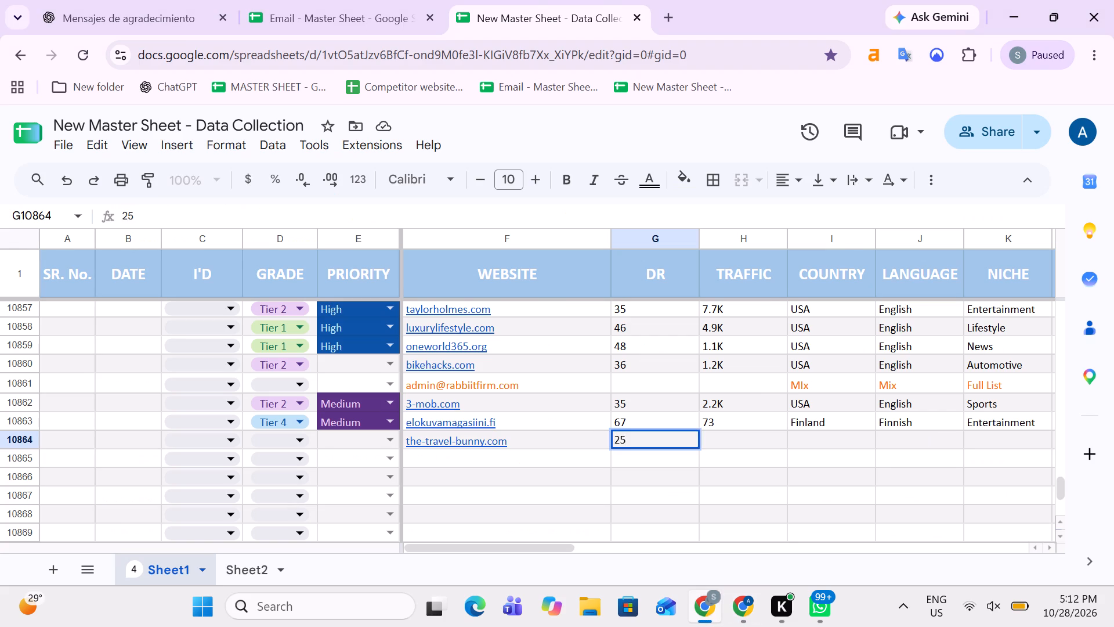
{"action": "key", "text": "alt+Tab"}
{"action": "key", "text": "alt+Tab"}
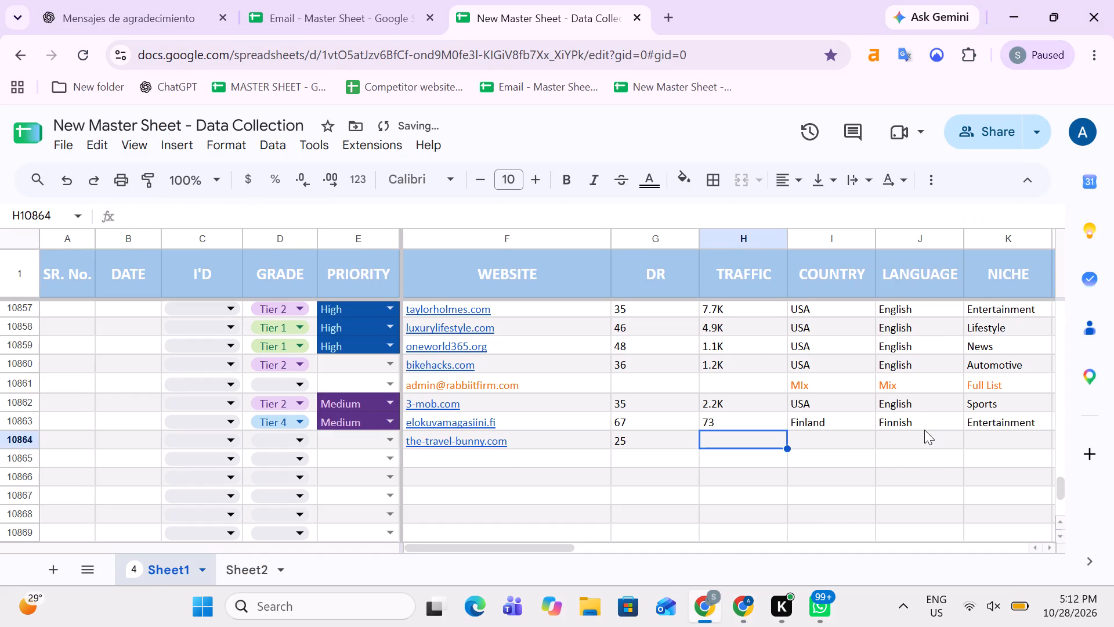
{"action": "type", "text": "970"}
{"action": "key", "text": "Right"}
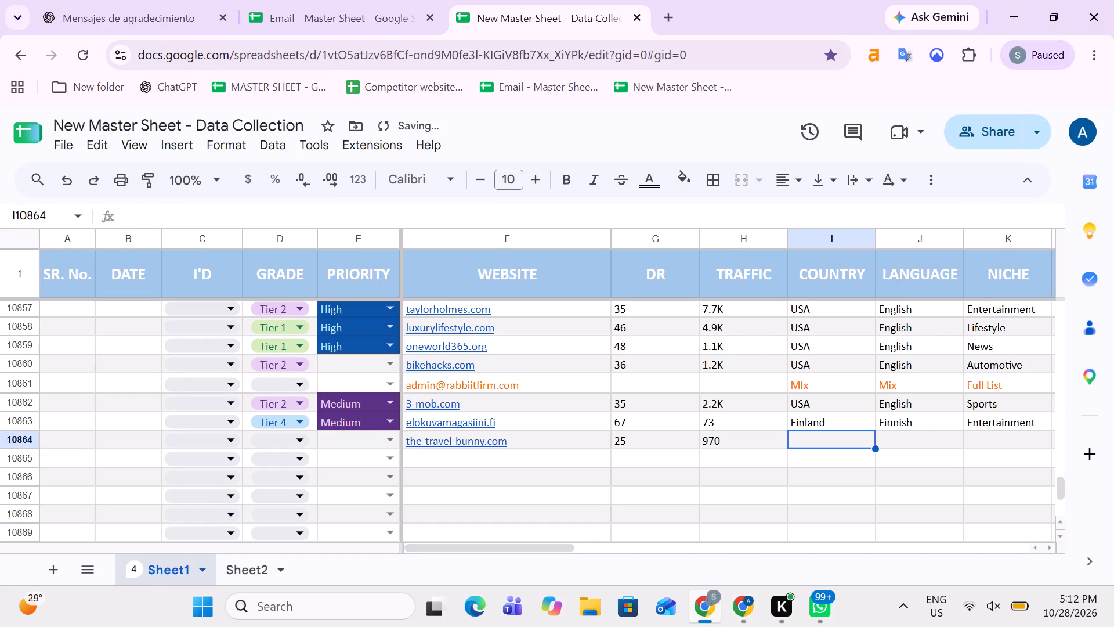
Fill in country USA, language English and niche Tour & Travel for the-travel-bunny.com.
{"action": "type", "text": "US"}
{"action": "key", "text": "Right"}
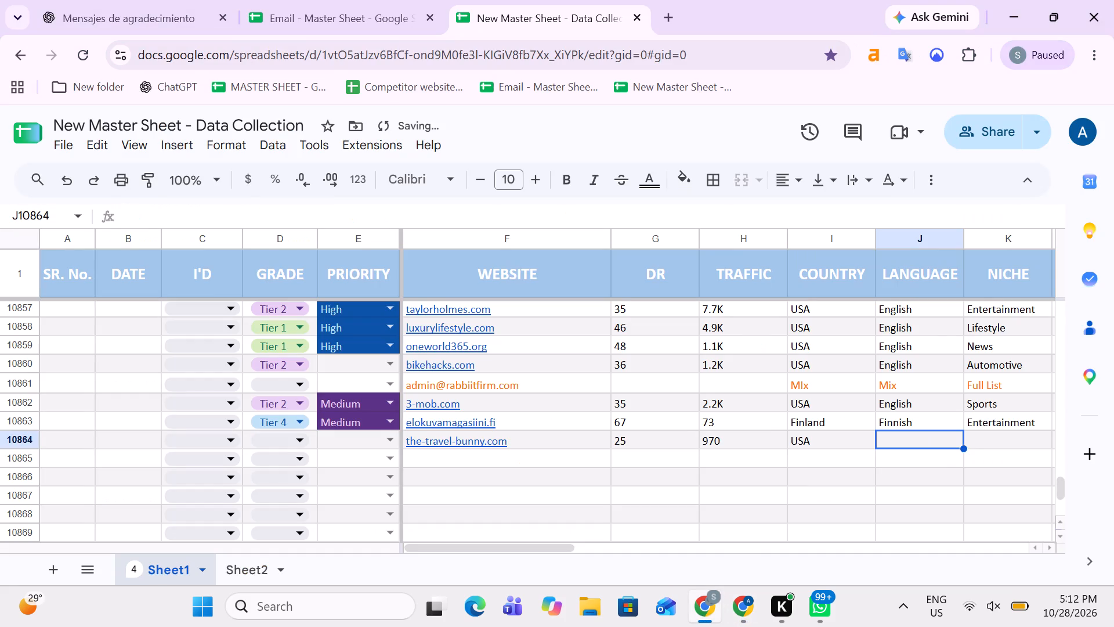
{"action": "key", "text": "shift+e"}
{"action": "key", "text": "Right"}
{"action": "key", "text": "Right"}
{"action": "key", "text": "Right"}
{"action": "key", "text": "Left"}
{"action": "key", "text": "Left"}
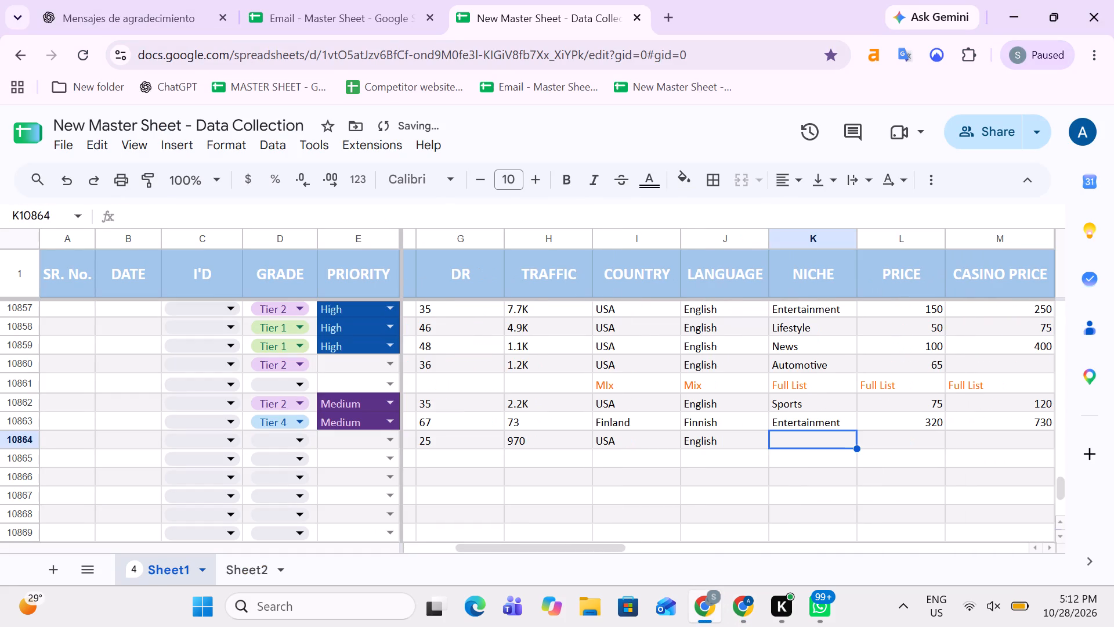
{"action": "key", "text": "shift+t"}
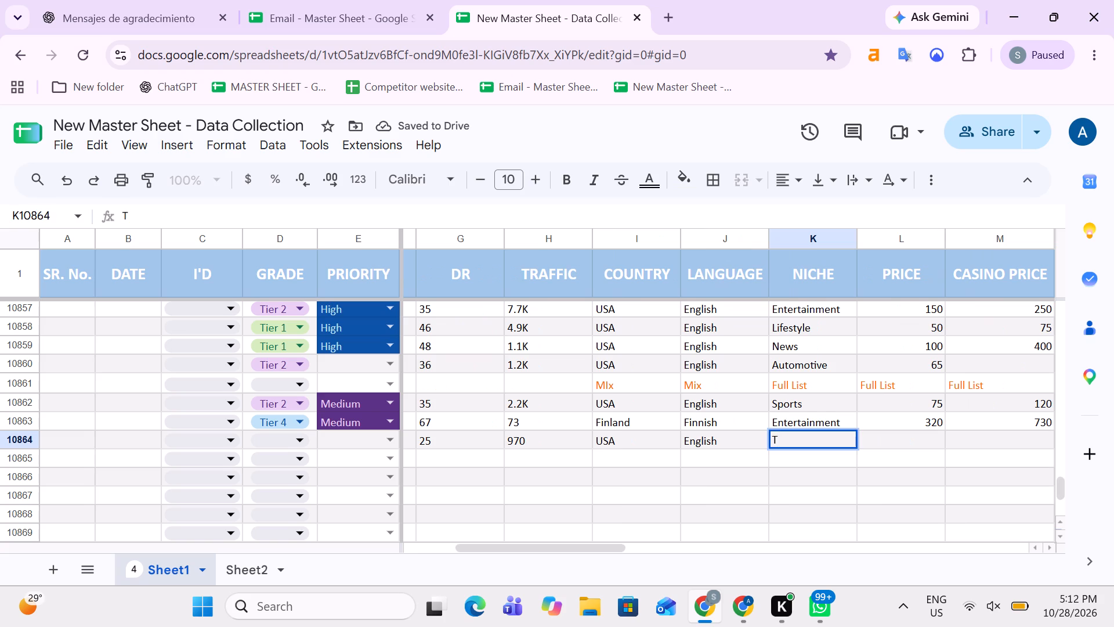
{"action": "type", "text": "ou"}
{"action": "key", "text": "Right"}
Switch to The Travel Bunny website, search it for Netbet, and close the site after checking.
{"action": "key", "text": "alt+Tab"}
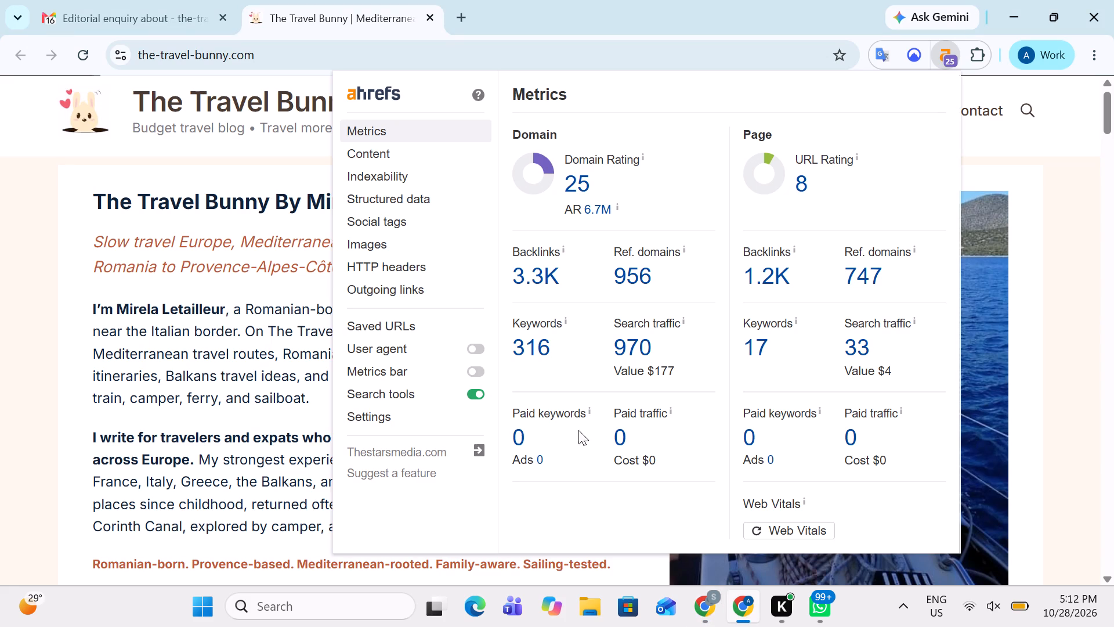
{"action": "left_click", "coordinate": [0, 286]}
{"action": "scroll", "coordinate": [1023, 217], "scroll_direction": "up", "scroll_amount": 2}
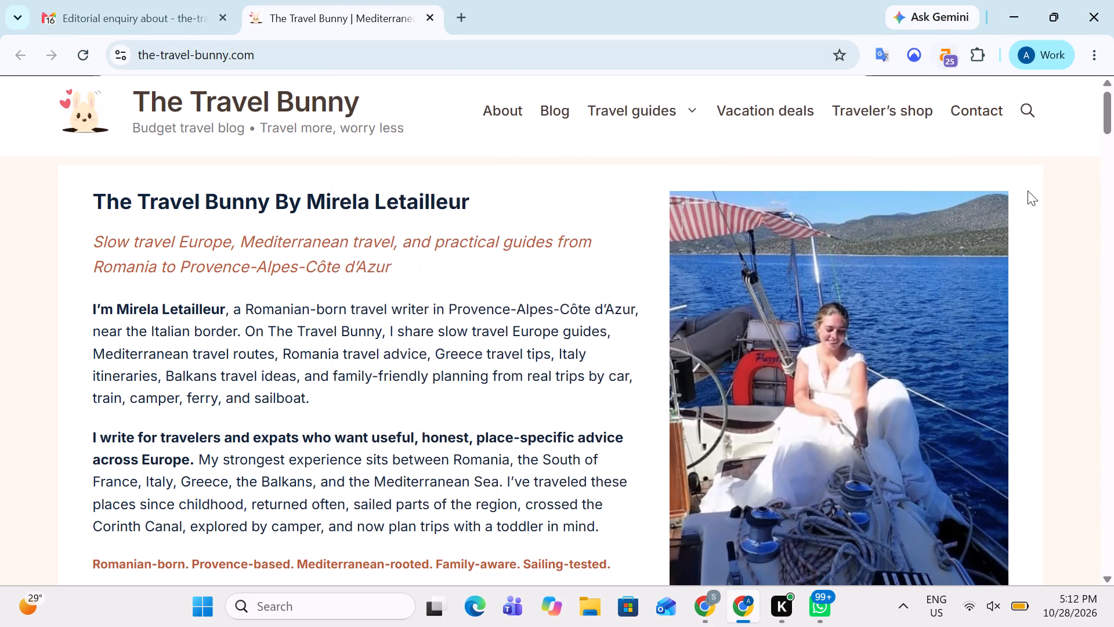
{"action": "left_click", "coordinate": [1026, 118]}
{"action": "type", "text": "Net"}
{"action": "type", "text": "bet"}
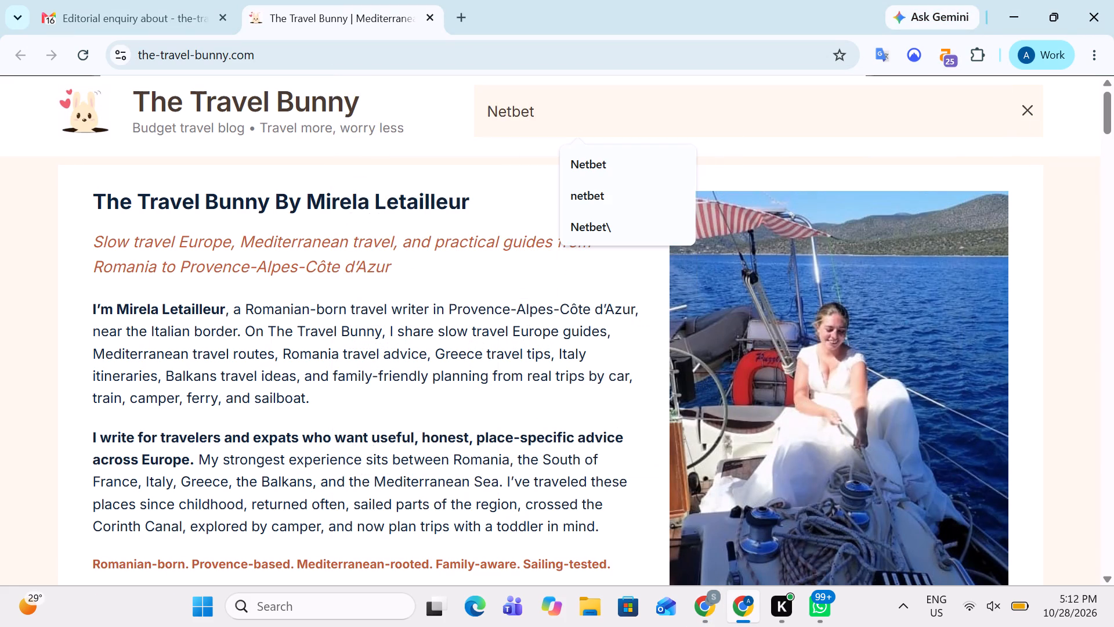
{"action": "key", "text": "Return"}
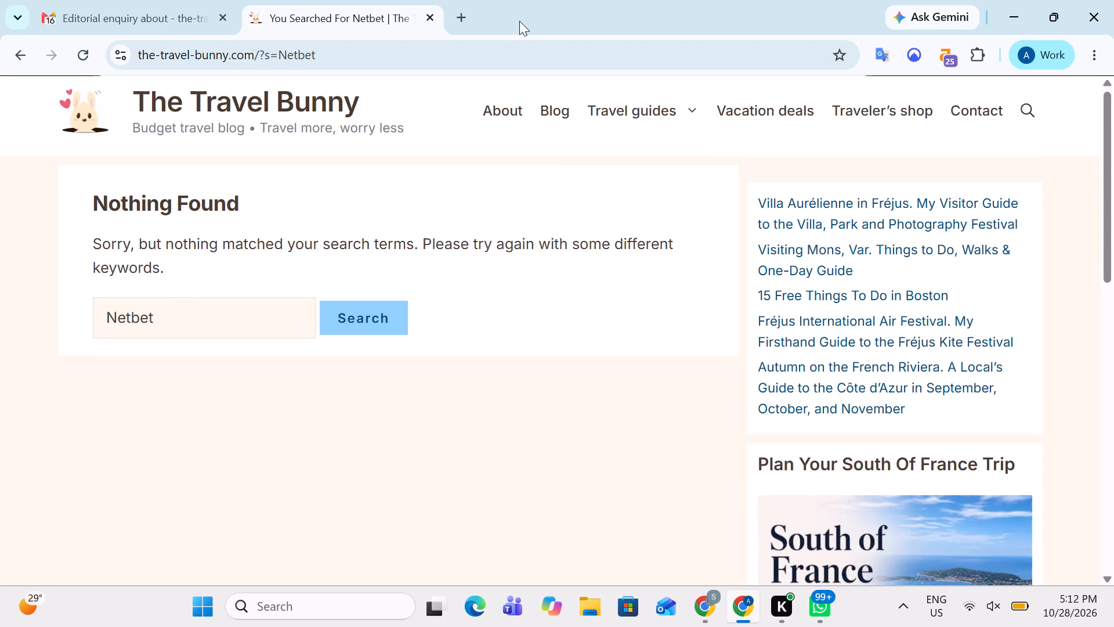
{"action": "left_click", "coordinate": [426, 20]}
Check the guest post rate in the publisher's email and enter 125 as the-travel-bunny.com's price in the spreadsheet.
{"action": "scroll", "coordinate": [522, 338], "scroll_direction": "down", "scroll_amount": 6}
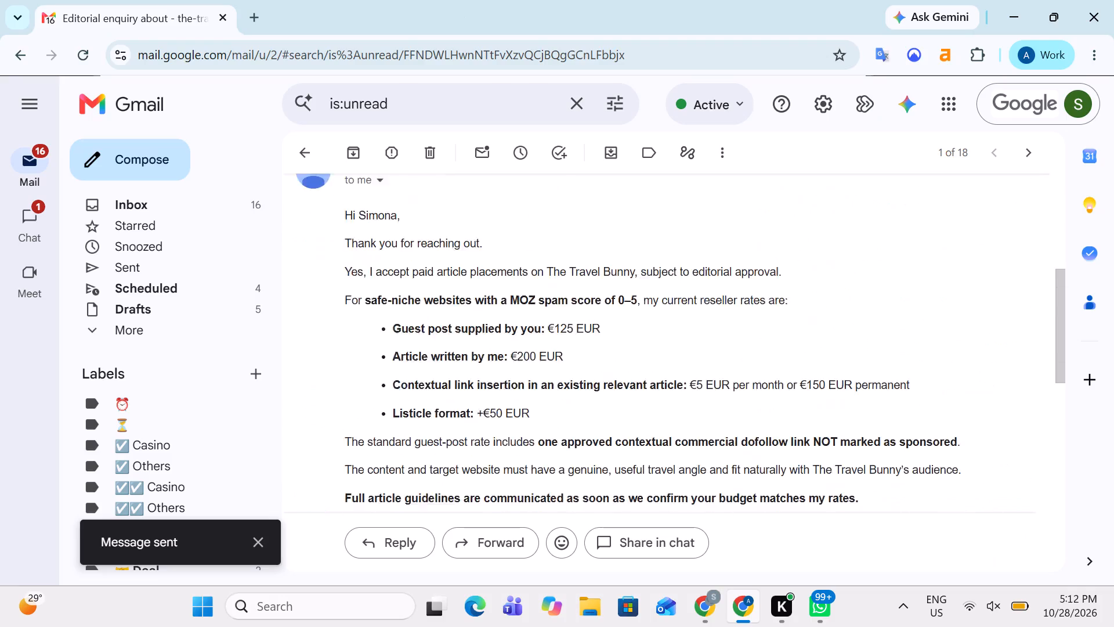
{"action": "scroll", "coordinate": [566, 382], "scroll_direction": "up", "scroll_amount": 2}
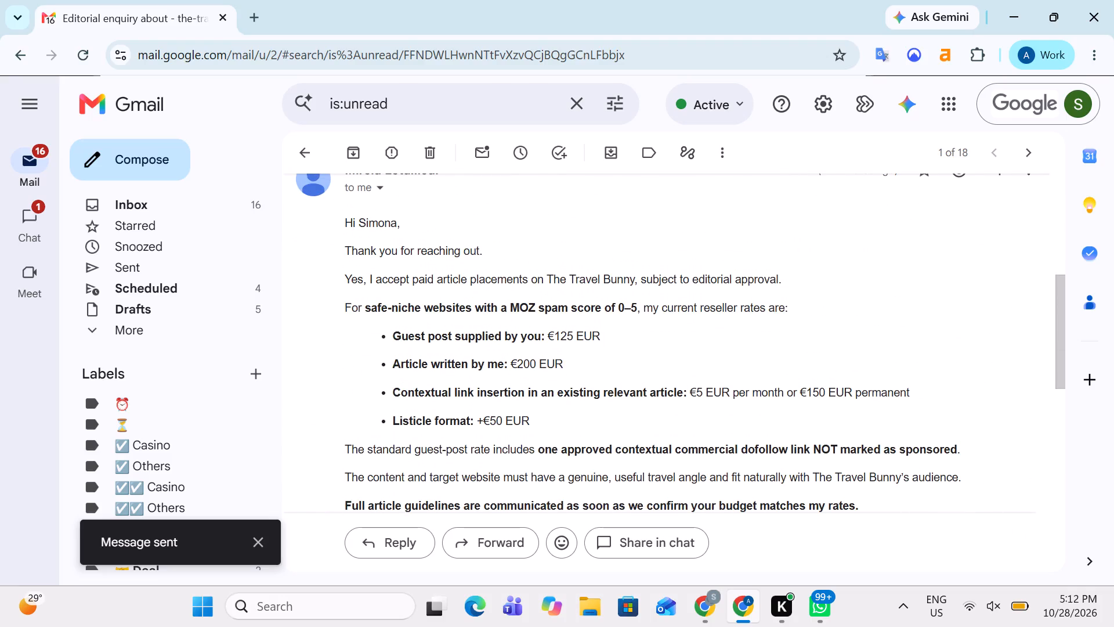
{"action": "key", "text": "alt+Tab"}
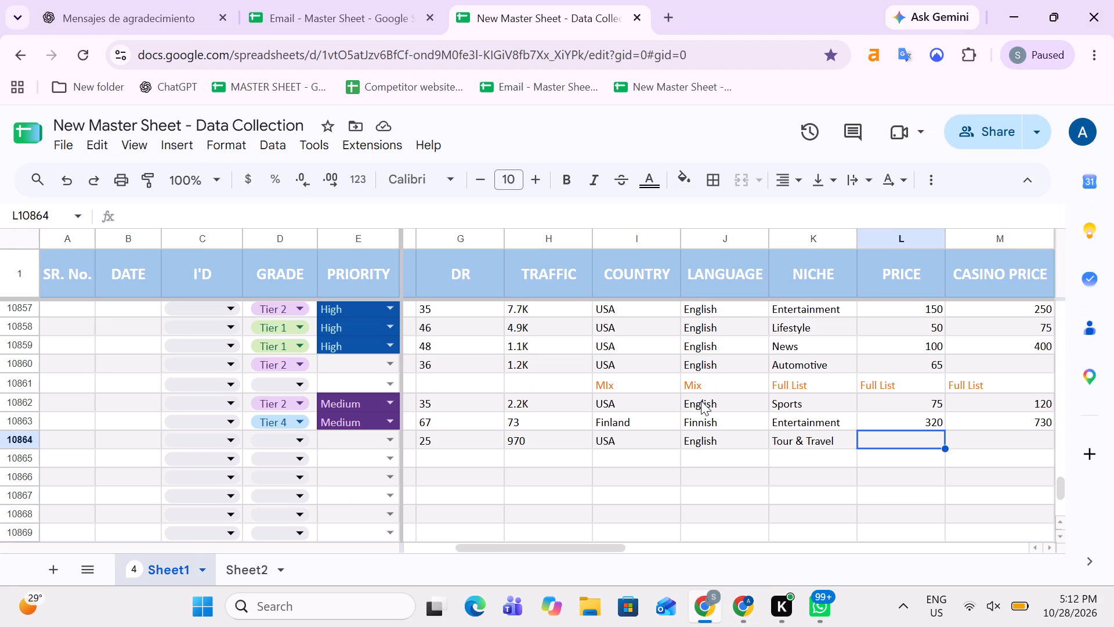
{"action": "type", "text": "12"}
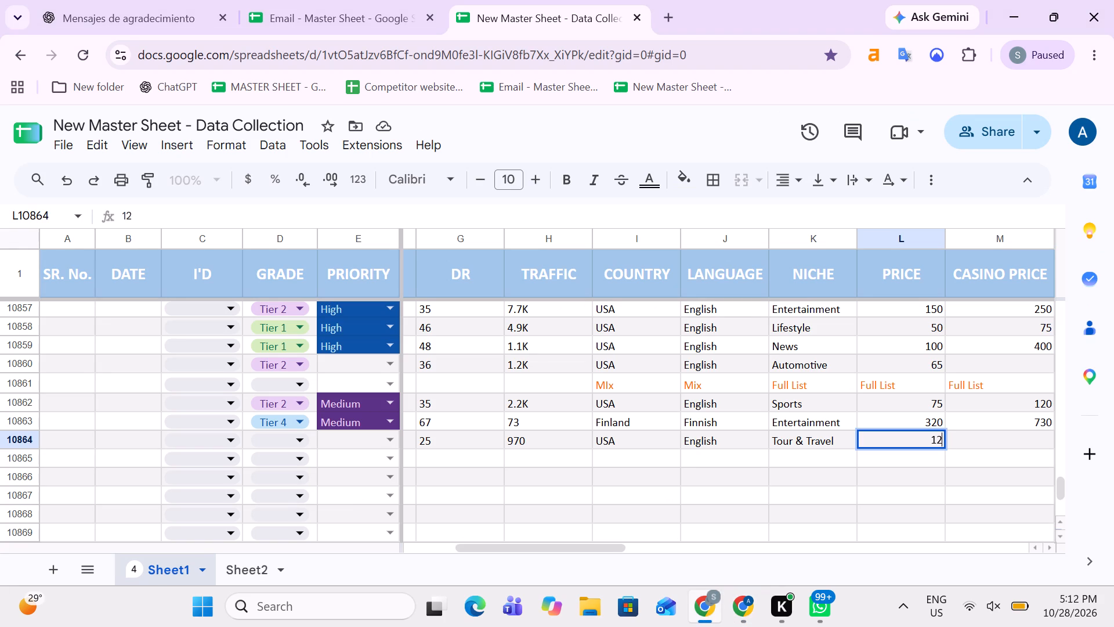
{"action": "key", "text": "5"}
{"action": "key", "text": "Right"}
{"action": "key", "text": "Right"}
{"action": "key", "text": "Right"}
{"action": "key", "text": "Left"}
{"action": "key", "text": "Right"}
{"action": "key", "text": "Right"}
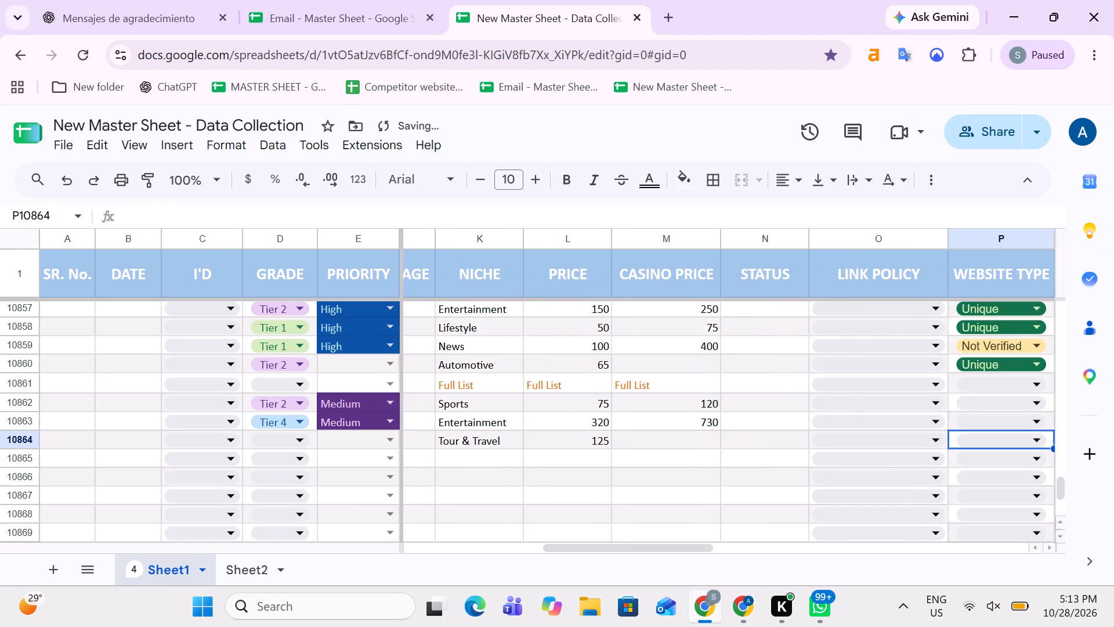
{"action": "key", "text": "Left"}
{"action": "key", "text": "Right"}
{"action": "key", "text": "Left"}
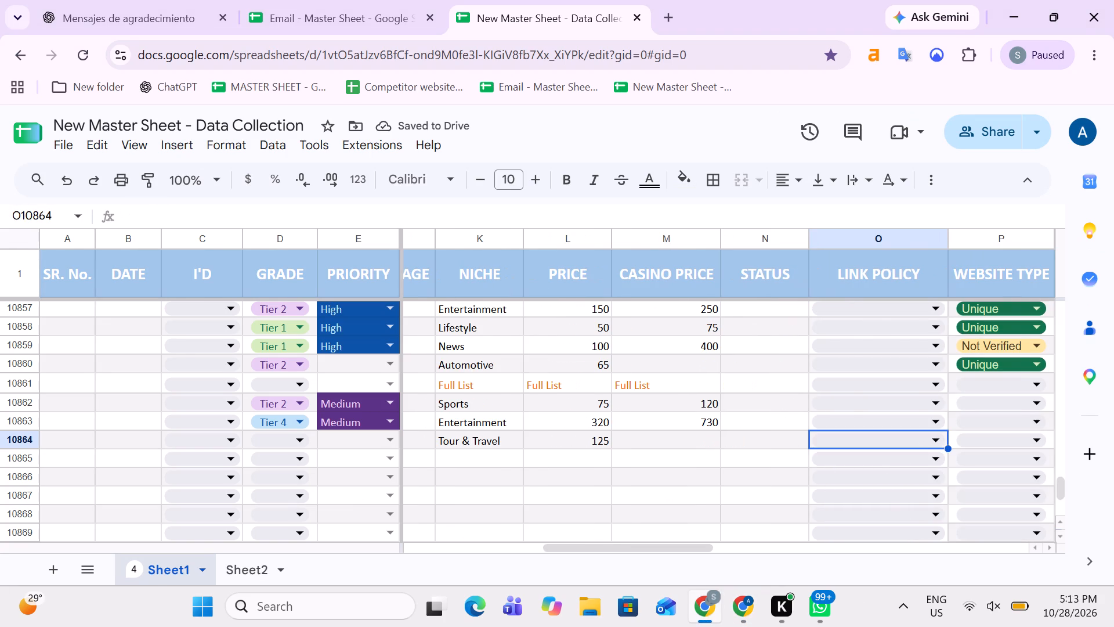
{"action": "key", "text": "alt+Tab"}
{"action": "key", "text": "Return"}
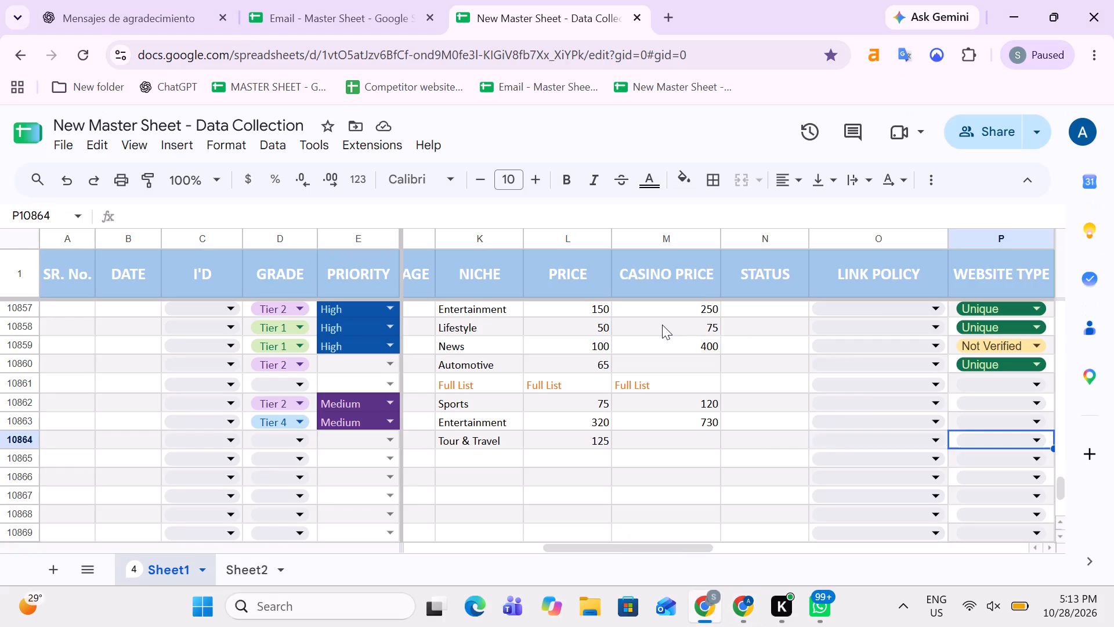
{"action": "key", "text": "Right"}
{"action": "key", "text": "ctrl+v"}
Set the website type of the-travel-bunny.com to Unique.
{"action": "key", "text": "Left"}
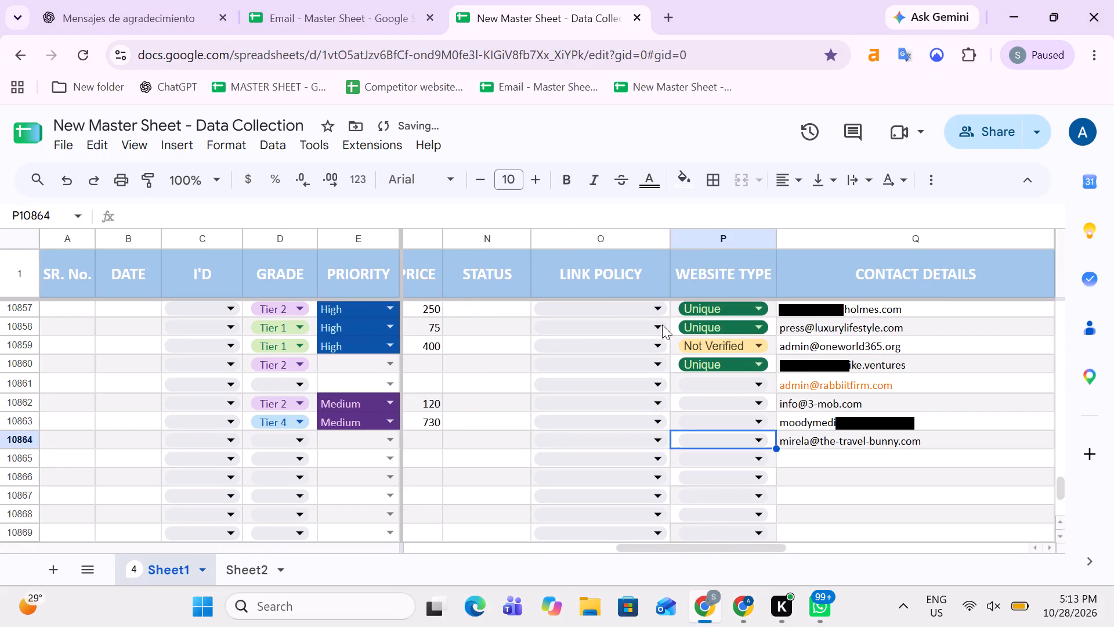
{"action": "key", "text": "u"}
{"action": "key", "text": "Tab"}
Look through the-travel-bunny.com's row in the spreadsheet for fields that still need filling.
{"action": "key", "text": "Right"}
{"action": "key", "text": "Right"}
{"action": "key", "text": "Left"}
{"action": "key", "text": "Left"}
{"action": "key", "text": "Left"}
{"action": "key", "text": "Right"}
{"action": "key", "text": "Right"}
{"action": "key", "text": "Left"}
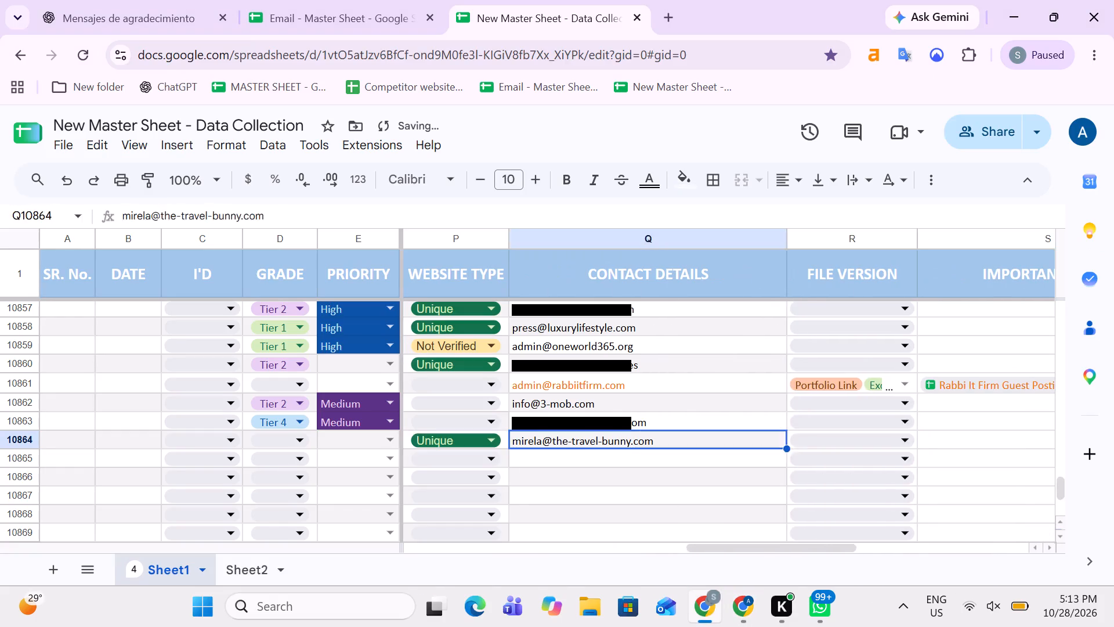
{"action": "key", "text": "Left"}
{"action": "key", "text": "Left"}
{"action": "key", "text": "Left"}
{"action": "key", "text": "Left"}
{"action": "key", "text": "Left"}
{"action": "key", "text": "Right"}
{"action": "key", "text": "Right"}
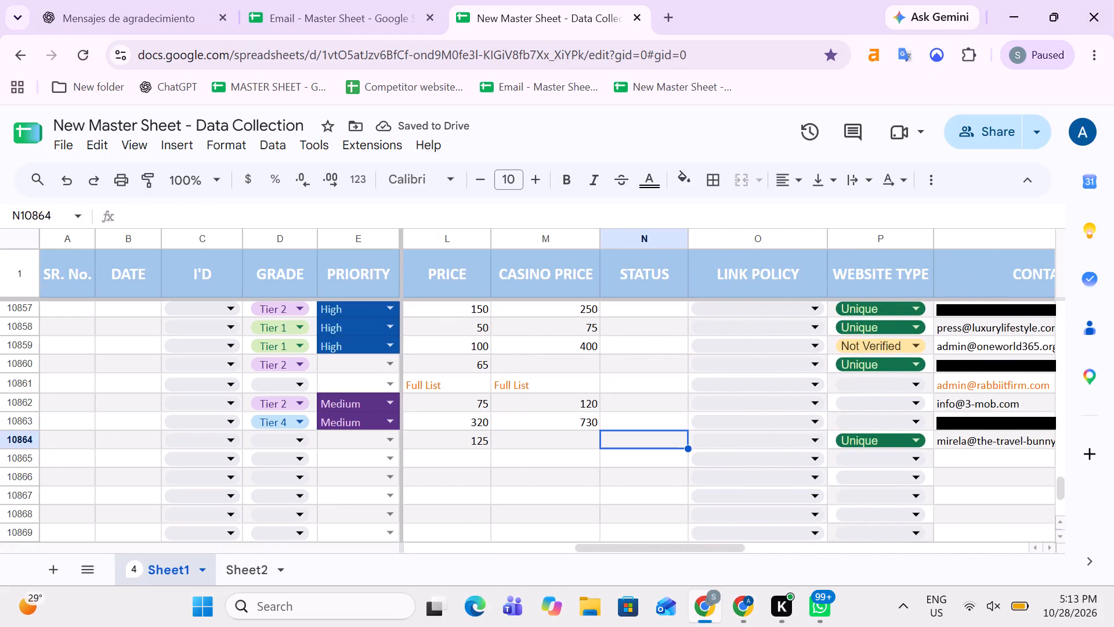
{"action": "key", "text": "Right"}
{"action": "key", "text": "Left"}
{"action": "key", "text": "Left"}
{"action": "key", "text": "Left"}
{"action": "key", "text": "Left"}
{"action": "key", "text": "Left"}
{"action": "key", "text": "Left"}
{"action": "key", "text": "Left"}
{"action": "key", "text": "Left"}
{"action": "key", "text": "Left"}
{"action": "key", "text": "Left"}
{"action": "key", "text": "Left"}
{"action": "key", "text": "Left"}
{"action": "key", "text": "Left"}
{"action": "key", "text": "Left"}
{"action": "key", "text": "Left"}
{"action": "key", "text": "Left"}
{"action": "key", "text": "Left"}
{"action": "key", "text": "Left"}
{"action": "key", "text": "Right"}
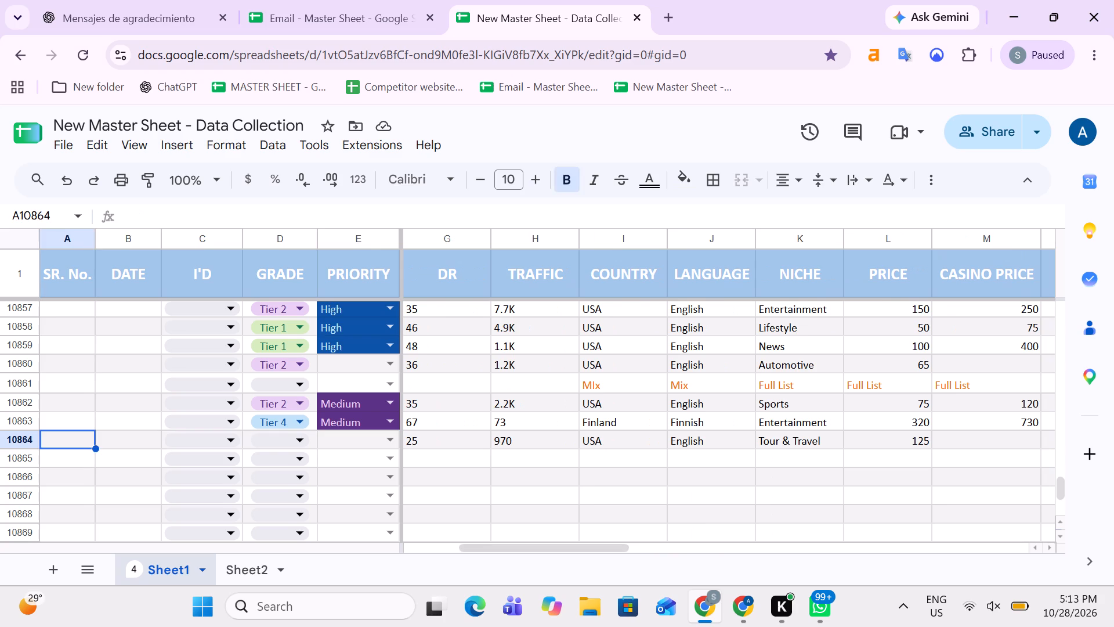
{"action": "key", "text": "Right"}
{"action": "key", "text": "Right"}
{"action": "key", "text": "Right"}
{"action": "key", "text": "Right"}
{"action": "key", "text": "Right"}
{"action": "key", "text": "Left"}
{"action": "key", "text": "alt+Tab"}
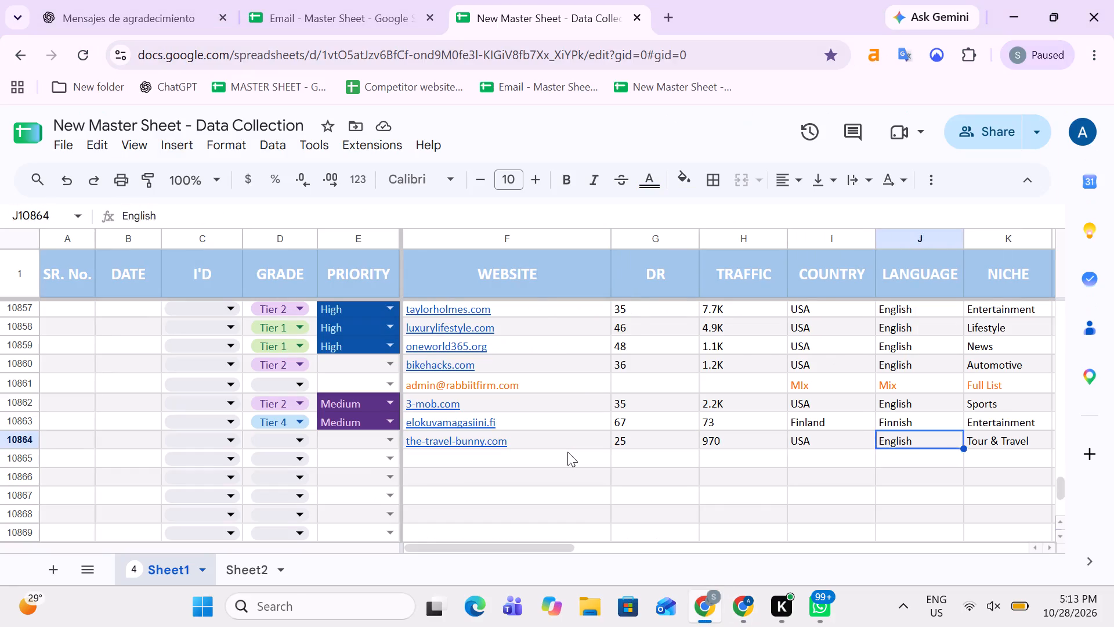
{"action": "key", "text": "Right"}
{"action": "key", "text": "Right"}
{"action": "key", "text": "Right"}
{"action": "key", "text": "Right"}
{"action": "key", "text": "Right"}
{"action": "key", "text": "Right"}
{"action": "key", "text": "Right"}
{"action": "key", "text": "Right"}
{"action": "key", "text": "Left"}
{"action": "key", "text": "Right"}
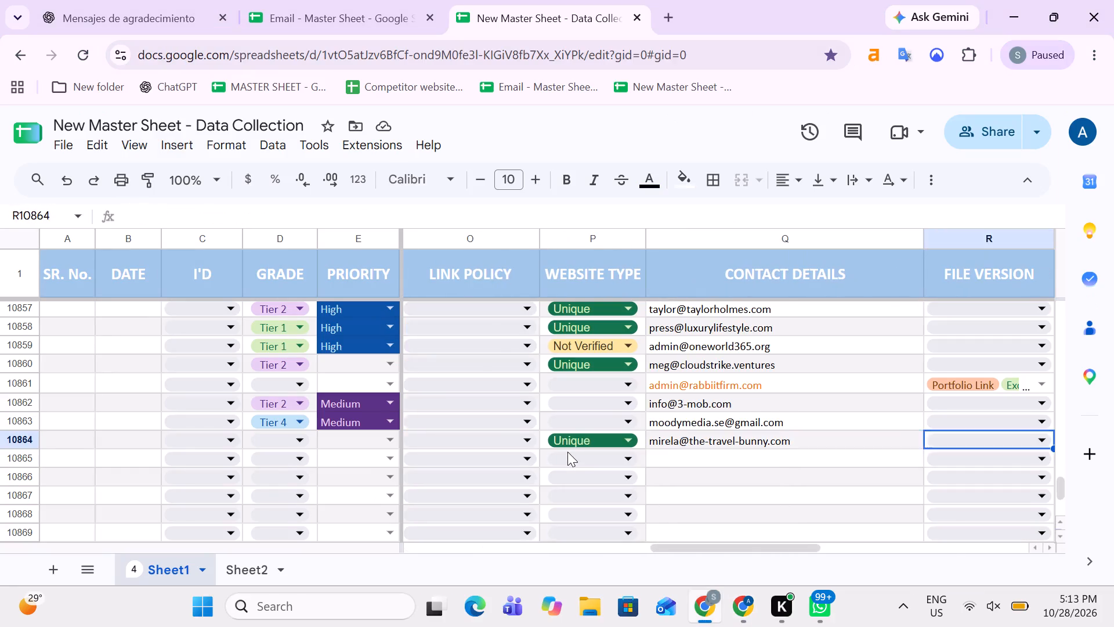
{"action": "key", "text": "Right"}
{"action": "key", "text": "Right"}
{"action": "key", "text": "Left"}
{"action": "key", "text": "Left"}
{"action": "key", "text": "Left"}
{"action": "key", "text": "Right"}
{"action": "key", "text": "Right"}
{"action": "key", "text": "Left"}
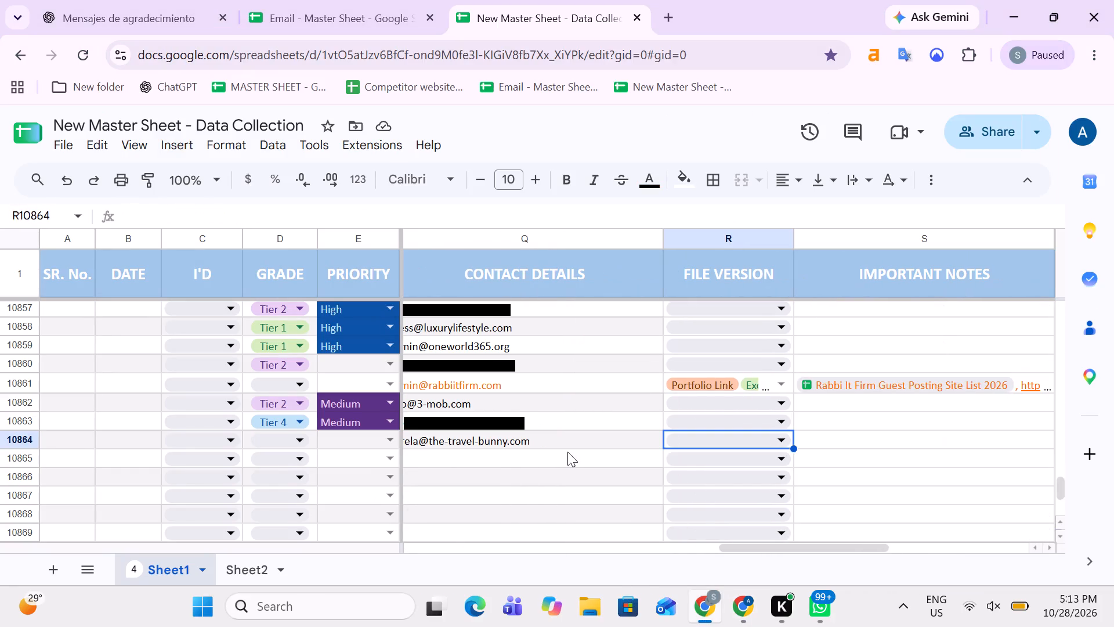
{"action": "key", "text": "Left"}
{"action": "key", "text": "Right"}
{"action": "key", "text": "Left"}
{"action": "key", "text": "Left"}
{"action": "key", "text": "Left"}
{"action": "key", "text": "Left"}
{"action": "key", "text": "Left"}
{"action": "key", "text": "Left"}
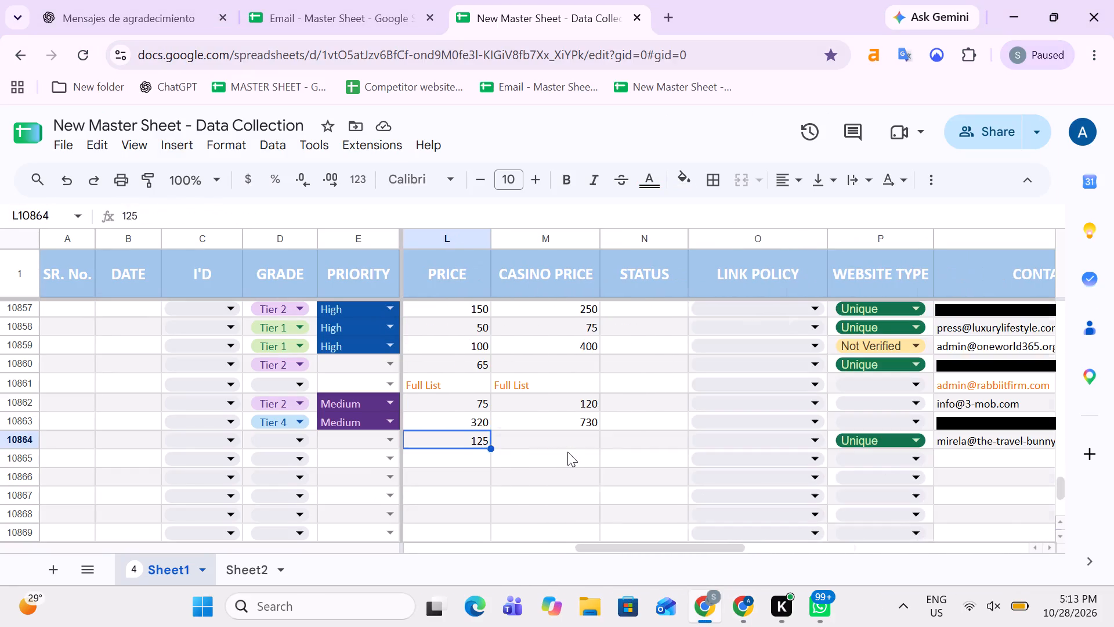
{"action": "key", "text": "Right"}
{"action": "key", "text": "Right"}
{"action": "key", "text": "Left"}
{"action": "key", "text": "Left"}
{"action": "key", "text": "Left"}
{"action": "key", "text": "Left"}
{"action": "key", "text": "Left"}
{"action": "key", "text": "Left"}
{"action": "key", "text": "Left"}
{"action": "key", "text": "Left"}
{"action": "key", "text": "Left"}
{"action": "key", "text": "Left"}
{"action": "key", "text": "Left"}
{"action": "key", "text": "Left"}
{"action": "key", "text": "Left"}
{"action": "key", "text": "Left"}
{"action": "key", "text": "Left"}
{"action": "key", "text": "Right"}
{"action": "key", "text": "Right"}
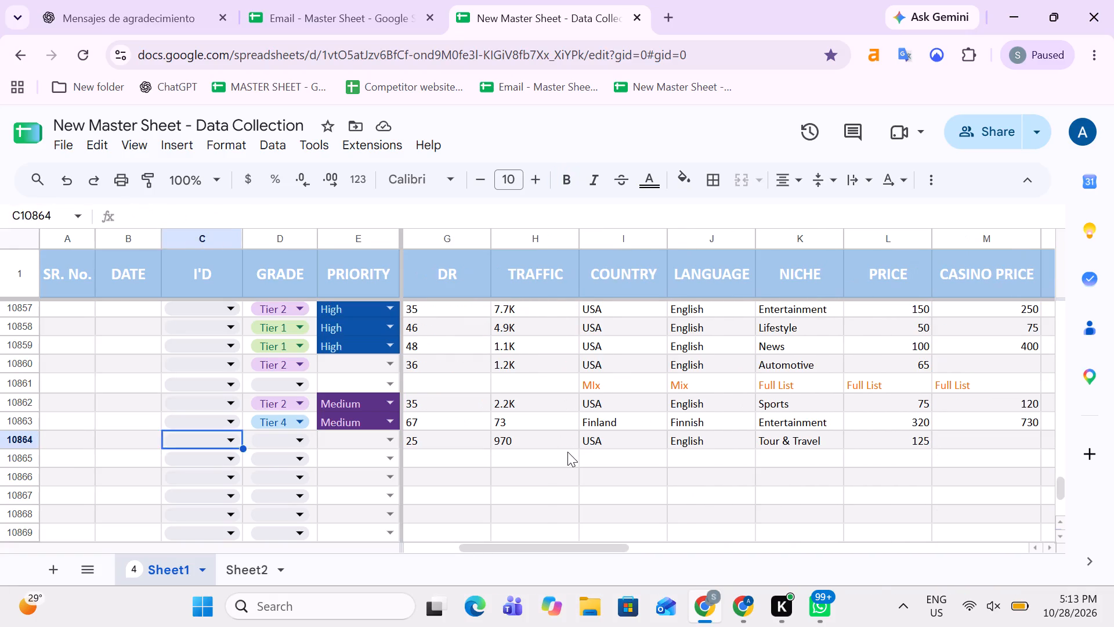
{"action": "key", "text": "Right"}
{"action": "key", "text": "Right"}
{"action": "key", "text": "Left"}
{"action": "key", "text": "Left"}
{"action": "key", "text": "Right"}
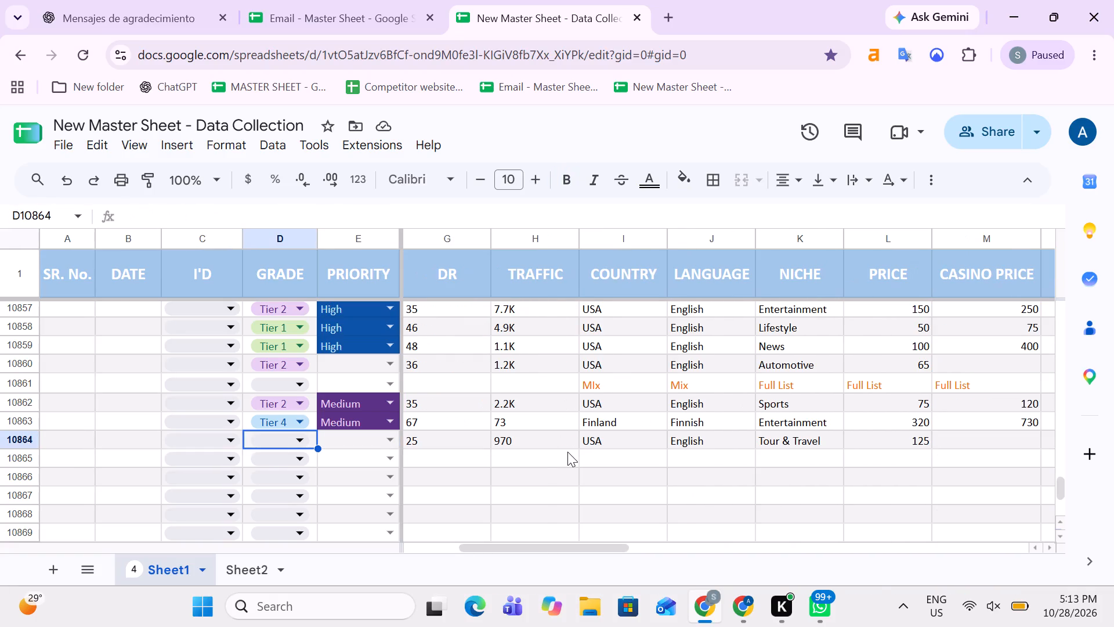
Set the grade of the-travel-bunny.com's row to Tier 3.
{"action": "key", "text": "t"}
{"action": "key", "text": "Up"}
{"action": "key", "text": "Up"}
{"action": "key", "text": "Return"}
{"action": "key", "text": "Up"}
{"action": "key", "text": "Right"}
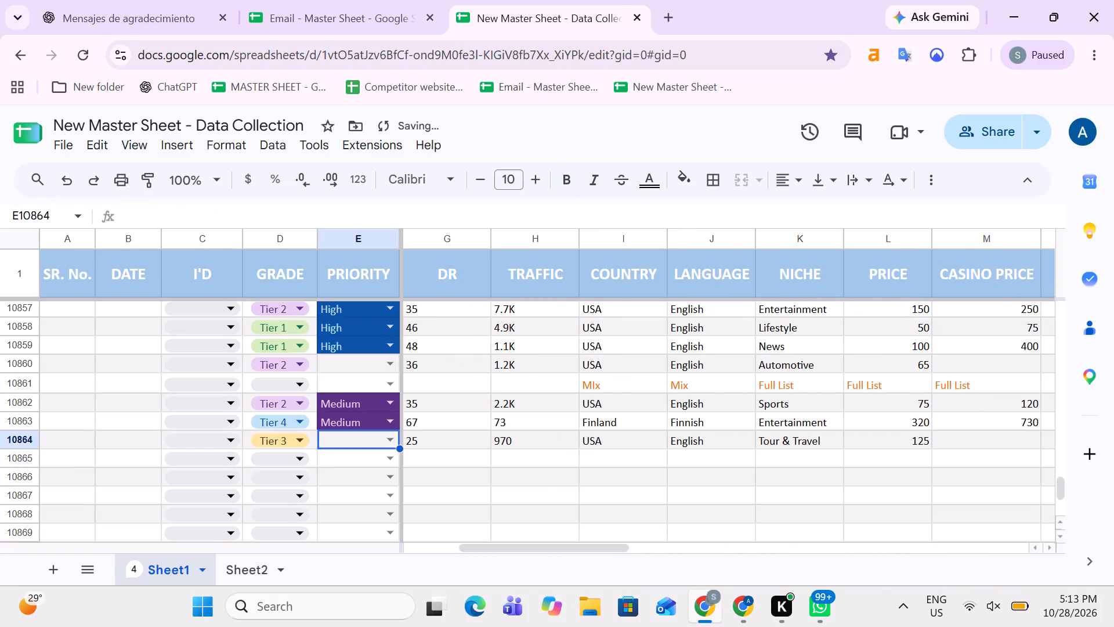
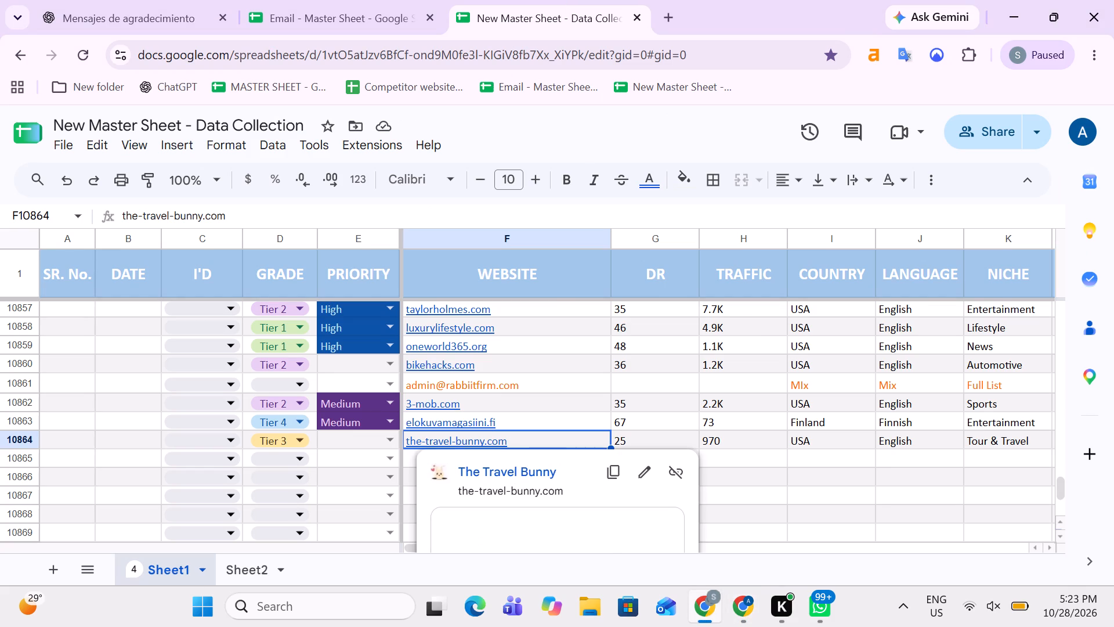
{"action": "key", "text": "Right"}
{"action": "key", "text": "Right"}
{"action": "key", "text": "Right"}
{"action": "key", "text": "Right"}
{"action": "key", "text": "Right"}
{"action": "key", "text": "Right"}
{"action": "key", "text": "Right"}
{"action": "key", "text": "Right"}
{"action": "key", "text": "Right"}
{"action": "key", "text": "Right"}
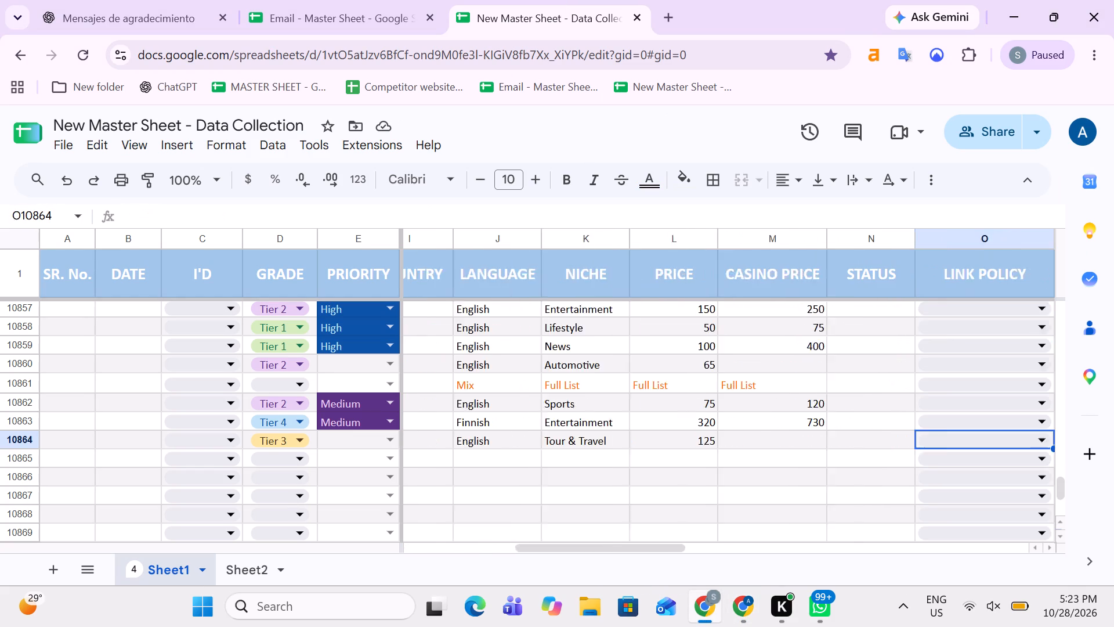
{"action": "key", "text": "Left"}
{"action": "key", "text": "Left"}
{"action": "key", "text": "Left"}
{"action": "key", "text": "Left"}
{"action": "key", "text": "Left"}
{"action": "key", "text": "Left"}
{"action": "key", "text": "Left"}
{"action": "key", "text": "Left"}
{"action": "key", "text": "Left"}
{"action": "key", "text": "Left"}
{"action": "key", "text": "Left"}
{"action": "key", "text": "Left"}
{"action": "key", "text": "Left"}
{"action": "key", "text": "Left"}
{"action": "key", "text": "Left"}
{"action": "key", "text": "Left"}
{"action": "key", "text": "Left"}
{"action": "key", "text": "Left"}
{"action": "key", "text": "Right"}
{"action": "key", "text": "Right"}
{"action": "key", "text": "Right"}
{"action": "key", "text": "Right"}
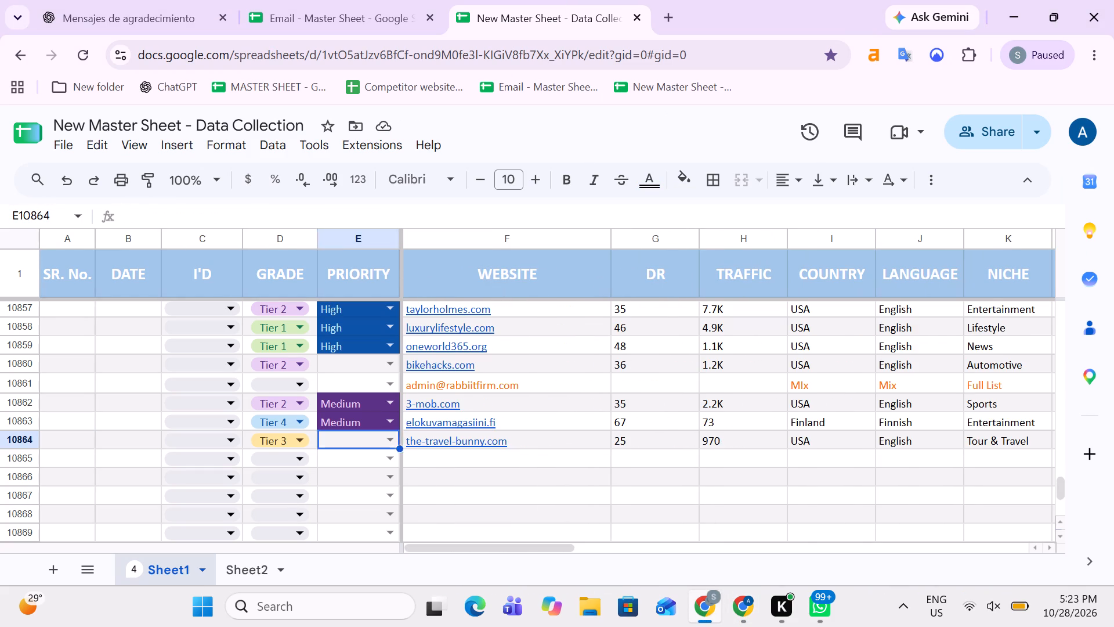
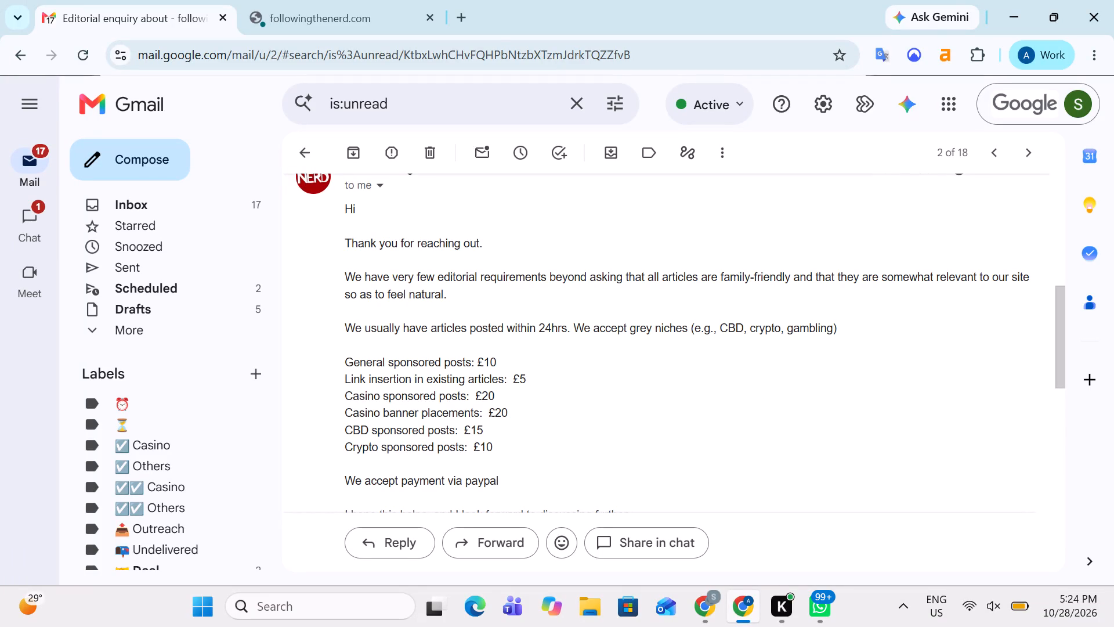
Check the rest of the Following the Nerd reply and continue to the followingthenerd.com website despite its insecure connection.
{"action": "scroll", "coordinate": [477, 430], "scroll_direction": "down", "scroll_amount": 3}
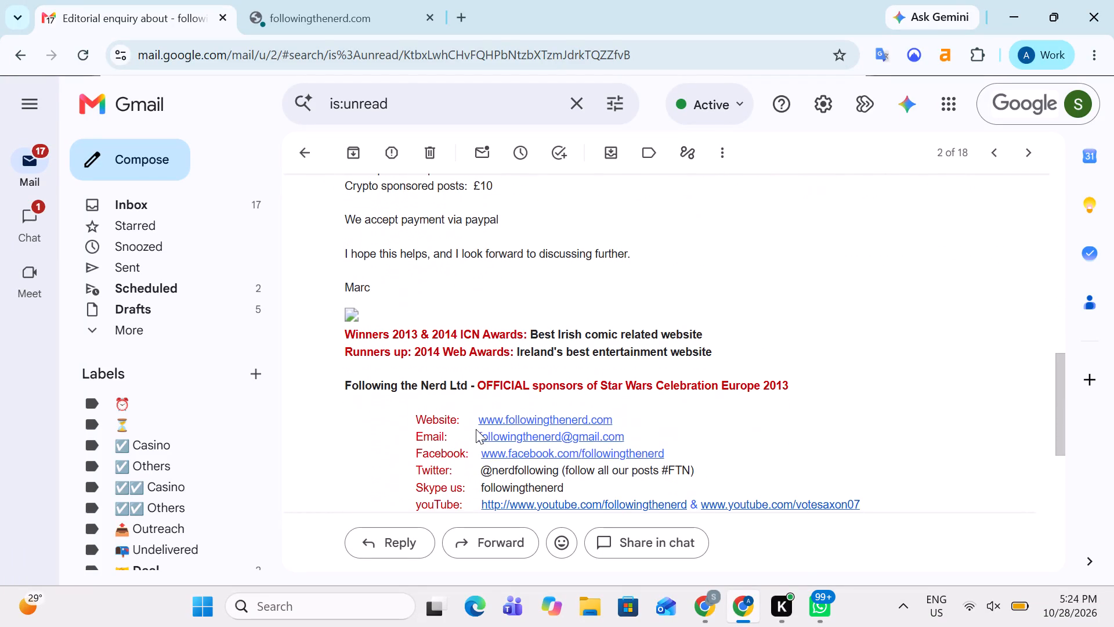
{"action": "scroll", "coordinate": [477, 431], "scroll_direction": "down", "scroll_amount": 6}
{"action": "left_click", "coordinate": [366, 0]}
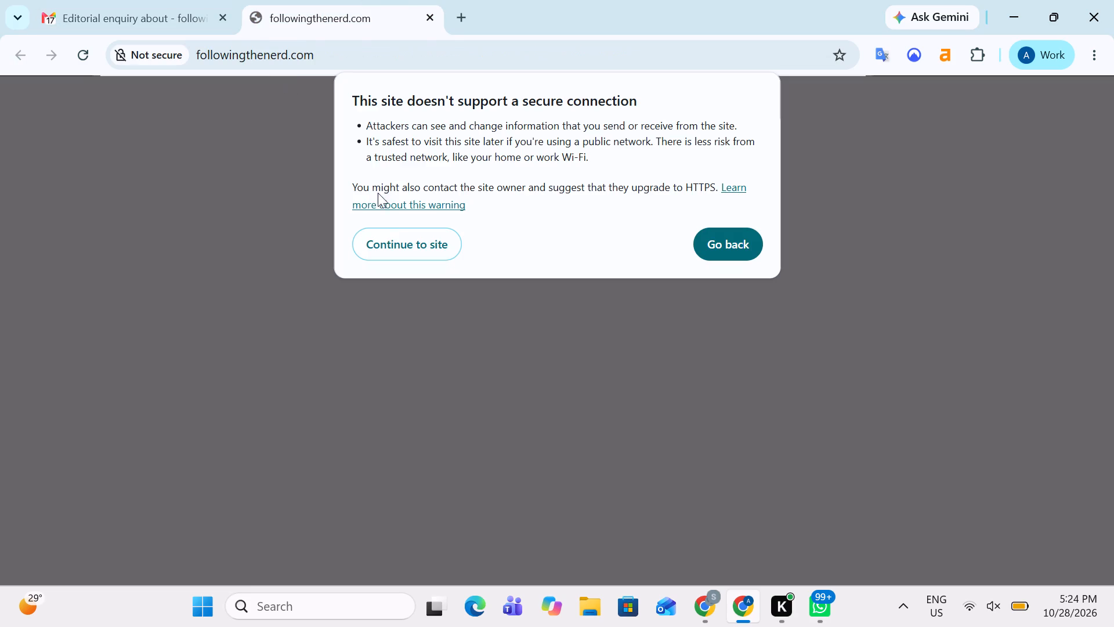
{"action": "left_click", "coordinate": [395, 254]}
Copy the domain followingthenerd.com from the site's address into the WEBSITE column of row 10865 in the New Master Sheet.
{"action": "left_click", "coordinate": [352, 49]}
{"action": "left_click_drag", "start_coordinate": [352, 49], "coordinate": [324, 52]}
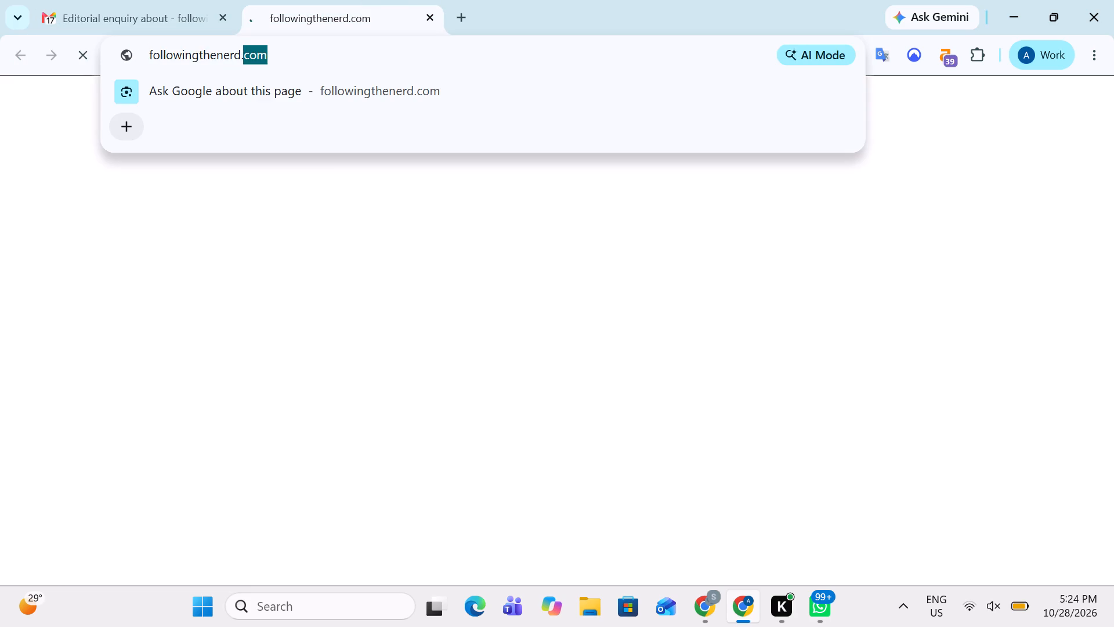
{"action": "left_click_drag", "start_coordinate": [324, 52], "coordinate": [258, 51]}
{"action": "left_click", "coordinate": [395, 52]}
{"action": "left_click_drag", "start_coordinate": [395, 52], "coordinate": [284, 60]}
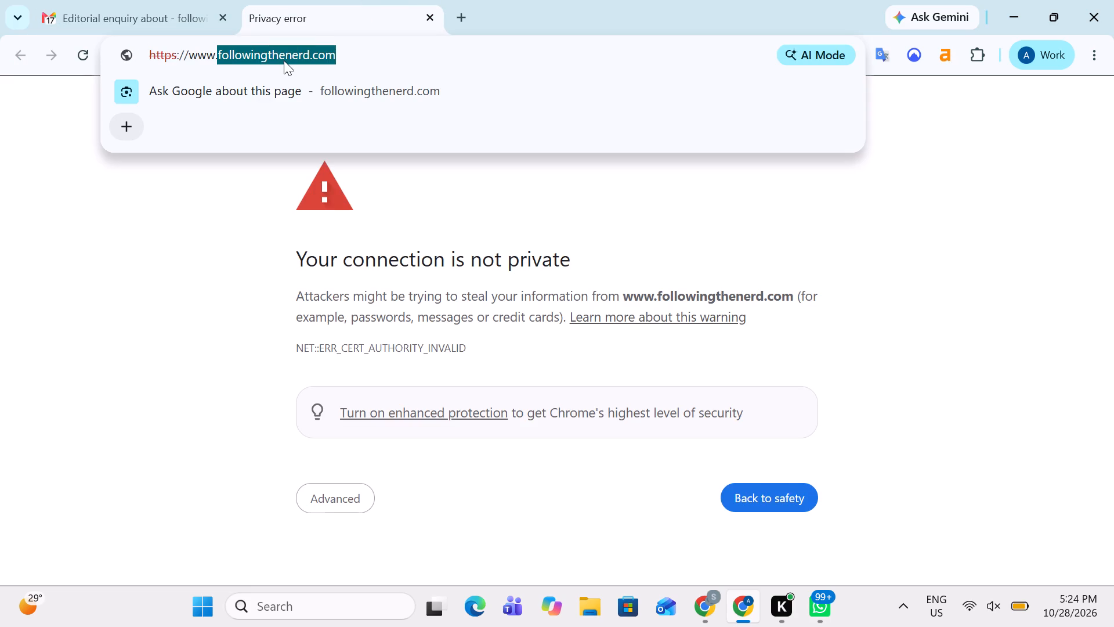
{"action": "key", "text": "ctrl+c"}
{"action": "key", "text": "ctrl+c"}
{"action": "key", "text": "alt+Tab"}
{"action": "key", "text": "Down"}
{"action": "key", "text": "Up"}
{"action": "key", "text": "Return"}
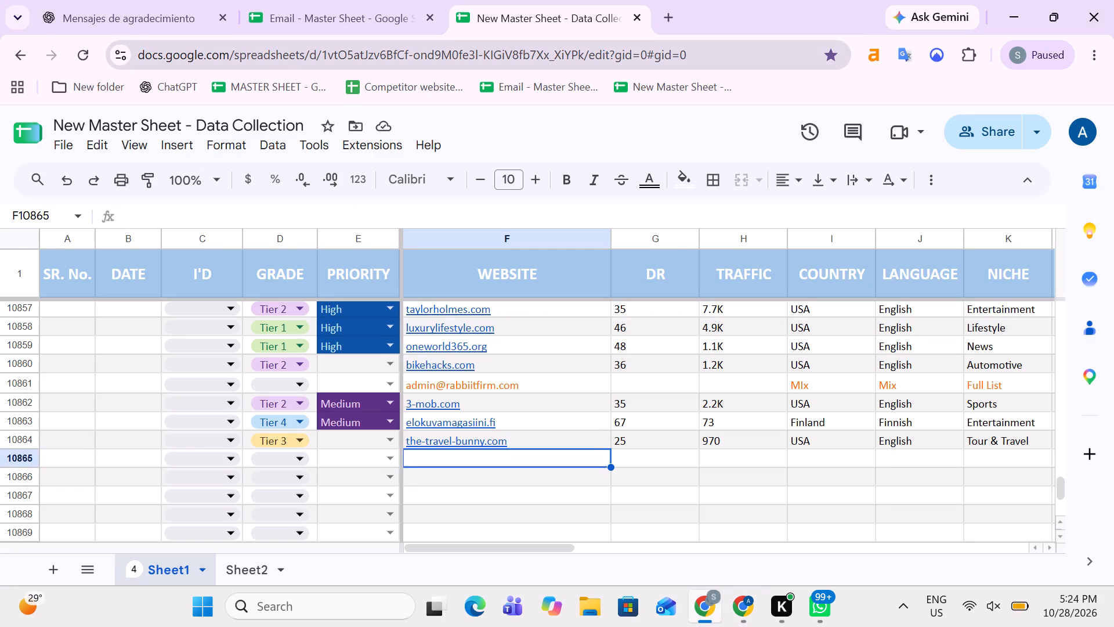
{"action": "key", "text": "ctrl+v"}
{"action": "key", "text": "Tab"}
Return to the followingthenerd.com page, close it, and review the signature and sponsored-post prices in the publisher's email reply.
{"action": "key", "text": "alt+Tab"}
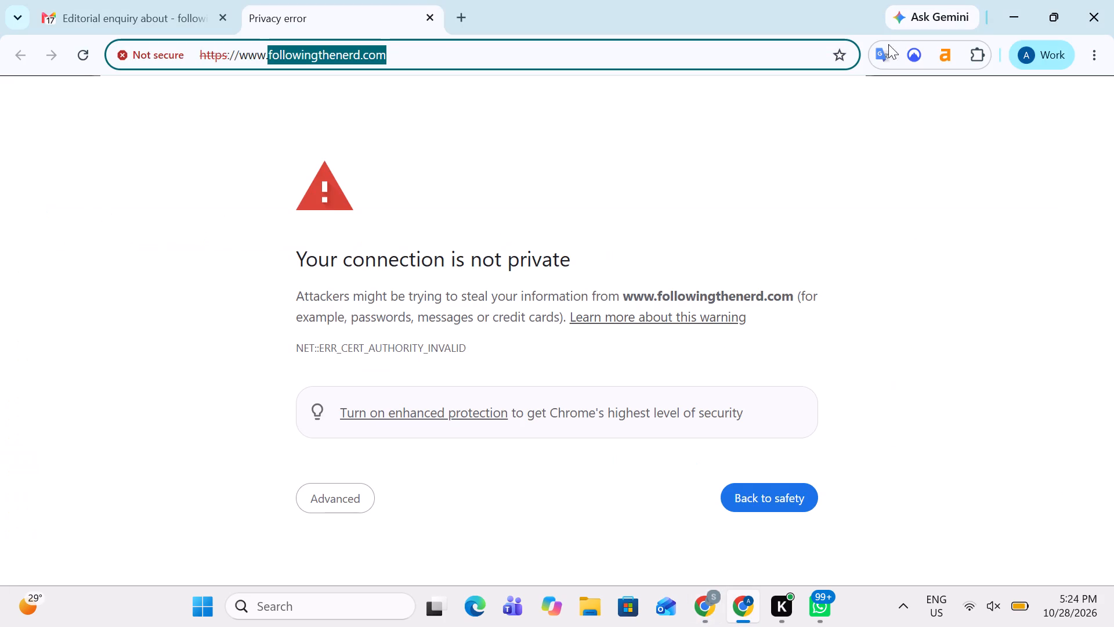
{"action": "left_click", "coordinate": [125, 246]}
{"action": "scroll", "coordinate": [659, 557], "scroll_direction": "down", "scroll_amount": 3}
{"action": "left_click", "coordinate": [435, 12]}
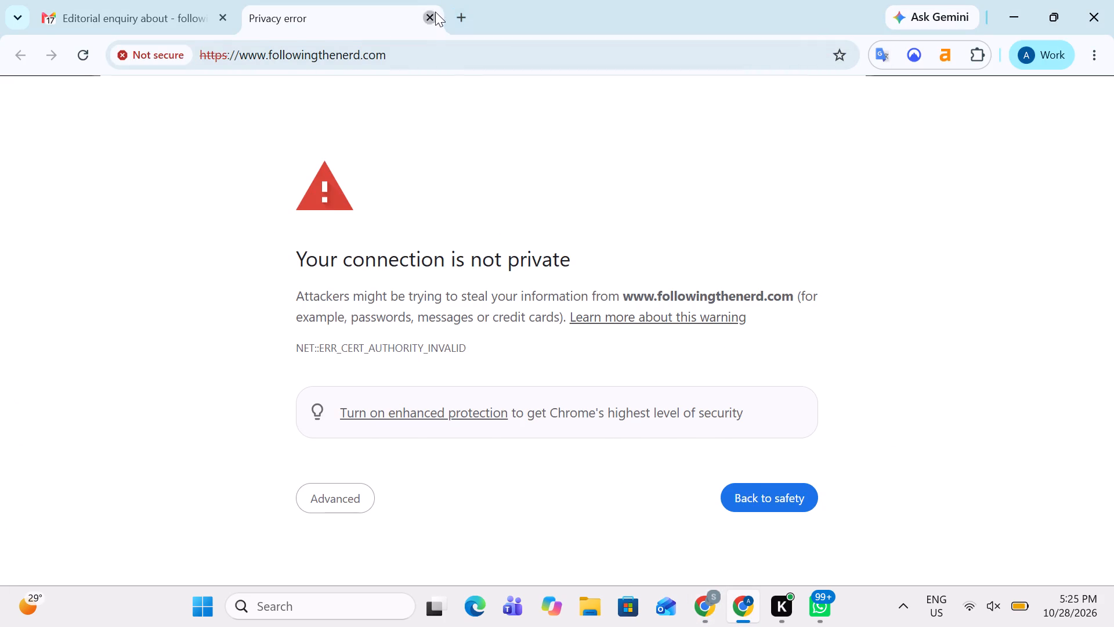
{"action": "scroll", "coordinate": [582, 403], "scroll_direction": "up", "scroll_amount": 3}
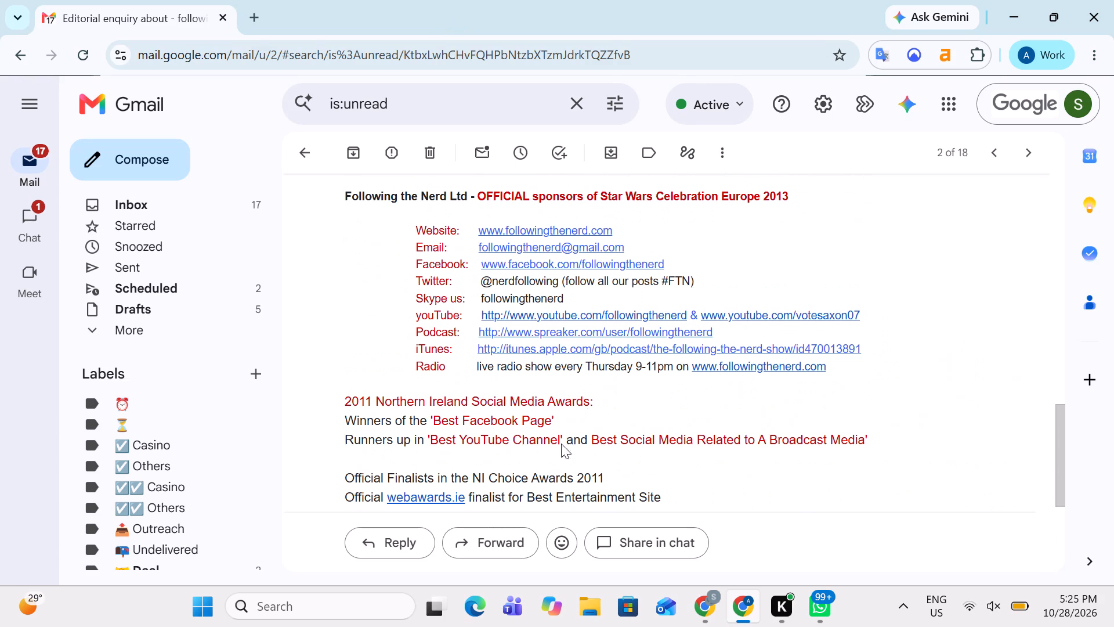
{"action": "scroll", "coordinate": [567, 478], "scroll_direction": "down", "scroll_amount": 1}
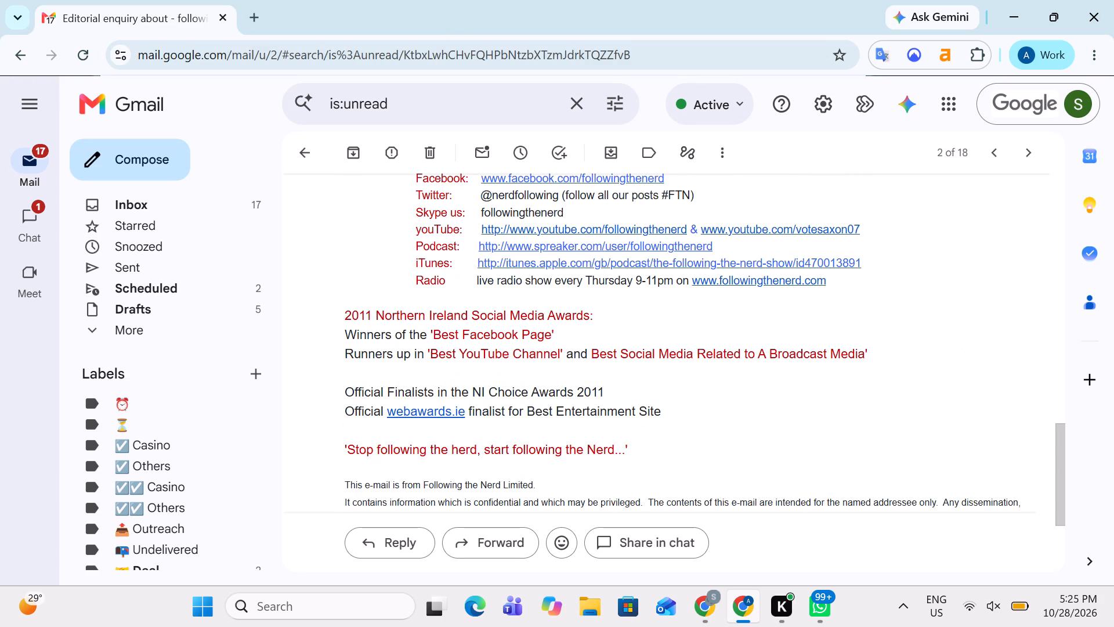
{"action": "scroll", "coordinate": [538, 452], "scroll_direction": "up", "scroll_amount": 6}
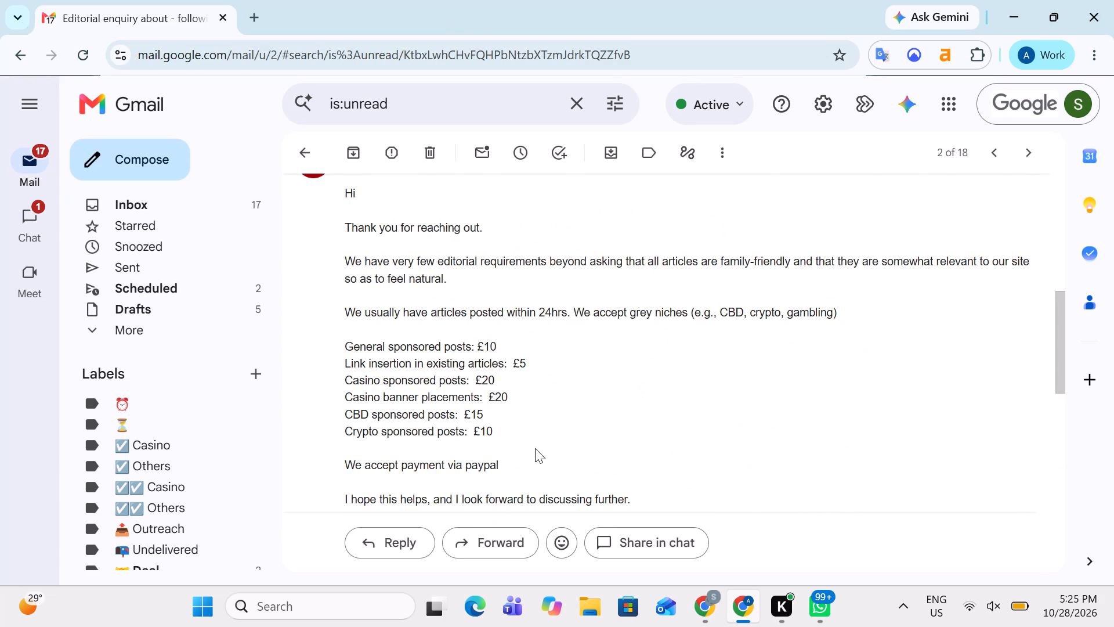
Switch to the New Master Sheet window, reopen the closed Ahrefs Site Explorer page and select its target domain for replacement.
{"action": "key", "text": "alt+Tab"}
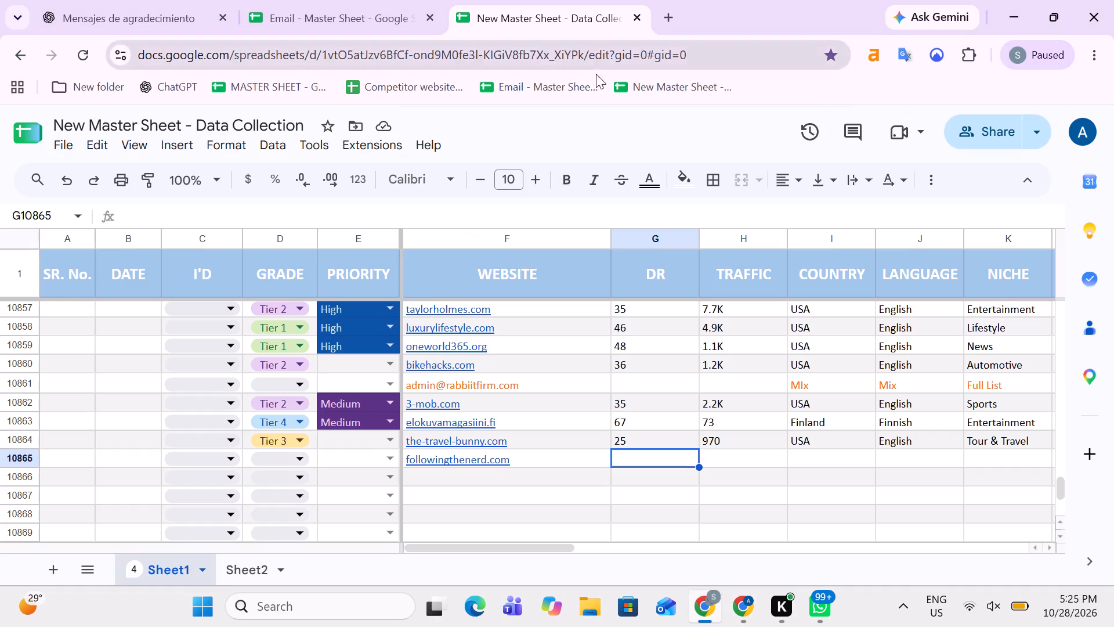
{"action": "key", "text": "ctrl+shift+t"}
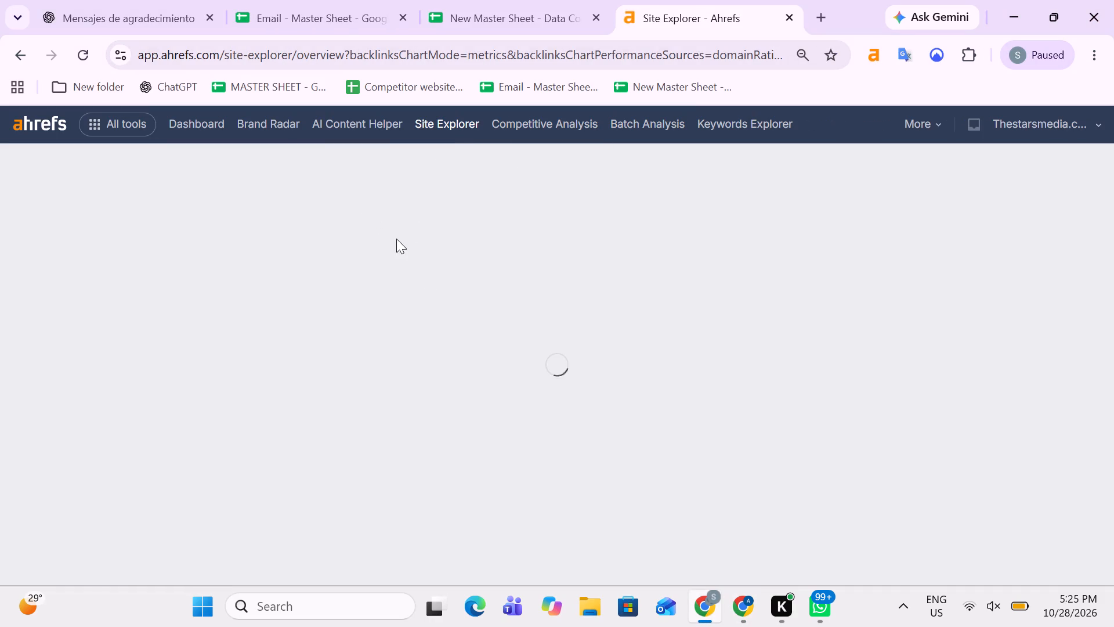
{"action": "left_click", "coordinate": [450, 151]}
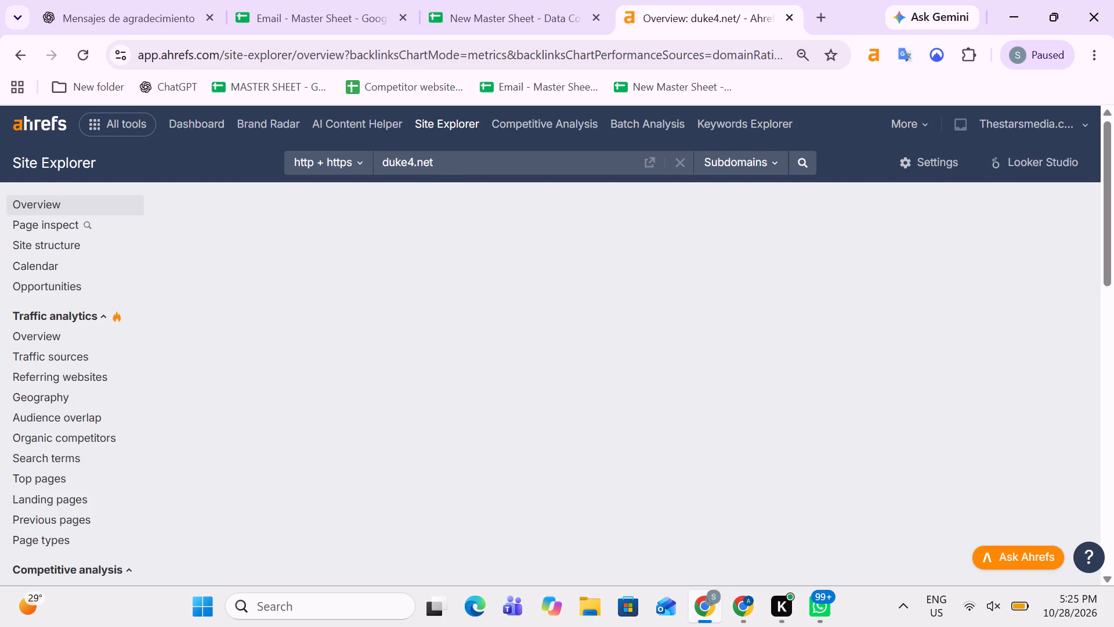
{"action": "triple_click", "coordinate": [450, 151]}
{"action": "triple_click", "coordinate": [460, 163]}
{"action": "left_click", "coordinate": [460, 163]}
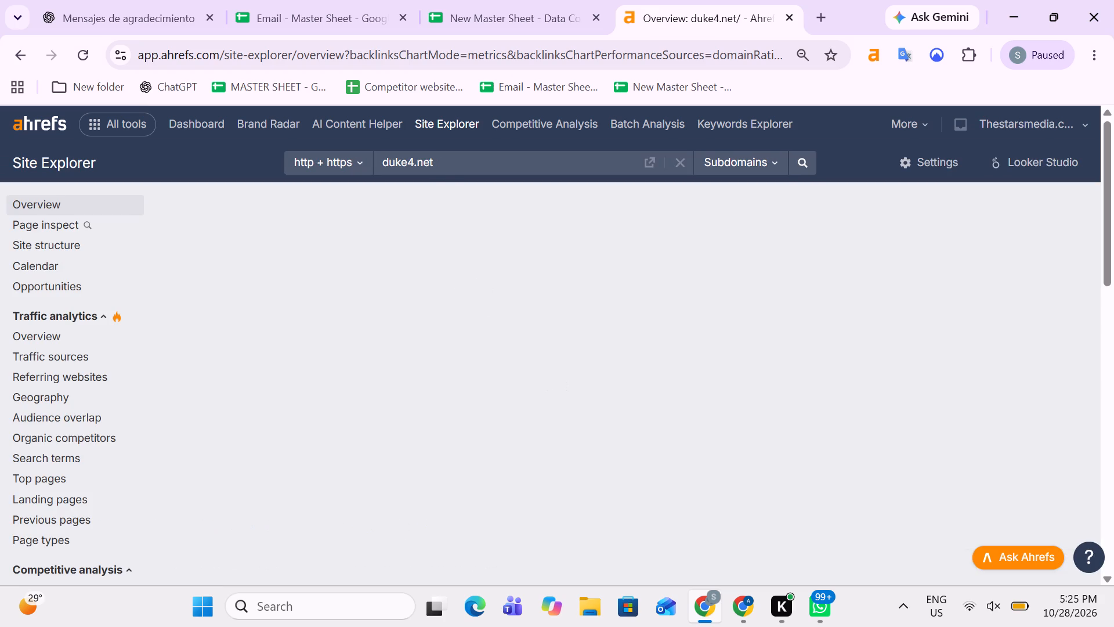
Look up followingthenerd.com in Ahrefs Site Explorer and review its DR, organic traffic and traffic by location.
{"action": "triple_click", "coordinate": [454, 161]}
{"action": "left_click", "coordinate": [454, 161]}
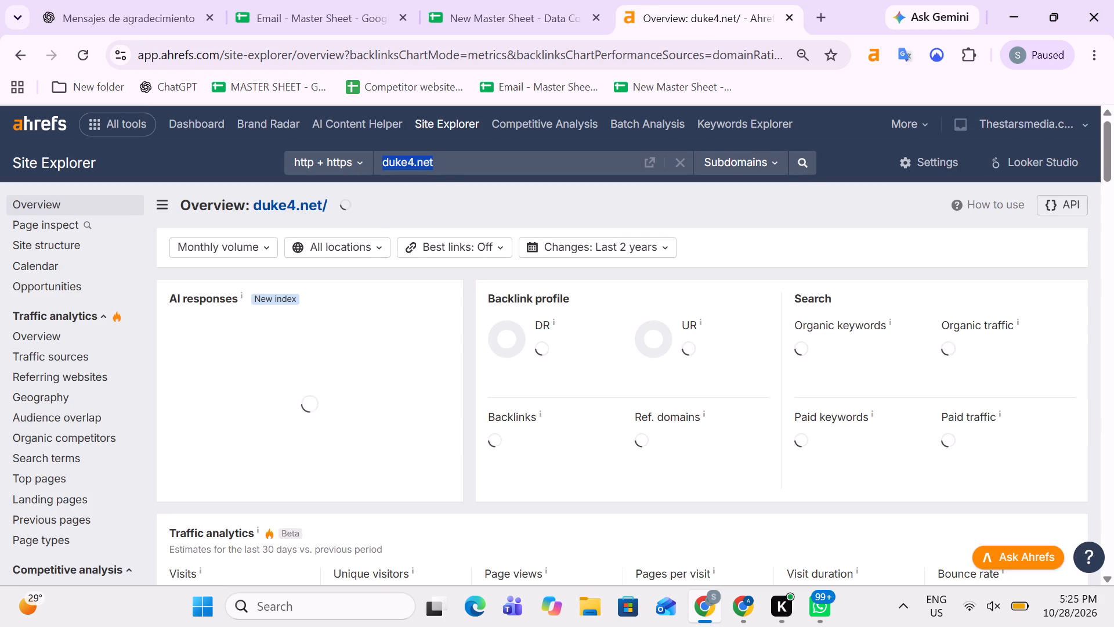
{"action": "key", "text": "BackSpace"}
{"action": "key", "text": "ctrl+v"}
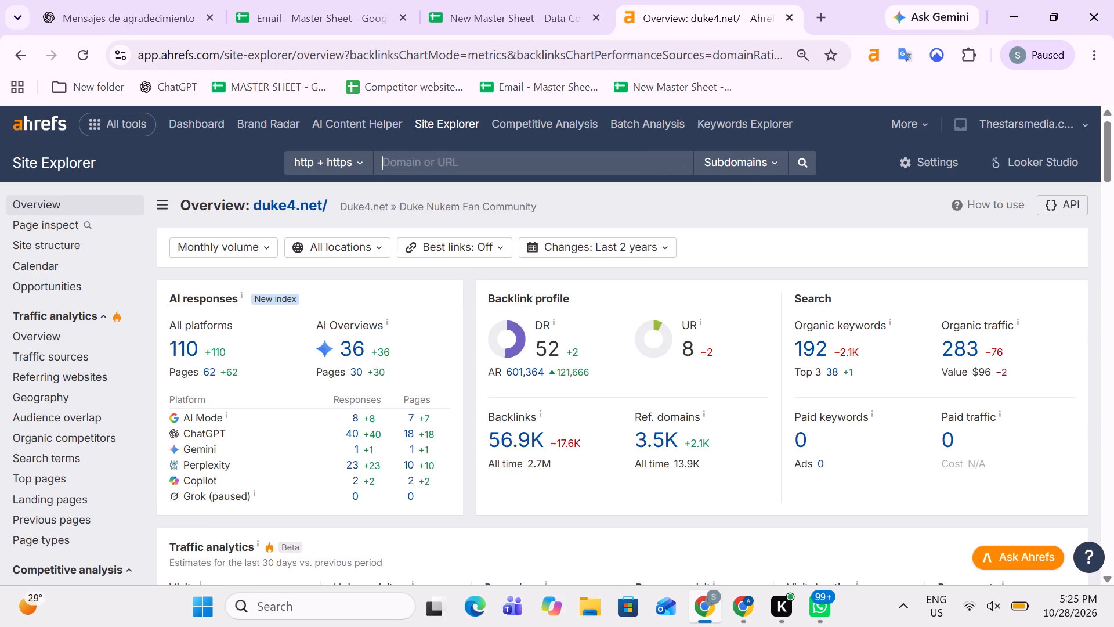
{"action": "key", "text": "ctrl+v"}
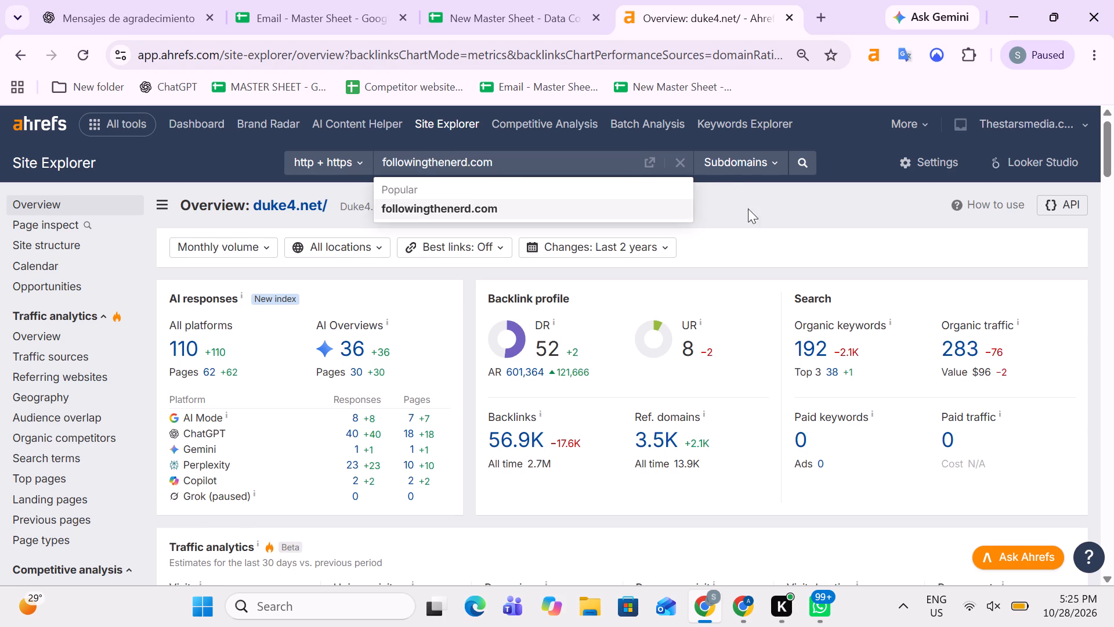
{"action": "key", "text": "Return"}
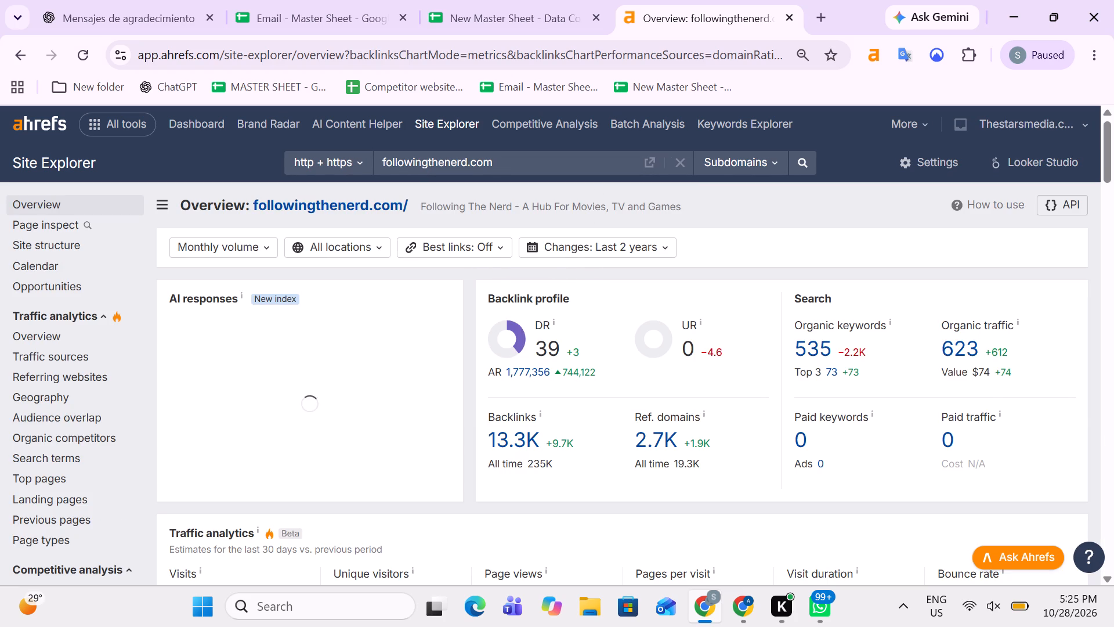
{"action": "scroll", "coordinate": [532, 276], "scroll_direction": "down", "scroll_amount": 1}
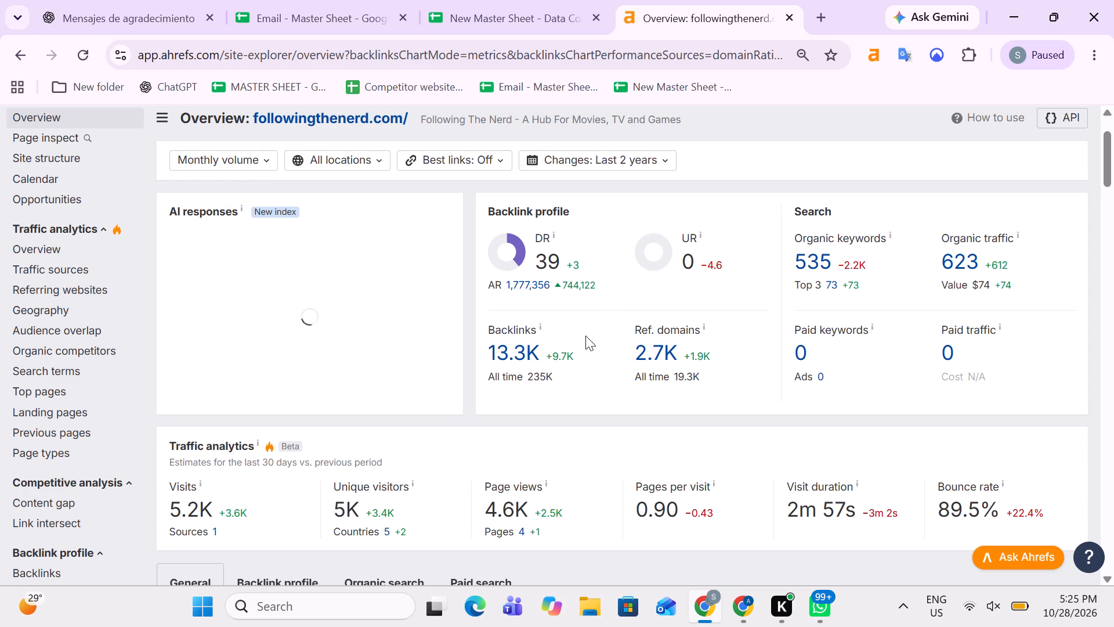
{"action": "scroll", "coordinate": [581, 369], "scroll_direction": "down", "scroll_amount": 5}
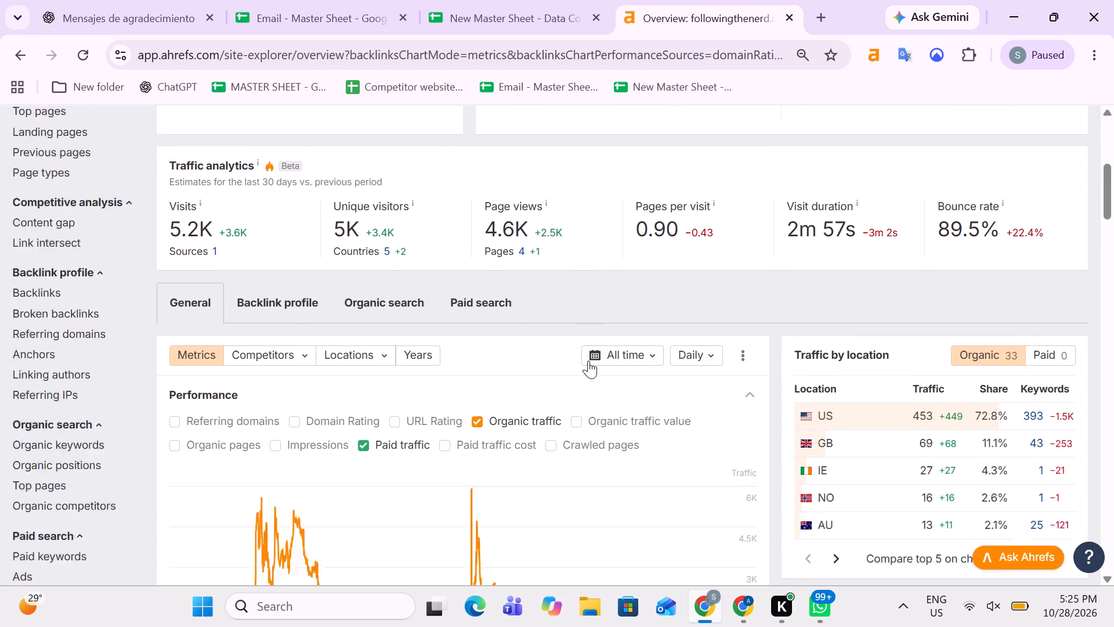
{"action": "scroll", "coordinate": [650, 387], "scroll_direction": "up", "scroll_amount": 3}
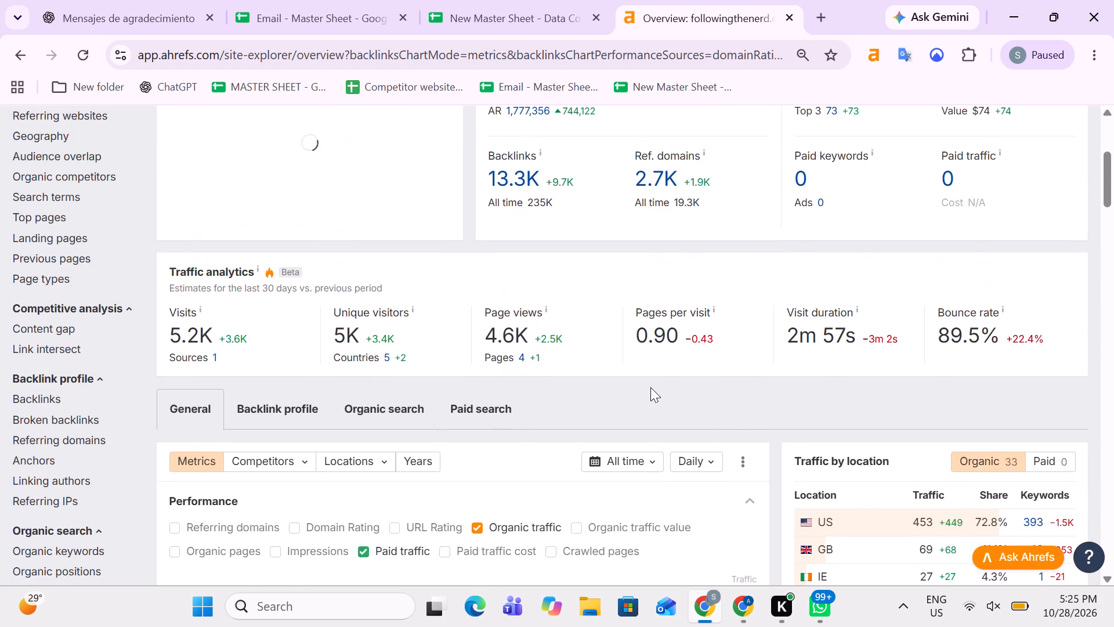
{"action": "scroll", "coordinate": [650, 387], "scroll_direction": "up", "scroll_amount": 4}
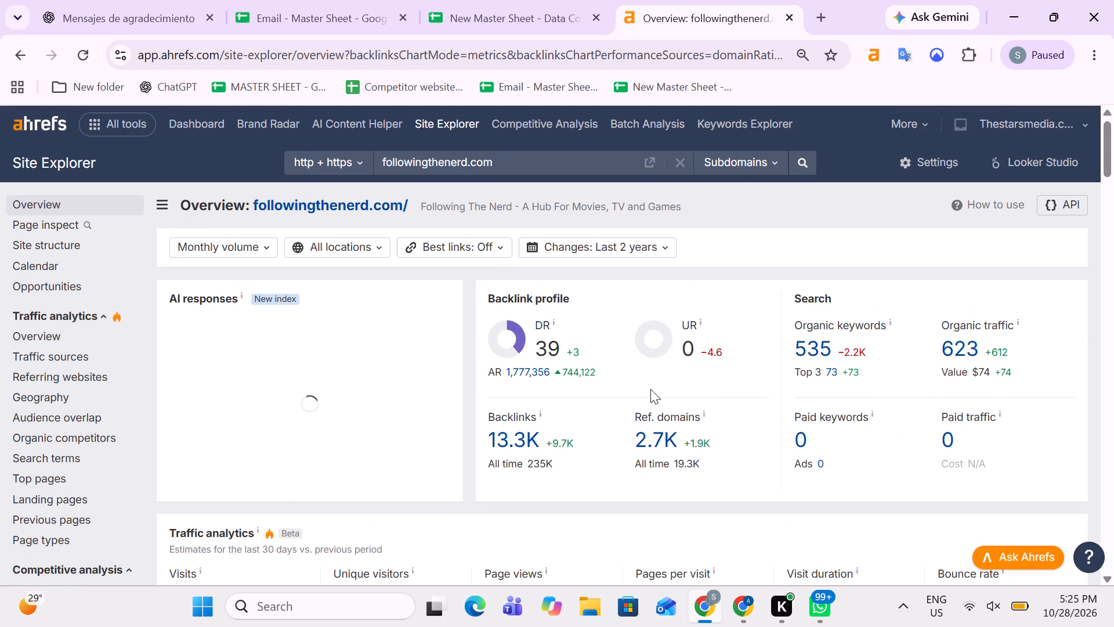
{"action": "scroll", "coordinate": [656, 393], "scroll_direction": "down", "scroll_amount": 1}
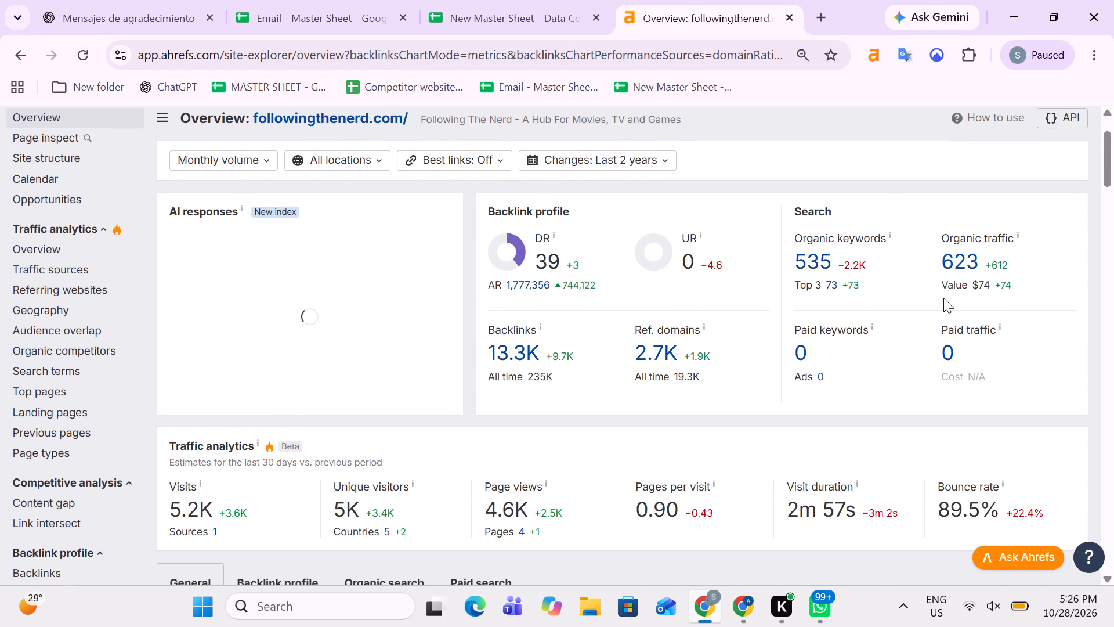
In the New Master Sheet row for followingthenerd.com, enter DR 39 and traffic 623.
{"action": "key", "text": "alt+Tab"}
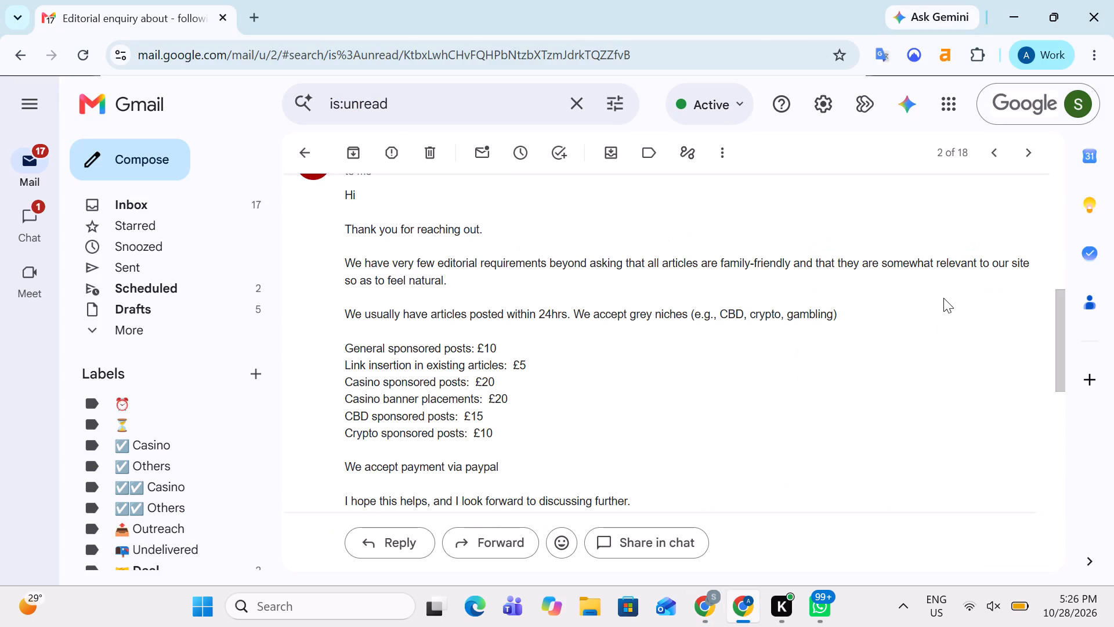
{"action": "key", "text": "alt+Tab"}
{"action": "left_click", "coordinate": [461, 0]}
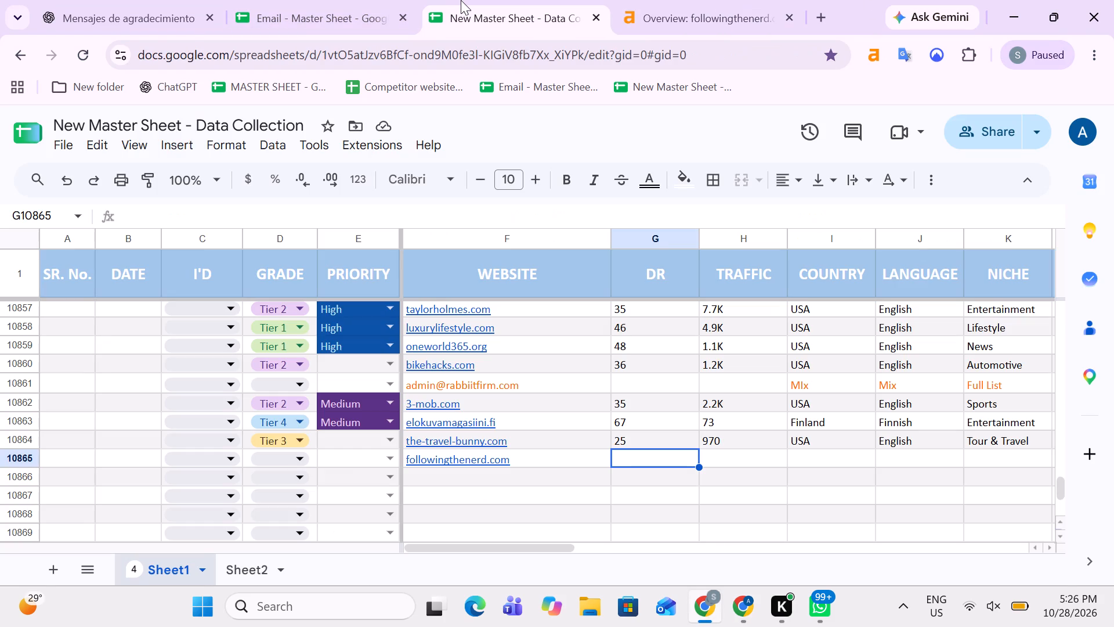
{"action": "type", "text": "39"}
{"action": "key", "text": "Right"}
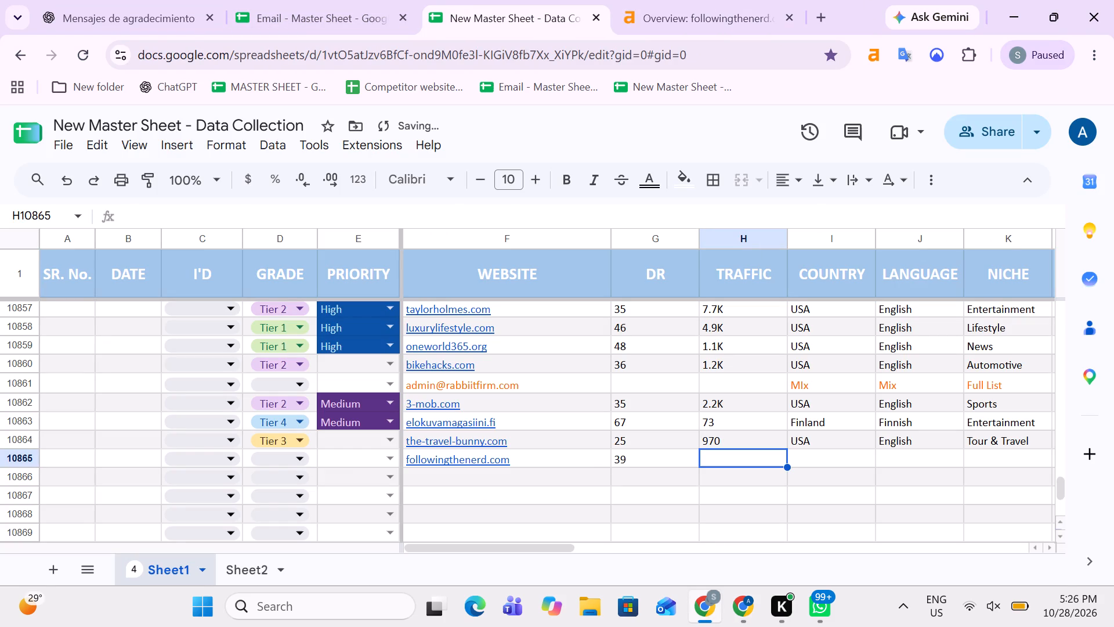
{"action": "type", "text": "623"}
{"action": "key", "text": "Right"}
Fill in country USA, language English and niche News for followingthenerd.com.
{"action": "type", "text": "US"}
{"action": "key", "text": "Right"}
{"action": "type", "text": "En"}
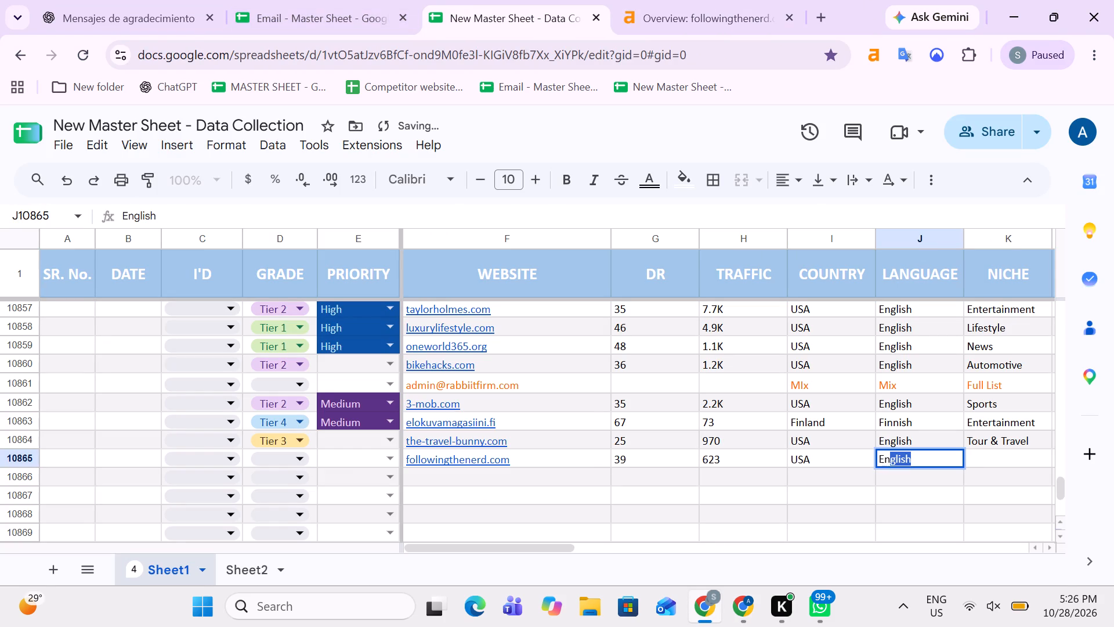
{"action": "key", "text": "Right"}
{"action": "type", "text": "NE"}
{"action": "key", "text": "Right"}
{"action": "key", "text": "Right"}
{"action": "key", "text": "Left"}
{"action": "key", "text": "Right"}
{"action": "key", "text": "Left"}
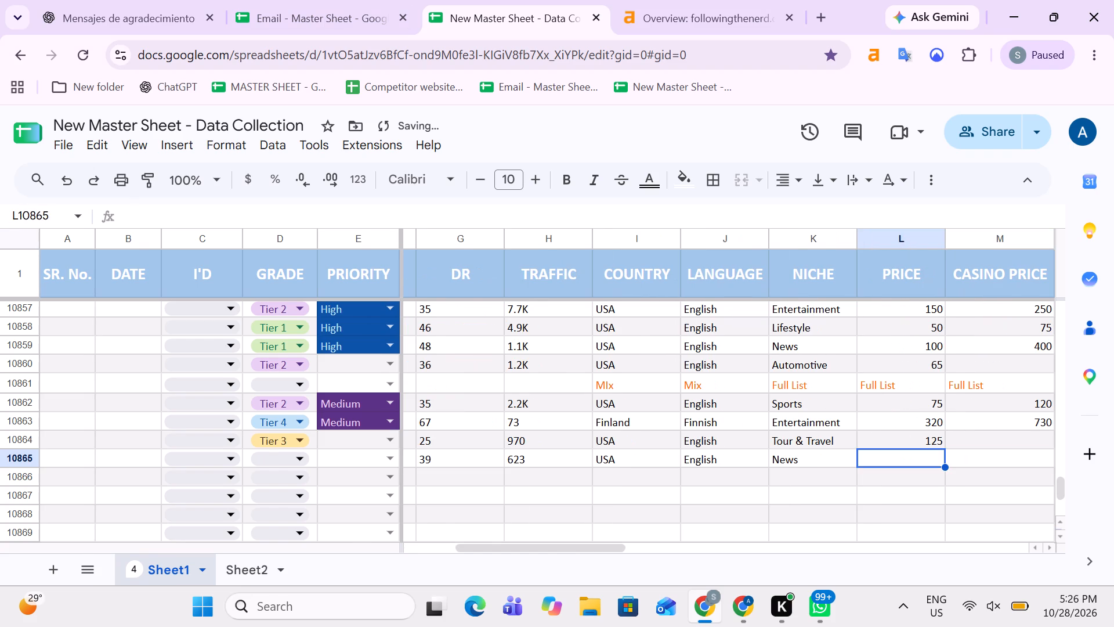
Switch to the Gmail window to check the prices quoted in the followingthenerd.com reply.
{"action": "key", "text": "alt+Tab"}
{"action": "key", "text": "alt+Tab"}
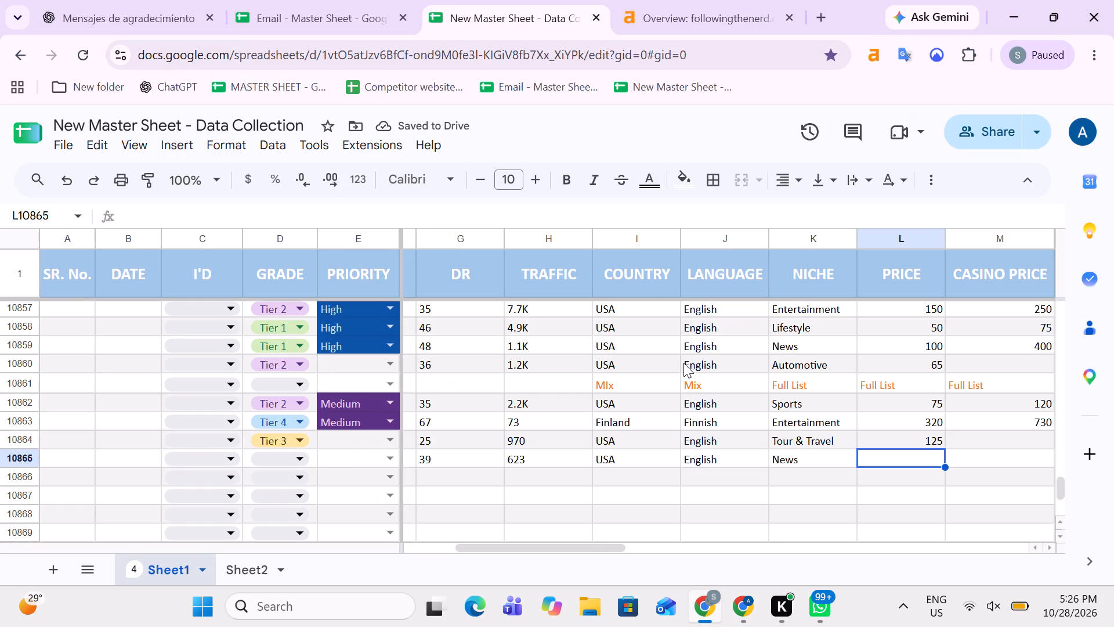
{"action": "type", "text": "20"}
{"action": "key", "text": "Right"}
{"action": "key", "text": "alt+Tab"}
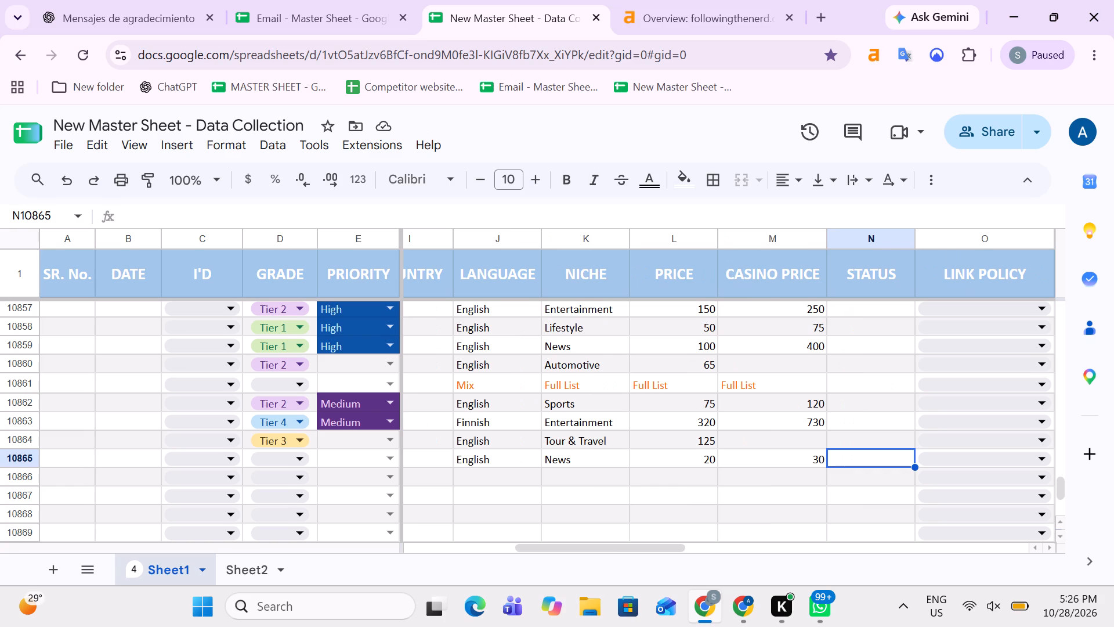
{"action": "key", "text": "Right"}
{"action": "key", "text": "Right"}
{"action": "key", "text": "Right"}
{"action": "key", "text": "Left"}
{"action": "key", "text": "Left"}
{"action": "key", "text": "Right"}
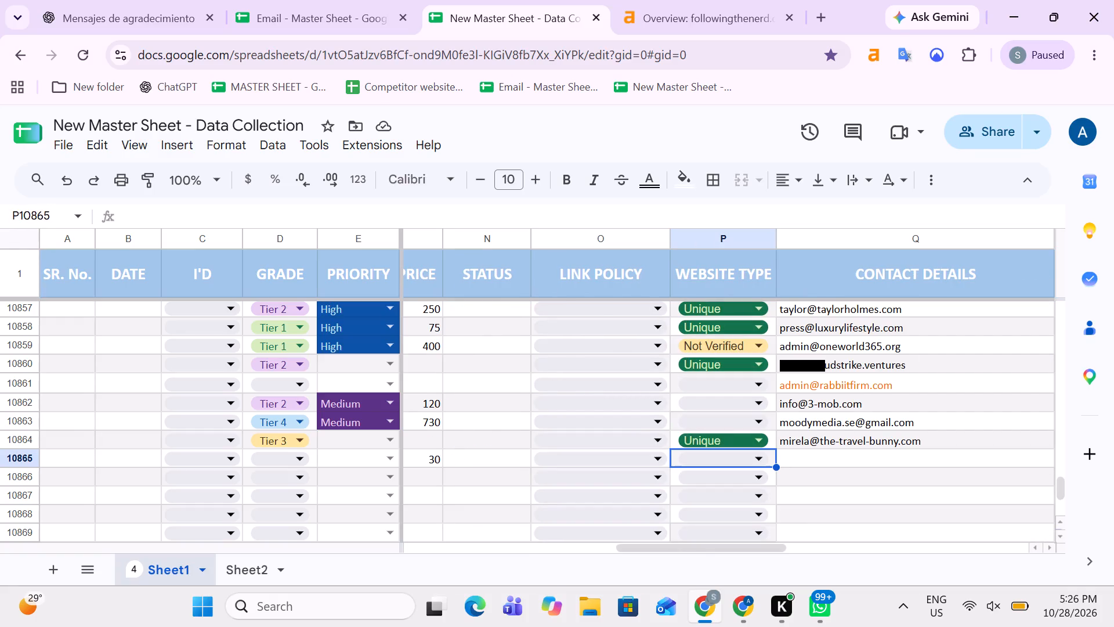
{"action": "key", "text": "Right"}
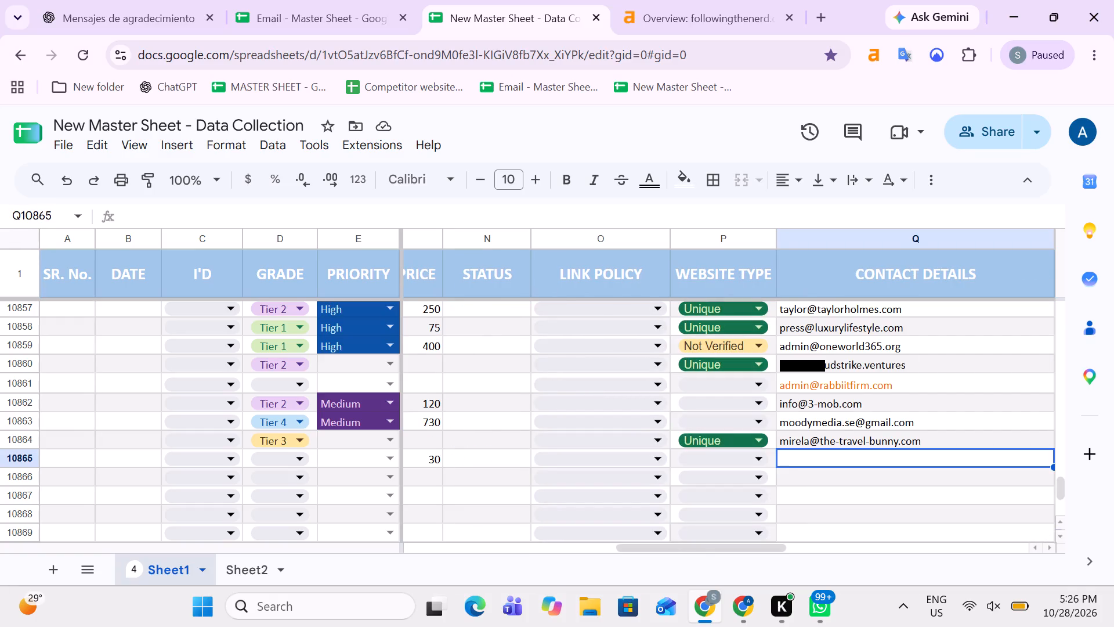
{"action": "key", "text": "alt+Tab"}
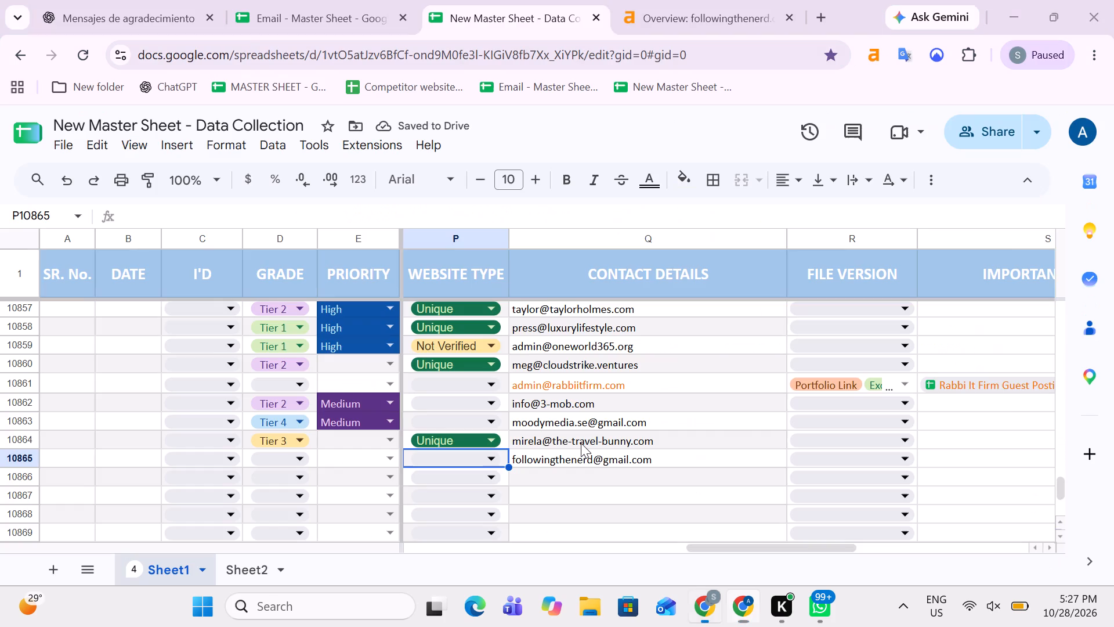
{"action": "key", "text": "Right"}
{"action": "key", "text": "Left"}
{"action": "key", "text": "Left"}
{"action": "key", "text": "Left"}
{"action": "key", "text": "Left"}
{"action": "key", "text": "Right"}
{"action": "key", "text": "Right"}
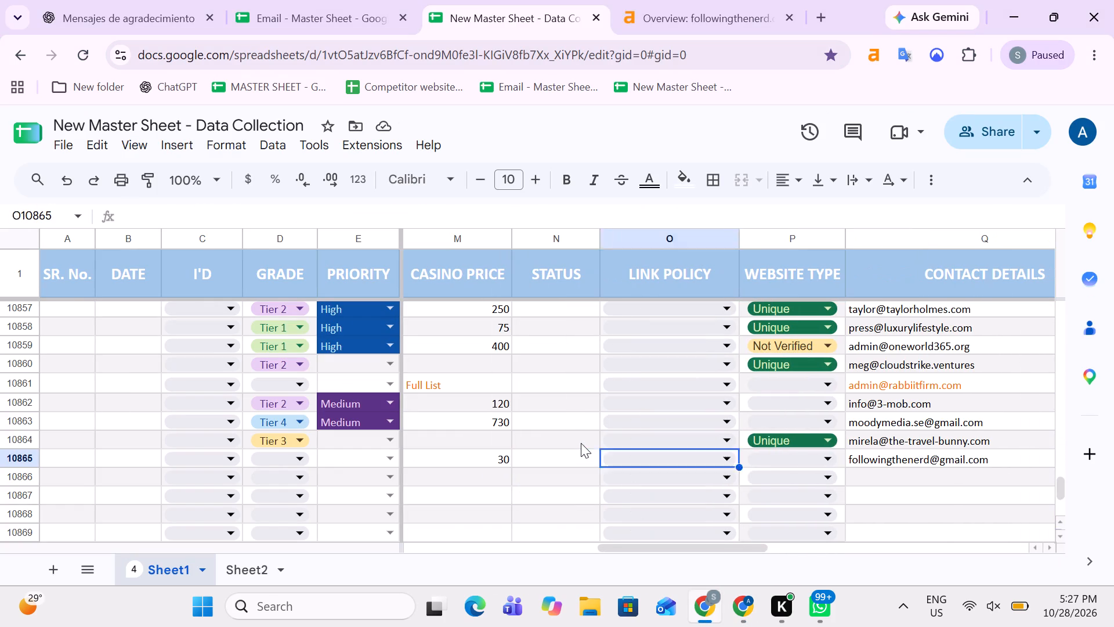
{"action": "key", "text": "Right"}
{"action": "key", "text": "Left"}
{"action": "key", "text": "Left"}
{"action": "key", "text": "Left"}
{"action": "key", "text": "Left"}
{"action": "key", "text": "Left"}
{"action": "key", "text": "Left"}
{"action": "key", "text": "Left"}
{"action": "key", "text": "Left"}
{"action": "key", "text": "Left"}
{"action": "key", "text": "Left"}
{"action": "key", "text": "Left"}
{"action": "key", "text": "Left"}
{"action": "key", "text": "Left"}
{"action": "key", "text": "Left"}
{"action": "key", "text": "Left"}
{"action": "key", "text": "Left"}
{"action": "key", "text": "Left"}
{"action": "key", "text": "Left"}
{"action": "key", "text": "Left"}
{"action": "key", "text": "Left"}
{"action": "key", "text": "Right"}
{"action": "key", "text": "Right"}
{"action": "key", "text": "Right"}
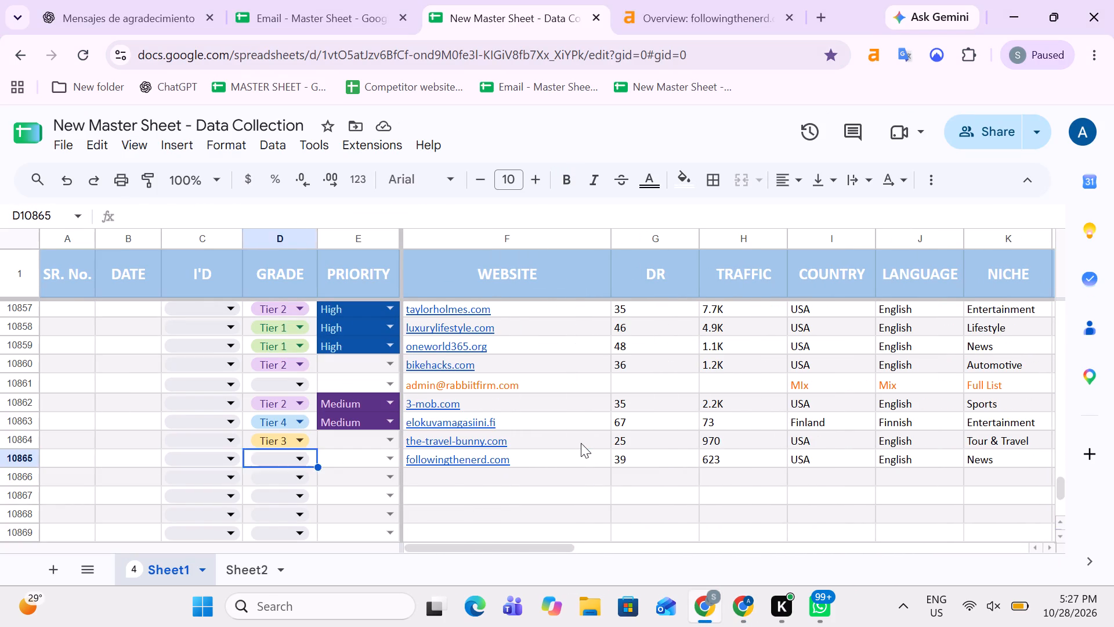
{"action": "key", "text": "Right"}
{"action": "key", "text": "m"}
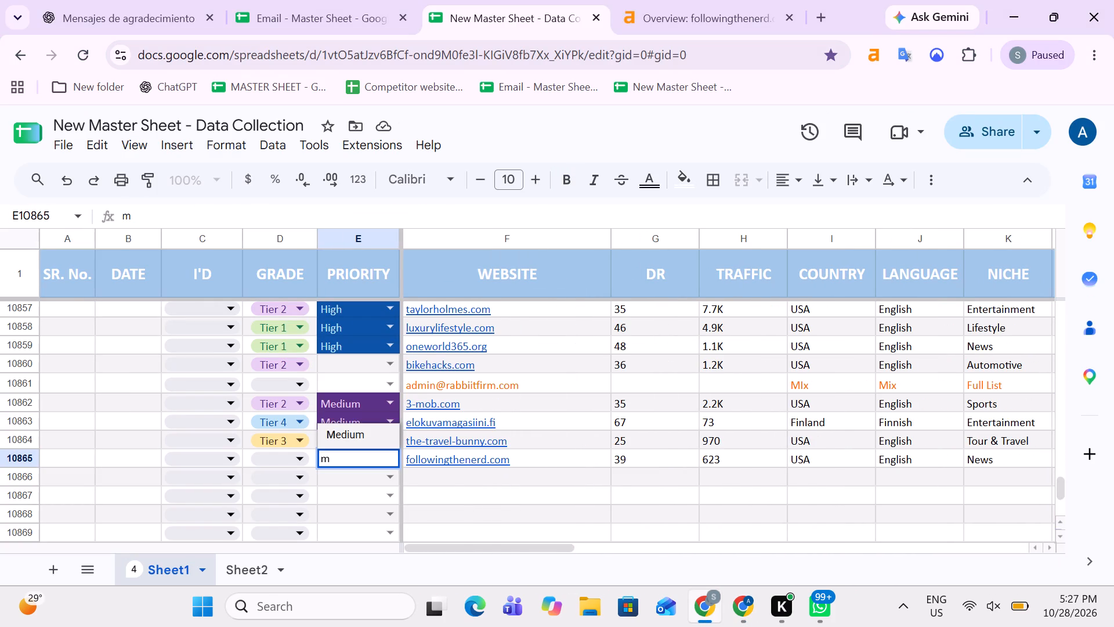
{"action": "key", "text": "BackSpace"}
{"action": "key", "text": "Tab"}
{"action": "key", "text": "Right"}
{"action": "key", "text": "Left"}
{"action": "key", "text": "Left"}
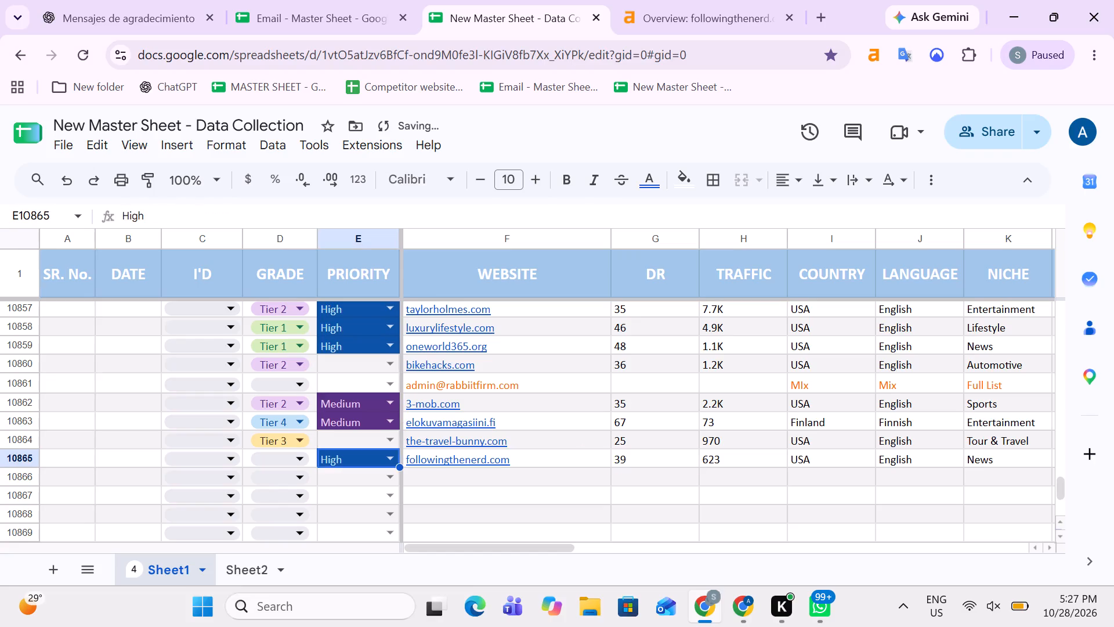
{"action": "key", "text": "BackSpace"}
Set the website type of followingthenerd.com to Not Verified in the New Master Sheet.
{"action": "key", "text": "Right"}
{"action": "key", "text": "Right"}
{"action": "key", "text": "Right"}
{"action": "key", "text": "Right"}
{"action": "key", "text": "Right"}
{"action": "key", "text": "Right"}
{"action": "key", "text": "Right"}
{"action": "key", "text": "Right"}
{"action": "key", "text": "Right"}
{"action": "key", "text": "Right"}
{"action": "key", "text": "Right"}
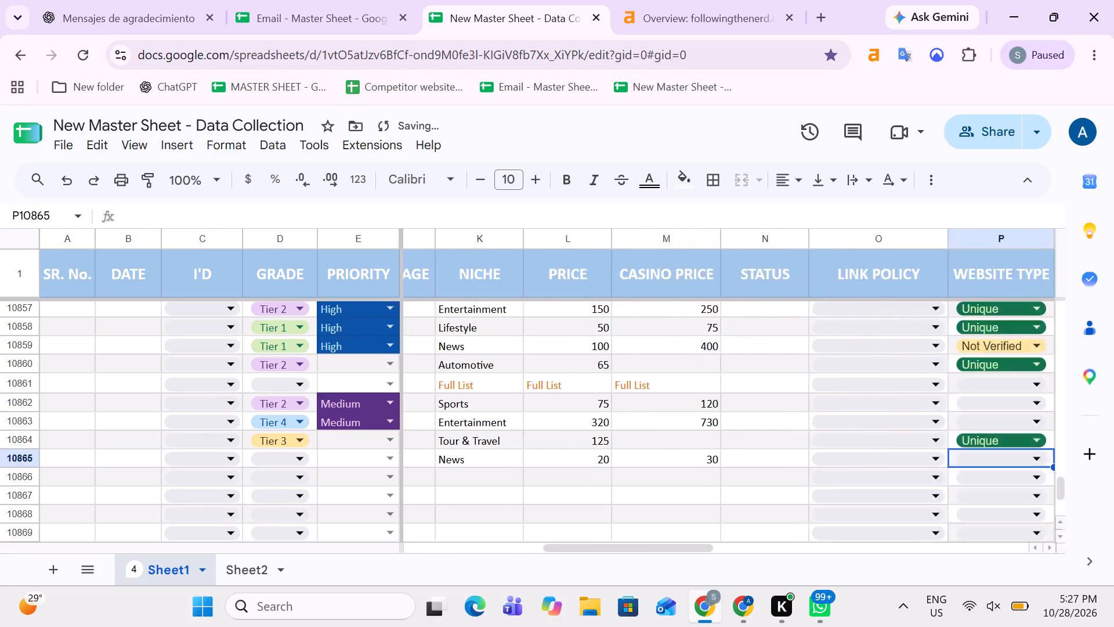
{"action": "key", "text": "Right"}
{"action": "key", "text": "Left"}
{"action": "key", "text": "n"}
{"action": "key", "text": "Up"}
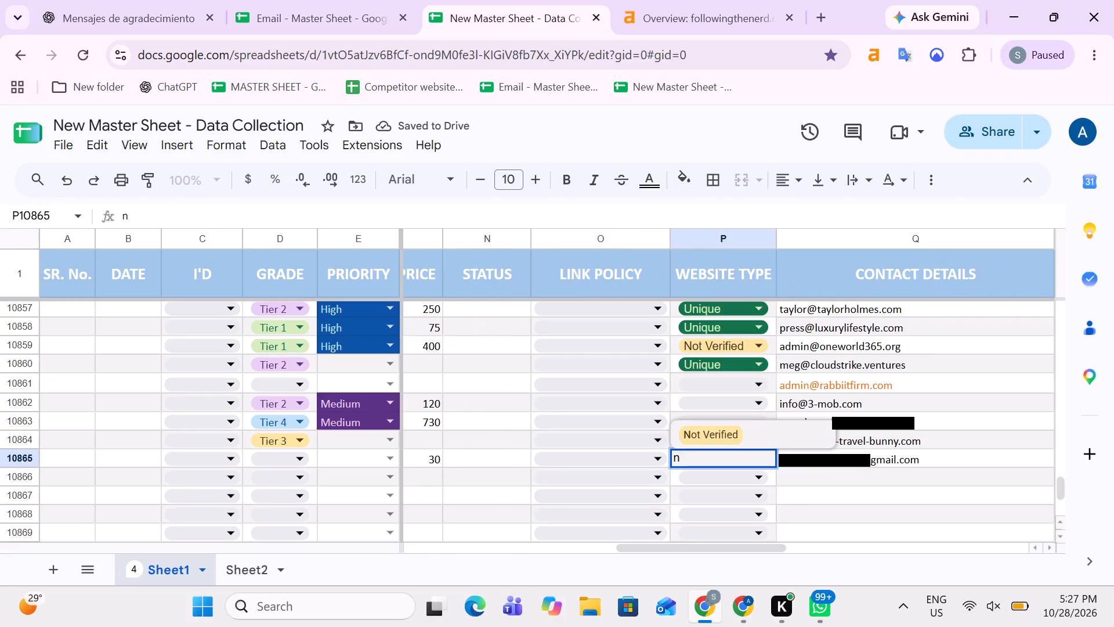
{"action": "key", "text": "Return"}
Set the grade of followingthenerd.com to Tier 2 in the New Master Sheet.
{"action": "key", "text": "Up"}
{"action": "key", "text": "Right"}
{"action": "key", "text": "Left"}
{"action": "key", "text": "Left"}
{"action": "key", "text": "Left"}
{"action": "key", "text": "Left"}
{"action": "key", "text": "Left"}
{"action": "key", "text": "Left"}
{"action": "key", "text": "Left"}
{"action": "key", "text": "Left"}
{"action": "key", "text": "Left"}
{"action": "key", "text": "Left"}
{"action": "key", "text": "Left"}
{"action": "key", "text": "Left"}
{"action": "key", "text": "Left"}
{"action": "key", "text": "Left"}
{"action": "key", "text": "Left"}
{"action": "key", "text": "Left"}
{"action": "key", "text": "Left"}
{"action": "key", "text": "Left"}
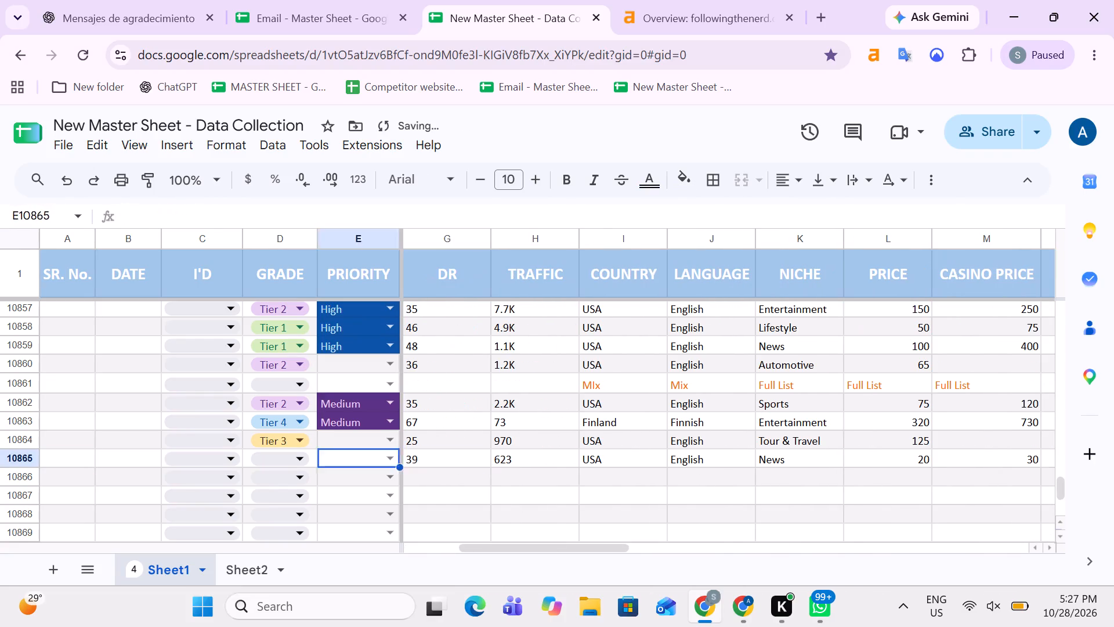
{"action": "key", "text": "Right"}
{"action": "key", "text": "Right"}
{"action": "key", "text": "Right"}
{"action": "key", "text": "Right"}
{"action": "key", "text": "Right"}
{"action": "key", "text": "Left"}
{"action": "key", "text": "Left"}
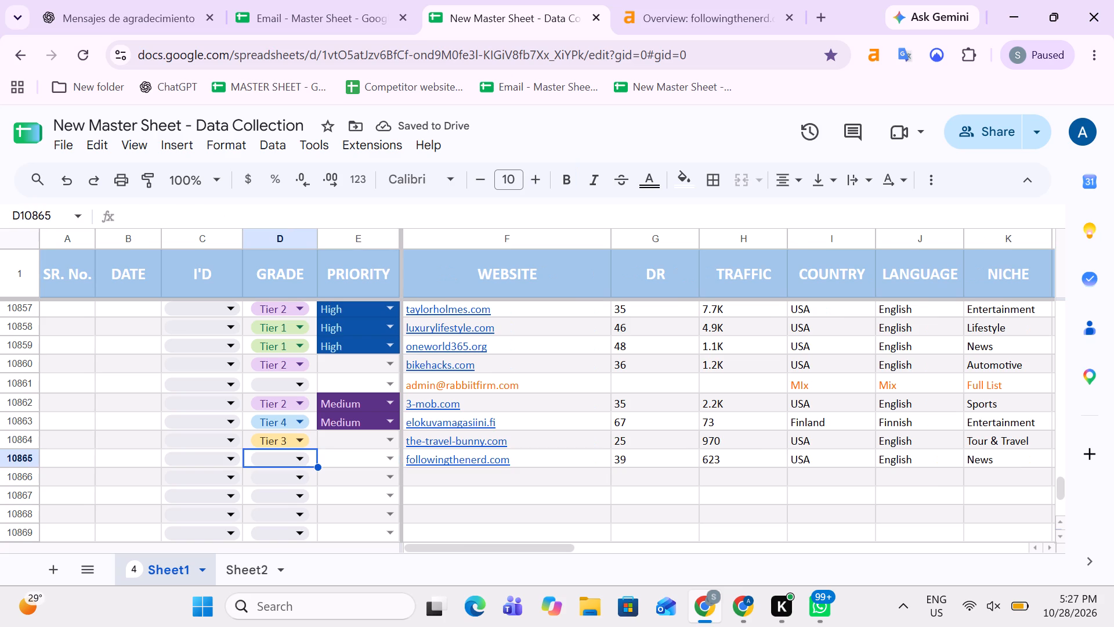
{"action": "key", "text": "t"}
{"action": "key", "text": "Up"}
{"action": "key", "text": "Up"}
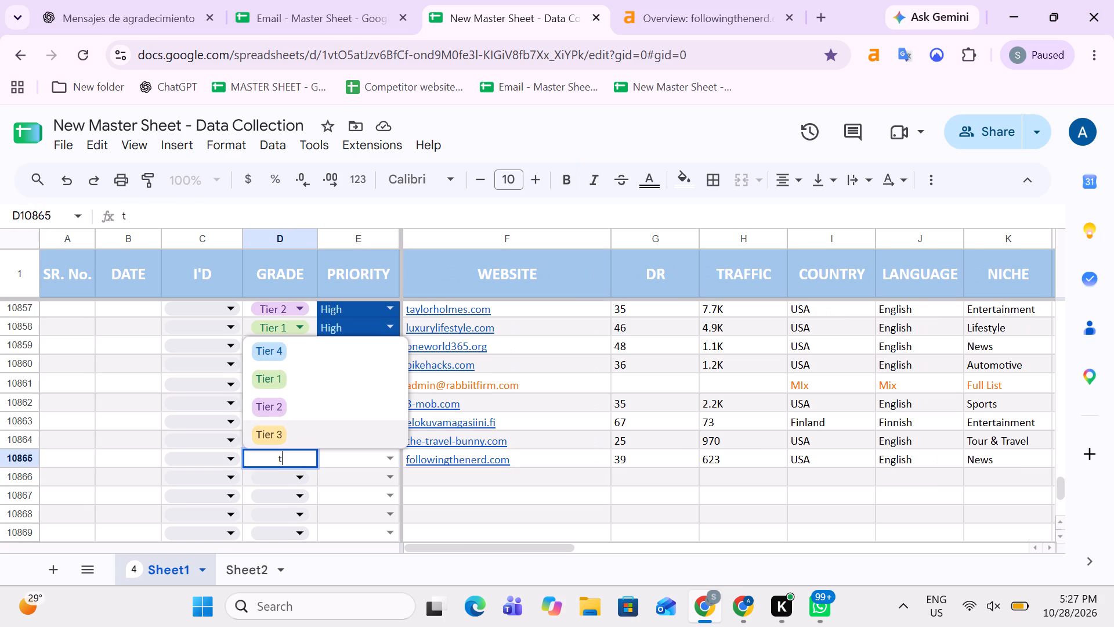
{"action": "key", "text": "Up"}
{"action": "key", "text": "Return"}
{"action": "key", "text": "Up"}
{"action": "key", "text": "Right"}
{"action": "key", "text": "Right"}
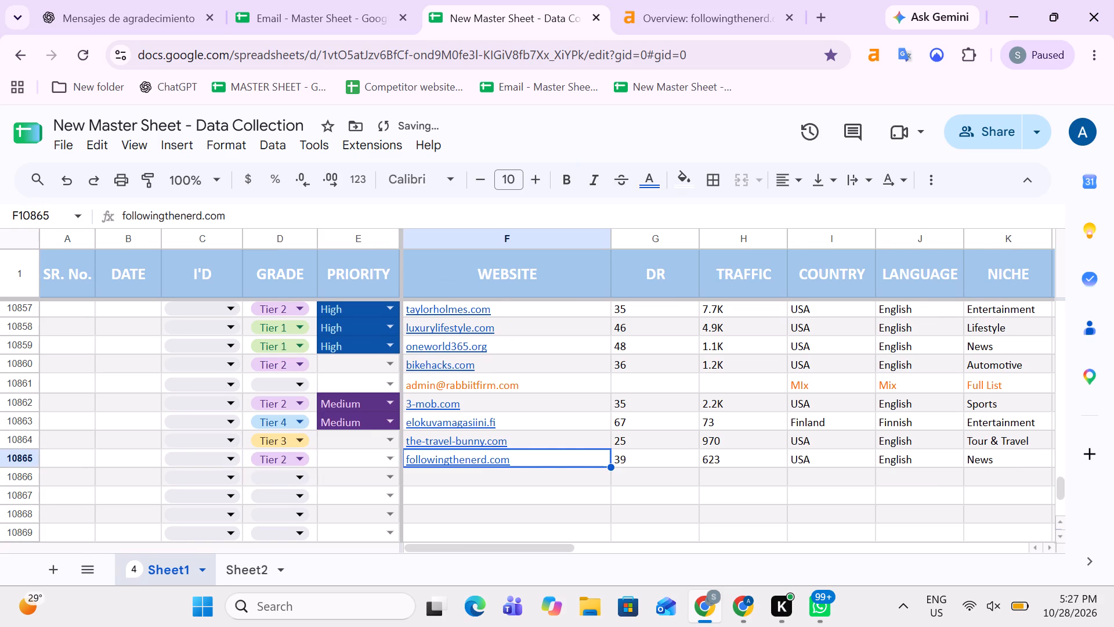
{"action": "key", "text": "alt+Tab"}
{"action": "scroll", "coordinate": [595, 392], "scroll_direction": "down", "scroll_amount": 8}
{"action": "scroll", "coordinate": [591, 390], "scroll_direction": "up", "scroll_amount": 8}
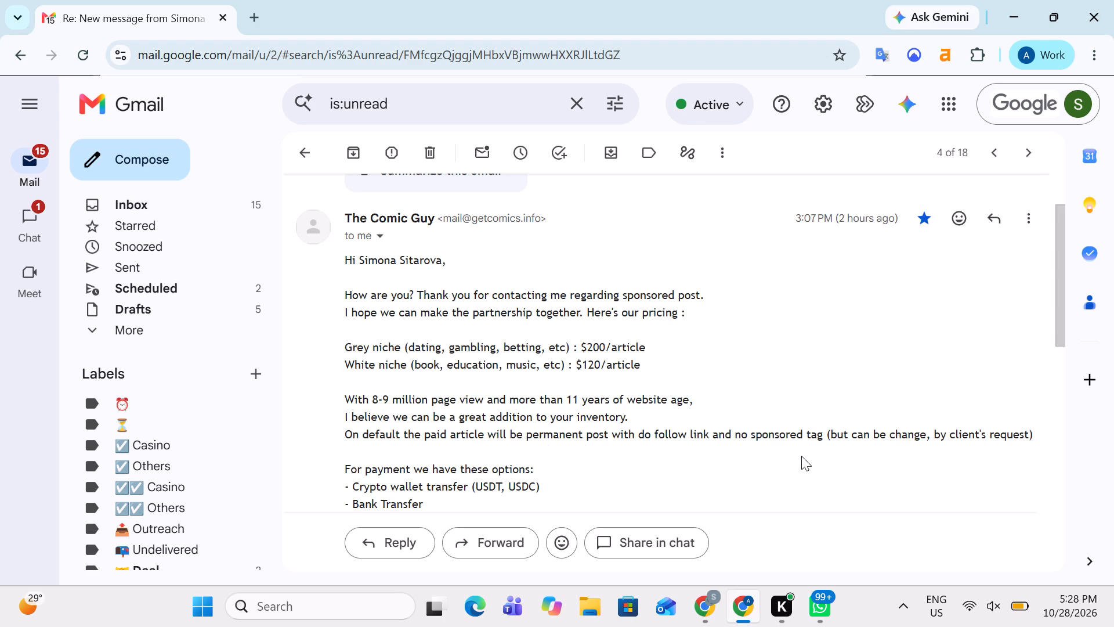
{"action": "scroll", "coordinate": [591, 456], "scroll_direction": "down", "scroll_amount": 1}
{"action": "scroll", "coordinate": [516, 416], "scroll_direction": "down", "scroll_amount": 1}
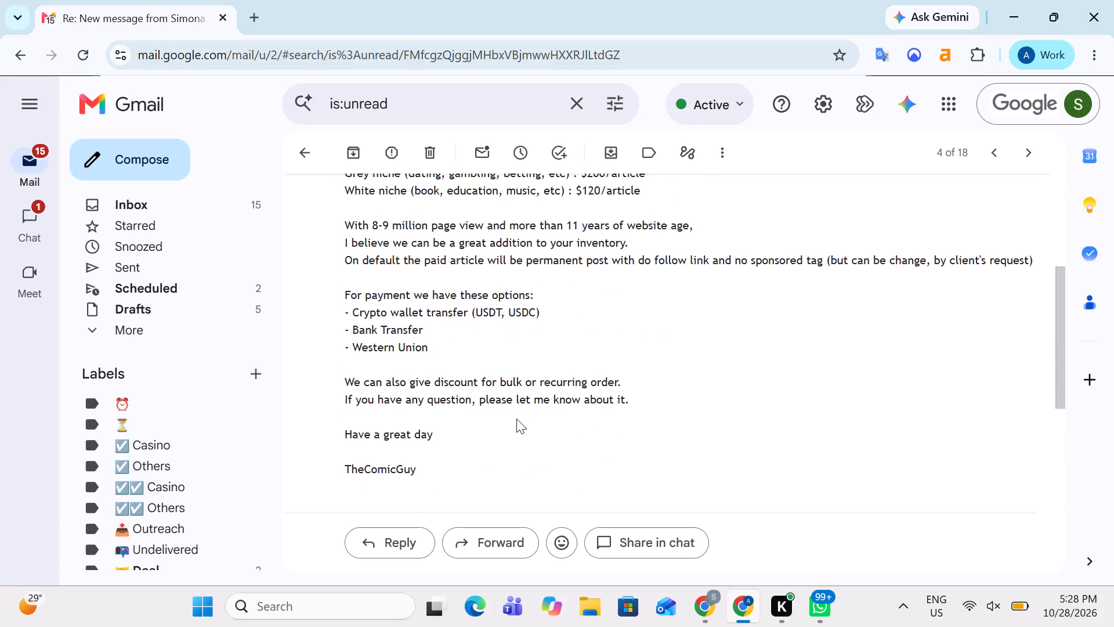
{"action": "scroll", "coordinate": [455, 428], "scroll_direction": "down", "scroll_amount": 6}
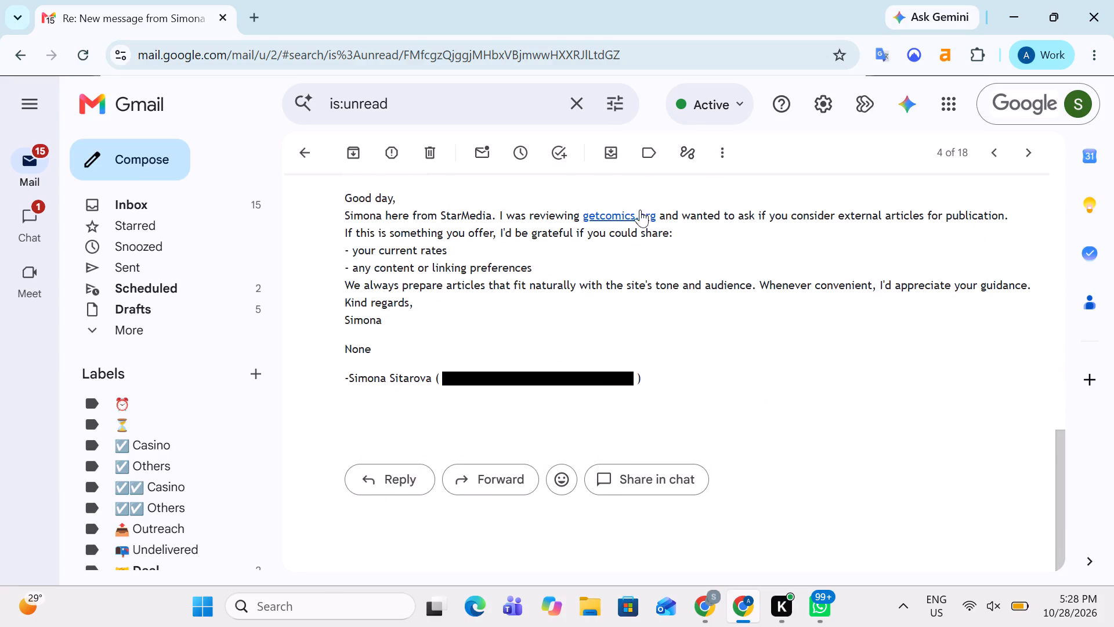
Open getcomics.org from the quoted enquiry and copy its web address.
{"action": "left_click", "coordinate": [628, 216], "text": "ctrl"}
{"action": "left_click", "coordinate": [308, 0]}
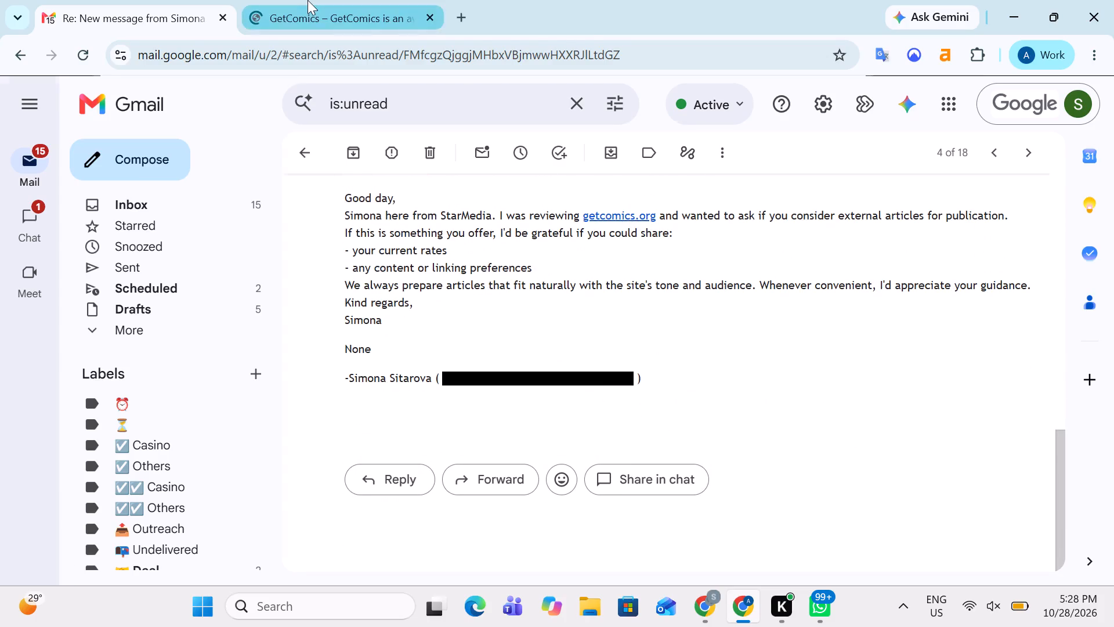
{"action": "left_click", "coordinate": [361, 51]}
{"action": "left_click_drag", "start_coordinate": [361, 51], "coordinate": [220, 69]}
{"action": "key", "text": "ctrl+c"}
{"action": "key", "text": "ctrl+c"}
Close the followingthenerd.com Ahrefs overview and enter getcomics.org as the website in the New Master Sheet's next empty row.
{"action": "key", "text": "alt+Tab"}
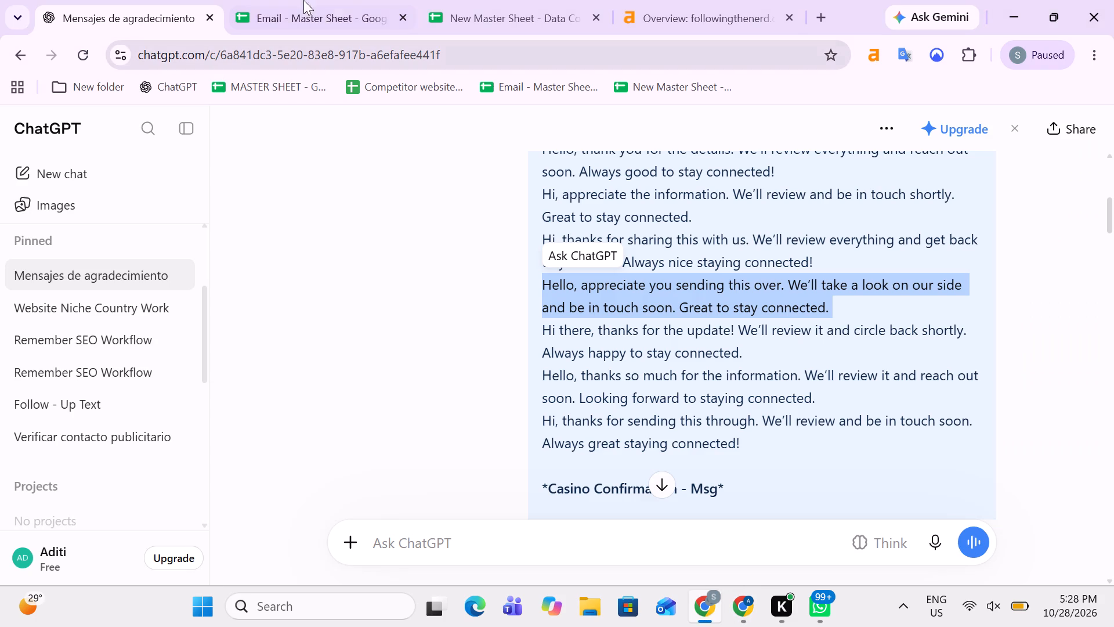
{"action": "left_click", "coordinate": [762, 0]}
{"action": "left_click", "coordinate": [781, 17]}
{"action": "left_click", "coordinate": [784, 18]}
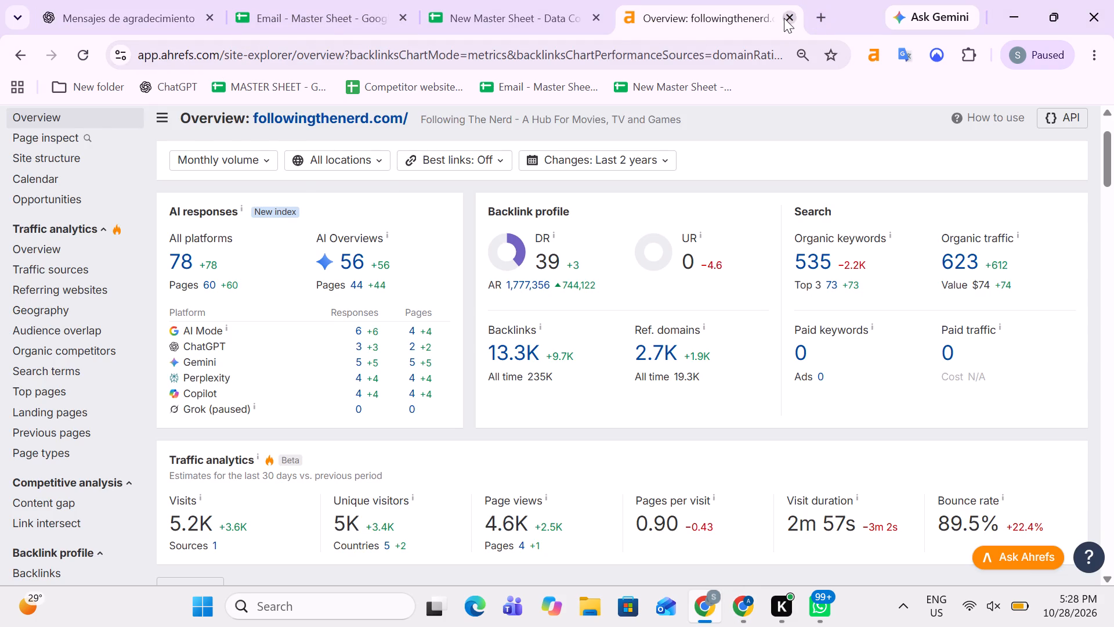
{"action": "key", "text": "Down"}
{"action": "key", "text": "Return"}
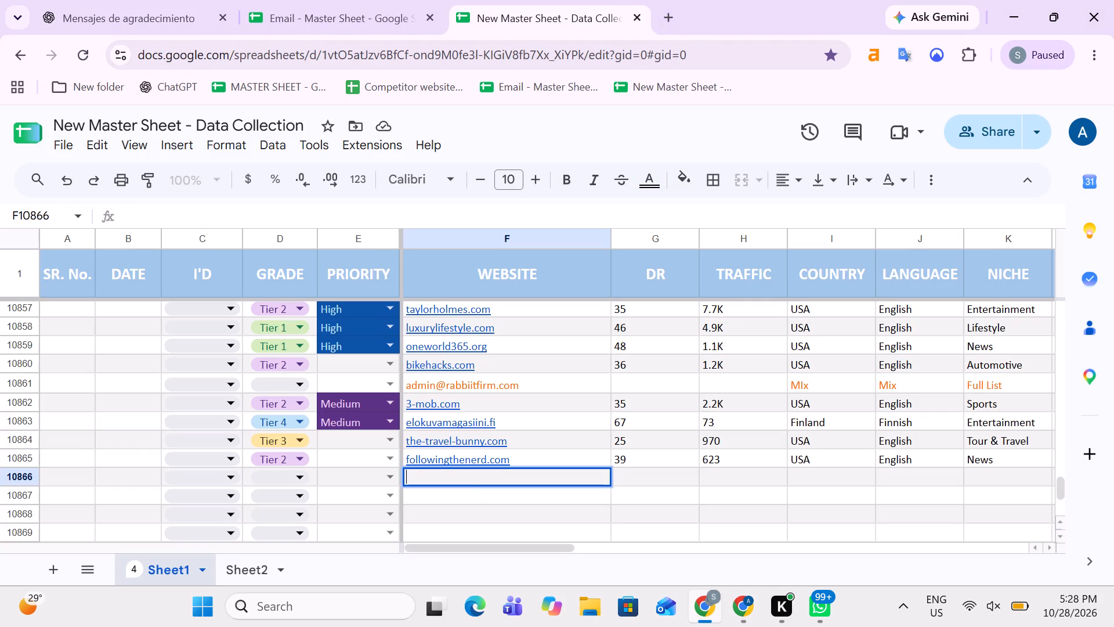
{"action": "key", "text": "ctrl+v"}
{"action": "key", "text": "Tab"}
Switch to the browser window showing the GetComics website.
{"action": "key", "text": "alt+Tab"}
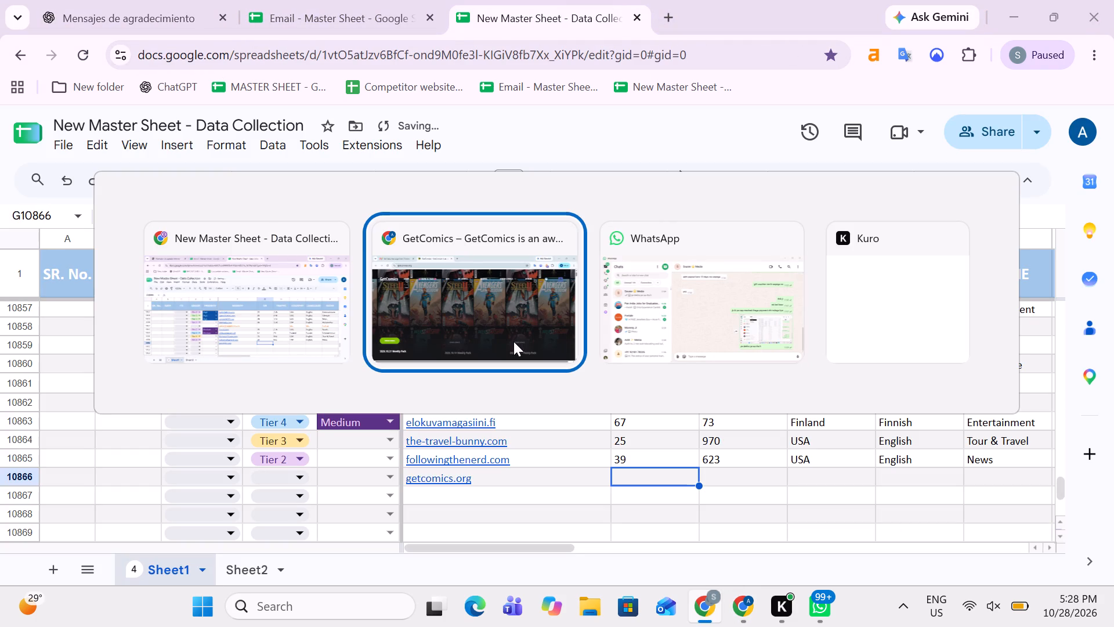
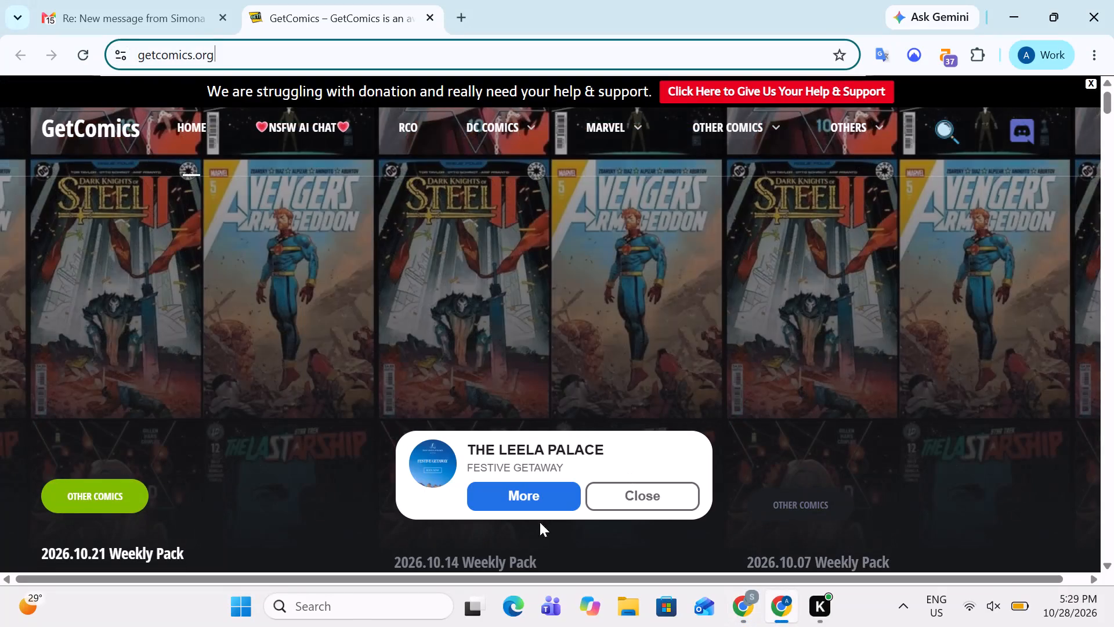
Dismiss the ad popup on getcomics.org, close the ad page it spawns, skim the homepage and bring up its Ahrefs metrics.
{"action": "left_click", "coordinate": [661, 493]}
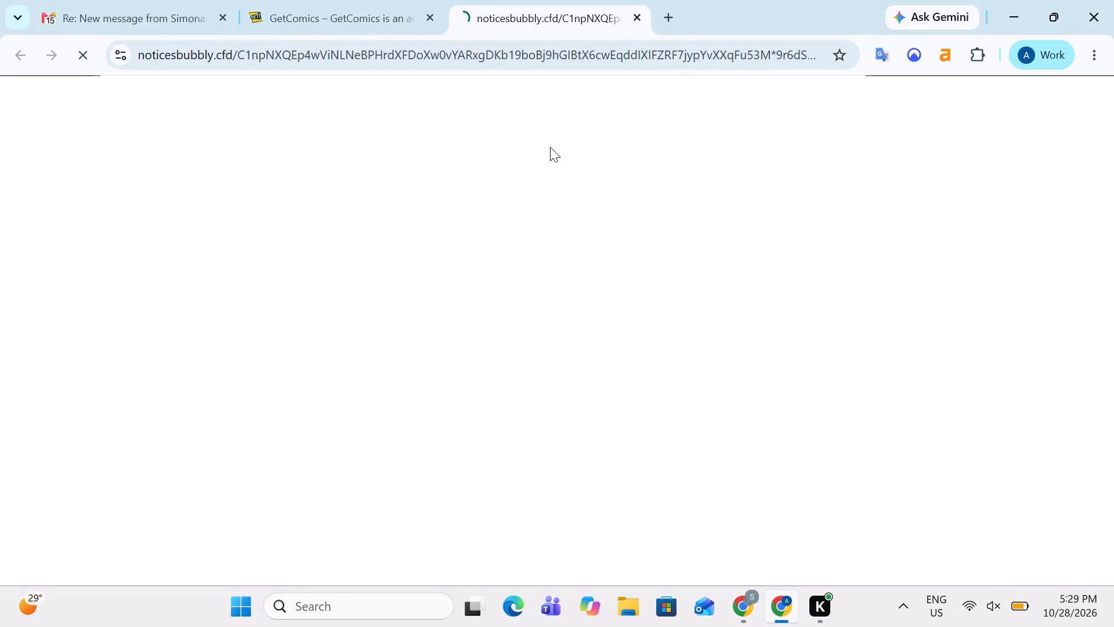
{"action": "left_click", "coordinate": [638, 16]}
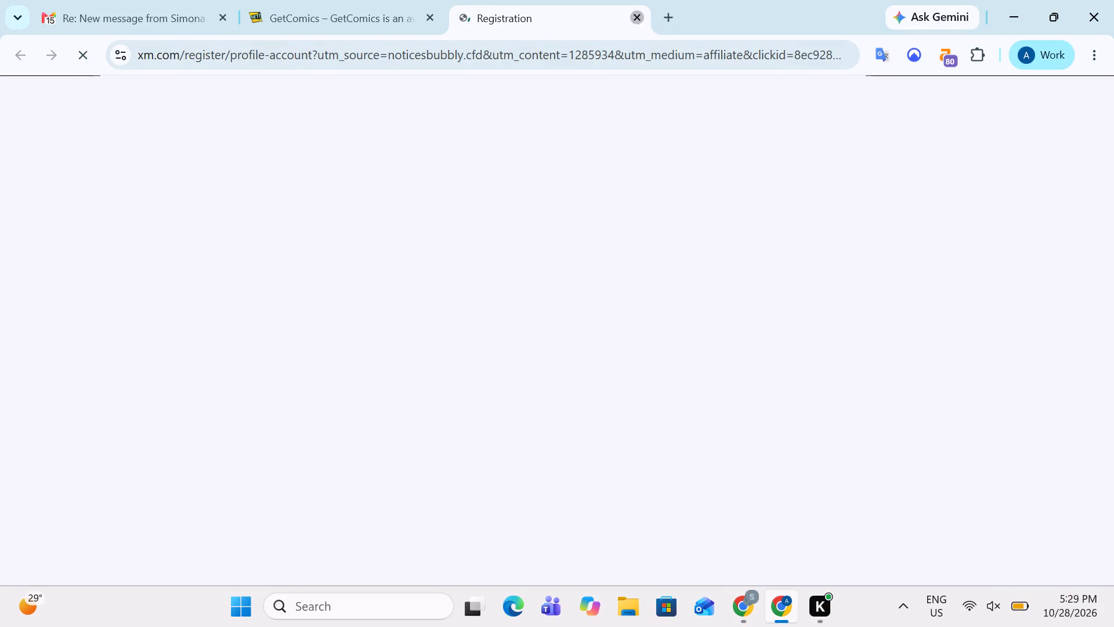
{"action": "scroll", "coordinate": [619, 367], "scroll_direction": "down", "scroll_amount": 5}
{"action": "scroll", "coordinate": [566, 457], "scroll_direction": "down", "scroll_amount": 3}
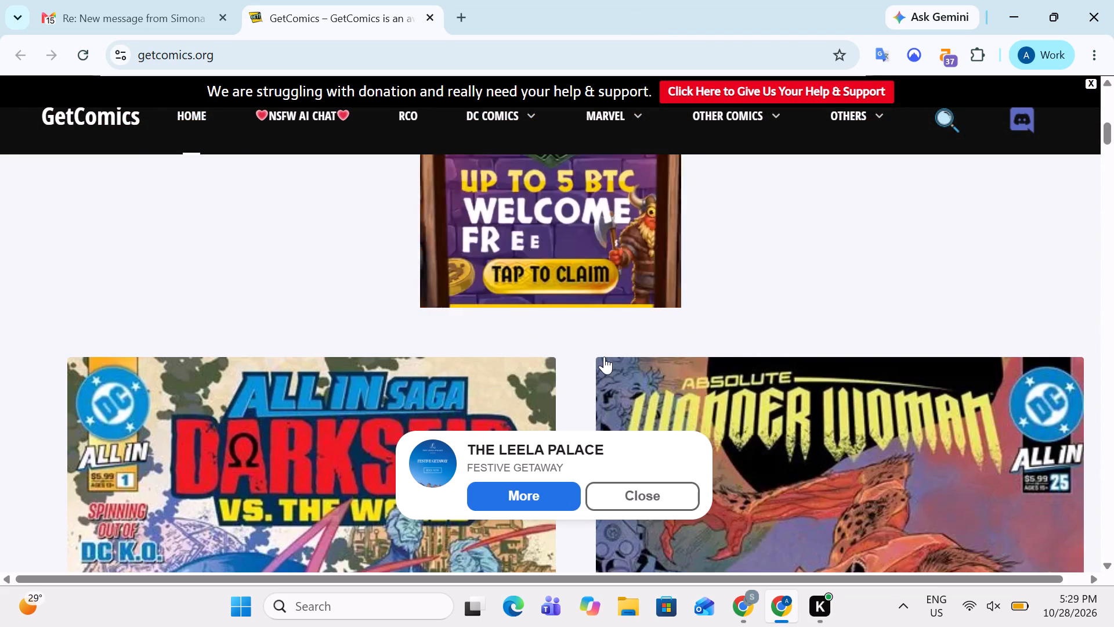
{"action": "scroll", "coordinate": [604, 356], "scroll_direction": "up", "scroll_amount": 16}
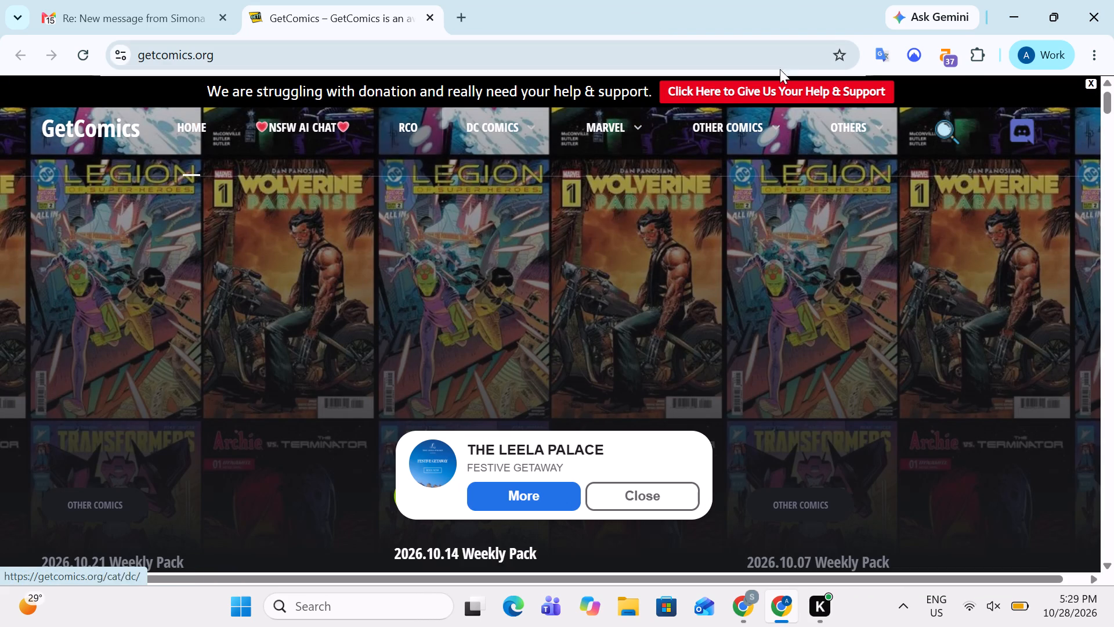
{"action": "left_click", "coordinate": [956, 61]}
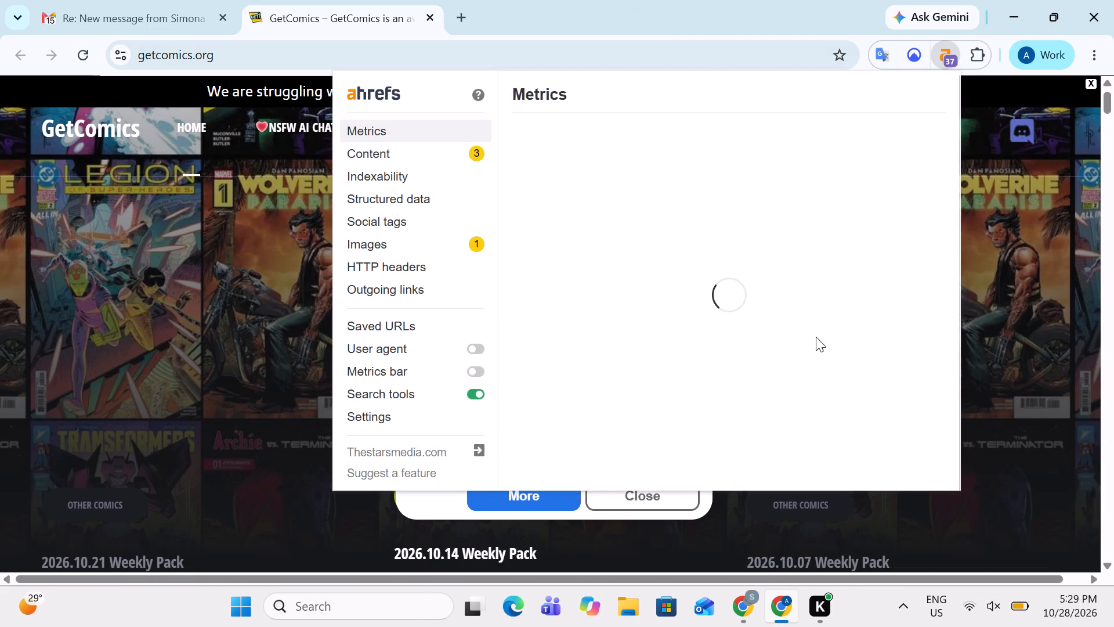
In the New Master Sheet row for getcomics.org, enter DR 37 and traffic 28K.
{"action": "key", "text": "alt+Tab"}
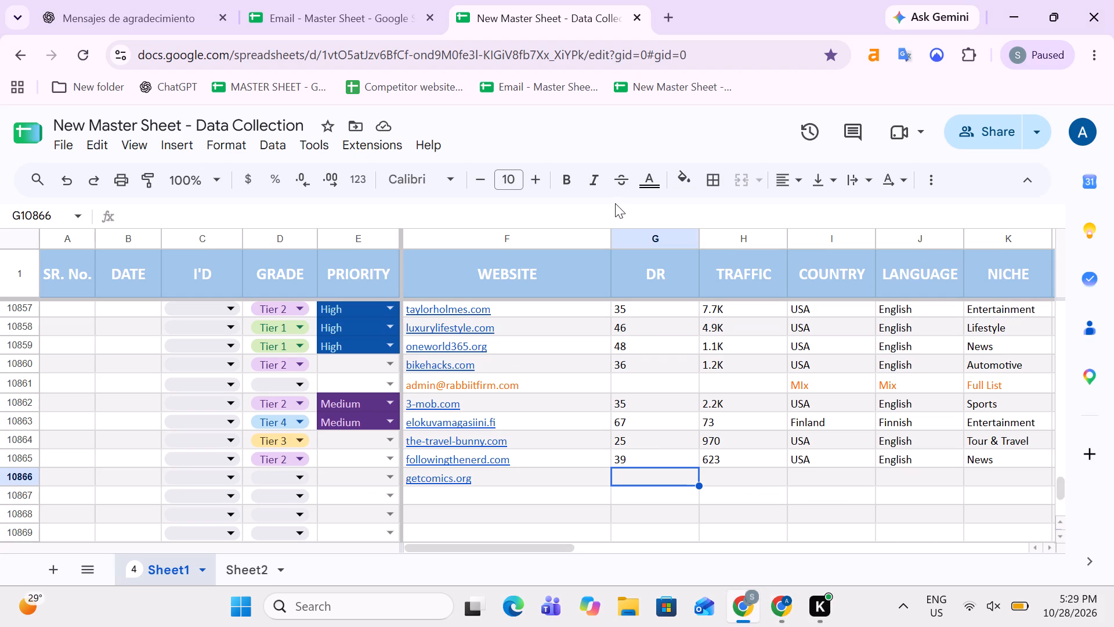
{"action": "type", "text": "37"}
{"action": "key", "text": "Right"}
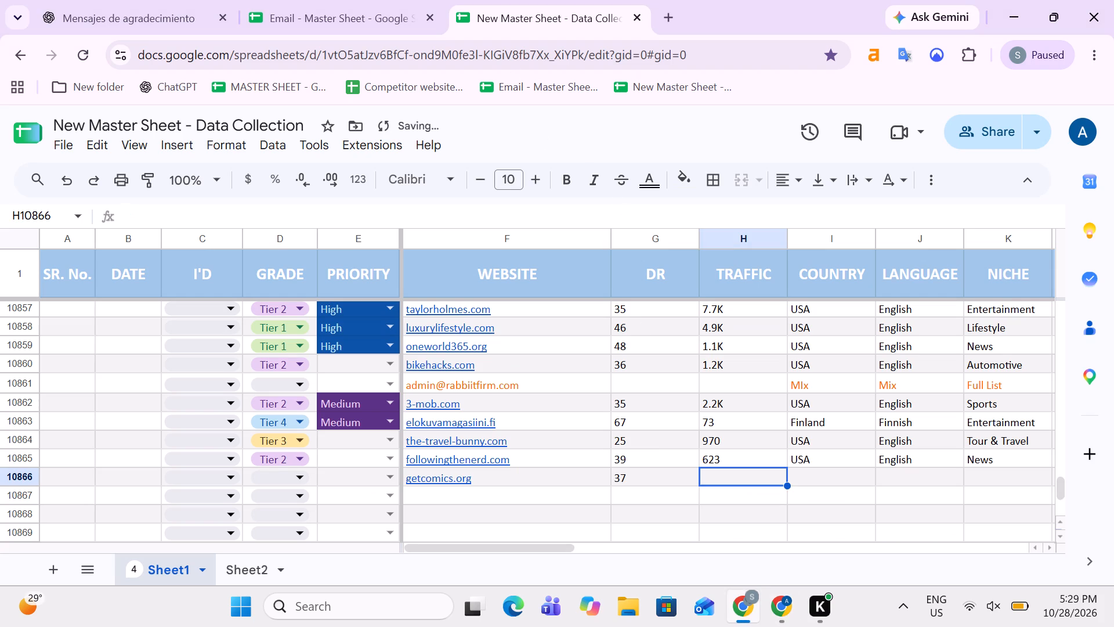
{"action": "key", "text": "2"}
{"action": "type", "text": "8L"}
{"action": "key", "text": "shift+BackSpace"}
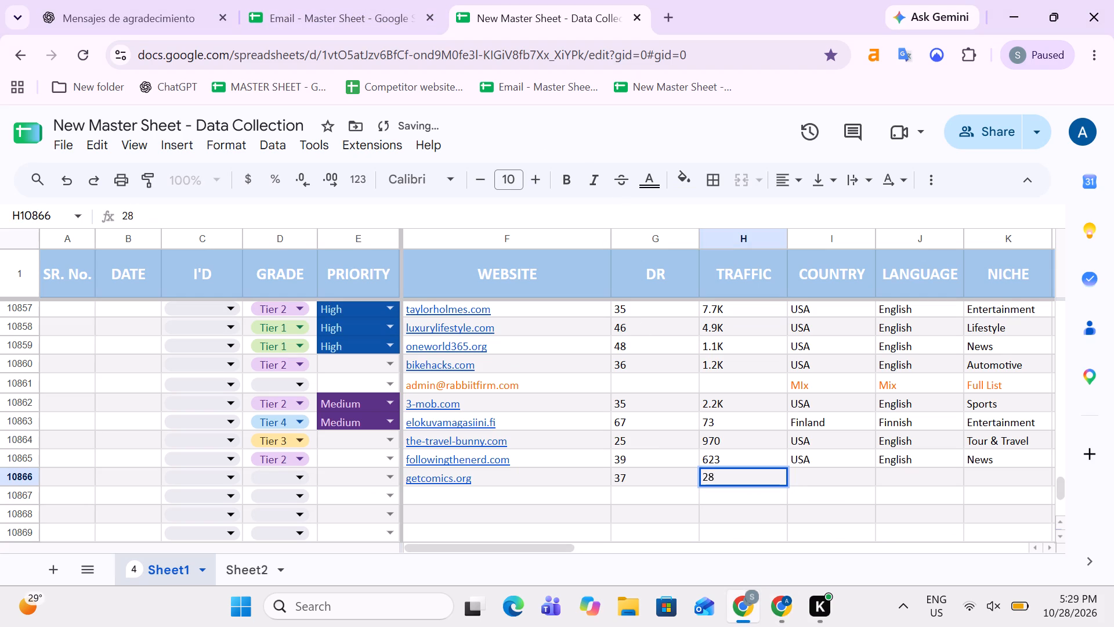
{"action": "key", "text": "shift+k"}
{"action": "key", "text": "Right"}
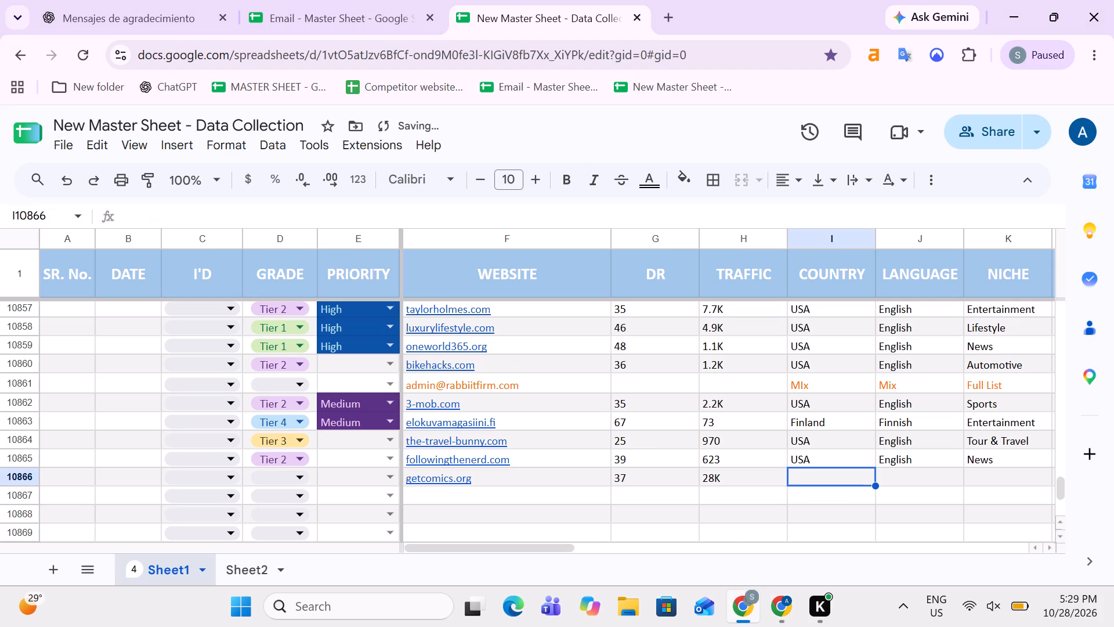
Reopen the closed Ahrefs Site Explorer page in the browser window holding the master sheet.
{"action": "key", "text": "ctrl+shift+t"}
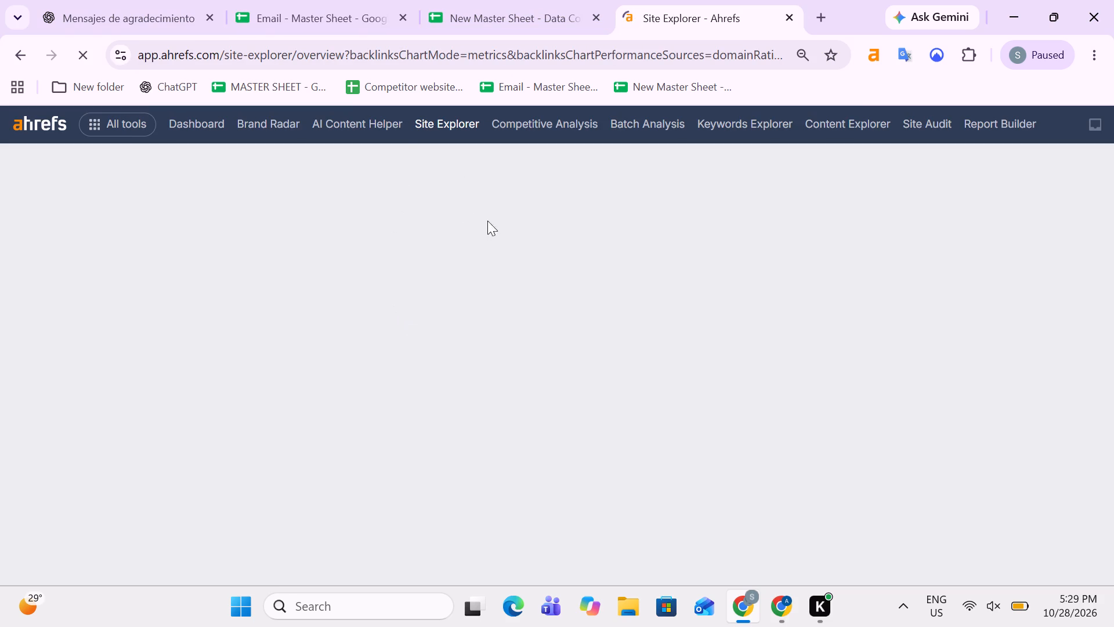
Return to the New Master Sheet and fill in language English and niche Entertainment for getcomics.org, leaving the country blank.
{"action": "left_click", "coordinate": [513, 0]}
{"action": "key", "text": "Right"}
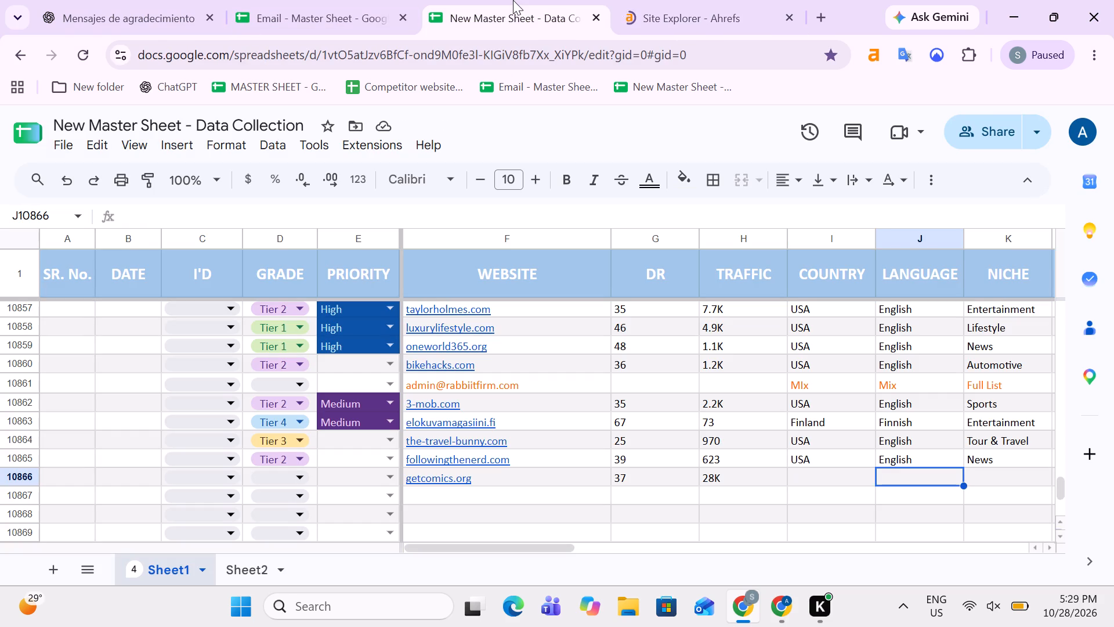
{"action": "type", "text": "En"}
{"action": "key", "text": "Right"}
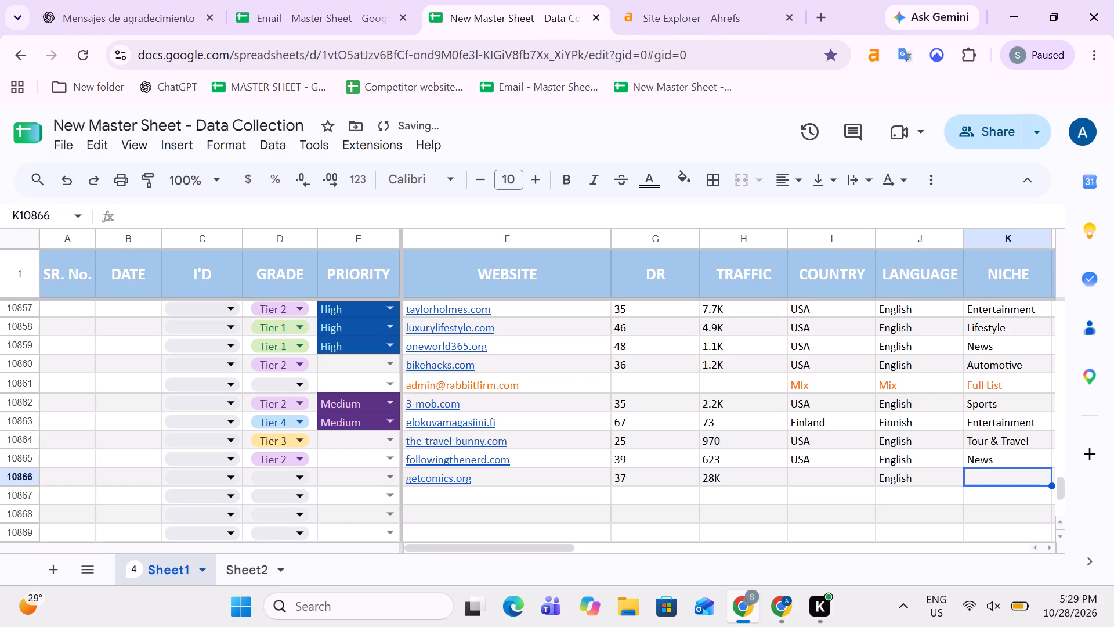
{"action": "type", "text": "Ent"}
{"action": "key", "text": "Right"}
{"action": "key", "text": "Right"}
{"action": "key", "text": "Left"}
Search the getcomics.org website for Netbet, check the results, and close the site.
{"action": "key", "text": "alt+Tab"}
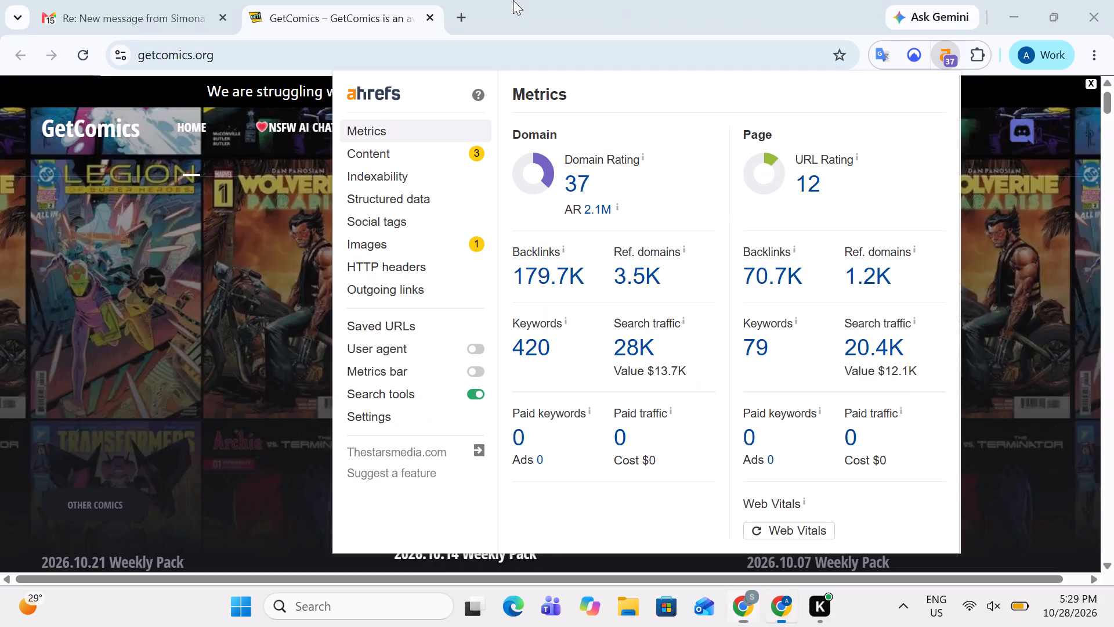
{"action": "left_click", "coordinate": [0, 92]}
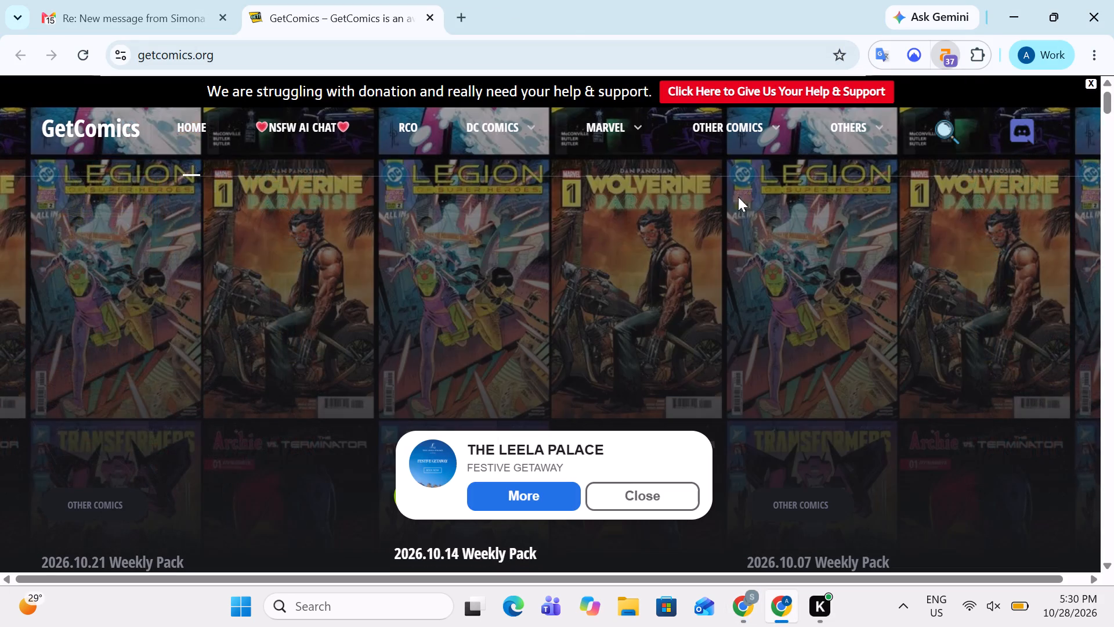
{"action": "left_click", "coordinate": [948, 135]}
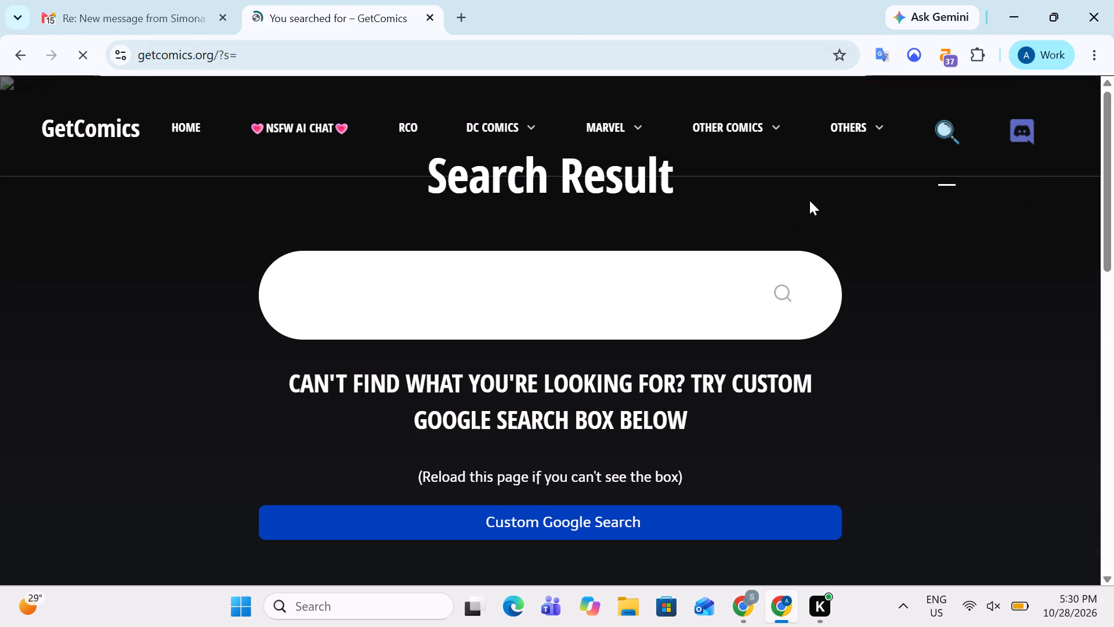
{"action": "left_click", "coordinate": [534, 308]}
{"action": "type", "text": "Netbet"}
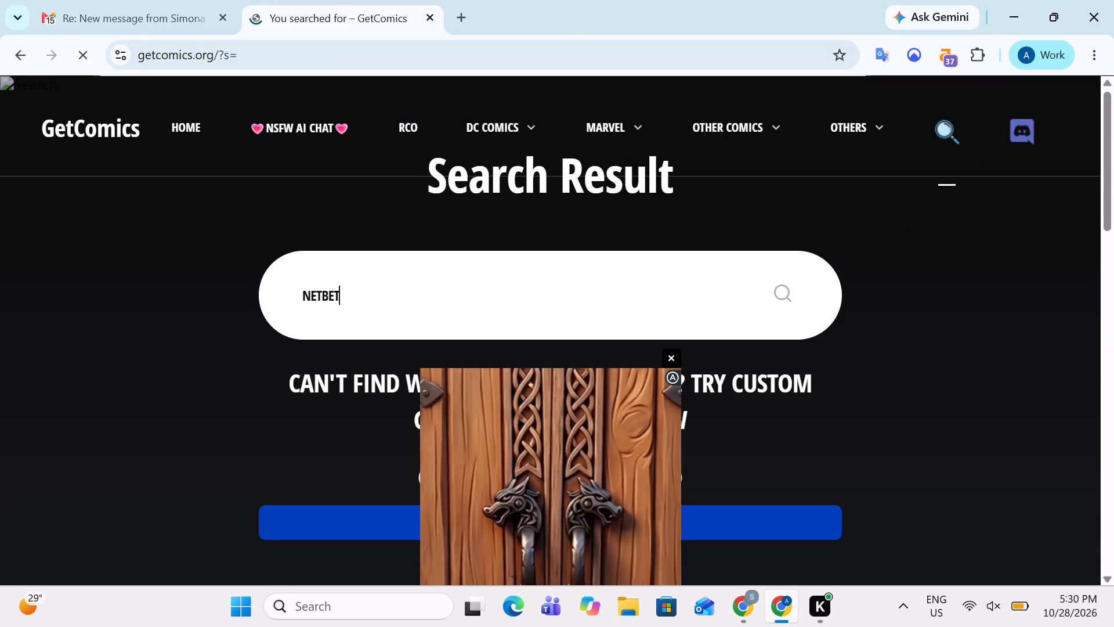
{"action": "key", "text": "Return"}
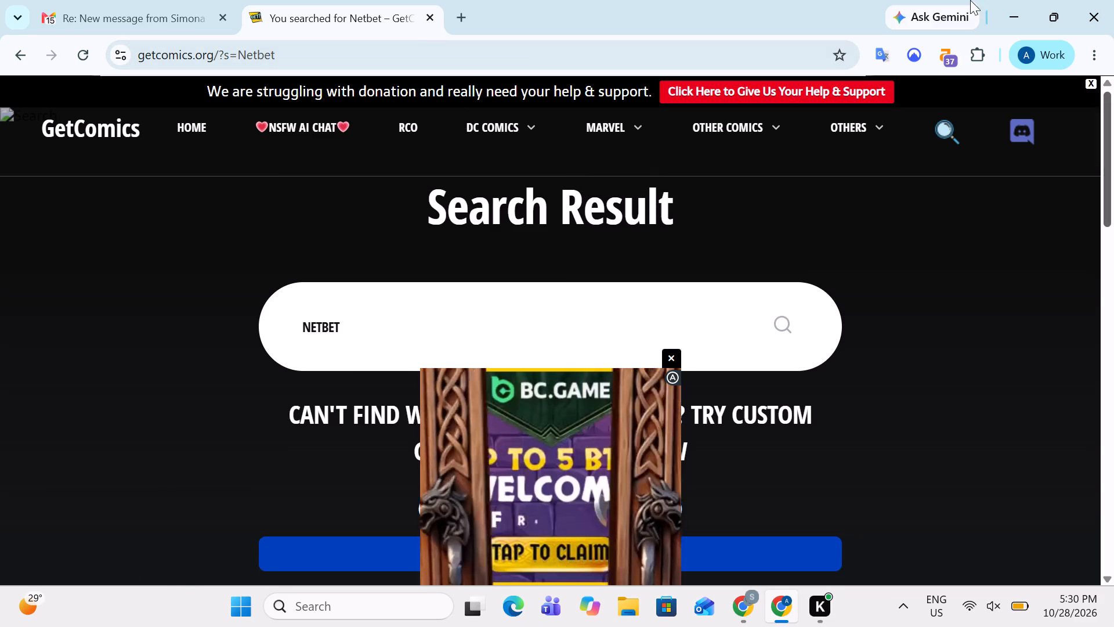
{"action": "left_click", "coordinate": [432, 17]}
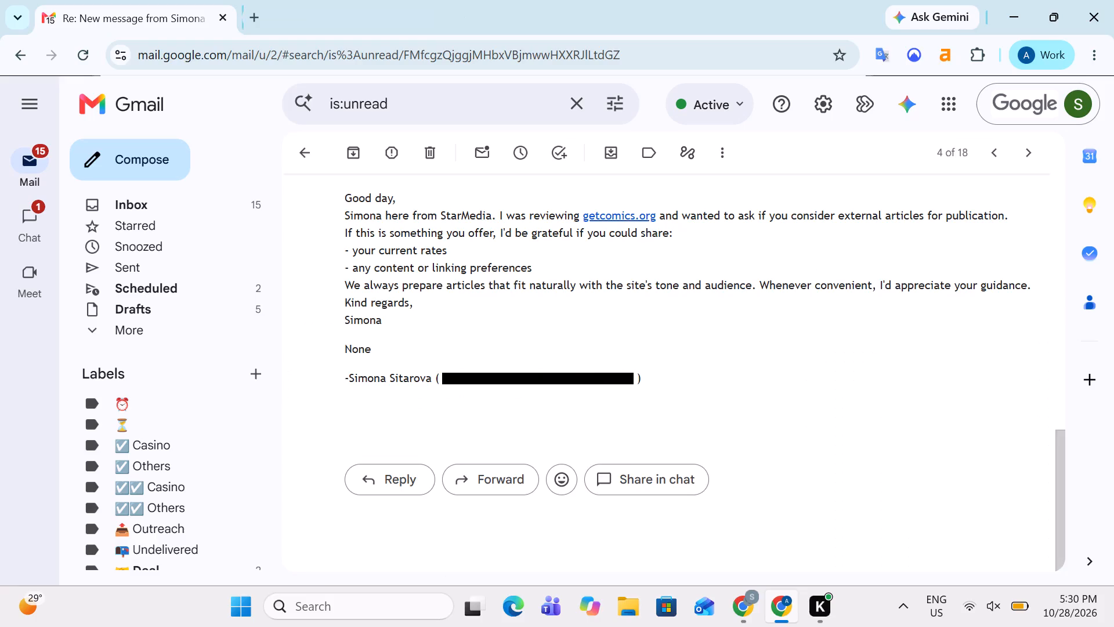
Check the prices in the getcomics.org reply and enter price 120 and casino price 200 in its sheet row.
{"action": "scroll", "coordinate": [677, 349], "scroll_direction": "up", "scroll_amount": 2}
{"action": "scroll", "coordinate": [488, 368], "scroll_direction": "up", "scroll_amount": 4}
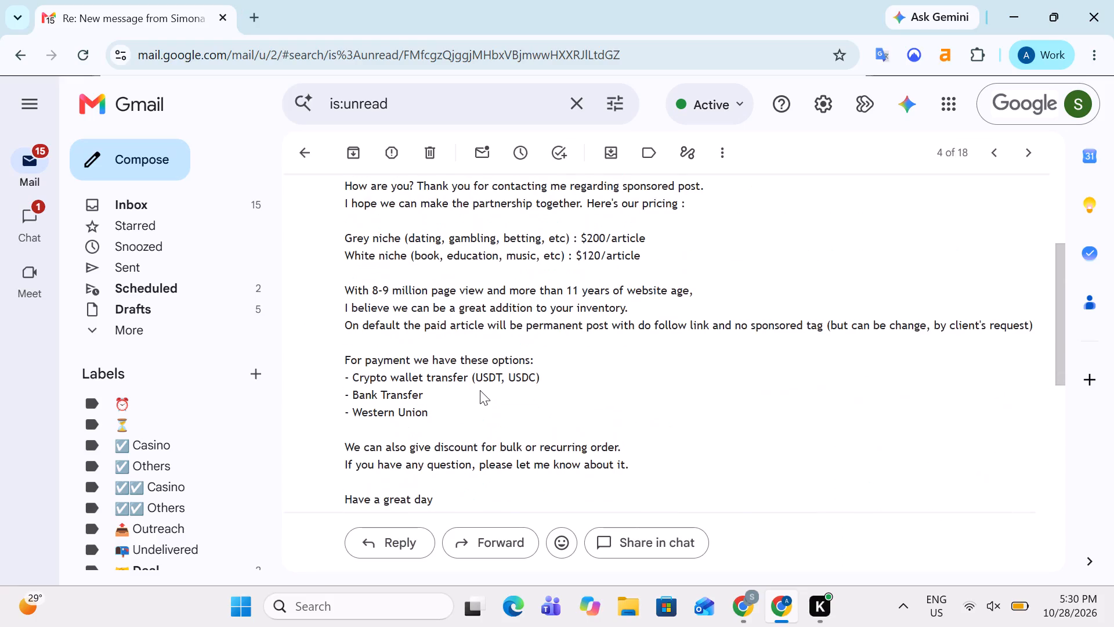
{"action": "key", "text": "alt+Tab"}
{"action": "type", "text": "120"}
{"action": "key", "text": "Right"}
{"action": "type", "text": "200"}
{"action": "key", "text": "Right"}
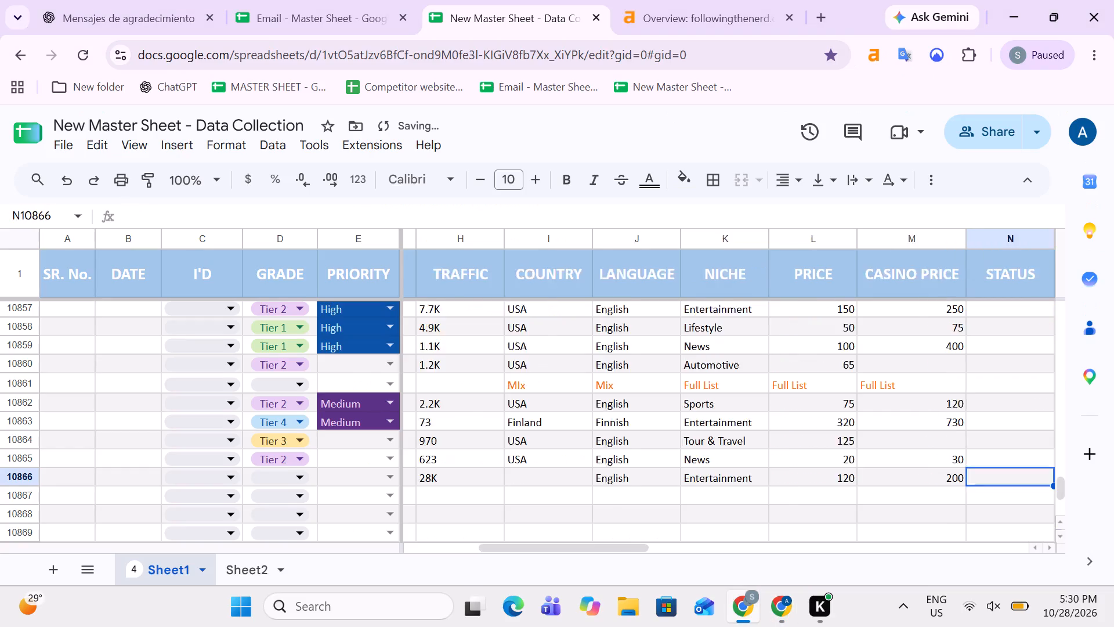
Set the website type for getcomics.org to Unique.
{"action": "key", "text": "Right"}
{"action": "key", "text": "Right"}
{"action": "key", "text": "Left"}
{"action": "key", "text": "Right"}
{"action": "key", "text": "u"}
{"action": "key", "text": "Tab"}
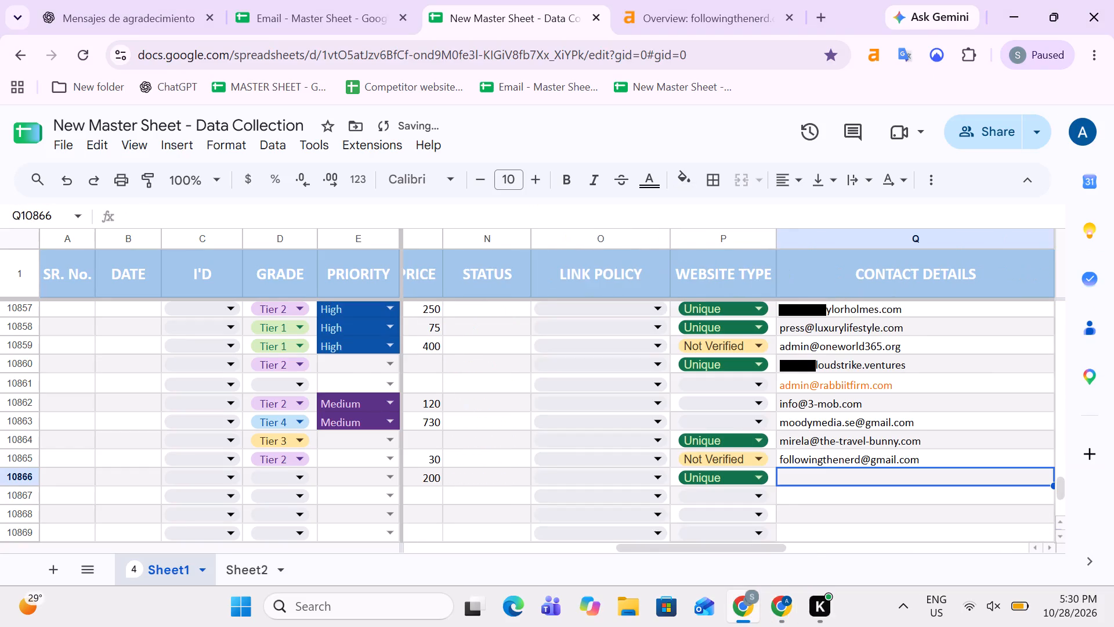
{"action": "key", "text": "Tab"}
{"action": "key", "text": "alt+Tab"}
{"action": "scroll", "coordinate": [497, 354], "scroll_direction": "up", "scroll_amount": 3}
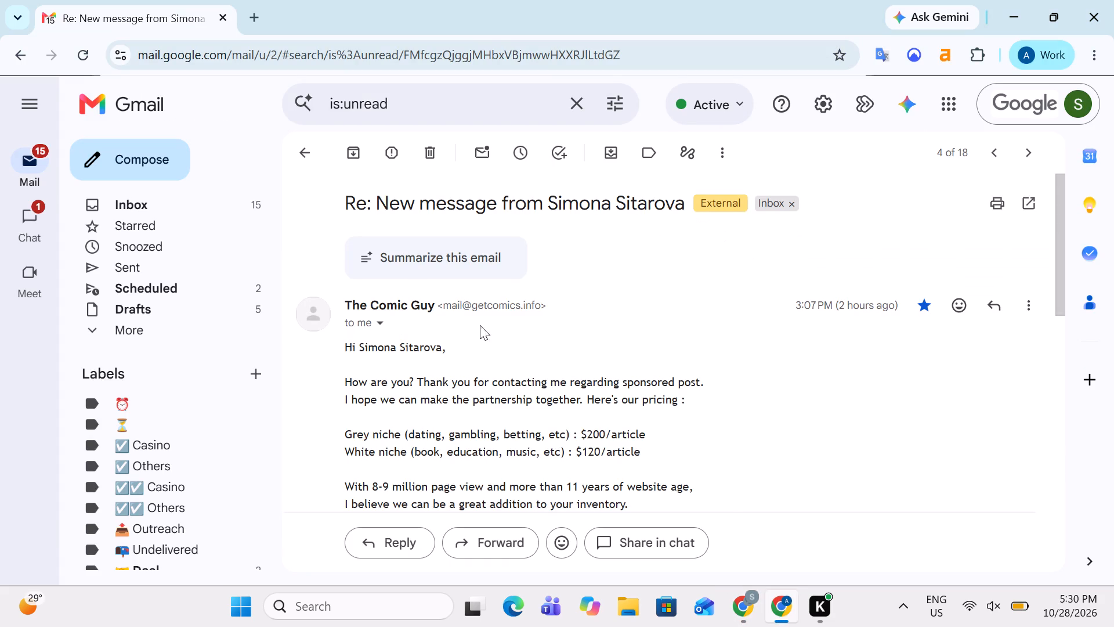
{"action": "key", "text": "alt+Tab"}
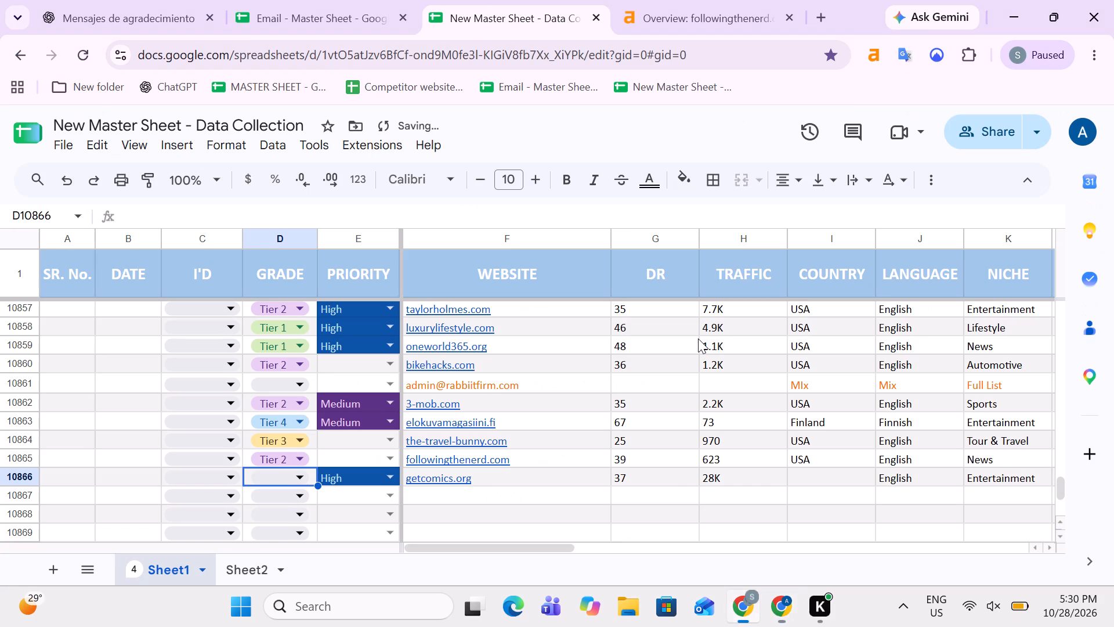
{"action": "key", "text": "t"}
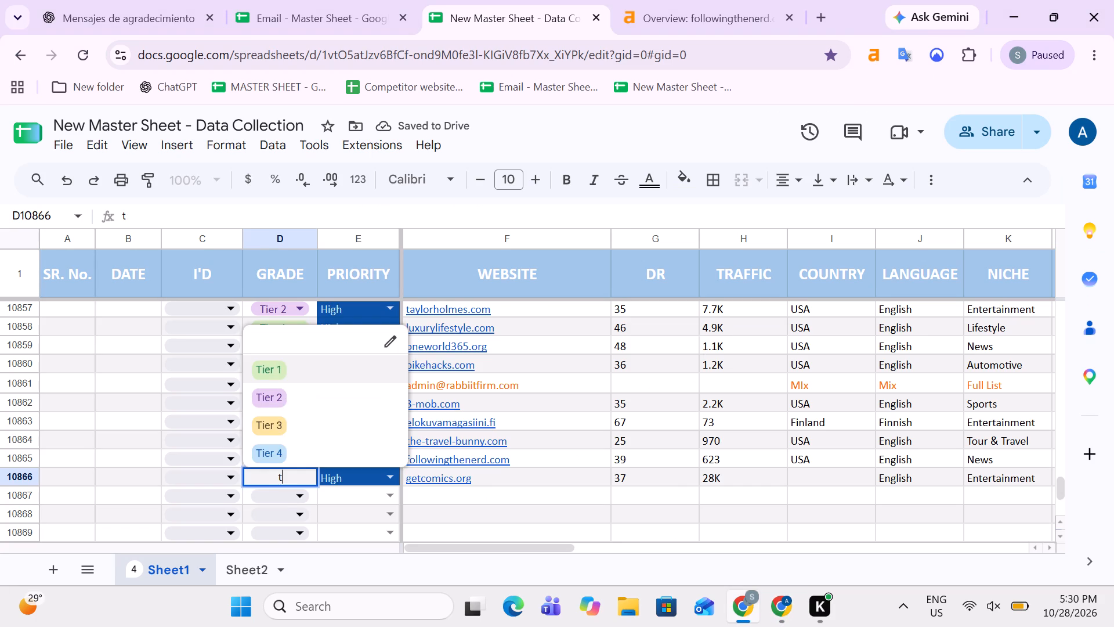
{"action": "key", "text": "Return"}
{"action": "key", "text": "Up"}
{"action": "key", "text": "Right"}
Change the grade for getcomics.org to Tier 2.
{"action": "scroll", "coordinate": [698, 338], "scroll_direction": "up", "scroll_amount": 1}
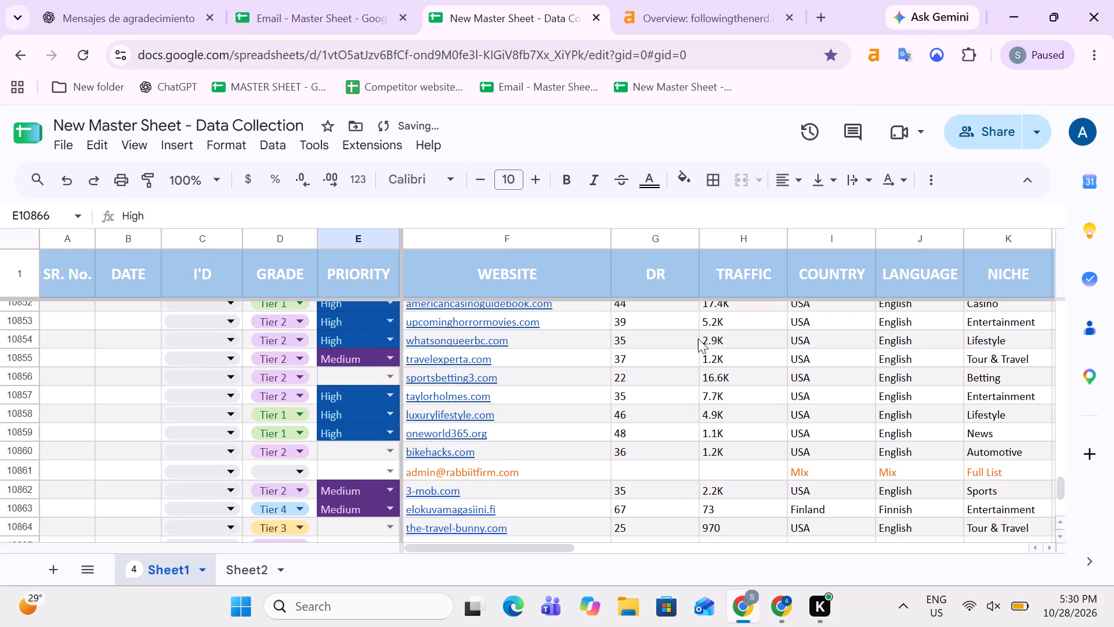
{"action": "key", "text": "Down"}
{"action": "key", "text": "Down"}
{"action": "key", "text": "Down"}
{"action": "key", "text": "Up"}
{"action": "key", "text": "Up"}
{"action": "key", "text": "Left"}
{"action": "key", "text": "Up"}
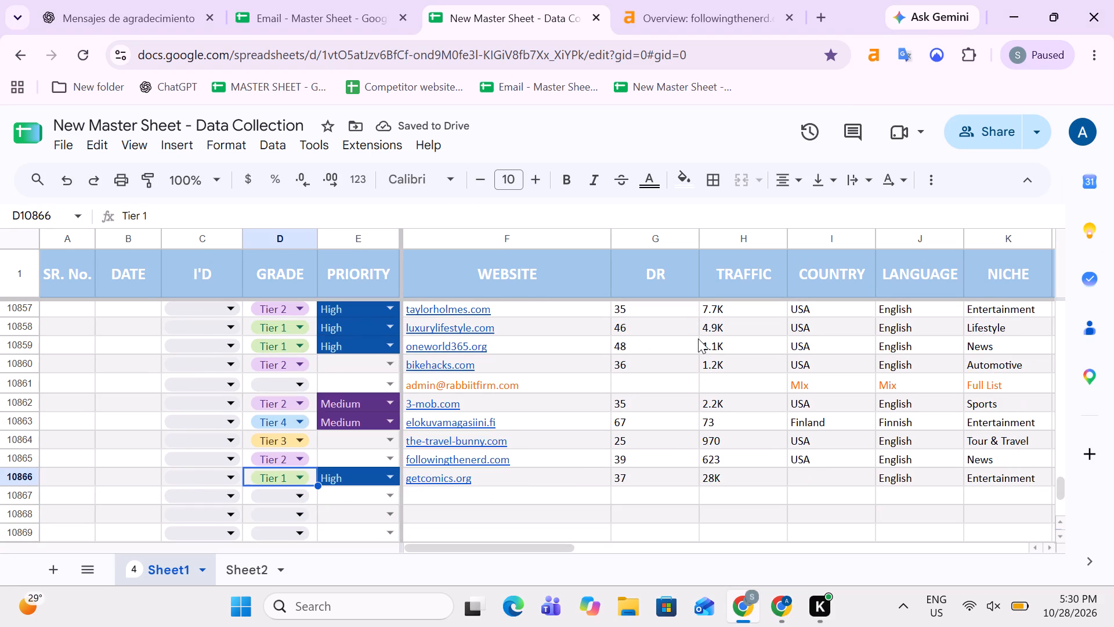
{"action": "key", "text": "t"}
{"action": "key", "text": "Up"}
{"action": "key", "text": "Up"}
{"action": "key", "text": "Up"}
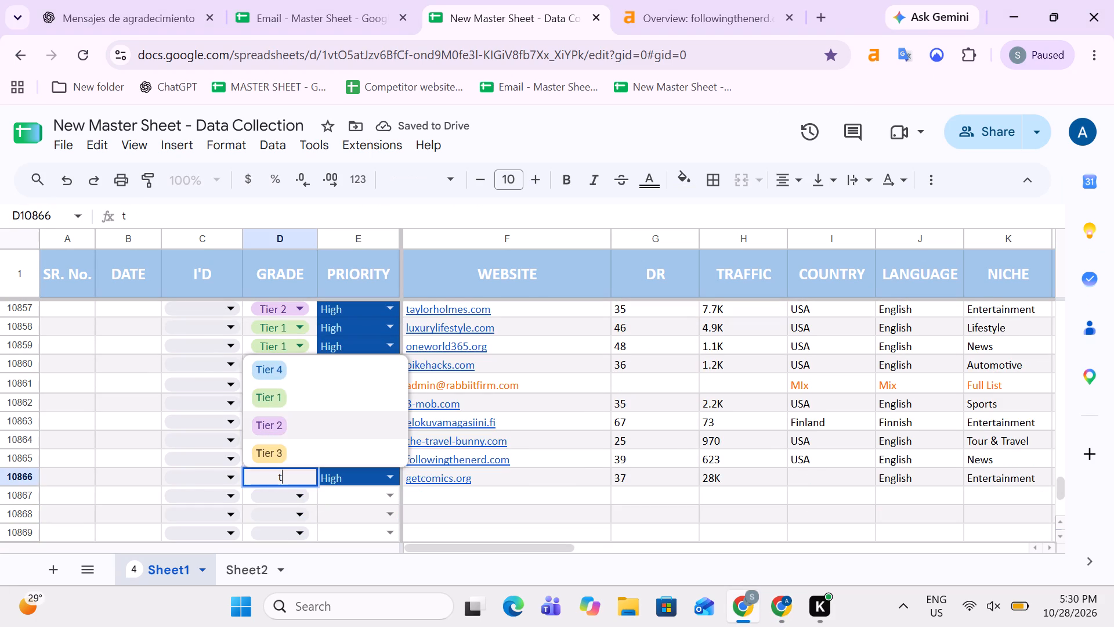
{"action": "key", "text": "Return"}
{"action": "key", "text": "Up"}
{"action": "key", "text": "Right"}
{"action": "key", "text": "Right"}
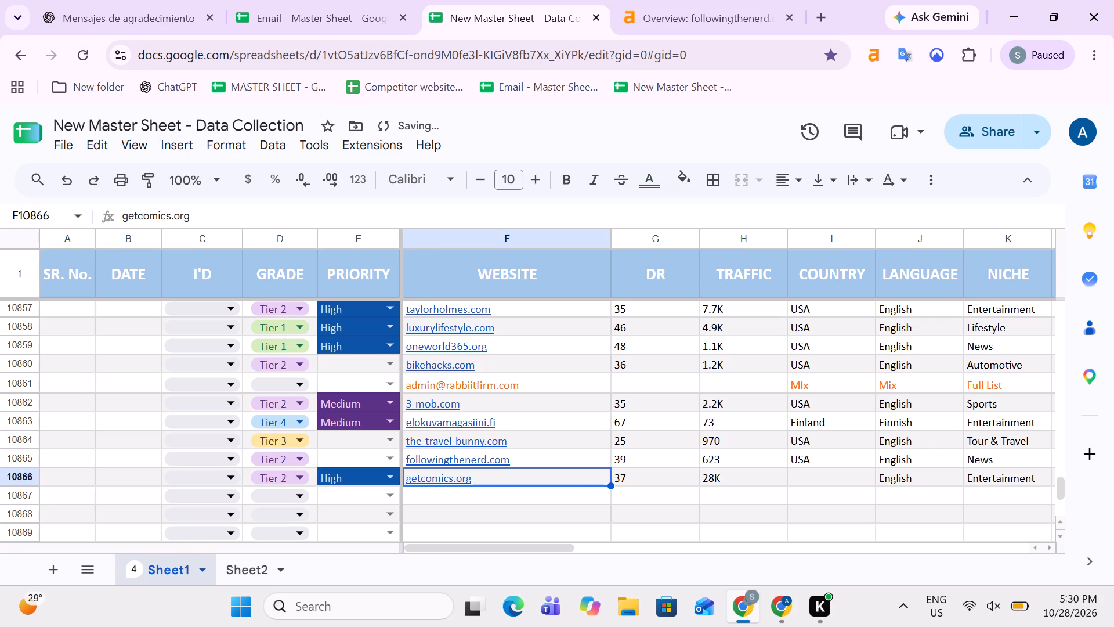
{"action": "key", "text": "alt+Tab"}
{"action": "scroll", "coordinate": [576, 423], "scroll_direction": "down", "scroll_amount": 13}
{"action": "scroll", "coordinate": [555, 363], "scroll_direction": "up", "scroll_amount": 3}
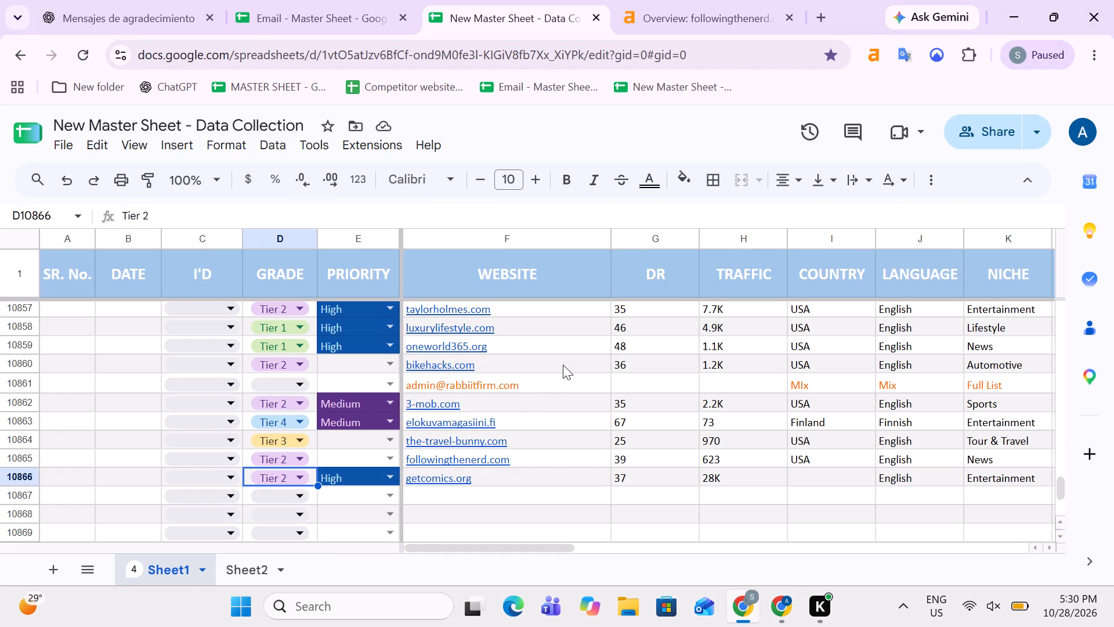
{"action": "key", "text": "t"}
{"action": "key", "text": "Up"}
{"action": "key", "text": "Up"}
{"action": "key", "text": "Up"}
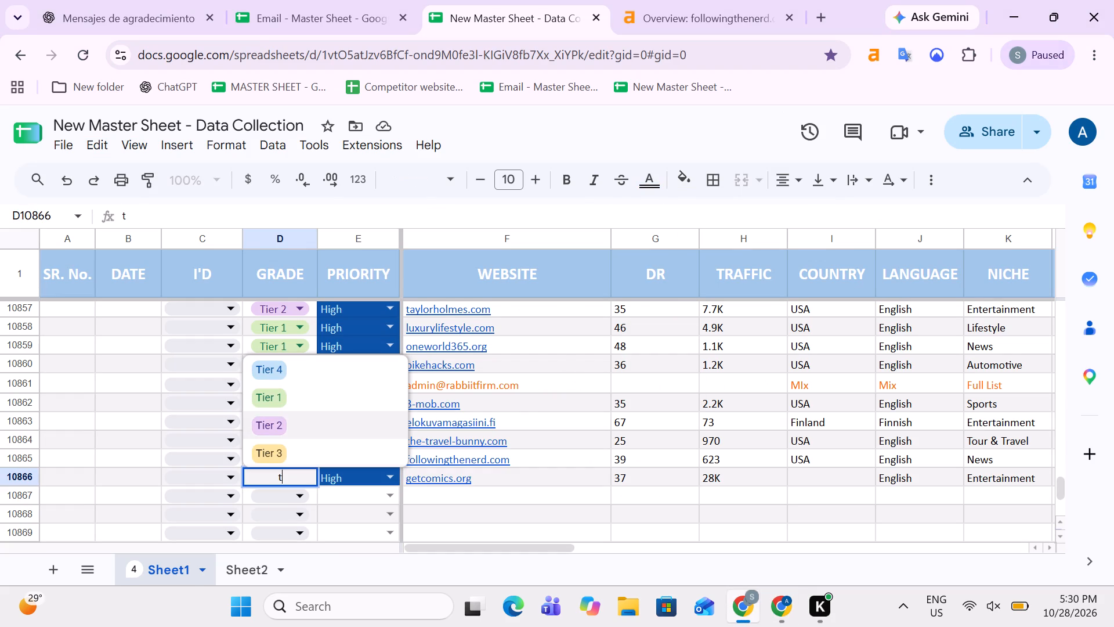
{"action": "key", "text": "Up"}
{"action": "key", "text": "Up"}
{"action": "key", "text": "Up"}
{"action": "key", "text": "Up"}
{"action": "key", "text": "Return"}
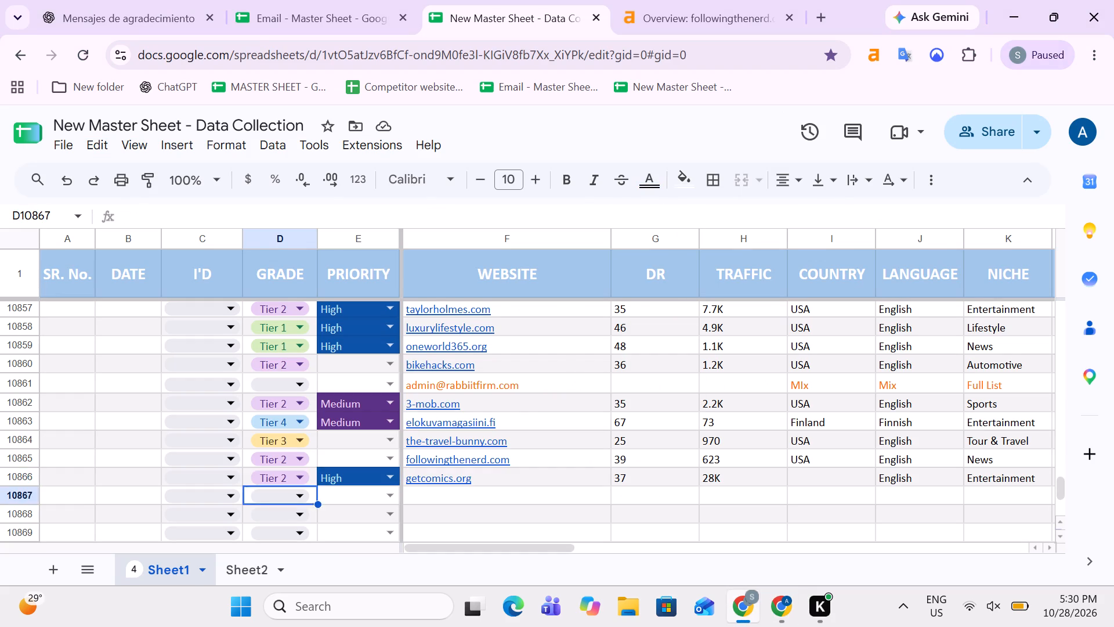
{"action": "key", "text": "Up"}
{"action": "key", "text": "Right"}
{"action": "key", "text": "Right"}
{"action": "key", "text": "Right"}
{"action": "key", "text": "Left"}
{"action": "key", "text": "alt+Tab"}
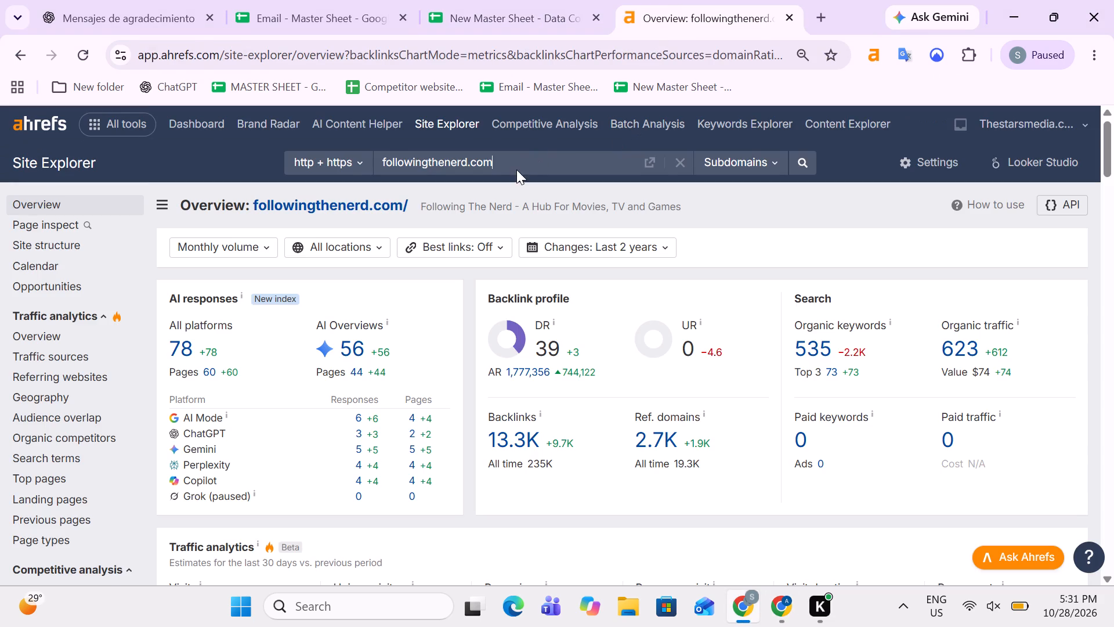
{"action": "triple_click", "coordinate": [514, 153]}
{"action": "key", "text": "ctrl+v"}
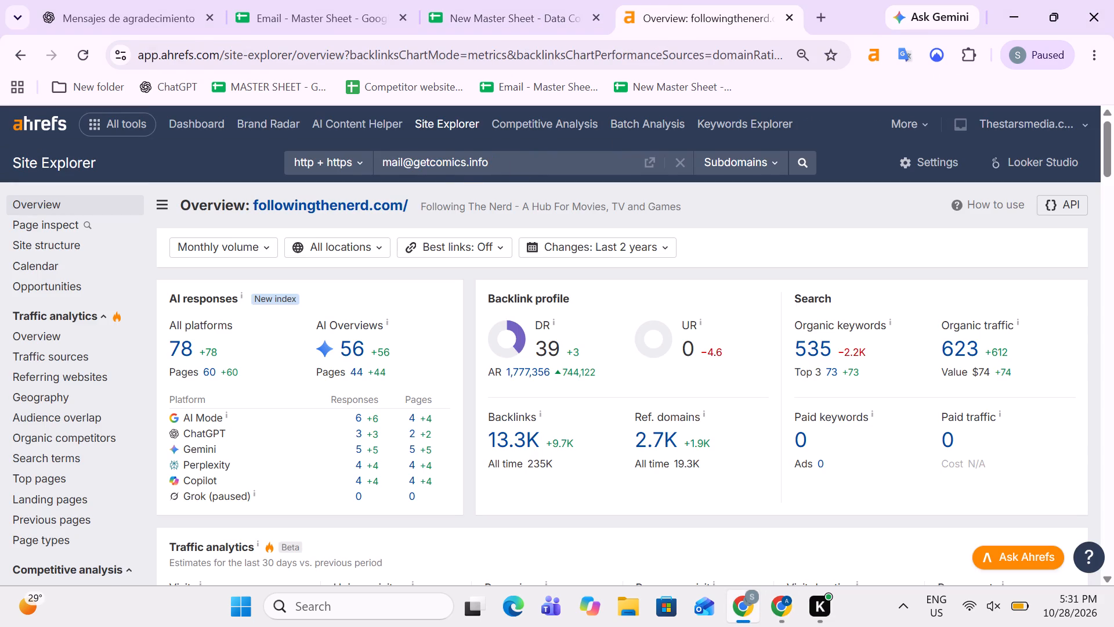
{"action": "left_click", "coordinate": [492, 0]}
{"action": "key", "text": "ctrl+c"}
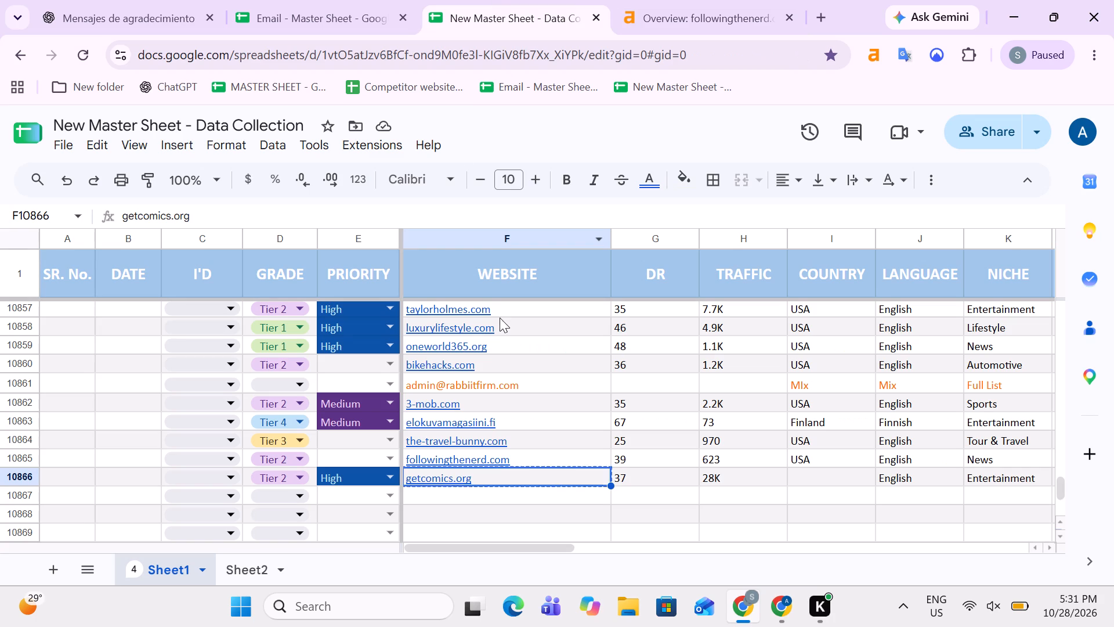
{"action": "left_click", "coordinate": [680, 0]}
{"action": "triple_click", "coordinate": [522, 157]}
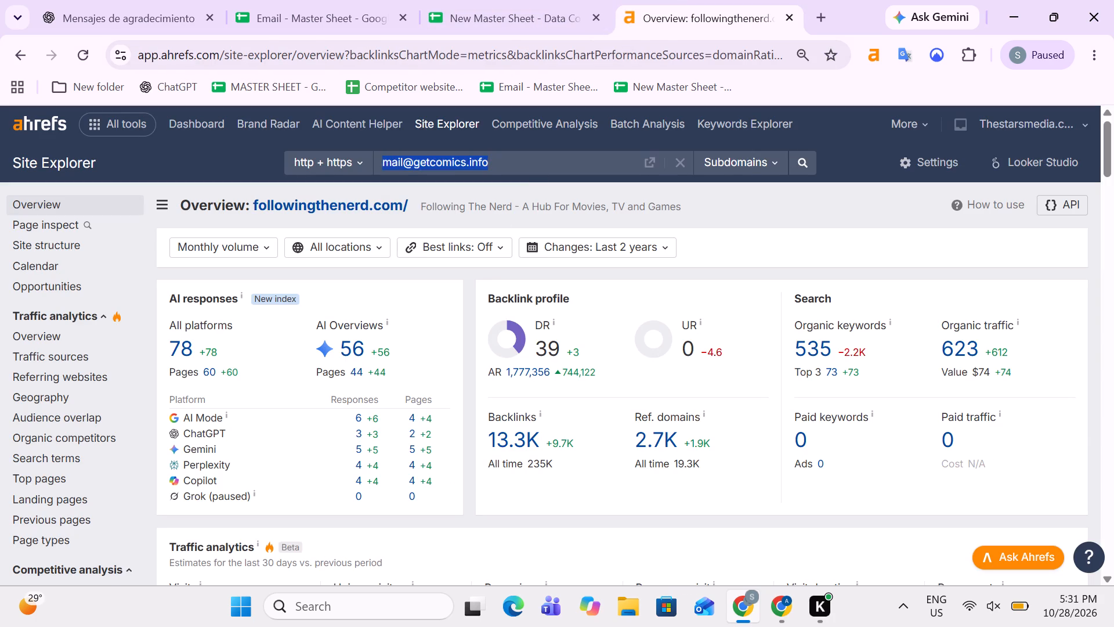
{"action": "key", "text": "ctrl+v"}
{"action": "key", "text": "Return"}
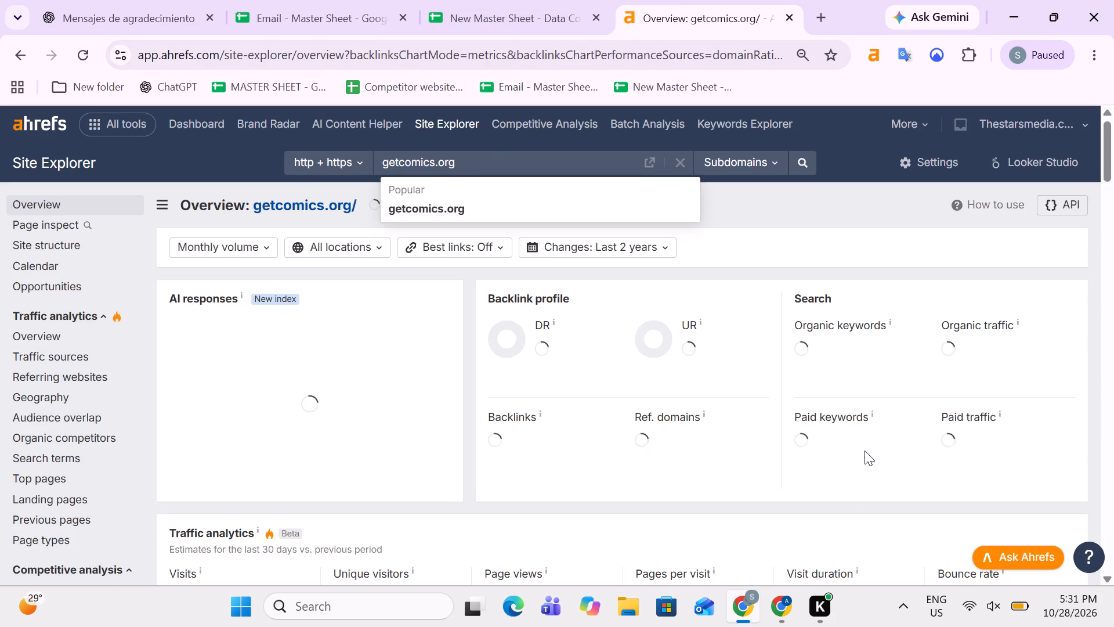
Review the DR, organic traffic and traffic by location of getcomics.org in Ahrefs Site Explorer, and close the report.
{"action": "scroll", "coordinate": [872, 461], "scroll_direction": "down", "scroll_amount": 5}
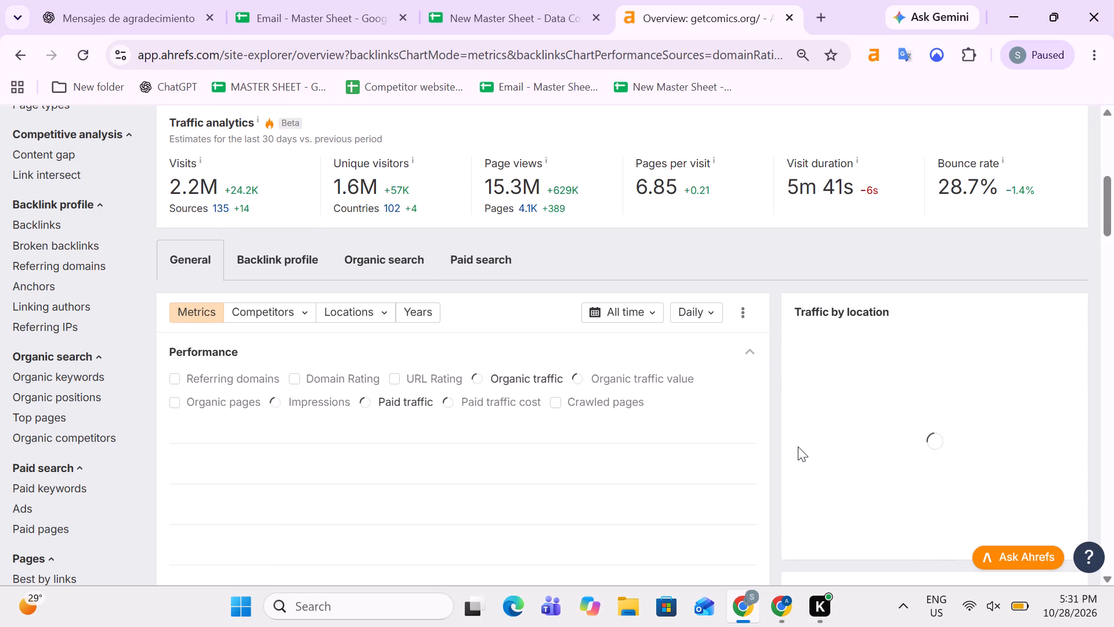
{"action": "scroll", "coordinate": [798, 446], "scroll_direction": "up", "scroll_amount": 4}
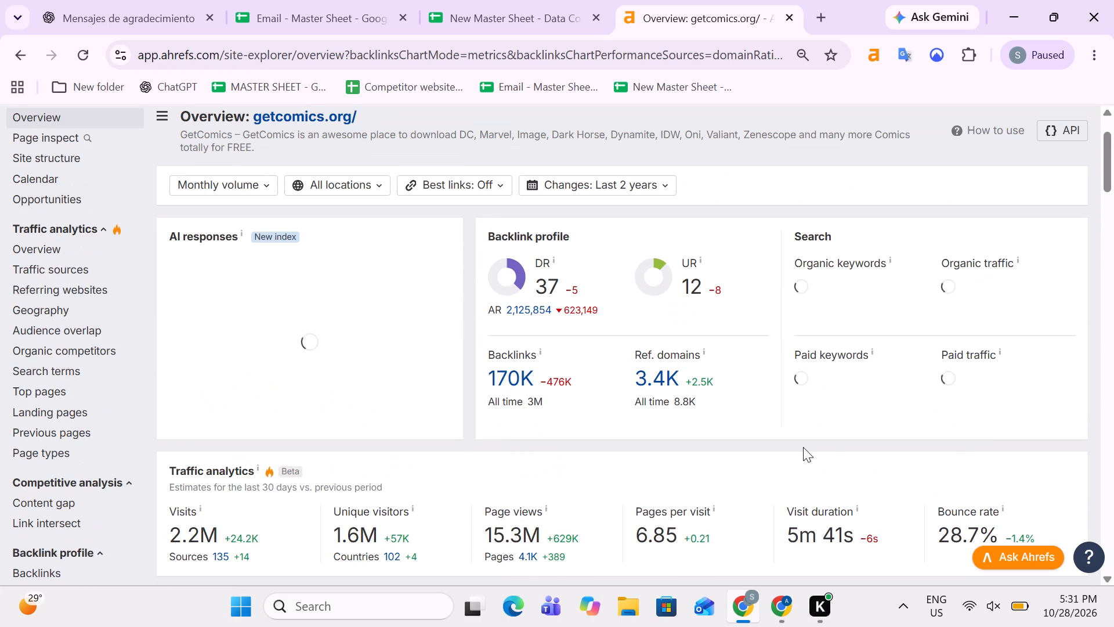
{"action": "scroll", "coordinate": [783, 399], "scroll_direction": "down", "scroll_amount": 2}
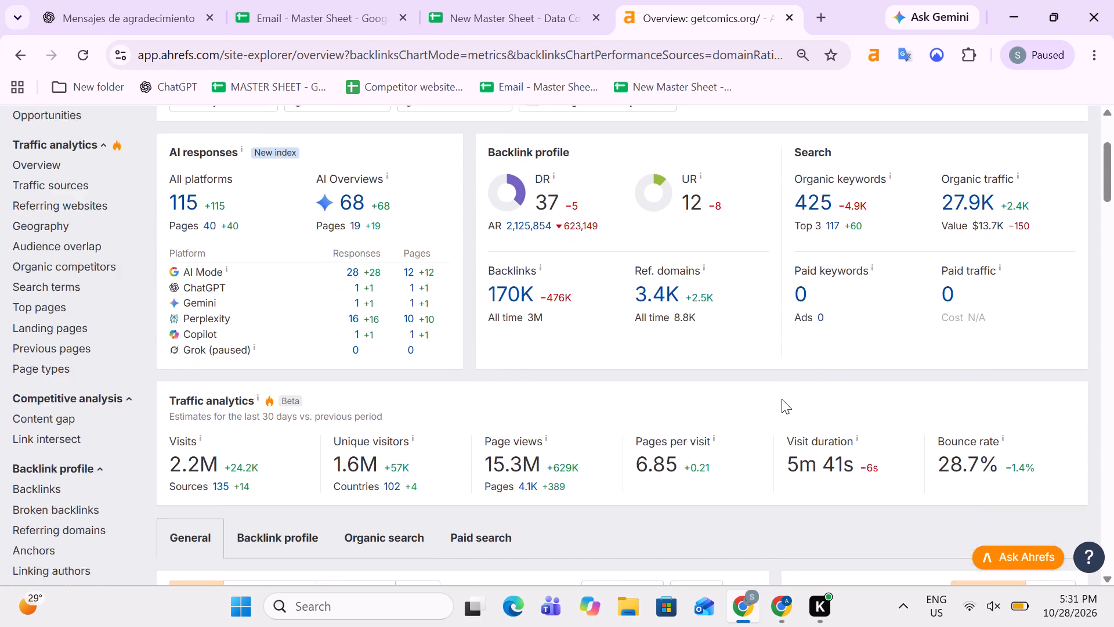
{"action": "scroll", "coordinate": [782, 399], "scroll_direction": "down", "scroll_amount": 3}
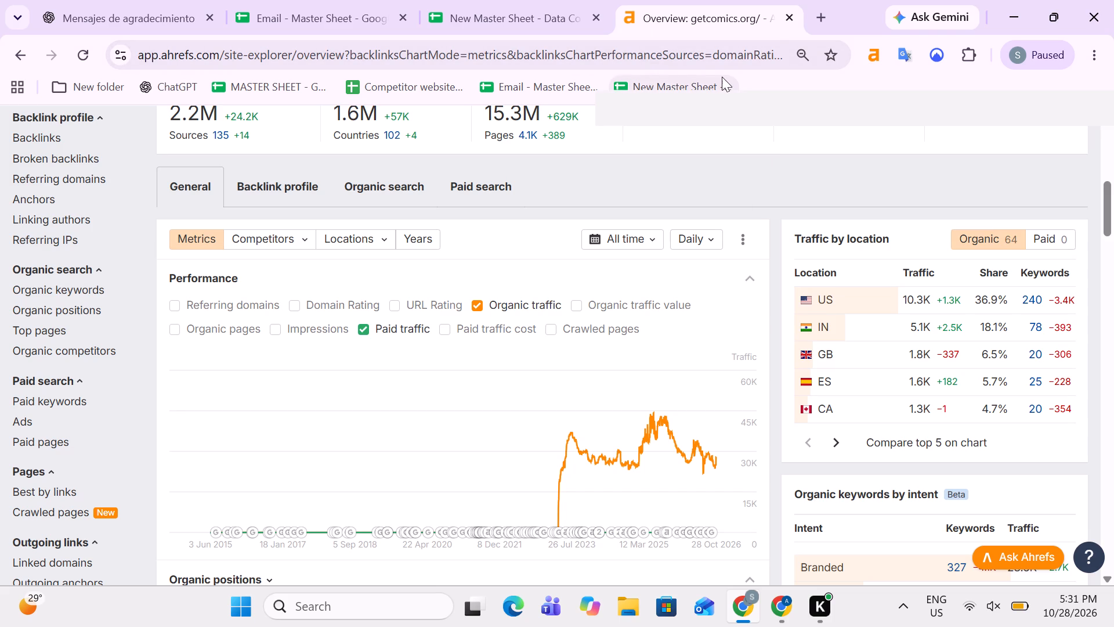
{"action": "left_click", "coordinate": [792, 14]}
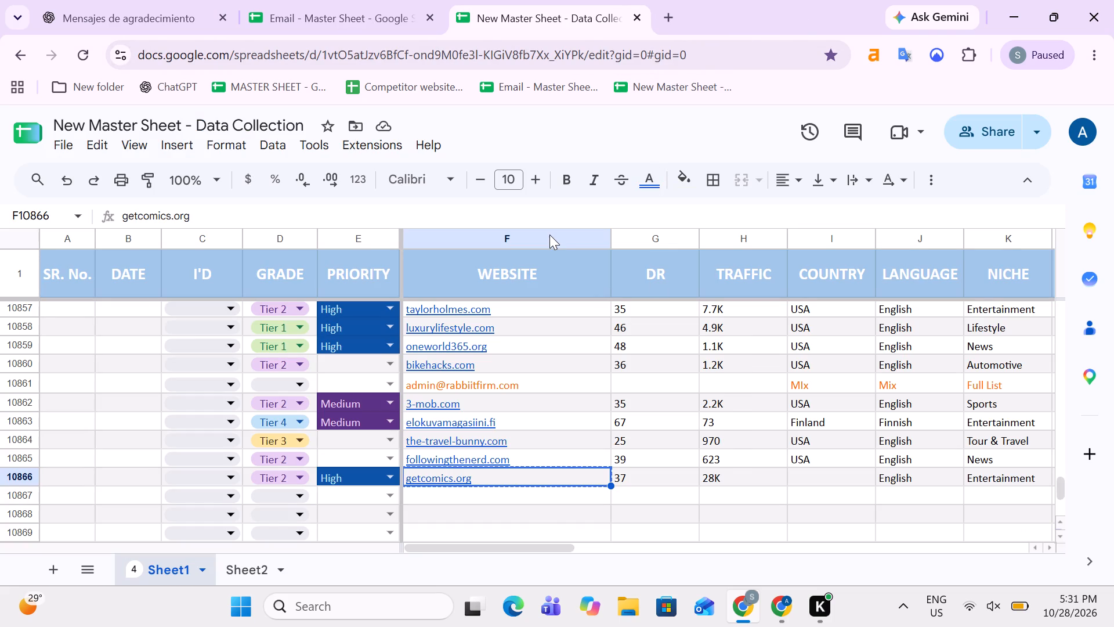
Enter USA as the country for getcomics.org in the New Master Sheet.
{"action": "key", "text": "Right"}
{"action": "key", "text": "Right"}
{"action": "key", "text": "Right"}
{"action": "type", "text": "US"}
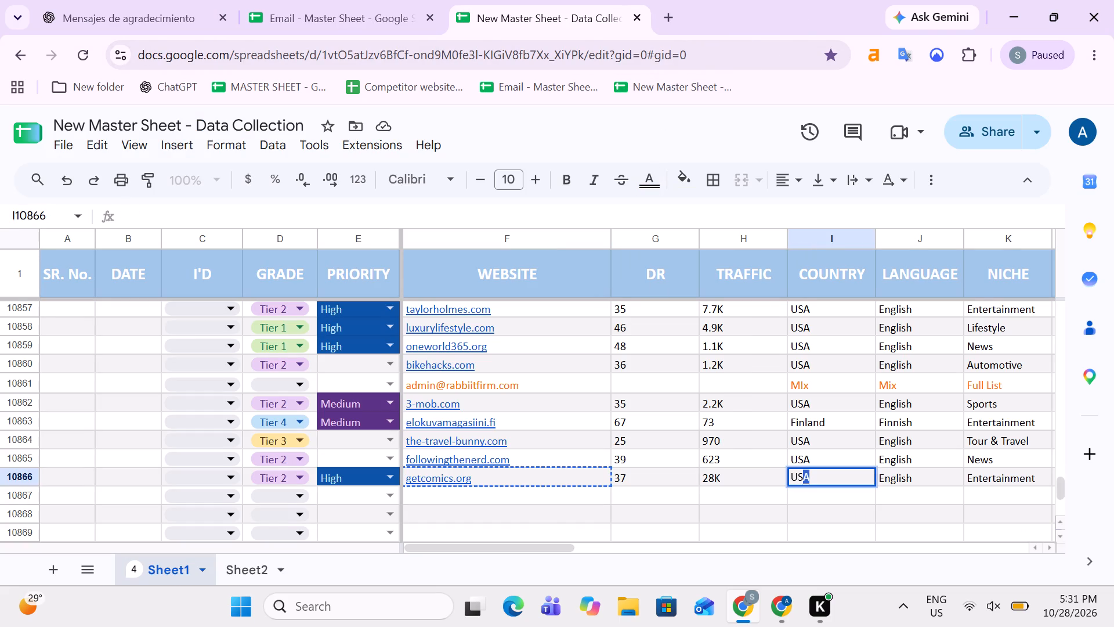
{"action": "key", "text": "Right"}
{"action": "key", "text": "Right"}
{"action": "key", "text": "Right"}
{"action": "key", "text": "Right"}
{"action": "key", "text": "Right"}
{"action": "key", "text": "Right"}
{"action": "key", "text": "Right"}
{"action": "key", "text": "Left"}
{"action": "key", "text": "Left"}
{"action": "key", "text": "Left"}
{"action": "key", "text": "Left"}
{"action": "key", "text": "Left"}
{"action": "key", "text": "Left"}
{"action": "key", "text": "Left"}
{"action": "key", "text": "Left"}
{"action": "key", "text": "Left"}
{"action": "key", "text": "Left"}
{"action": "key", "text": "Left"}
{"action": "key", "text": "Left"}
{"action": "key", "text": "Left"}
{"action": "key", "text": "Left"}
{"action": "key", "text": "Left"}
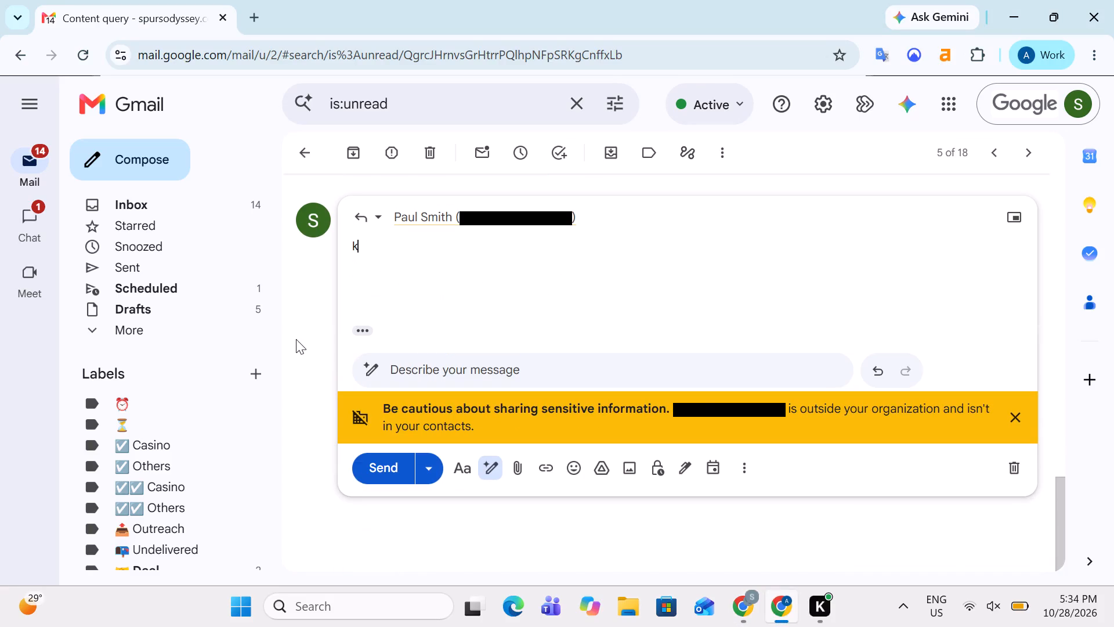
Reply to the spursodyssey.com publisher with "Thanks for your reply! We will look at it and contact you soon. Good to stay connected.".
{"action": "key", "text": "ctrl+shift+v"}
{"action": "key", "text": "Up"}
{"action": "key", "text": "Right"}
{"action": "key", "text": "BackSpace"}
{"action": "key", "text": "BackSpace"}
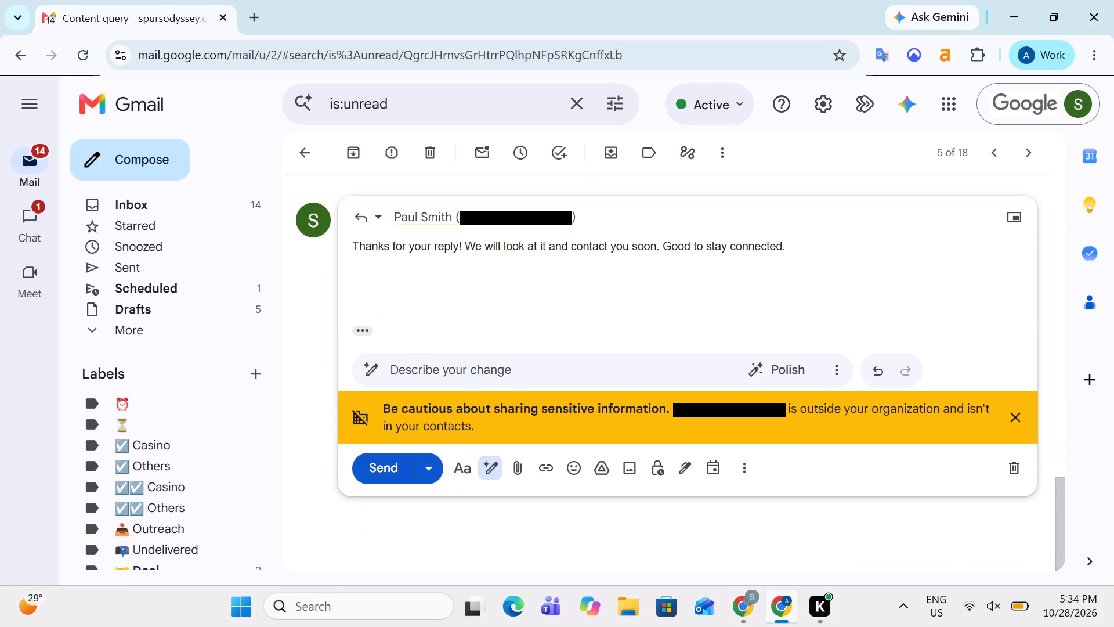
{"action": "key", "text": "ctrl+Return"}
Label the spursodyssey.com conversation with the double-checkmark Casino label.
{"action": "scroll", "coordinate": [698, 297], "scroll_direction": "down", "scroll_amount": 4}
{"action": "scroll", "coordinate": [706, 317], "scroll_direction": "up", "scroll_amount": 15}
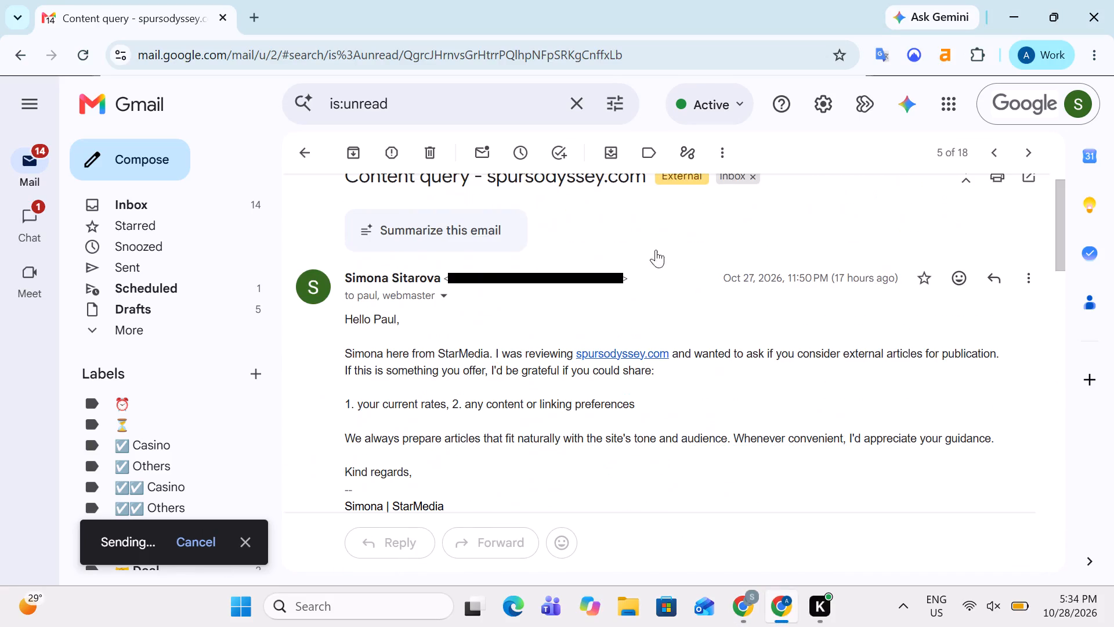
{"action": "left_click", "coordinate": [654, 157]}
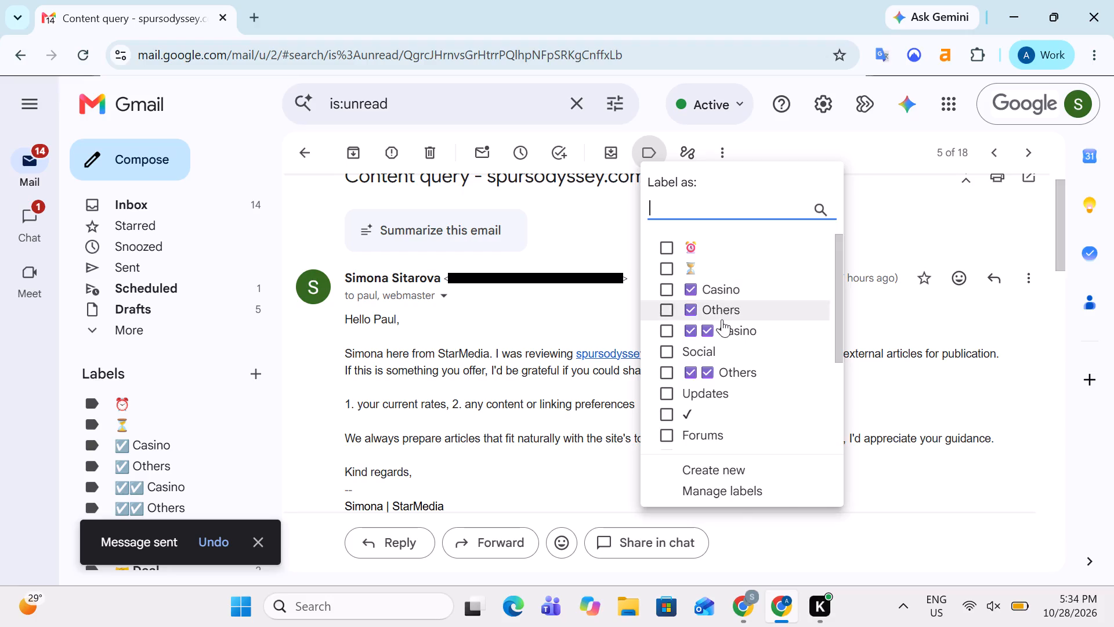
{"action": "left_click", "coordinate": [721, 327]}
Go to the next unread conversation, the etargetlimited.co.uk article enquiry, and open the website linked in its first message.
{"action": "left_click", "coordinate": [1037, 152]}
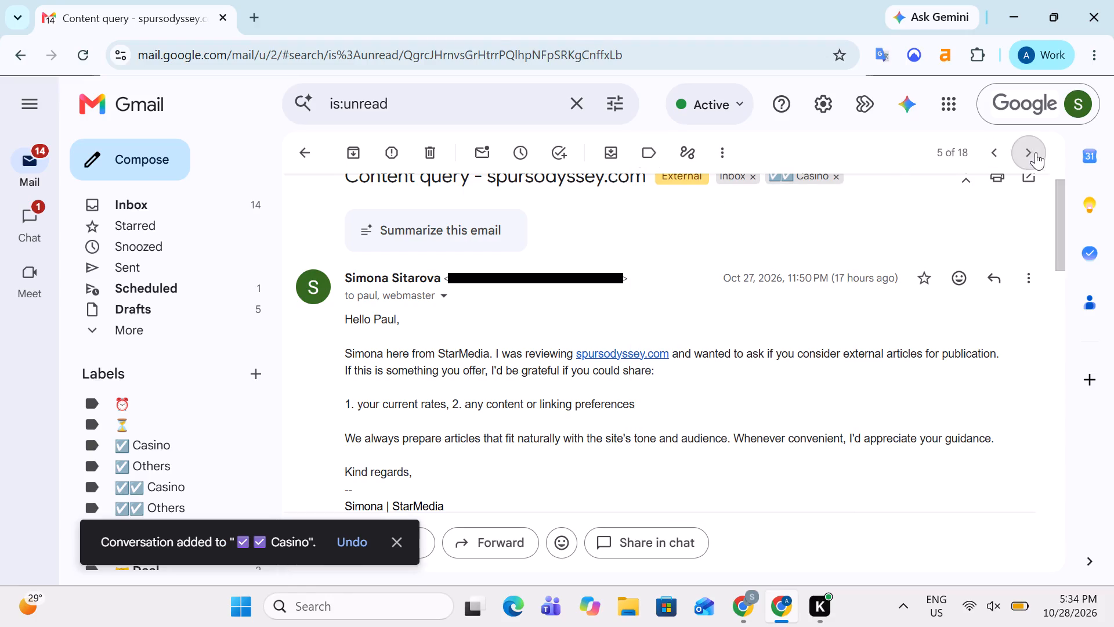
{"action": "scroll", "coordinate": [468, 320], "scroll_direction": "down", "scroll_amount": 2}
{"action": "scroll", "coordinate": [522, 350], "scroll_direction": "down", "scroll_amount": 2}
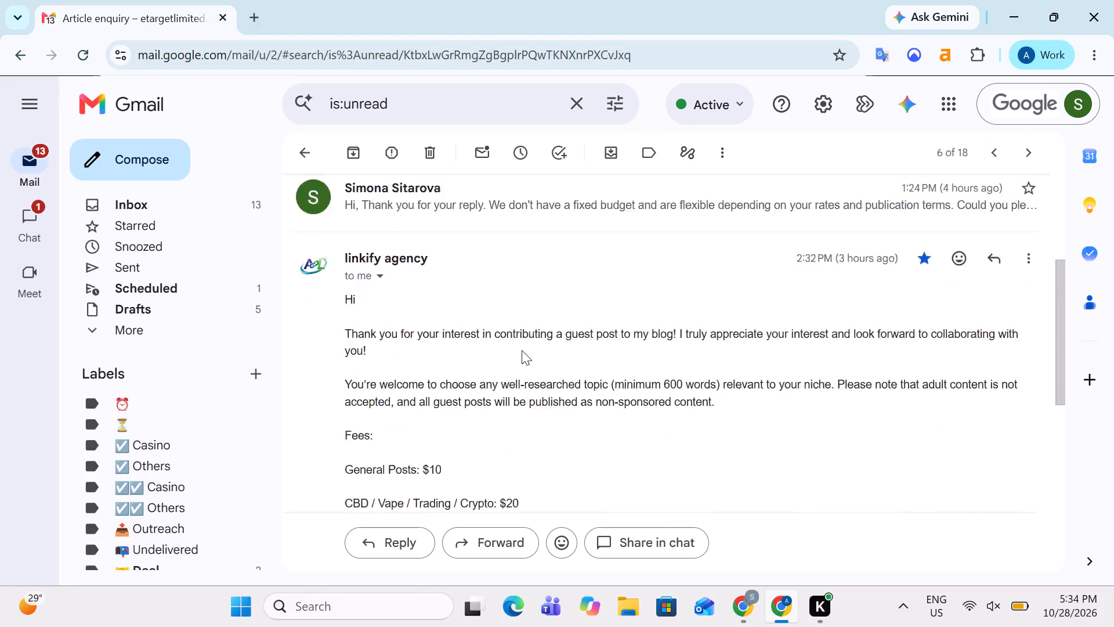
{"action": "scroll", "coordinate": [546, 351], "scroll_direction": "up", "scroll_amount": 2}
{"action": "scroll", "coordinate": [631, 271], "scroll_direction": "up", "scroll_amount": 2}
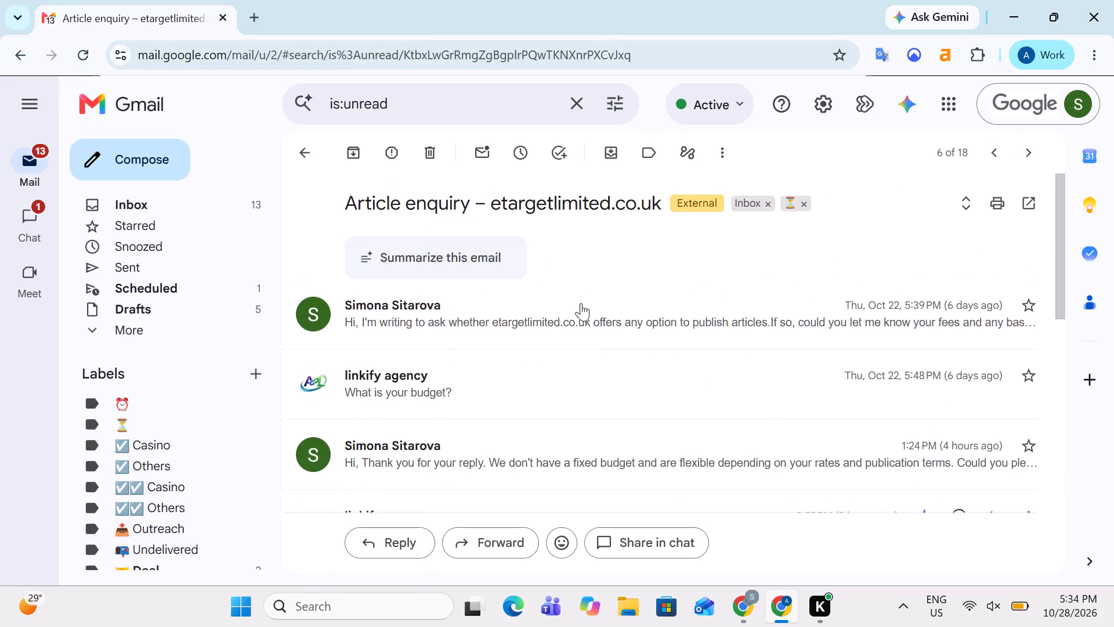
{"action": "left_click", "coordinate": [578, 312]}
{"action": "left_click", "coordinate": [555, 344], "text": "ctrl"}
Read linkify agency's reply for its post fees, included links, payment details and site list link.
{"action": "scroll", "coordinate": [693, 325], "scroll_direction": "down", "scroll_amount": 5}
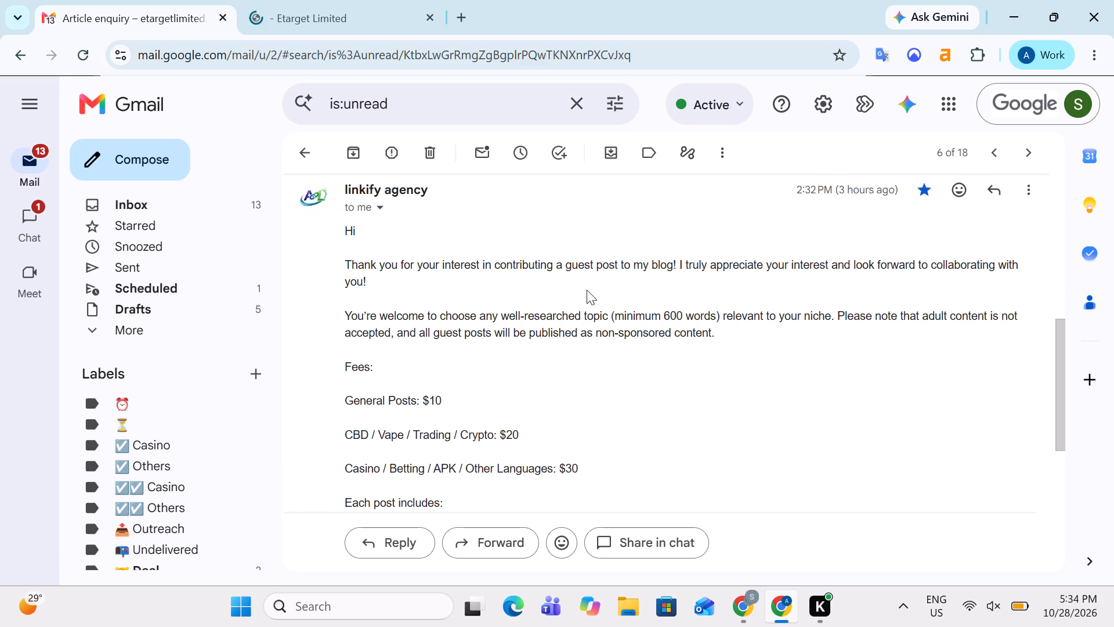
{"action": "scroll", "coordinate": [458, 310], "scroll_direction": "down", "scroll_amount": 1}
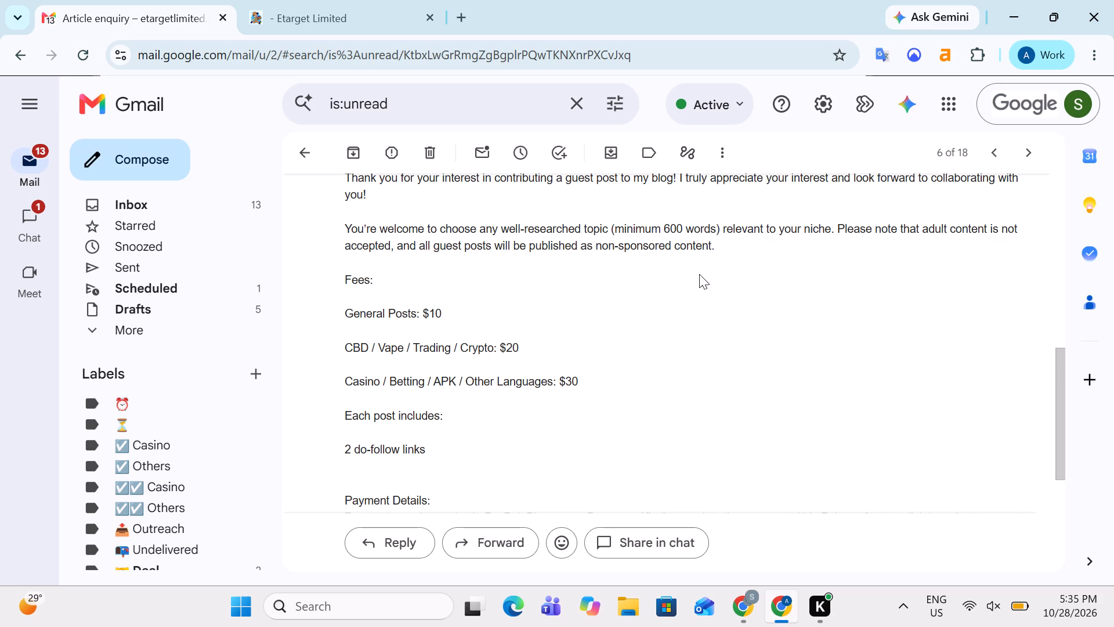
{"action": "scroll", "coordinate": [437, 299], "scroll_direction": "down", "scroll_amount": 1}
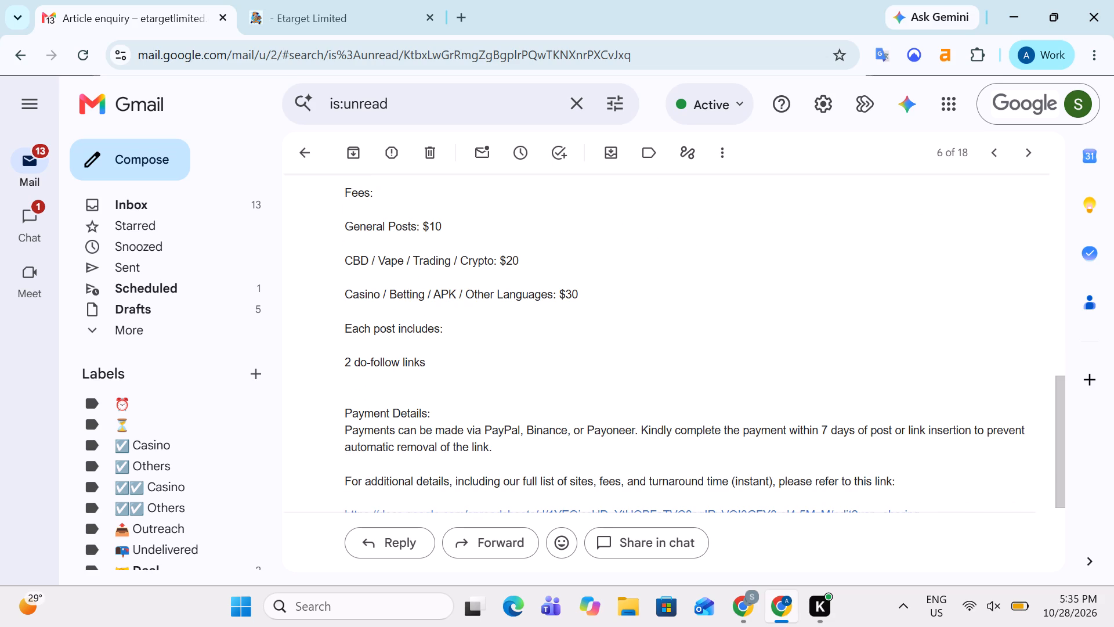
{"action": "scroll", "coordinate": [478, 373], "scroll_direction": "down", "scroll_amount": 1}
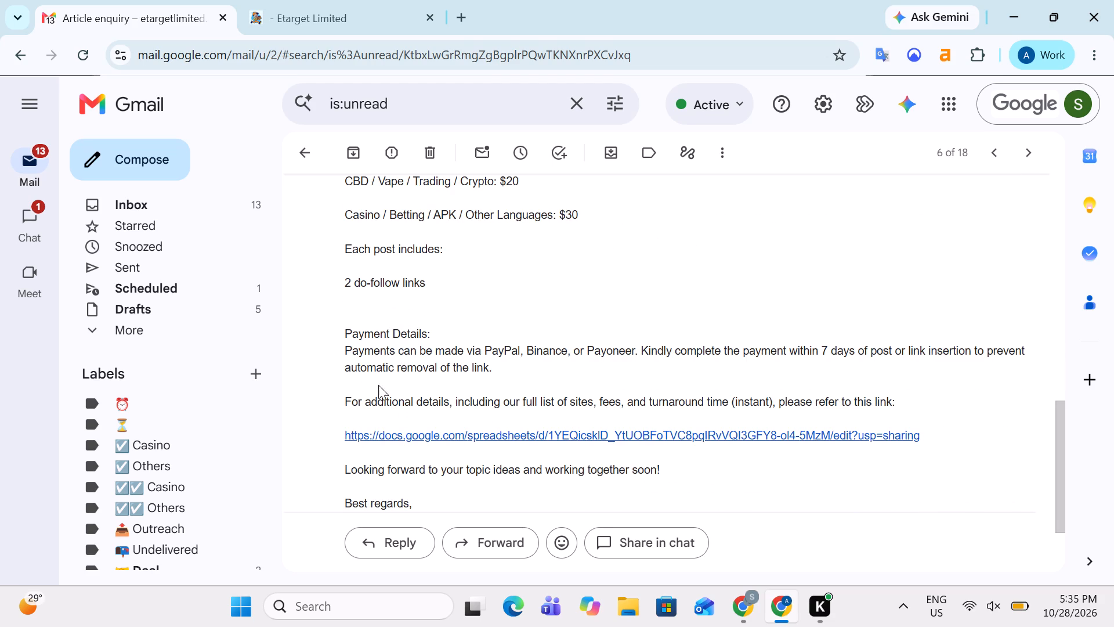
{"action": "scroll", "coordinate": [565, 401], "scroll_direction": "down", "scroll_amount": 1}
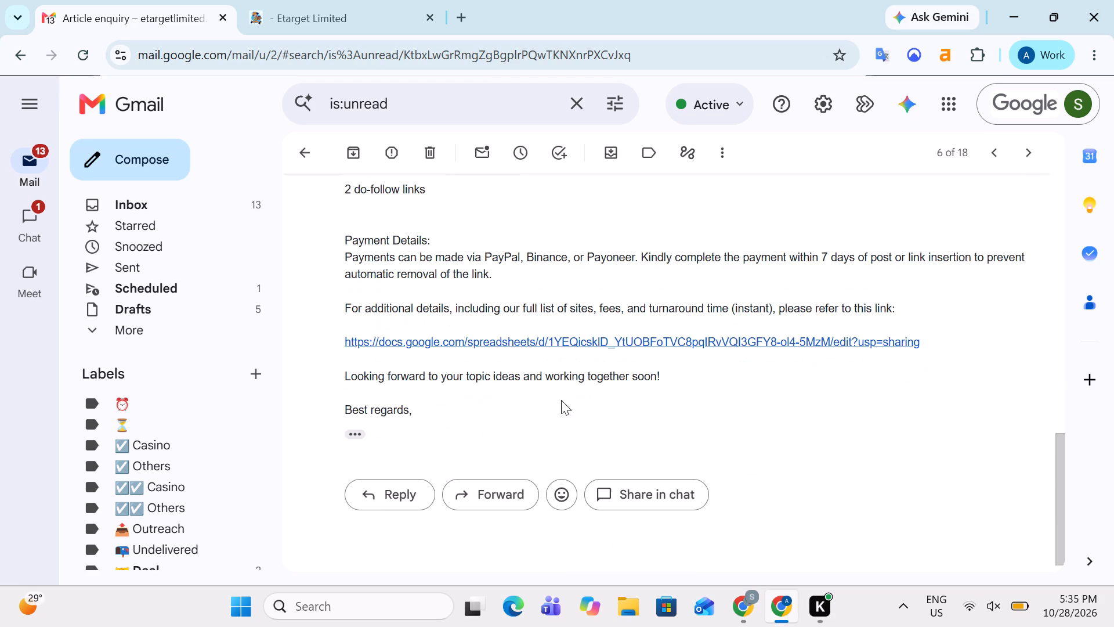
Look through the Etarget Limited website and copy its domain, etargetlimited.co.uk, from the page address.
{"action": "left_click", "coordinate": [348, 24]}
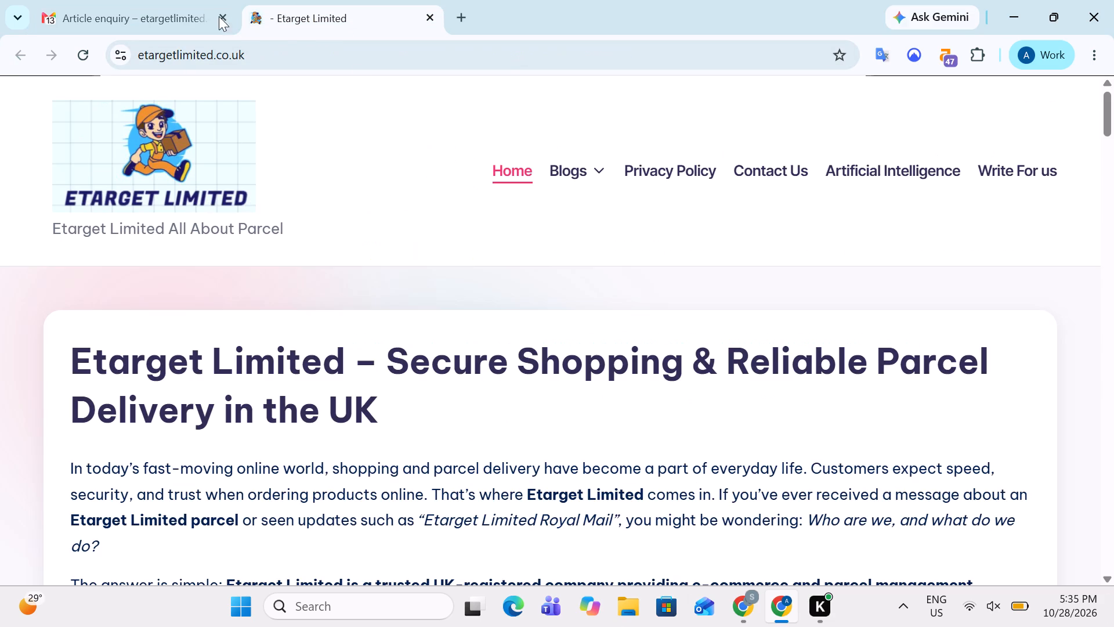
{"action": "scroll", "coordinate": [223, 186], "scroll_direction": "down", "scroll_amount": 7}
{"action": "scroll", "coordinate": [330, 278], "scroll_direction": "down", "scroll_amount": 14}
{"action": "scroll", "coordinate": [351, 300], "scroll_direction": "down", "scroll_amount": 8}
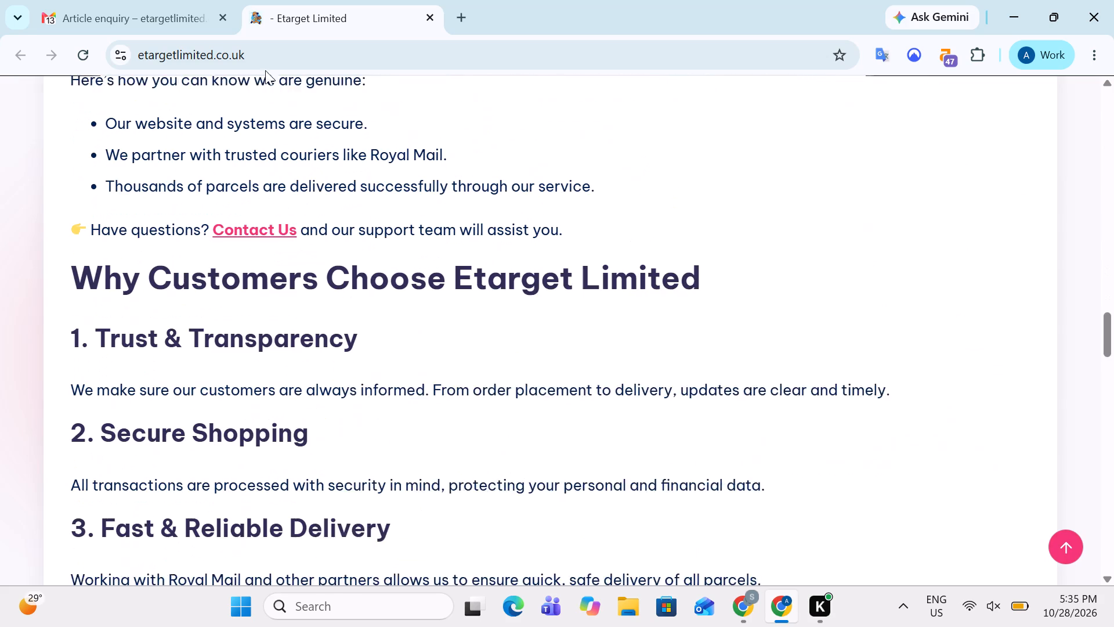
{"action": "left_click", "coordinate": [299, 41]}
{"action": "left_click_drag", "start_coordinate": [299, 41], "coordinate": [241, 57]}
{"action": "key", "text": "ctrl+c"}
{"action": "key", "text": "ctrl+c"}
{"action": "key", "text": "alt+Tab"}
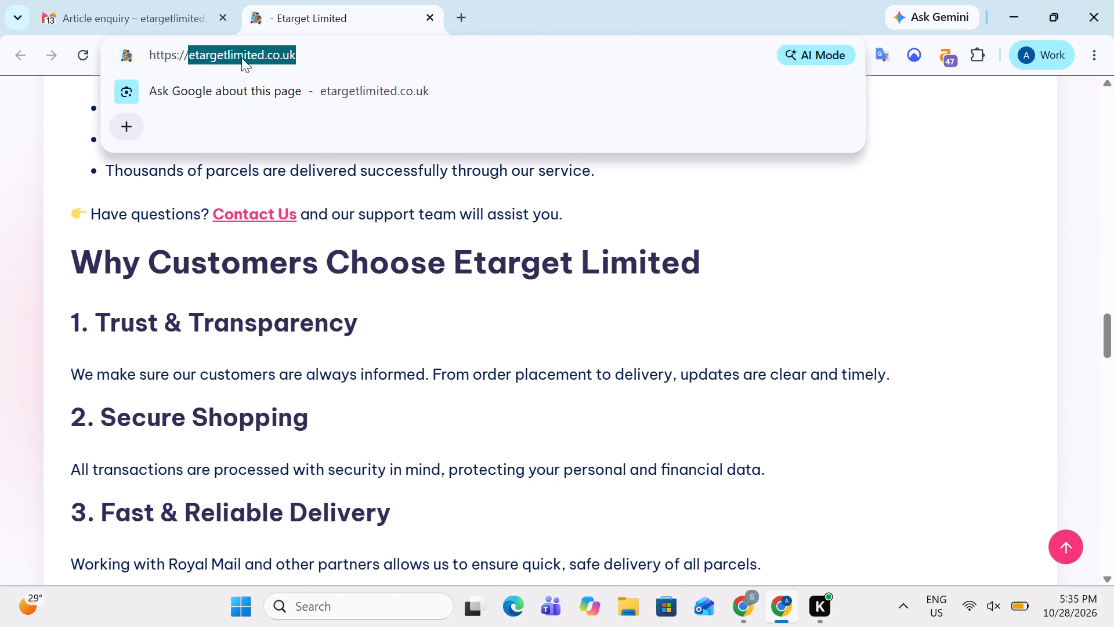
Add etargetlimited.co.uk as the website in the row below spursodyssey.com in the New Master Sheet.
{"action": "left_click", "coordinate": [447, 0]}
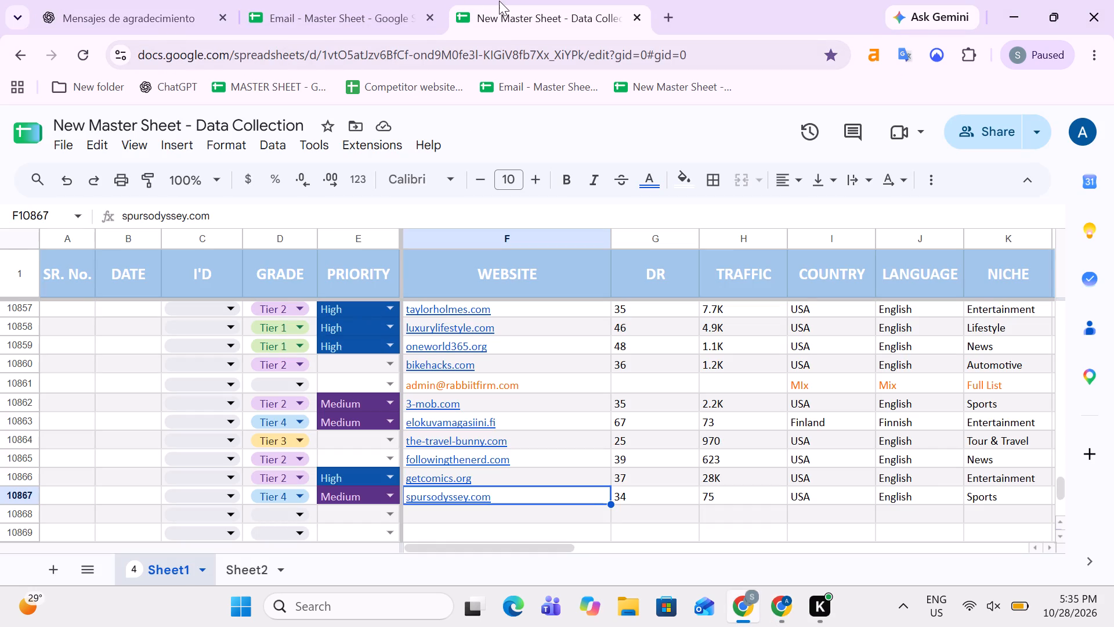
{"action": "key", "text": "Down"}
{"action": "key", "text": "Return"}
{"action": "key", "text": "ctrl+v"}
{"action": "key", "text": "Tab"}
Skim the etargetlimited.co.uk homepage to judge its content and bring up the site's Ahrefs metrics.
{"action": "key", "text": "alt+Tab"}
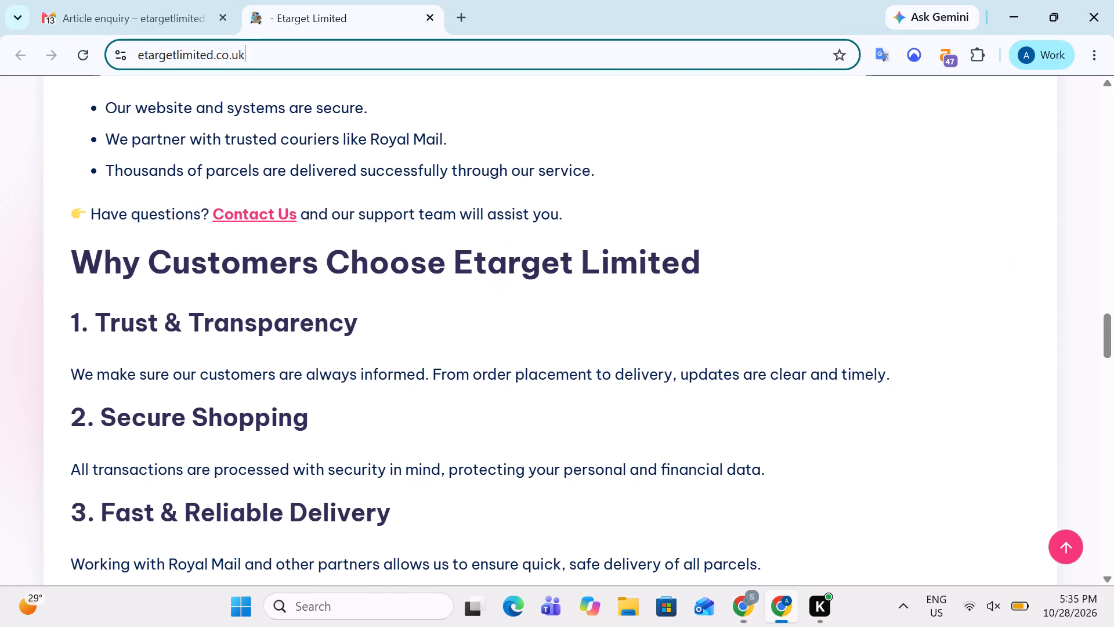
{"action": "scroll", "coordinate": [570, 201], "scroll_direction": "down", "scroll_amount": 20}
{"action": "scroll", "coordinate": [570, 201], "scroll_direction": "down", "scroll_amount": 10}
{"action": "scroll", "coordinate": [643, 344], "scroll_direction": "up", "scroll_amount": 3}
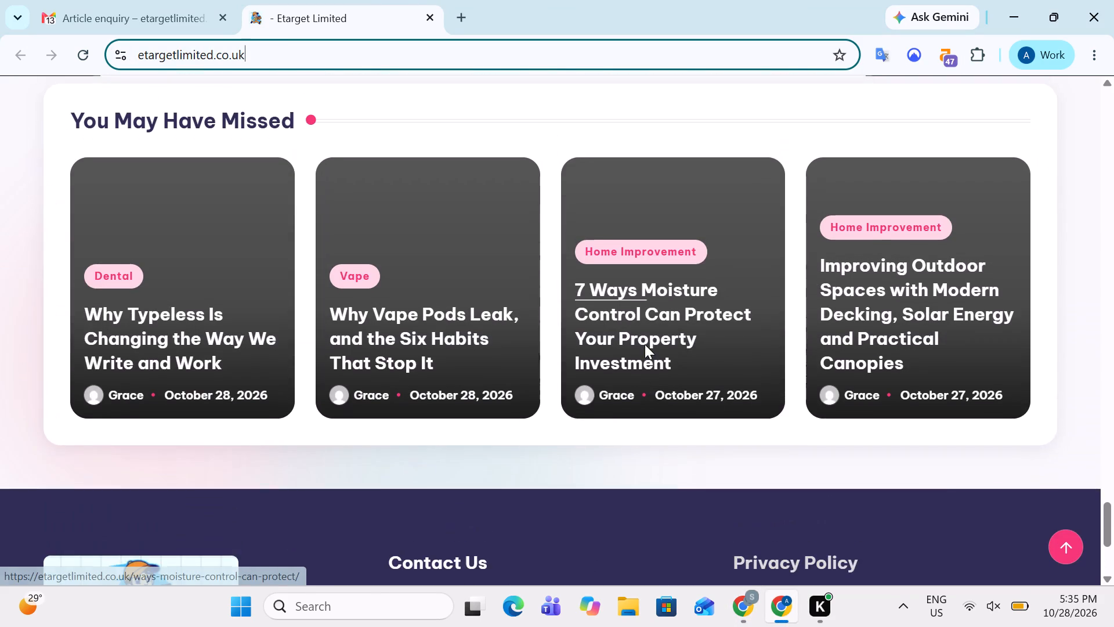
{"action": "scroll", "coordinate": [645, 344], "scroll_direction": "up", "scroll_amount": 2}
{"action": "left_click", "coordinate": [959, 61]}
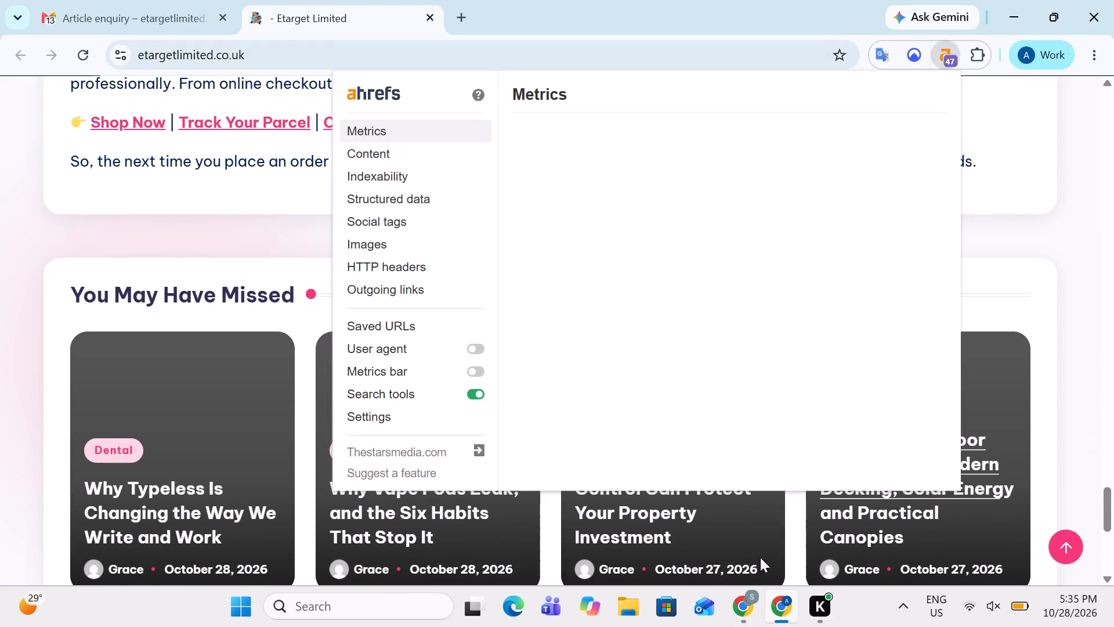
In the etargetlimited.co.uk row of the New Master Sheet, enter DR 47, traffic 6.6K, country UK, language English and niche Informational.
{"action": "key", "text": "alt+Tab"}
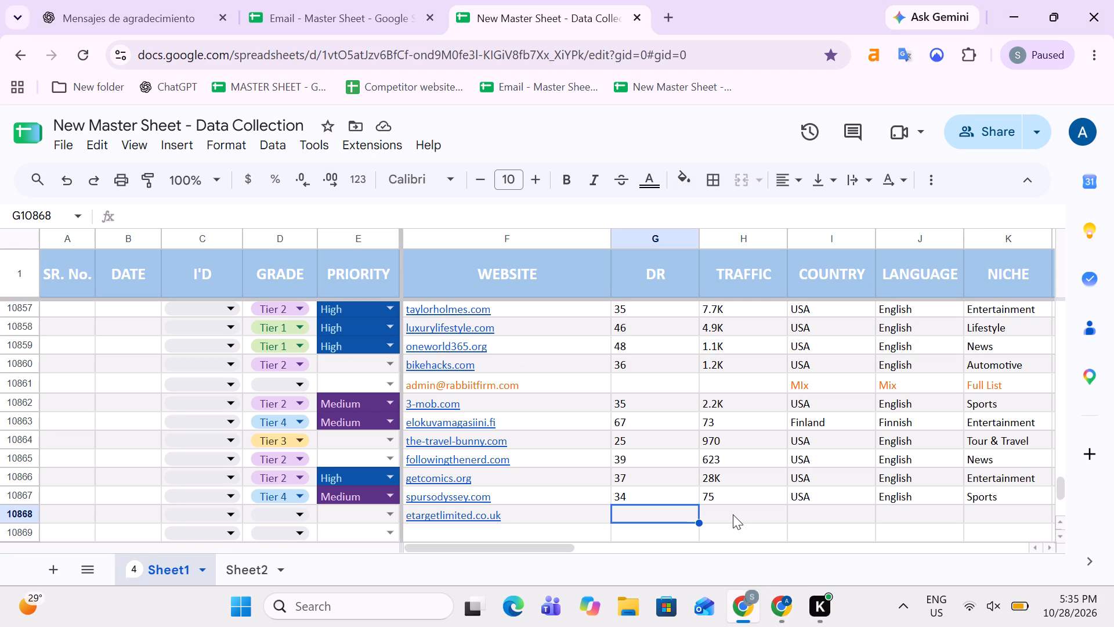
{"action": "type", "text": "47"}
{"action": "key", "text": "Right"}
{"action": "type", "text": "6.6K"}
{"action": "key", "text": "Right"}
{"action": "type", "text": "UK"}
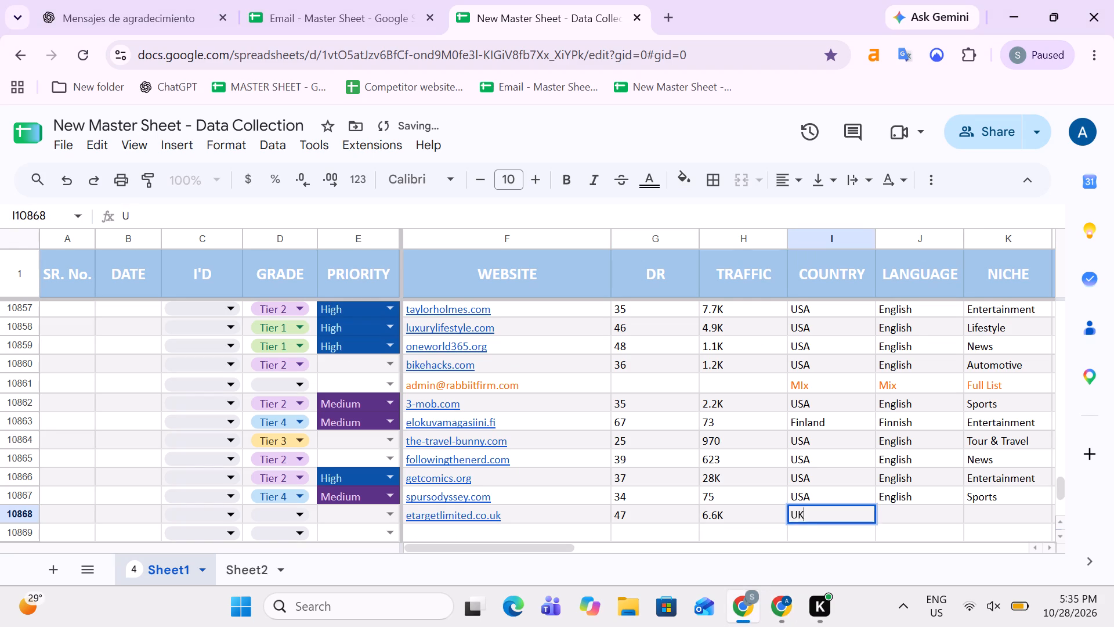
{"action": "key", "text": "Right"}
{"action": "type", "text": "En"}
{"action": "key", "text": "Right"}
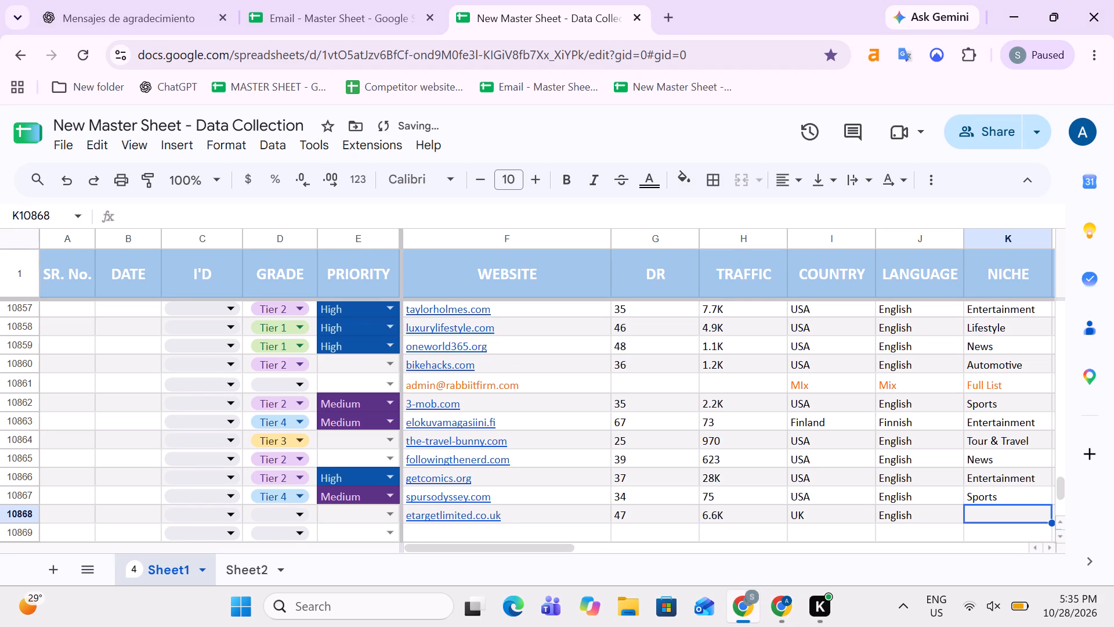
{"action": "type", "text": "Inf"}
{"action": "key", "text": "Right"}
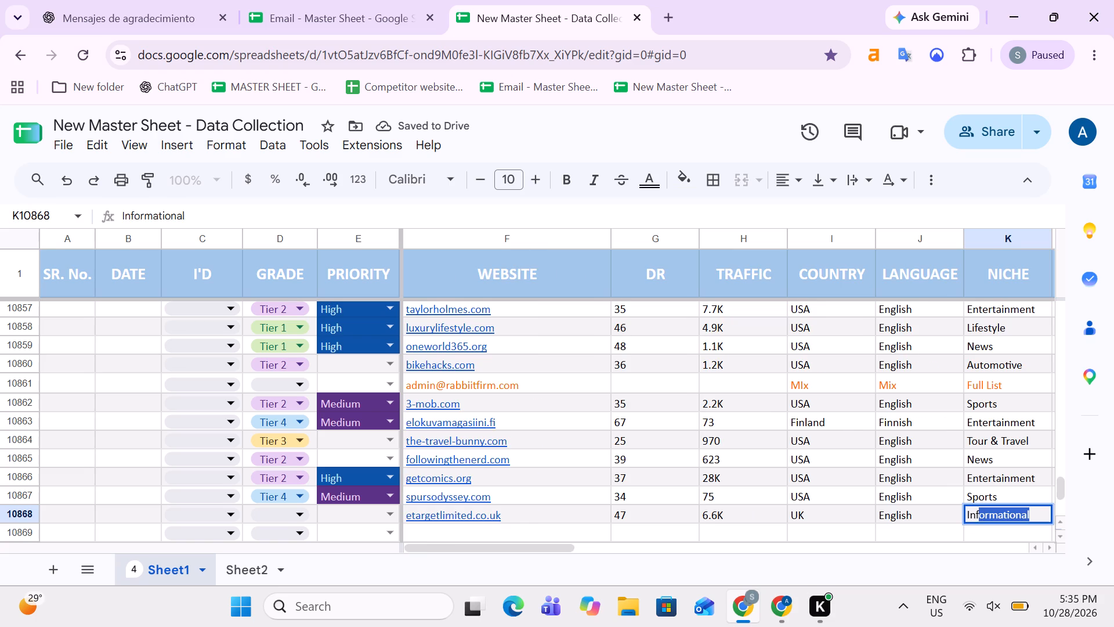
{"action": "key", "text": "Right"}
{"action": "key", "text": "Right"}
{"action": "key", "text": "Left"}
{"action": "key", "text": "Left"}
Recheck the etargetlimited.co.uk homepage and close the site to return to its Gmail thread.
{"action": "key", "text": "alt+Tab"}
{"action": "left_click", "coordinate": [0, 372]}
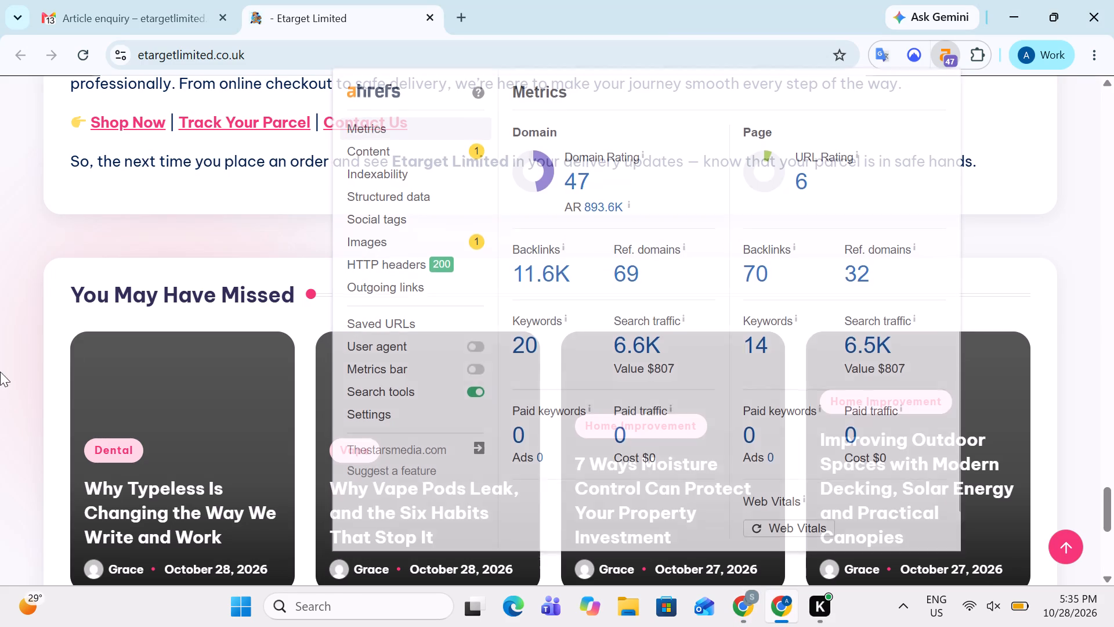
{"action": "scroll", "coordinate": [860, 280], "scroll_direction": "up", "scroll_amount": 20}
{"action": "scroll", "coordinate": [860, 280], "scroll_direction": "up", "scroll_amount": 20}
{"action": "scroll", "coordinate": [860, 280], "scroll_direction": "up", "scroll_amount": 18}
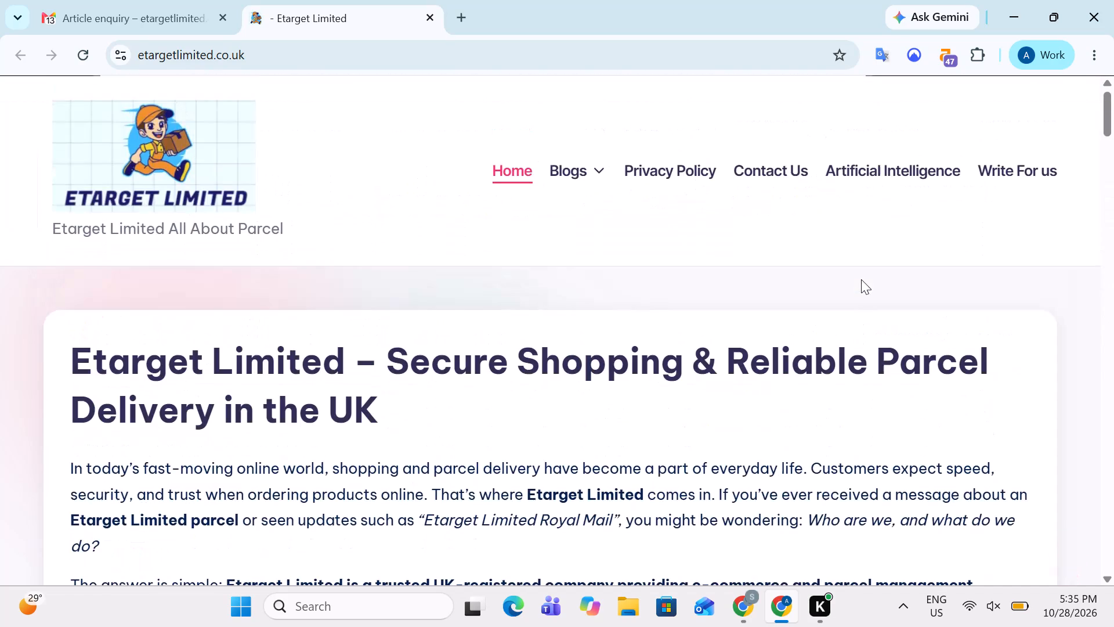
{"action": "scroll", "coordinate": [861, 279], "scroll_direction": "up", "scroll_amount": 6}
{"action": "scroll", "coordinate": [384, 325], "scroll_direction": "down", "scroll_amount": 5}
{"action": "left_click", "coordinate": [430, 21]}
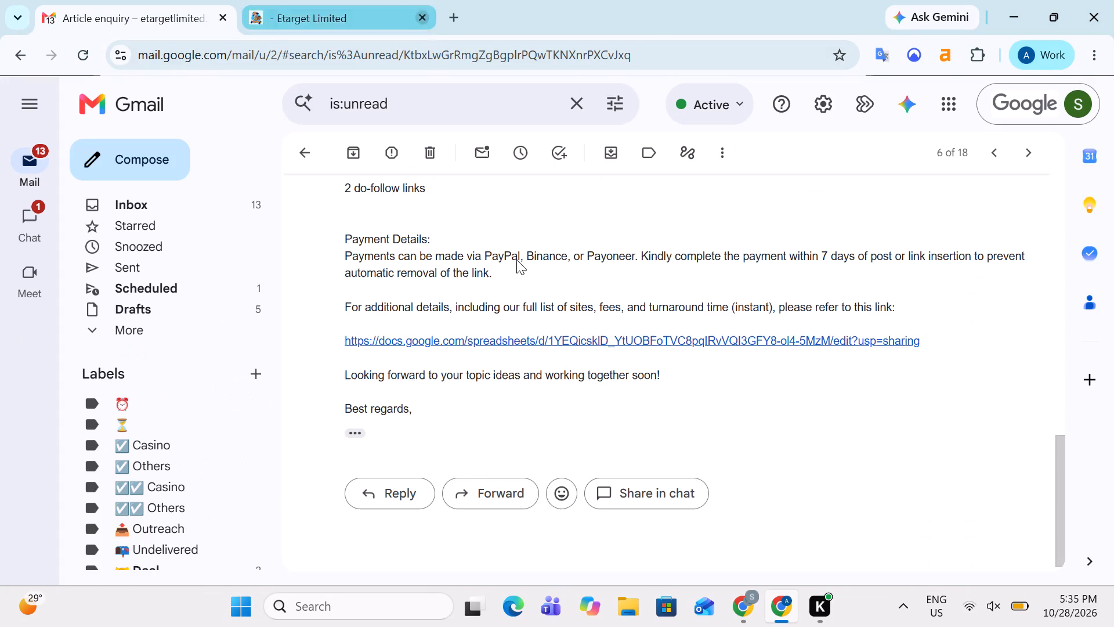
Find the fees in the linkify agency reply and record price 10 and casino price 30 in the etargetlimited.co.uk row.
{"action": "scroll", "coordinate": [570, 385], "scroll_direction": "up", "scroll_amount": 2}
{"action": "scroll", "coordinate": [399, 347], "scroll_direction": "up", "scroll_amount": 1}
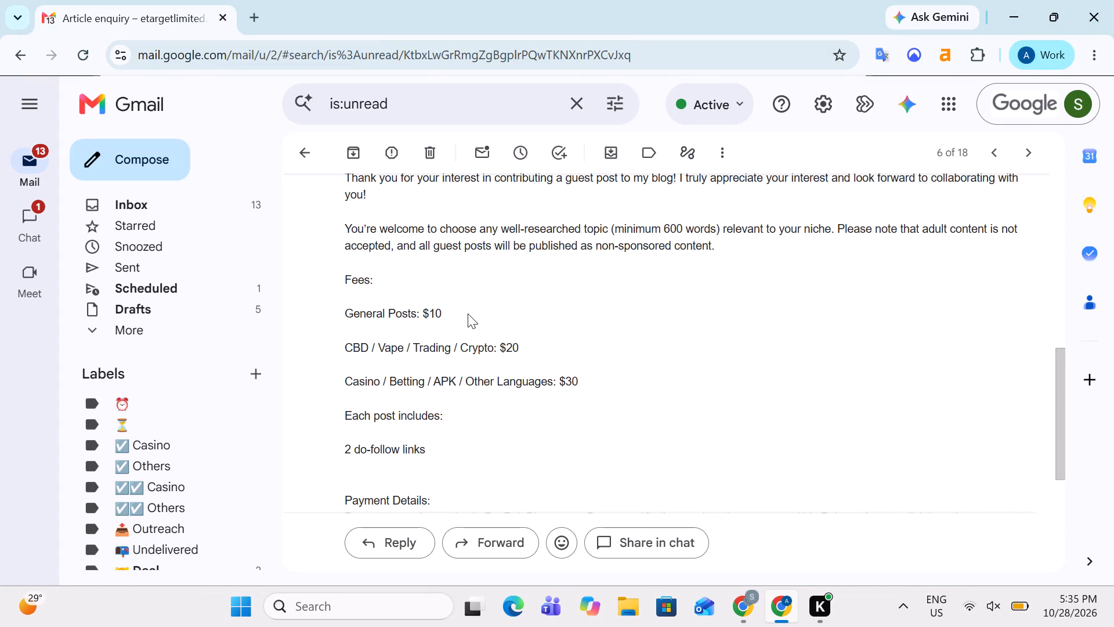
{"action": "key", "text": "alt+Tab"}
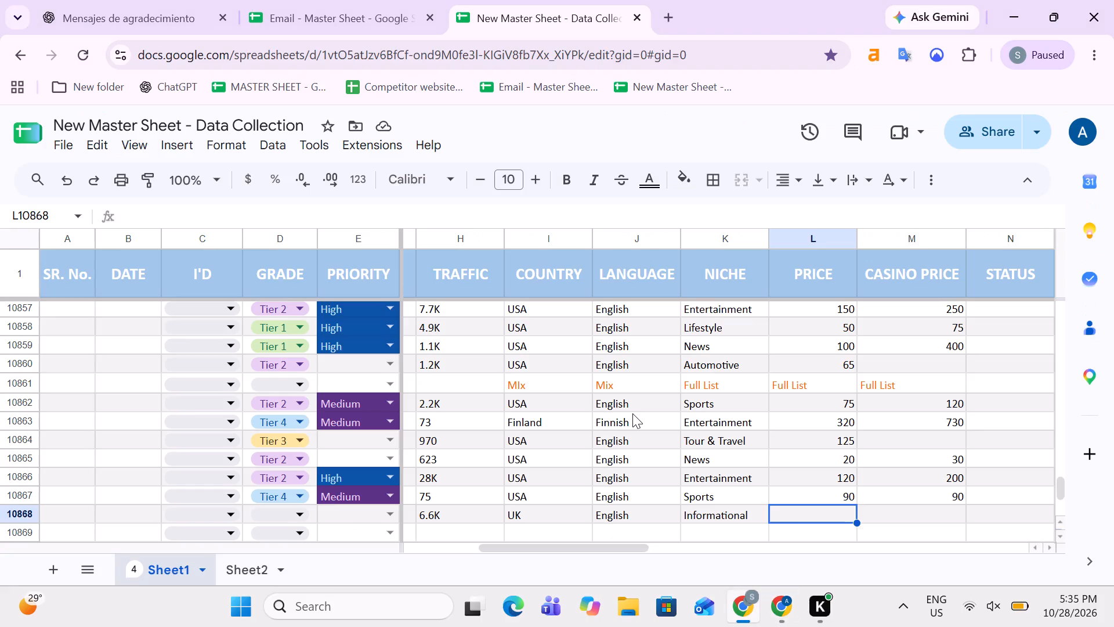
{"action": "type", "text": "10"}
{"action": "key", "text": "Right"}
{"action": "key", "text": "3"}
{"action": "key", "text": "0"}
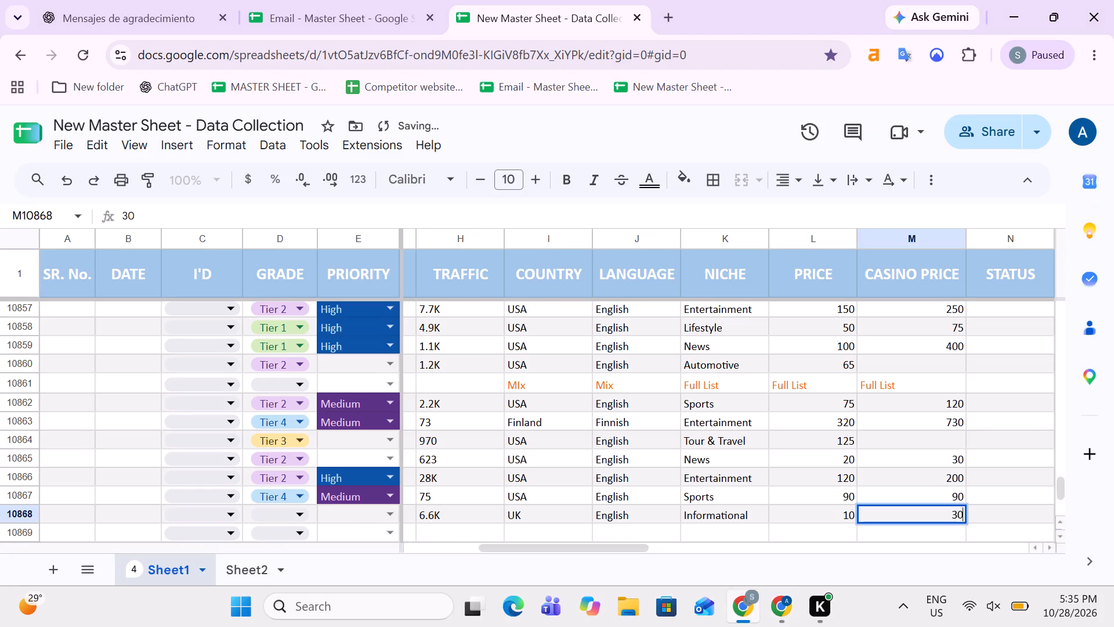
Set the website type of etargetlimited.co.uk to Not Verified.
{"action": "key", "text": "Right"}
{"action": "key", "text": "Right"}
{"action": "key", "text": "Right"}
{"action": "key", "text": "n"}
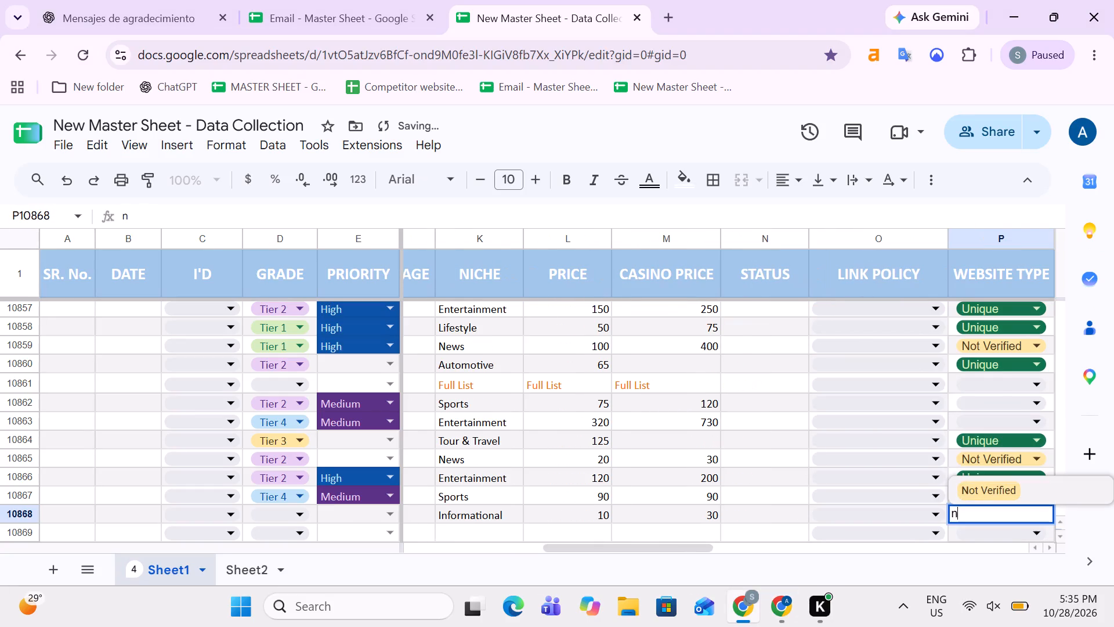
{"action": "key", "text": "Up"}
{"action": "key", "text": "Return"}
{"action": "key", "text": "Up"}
Copy linkify agency's email address from the Gmail thread into the contact details of the etargetlimited.co.uk row.
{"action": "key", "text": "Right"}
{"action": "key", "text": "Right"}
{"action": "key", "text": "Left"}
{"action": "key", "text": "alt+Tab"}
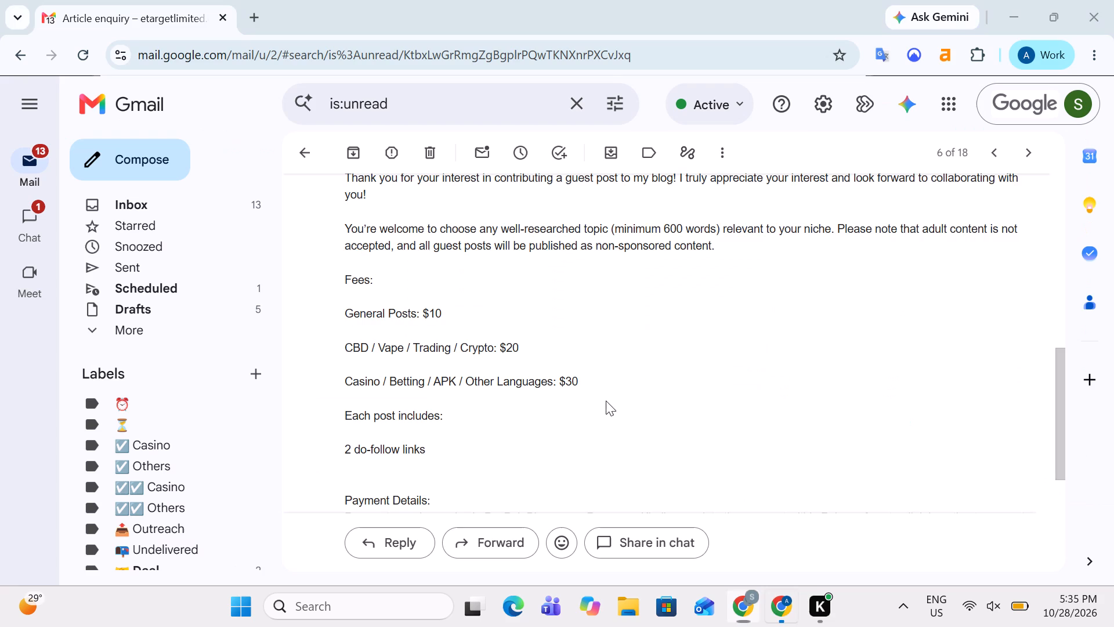
{"action": "scroll", "coordinate": [534, 365], "scroll_direction": "up", "scroll_amount": 4}
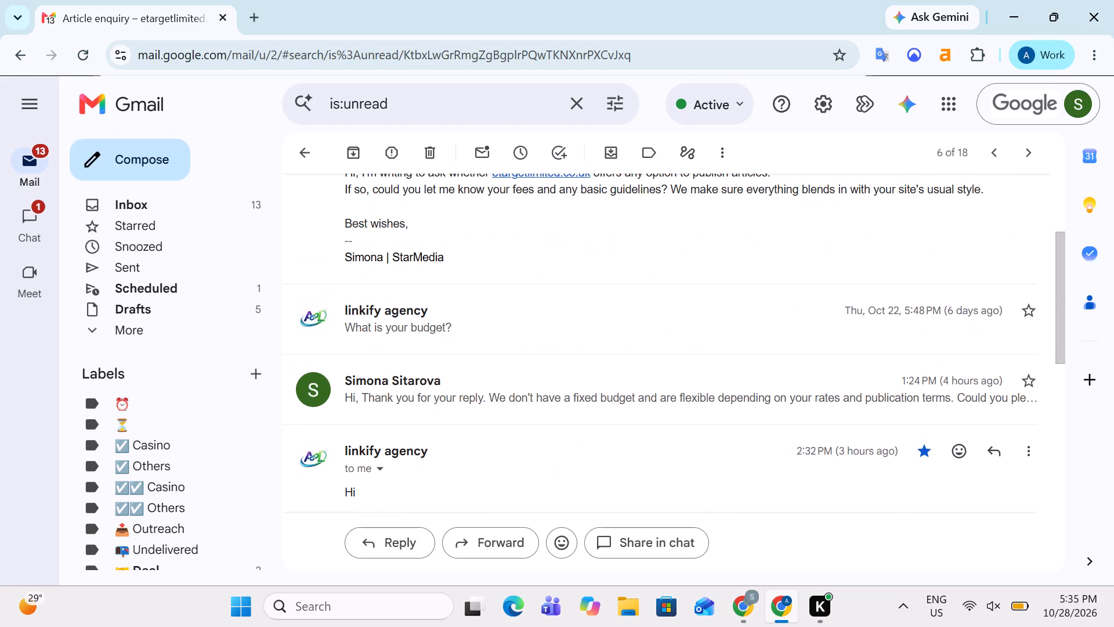
{"action": "left_click", "coordinate": [652, 462]}
{"action": "key", "text": "alt+Tab"}
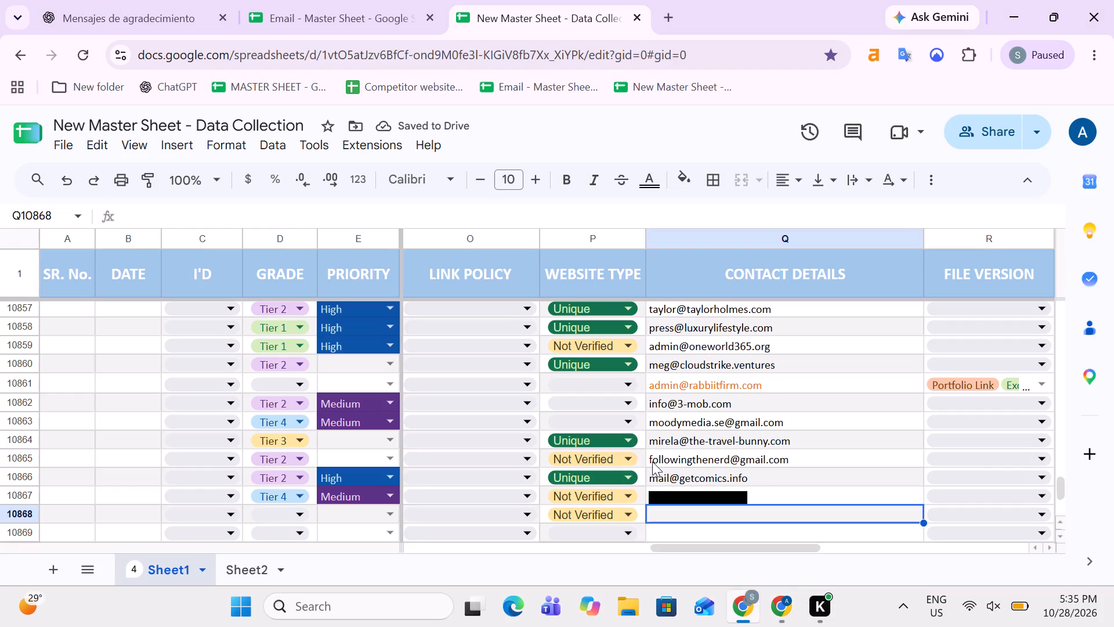
{"action": "key", "text": "ctrl+v"}
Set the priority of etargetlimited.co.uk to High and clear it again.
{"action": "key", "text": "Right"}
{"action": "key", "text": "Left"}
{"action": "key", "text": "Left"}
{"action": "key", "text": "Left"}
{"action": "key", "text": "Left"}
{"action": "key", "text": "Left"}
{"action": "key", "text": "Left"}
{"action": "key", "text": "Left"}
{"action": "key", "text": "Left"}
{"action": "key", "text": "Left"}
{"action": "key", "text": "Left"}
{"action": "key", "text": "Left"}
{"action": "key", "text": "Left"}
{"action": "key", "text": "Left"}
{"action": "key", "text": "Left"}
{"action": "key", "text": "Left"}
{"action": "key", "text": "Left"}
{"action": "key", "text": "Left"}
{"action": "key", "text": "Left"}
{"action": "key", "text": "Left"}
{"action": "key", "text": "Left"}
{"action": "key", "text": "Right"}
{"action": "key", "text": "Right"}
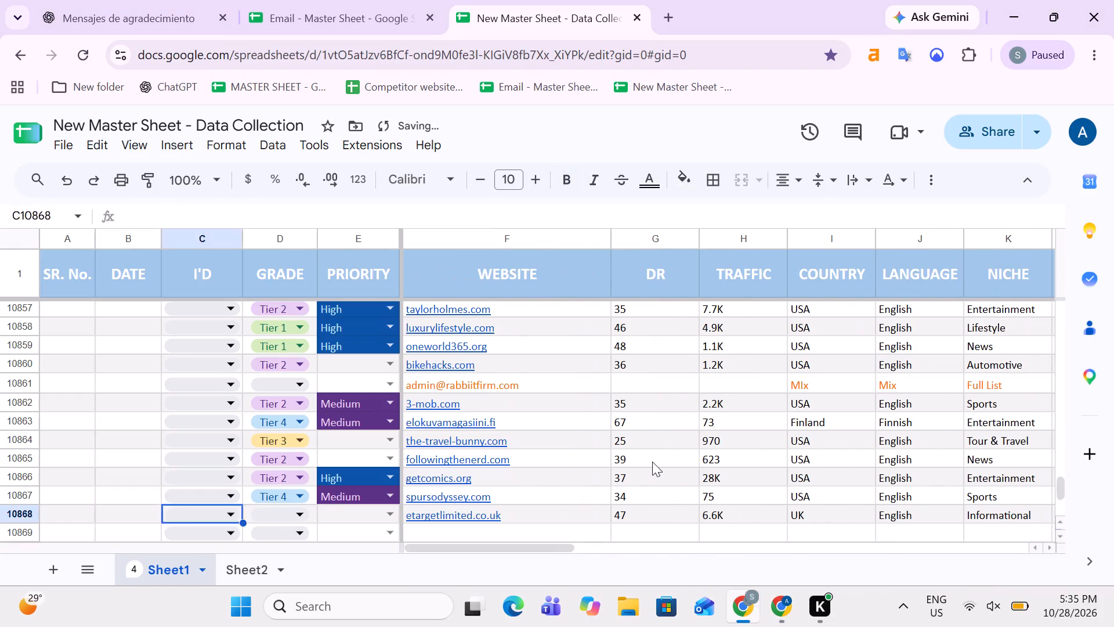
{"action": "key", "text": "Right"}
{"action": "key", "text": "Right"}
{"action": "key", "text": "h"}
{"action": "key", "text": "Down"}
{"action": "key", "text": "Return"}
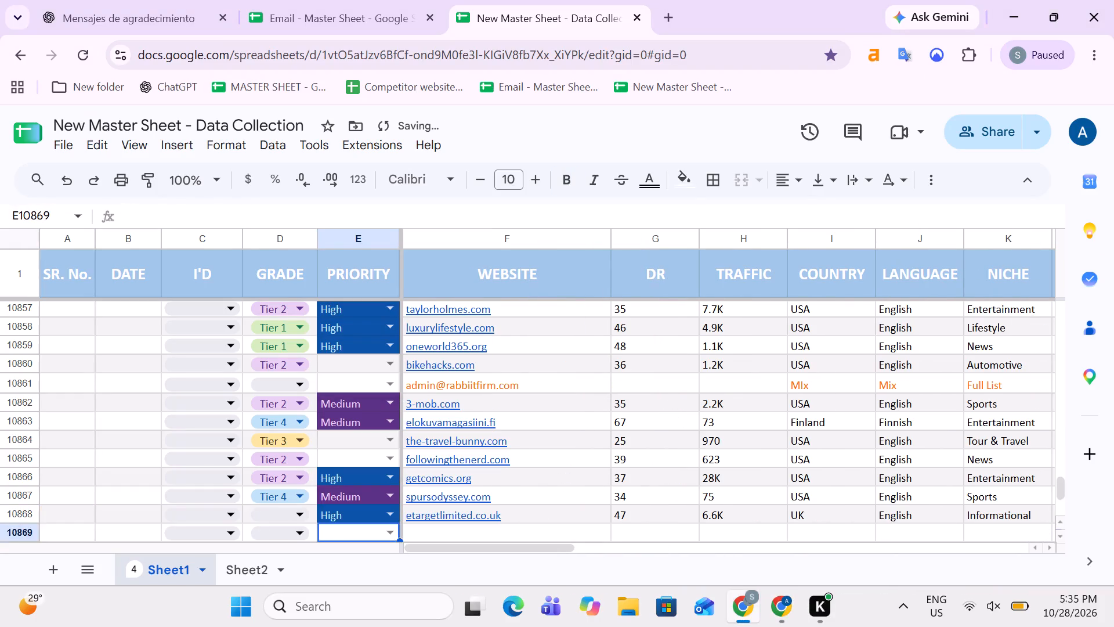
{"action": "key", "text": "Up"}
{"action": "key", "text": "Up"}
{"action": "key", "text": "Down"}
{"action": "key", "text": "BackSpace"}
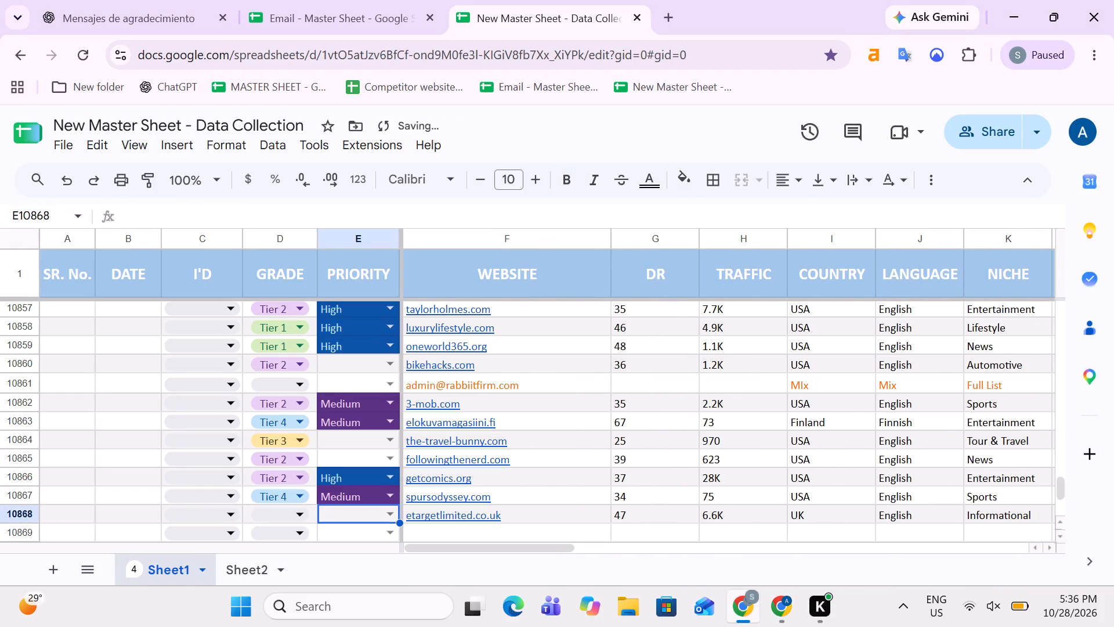
Set the priority of etargetlimited.co.uk to Medium.
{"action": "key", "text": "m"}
{"action": "key", "text": "Down"}
{"action": "key", "text": "Return"}
{"action": "key", "text": "Up"}
Check the entries across the etargetlimited.co.uk row, from grade and priority through to contact details.
{"action": "key", "text": "Right"}
{"action": "key", "text": "Right"}
{"action": "key", "text": "Right"}
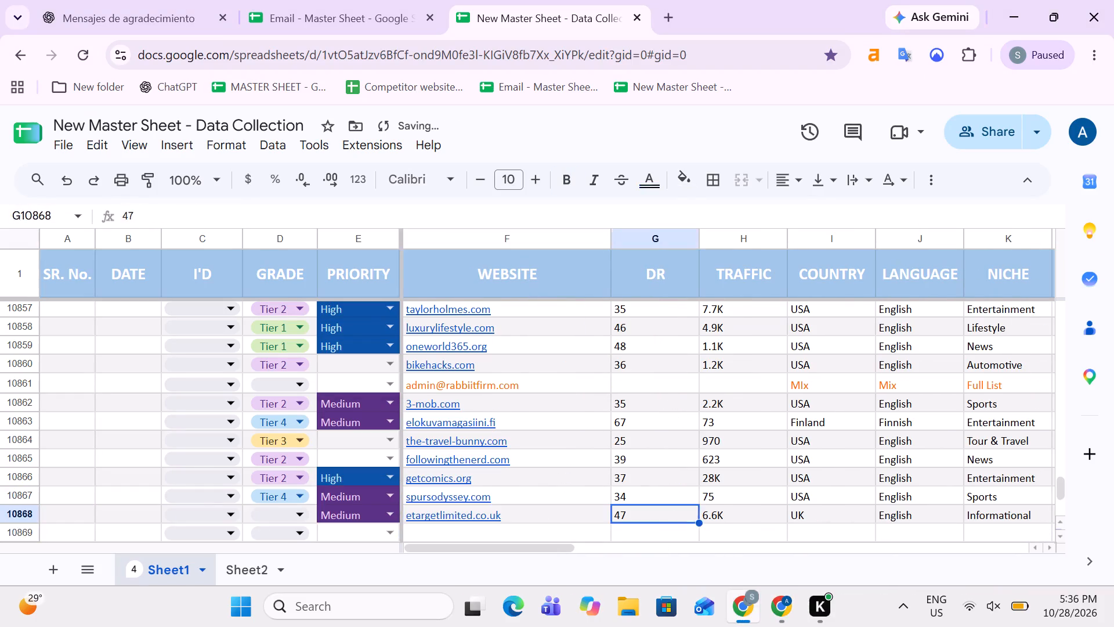
{"action": "key", "text": "Right"}
{"action": "key", "text": "Left"}
{"action": "key", "text": "Left"}
{"action": "key", "text": "Left"}
{"action": "key", "text": "Left"}
{"action": "key", "text": "Left"}
{"action": "key", "text": "Left"}
{"action": "key", "text": "Left"}
{"action": "key", "text": "Left"}
{"action": "key", "text": "Left"}
{"action": "key", "text": "Left"}
{"action": "key", "text": "Left"}
{"action": "key", "text": "Left"}
{"action": "key", "text": "Right"}
{"action": "key", "text": "Right"}
{"action": "key", "text": "Right"}
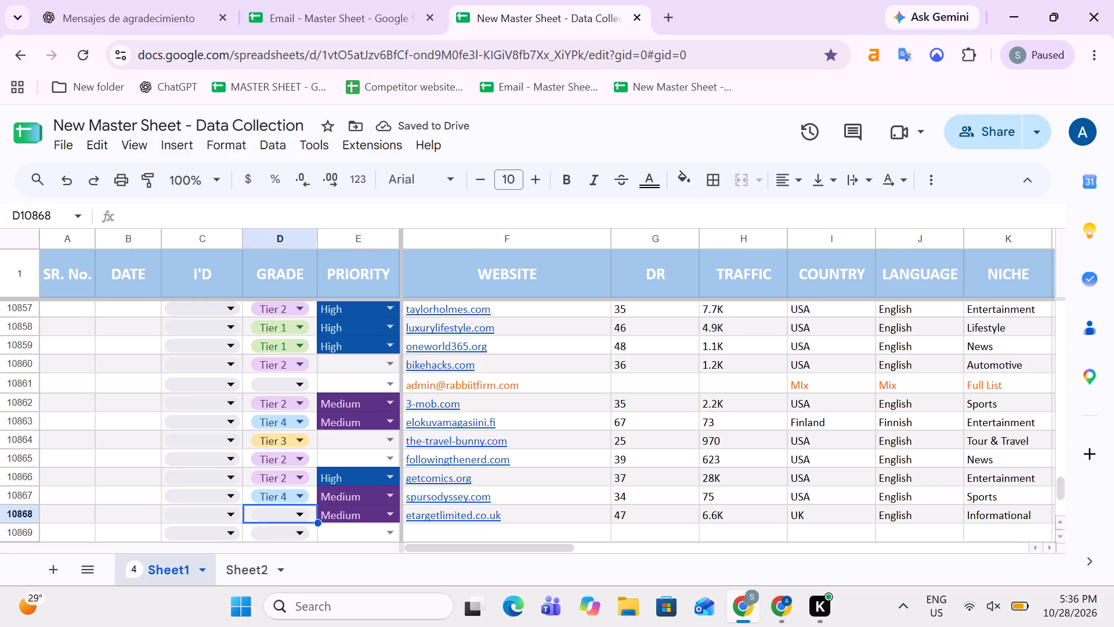
{"action": "key", "text": "Right"}
{"action": "key", "text": "Right"}
{"action": "key", "text": "Right"}
{"action": "key", "text": "Right"}
{"action": "key", "text": "Right"}
{"action": "key", "text": "Right"}
{"action": "key", "text": "Right"}
{"action": "key", "text": "Right"}
{"action": "key", "text": "Right"}
{"action": "key", "text": "Right"}
{"action": "key", "text": "Right"}
{"action": "key", "text": "Right"}
{"action": "key", "text": "Right"}
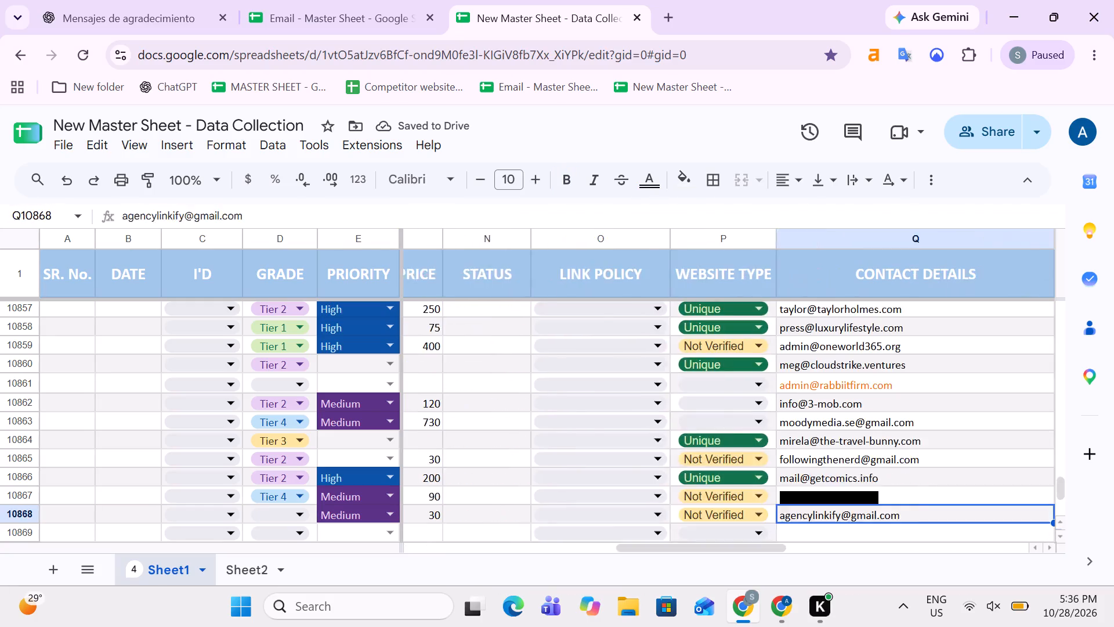
{"action": "key", "text": "Right"}
{"action": "key", "text": "Right"}
{"action": "key", "text": "Left"}
{"action": "key", "text": "Left"}
{"action": "key", "text": "Left"}
{"action": "key", "text": "Left"}
{"action": "key", "text": "Left"}
{"action": "key", "text": "Left"}
{"action": "key", "text": "Right"}
{"action": "key", "text": "Right"}
{"action": "key", "text": "Right"}
{"action": "key", "text": "Right"}
{"action": "key", "text": "Left"}
{"action": "key", "text": "Left"}
{"action": "key", "text": "Left"}
{"action": "key", "text": "Left"}
{"action": "key", "text": "Left"}
{"action": "key", "text": "Left"}
{"action": "key", "text": "Left"}
{"action": "key", "text": "Left"}
{"action": "key", "text": "Left"}
{"action": "key", "text": "Left"}
{"action": "key", "text": "Left"}
{"action": "key", "text": "Left"}
{"action": "key", "text": "Left"}
{"action": "key", "text": "Left"}
{"action": "key", "text": "Left"}
{"action": "key", "text": "Left"}
{"action": "key", "text": "Left"}
{"action": "key", "text": "Left"}
{"action": "key", "text": "Left"}
{"action": "key", "text": "Left"}
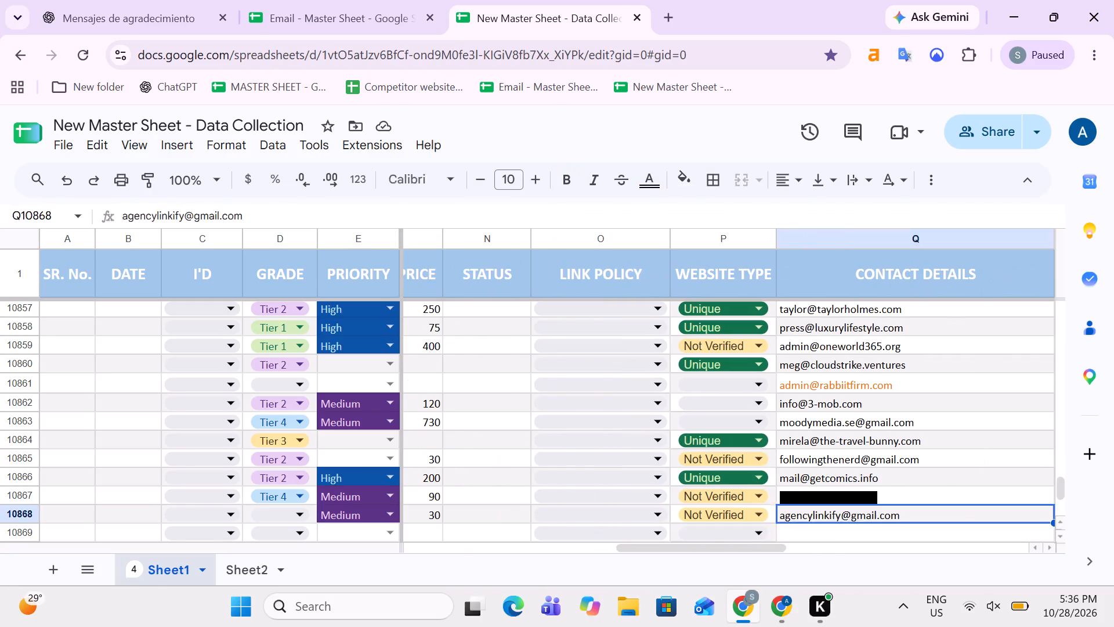
{"action": "key", "text": "Right"}
{"action": "key", "text": "Right"}
{"action": "key", "text": "Right"}
{"action": "key", "text": "Right"}
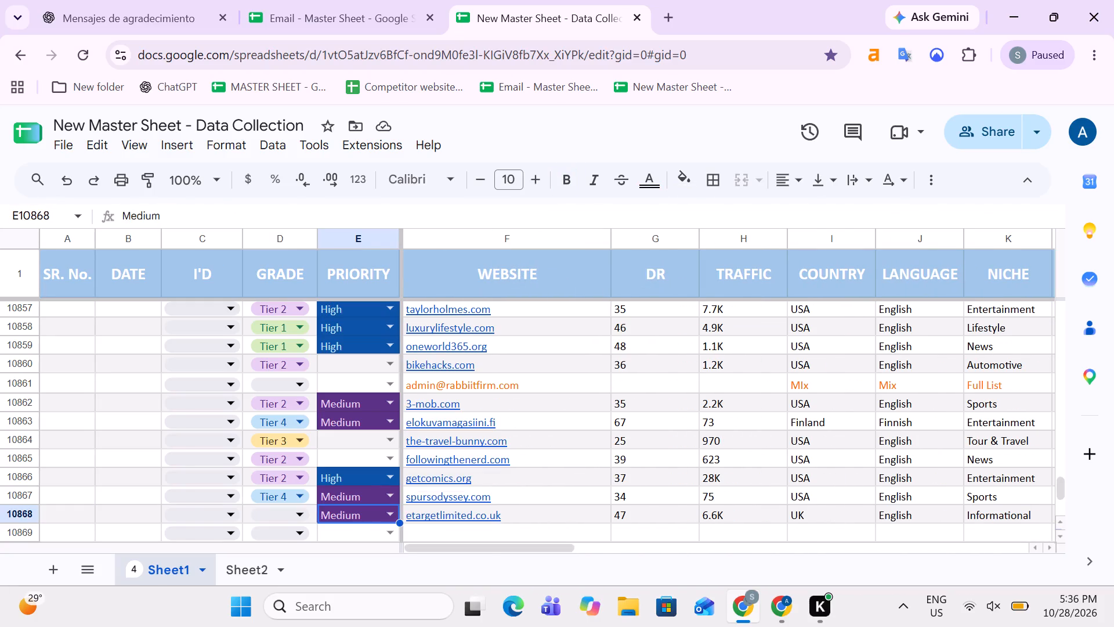
Set the grade of etargetlimited.co.uk to Tier 1.
{"action": "key", "text": "Right"}
{"action": "key", "text": "Right"}
{"action": "key", "text": "Right"}
{"action": "key", "text": "Right"}
{"action": "key", "text": "Right"}
{"action": "key", "text": "Right"}
{"action": "key", "text": "Left"}
{"action": "key", "text": "Left"}
{"action": "key", "text": "Left"}
{"action": "key", "text": "Left"}
{"action": "key", "text": "Left"}
{"action": "key", "text": "Left"}
{"action": "key", "text": "Left"}
{"action": "key", "text": "Left"}
{"action": "key", "text": "Left"}
{"action": "key", "text": "Left"}
{"action": "key", "text": "Left"}
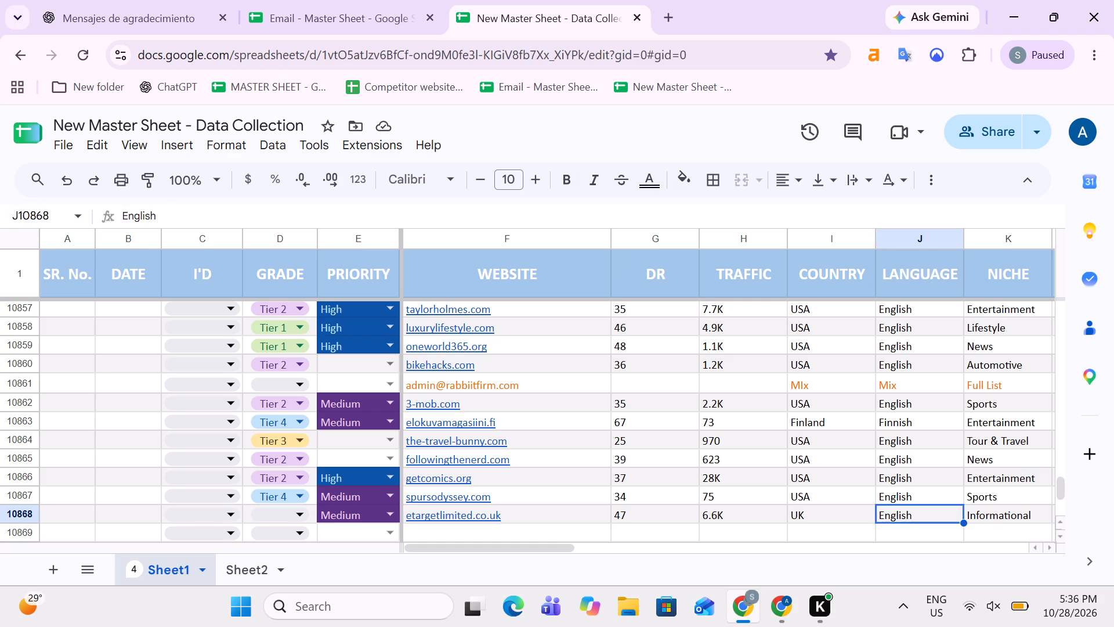
{"action": "key", "text": "Right"}
{"action": "key", "text": "Right"}
{"action": "key", "text": "Right"}
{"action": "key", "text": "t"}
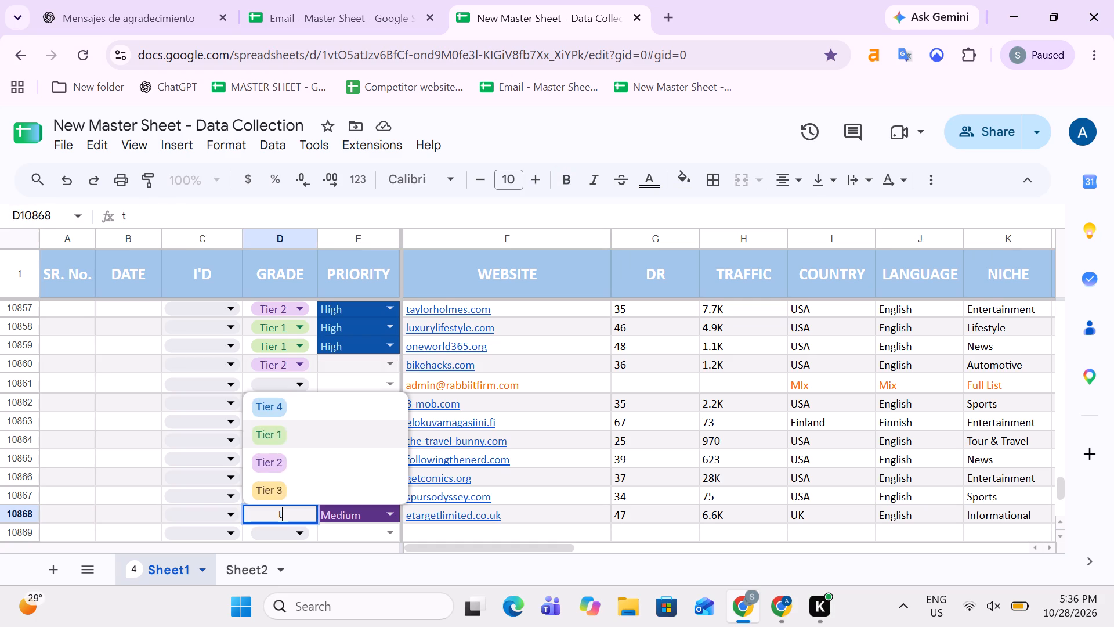
{"action": "key", "text": "Return"}
{"action": "key", "text": "Up"}
{"action": "key", "text": "Right"}
{"action": "key", "text": "Right"}
{"action": "key", "text": "Right"}
{"action": "key", "text": "Left"}
Switch to Gmail and open the full site list spreadsheet linked in linkify agency's reply.
{"action": "key", "text": "alt+Tab"}
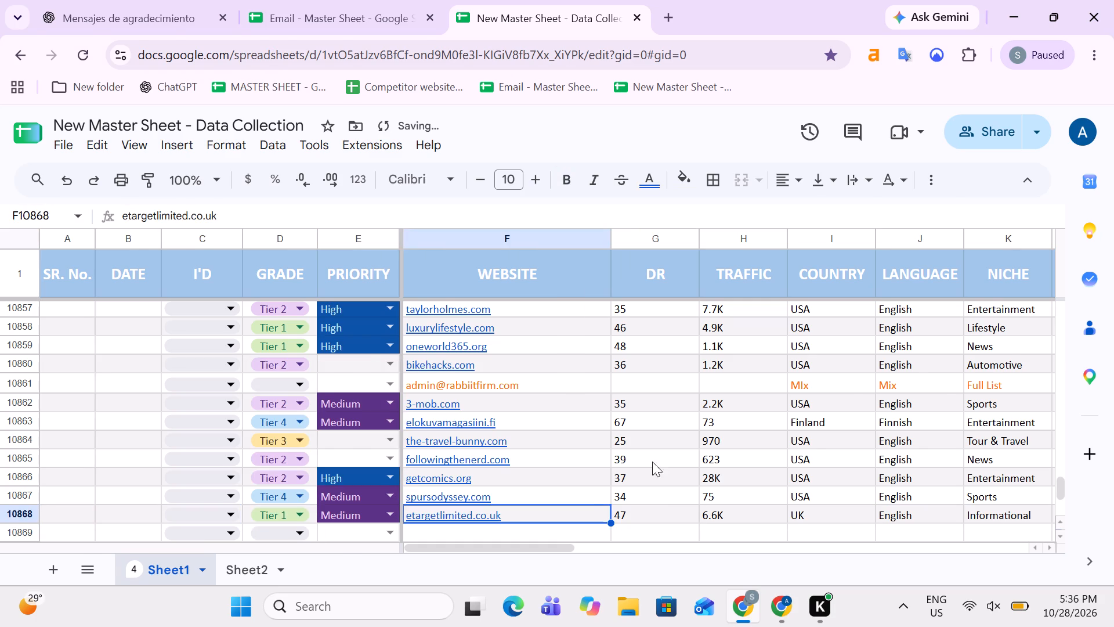
{"action": "scroll", "coordinate": [581, 386], "scroll_direction": "down", "scroll_amount": 15}
{"action": "left_click", "coordinate": [407, 491]}
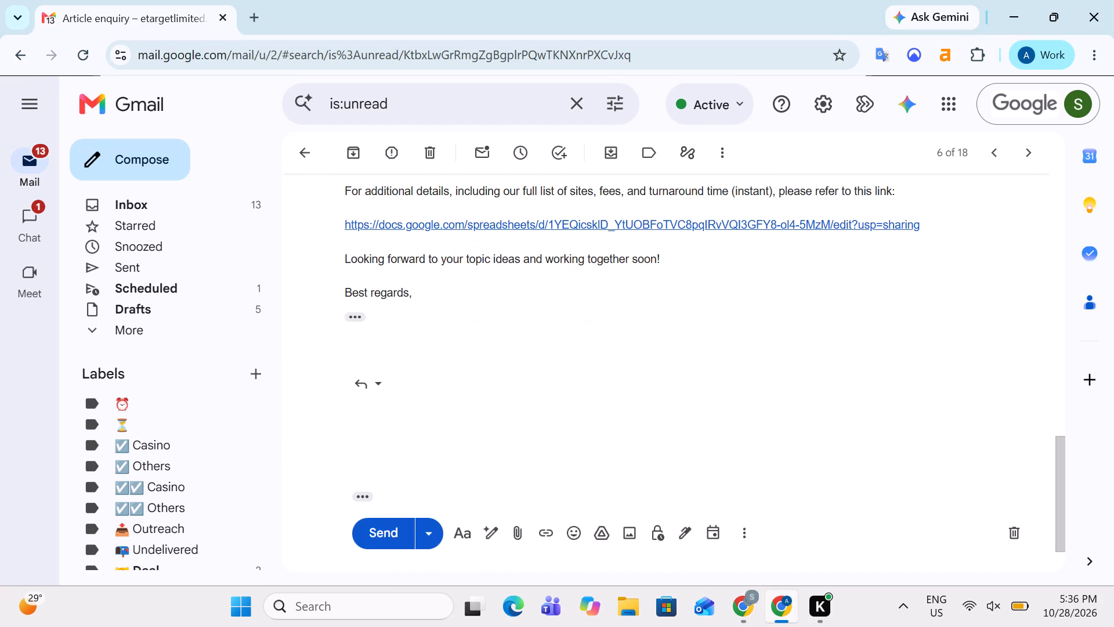
{"action": "scroll", "coordinate": [558, 402], "scroll_direction": "up", "scroll_amount": 2}
{"action": "left_click", "coordinate": [585, 397]}
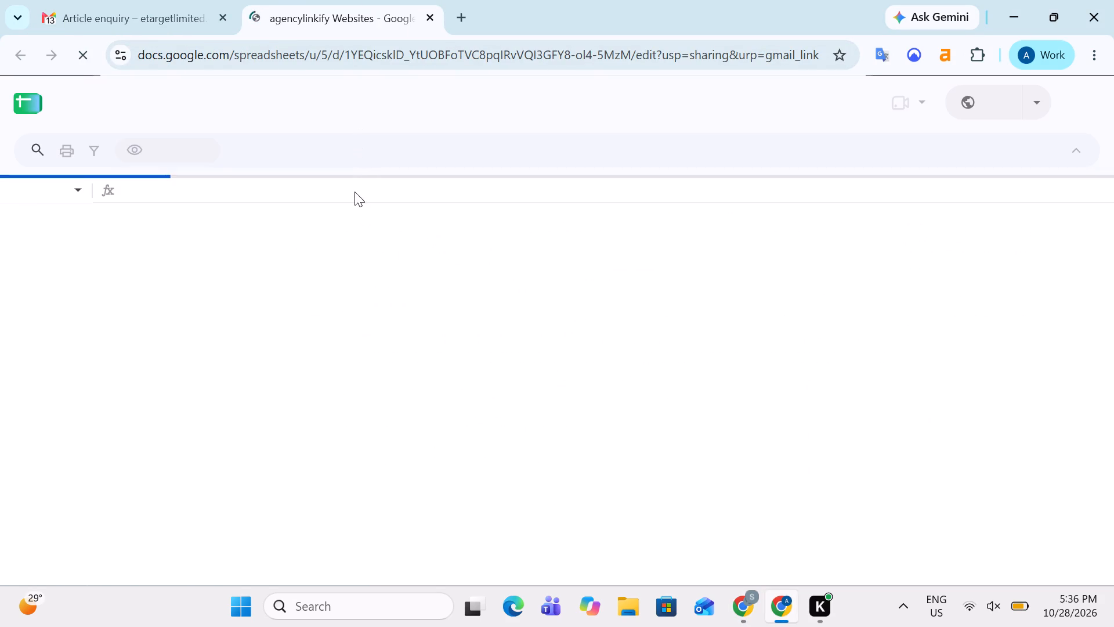
Examine the agencylinkify Websites list for sites, metrics, prices and accepted niches, and close it.
{"action": "scroll", "coordinate": [395, 349], "scroll_direction": "down", "scroll_amount": 13}
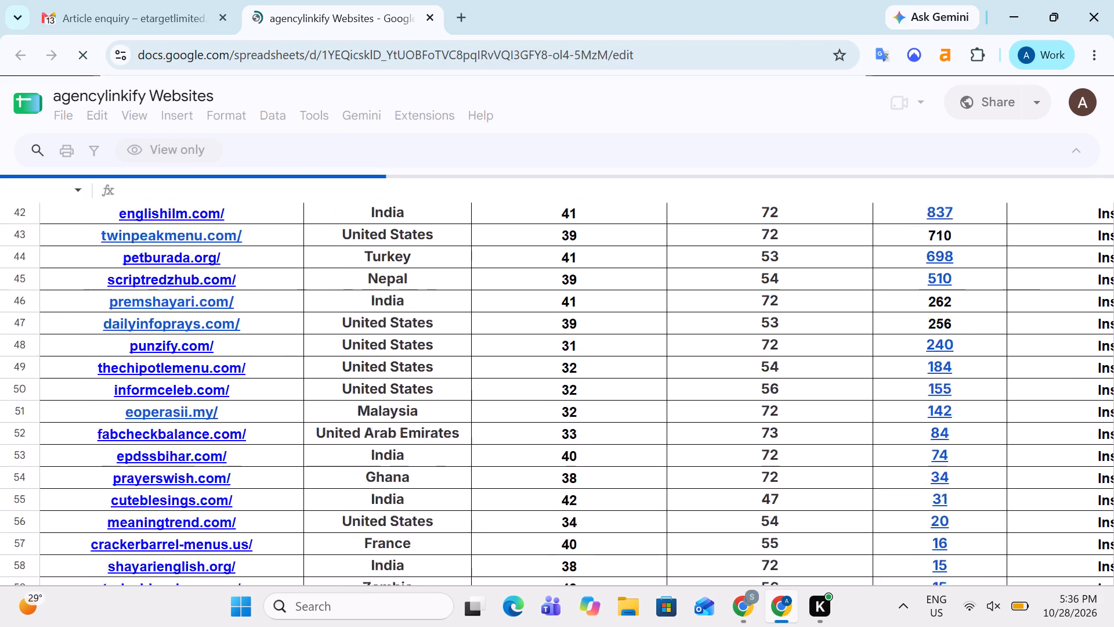
{"action": "scroll", "coordinate": [398, 373], "scroll_direction": "down", "scroll_amount": 9}
{"action": "scroll", "coordinate": [399, 379], "scroll_direction": "up", "scroll_amount": 20}
{"action": "scroll", "coordinate": [399, 379], "scroll_direction": "up", "scroll_amount": 3}
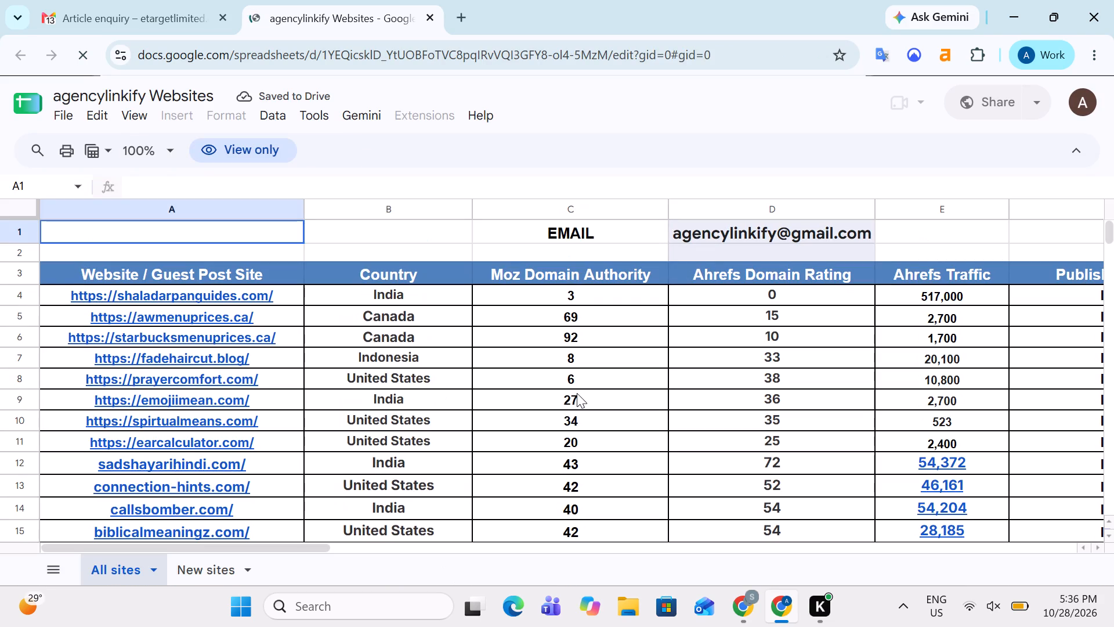
{"action": "left_click", "coordinate": [577, 393]}
{"action": "key", "text": "Right"}
{"action": "key", "text": "Right"}
{"action": "key", "text": "Right"}
{"action": "key", "text": "Right"}
{"action": "key", "text": "Right"}
{"action": "key", "text": "Right"}
{"action": "key", "text": "Right"}
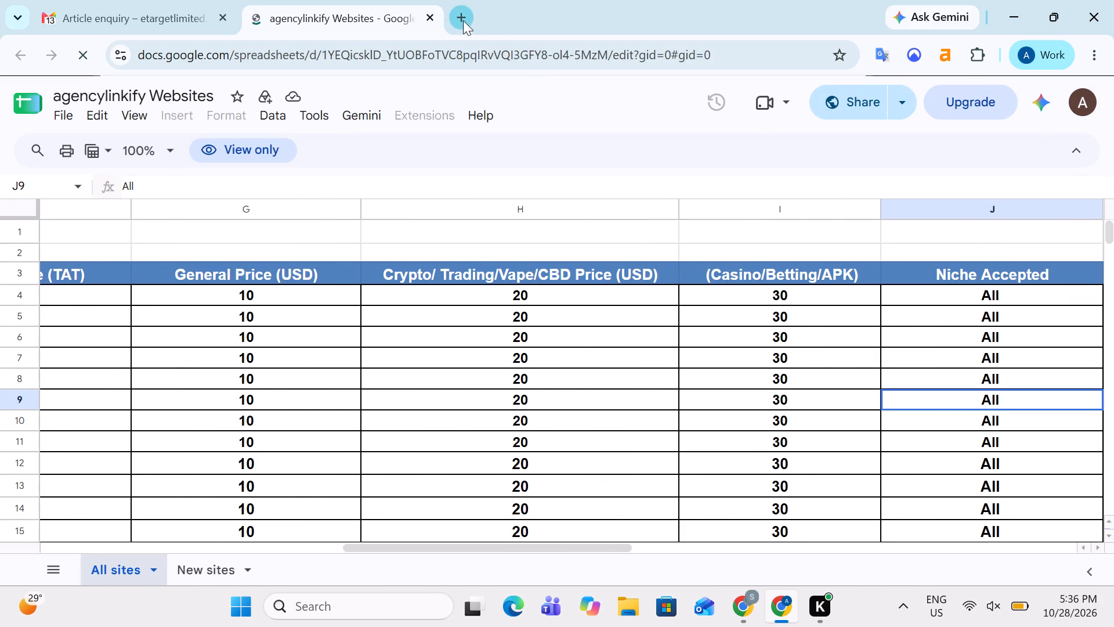
{"action": "left_click", "coordinate": [432, 17]}
Copy linkify agency's email address from the Gmail thread into the Website column of the row below etargetlimited.co.uk.
{"action": "scroll", "coordinate": [503, 371], "scroll_direction": "up", "scroll_amount": 3}
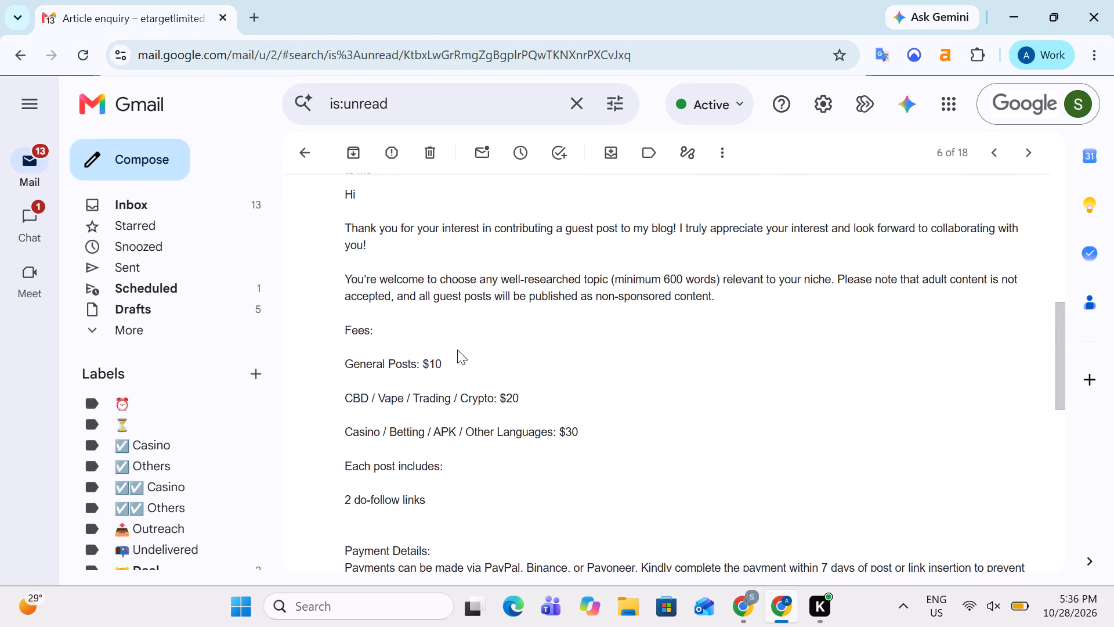
{"action": "scroll", "coordinate": [405, 308], "scroll_direction": "up", "scroll_amount": 1}
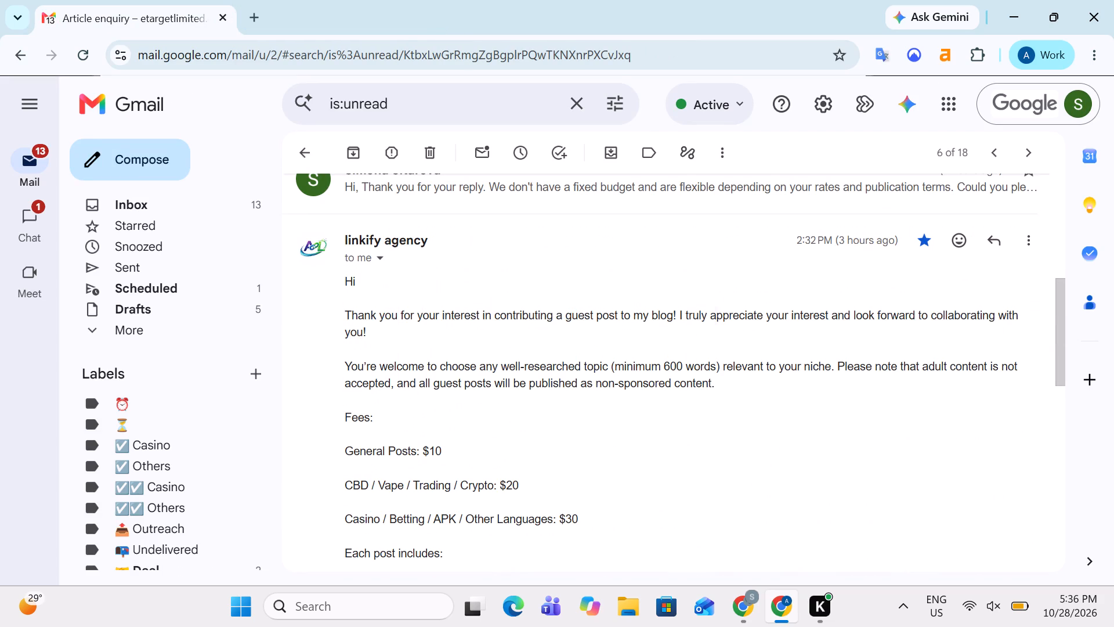
{"action": "left_click", "coordinate": [653, 319]}
{"action": "key", "text": "alt+Tab"}
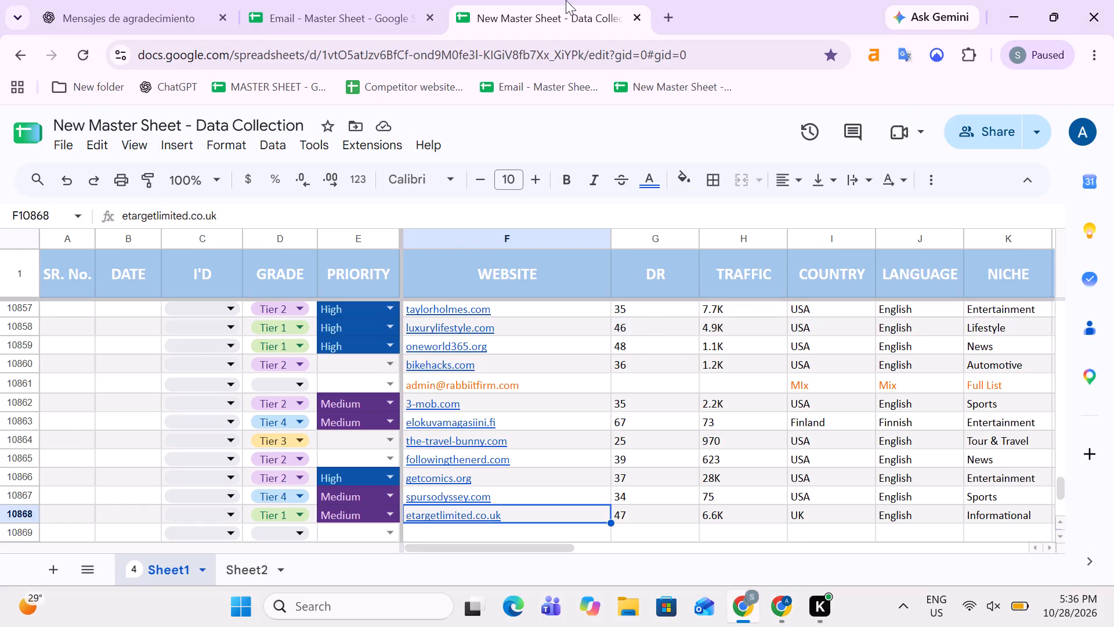
{"action": "key", "text": "Down"}
{"action": "key", "text": "ctrl+v"}
{"action": "key", "text": "Down"}
{"action": "key", "text": "Down"}
{"action": "key", "text": "Down"}
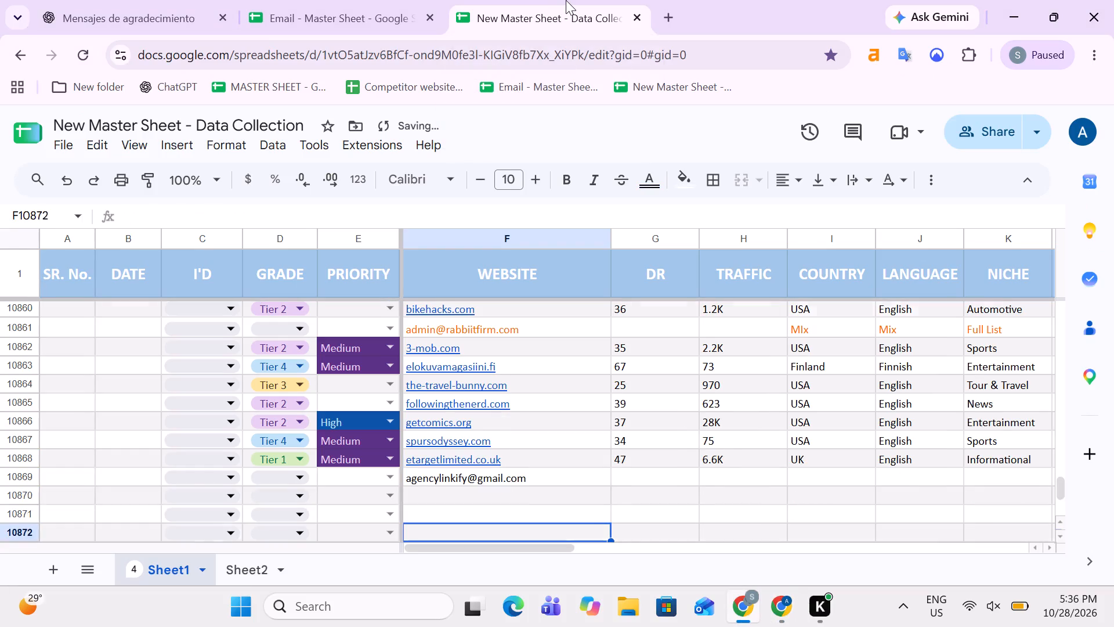
Paste linkify agency's email address into the contact details of its new row.
{"action": "key", "text": "Up"}
{"action": "key", "text": "Up"}
{"action": "key", "text": "Up"}
{"action": "key", "text": "Right"}
{"action": "key", "text": "Right"}
{"action": "key", "text": "Right"}
{"action": "key", "text": "Right"}
{"action": "key", "text": "Right"}
{"action": "key", "text": "Right"}
{"action": "key", "text": "Right"}
{"action": "key", "text": "Right"}
{"action": "key", "text": "Right"}
{"action": "key", "text": "Right"}
{"action": "key", "text": "Right"}
{"action": "key", "text": "Right"}
{"action": "key", "text": "Right"}
{"action": "key", "text": "Left"}
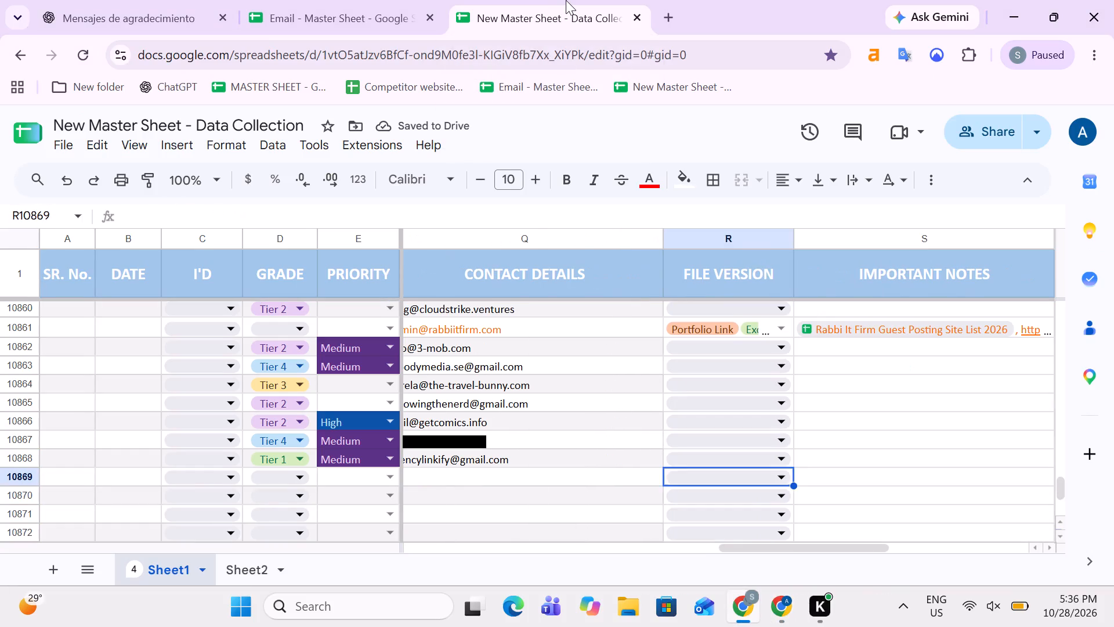
{"action": "key", "text": "Right"}
{"action": "key", "text": "Left"}
{"action": "key", "text": "Left"}
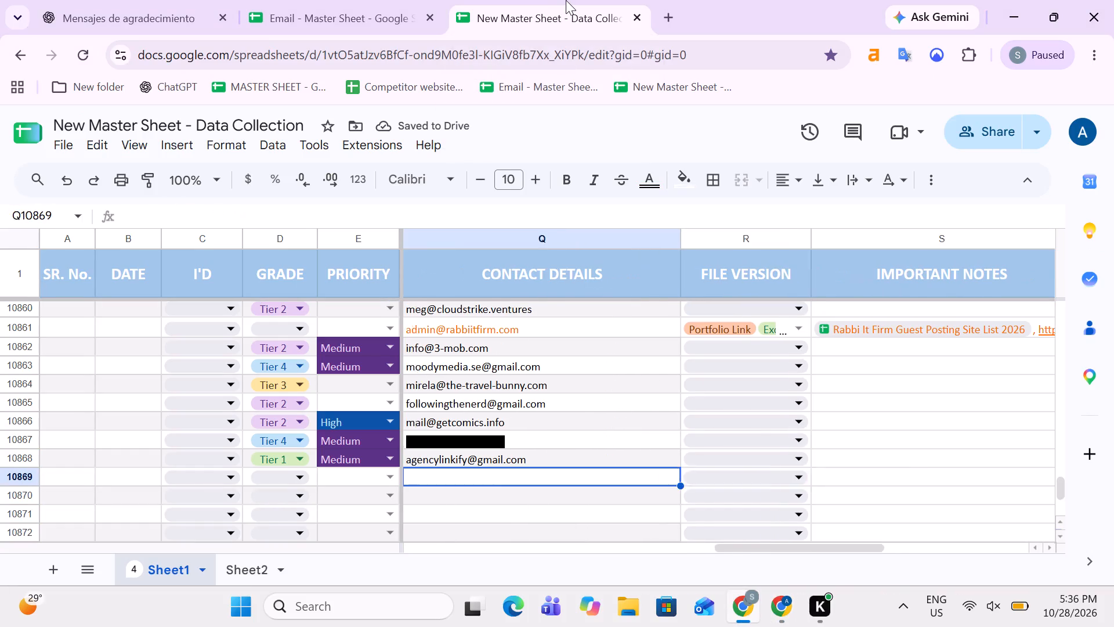
{"action": "key", "text": "Left"}
{"action": "key", "text": "Right"}
{"action": "key", "text": "ctrl+v"}
Reopen the closed agencylinkify Websites spreadsheet and return to the New Master Sheet.
{"action": "key", "text": "alt+Tab"}
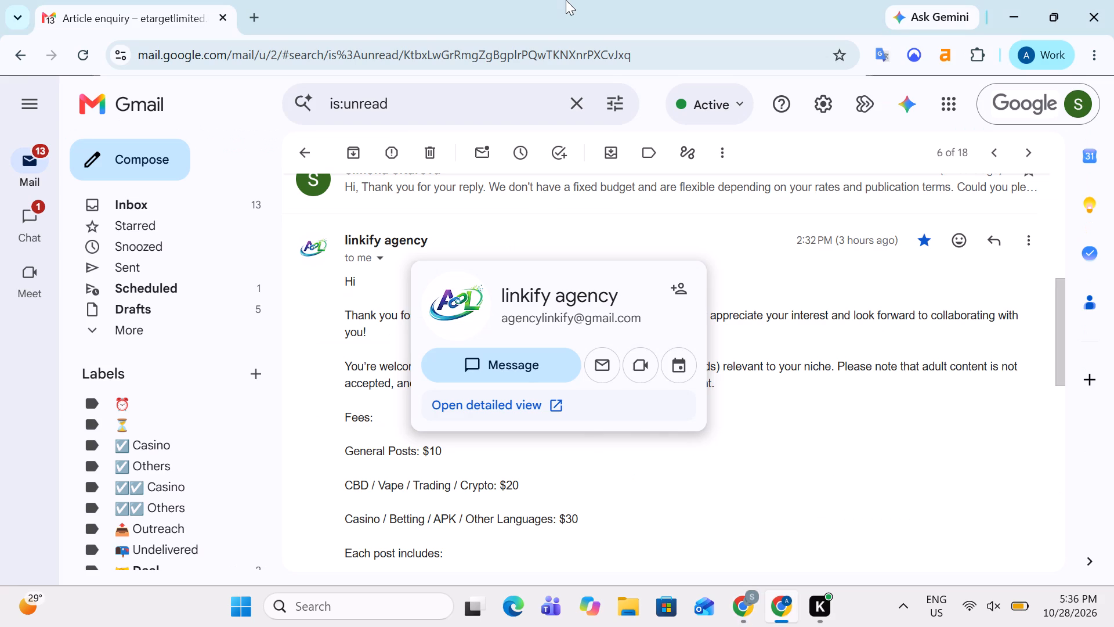
{"action": "key", "text": "ctrl+shift+t"}
{"action": "key", "text": "alt+Tab"}
Look across the new linkify agency row from contact details back to grade, website and traffic.
{"action": "key", "text": "Left"}
{"action": "key", "text": "Left"}
{"action": "key", "text": "Left"}
{"action": "key", "text": "Left"}
{"action": "key", "text": "Left"}
{"action": "key", "text": "Left"}
{"action": "key", "text": "Left"}
{"action": "key", "text": "Left"}
{"action": "key", "text": "Left"}
{"action": "key", "text": "Left"}
{"action": "key", "text": "Left"}
{"action": "key", "text": "Left"}
{"action": "key", "text": "Left"}
{"action": "key", "text": "Left"}
{"action": "key", "text": "Left"}
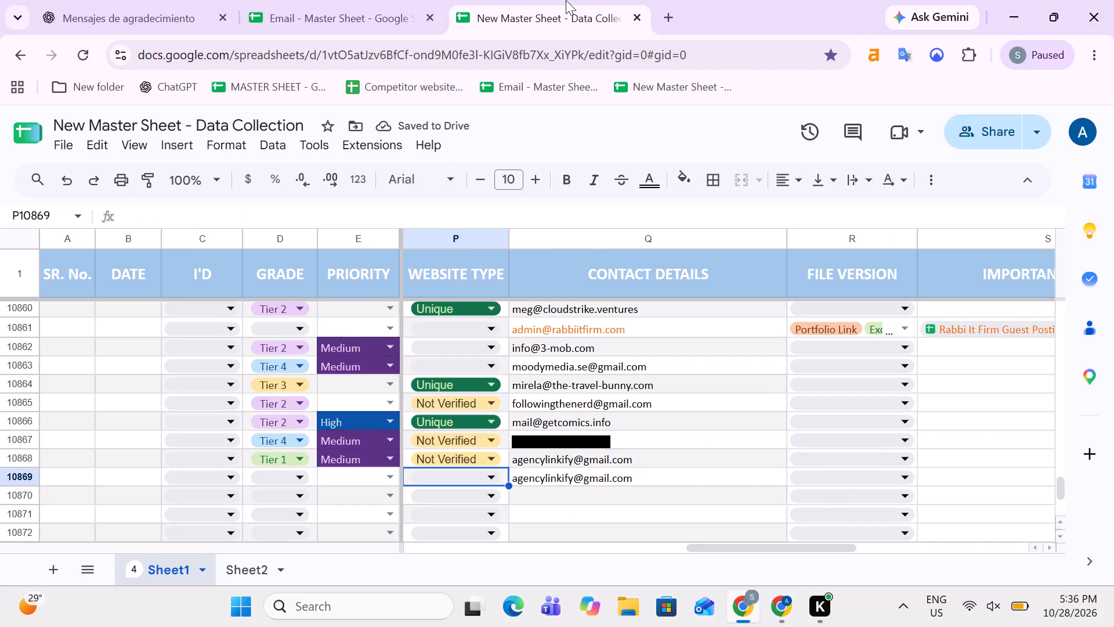
{"action": "key", "text": "Right"}
{"action": "key", "text": "Right"}
{"action": "key", "text": "Right"}
{"action": "key", "text": "Right"}
{"action": "key", "text": "Right"}
{"action": "key", "text": "Right"}
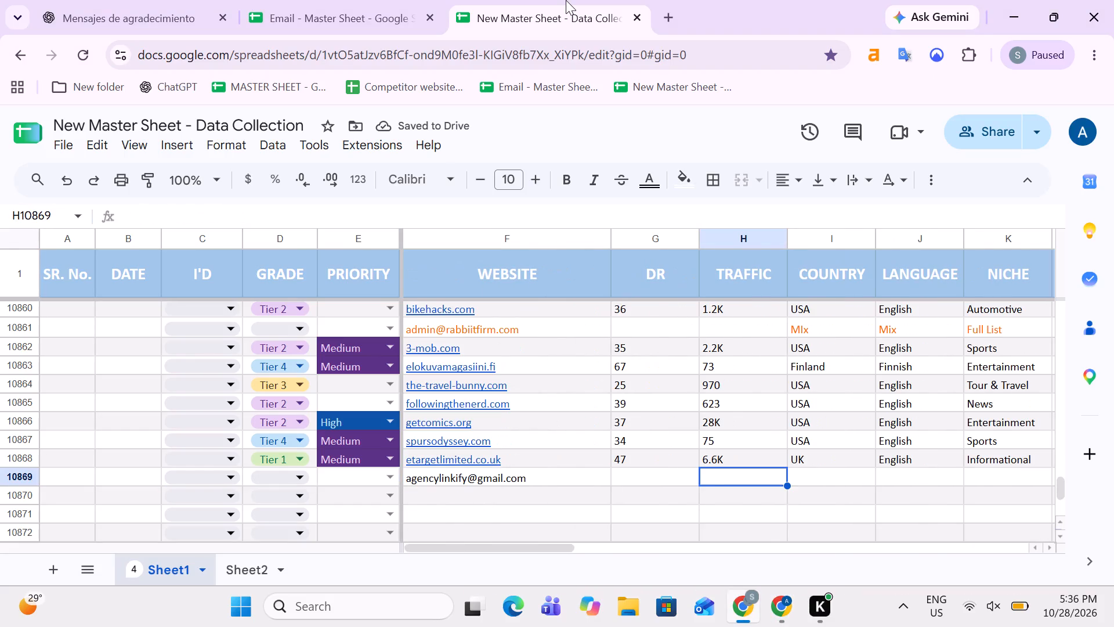
Switch to the reopened agencylinkify Websites spreadsheet.
{"action": "key", "text": "alt+Tab"}
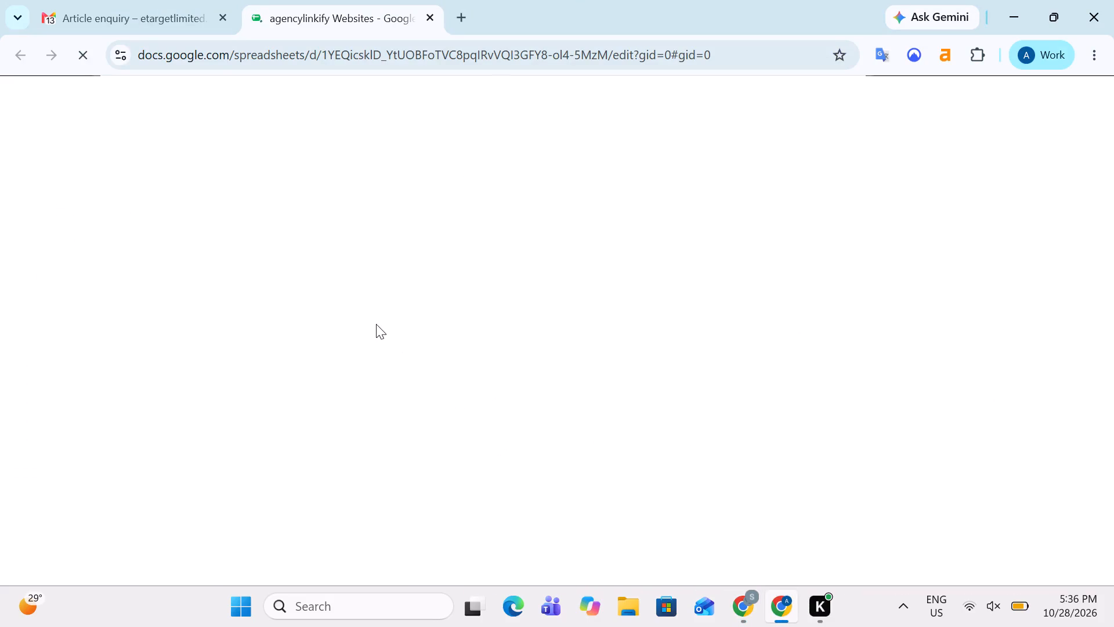
Look through the agencylinkify Websites spreadsheet to examine its listed sites, countries and metrics.
{"action": "scroll", "coordinate": [377, 316], "scroll_direction": "down", "scroll_amount": 1}
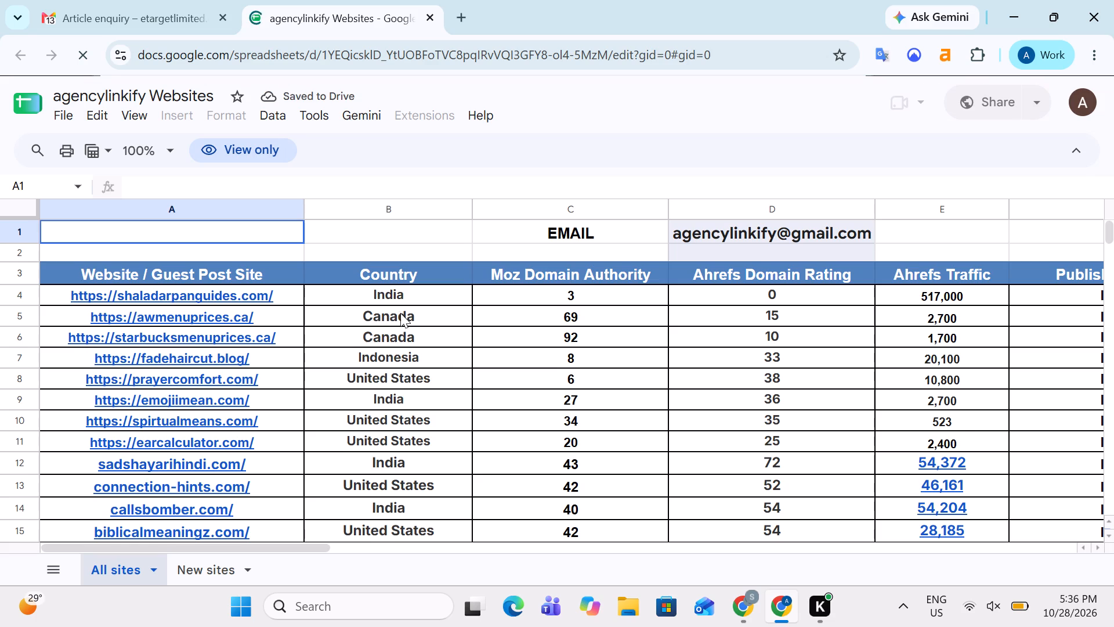
{"action": "scroll", "coordinate": [400, 313], "scroll_direction": "down", "scroll_amount": 3}
{"action": "scroll", "coordinate": [427, 353], "scroll_direction": "down", "scroll_amount": 7}
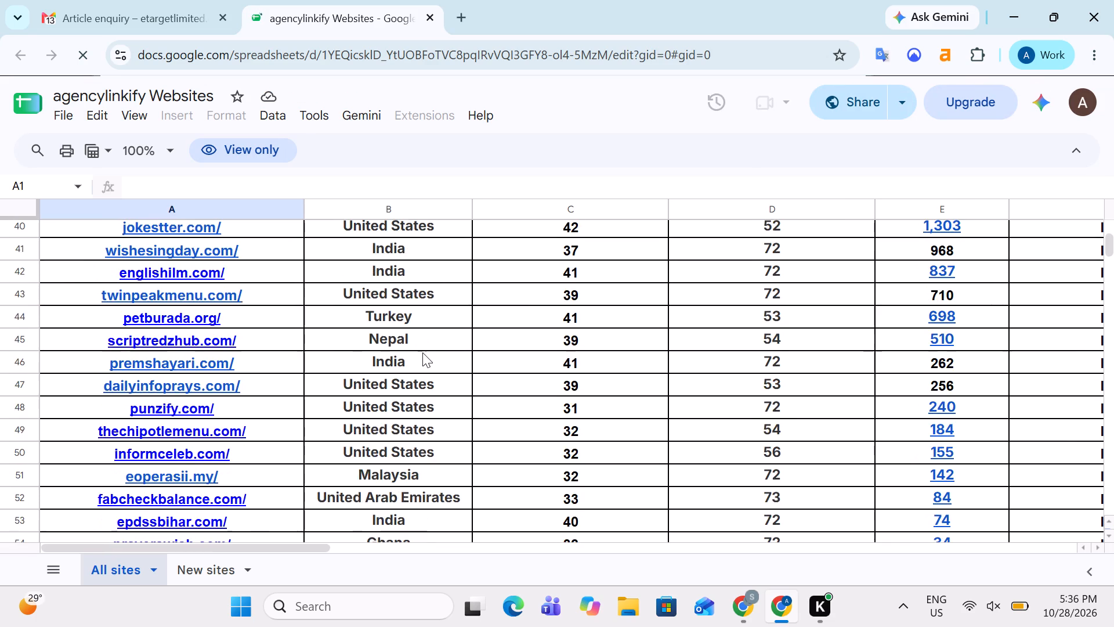
{"action": "scroll", "coordinate": [422, 352], "scroll_direction": "down", "scroll_amount": 6}
Switch to the New Master Sheet and enter Mix as both country and language in the agencylinkify row.
{"action": "key", "text": "alt+Tab"}
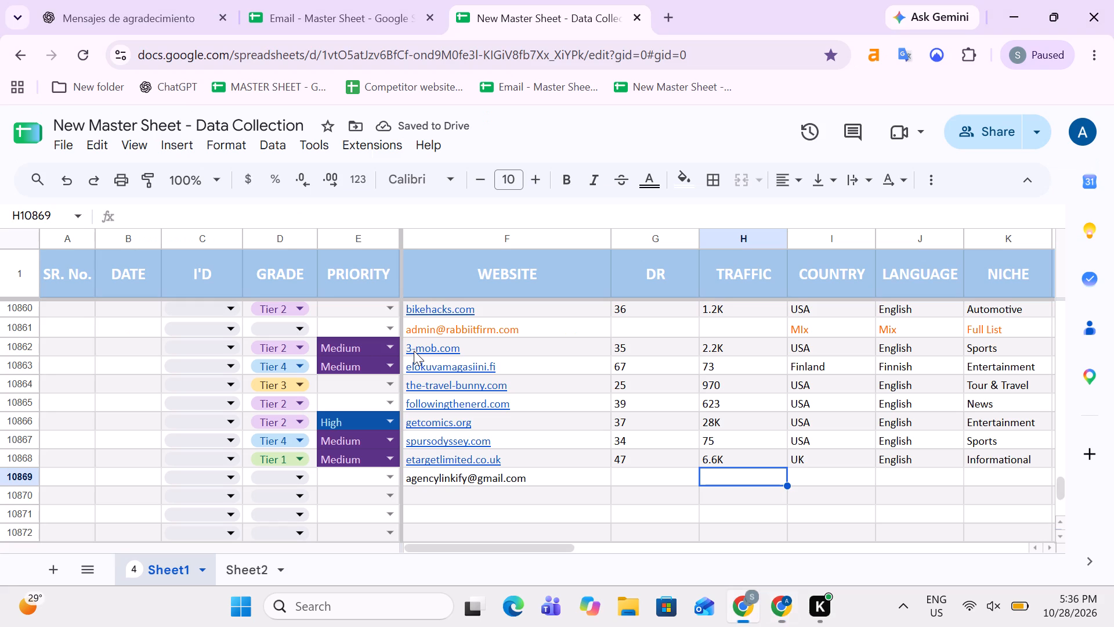
{"action": "key", "text": "Right"}
{"action": "type", "text": "Mi"}
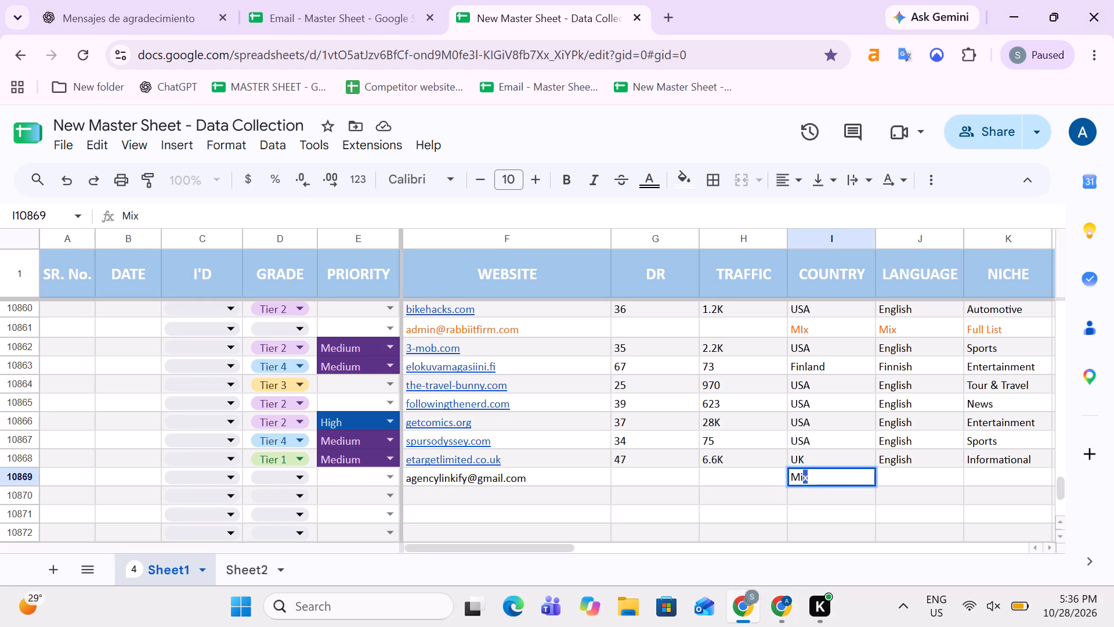
{"action": "key", "text": "Right"}
{"action": "type", "text": "Mi"}
{"action": "key", "text": "Right"}
Enter Full List as the niche, price and casino price in the agencylinkify row.
{"action": "key", "text": "shift+f"}
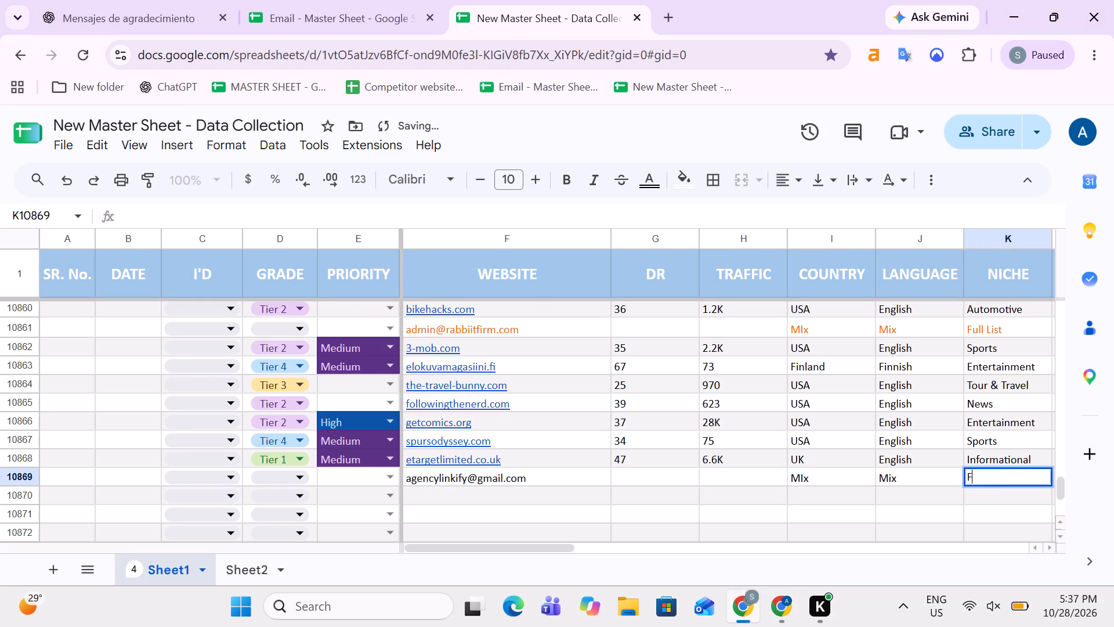
{"action": "key", "text": "u"}
{"action": "key", "text": "Right"}
{"action": "key", "text": "Left"}
{"action": "key", "text": "ctrl+c"}
{"action": "key", "text": "Right"}
{"action": "key", "text": "ctrl+v"}
{"action": "key", "text": "Right"}
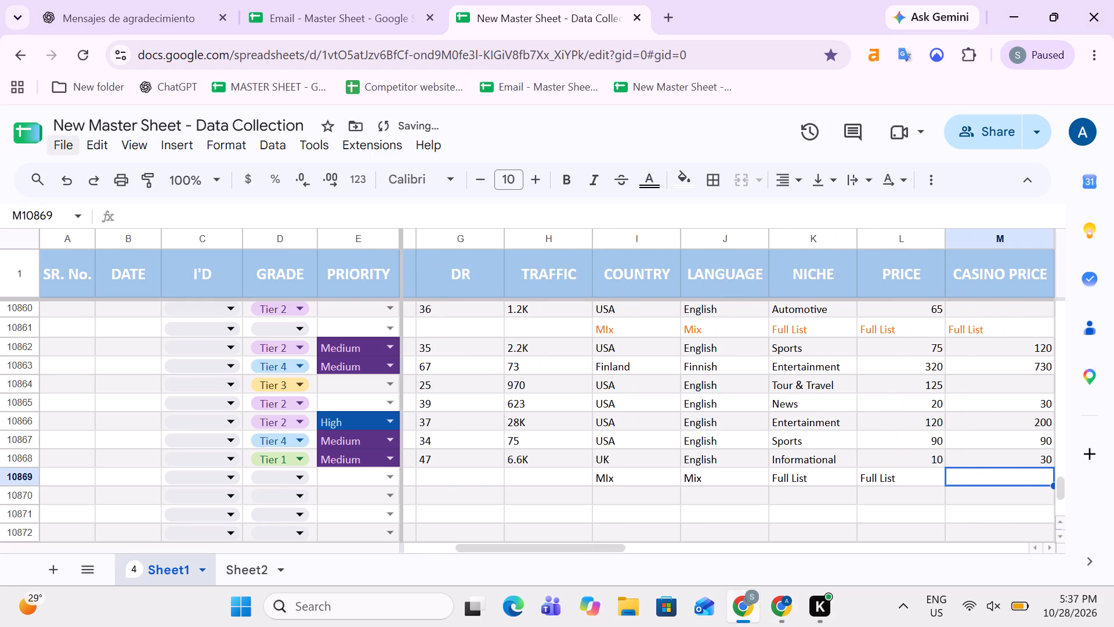
{"action": "key", "text": "ctrl+v"}
Set the link policy of the agencylinkify row to New List.
{"action": "key", "text": "Right"}
{"action": "key", "text": "Right"}
{"action": "key", "text": "Right"}
{"action": "key", "text": "Left"}
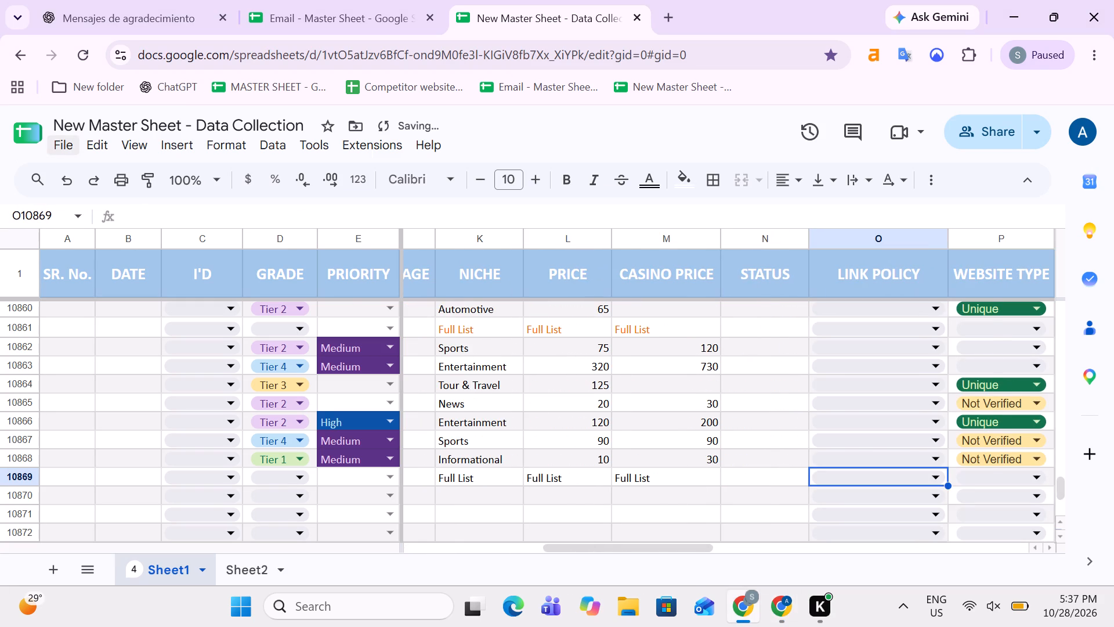
{"action": "key", "text": "n"}
{"action": "key", "text": "Down"}
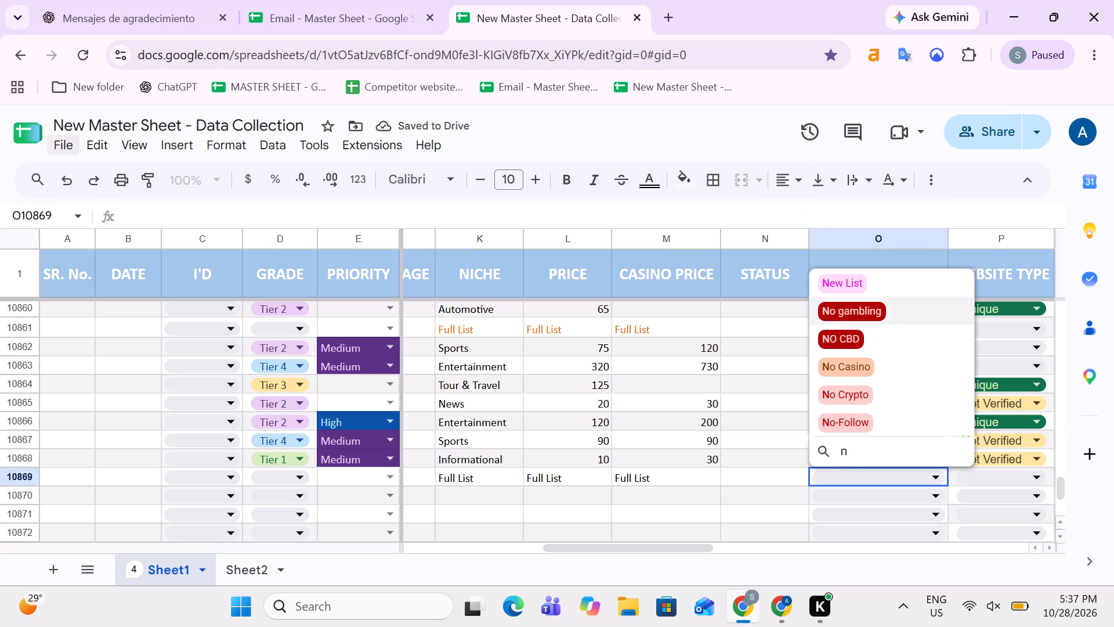
{"action": "key", "text": "Up"}
{"action": "key", "text": "Down"}
{"action": "key", "text": "Up"}
{"action": "key", "text": "Up"}
{"action": "key", "text": "Up"}
{"action": "key", "text": "Up"}
{"action": "key", "text": "Up"}
{"action": "key", "text": "Up"}
{"action": "key", "text": "Up"}
{"action": "key", "text": "Up"}
{"action": "key", "text": "Up"}
{"action": "key", "text": "Return"}
{"action": "key", "text": "Up"}
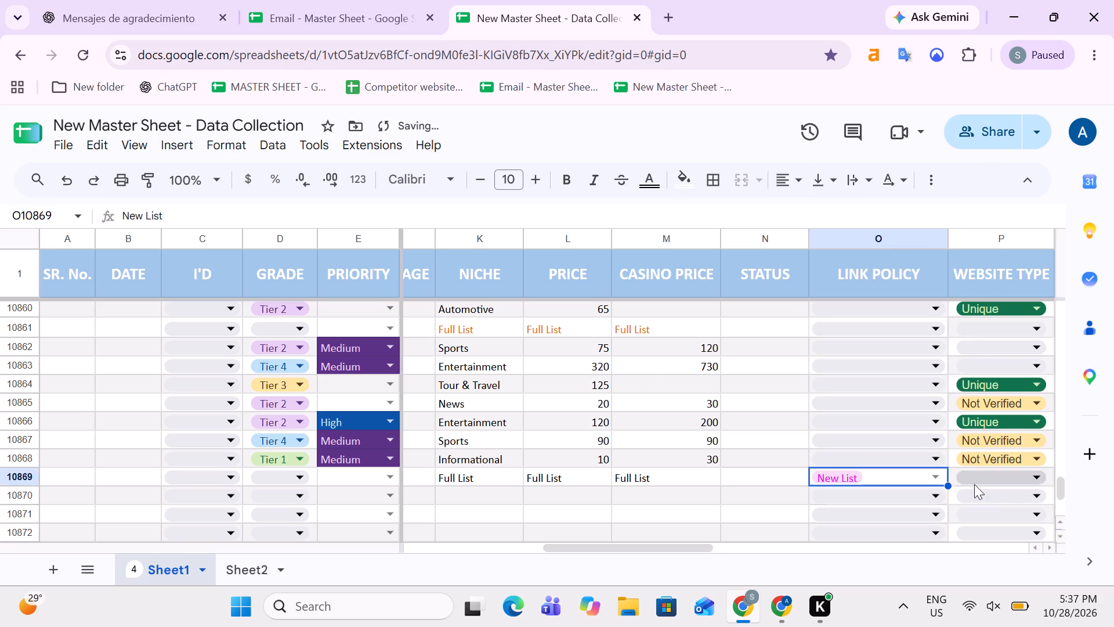
Add Reseller to the link policy of the agencylinkify row.
{"action": "left_click", "coordinate": [930, 479]}
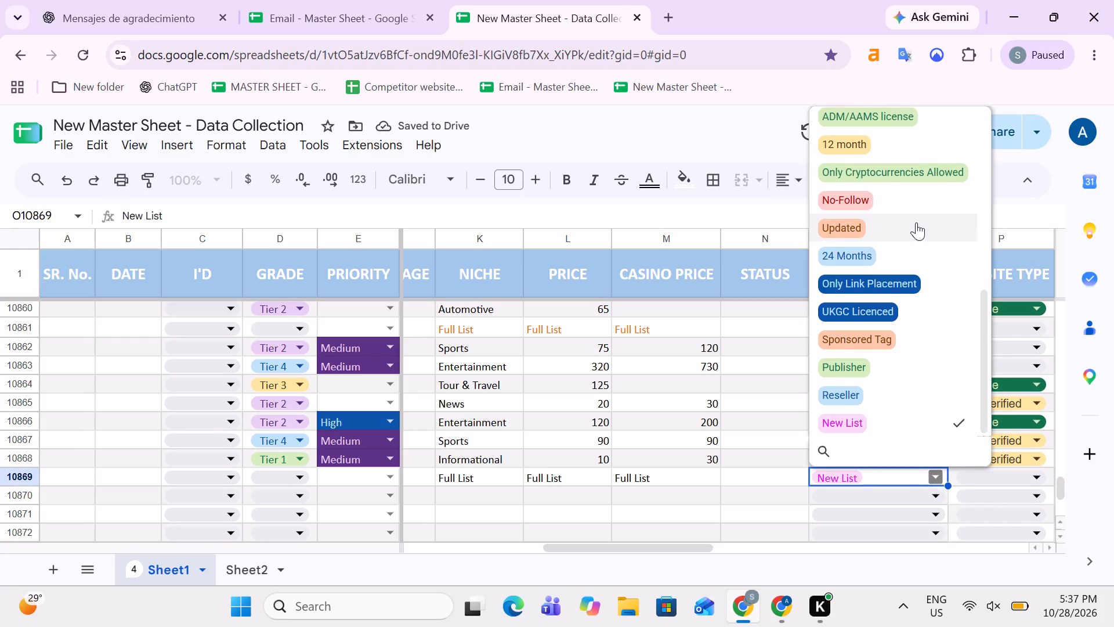
{"action": "scroll", "coordinate": [916, 220], "scroll_direction": "up", "scroll_amount": 3}
{"action": "scroll", "coordinate": [896, 308], "scroll_direction": "down", "scroll_amount": 7}
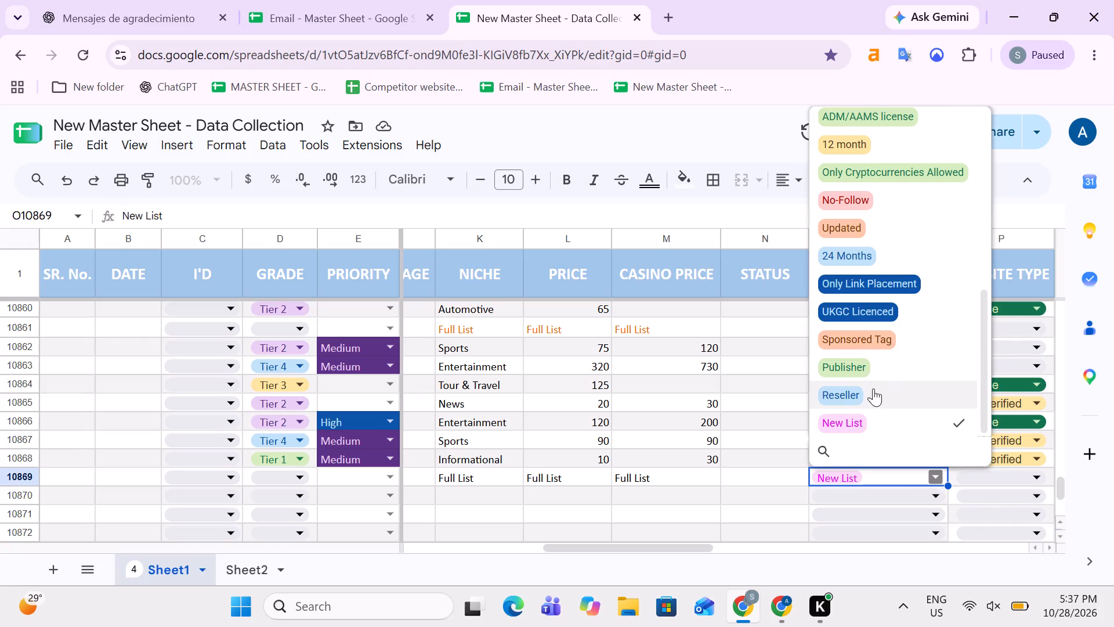
{"action": "left_click", "coordinate": [867, 389]}
Set the file version of the agencylinkify row to Excel and leave the New Master Sheet.
{"action": "key", "text": "Tab"}
{"action": "key", "text": "Right"}
{"action": "key", "text": "Left"}
{"action": "key", "text": "Right"}
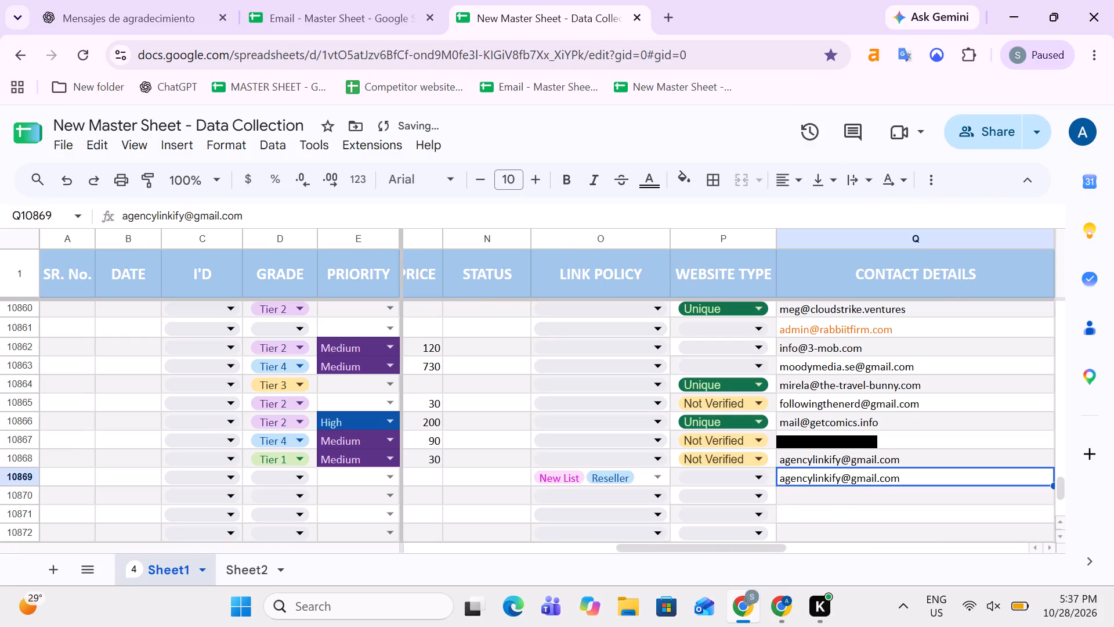
{"action": "key", "text": "Left"}
{"action": "key", "text": "Right"}
{"action": "key", "text": "Left"}
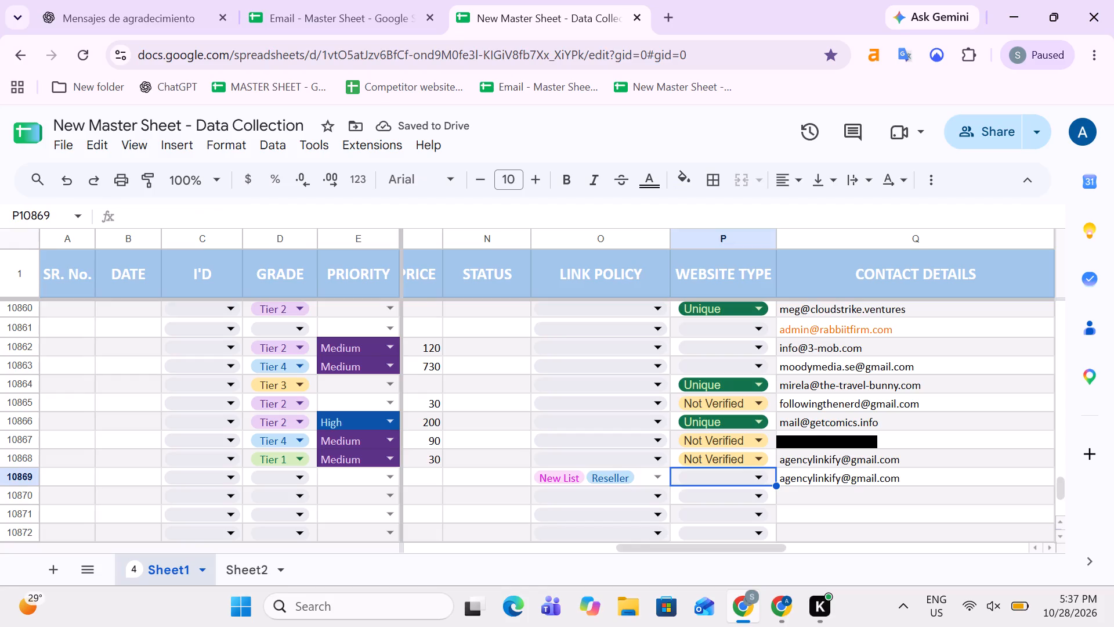
{"action": "key", "text": "Right"}
{"action": "key", "text": "Right"}
{"action": "key", "text": "Left"}
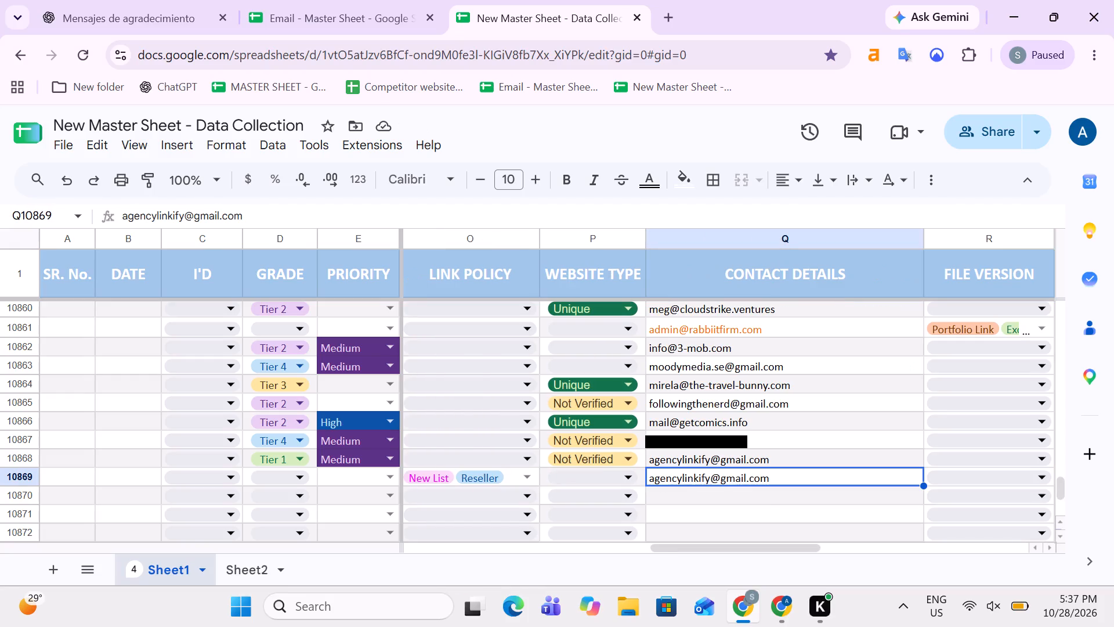
{"action": "key", "text": "Right"}
{"action": "key", "text": "Left"}
{"action": "key", "text": "Left"}
{"action": "key", "text": "Right"}
{"action": "key", "text": "Right"}
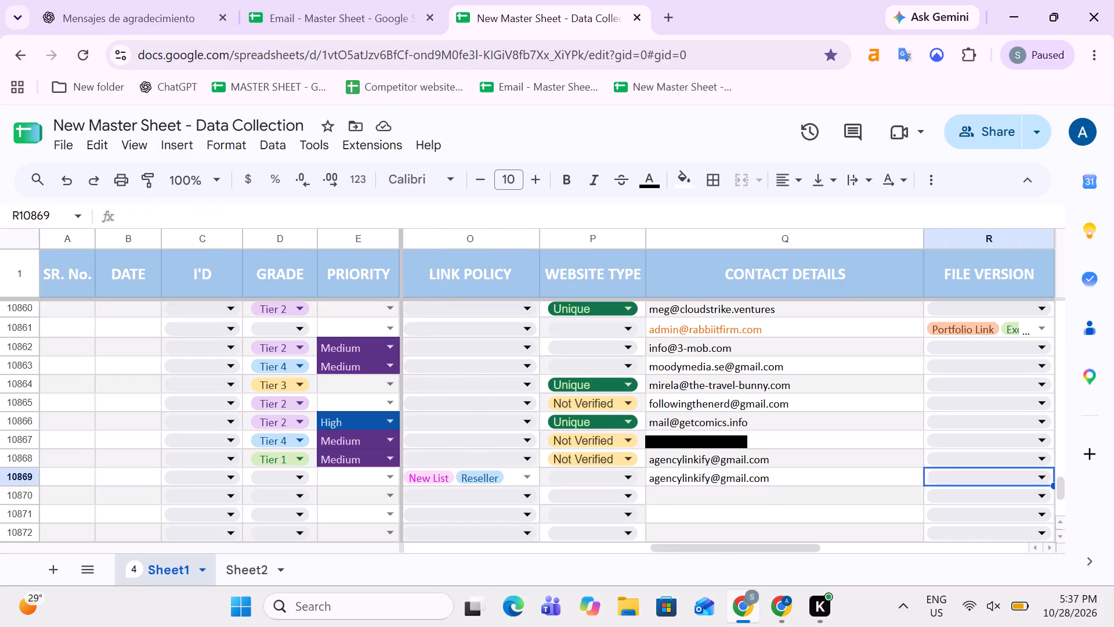
{"action": "key", "text": "Right"}
{"action": "key", "text": "Left"}
{"action": "key", "text": "Right"}
{"action": "key", "text": "Left"}
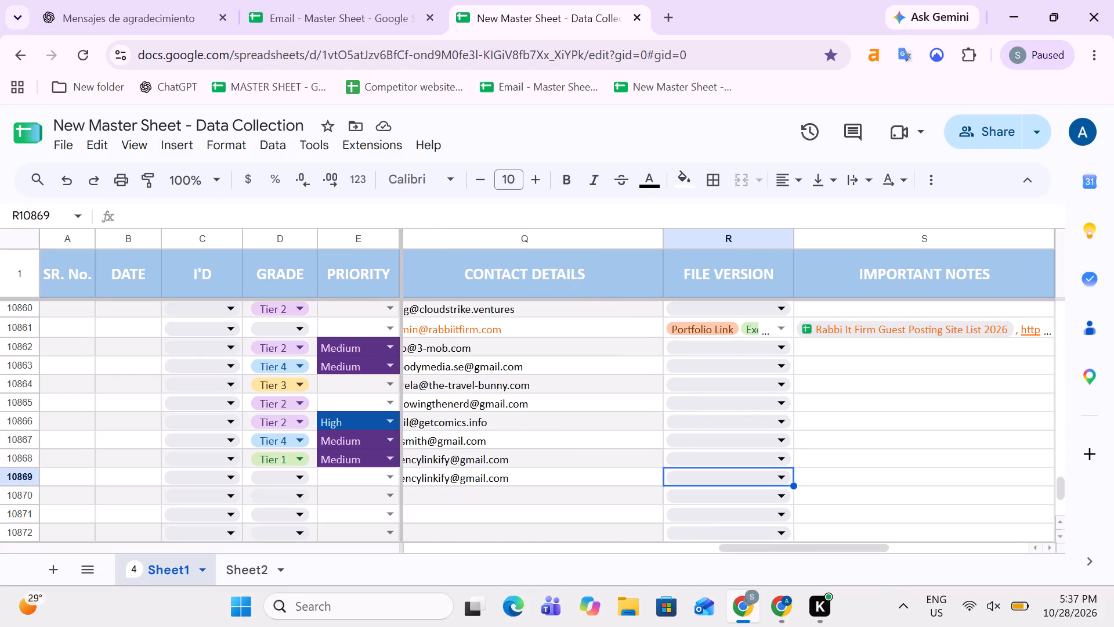
{"action": "key", "text": "e"}
{"action": "key", "text": "Down"}
{"action": "key", "text": "Return"}
{"action": "key", "text": "Up"}
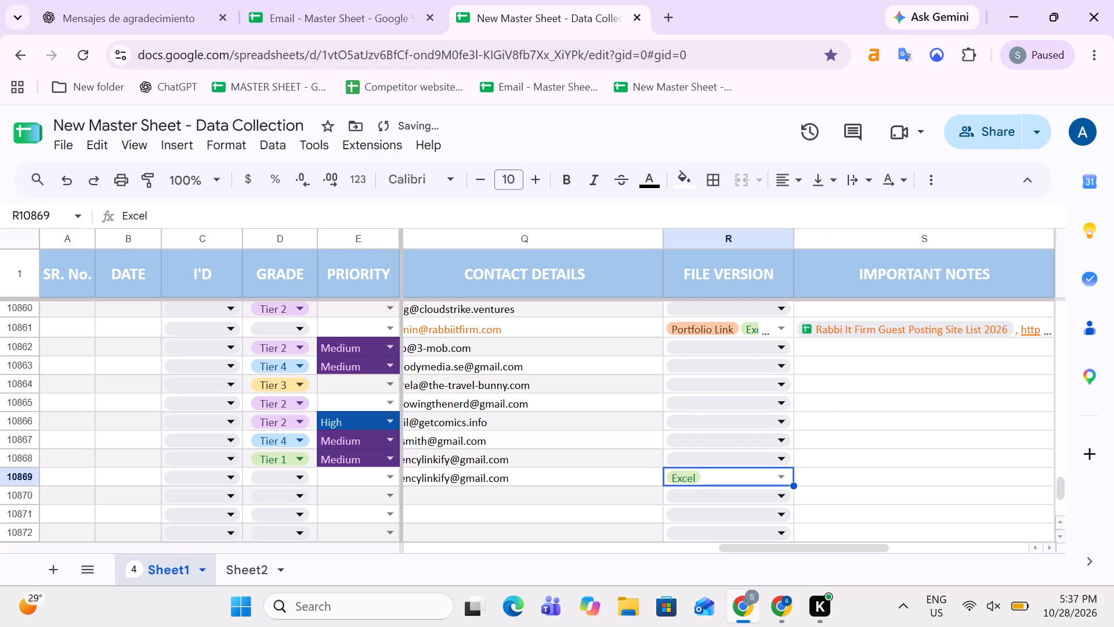
{"action": "key", "text": "Right"}
{"action": "key", "text": "alt+Tab"}
Copy the agencylinkify Websites spreadsheet link into the Important Notes of the agencylinkify row in the New Master Sheet as a titled file chip.
{"action": "scroll", "coordinate": [530, 360], "scroll_direction": "up", "scroll_amount": 8}
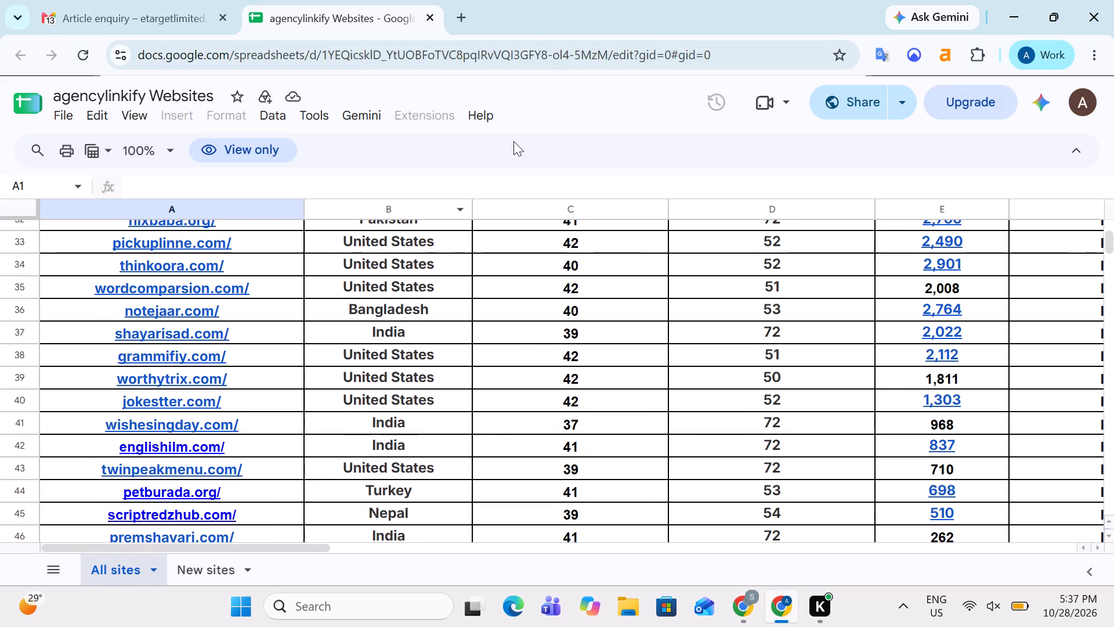
{"action": "left_click", "coordinate": [532, 67]}
{"action": "key", "text": "ctrl+c"}
{"action": "key", "text": "ctrl+c"}
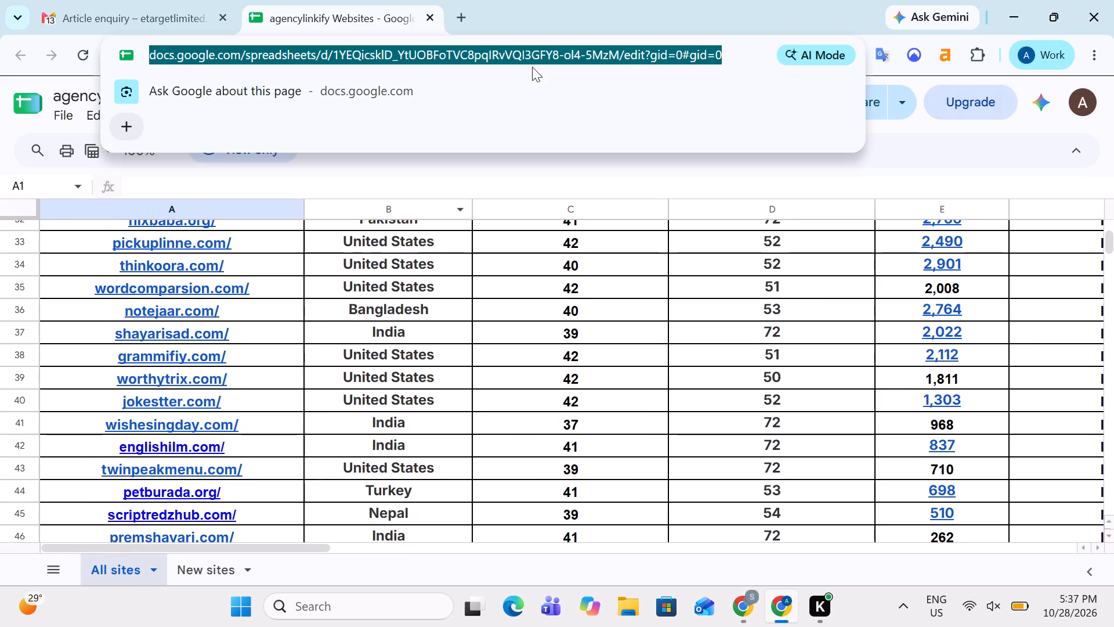
{"action": "key", "text": "alt+Tab"}
{"action": "key", "text": "Return"}
{"action": "key", "text": "ctrl+v"}
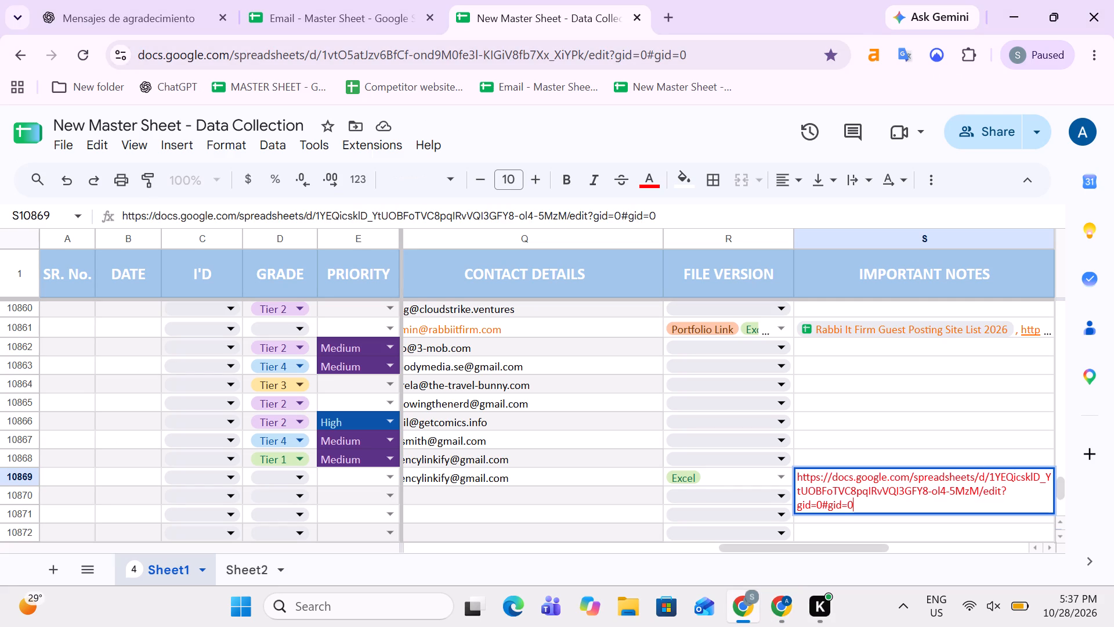
{"action": "key", "text": "Tab"}
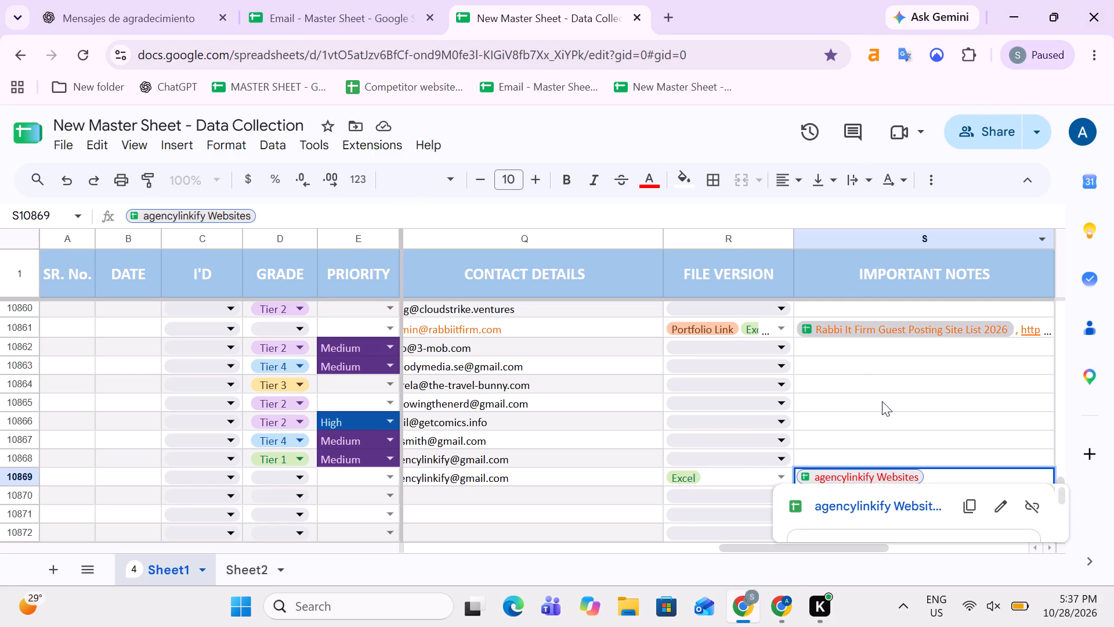
{"action": "left_click", "coordinate": [887, 420]}
Review the agencylinkify row across its columns, from Important Notes back to the serial number.
{"action": "key", "text": "Down"}
{"action": "key", "text": "Down"}
{"action": "key", "text": "Down"}
{"action": "key", "text": "Right"}
{"action": "key", "text": "Right"}
{"action": "key", "text": "Right"}
{"action": "key", "text": "Left"}
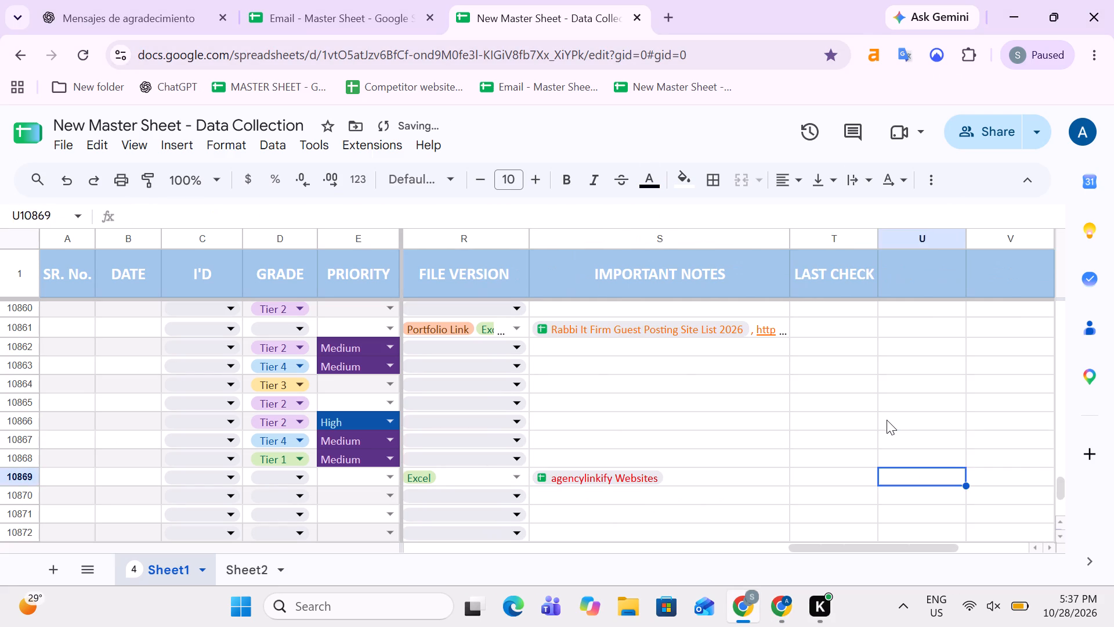
{"action": "key", "text": "Left"}
{"action": "key", "text": "Left"}
{"action": "key", "text": "Left"}
{"action": "key", "text": "Right"}
{"action": "key", "text": "Right"}
{"action": "key", "text": "Left"}
{"action": "key", "text": "Left"}
{"action": "key", "text": "Right"}
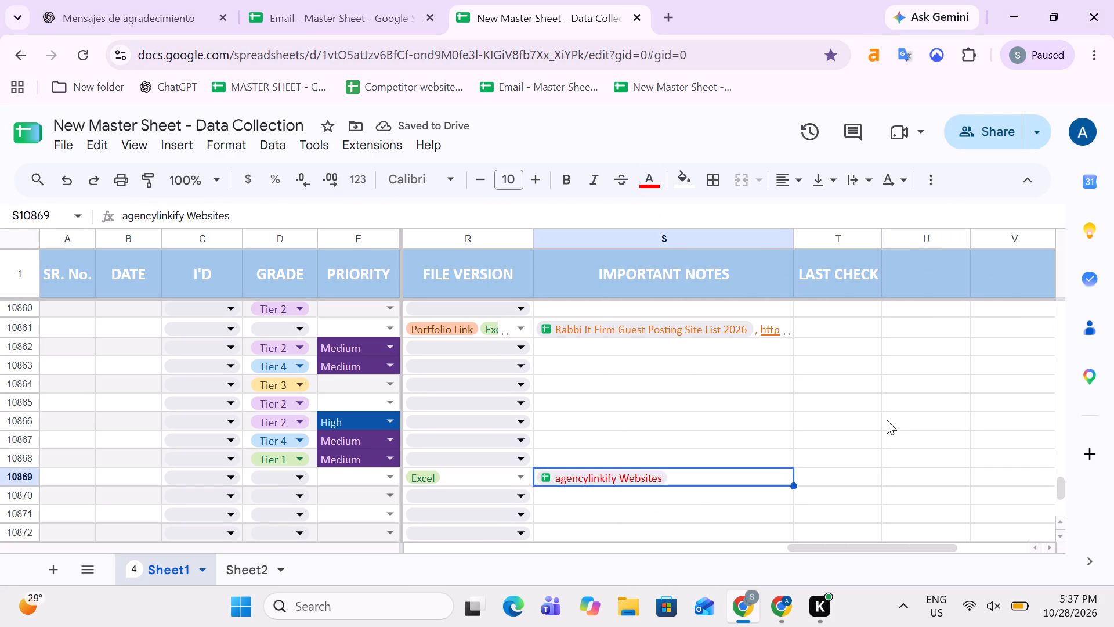
{"action": "key", "text": "Right"}
{"action": "key", "text": "Left"}
{"action": "key", "text": "Left"}
{"action": "key", "text": "Left"}
{"action": "key", "text": "Left"}
{"action": "key", "text": "Left"}
{"action": "key", "text": "Left"}
{"action": "key", "text": "Left"}
{"action": "key", "text": "Left"}
{"action": "key", "text": "Left"}
{"action": "key", "text": "Left"}
{"action": "key", "text": "Left"}
{"action": "key", "text": "Left"}
{"action": "key", "text": "Left"}
{"action": "key", "text": "Left"}
{"action": "key", "text": "Left"}
{"action": "key", "text": "Left"}
{"action": "key", "text": "Left"}
{"action": "key", "text": "Left"}
{"action": "key", "text": "Left"}
{"action": "key", "text": "Left"}
{"action": "key", "text": "Right"}
{"action": "key", "text": "Right"}
{"action": "key", "text": "Right"}
{"action": "key", "text": "Right"}
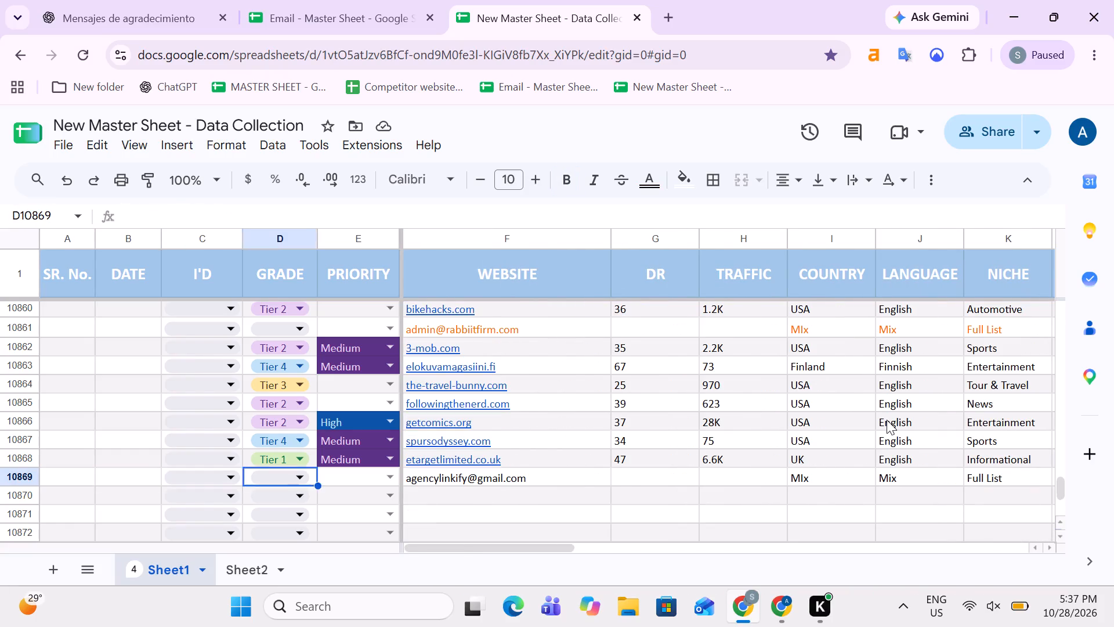
{"action": "key", "text": "Right"}
{"action": "key", "text": "Right"}
{"action": "key", "text": "Left"}
{"action": "key", "text": "Right"}
{"action": "key", "text": "Right"}
{"action": "key", "text": "Left"}
{"action": "key", "text": "Left"}
{"action": "key", "text": "Left"}
{"action": "key", "text": "Right"}
{"action": "key", "text": "Right"}
{"action": "key", "text": "Right"}
{"action": "key", "text": "Right"}
{"action": "key", "text": "Right"}
{"action": "key", "text": "Right"}
{"action": "key", "text": "Right"}
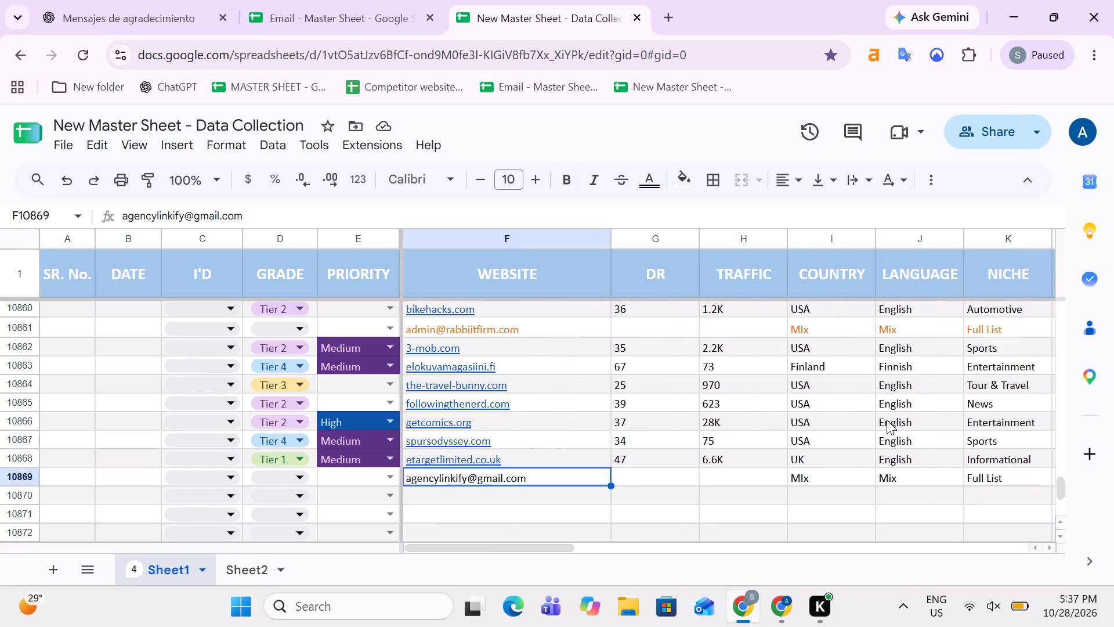
{"action": "key", "text": "Right"}
{"action": "key", "text": "Right"}
{"action": "key", "text": "Right"}
{"action": "key", "text": "Right"}
{"action": "key", "text": "Right"}
{"action": "key", "text": "Right"}
{"action": "key", "text": "Left"}
{"action": "key", "text": "Left"}
{"action": "key", "text": "Left"}
{"action": "key", "text": "Left"}
{"action": "key", "text": "Left"}
{"action": "key", "text": "Left"}
{"action": "key", "text": "Left"}
{"action": "key", "text": "Left"}
{"action": "key", "text": "Left"}
{"action": "key", "text": "Left"}
{"action": "key", "text": "Left"}
{"action": "key", "text": "Left"}
{"action": "key", "text": "Left"}
{"action": "key", "text": "Left"}
{"action": "key", "text": "Left"}
{"action": "key", "text": "Left"}
{"action": "key", "text": "Left"}
{"action": "key", "text": "Left"}
{"action": "key", "text": "Left"}
{"action": "key", "text": "Left"}
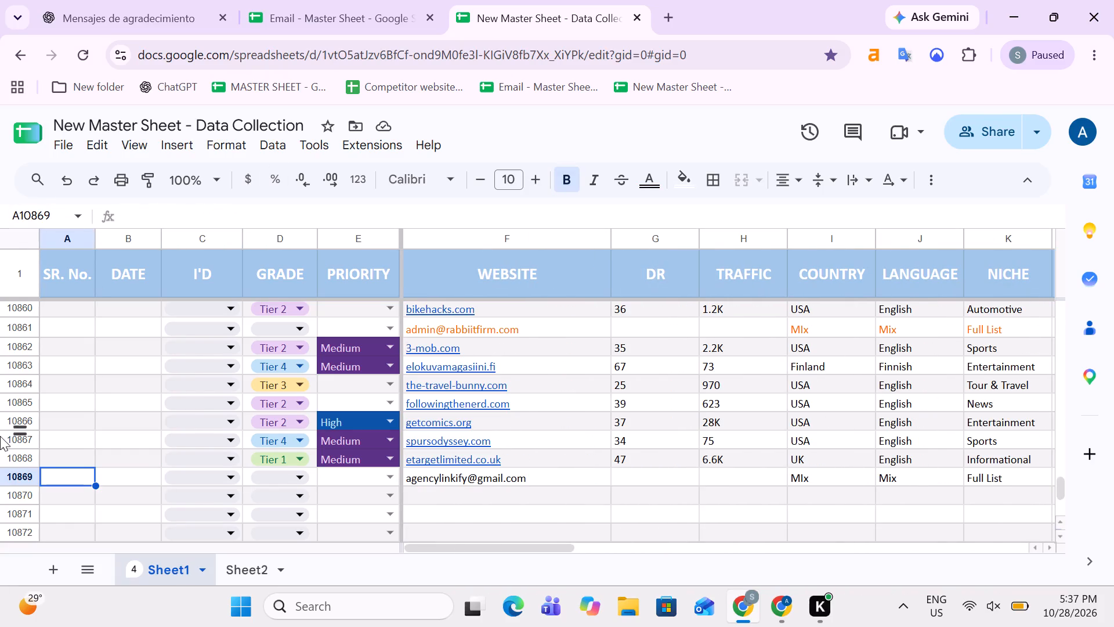
Colour the text of the entire agencylinkify row orange.
{"action": "left_click", "coordinate": [3, 478]}
{"action": "left_click", "coordinate": [643, 178]}
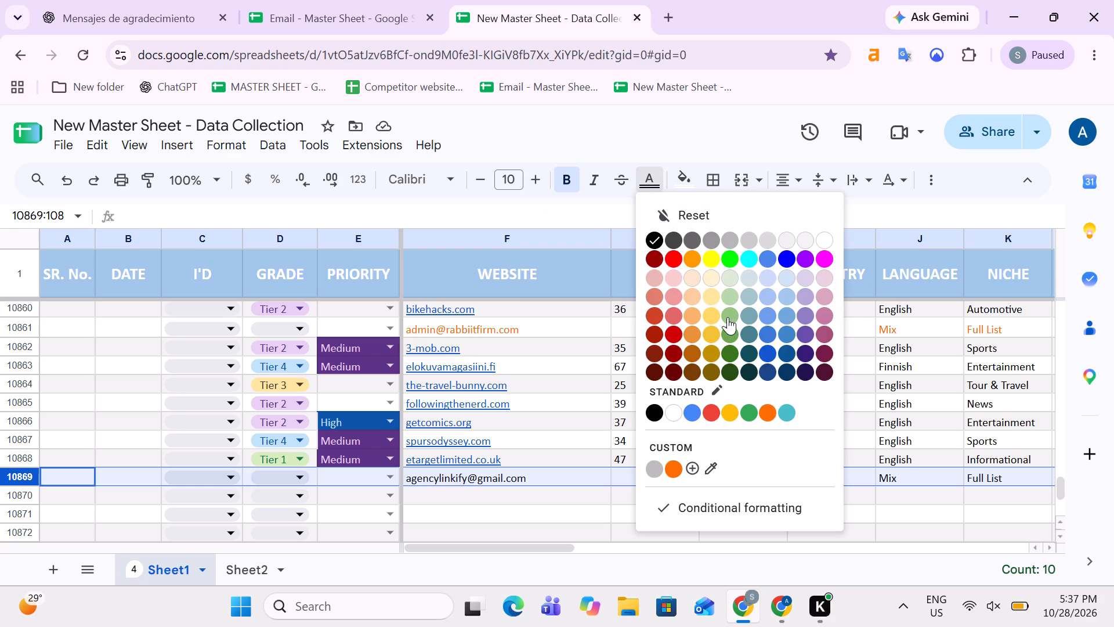
{"action": "left_click", "coordinate": [769, 403]}
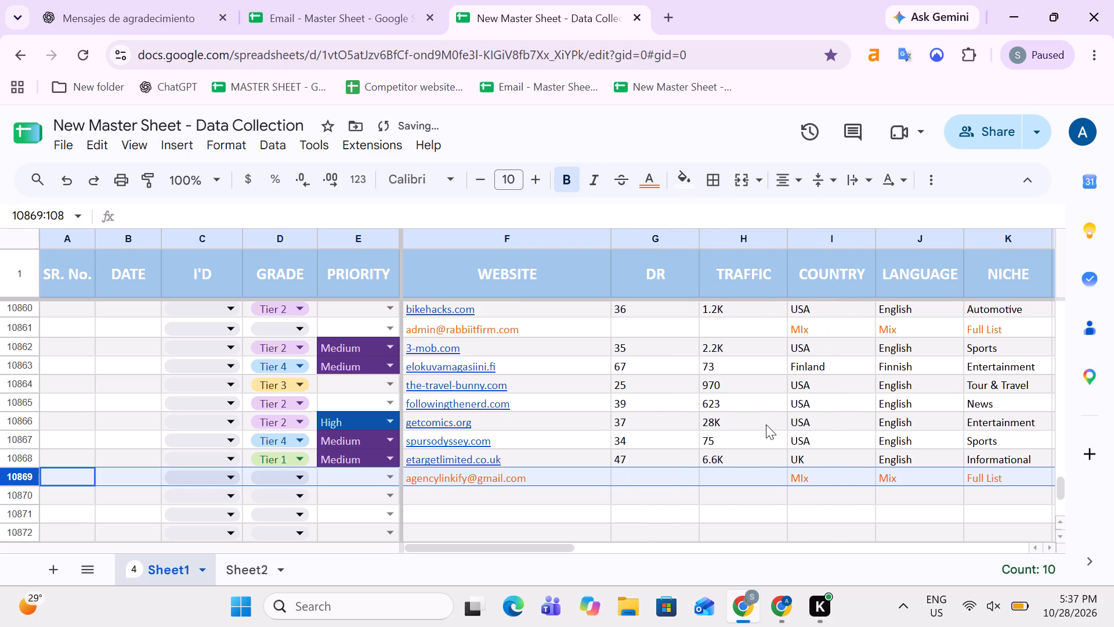
{"action": "key", "text": "Right"}
{"action": "key", "text": "Right"}
{"action": "key", "text": "Right"}
{"action": "key", "text": "Right"}
{"action": "key", "text": "Right"}
{"action": "key", "text": "Left"}
{"action": "key", "text": "Right"}
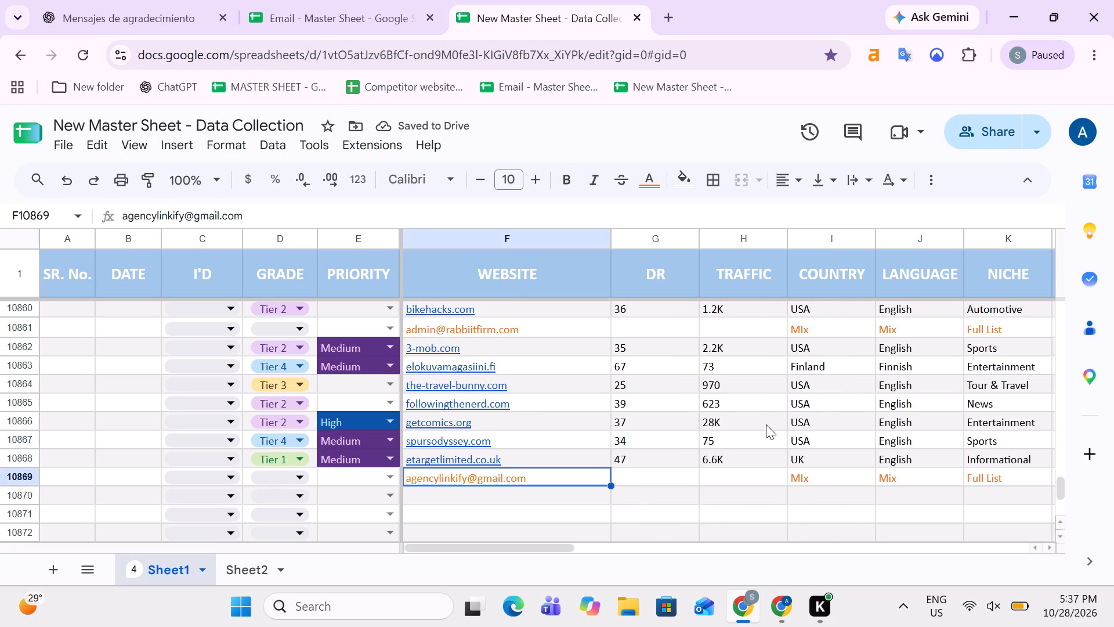
{"action": "key", "text": "alt+Tab"}
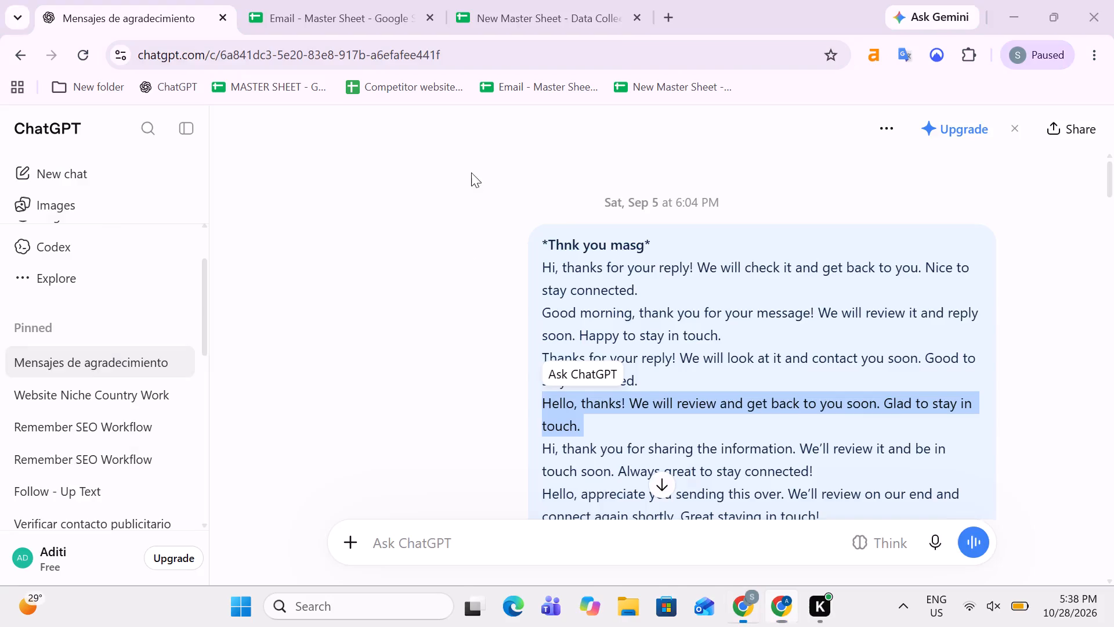
{"action": "left_click", "coordinate": [556, 0]}
{"action": "key", "text": "Right"}
{"action": "key", "text": "Left"}
{"action": "key", "text": "Left"}
{"action": "key", "text": "Left"}
{"action": "key", "text": "Right"}
{"action": "key", "text": "Right"}
{"action": "key", "text": "Right"}
{"action": "key", "text": "Right"}
{"action": "key", "text": "Right"}
{"action": "key", "text": "Right"}
{"action": "key", "text": "Right"}
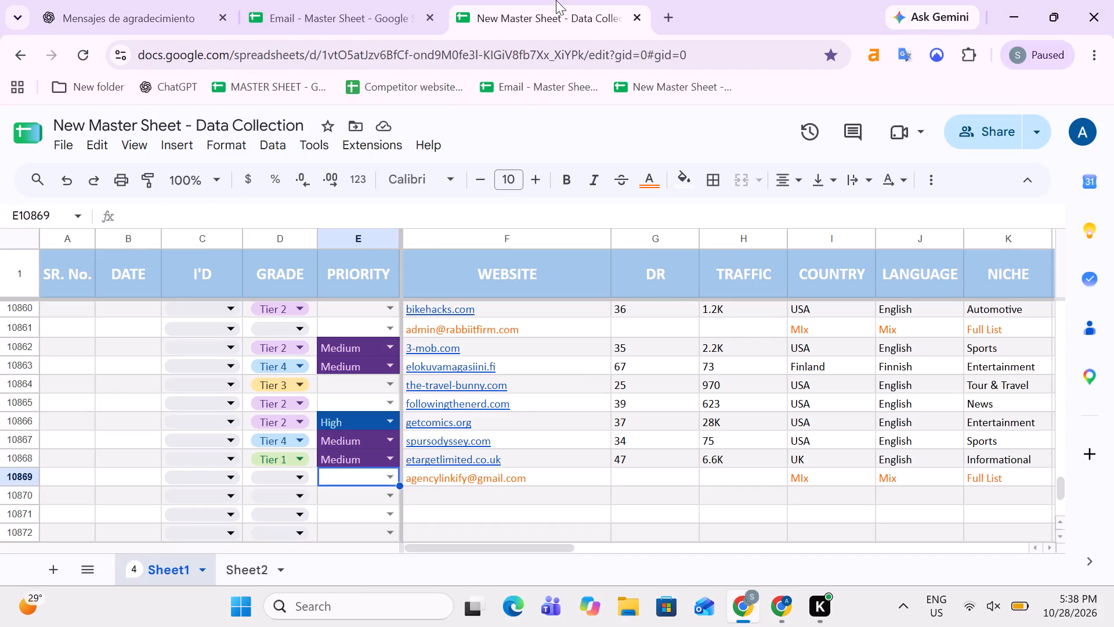
{"action": "key", "text": "Right"}
{"action": "key", "text": "Right"}
{"action": "key", "text": "Right"}
{"action": "key", "text": "Right"}
{"action": "key", "text": "Right"}
{"action": "key", "text": "Right"}
{"action": "key", "text": "Right"}
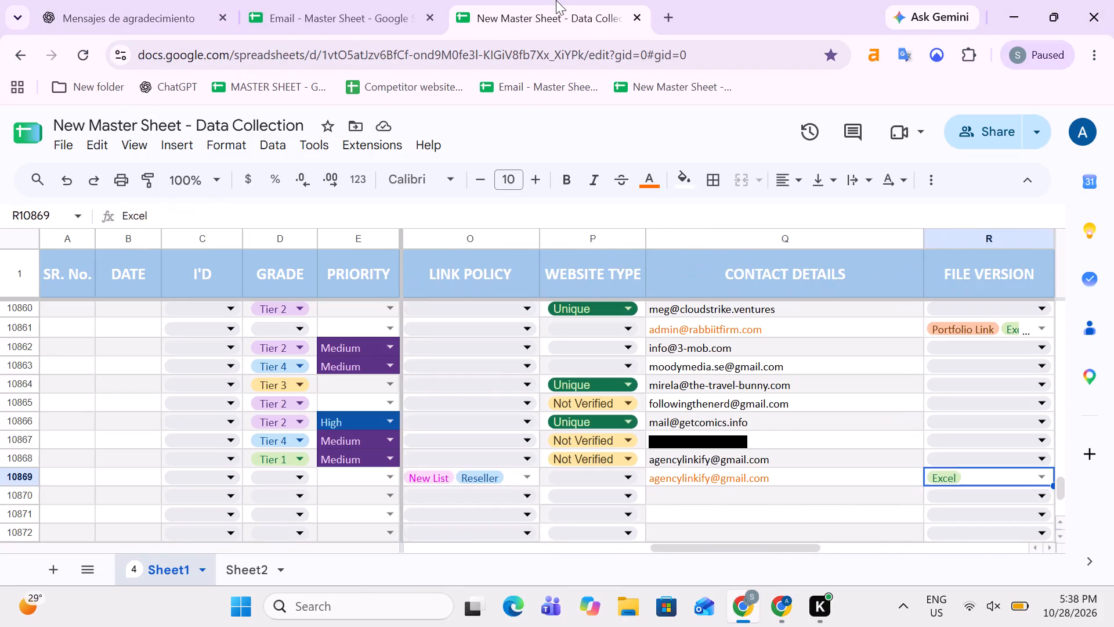
{"action": "key", "text": "Left"}
{"action": "key", "text": "Left"}
{"action": "key", "text": "Left"}
{"action": "key", "text": "Left"}
{"action": "key", "text": "Left"}
{"action": "key", "text": "Left"}
{"action": "key", "text": "Left"}
{"action": "key", "text": "Left"}
{"action": "key", "text": "Left"}
{"action": "key", "text": "Left"}
{"action": "key", "text": "Left"}
{"action": "key", "text": "Left"}
{"action": "key", "text": "Left"}
{"action": "key", "text": "Left"}
{"action": "key", "text": "Left"}
{"action": "key", "text": "Left"}
{"action": "key", "text": "Left"}
{"action": "key", "text": "Left"}
{"action": "key", "text": "Left"}
{"action": "key", "text": "Left"}
{"action": "key", "text": "Right"}
{"action": "key", "text": "Right"}
{"action": "key", "text": "Right"}
{"action": "key", "text": "Right"}
{"action": "key", "text": "Right"}
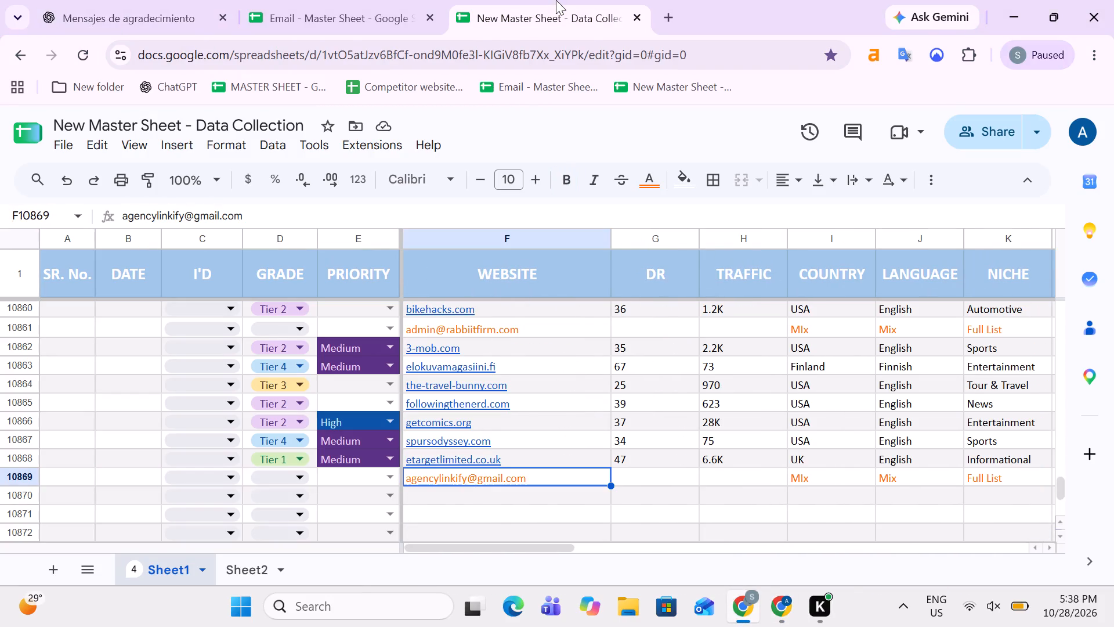
{"action": "key", "text": "alt+Tab"}
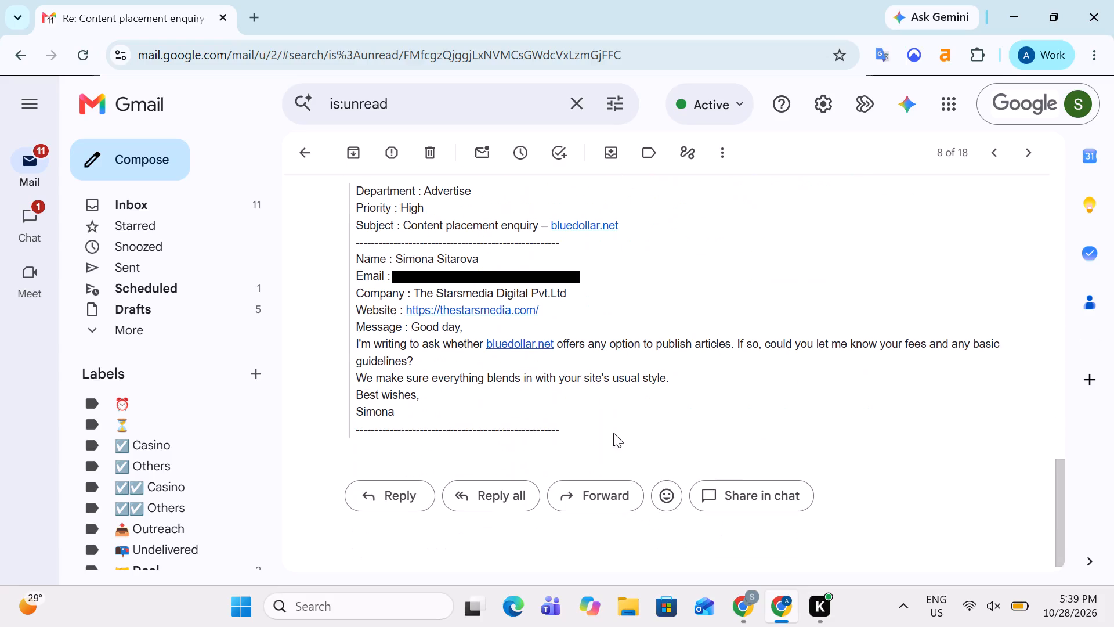
Open the bluedollar.net website from the quoted enquiry in a background tab and go back to the email's site price table.
{"action": "left_click", "coordinate": [527, 349], "text": "ctrl"}
{"action": "scroll", "coordinate": [481, 280], "scroll_direction": "up", "scroll_amount": 5}
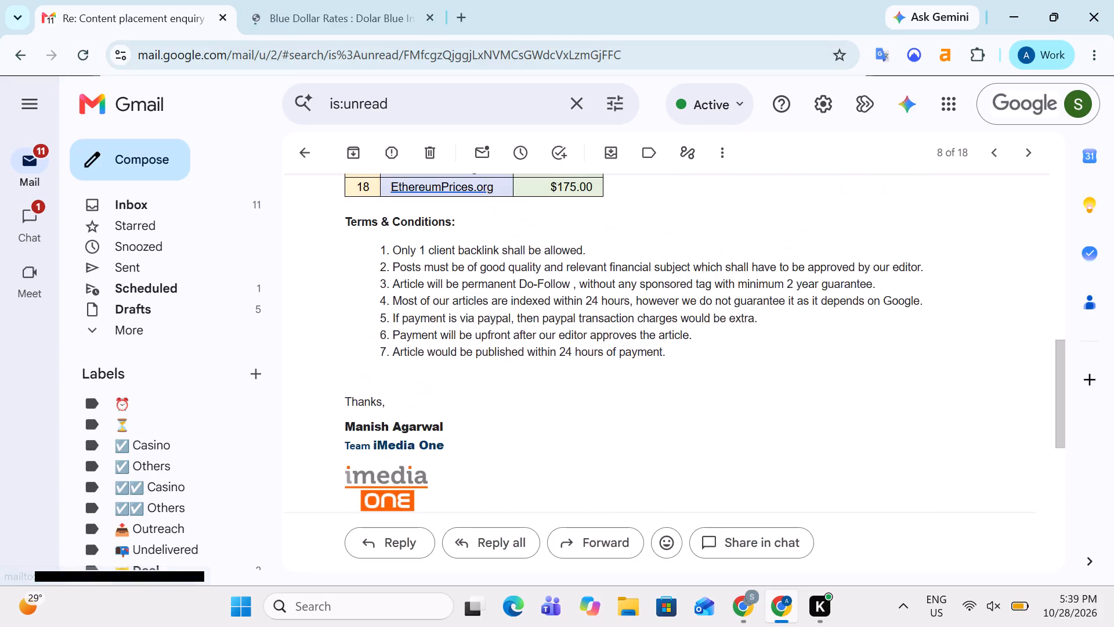
{"action": "scroll", "coordinate": [515, 354], "scroll_direction": "up", "scroll_amount": 6}
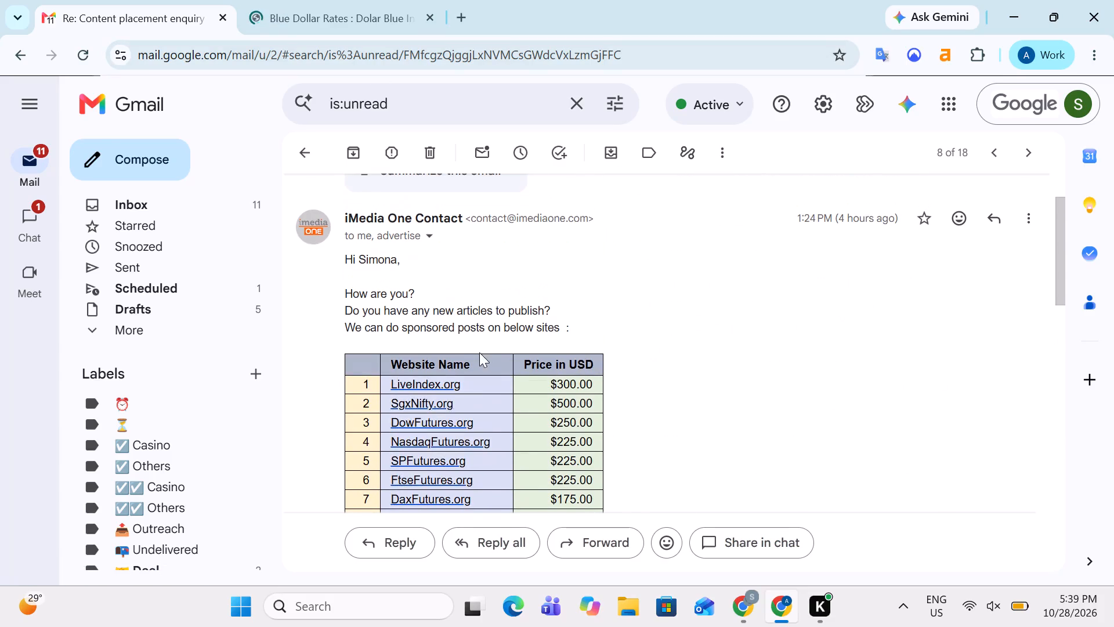
Copy the bluedollar.net domain and add it as the website in the row below agencylinkify in the New Master Sheet.
{"action": "left_click", "coordinate": [362, 0]}
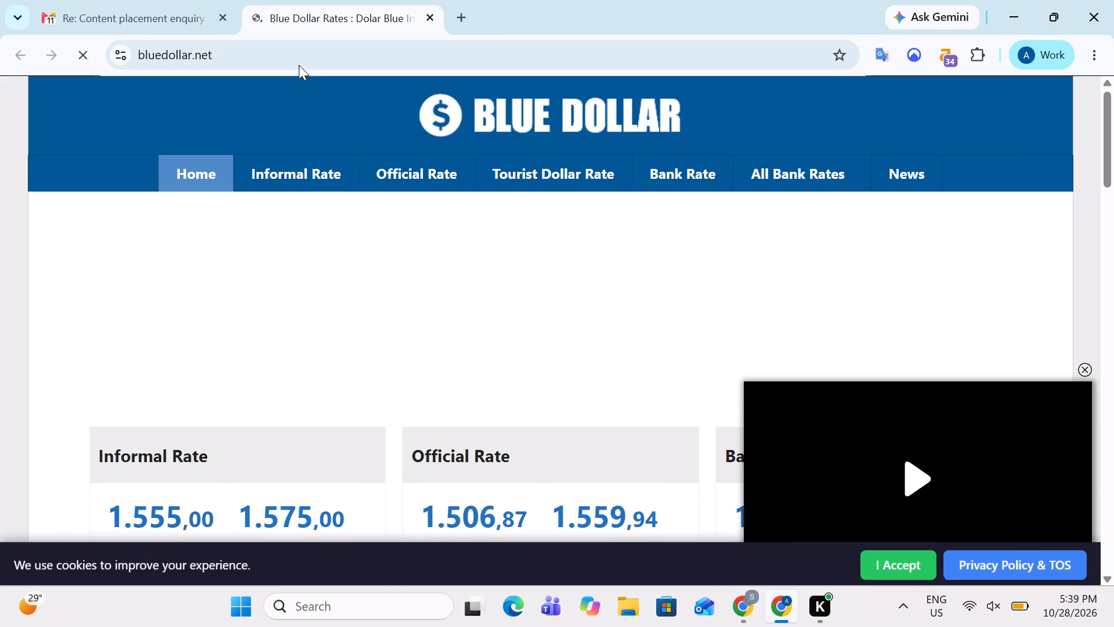
{"action": "left_click", "coordinate": [315, 50]}
{"action": "left_click_drag", "start_coordinate": [315, 50], "coordinate": [220, 57]}
{"action": "key", "text": "ctrl+c"}
{"action": "key", "text": "ctrl+c"}
{"action": "key", "text": "alt+Tab"}
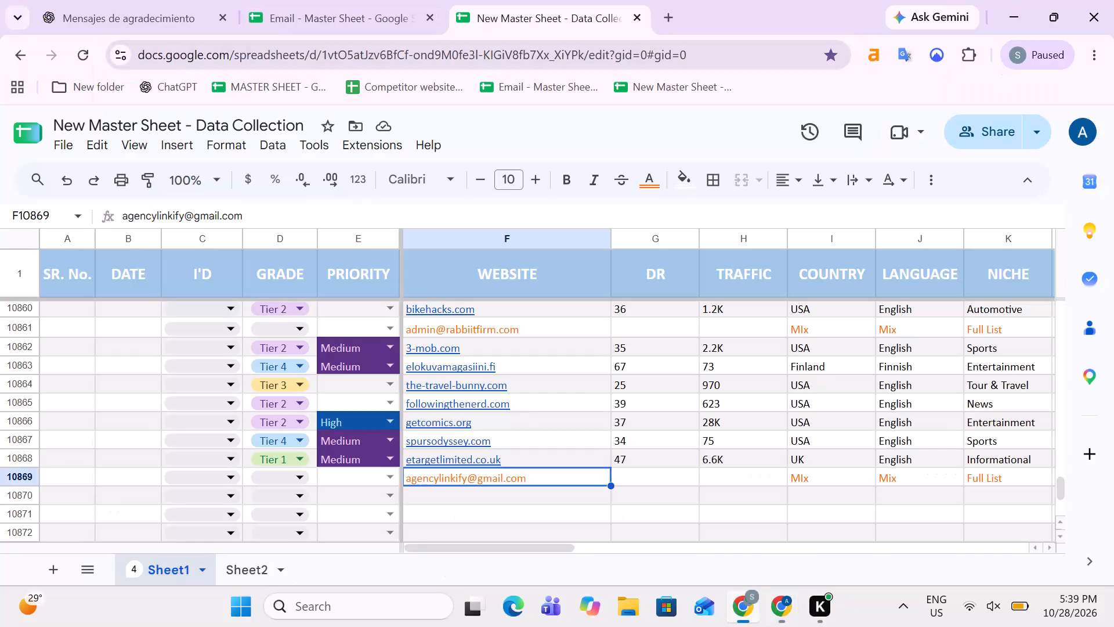
{"action": "key", "text": "Down"}
{"action": "key", "text": "Return"}
{"action": "key", "text": "ctrl+v"}
{"action": "key", "text": "Tab"}
Skim the bluedollar.net homepage to judge its content and bring up the site's Ahrefs metrics.
{"action": "key", "text": "alt+Tab"}
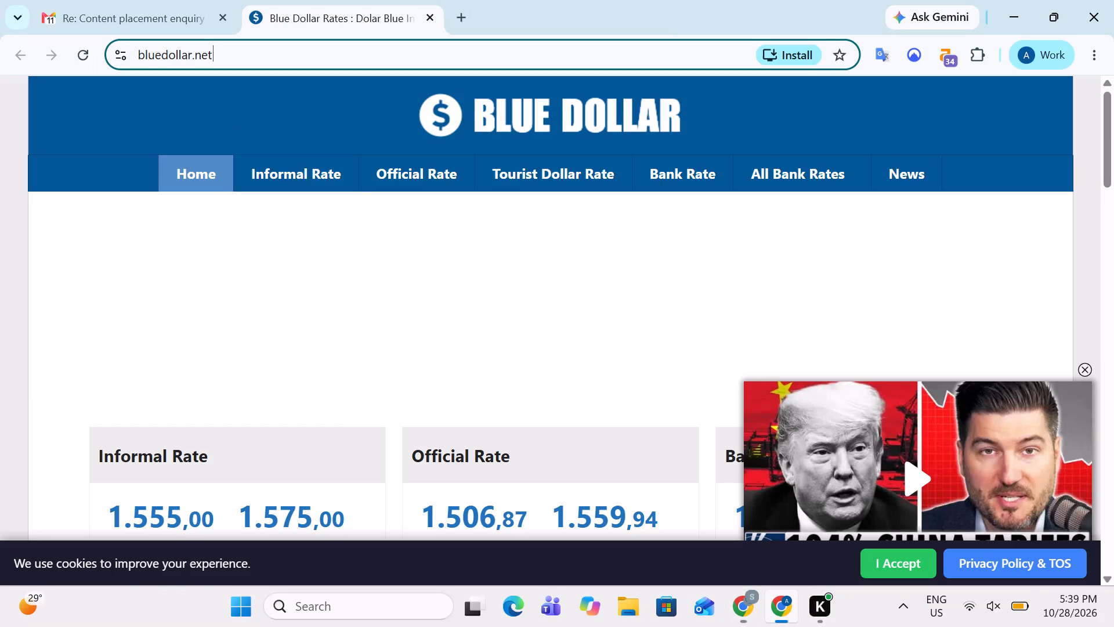
{"action": "scroll", "coordinate": [255, 186], "scroll_direction": "down", "scroll_amount": 6}
{"action": "scroll", "coordinate": [1075, 395], "scroll_direction": "down", "scroll_amount": 6}
{"action": "scroll", "coordinate": [927, 412], "scroll_direction": "up", "scroll_amount": 11}
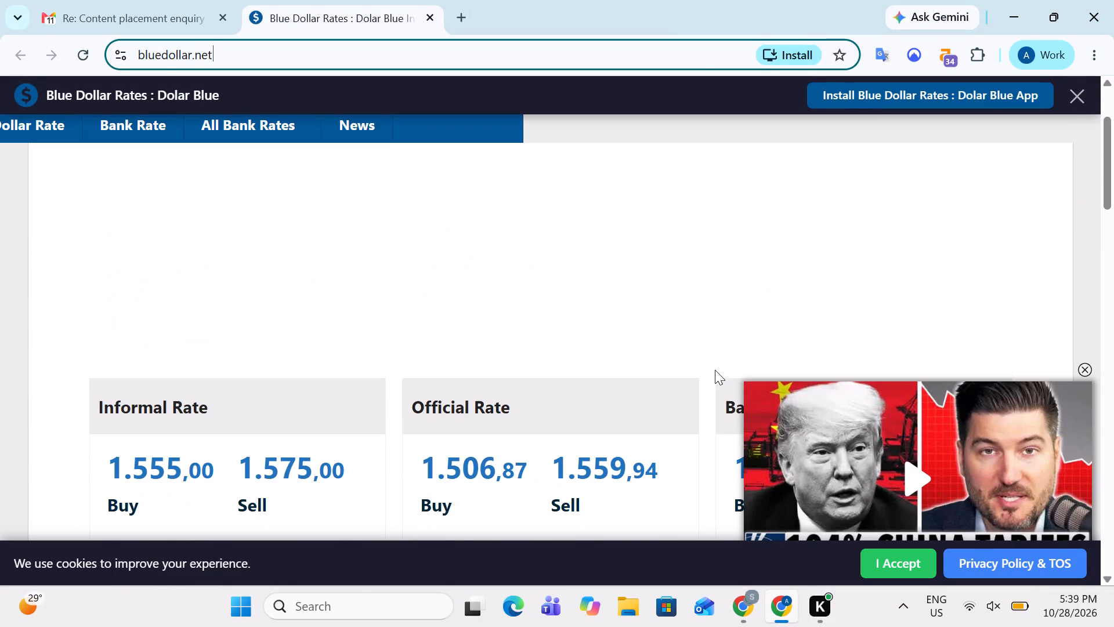
{"action": "left_click", "coordinate": [947, 62]}
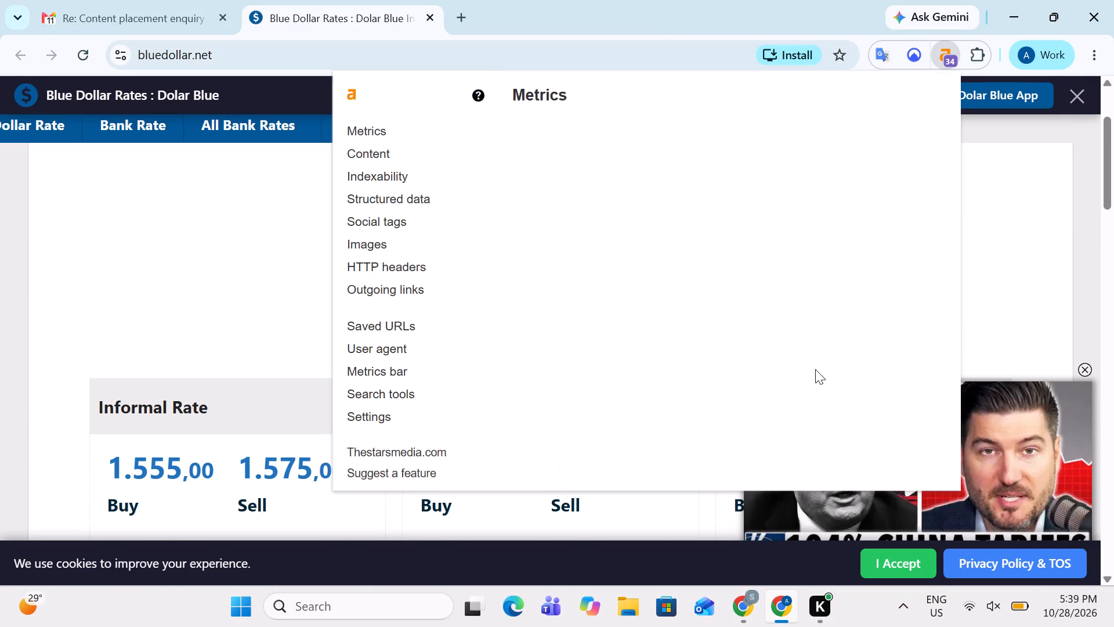
Enter DR 34 and traffic 2.6K in the bluedollar.net row of the New Master Sheet.
{"action": "key", "text": "alt+Tab"}
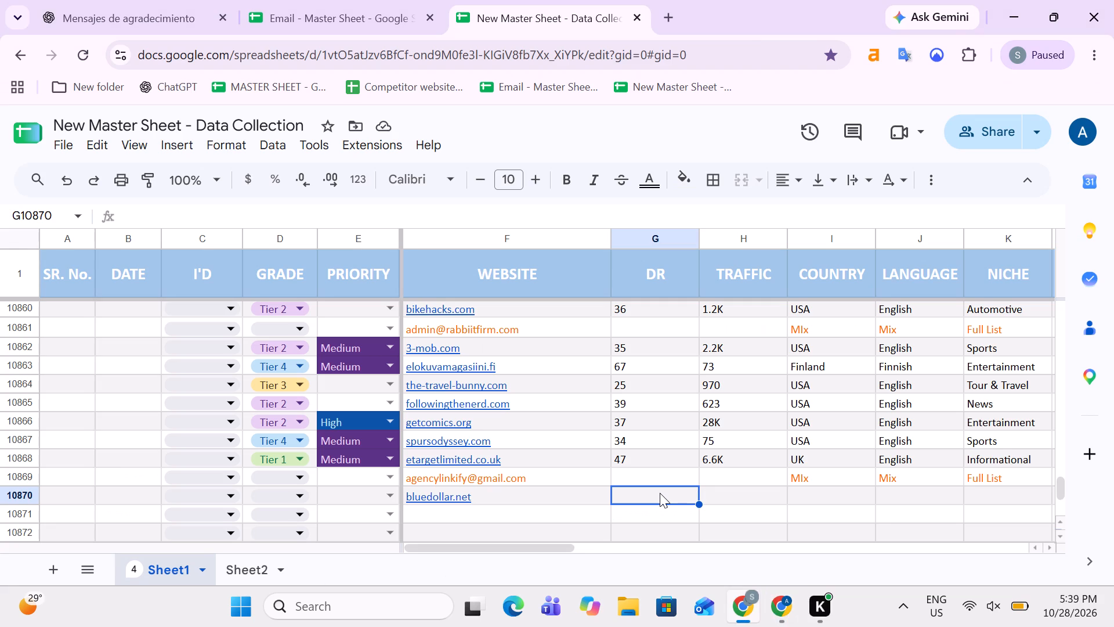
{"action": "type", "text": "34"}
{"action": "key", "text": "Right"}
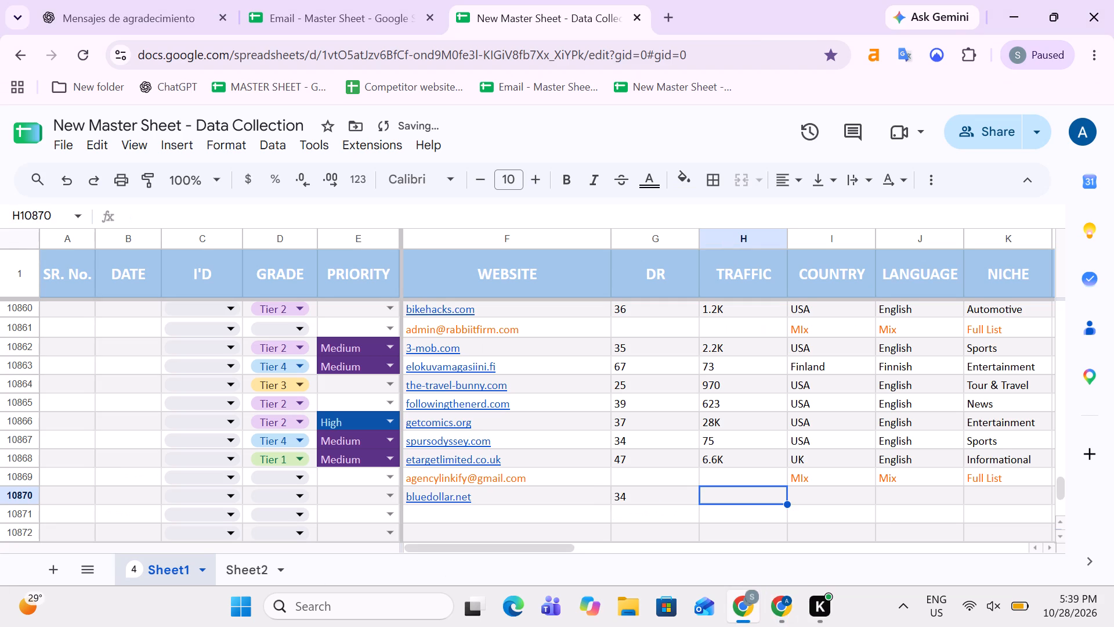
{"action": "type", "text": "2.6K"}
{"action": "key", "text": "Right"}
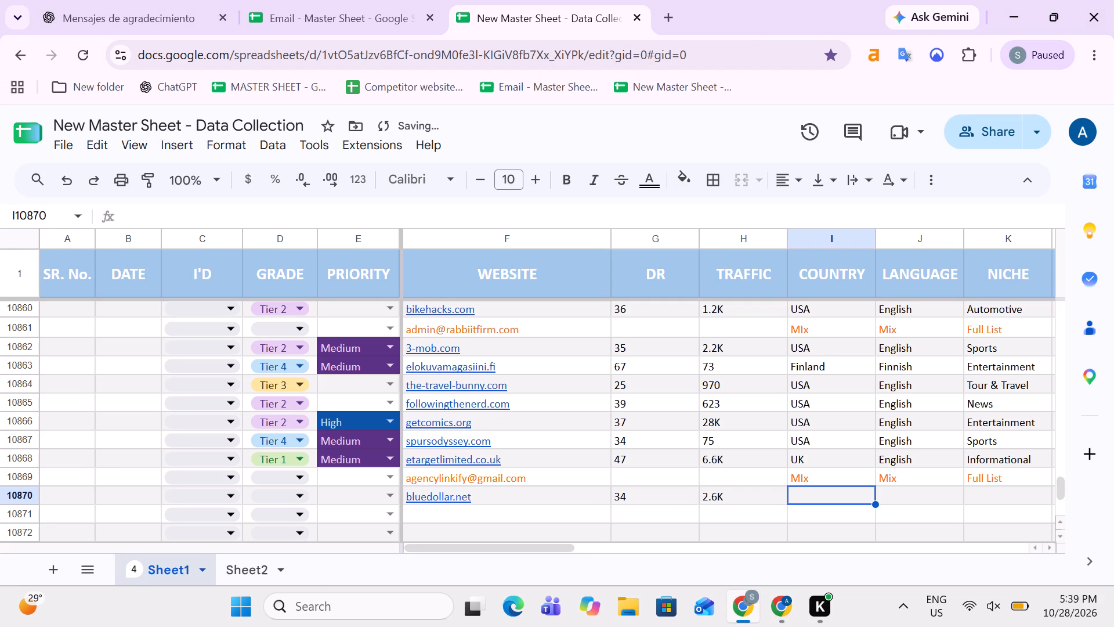
Clear the overlays covering the bluedollar.net homepage, skim its content to judge country, language and niche, and close the site.
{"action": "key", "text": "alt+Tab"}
{"action": "left_click", "coordinate": [0, 424]}
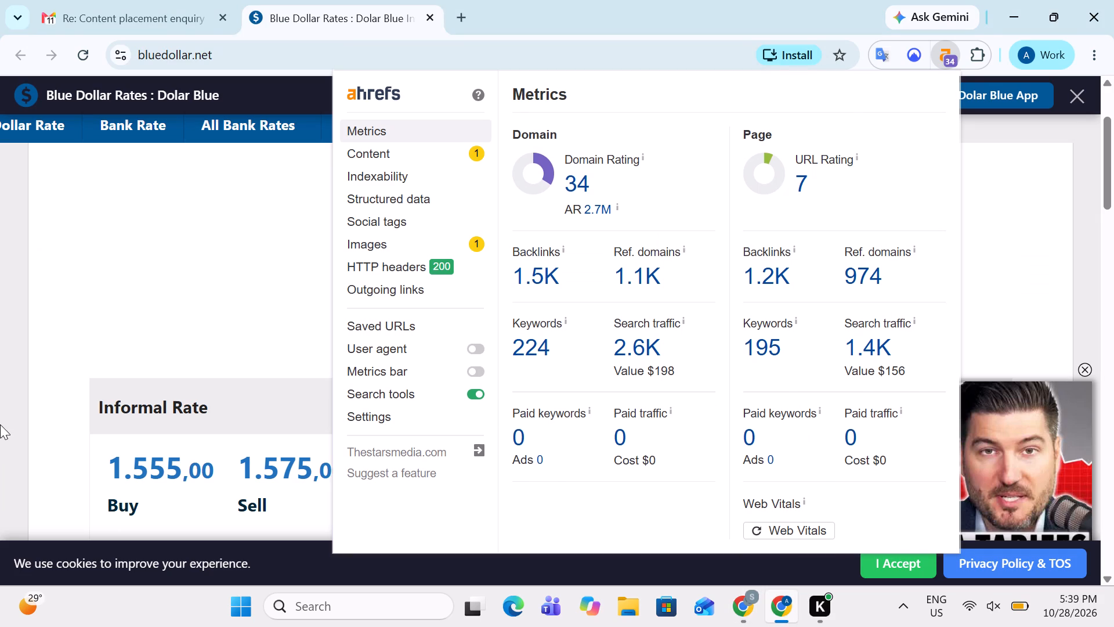
{"action": "scroll", "coordinate": [794, 393], "scroll_direction": "up", "scroll_amount": 10}
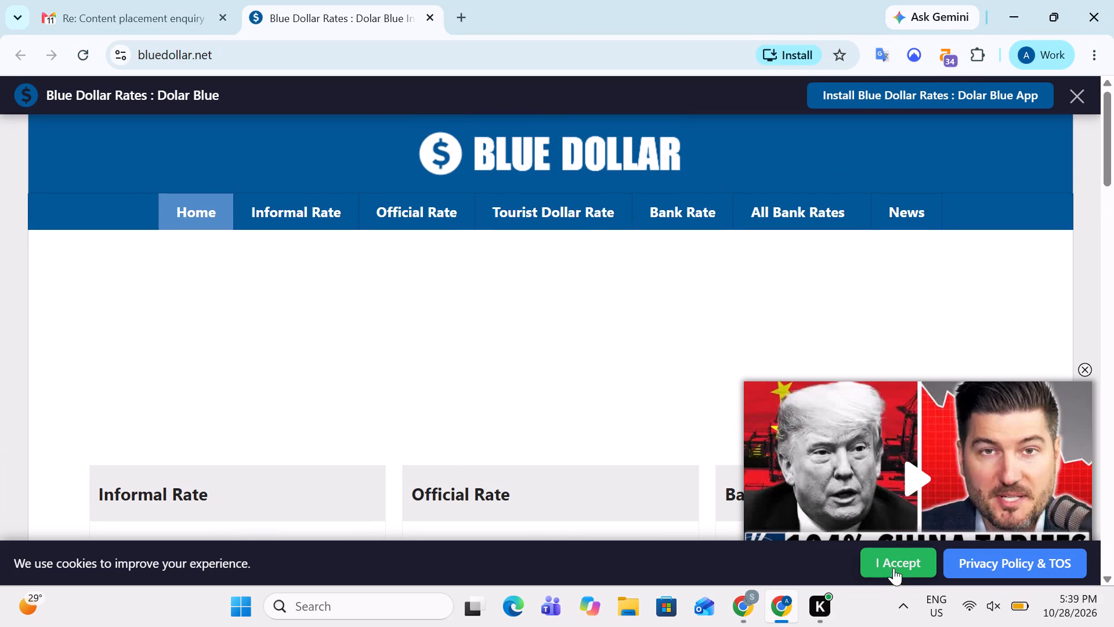
{"action": "left_click", "coordinate": [895, 555]}
{"action": "scroll", "coordinate": [626, 401], "scroll_direction": "up", "scroll_amount": 6}
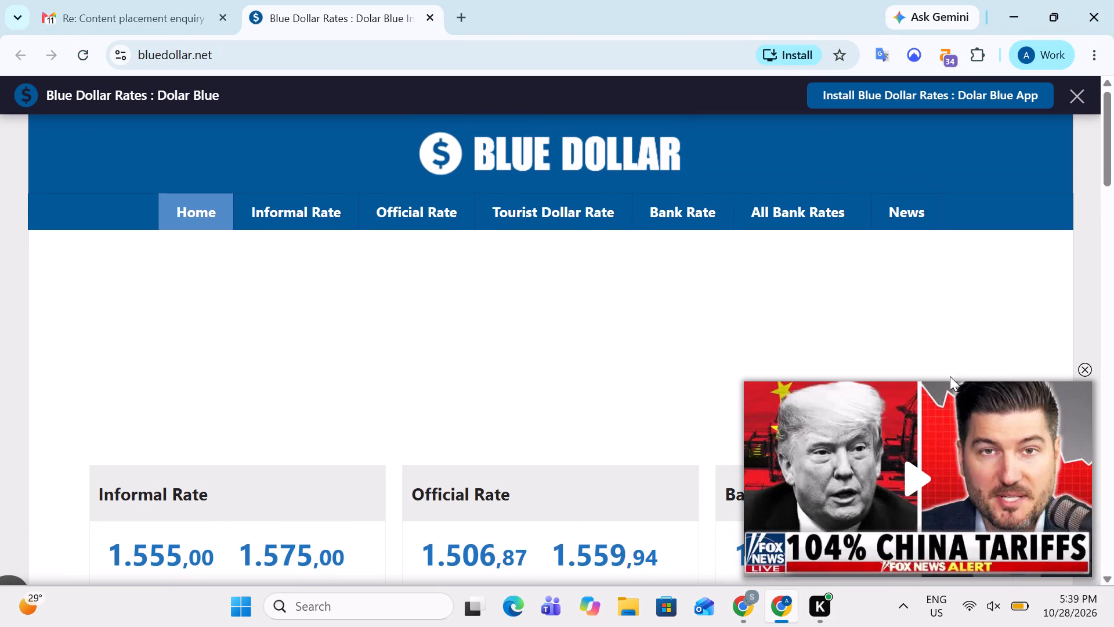
{"action": "left_click", "coordinate": [1087, 370]}
{"action": "left_click", "coordinate": [1080, 100]}
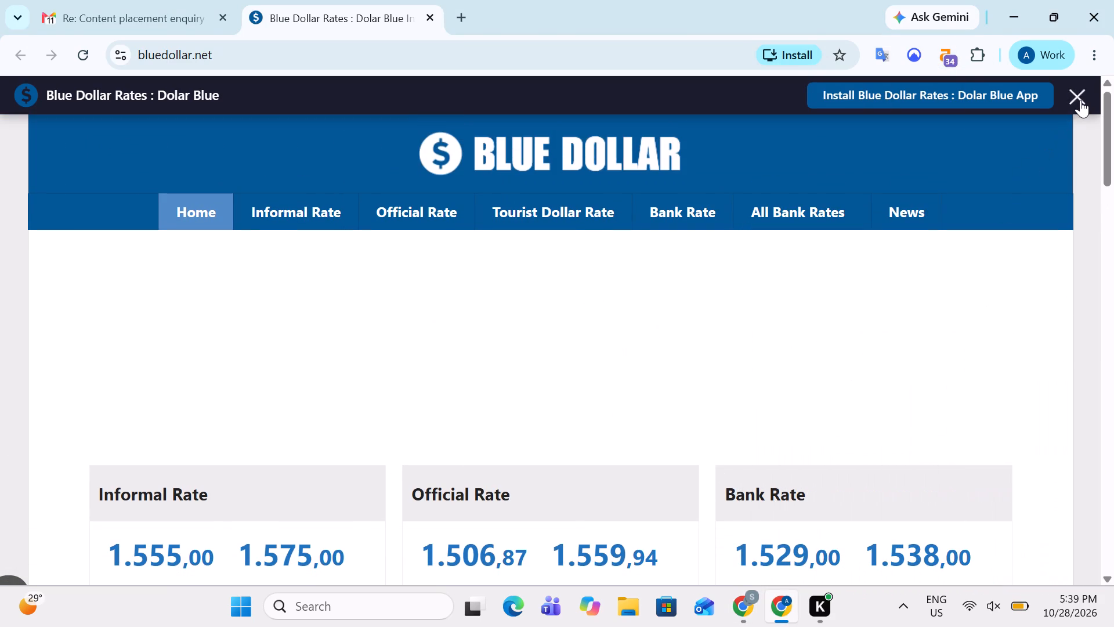
{"action": "scroll", "coordinate": [900, 282], "scroll_direction": "down", "scroll_amount": 15}
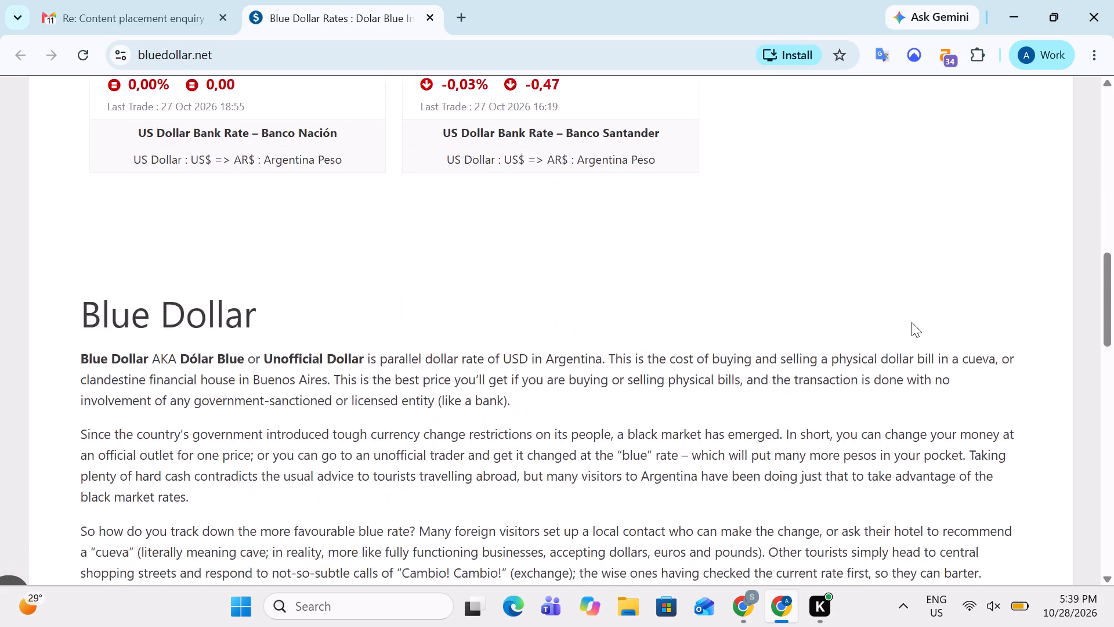
{"action": "scroll", "coordinate": [912, 322], "scroll_direction": "down", "scroll_amount": 14}
{"action": "scroll", "coordinate": [912, 322], "scroll_direction": "up", "scroll_amount": 20}
{"action": "scroll", "coordinate": [912, 322], "scroll_direction": "up", "scroll_amount": 19}
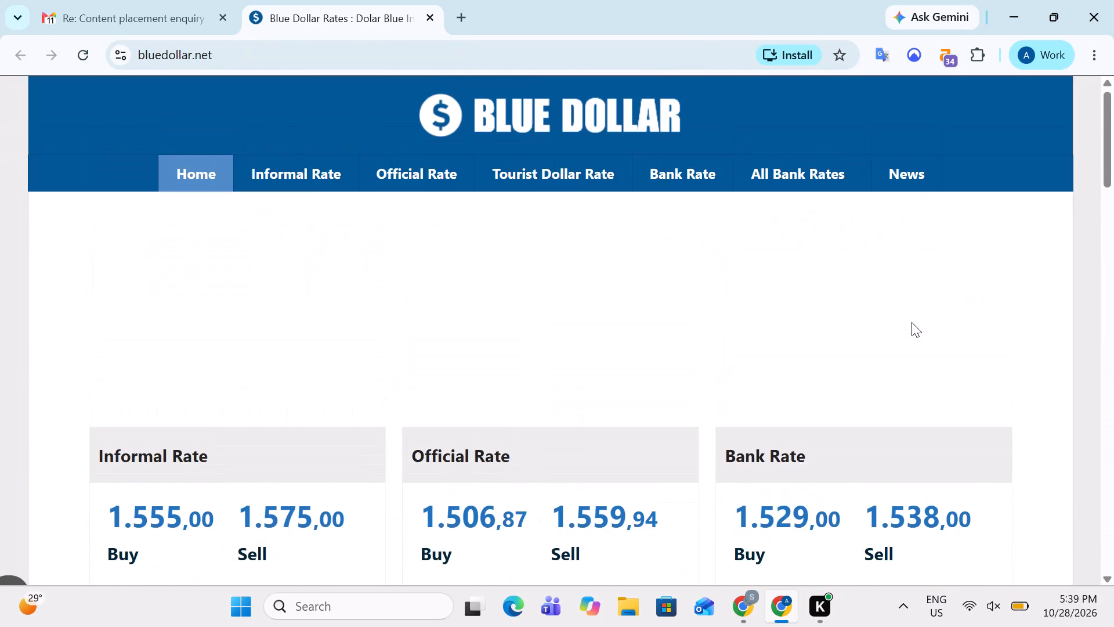
{"action": "scroll", "coordinate": [912, 322], "scroll_direction": "up", "scroll_amount": 2}
{"action": "left_click", "coordinate": [429, 16]}
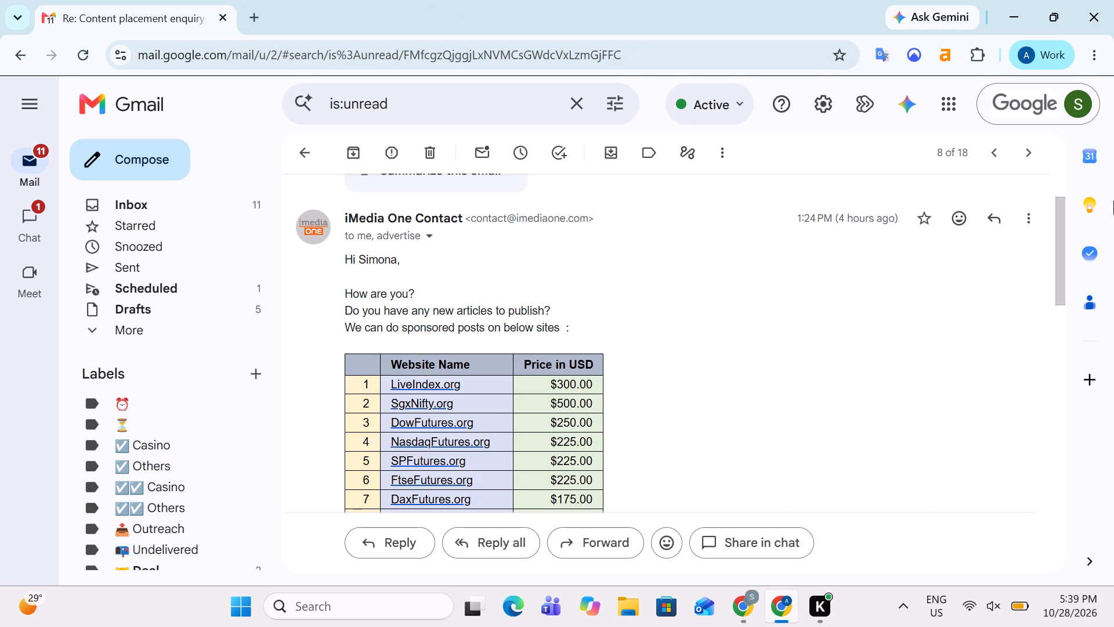
Look up bluedollar.net in the iMedia One reply and record country USA, language English, niche Finance and price 250 in its row.
{"action": "scroll", "coordinate": [567, 330], "scroll_direction": "down", "scroll_amount": 1}
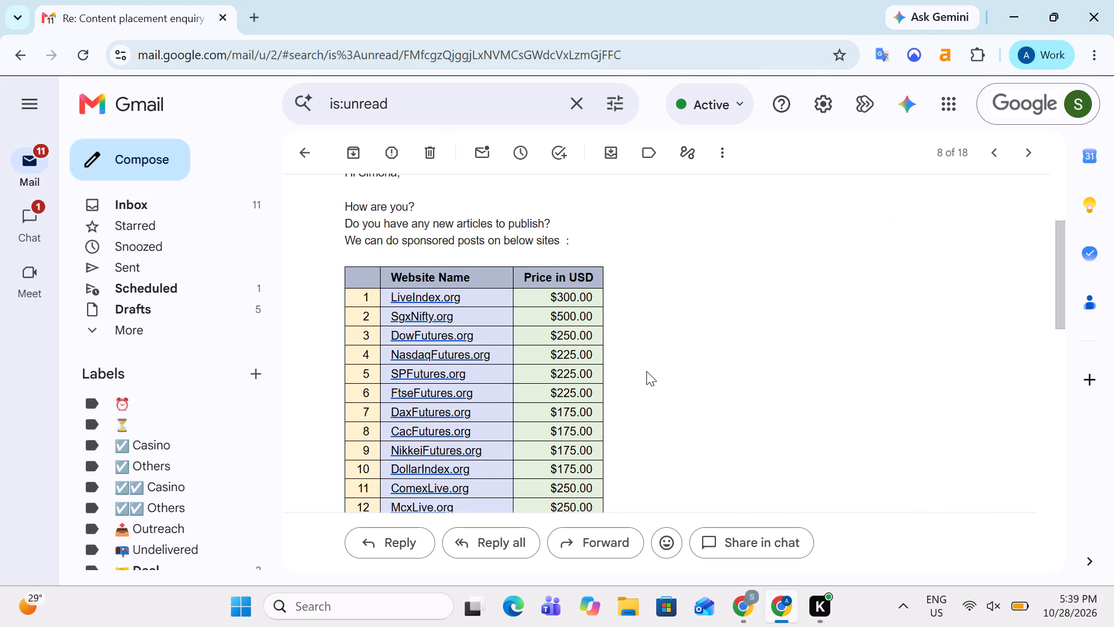
{"action": "key", "text": "ctrl+f"}
{"action": "key", "text": "ctrl+v"}
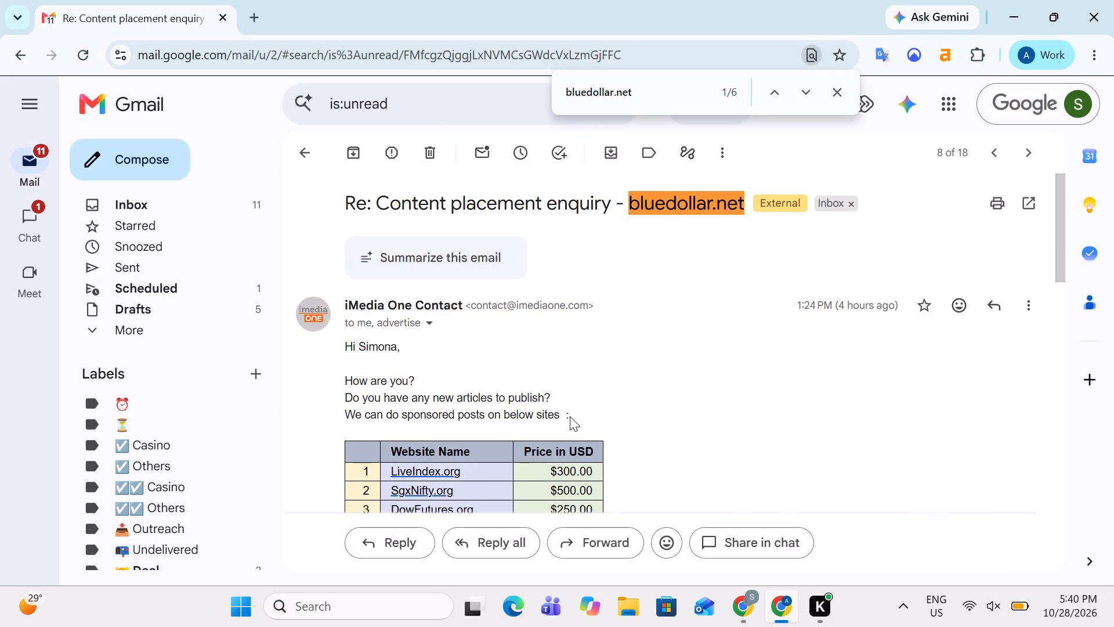
{"action": "left_click", "coordinate": [808, 91]}
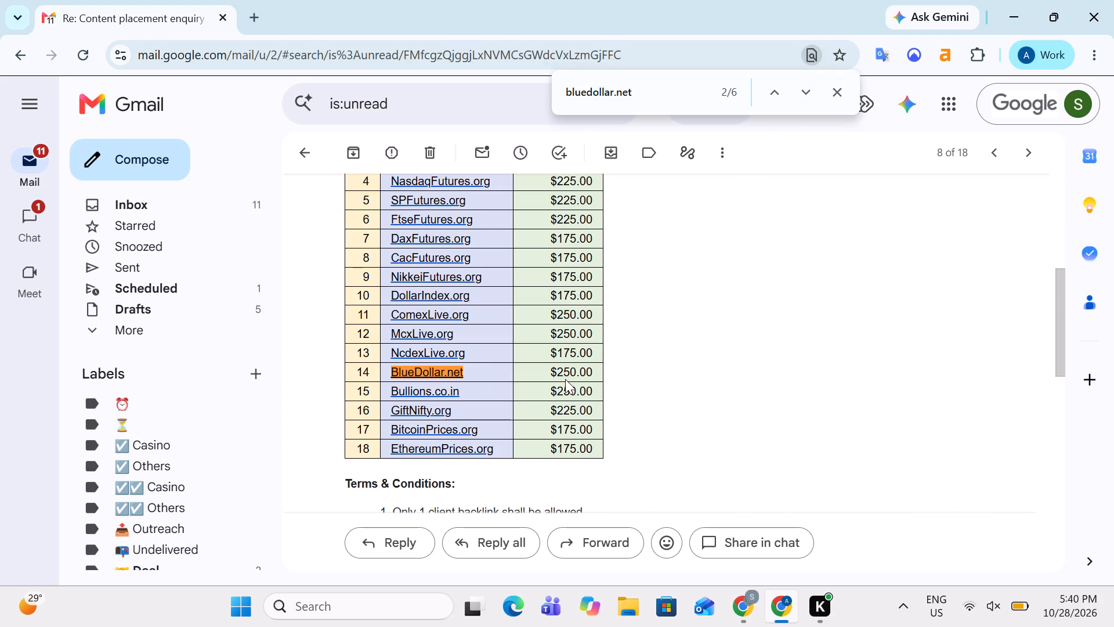
{"action": "key", "text": "alt+Tab"}
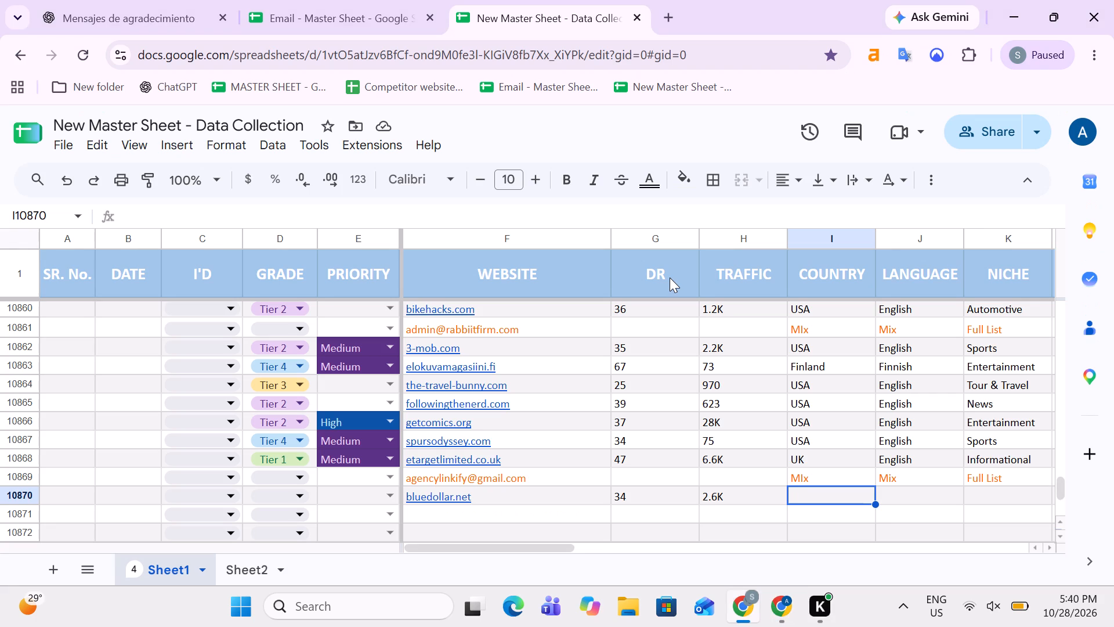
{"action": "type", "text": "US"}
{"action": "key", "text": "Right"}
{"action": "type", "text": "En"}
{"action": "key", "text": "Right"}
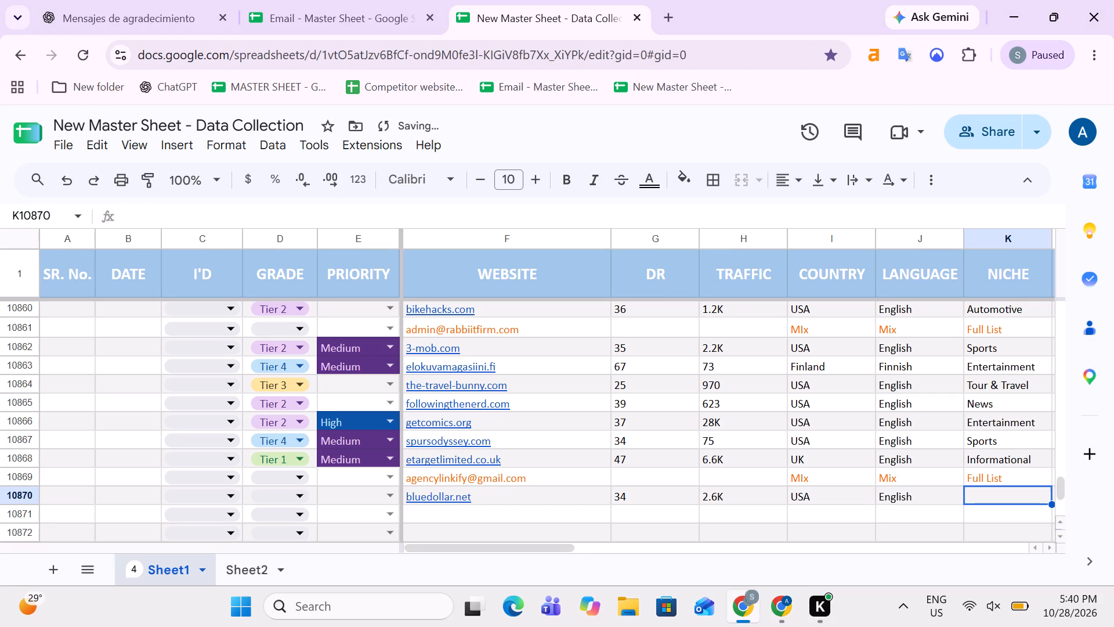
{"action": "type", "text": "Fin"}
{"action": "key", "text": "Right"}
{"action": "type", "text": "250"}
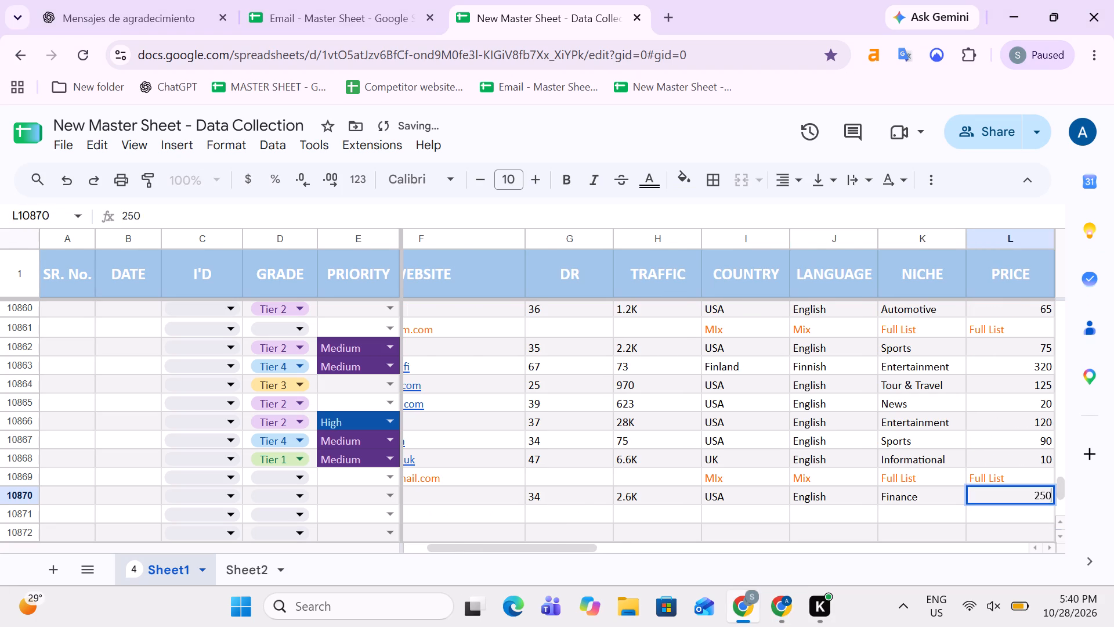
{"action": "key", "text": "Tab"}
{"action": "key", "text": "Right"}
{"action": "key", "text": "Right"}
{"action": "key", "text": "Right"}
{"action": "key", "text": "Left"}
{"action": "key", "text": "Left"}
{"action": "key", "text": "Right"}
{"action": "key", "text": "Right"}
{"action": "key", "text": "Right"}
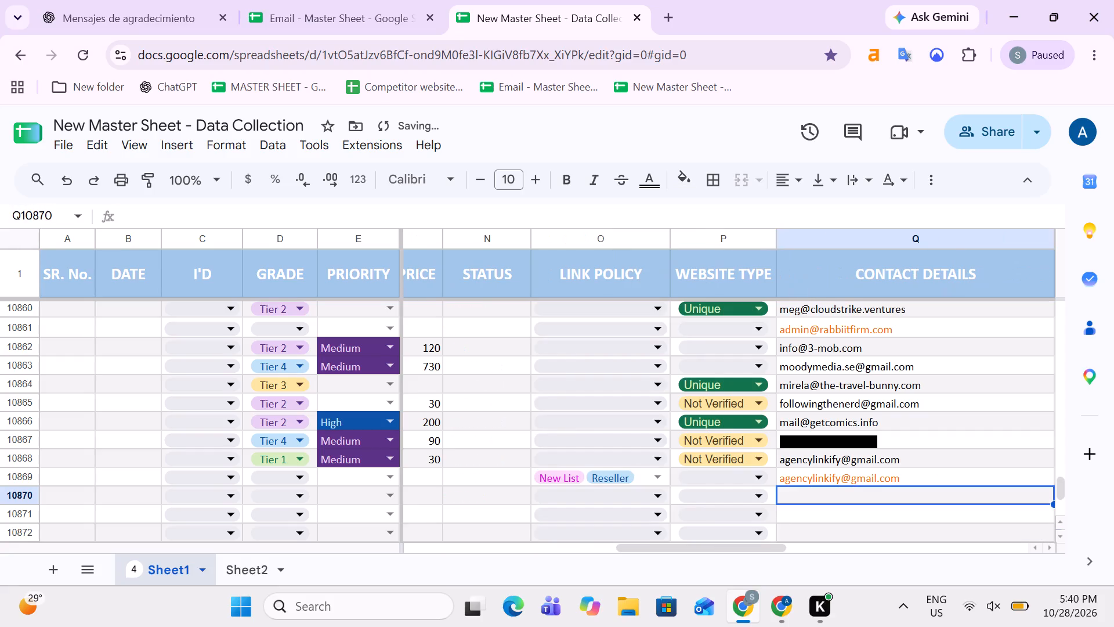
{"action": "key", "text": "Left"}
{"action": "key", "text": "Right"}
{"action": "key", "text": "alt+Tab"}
{"action": "scroll", "coordinate": [502, 333], "scroll_direction": "up", "scroll_amount": 2}
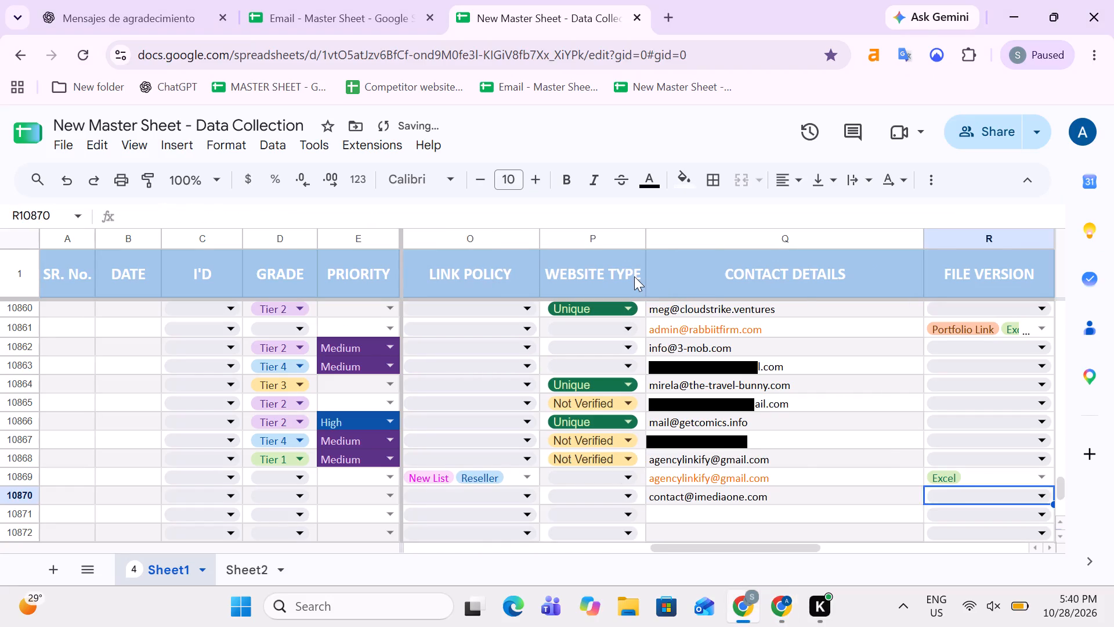
{"action": "key", "text": "Left"}
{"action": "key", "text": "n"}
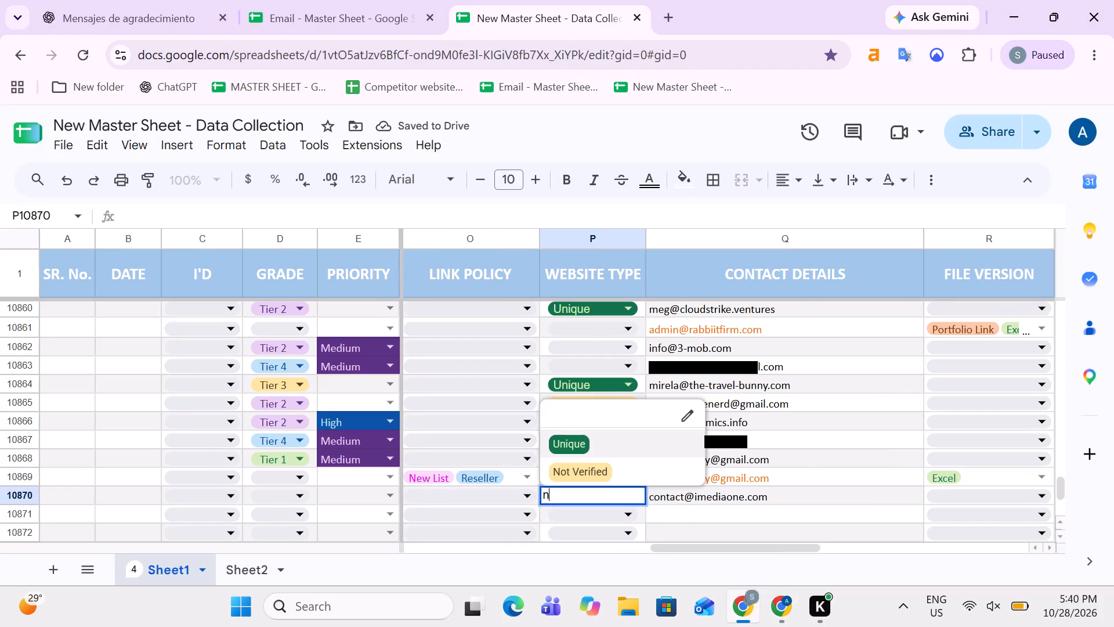
{"action": "key", "text": "Up"}
{"action": "key", "text": "Return"}
{"action": "key", "text": "Up"}
Set the priority of the bluedollar.net row to Medium.
{"action": "key", "text": "Right"}
{"action": "key", "text": "Left"}
{"action": "key", "text": "Left"}
{"action": "key", "text": "Left"}
{"action": "key", "text": "Left"}
{"action": "key", "text": "Left"}
{"action": "key", "text": "Left"}
{"action": "key", "text": "Left"}
{"action": "key", "text": "Left"}
{"action": "key", "text": "Left"}
{"action": "key", "text": "Left"}
{"action": "key", "text": "Left"}
{"action": "key", "text": "Left"}
{"action": "key", "text": "Left"}
{"action": "key", "text": "Left"}
{"action": "key", "text": "Left"}
{"action": "key", "text": "Left"}
{"action": "key", "text": "Left"}
{"action": "key", "text": "Left"}
{"action": "key", "text": "Left"}
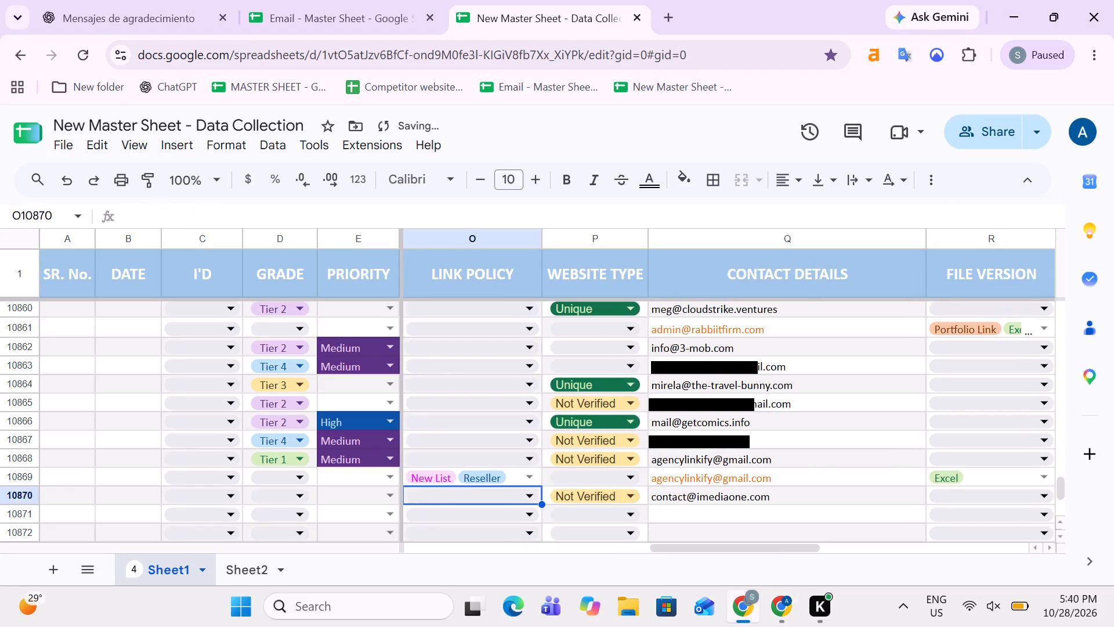
{"action": "key", "text": "Right"}
{"action": "key", "text": "Right"}
{"action": "key", "text": "Right"}
{"action": "key", "text": "Right"}
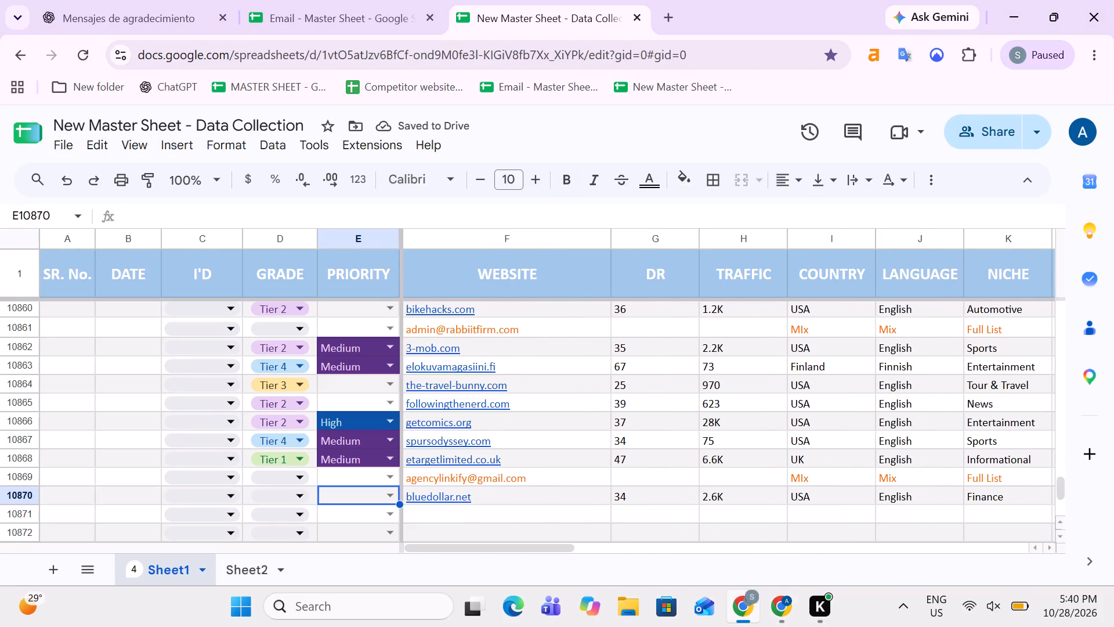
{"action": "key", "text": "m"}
{"action": "key", "text": "Down"}
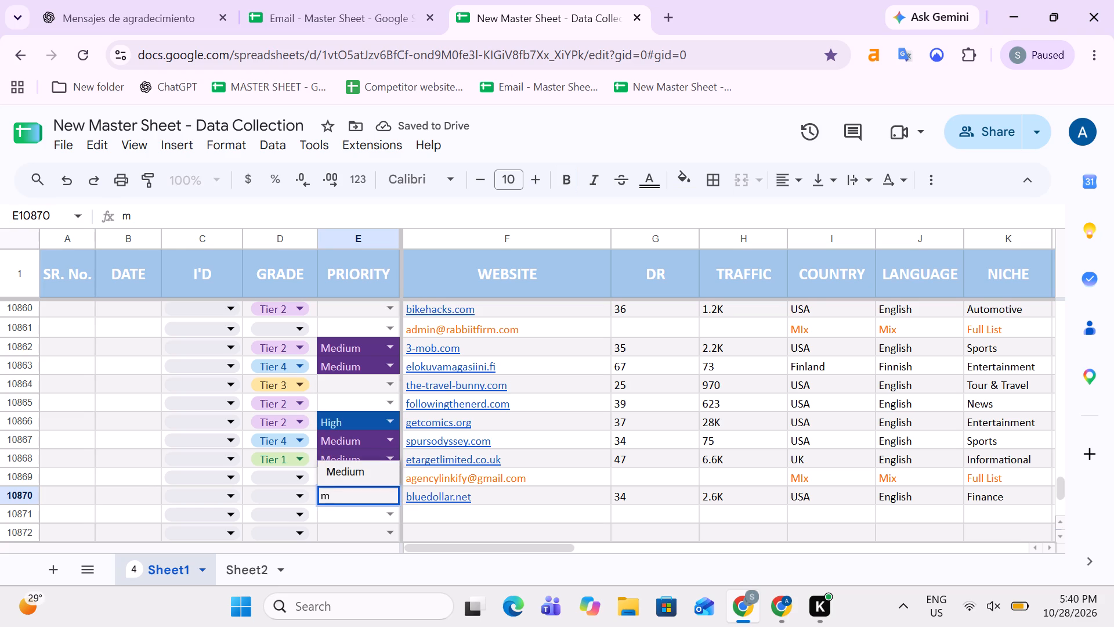
{"action": "key", "text": "Return"}
{"action": "key", "text": "Up"}
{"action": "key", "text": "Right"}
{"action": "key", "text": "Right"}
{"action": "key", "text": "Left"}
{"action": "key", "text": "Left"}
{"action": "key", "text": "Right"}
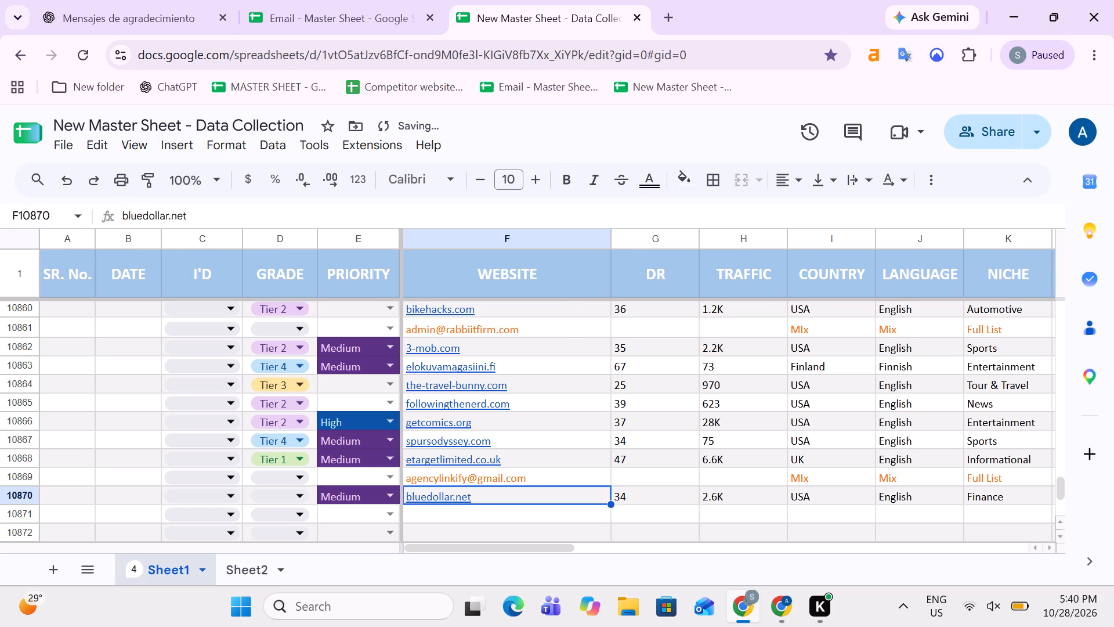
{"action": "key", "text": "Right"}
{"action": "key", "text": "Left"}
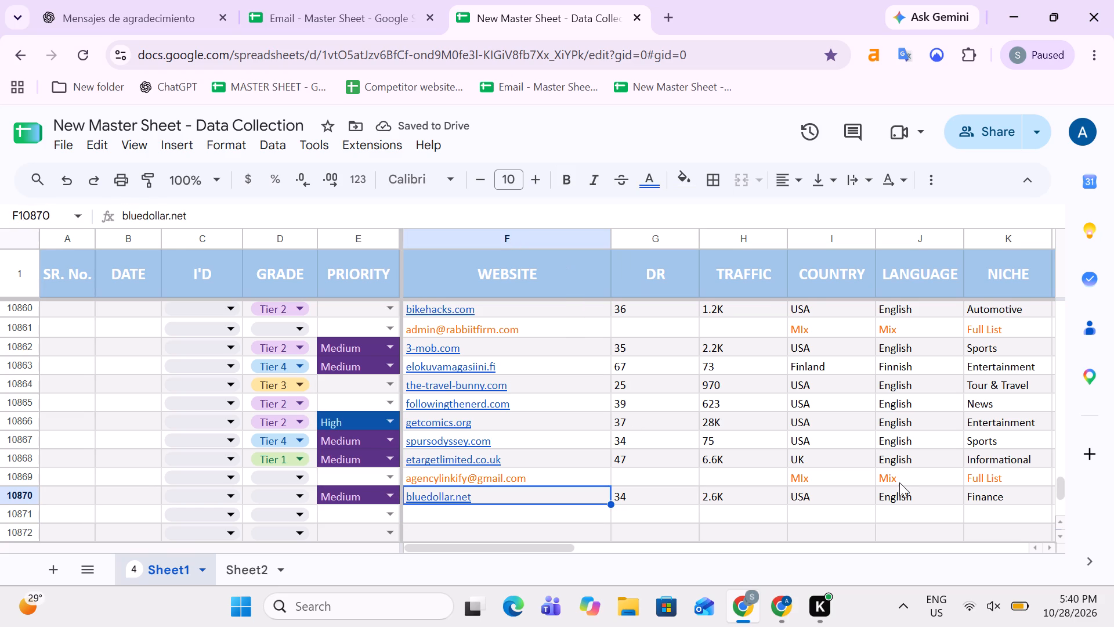
{"action": "key", "text": "alt+Tab"}
{"action": "left_click", "coordinate": [840, 91]}
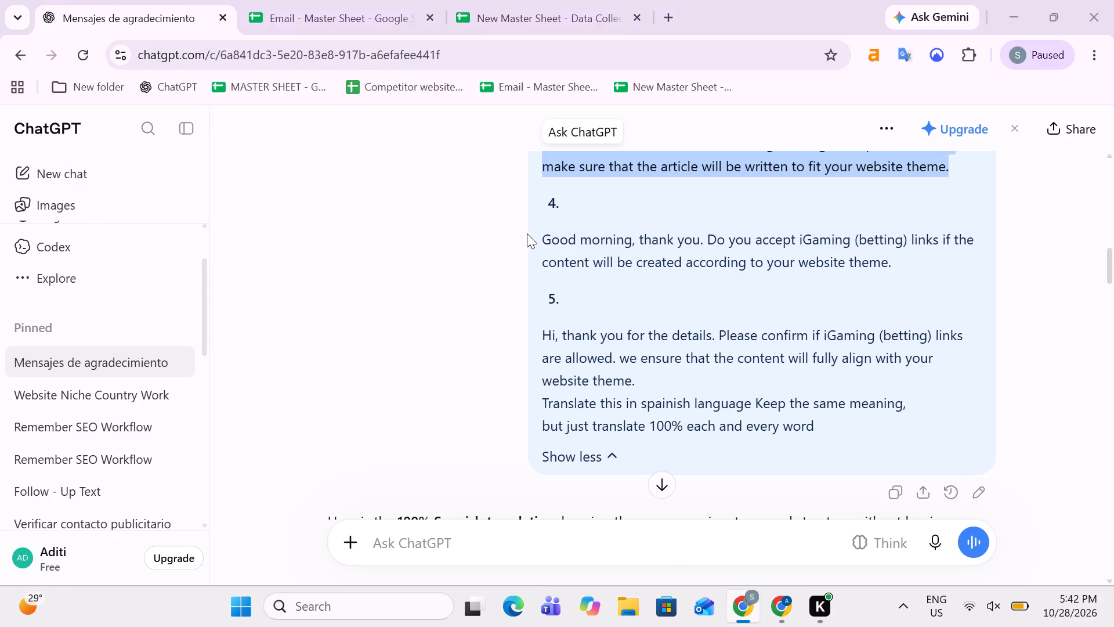
{"action": "key", "text": "alt+Tab"}
{"action": "left_click", "coordinate": [502, 0]}
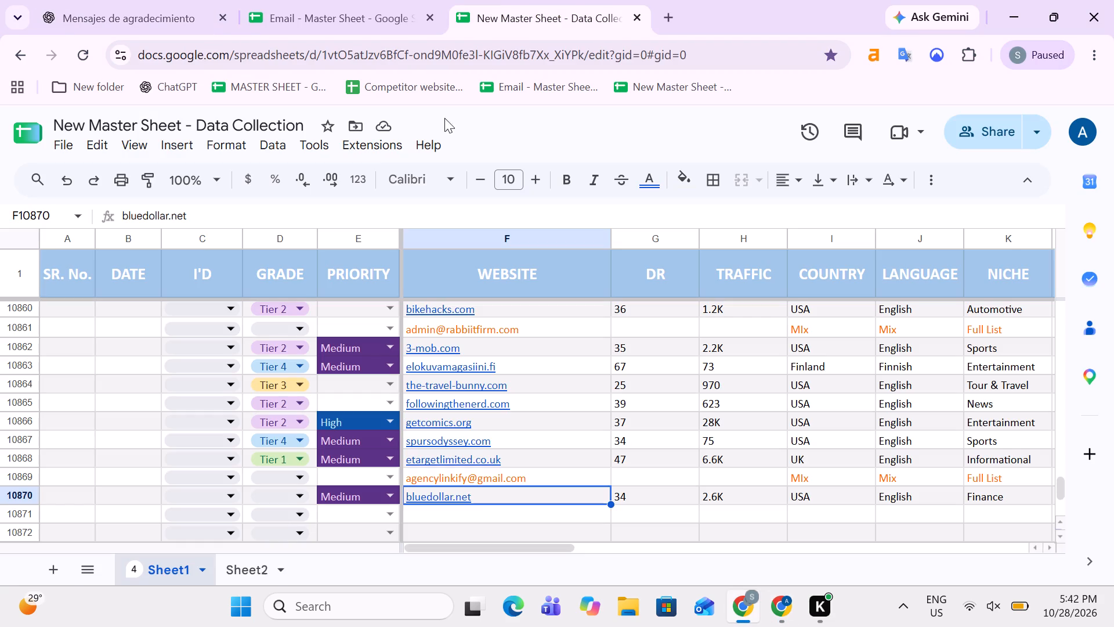
{"action": "left_click", "coordinate": [240, 575]}
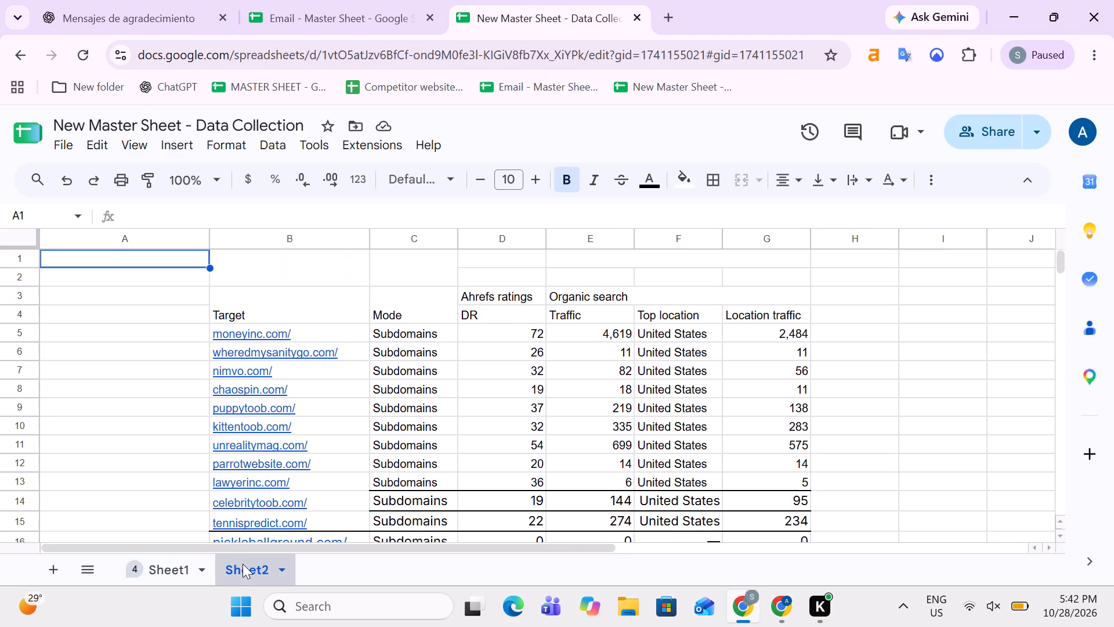
{"action": "key", "text": "ctrl+a"}
{"action": "key", "text": "Delete"}
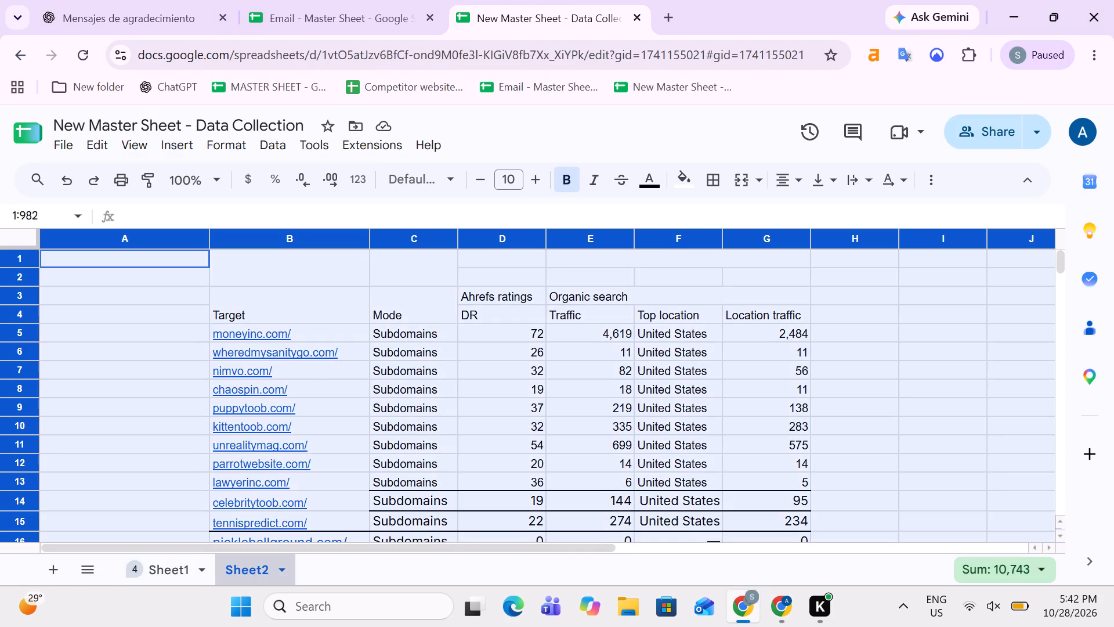
Paste the copied iMedia One website and price table into Sheet2 starting at cell A1.
{"action": "key", "text": "Left"}
{"action": "key", "text": "ctrl+Up"}
{"action": "key", "text": "Down"}
{"action": "key", "text": "Up"}
{"action": "key", "text": "ctrl+v"}
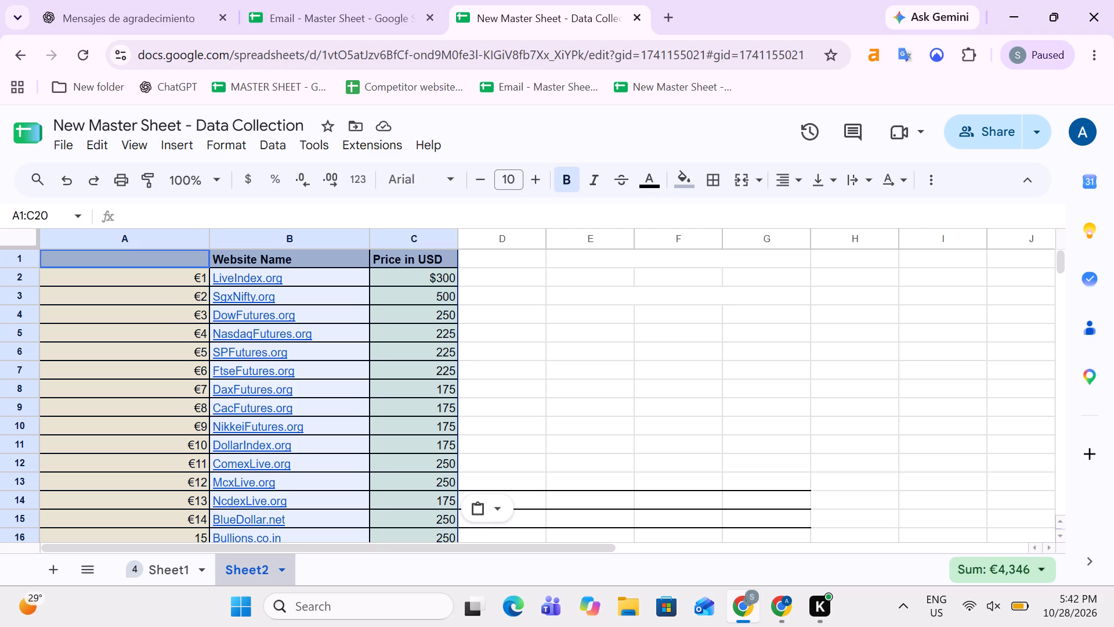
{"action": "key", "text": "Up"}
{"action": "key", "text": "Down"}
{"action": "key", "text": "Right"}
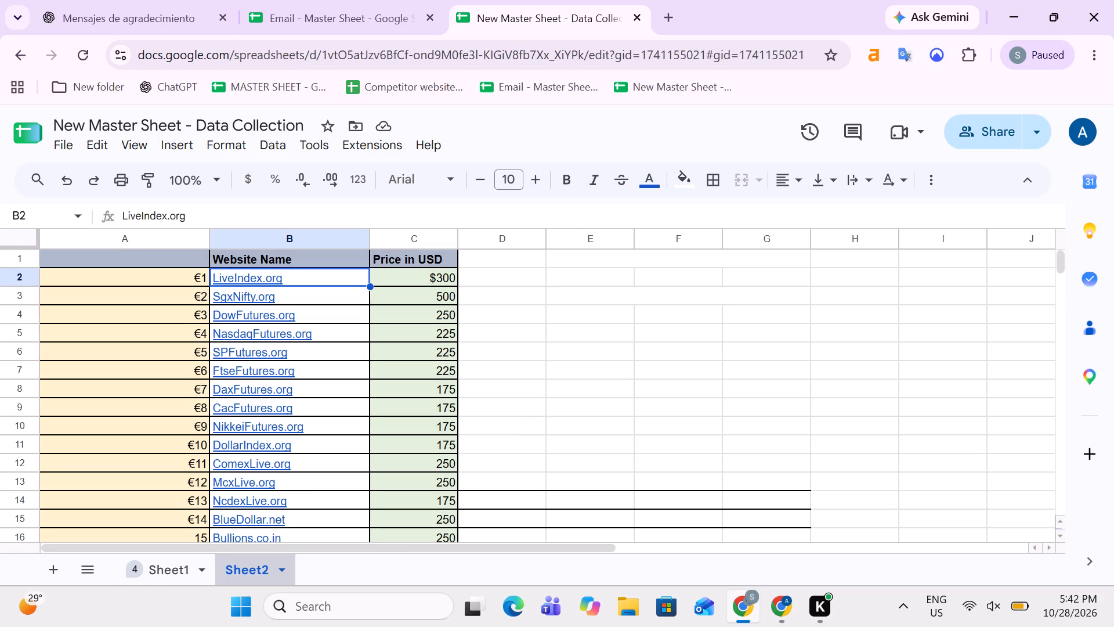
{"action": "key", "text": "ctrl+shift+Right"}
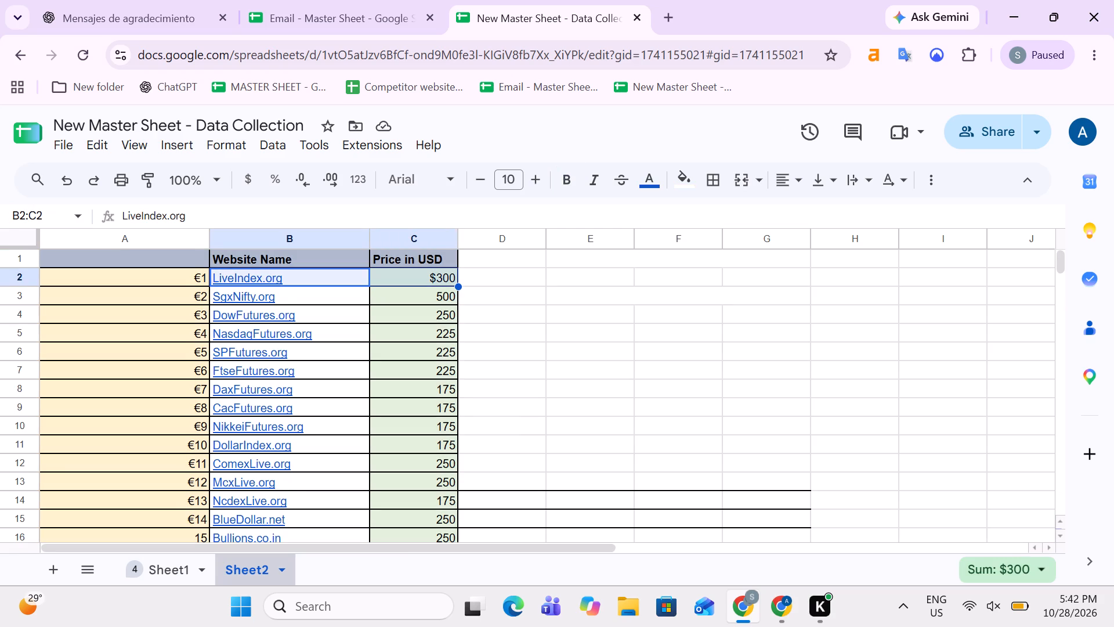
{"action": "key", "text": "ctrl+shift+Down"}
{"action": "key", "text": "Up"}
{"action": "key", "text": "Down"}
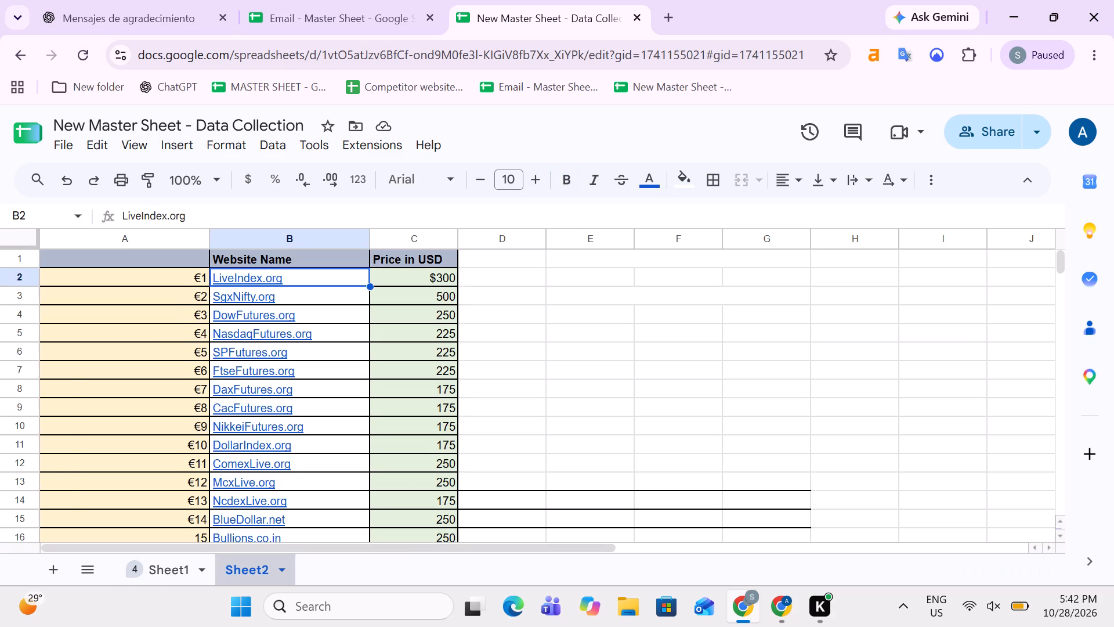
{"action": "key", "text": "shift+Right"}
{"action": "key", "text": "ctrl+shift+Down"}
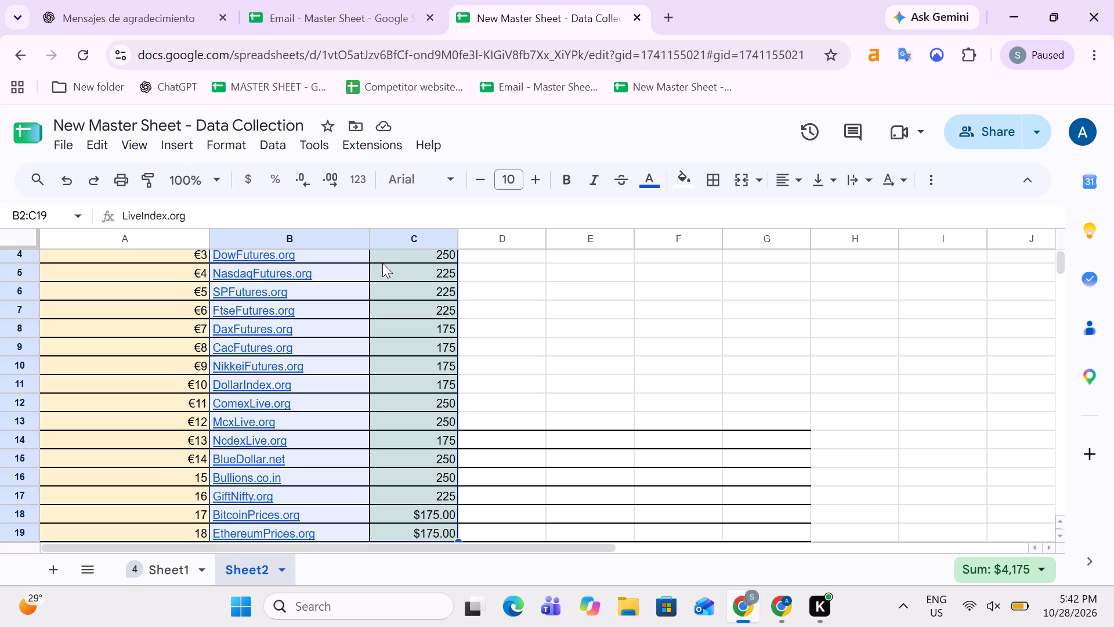
Format the USD prices from LiveIndex.org to EthereumPrices.org in Sheet2 as plain numbers without decimals.
{"action": "key", "text": "Up"}
{"action": "key", "text": "Down"}
{"action": "key", "text": "Right"}
{"action": "key", "text": "ctrl+shift+Down"}
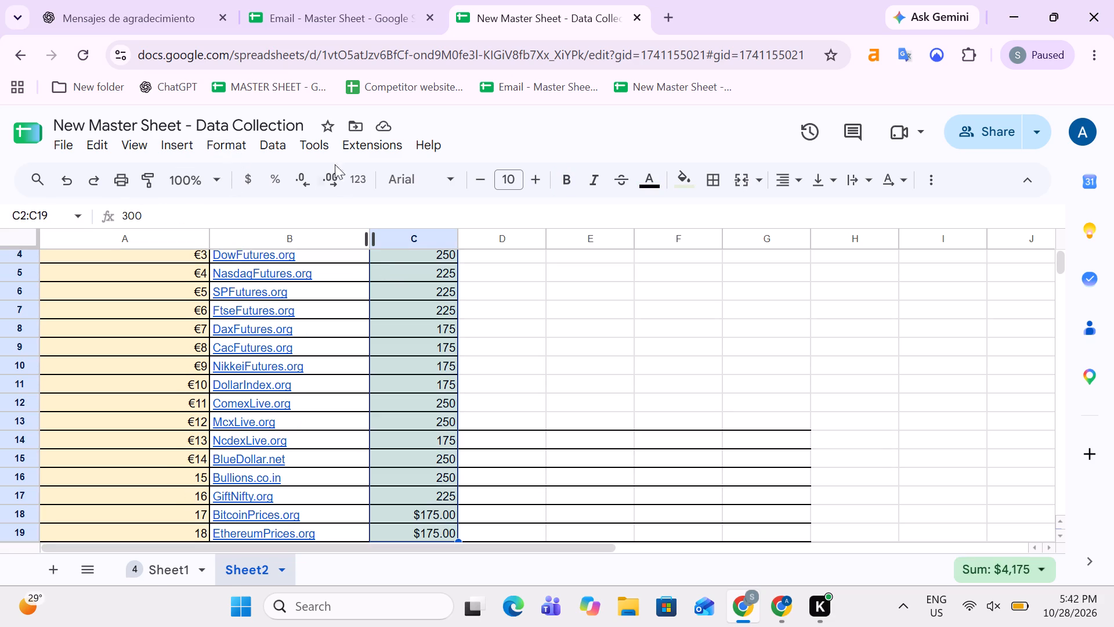
{"action": "left_click", "coordinate": [216, 154]}
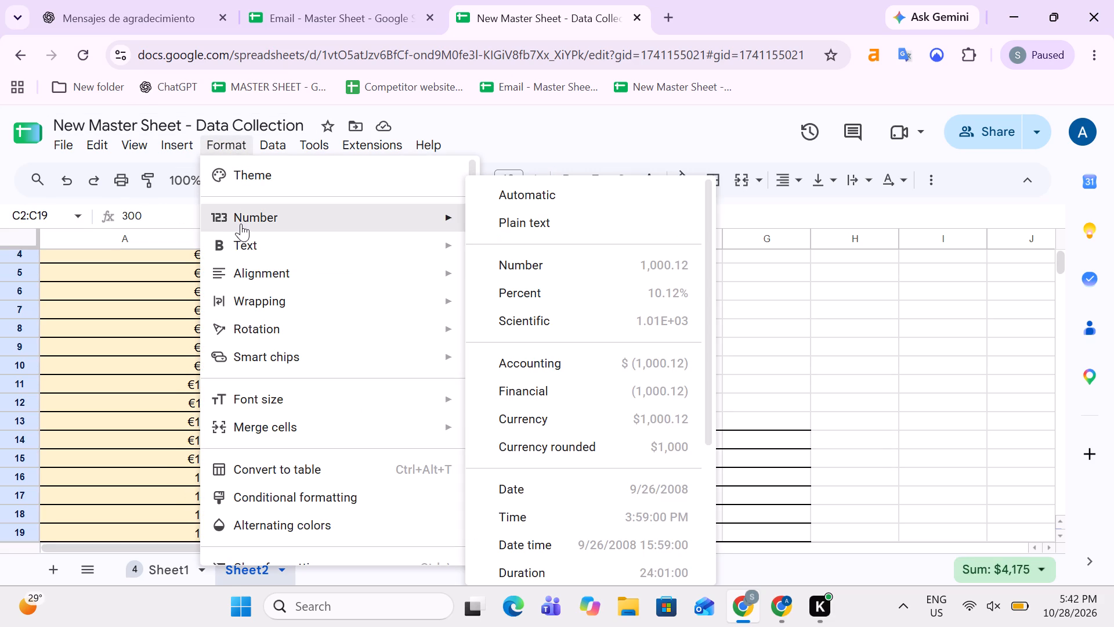
{"action": "left_click", "coordinate": [509, 268]}
{"action": "scroll", "coordinate": [456, 329], "scroll_direction": "down", "scroll_amount": 1}
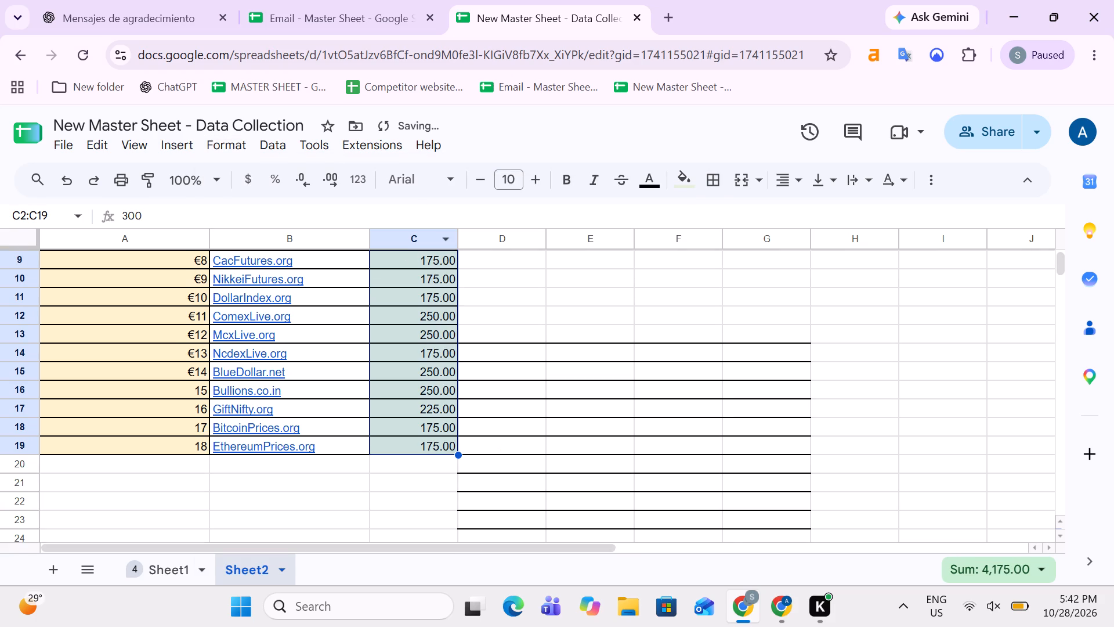
{"action": "triple_click", "coordinate": [311, 185]}
{"action": "left_click", "coordinate": [311, 185]}
{"action": "scroll", "coordinate": [372, 315], "scroll_direction": "up", "scroll_amount": 6}
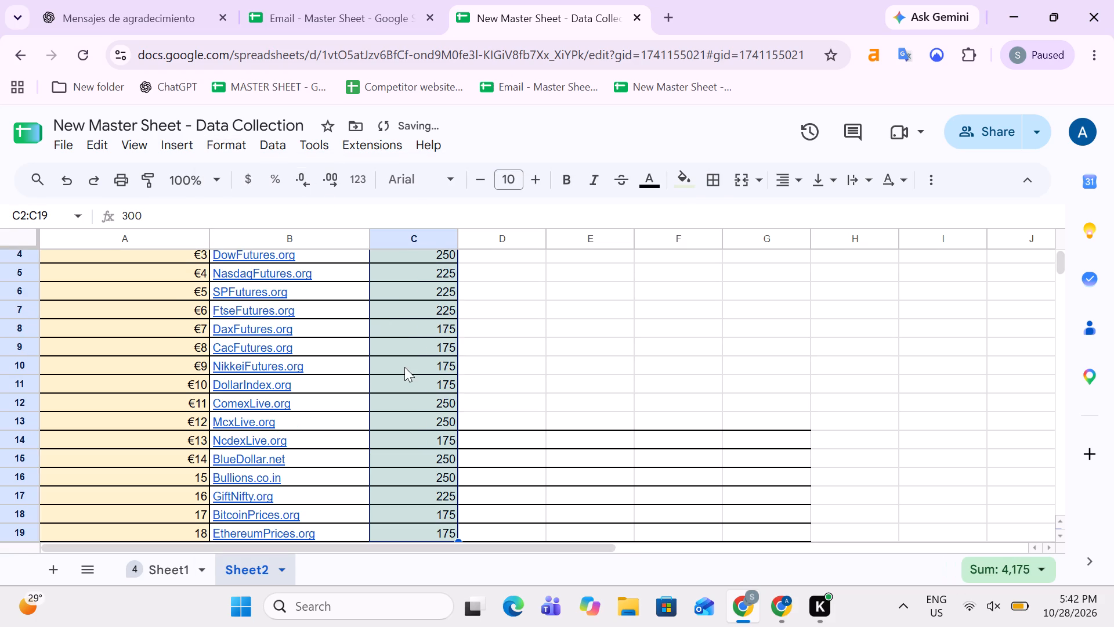
Copy the websites LiveIndex.org to EthereumPrices.org with their prices from Sheet2 and paste them as values only below bluedollar.net in Sheet1.
{"action": "scroll", "coordinate": [404, 367], "scroll_direction": "up", "scroll_amount": 3}
{"action": "key", "text": "Left"}
{"action": "key", "text": "shift+Right"}
{"action": "key", "text": "ctrl+shift+Down"}
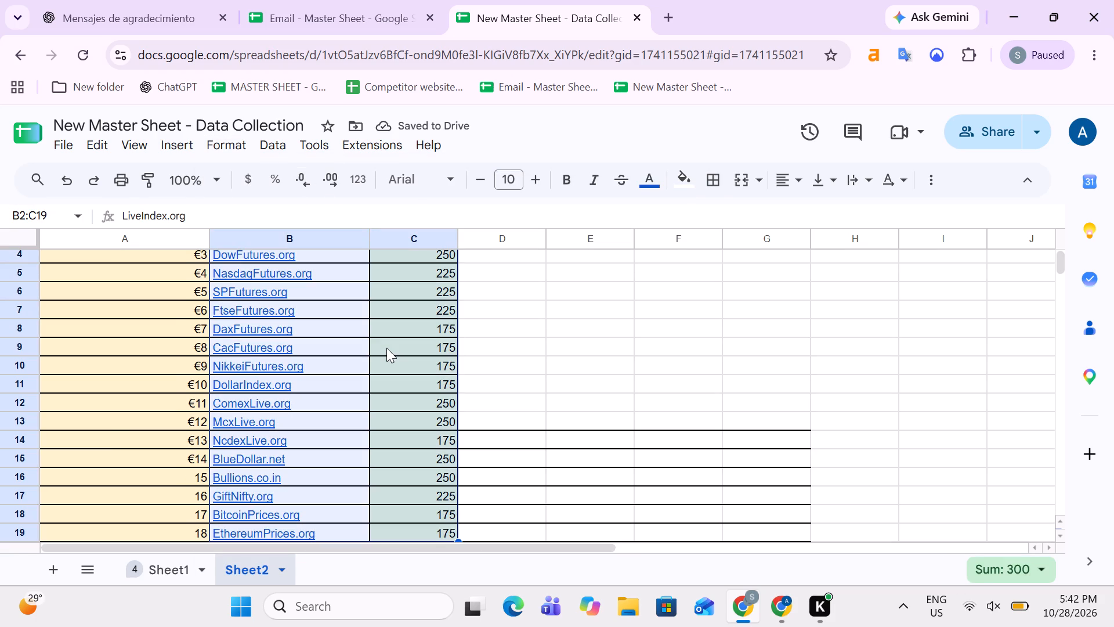
{"action": "key", "text": "ctrl+c"}
{"action": "left_click", "coordinate": [164, 564]}
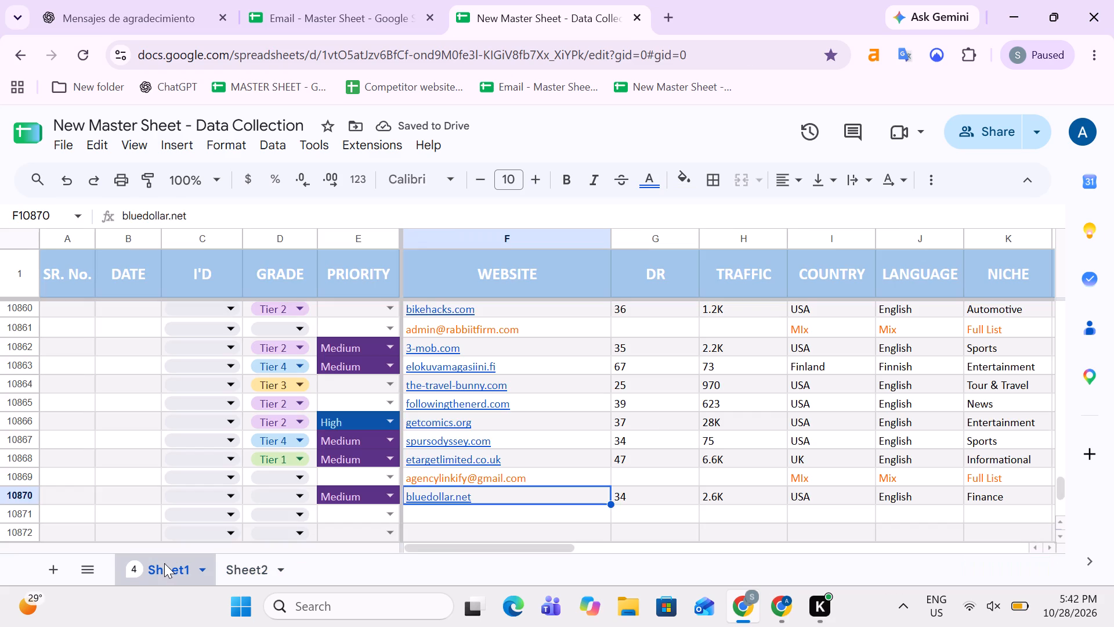
{"action": "key", "text": "Down"}
{"action": "key", "text": "ctrl+v"}
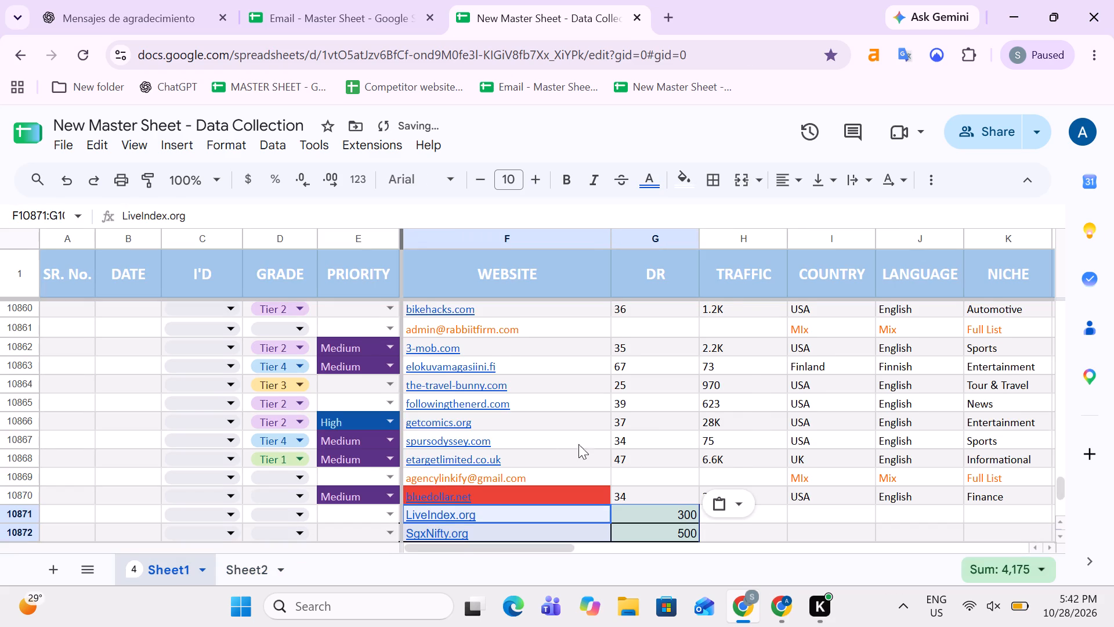
{"action": "scroll", "coordinate": [630, 451], "scroll_direction": "down", "scroll_amount": 1}
{"action": "left_click", "coordinate": [740, 425]}
{"action": "left_click", "coordinate": [747, 448]}
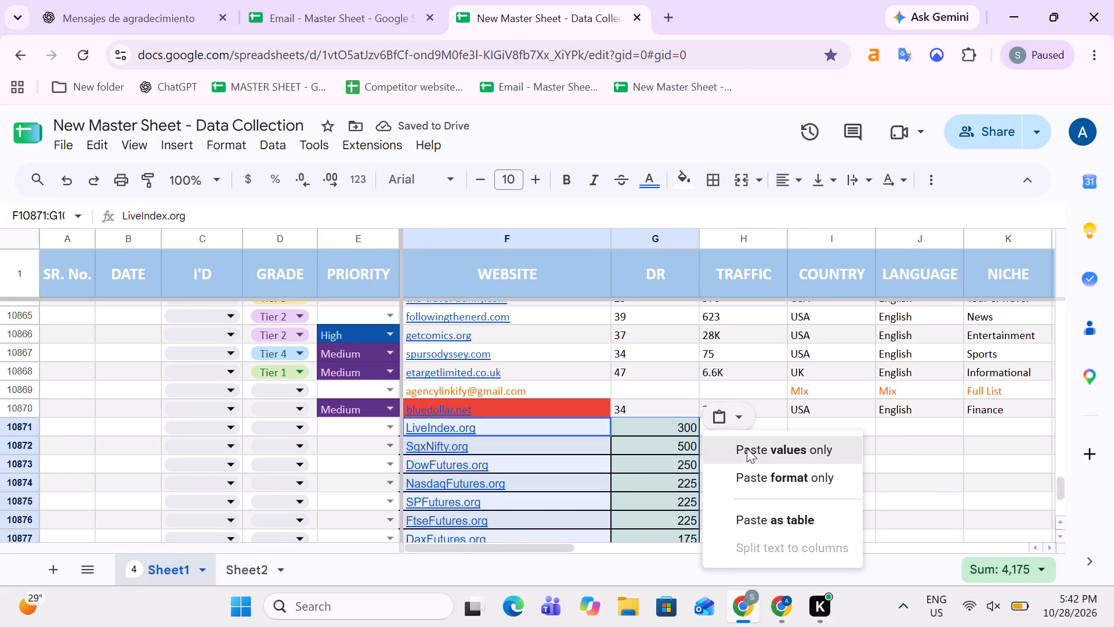
{"action": "scroll", "coordinate": [708, 428], "scroll_direction": "down", "scroll_amount": 3}
{"action": "scroll", "coordinate": [708, 428], "scroll_direction": "up", "scroll_amount": 2}
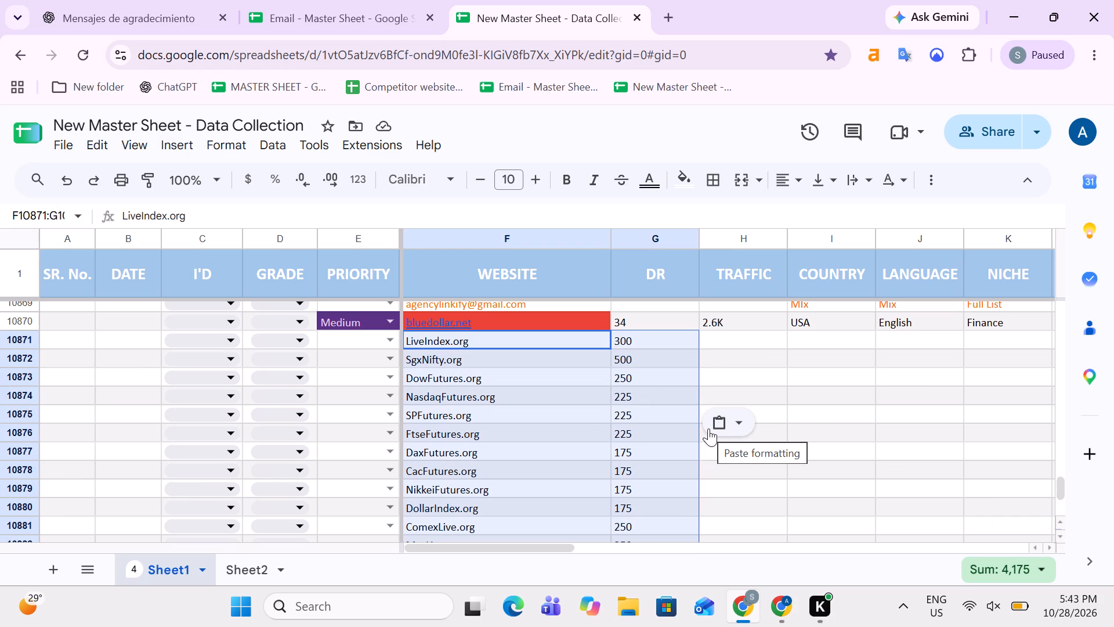
{"action": "scroll", "coordinate": [664, 403], "scroll_direction": "down", "scroll_amount": 2}
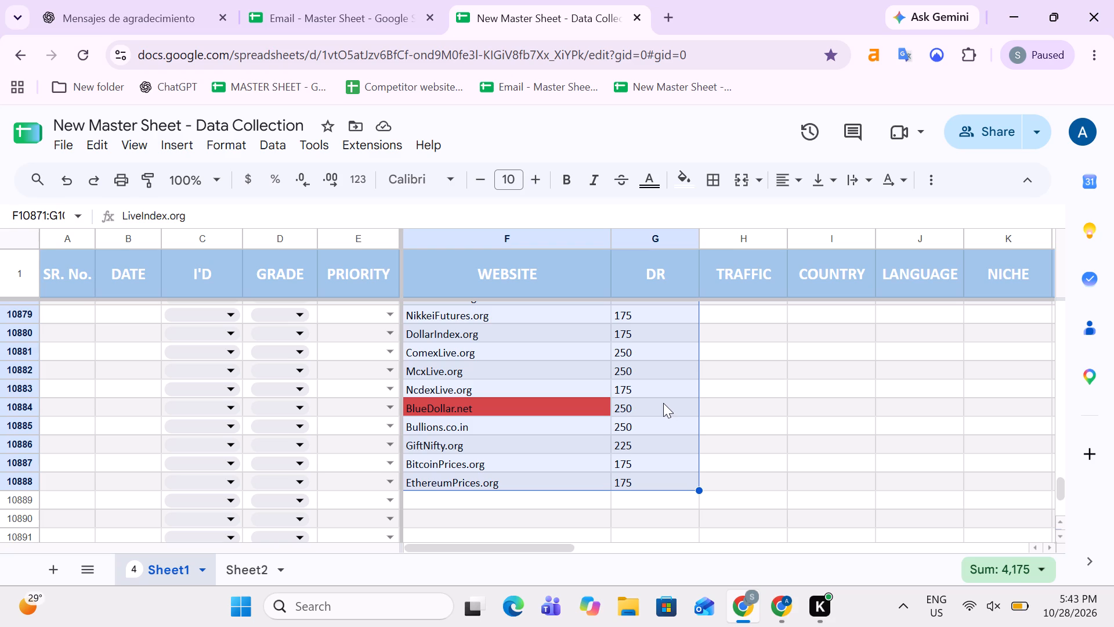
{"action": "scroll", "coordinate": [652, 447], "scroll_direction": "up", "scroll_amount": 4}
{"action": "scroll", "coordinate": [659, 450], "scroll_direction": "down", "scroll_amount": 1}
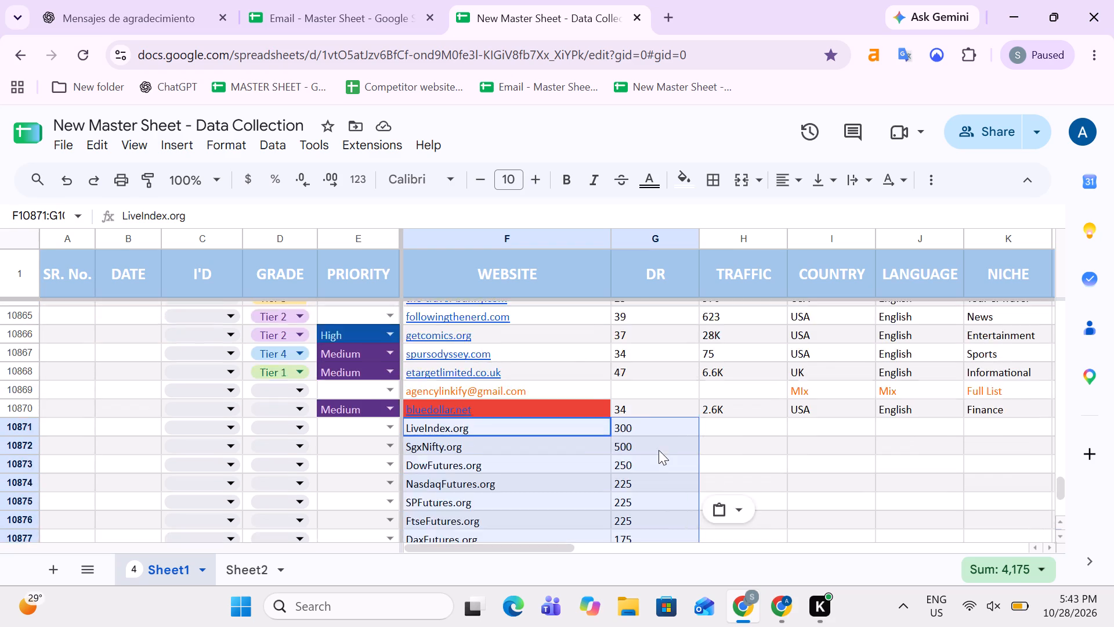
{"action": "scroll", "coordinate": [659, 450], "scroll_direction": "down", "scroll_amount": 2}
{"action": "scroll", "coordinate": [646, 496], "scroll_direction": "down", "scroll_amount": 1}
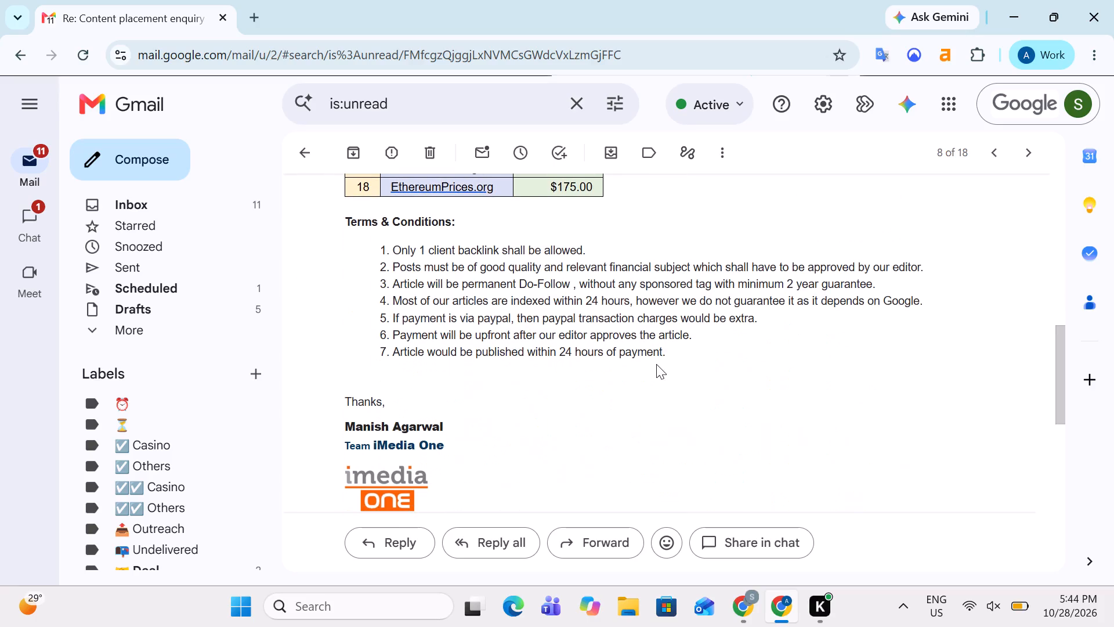
Switch to Gmail and review the iMedia One reply's site price table, terms and conditions, and quoted placement enquiry.
{"action": "scroll", "coordinate": [656, 364], "scroll_direction": "down", "scroll_amount": 4}
{"action": "scroll", "coordinate": [544, 361], "scroll_direction": "down", "scroll_amount": 3}
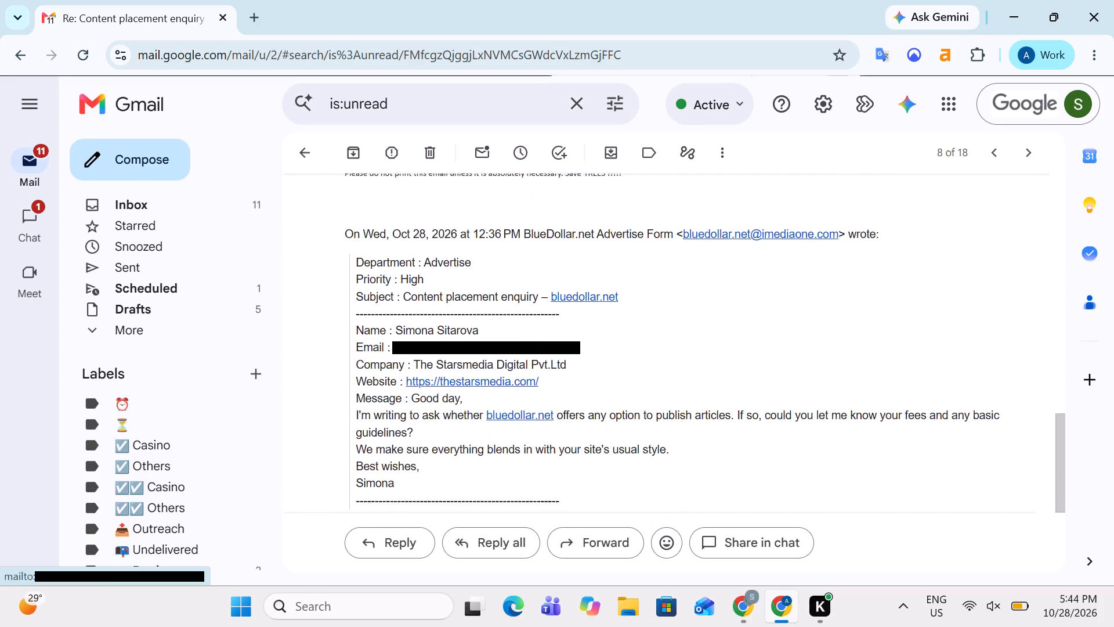
{"action": "scroll", "coordinate": [551, 365], "scroll_direction": "down", "scroll_amount": 4}
{"action": "scroll", "coordinate": [555, 374], "scroll_direction": "up", "scroll_amount": 10}
{"action": "scroll", "coordinate": [584, 419], "scroll_direction": "up", "scroll_amount": 2}
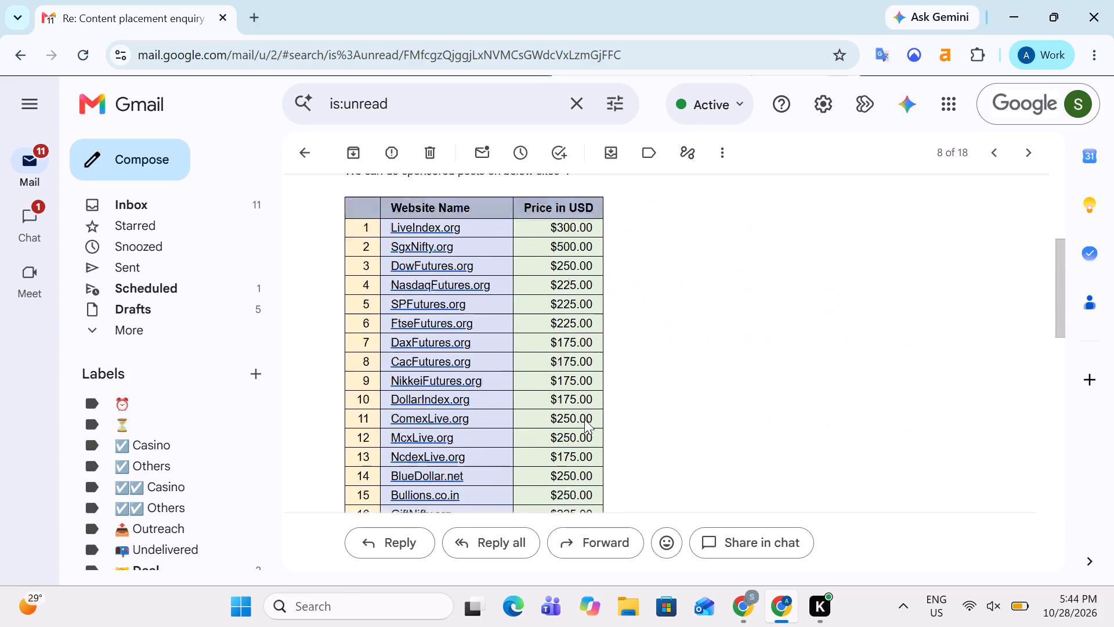
{"action": "scroll", "coordinate": [584, 419], "scroll_direction": "up", "scroll_amount": 1}
{"action": "scroll", "coordinate": [581, 391], "scroll_direction": "down", "scroll_amount": 9}
{"action": "scroll", "coordinate": [581, 392], "scroll_direction": "up", "scroll_amount": 6}
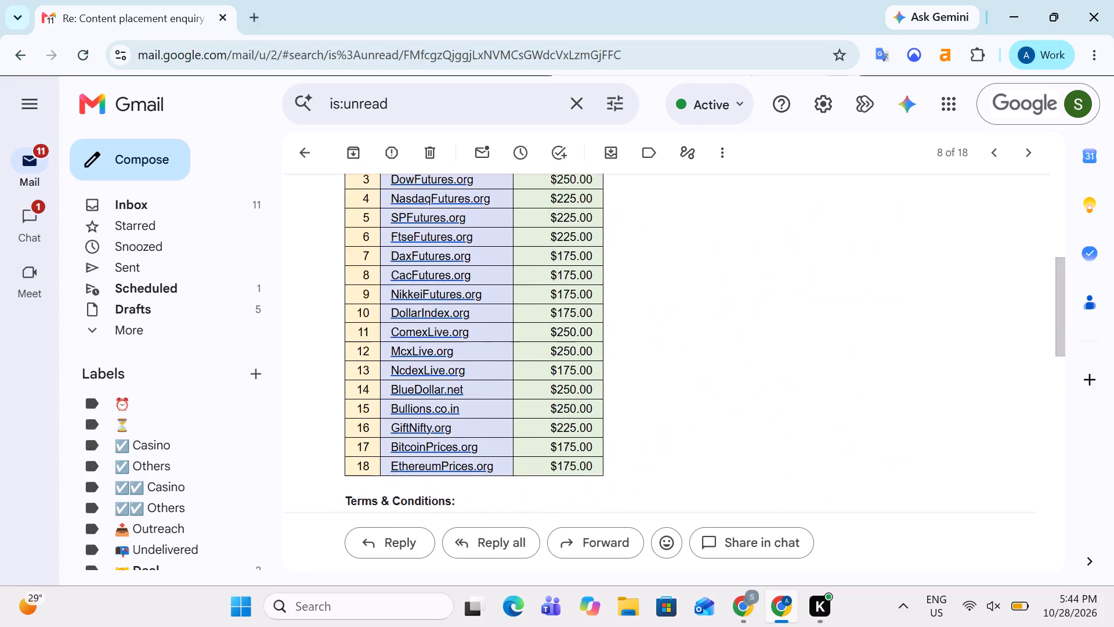
Switch to the New Master Sheet and select the prices for LiveIndex.org to EthereumPrices.org in Sheet1's DR column.
{"action": "scroll", "coordinate": [581, 392], "scroll_direction": "up", "scroll_amount": 3}
{"action": "key", "text": "alt+Tab"}
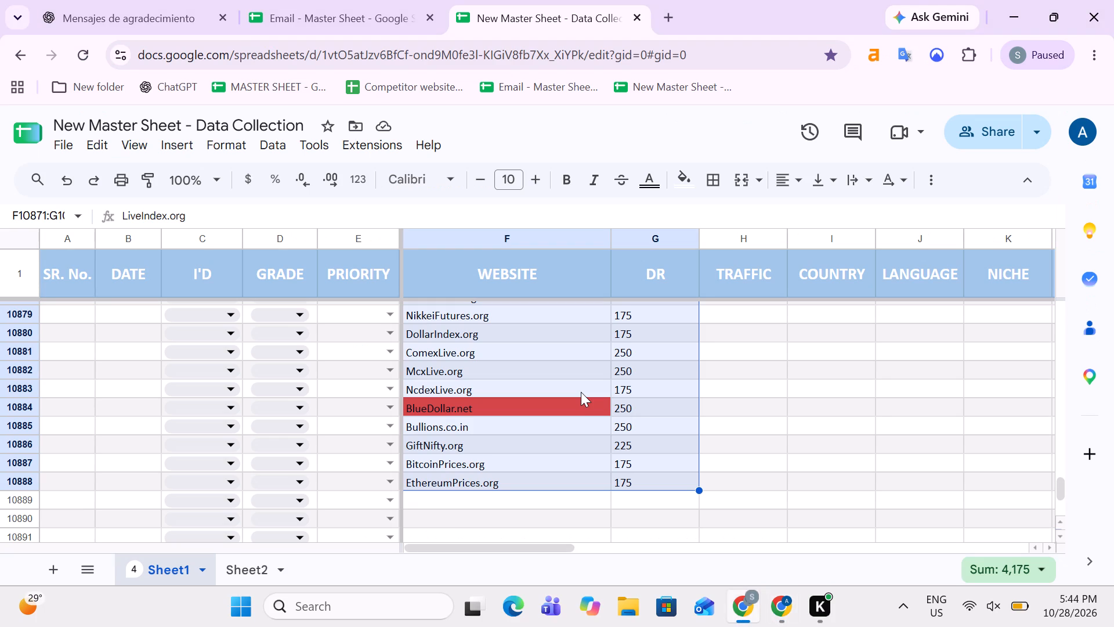
{"action": "key", "text": "Up"}
{"action": "key", "text": "Up"}
{"action": "key", "text": "Down"}
{"action": "key", "text": "Down"}
{"action": "key", "text": "Down"}
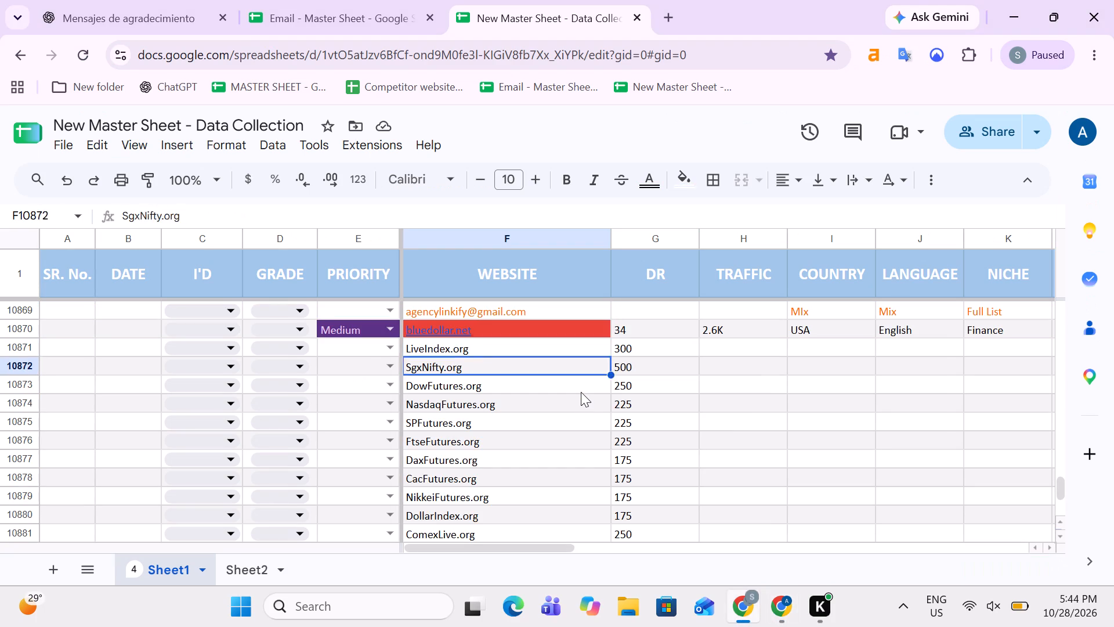
{"action": "key", "text": "Right"}
{"action": "key", "text": "Up"}
{"action": "key", "text": "ctrl+shift+Down"}
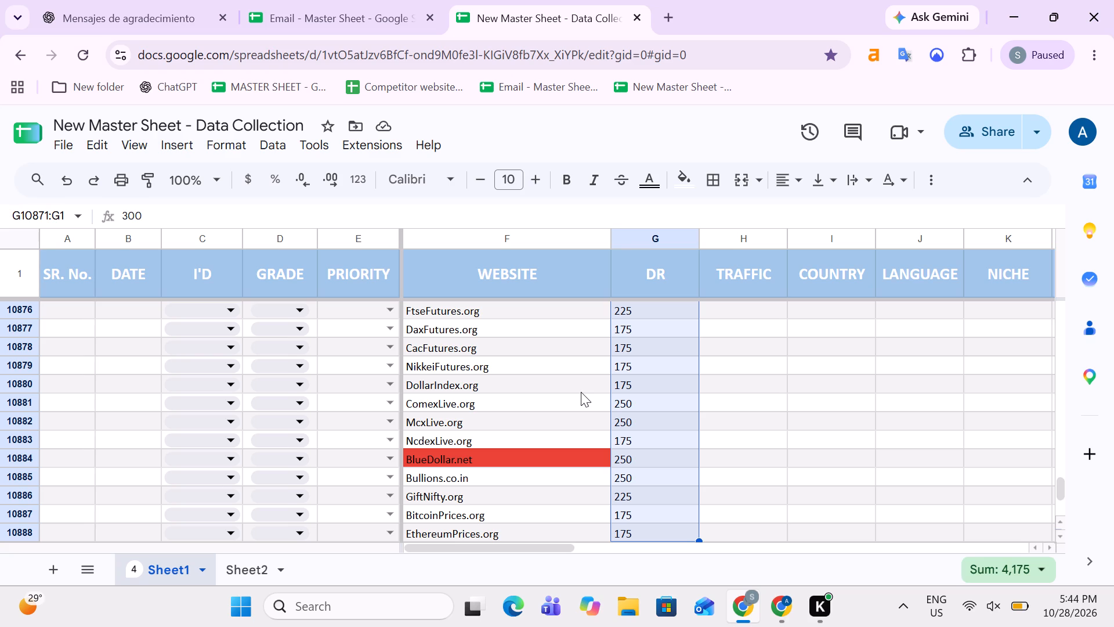
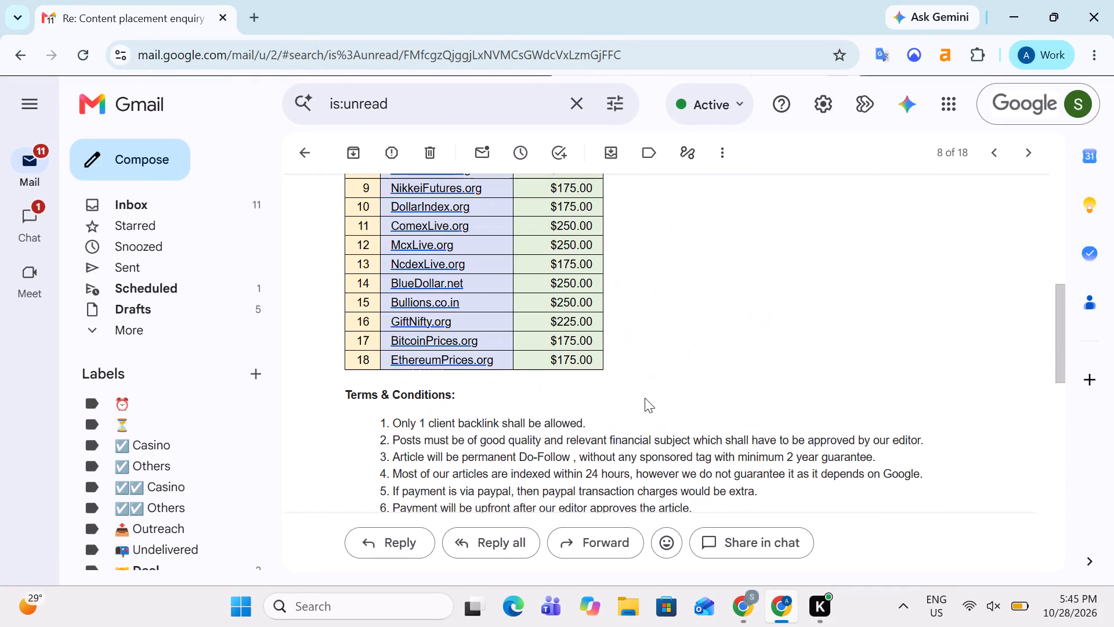
Back in the New Master Sheet, copy the LiveIndex.org to EthereumPrices.org prices from the DR column into the PRICE column as values only.
{"action": "key", "text": "alt+Tab"}
{"action": "key", "text": "Up"}
{"action": "key", "text": "Down"}
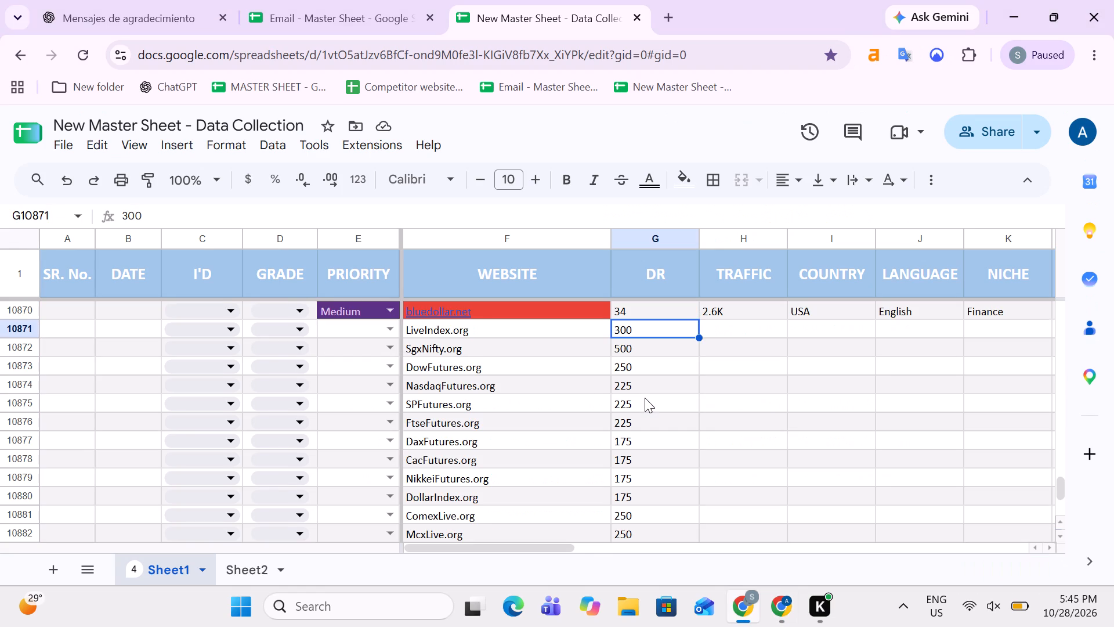
{"action": "key", "text": "ctrl+shift+Down"}
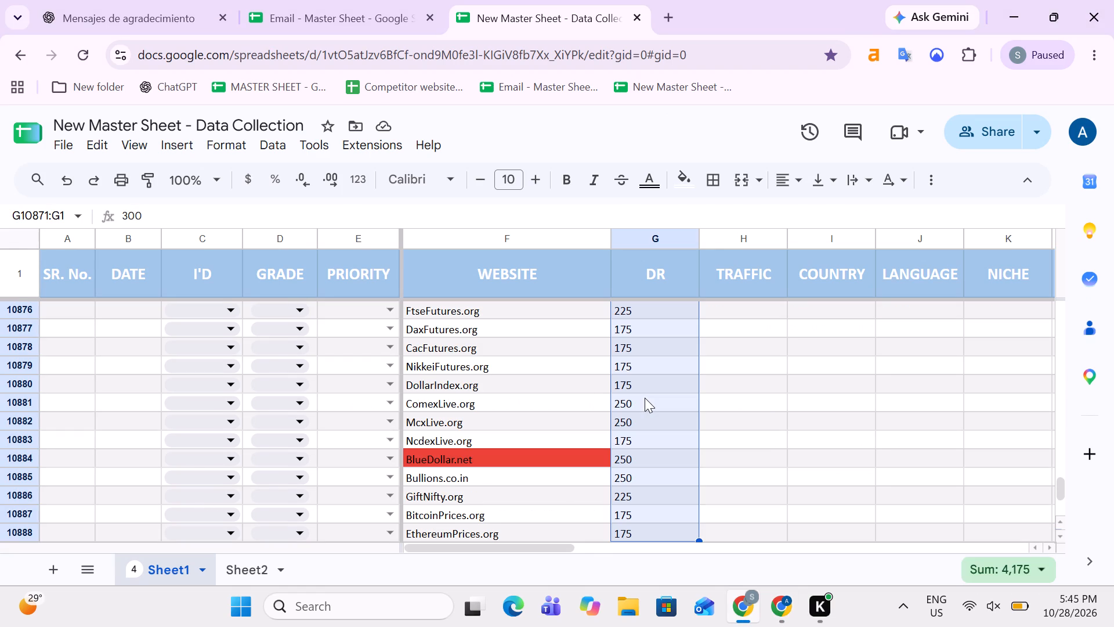
{"action": "key", "text": "ctrl+c"}
{"action": "key", "text": "Up"}
{"action": "key", "text": "Down"}
{"action": "key", "text": "Right"}
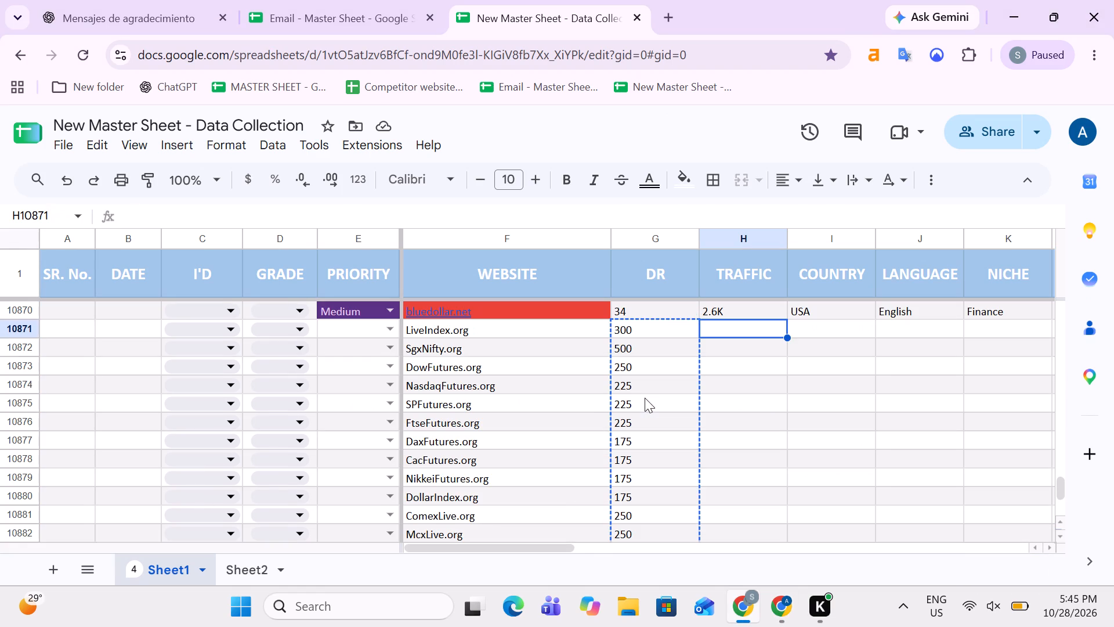
{"action": "key", "text": "Right"}
{"action": "key", "text": "Right"}
{"action": "key", "text": "Right"}
{"action": "key", "text": "Right"}
{"action": "key", "text": "Right"}
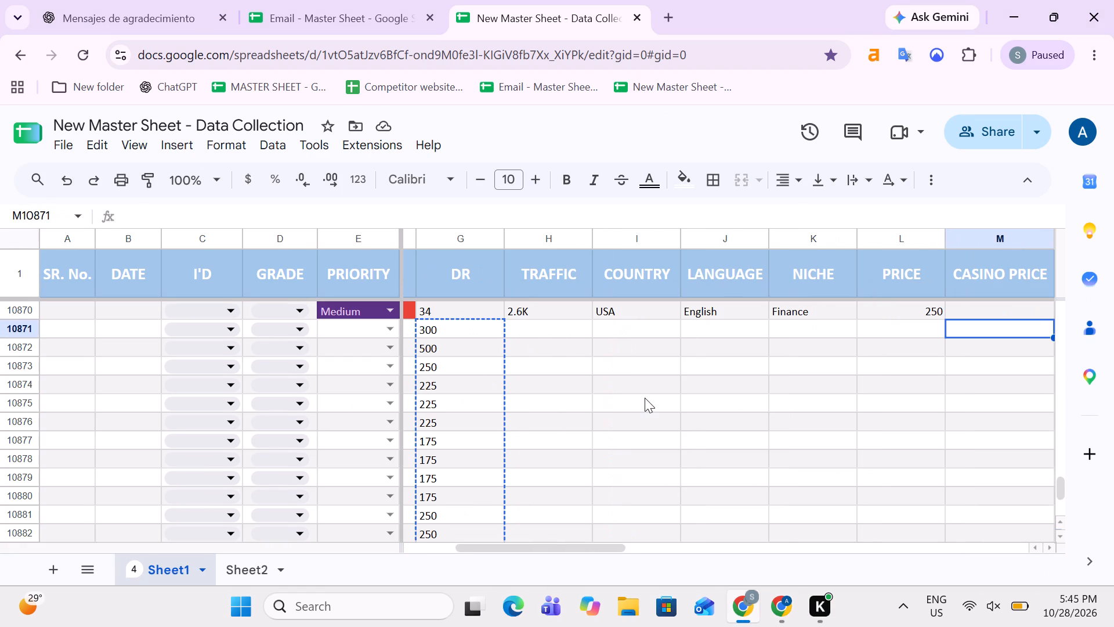
{"action": "key", "text": "Left"}
{"action": "key", "text": "Right"}
{"action": "key", "text": "Left"}
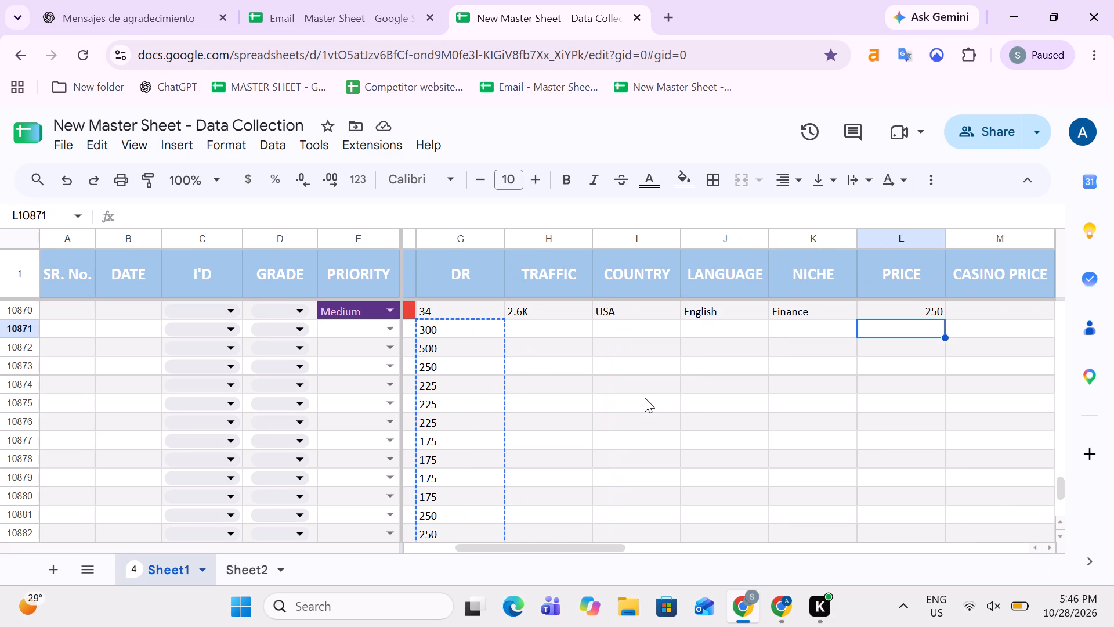
{"action": "key", "text": "ctrl+v"}
{"action": "left_click", "coordinate": [989, 513]}
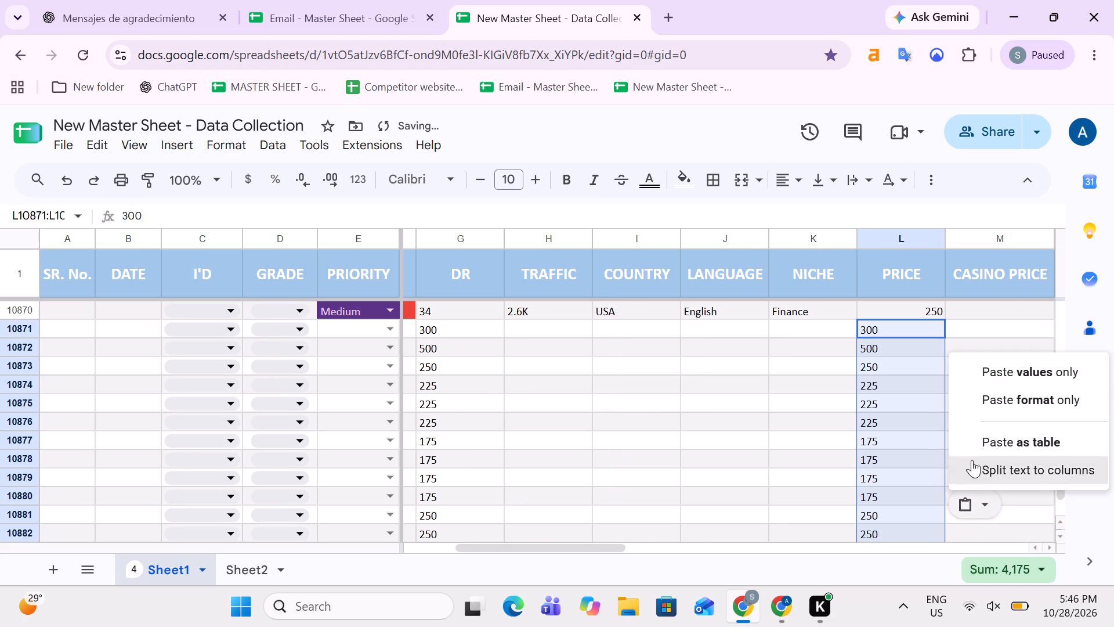
{"action": "left_click", "coordinate": [966, 370]}
{"action": "scroll", "coordinate": [840, 473], "scroll_direction": "down", "scroll_amount": 3}
{"action": "scroll", "coordinate": [843, 469], "scroll_direction": "up", "scroll_amount": 2}
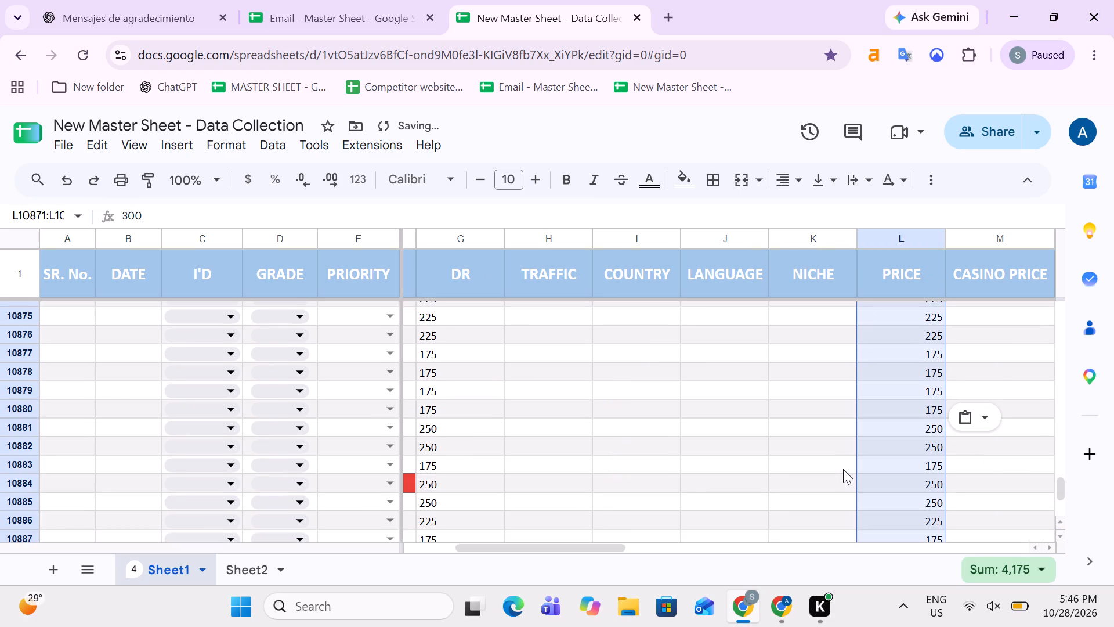
{"action": "left_click", "coordinate": [844, 495]}
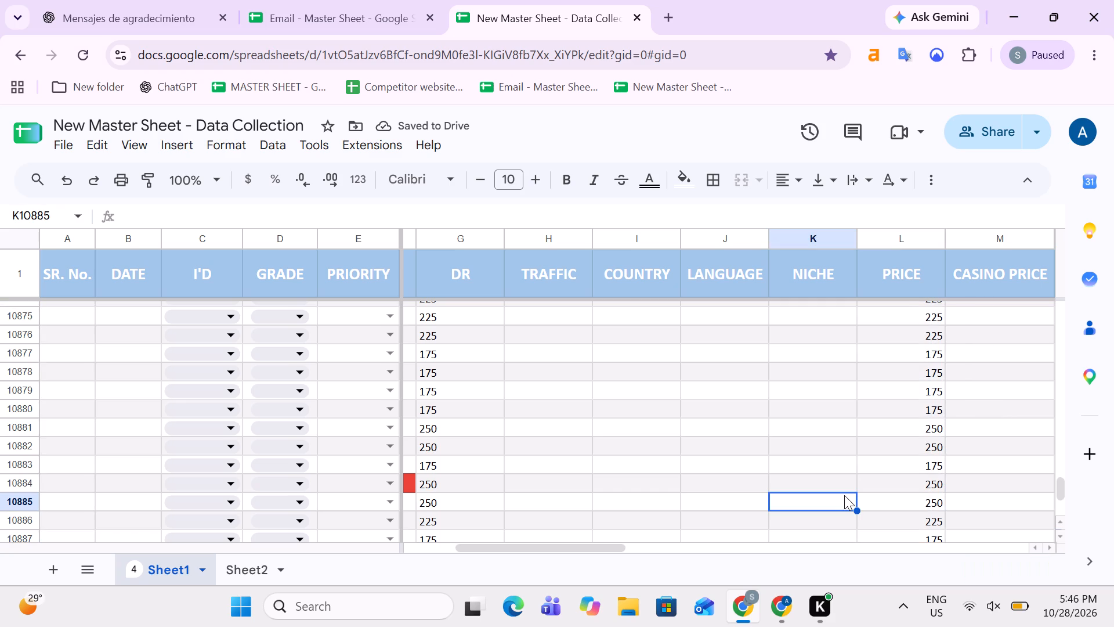
Locate the red-highlighted BlueDollar.net entry in the pasted website list in Sheet1 and select its entire row, 10884.
{"action": "key", "text": "Up"}
{"action": "key", "text": "Right"}
{"action": "key", "text": "Left"}
{"action": "key", "text": "Left"}
{"action": "key", "text": "Left"}
{"action": "key", "text": "Left"}
{"action": "key", "text": "Left"}
{"action": "key", "text": "Left"}
{"action": "key", "text": "Left"}
{"action": "key", "text": "Left"}
{"action": "key", "text": "Left"}
{"action": "key", "text": "Left"}
{"action": "key", "text": "Left"}
{"action": "key", "text": "Left"}
{"action": "key", "text": "Left"}
{"action": "key", "text": "Left"}
{"action": "key", "text": "Left"}
{"action": "key", "text": "Left"}
{"action": "key", "text": "Left"}
{"action": "key", "text": "Left"}
{"action": "key", "text": "Left"}
{"action": "key", "text": "Right"}
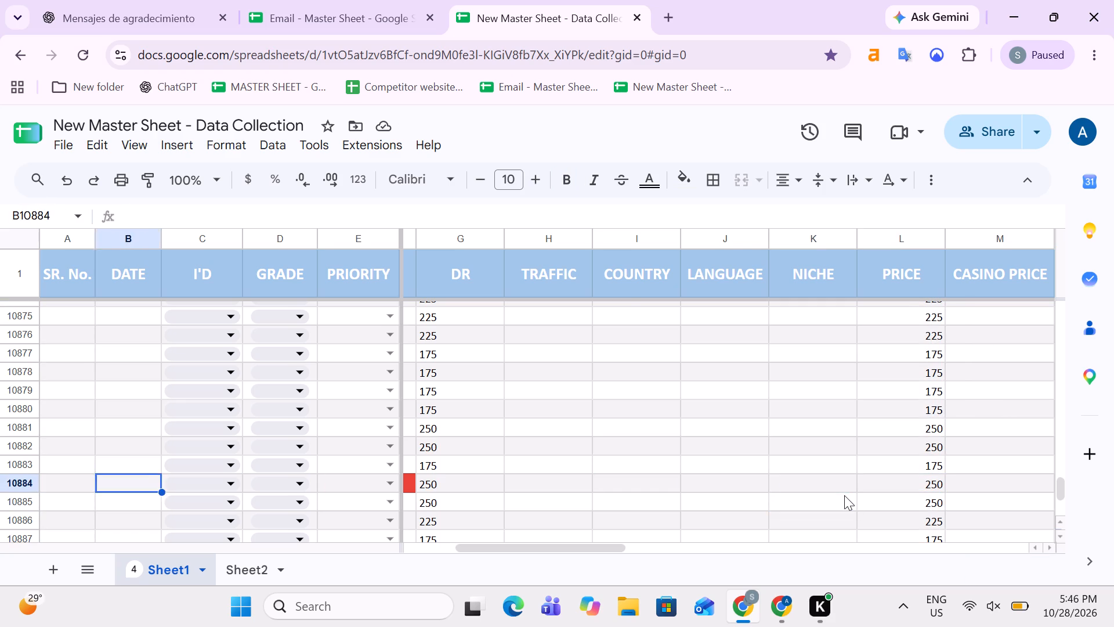
{"action": "key", "text": "Right"}
{"action": "key", "text": "Right"}
{"action": "key", "text": "Right"}
{"action": "key", "text": "Right"}
{"action": "key", "text": "Right"}
{"action": "key", "text": "Left"}
{"action": "key", "text": "Left"}
{"action": "key", "text": "Left"}
{"action": "key", "text": "Left"}
{"action": "key", "text": "Left"}
{"action": "key", "text": "Left"}
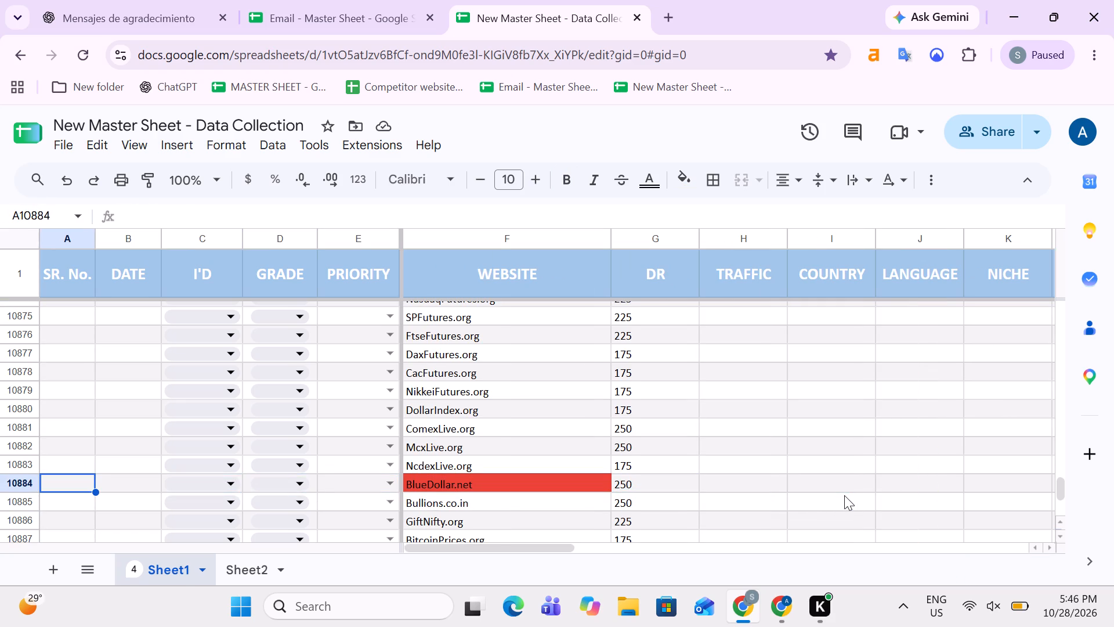
{"action": "left_click", "coordinate": [2, 482]}
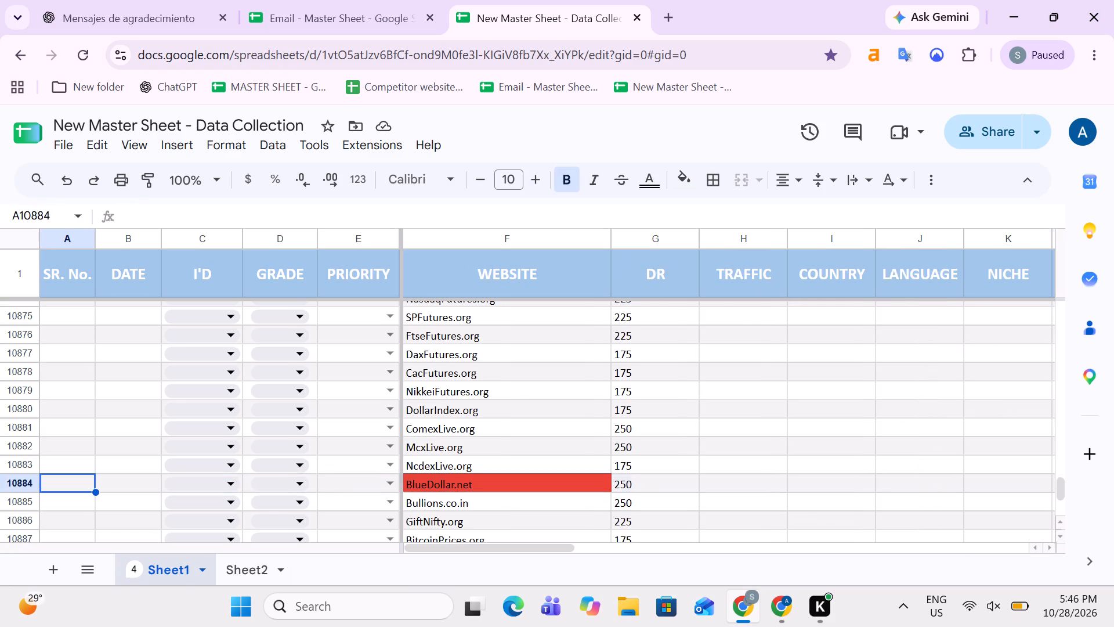
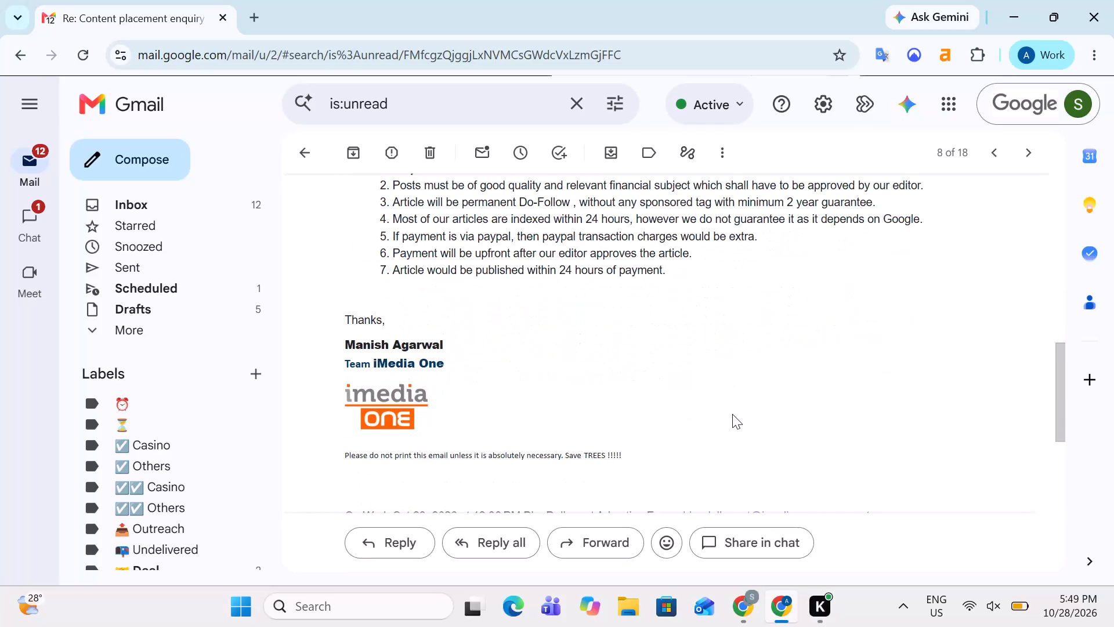
Switch from the iMedia One email in Gmail back to the New Master Sheet spreadsheet.
{"action": "key", "text": "alt+Tab"}
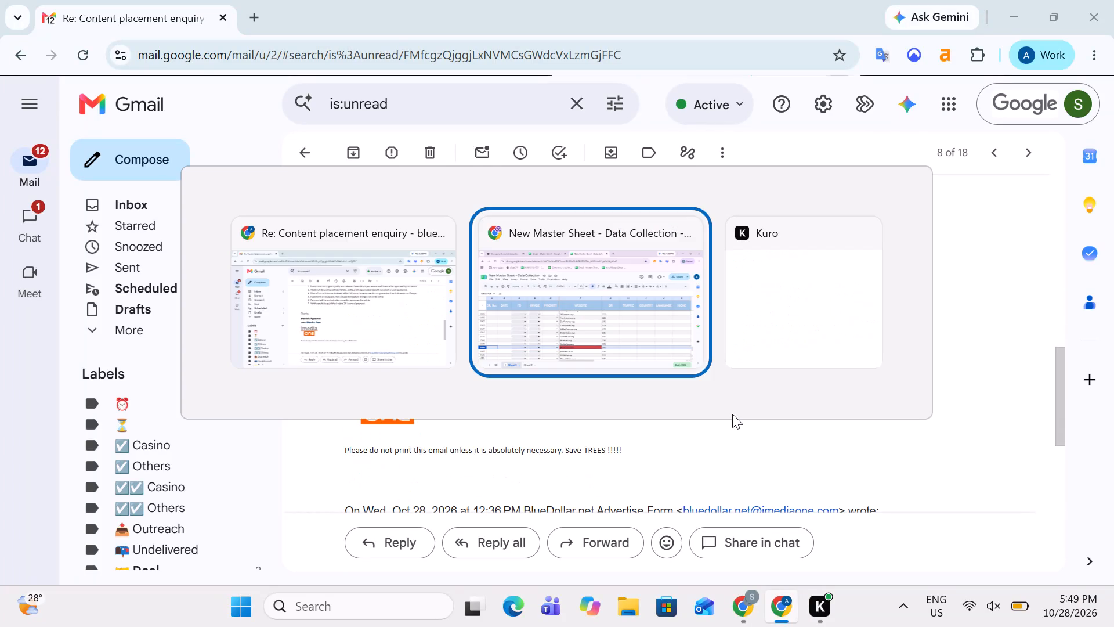
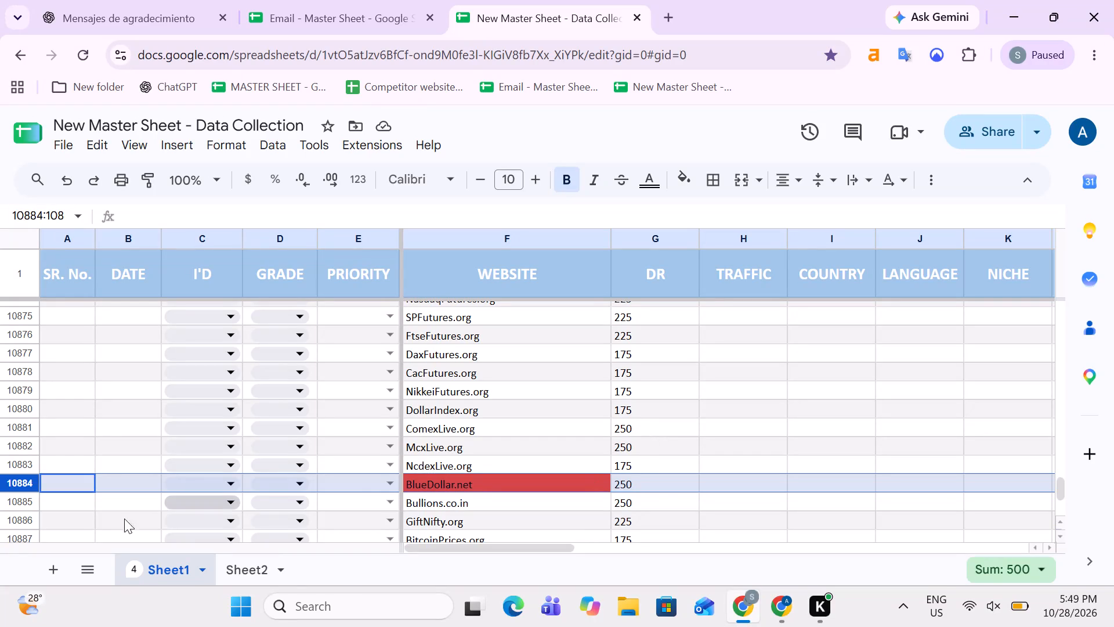
Delete row 10884 with the red-highlighted BlueDollar.net entry from Sheet1.
{"action": "right_click", "coordinate": [7, 486]}
{"action": "left_click", "coordinate": [63, 375]}
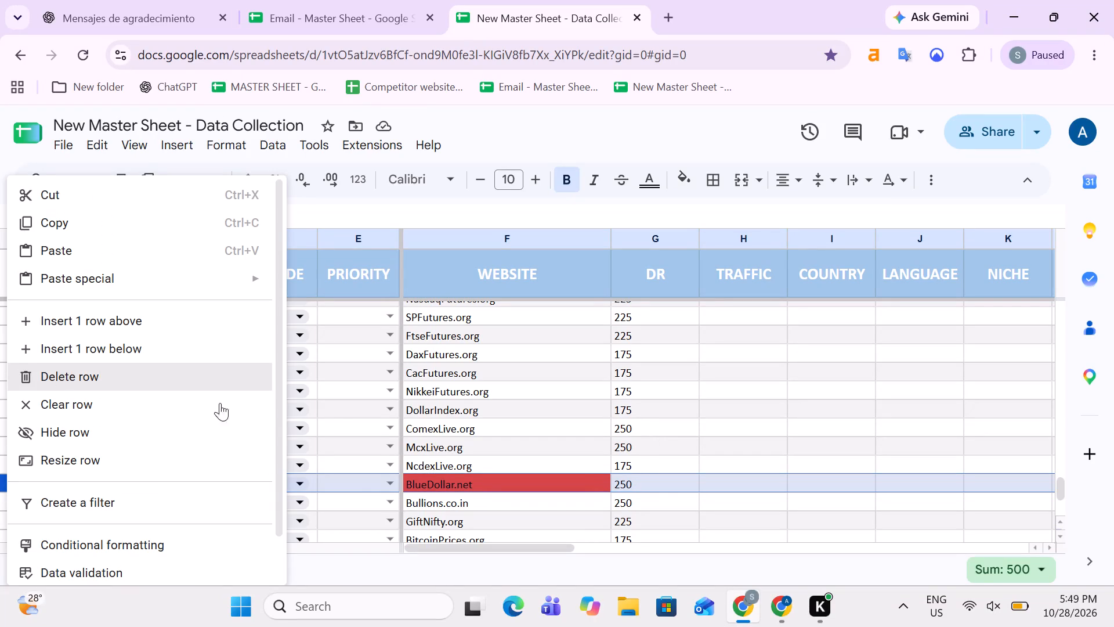
{"action": "key", "text": "alt+Tab"}
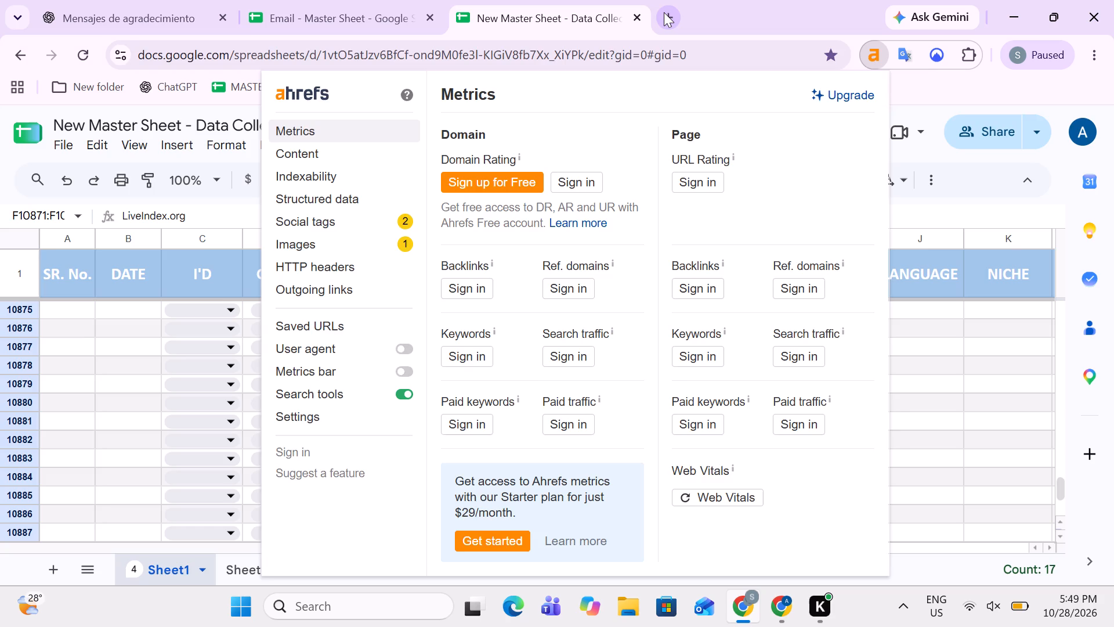
{"action": "left_click", "coordinate": [664, 12]}
{"action": "left_click", "coordinate": [866, 58]}
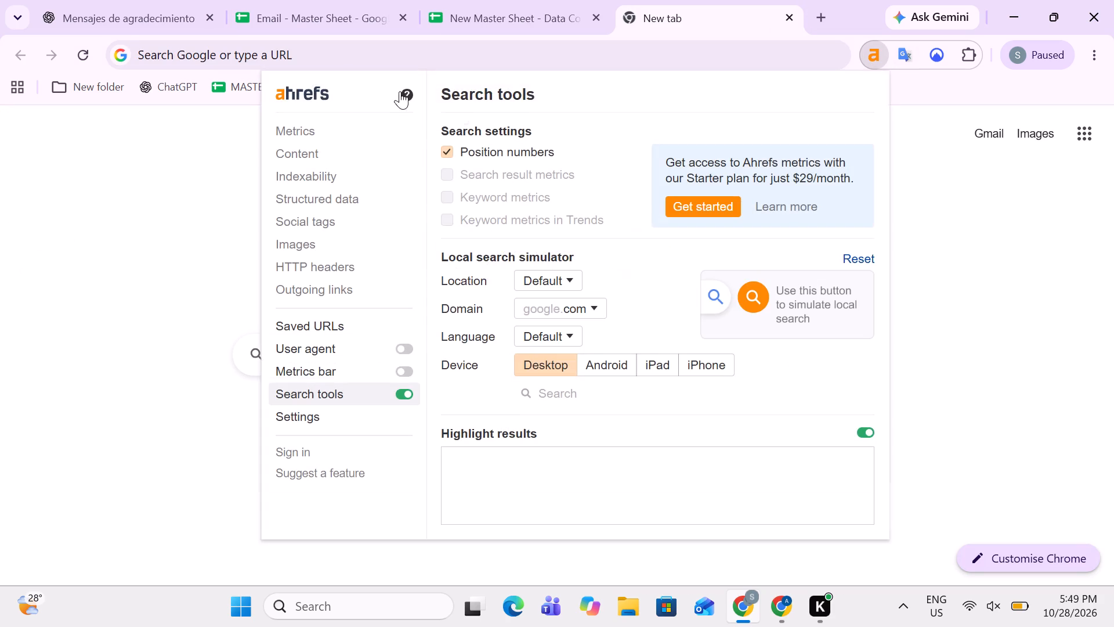
{"action": "left_click", "coordinate": [314, 89]}
{"action": "left_click", "coordinate": [631, 19]}
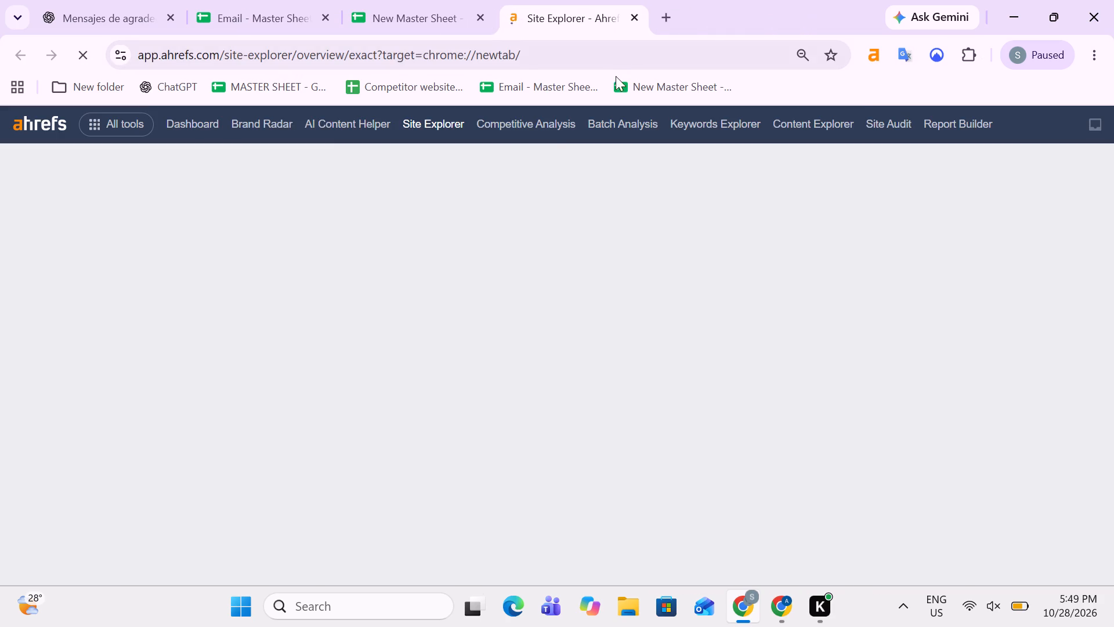
{"action": "left_click", "coordinate": [110, 118]}
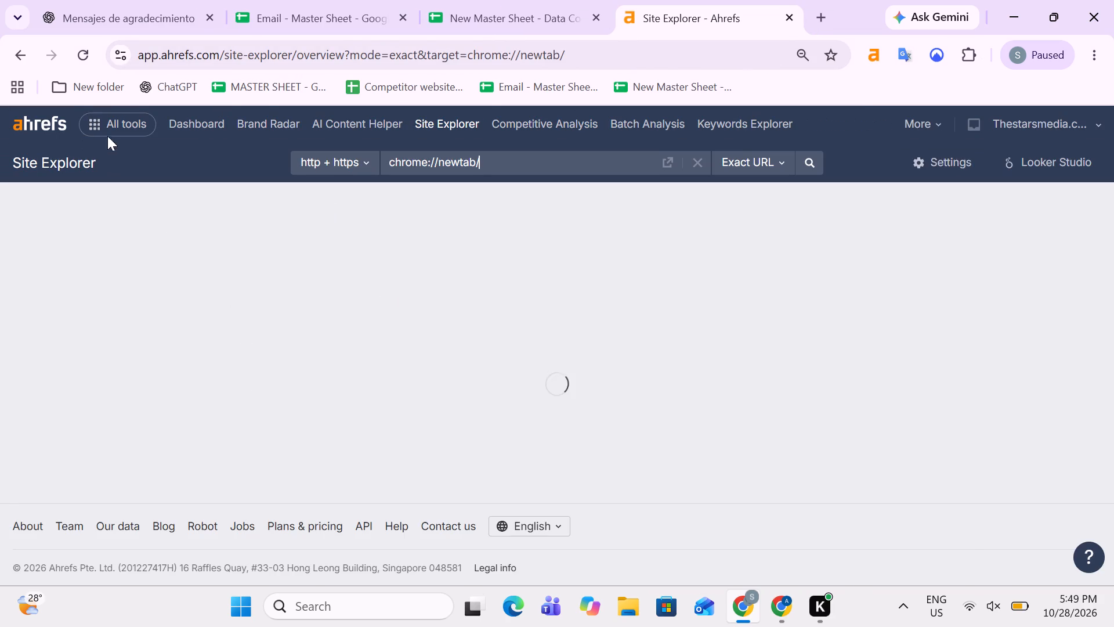
{"action": "left_click", "coordinate": [103, 134]}
{"action": "left_click", "coordinate": [140, 287]}
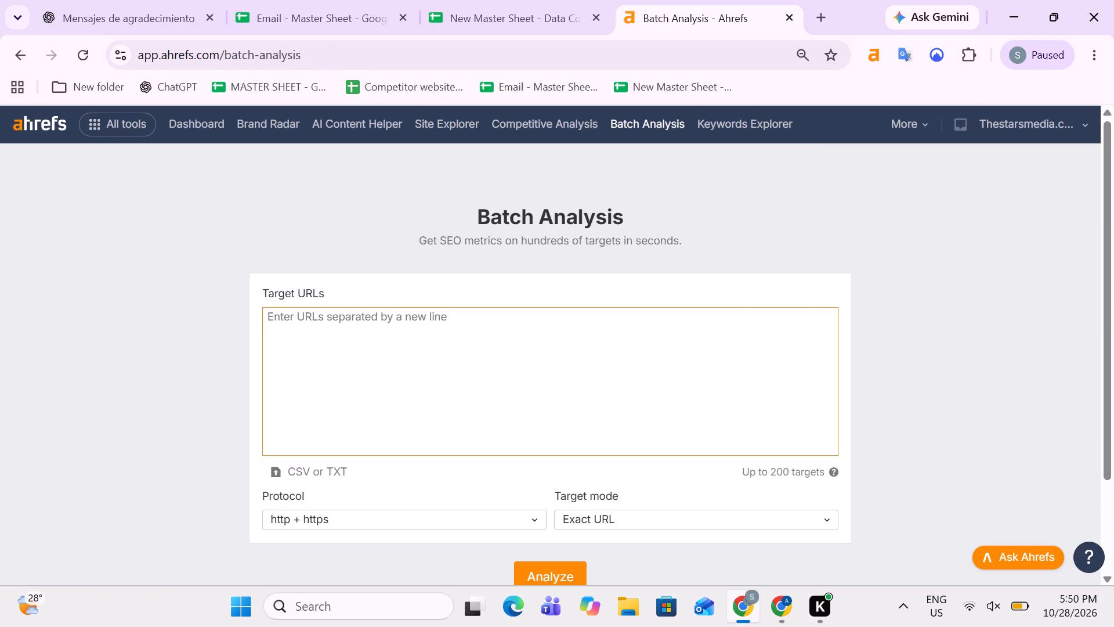
{"action": "key", "text": "ctrl+v"}
{"action": "scroll", "coordinate": [623, 360], "scroll_direction": "down", "scroll_amount": 2}
{"action": "left_click", "coordinate": [526, 574]}
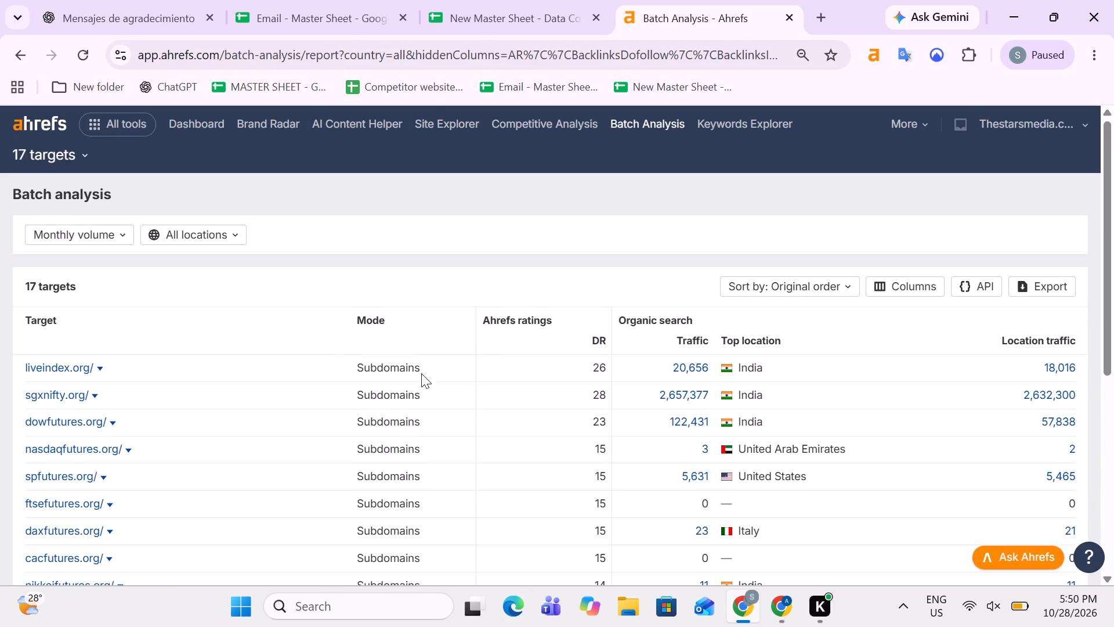
Copy the full Ahrefs batch analysis results table, including the target, DR, traffic and top location columns.
{"action": "scroll", "coordinate": [291, 340], "scroll_direction": "down", "scroll_amount": 1}
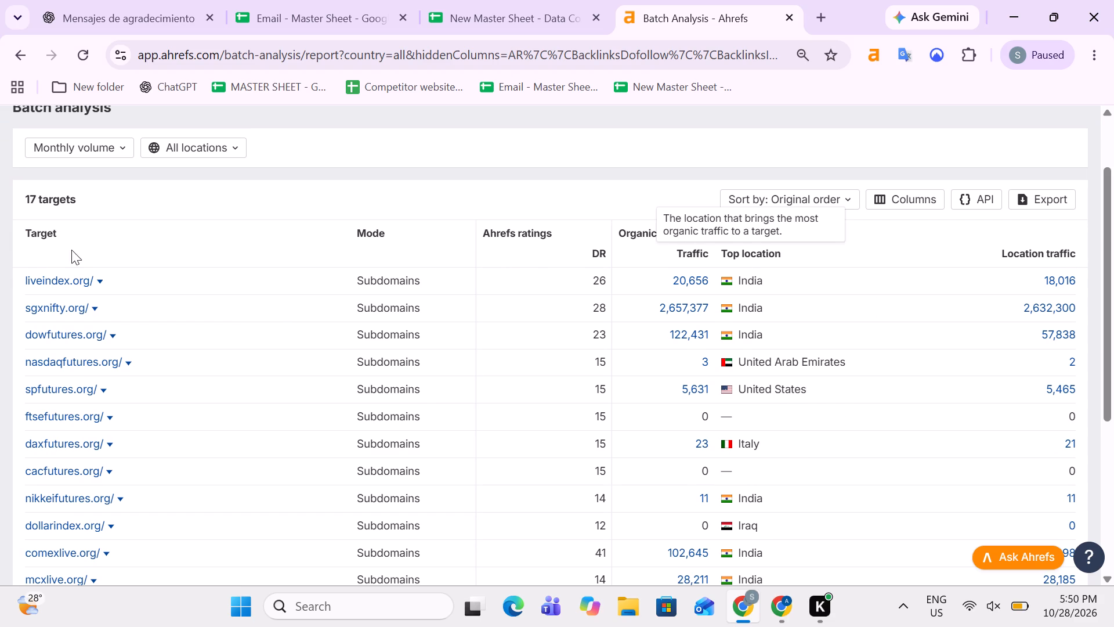
{"action": "triple_click", "coordinate": [0, 235]}
{"action": "key", "text": "ctrl+c"}
{"action": "key", "text": "ctrl+c"}
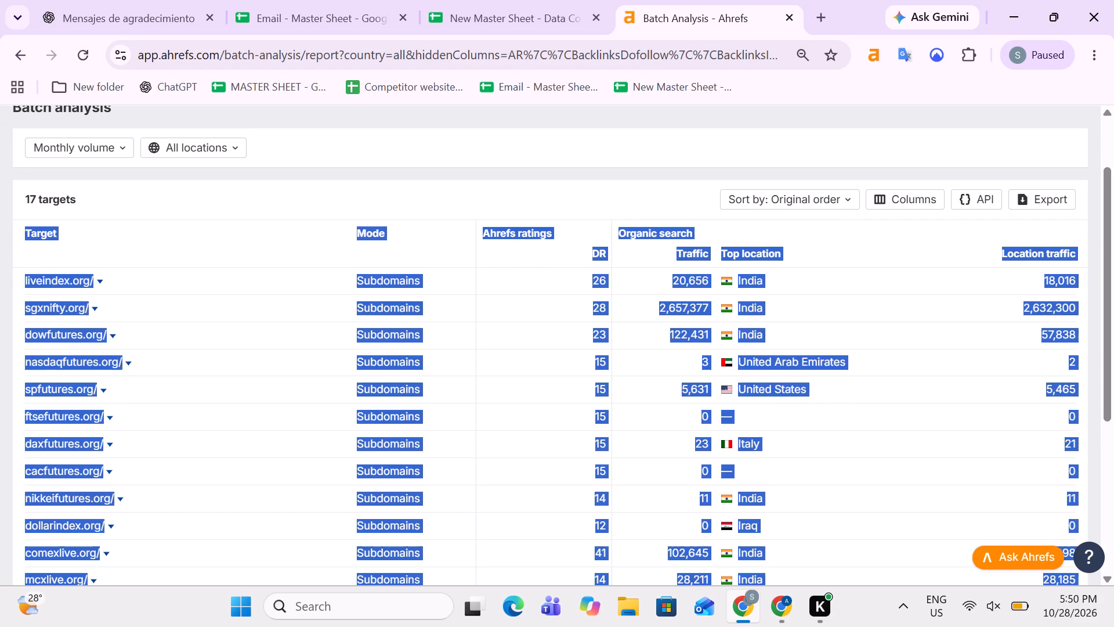
{"action": "key", "text": "alt+Tab"}
{"action": "key", "text": "alt+Tab"}
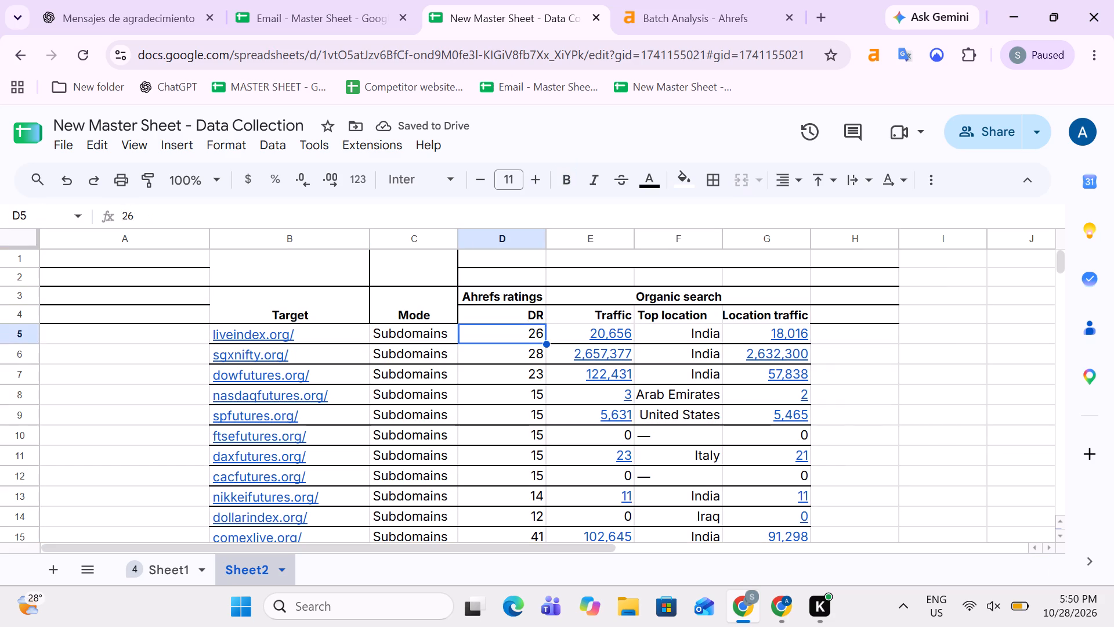
{"action": "key", "text": "shift+Right"}
{"action": "key", "text": "ctrl+shift+Down"}
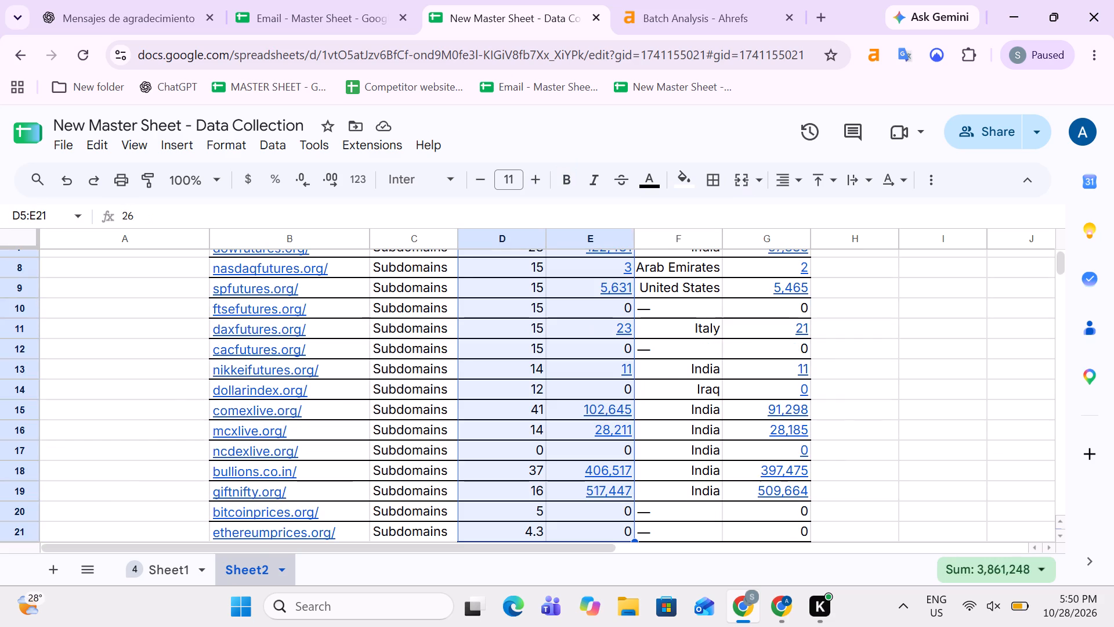
{"action": "key", "text": "ctrl+c"}
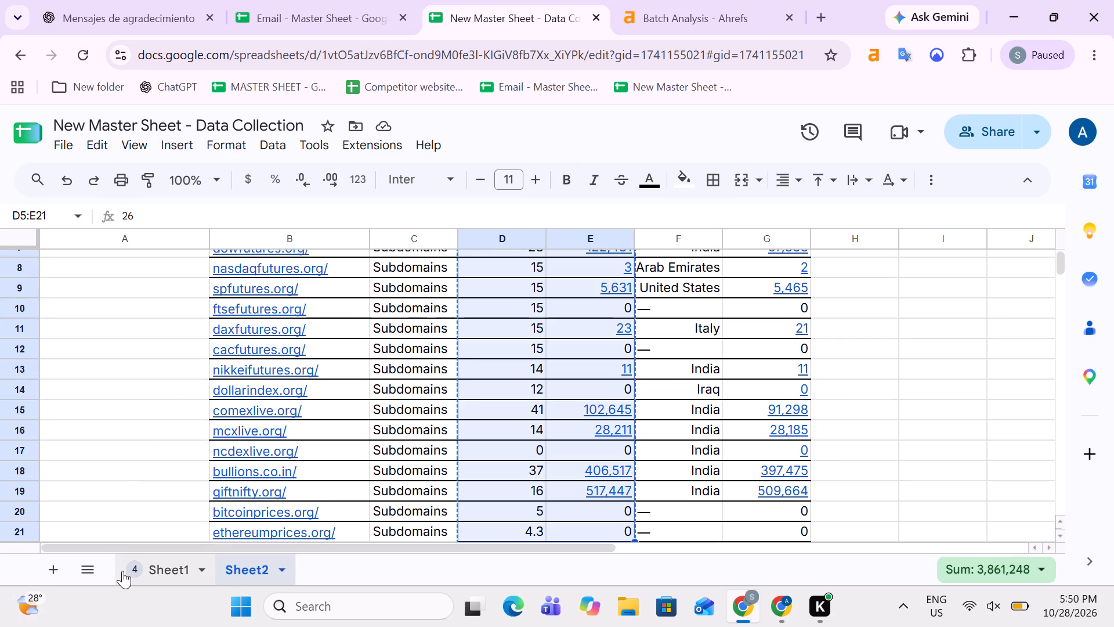
Paste the copied DR and Traffic figures as values only into Sheet1 from cell G10871, beside LiveIndex.org.
{"action": "left_click", "coordinate": [159, 561]}
{"action": "key", "text": "Up"}
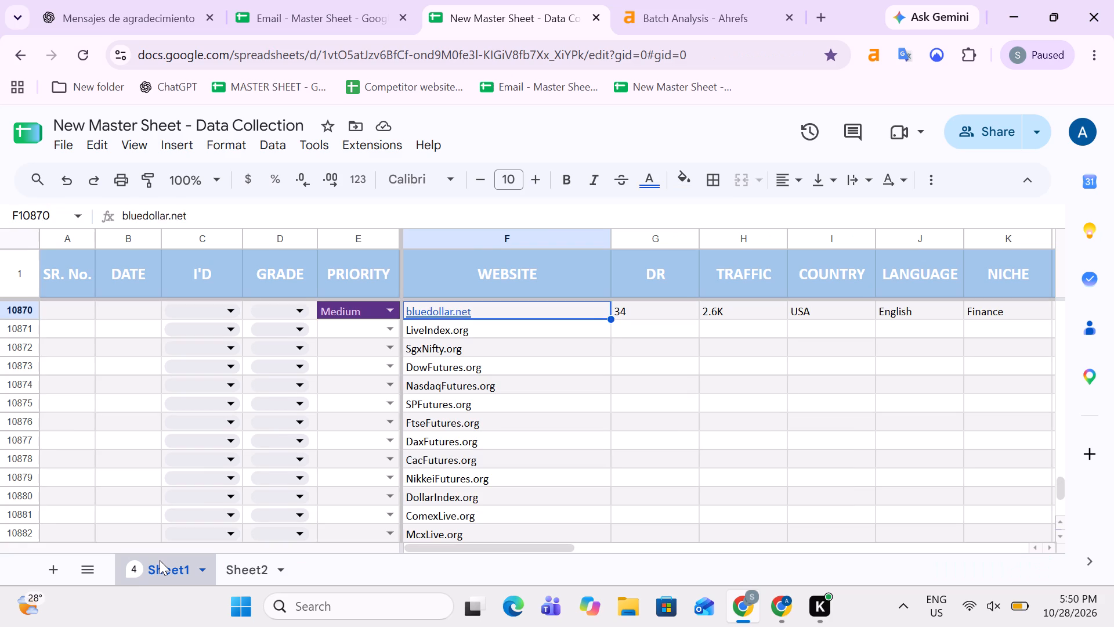
{"action": "key", "text": "Down"}
{"action": "key", "text": "Right"}
{"action": "key", "text": "Right"}
{"action": "key", "text": "Left"}
{"action": "key", "text": "ctrl+v"}
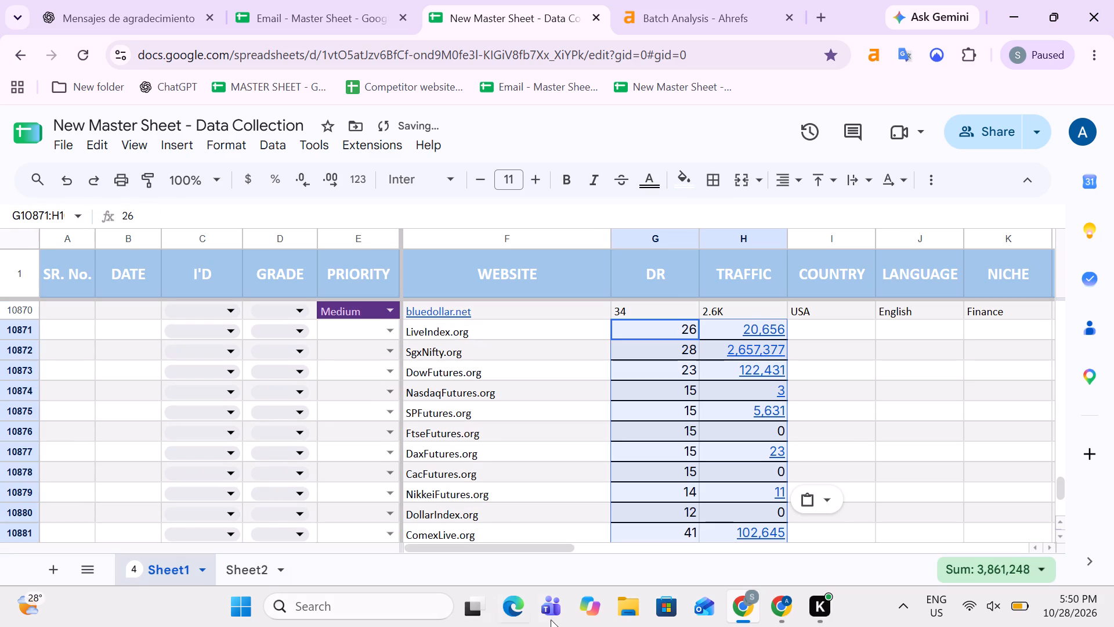
{"action": "left_click", "coordinate": [807, 505]}
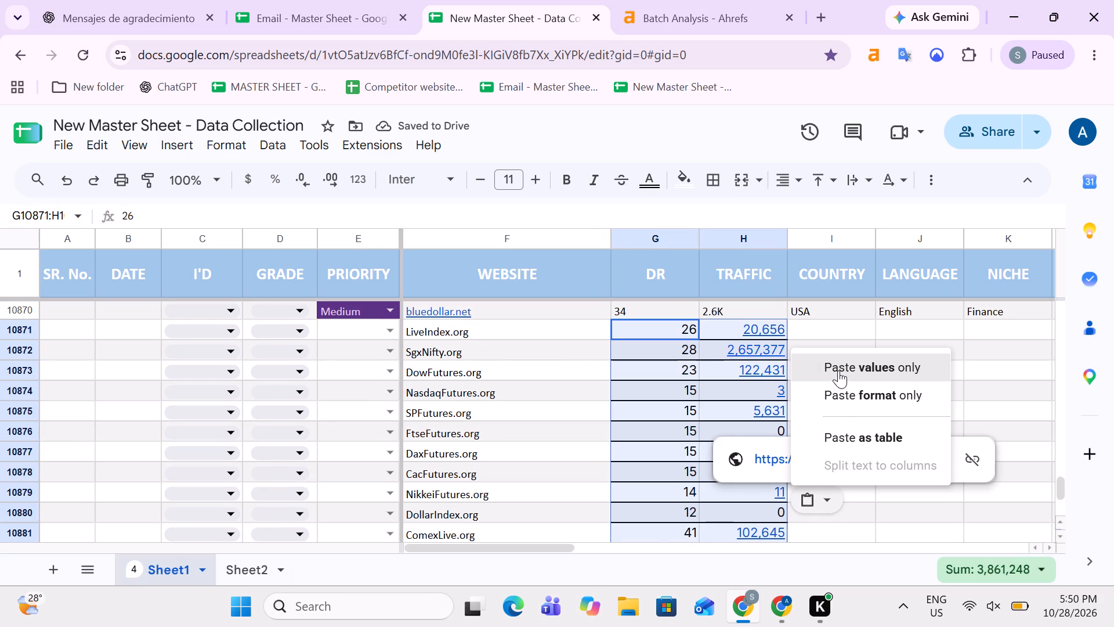
Keep only the values of the DR and traffic data pasted from G10871 onward in Sheet1.
{"action": "left_click", "coordinate": [838, 370]}
Copy the country range F5:F21 from Sheet2 and paste it as values only into Sheet1's Country column from row 10871.
{"action": "left_click", "coordinate": [251, 571]}
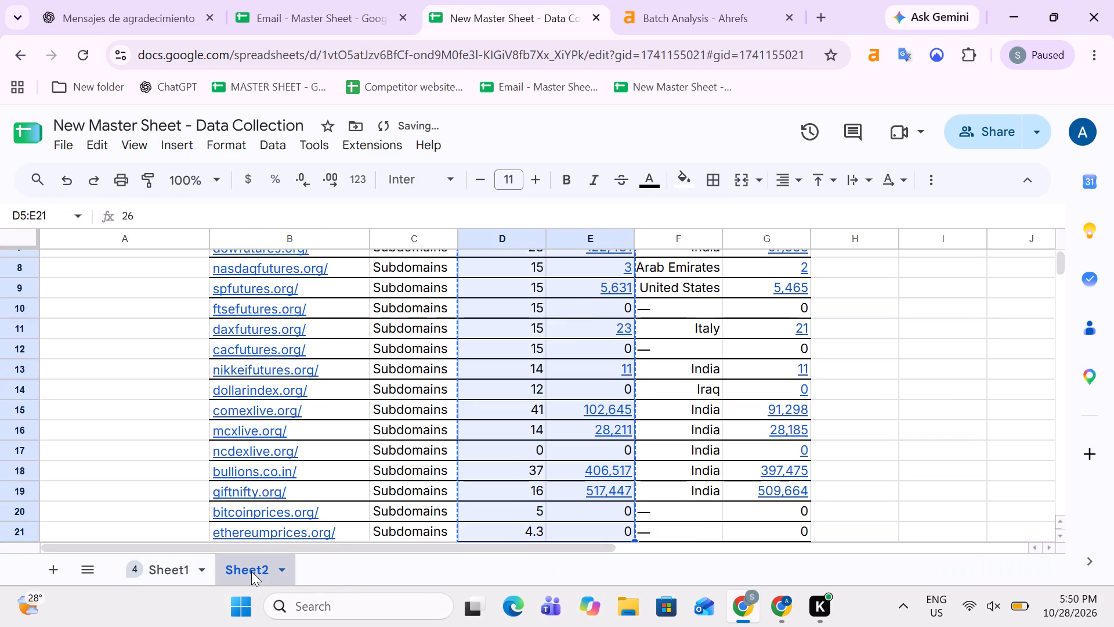
{"action": "key", "text": "Up"}
{"action": "key", "text": "Down"}
{"action": "key", "text": "Right"}
{"action": "key", "text": "Right"}
{"action": "key", "text": "ctrl+shift+Down"}
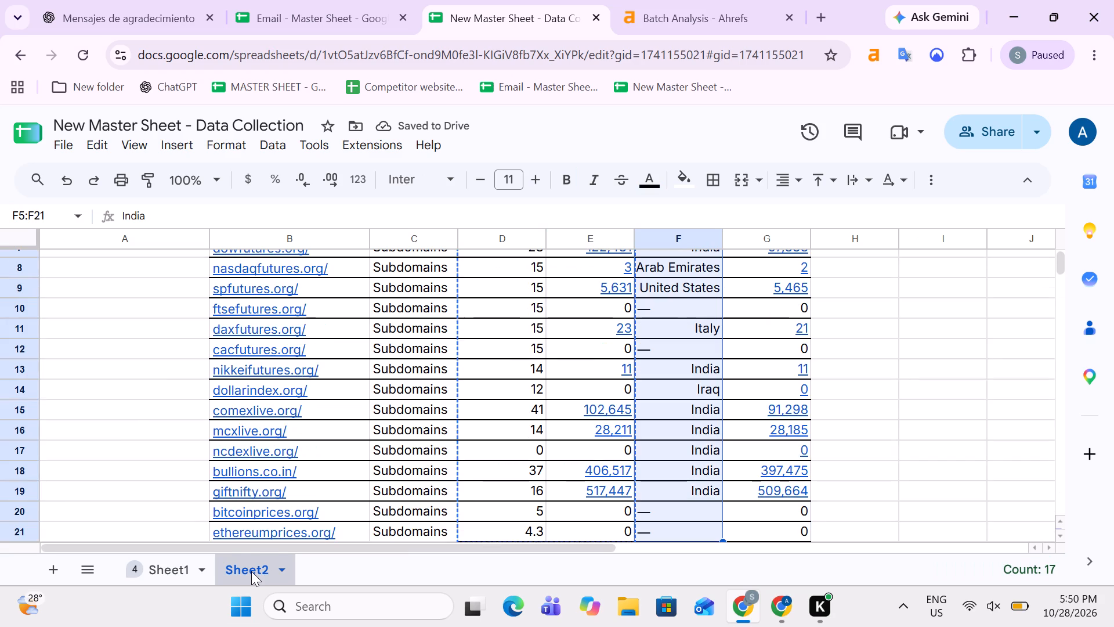
{"action": "key", "text": "ctrl+c"}
{"action": "left_click", "coordinate": [182, 567]}
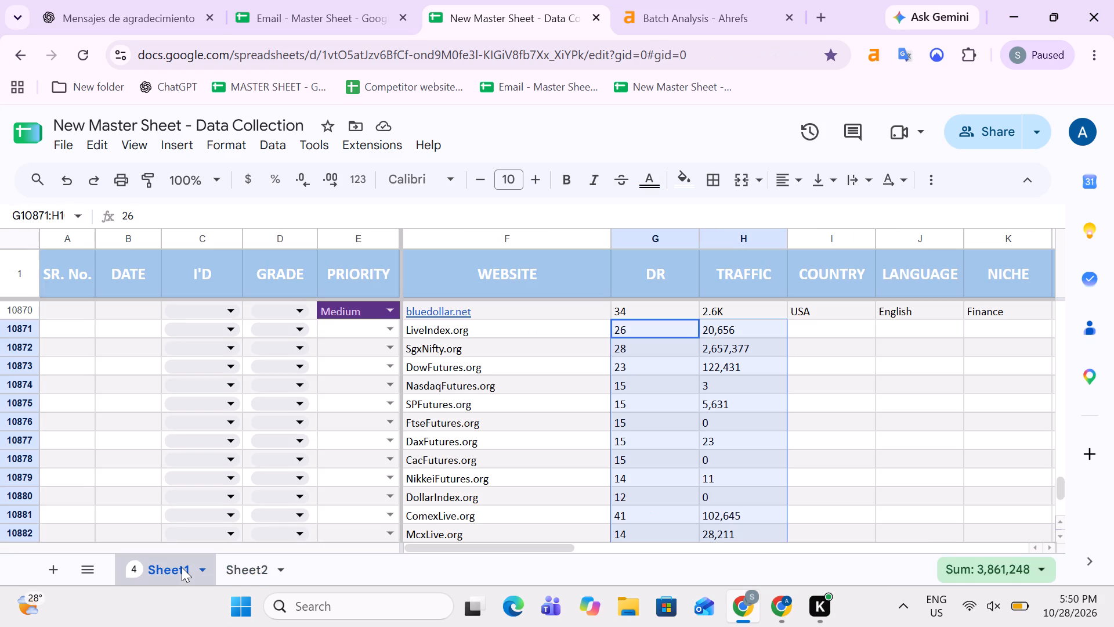
{"action": "key", "text": "Right"}
{"action": "key", "text": "Right"}
{"action": "key", "text": "ctrl+v"}
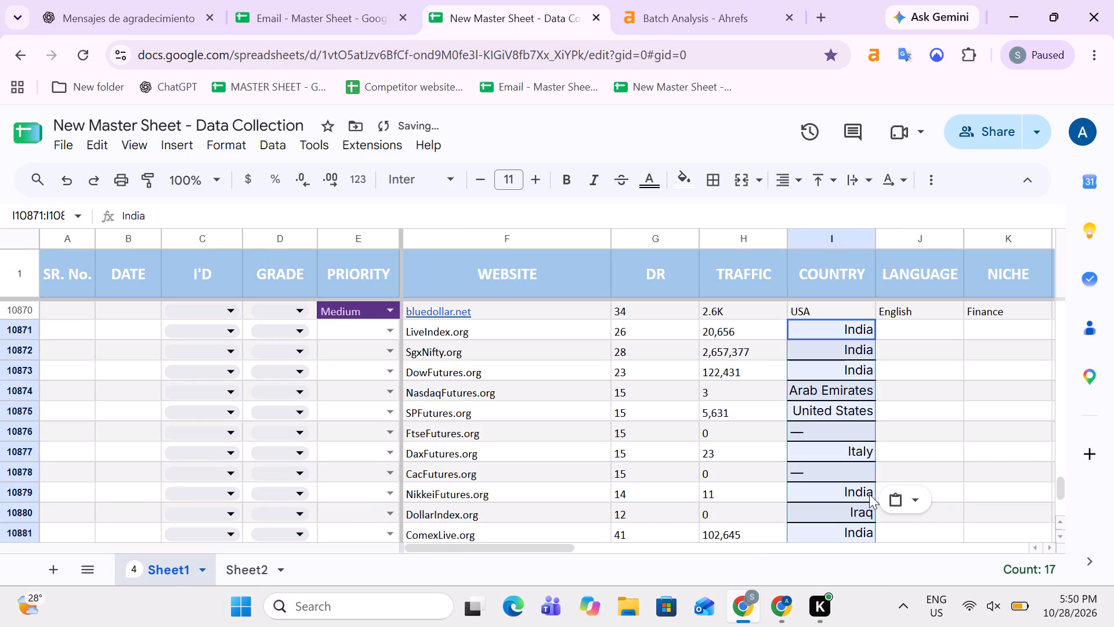
{"action": "left_click", "coordinate": [896, 492]}
{"action": "left_click", "coordinate": [915, 369]}
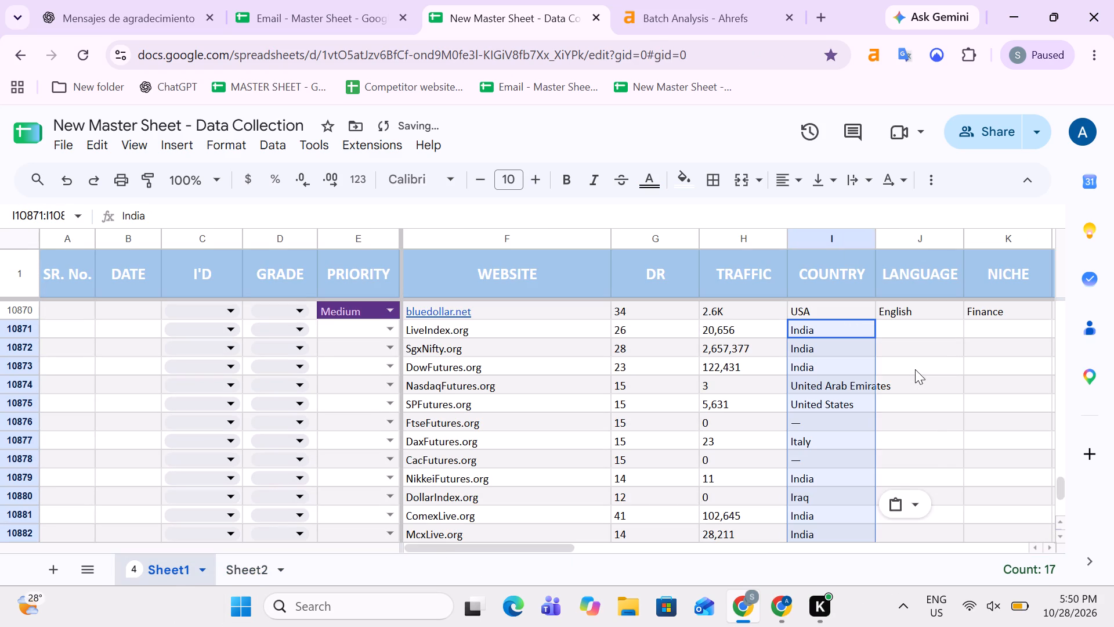
Set the country to USA for NasdaqFutures.org, SPFutures.org, FtseFutures.org and CacFutures.org.
{"action": "key", "text": "Down"}
{"action": "key", "text": "Down"}
{"action": "key", "text": "Down"}
{"action": "key", "text": "Down"}
{"action": "key", "text": "Down"}
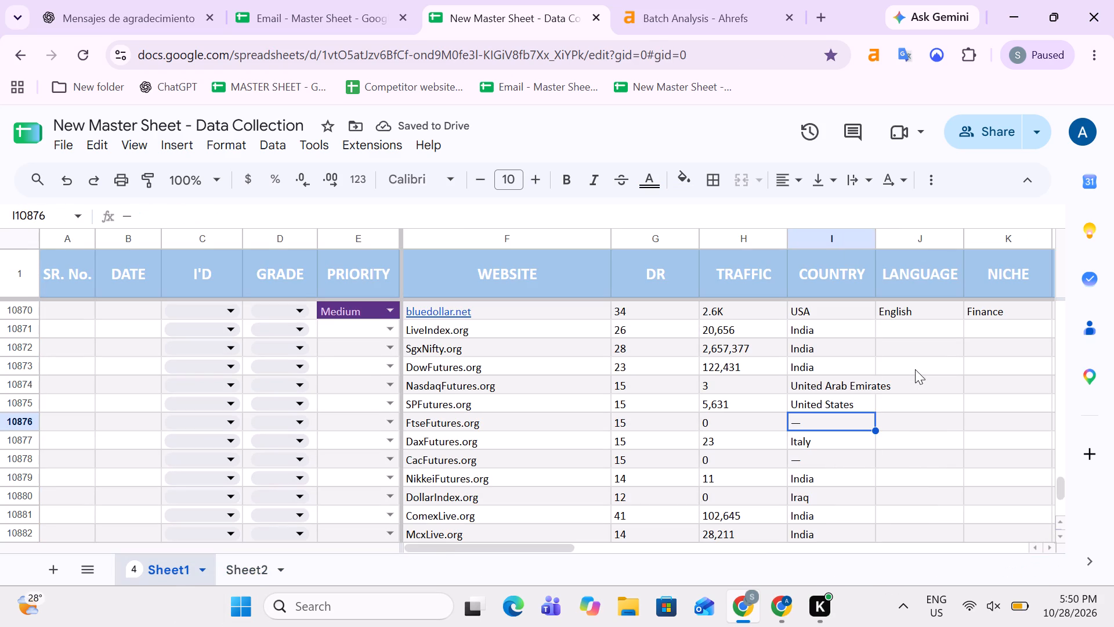
{"action": "key", "text": "Up"}
{"action": "key", "text": "Up"}
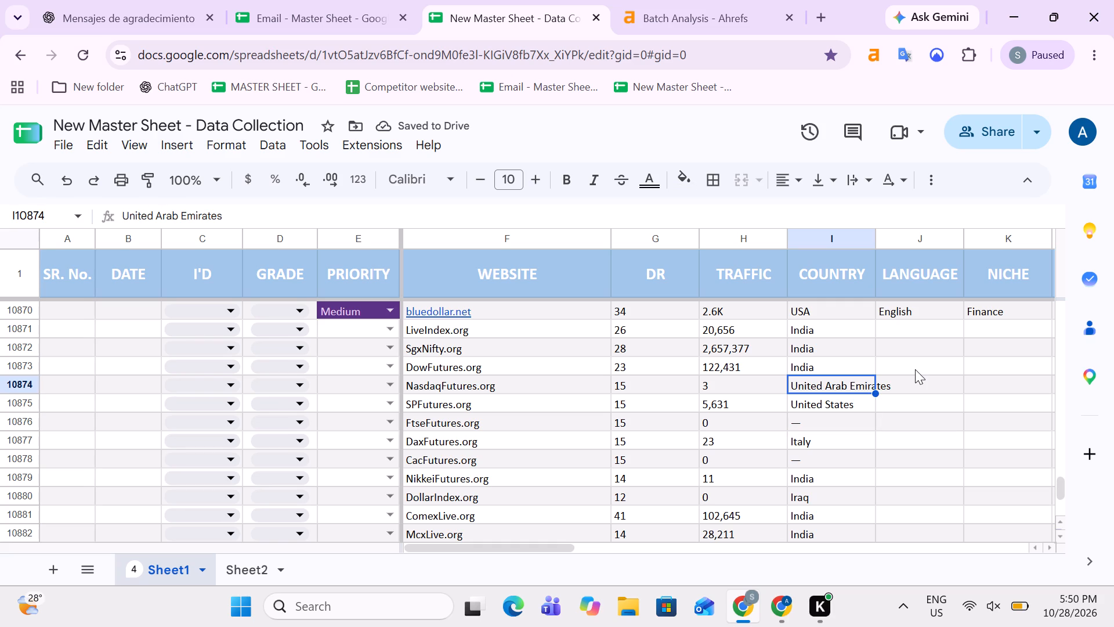
{"action": "type", "text": "US"}
{"action": "key", "text": "Right"}
{"action": "key", "text": "Left"}
{"action": "key", "text": "ctrl+c"}
{"action": "key", "text": "Down"}
{"action": "key", "text": "ctrl+v"}
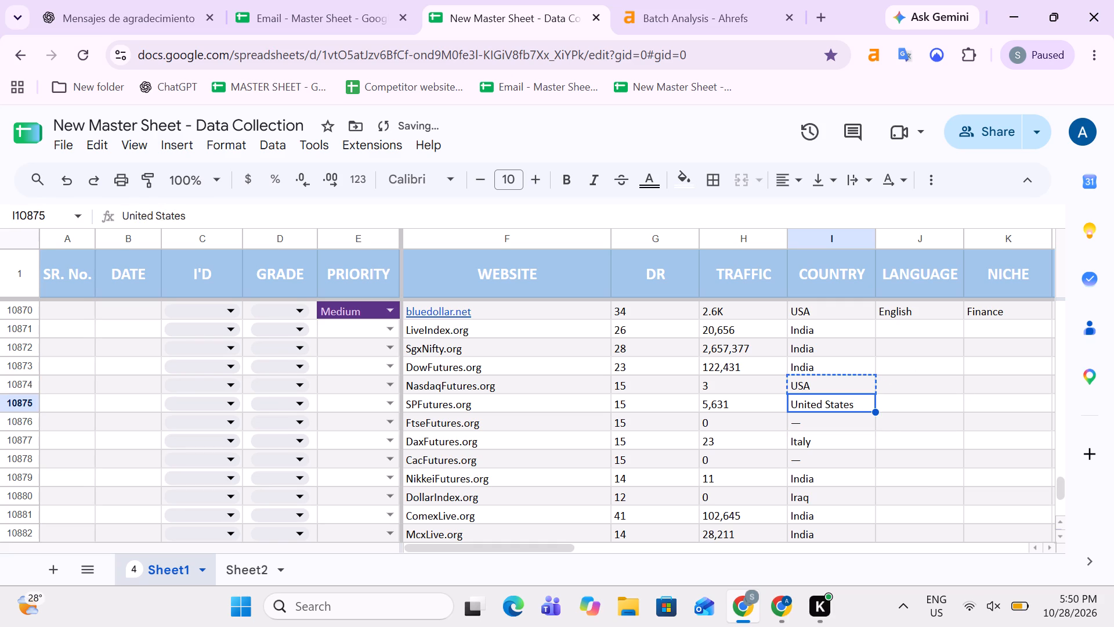
{"action": "key", "text": "Down"}
{"action": "key", "text": "ctrl+v"}
{"action": "key", "text": "Down"}
{"action": "key", "text": "Down"}
{"action": "key", "text": "ctrl+v"}
Set the country to USA for BitcoinPrices.org and EthereumPrices.org in rows 10886 and 10887.
{"action": "key", "text": "Down"}
{"action": "key", "text": "Down"}
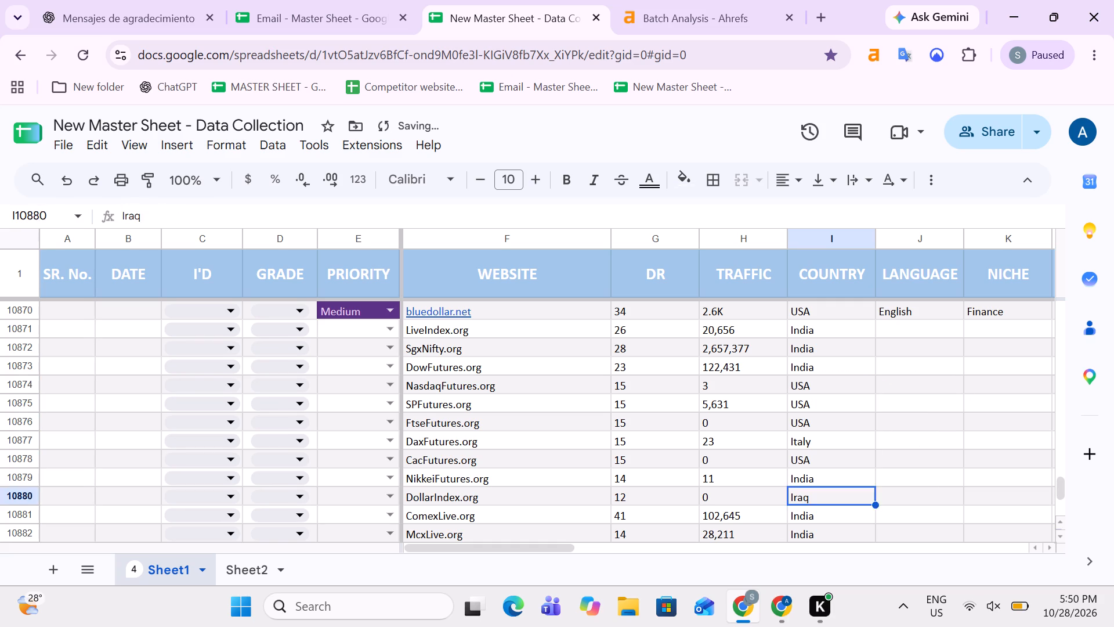
{"action": "key", "text": "Down"}
{"action": "key", "text": "Down"}
{"action": "key", "text": "Down"}
{"action": "key", "text": "Down"}
{"action": "key", "text": "Down"}
{"action": "key", "text": "Down"}
{"action": "key", "text": "Down"}
{"action": "key", "text": "Down"}
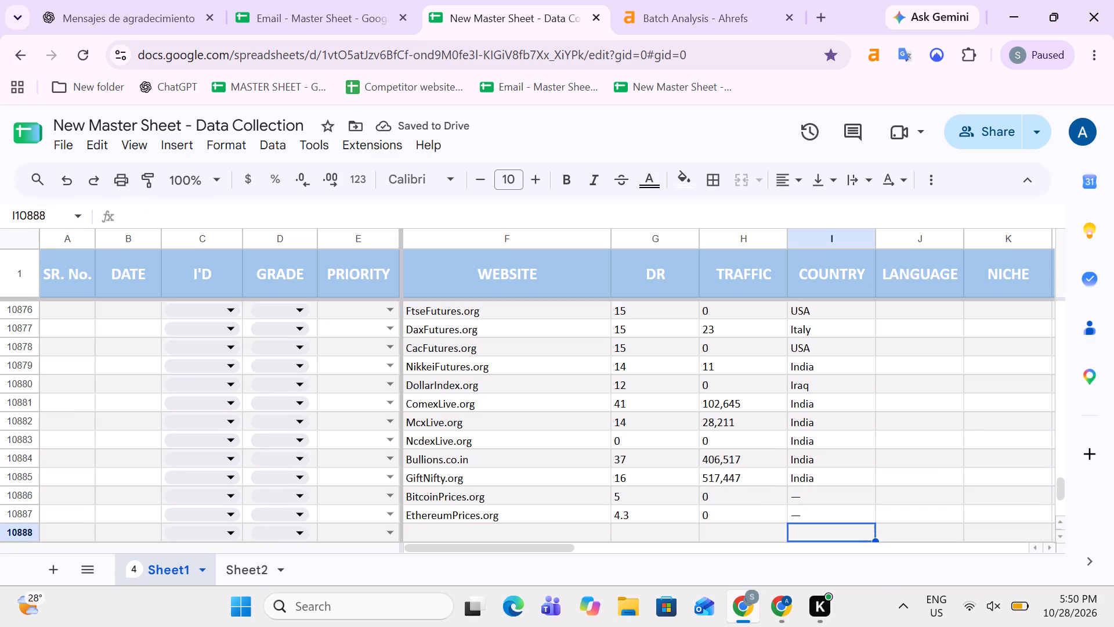
{"action": "key", "text": "Up"}
{"action": "key", "text": "Up"}
{"action": "key", "text": "shift+Down"}
{"action": "key", "text": "ctrl+v"}
{"action": "key", "text": "Up"}
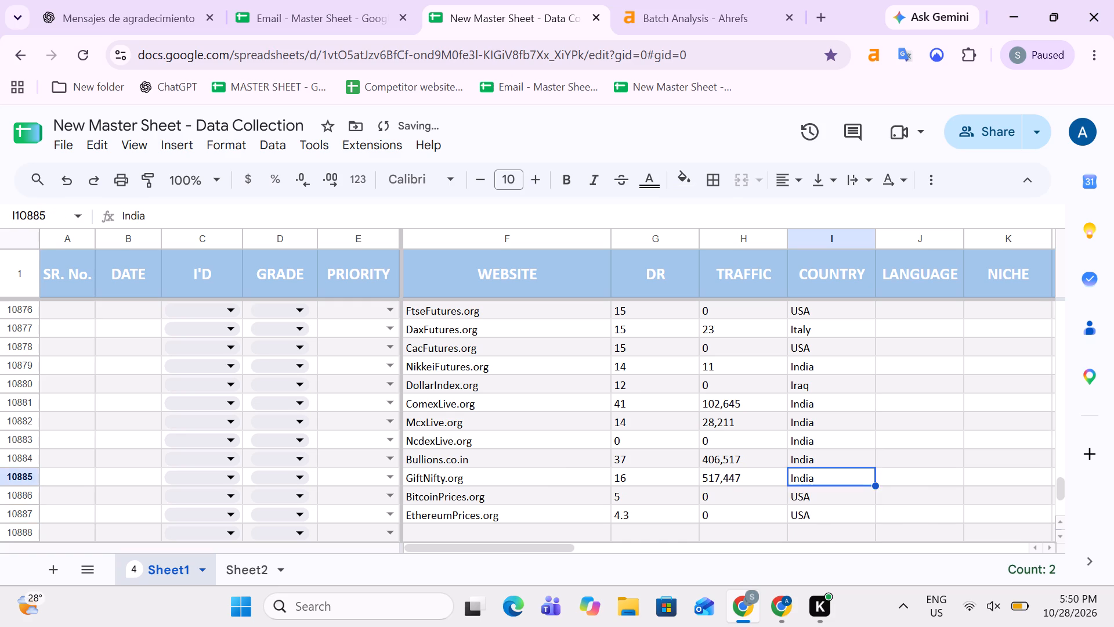
Return to the LiveIndex.org row, 10871, and select its Language cell.
{"action": "key", "text": "Up"}
{"action": "key", "text": "Up"}
{"action": "key", "text": "Up"}
{"action": "key", "text": "Up"}
{"action": "key", "text": "Up"}
{"action": "key", "text": "Up"}
{"action": "key", "text": "Up"}
{"action": "key", "text": "Up"}
{"action": "key", "text": "Up"}
{"action": "key", "text": "Up"}
{"action": "key", "text": "Up"}
{"action": "key", "text": "Up"}
{"action": "key", "text": "Up"}
{"action": "key", "text": "Up"}
{"action": "key", "text": "Up"}
{"action": "key", "text": "Up"}
{"action": "key", "text": "Up"}
{"action": "key", "text": "Up"}
{"action": "key", "text": "Up"}
{"action": "key", "text": "Down"}
{"action": "key", "text": "Down"}
{"action": "key", "text": "Down"}
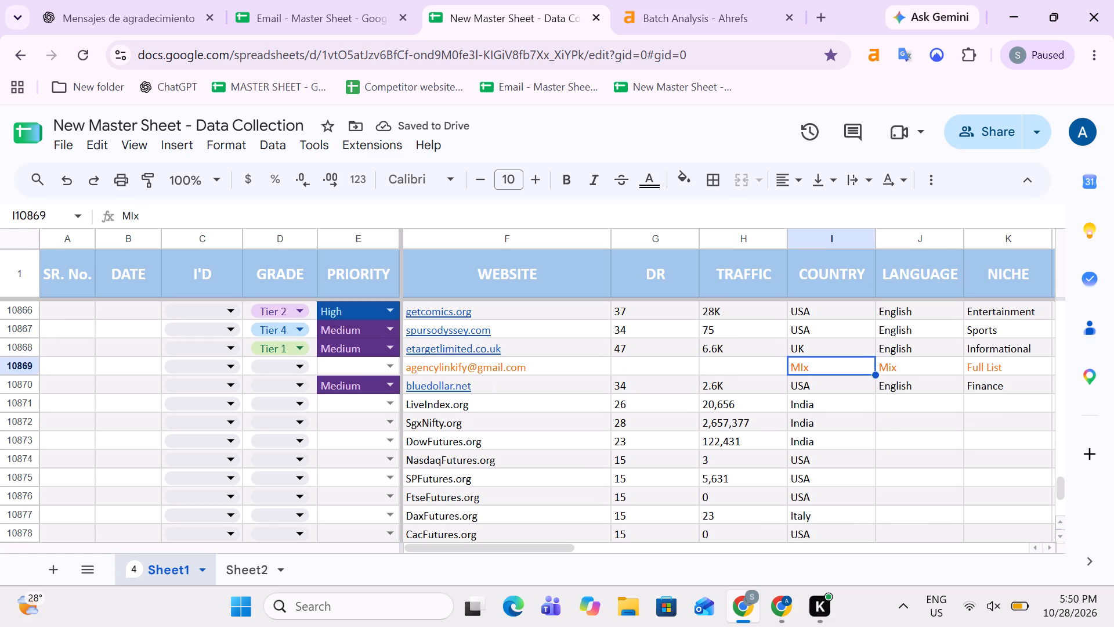
{"action": "key", "text": "Down"}
{"action": "key", "text": "Down"}
{"action": "key", "text": "Right"}
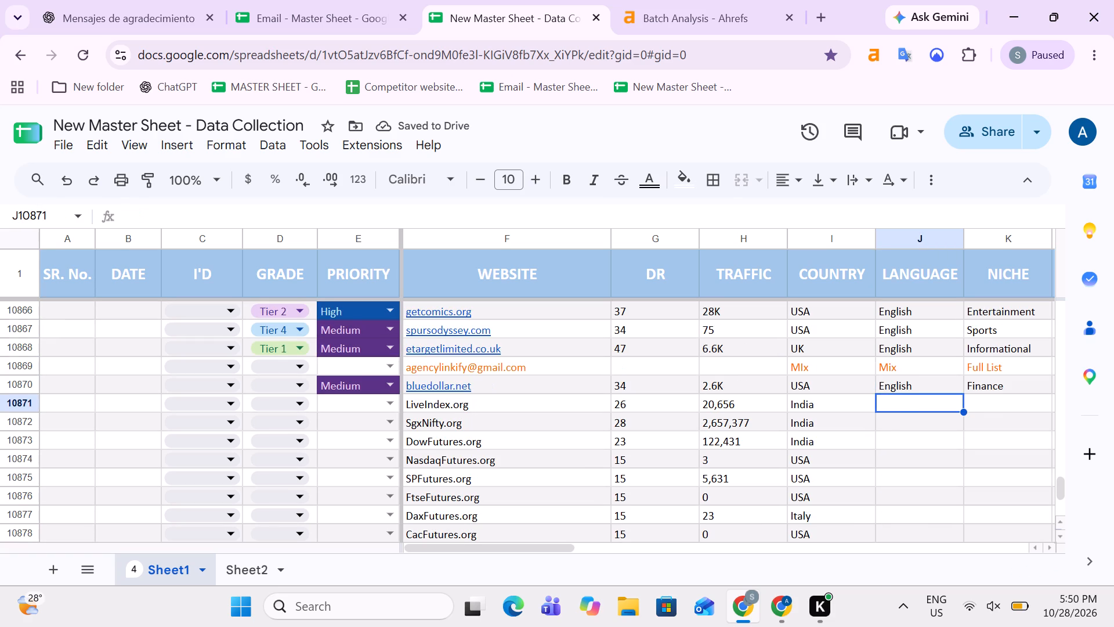
Set LiveIndex.org's language to English and copy it down the Language column for rows 10872 to 10887.
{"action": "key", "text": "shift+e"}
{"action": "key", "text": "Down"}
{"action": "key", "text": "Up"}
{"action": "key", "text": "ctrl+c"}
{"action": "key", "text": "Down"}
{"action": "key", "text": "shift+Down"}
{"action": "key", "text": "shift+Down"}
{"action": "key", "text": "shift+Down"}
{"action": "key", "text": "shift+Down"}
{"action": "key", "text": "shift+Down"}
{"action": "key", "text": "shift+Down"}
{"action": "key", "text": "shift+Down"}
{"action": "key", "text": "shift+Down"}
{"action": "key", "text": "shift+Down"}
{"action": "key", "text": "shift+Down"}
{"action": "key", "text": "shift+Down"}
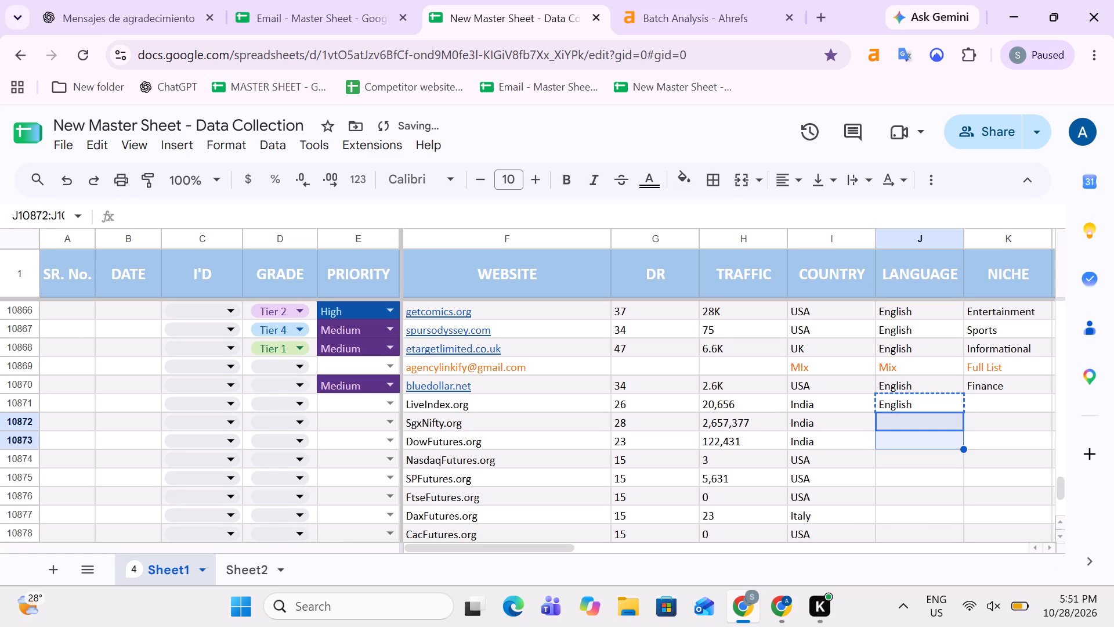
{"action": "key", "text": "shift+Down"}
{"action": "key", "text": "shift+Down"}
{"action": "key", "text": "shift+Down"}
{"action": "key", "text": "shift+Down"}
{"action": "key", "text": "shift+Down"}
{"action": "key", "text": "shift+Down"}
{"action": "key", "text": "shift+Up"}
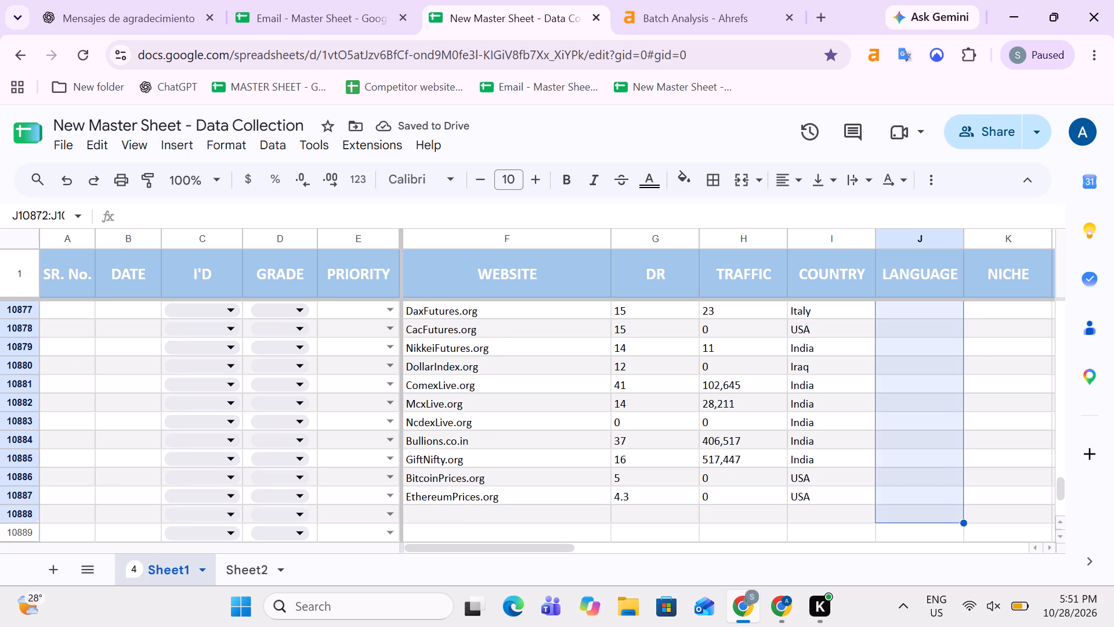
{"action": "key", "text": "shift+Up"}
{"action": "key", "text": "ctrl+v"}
Look across the LiveIndex.org row, from the I'D column through Contact Details, for cells still to fill.
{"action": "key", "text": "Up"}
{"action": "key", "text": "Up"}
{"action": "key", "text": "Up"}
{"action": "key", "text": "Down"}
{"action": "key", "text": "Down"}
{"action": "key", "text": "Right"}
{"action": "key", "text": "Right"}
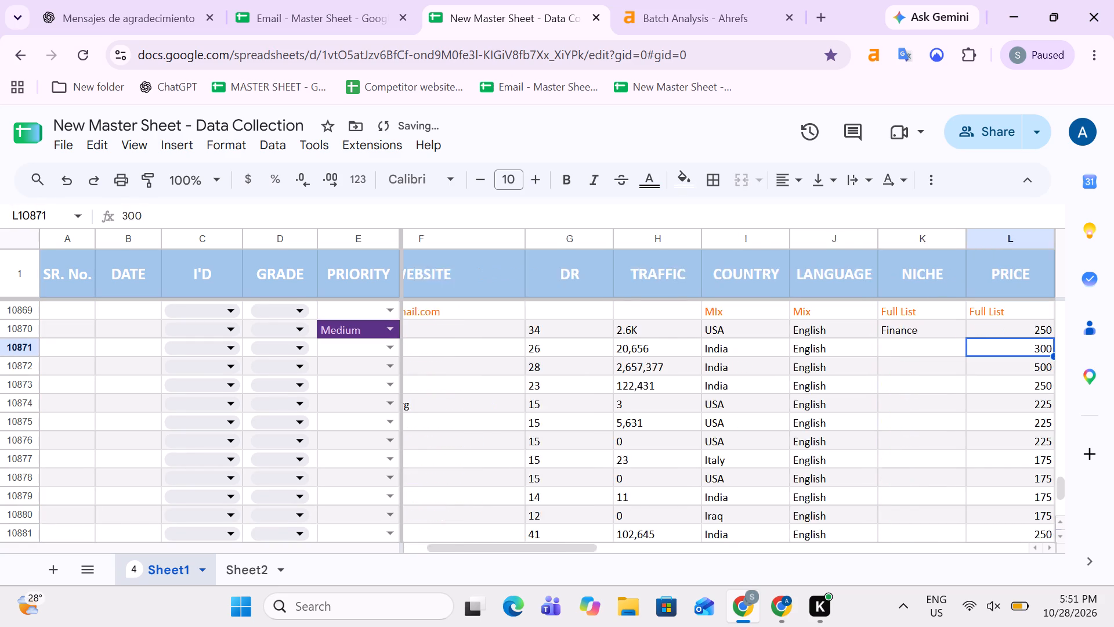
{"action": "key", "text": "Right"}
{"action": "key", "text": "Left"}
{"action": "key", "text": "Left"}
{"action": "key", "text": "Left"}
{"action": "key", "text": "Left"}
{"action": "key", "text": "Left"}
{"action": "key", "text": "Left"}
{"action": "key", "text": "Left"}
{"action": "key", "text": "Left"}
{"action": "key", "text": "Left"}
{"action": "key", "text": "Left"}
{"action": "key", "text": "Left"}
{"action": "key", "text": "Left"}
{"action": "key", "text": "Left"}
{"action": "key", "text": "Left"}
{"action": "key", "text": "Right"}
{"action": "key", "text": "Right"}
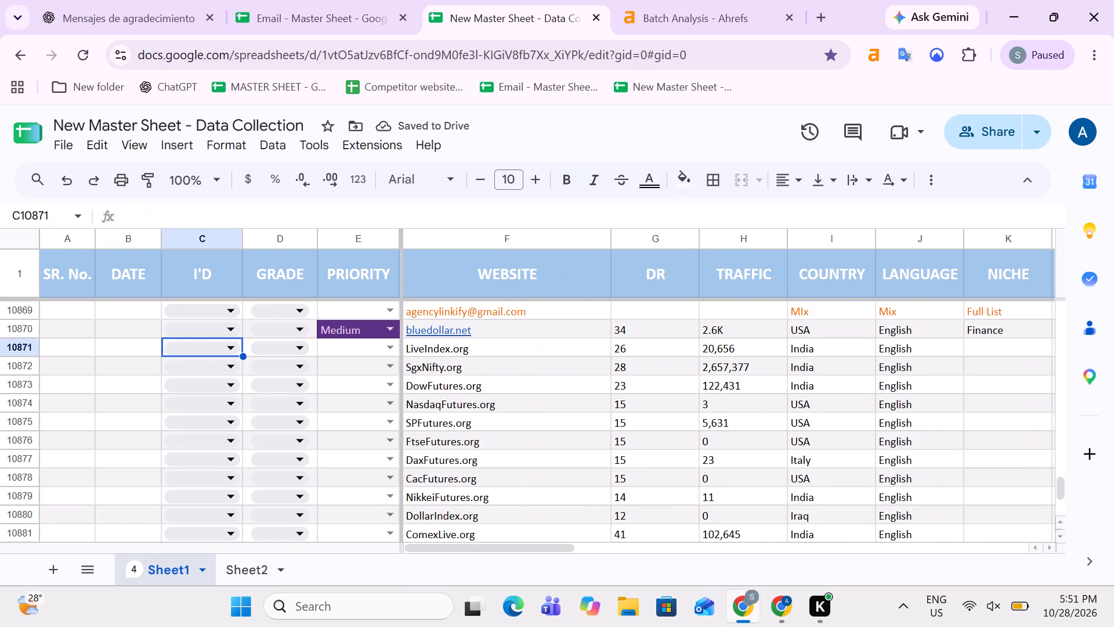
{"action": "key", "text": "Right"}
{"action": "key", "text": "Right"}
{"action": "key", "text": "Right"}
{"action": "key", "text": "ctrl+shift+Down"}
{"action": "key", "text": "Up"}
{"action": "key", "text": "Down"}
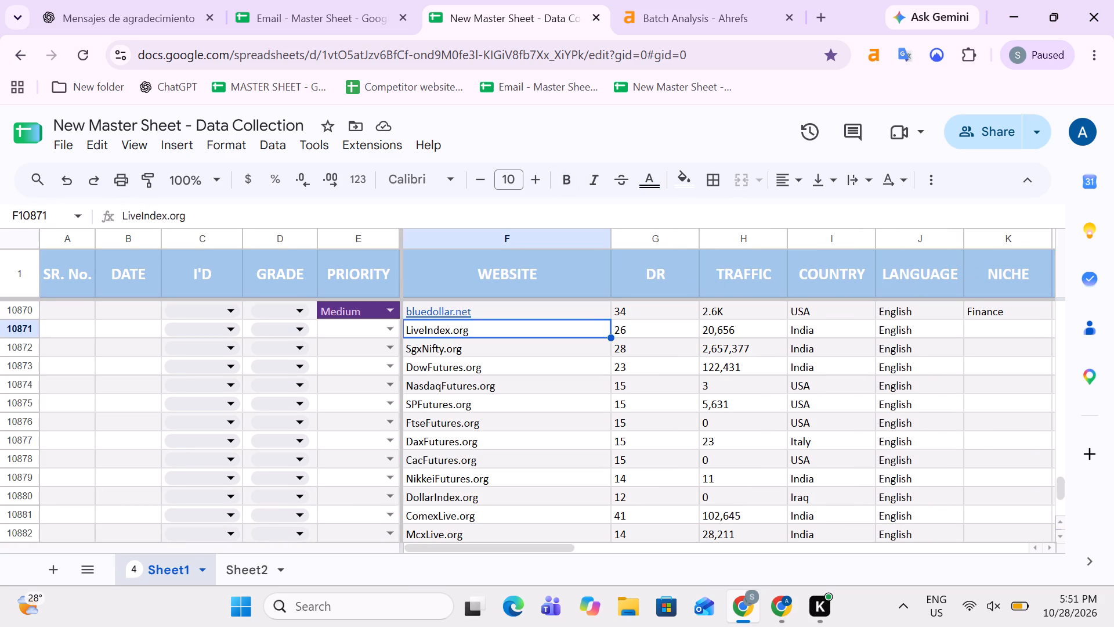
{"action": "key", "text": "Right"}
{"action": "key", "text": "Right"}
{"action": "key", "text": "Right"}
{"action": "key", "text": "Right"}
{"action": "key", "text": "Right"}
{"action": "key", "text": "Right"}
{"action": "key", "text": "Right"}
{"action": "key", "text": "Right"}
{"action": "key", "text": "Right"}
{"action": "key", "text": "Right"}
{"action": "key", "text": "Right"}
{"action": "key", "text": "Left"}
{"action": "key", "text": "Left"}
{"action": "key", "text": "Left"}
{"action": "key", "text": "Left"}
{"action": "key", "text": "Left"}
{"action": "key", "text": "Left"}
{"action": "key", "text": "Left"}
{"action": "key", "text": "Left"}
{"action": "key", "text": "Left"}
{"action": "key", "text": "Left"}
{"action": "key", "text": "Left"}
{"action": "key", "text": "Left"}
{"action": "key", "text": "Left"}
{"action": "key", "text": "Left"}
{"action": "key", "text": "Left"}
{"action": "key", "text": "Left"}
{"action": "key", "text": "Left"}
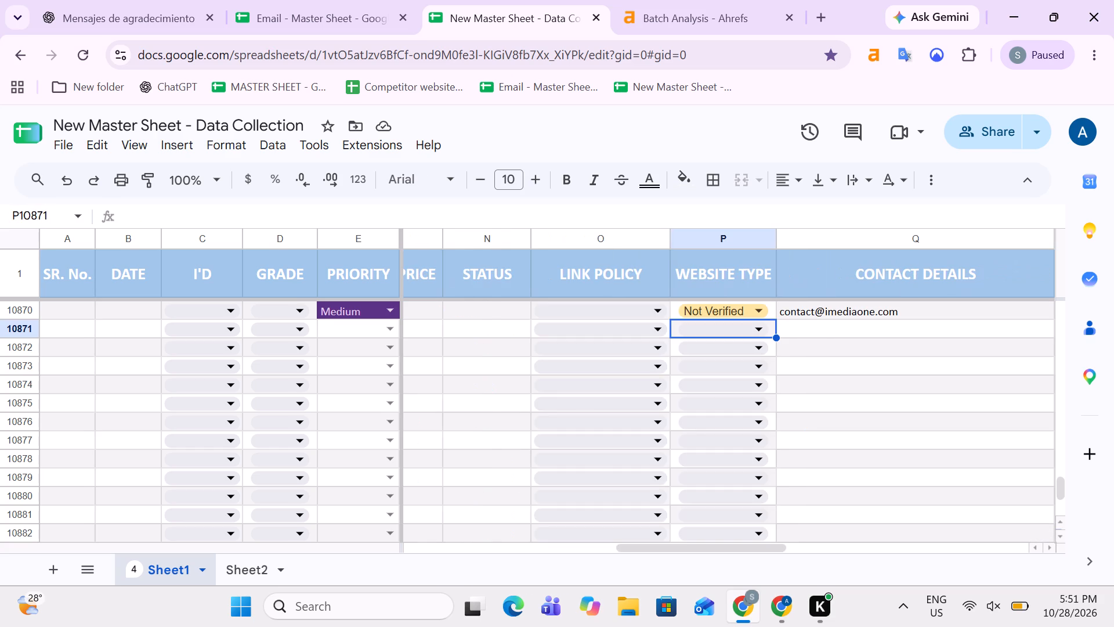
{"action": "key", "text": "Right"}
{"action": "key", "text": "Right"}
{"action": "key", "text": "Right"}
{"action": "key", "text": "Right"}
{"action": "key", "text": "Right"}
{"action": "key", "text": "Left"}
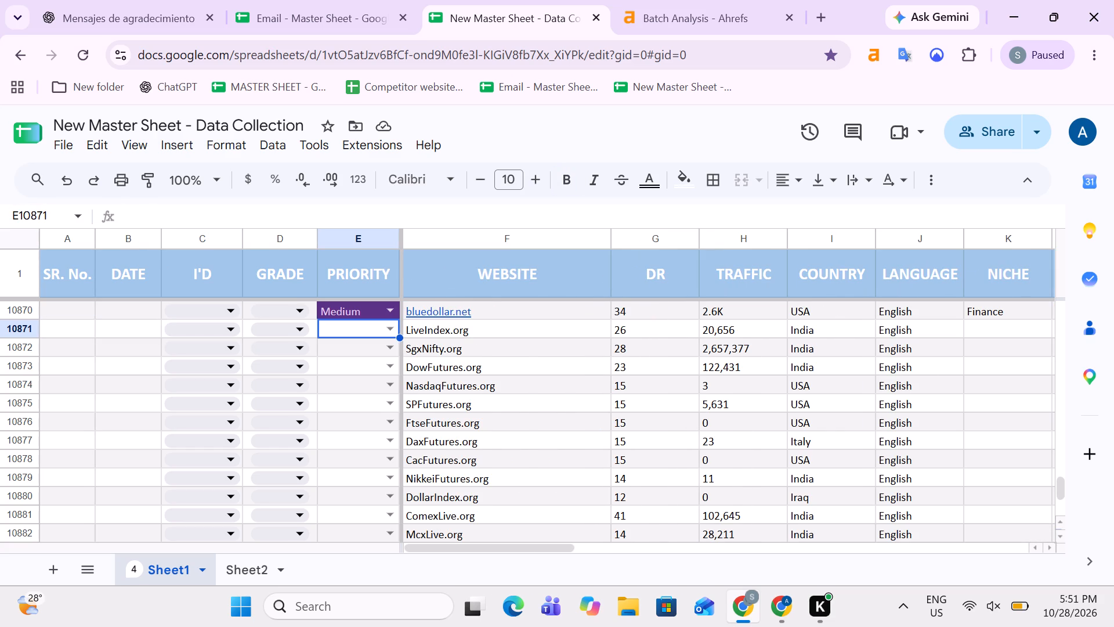
Close the Ahrefs batch analysis and open the copied LiveIndex.org website address in a new tab of the Gmail window.
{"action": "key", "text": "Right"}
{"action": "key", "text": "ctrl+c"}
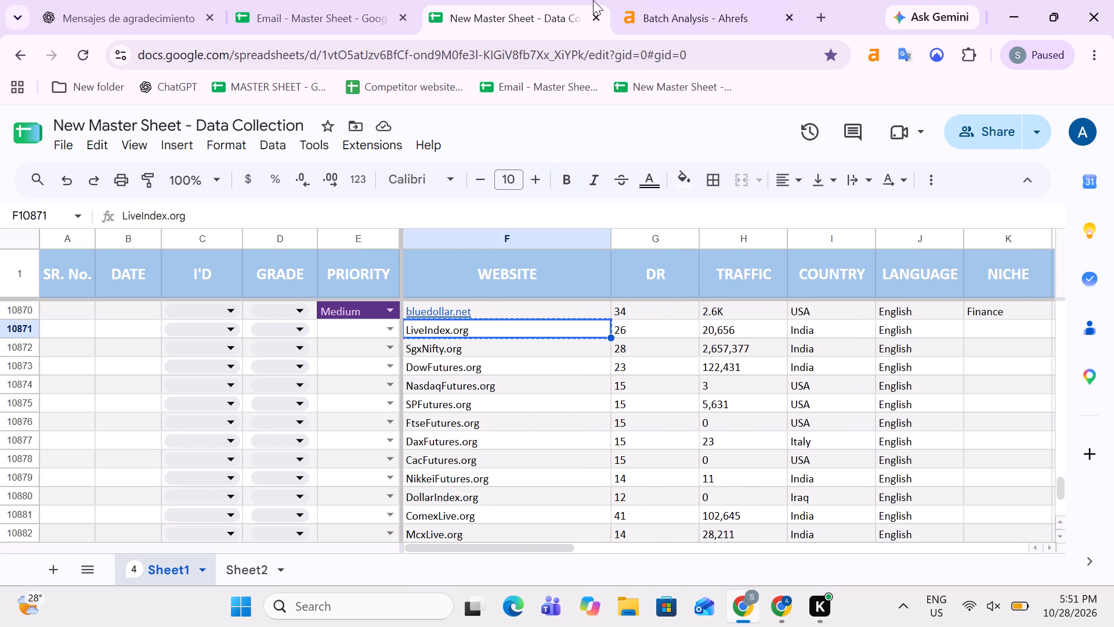
{"action": "left_click", "coordinate": [789, 13]}
{"action": "key", "text": "alt+Tab"}
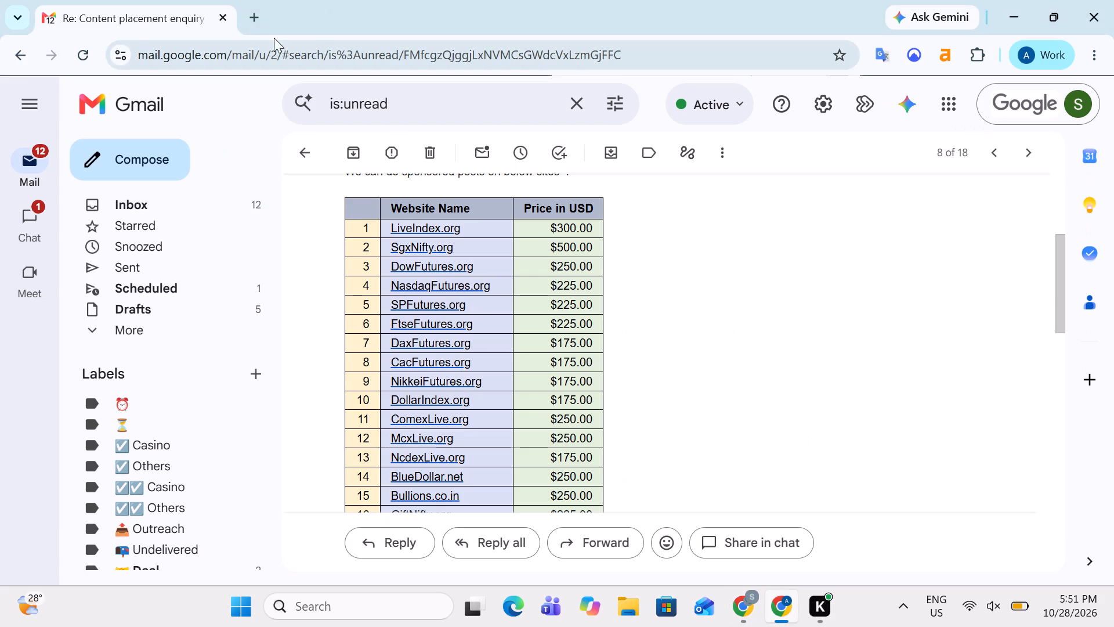
{"action": "left_click", "coordinate": [247, 17]}
{"action": "key", "text": "ctrl+v"}
{"action": "key", "text": "Return"}
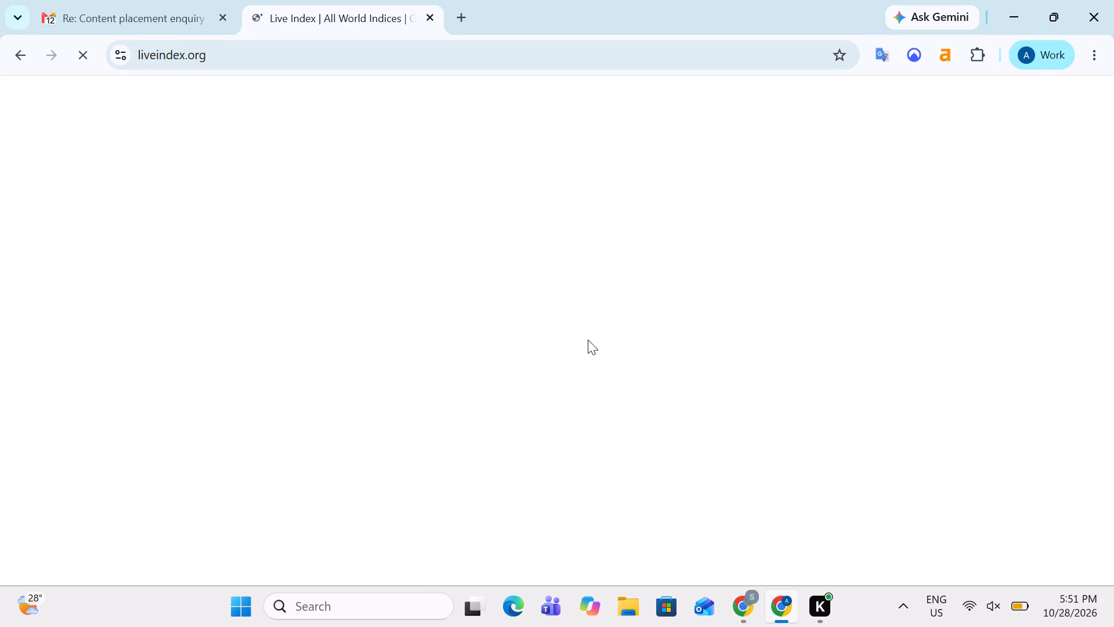
Examine the liveindex.org home page to judge its niche, dismissing the floating video and accepting the cookies.
{"action": "scroll", "coordinate": [538, 341], "scroll_direction": "down", "scroll_amount": 6}
{"action": "scroll", "coordinate": [637, 330], "scroll_direction": "down", "scroll_amount": 4}
{"action": "scroll", "coordinate": [653, 361], "scroll_direction": "up", "scroll_amount": 3}
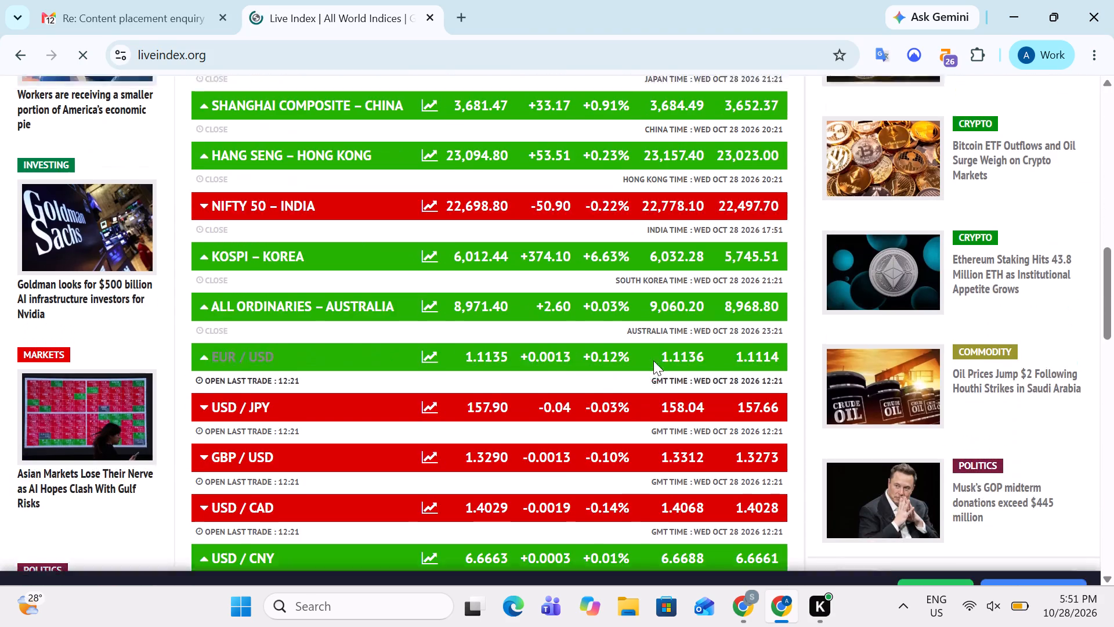
{"action": "scroll", "coordinate": [653, 361], "scroll_direction": "up", "scroll_amount": 13}
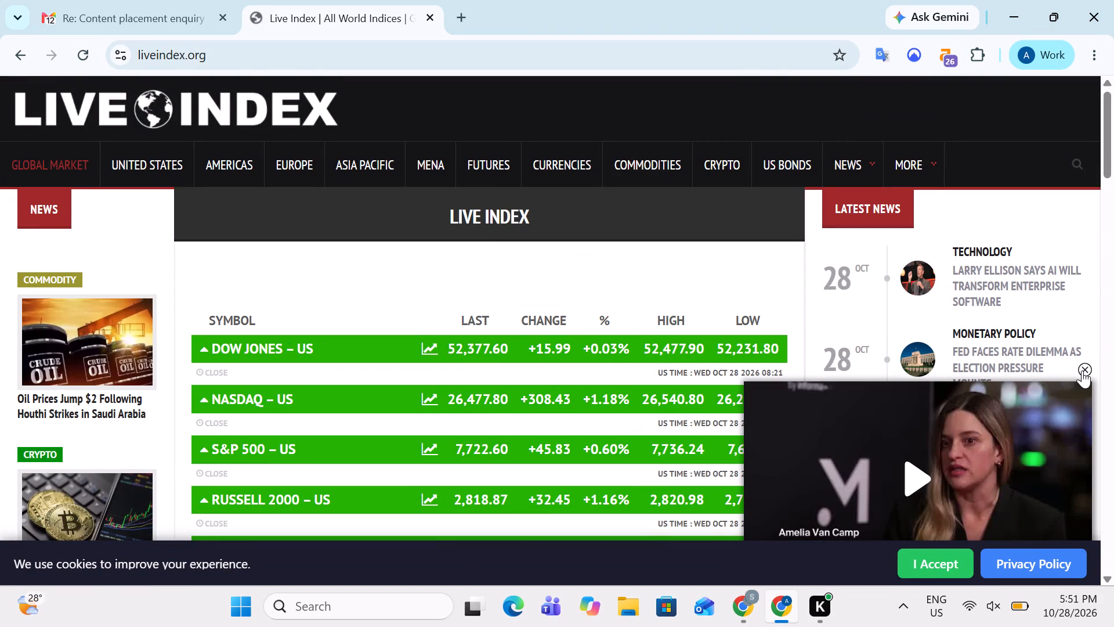
{"action": "left_click", "coordinate": [1082, 369]}
{"action": "scroll", "coordinate": [894, 262], "scroll_direction": "down", "scroll_amount": 6}
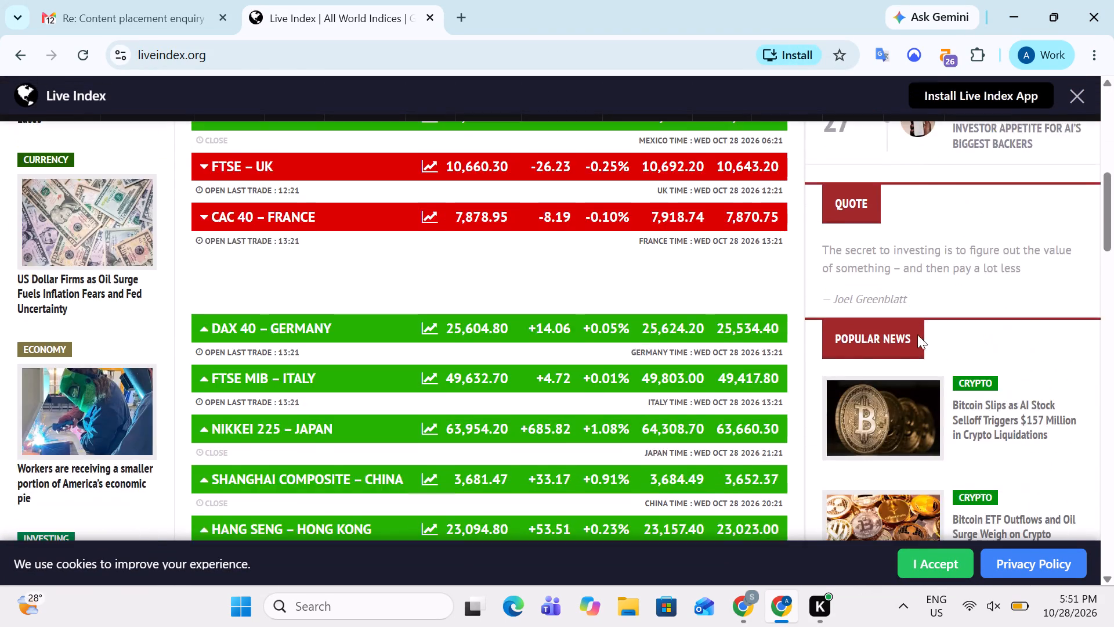
{"action": "scroll", "coordinate": [918, 337], "scroll_direction": "down", "scroll_amount": 10}
{"action": "left_click", "coordinate": [956, 560]}
{"action": "scroll", "coordinate": [906, 442], "scroll_direction": "up", "scroll_amount": 18}
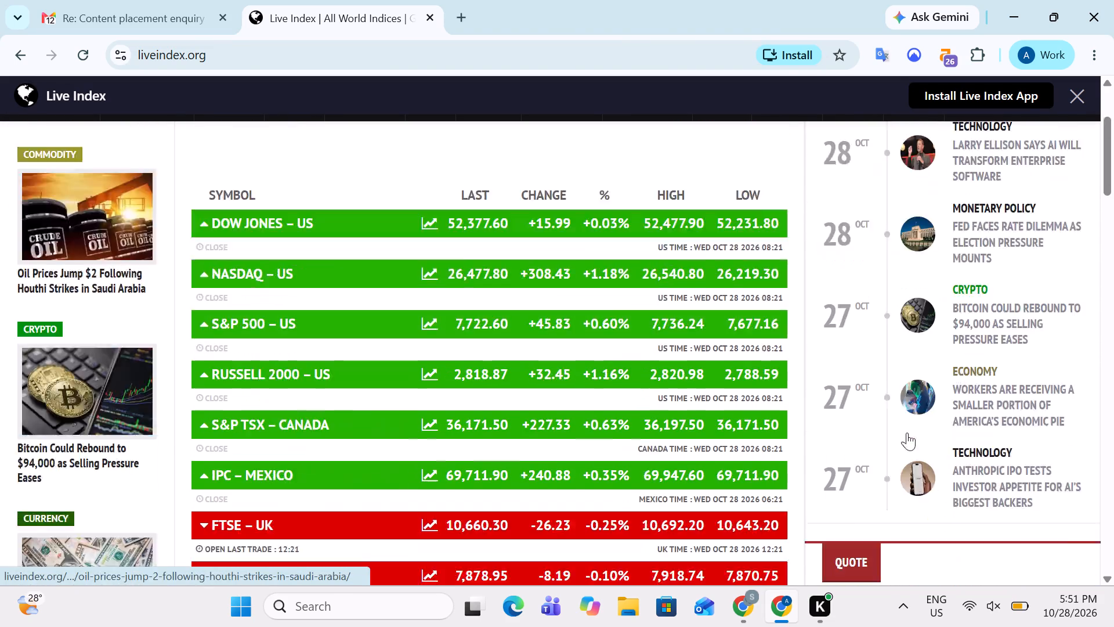
{"action": "scroll", "coordinate": [730, 367], "scroll_direction": "up", "scroll_amount": 5}
Return to the New Master Sheet and set LiveIndex.org's niche to Finance.
{"action": "key", "text": "alt+Tab"}
{"action": "key", "text": "Right"}
{"action": "key", "text": "Right"}
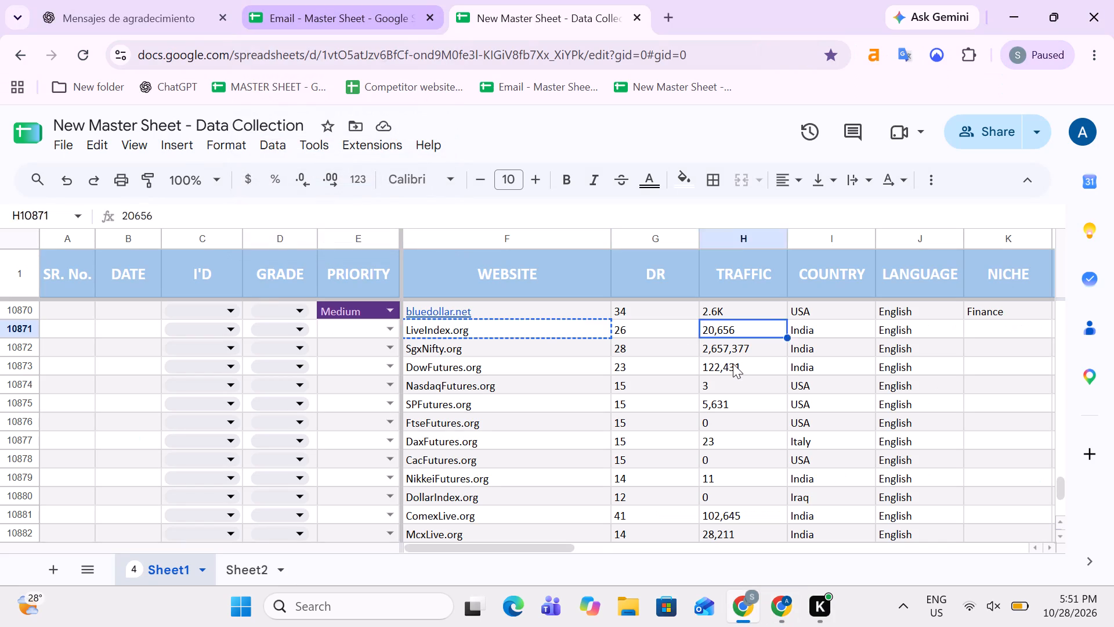
{"action": "key", "text": "Right"}
{"action": "key", "text": "Right"}
{"action": "key", "text": "Right"}
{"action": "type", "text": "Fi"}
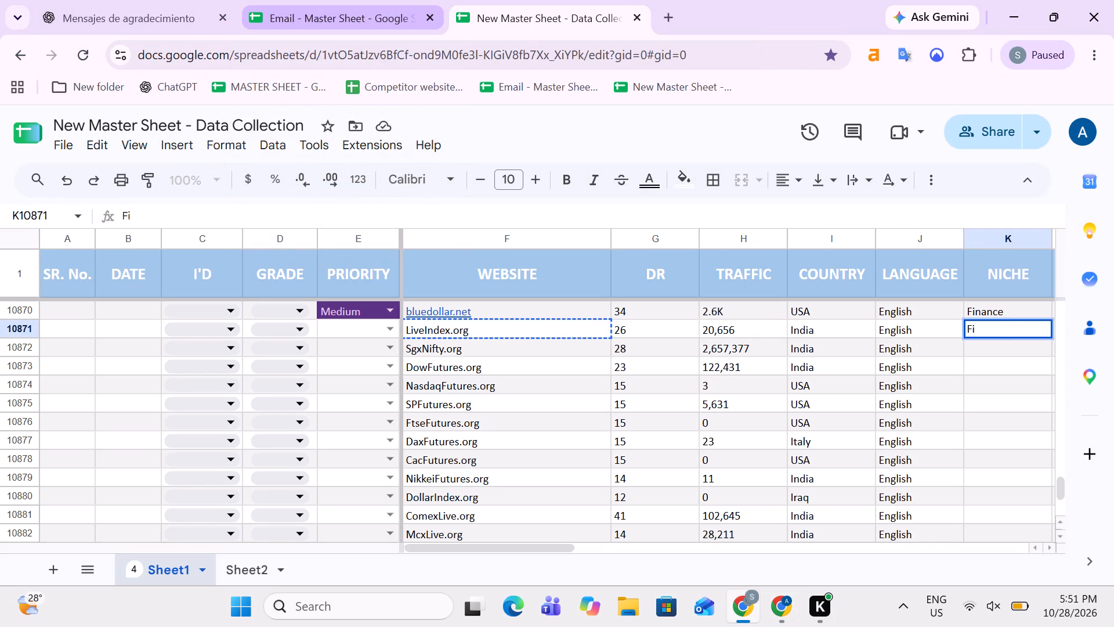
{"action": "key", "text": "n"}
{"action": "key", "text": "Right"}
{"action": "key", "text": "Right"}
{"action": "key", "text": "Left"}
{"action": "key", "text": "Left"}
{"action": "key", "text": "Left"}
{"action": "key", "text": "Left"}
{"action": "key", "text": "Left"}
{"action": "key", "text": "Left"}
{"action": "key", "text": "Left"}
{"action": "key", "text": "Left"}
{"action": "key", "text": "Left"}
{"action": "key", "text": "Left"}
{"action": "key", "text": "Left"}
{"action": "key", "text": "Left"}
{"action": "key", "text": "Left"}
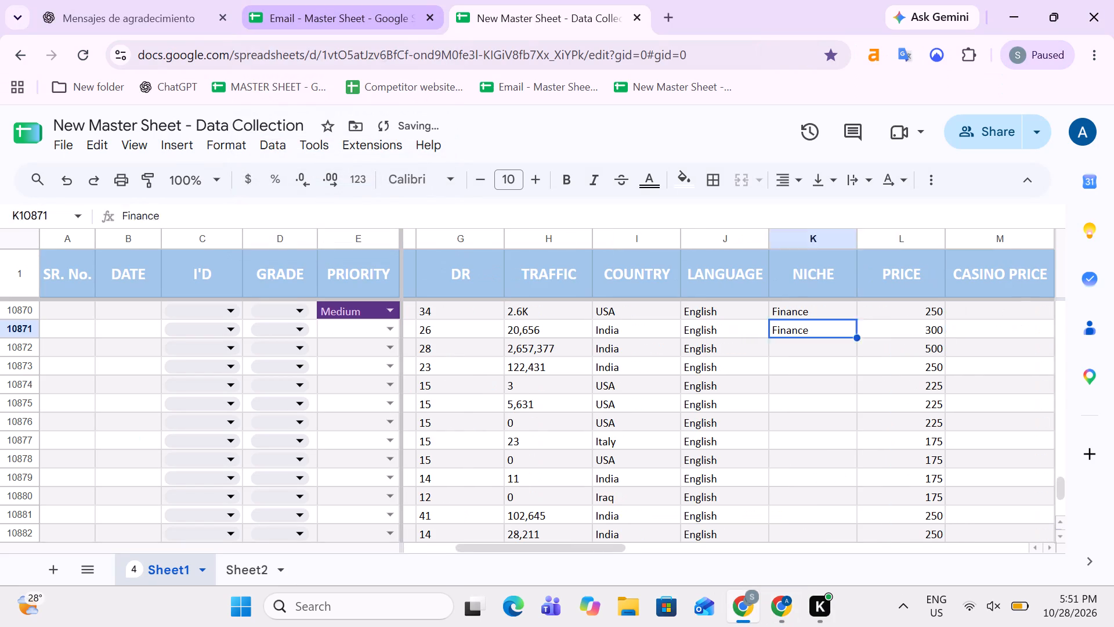
Set LiveIndex.org's website type to Not Verified.
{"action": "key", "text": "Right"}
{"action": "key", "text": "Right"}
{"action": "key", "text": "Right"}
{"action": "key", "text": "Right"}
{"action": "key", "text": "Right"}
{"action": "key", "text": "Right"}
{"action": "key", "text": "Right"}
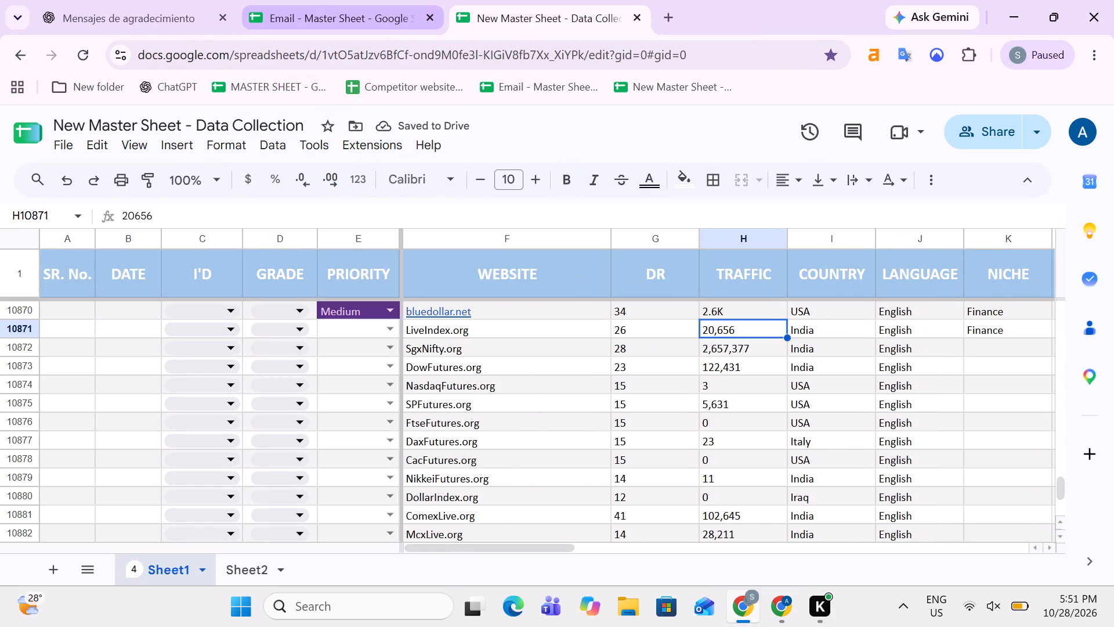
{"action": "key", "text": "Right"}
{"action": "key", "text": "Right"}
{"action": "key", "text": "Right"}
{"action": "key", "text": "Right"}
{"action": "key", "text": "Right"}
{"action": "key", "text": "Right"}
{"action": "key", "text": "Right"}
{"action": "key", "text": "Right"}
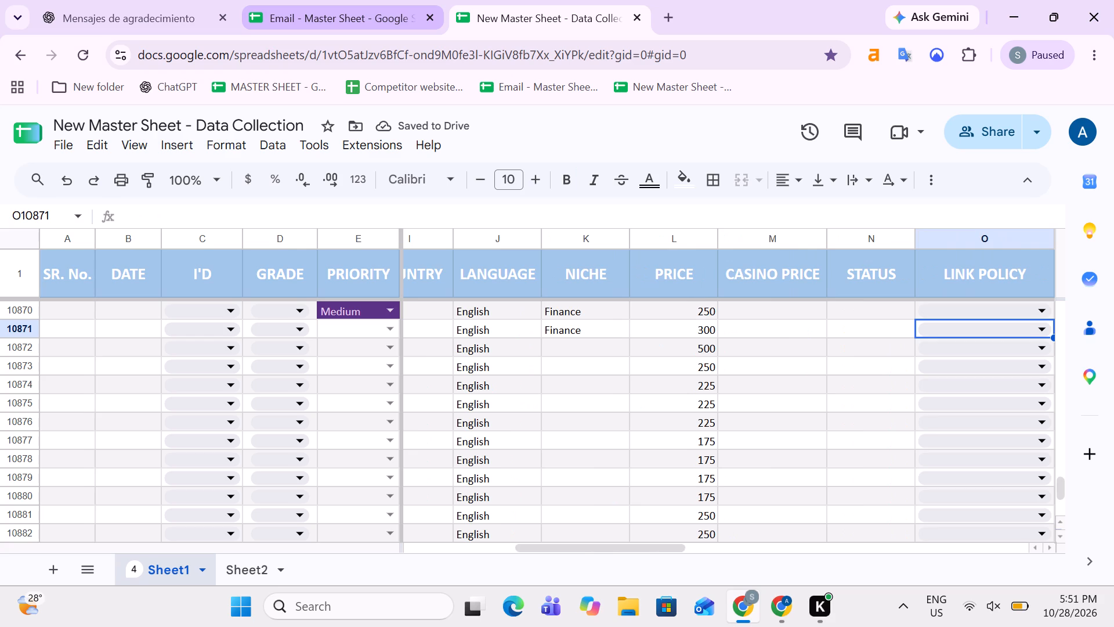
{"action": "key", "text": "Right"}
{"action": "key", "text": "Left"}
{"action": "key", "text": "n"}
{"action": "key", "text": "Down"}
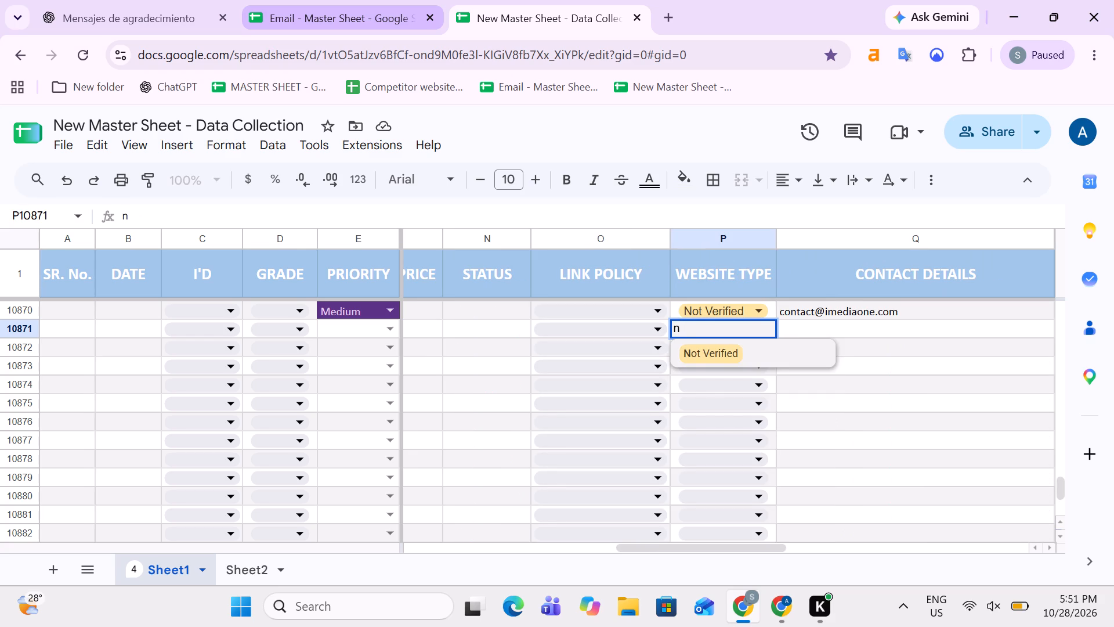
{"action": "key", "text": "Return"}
Copy the SgxNifty.org website address from the next row and switch to the browser window showing the Live Index site.
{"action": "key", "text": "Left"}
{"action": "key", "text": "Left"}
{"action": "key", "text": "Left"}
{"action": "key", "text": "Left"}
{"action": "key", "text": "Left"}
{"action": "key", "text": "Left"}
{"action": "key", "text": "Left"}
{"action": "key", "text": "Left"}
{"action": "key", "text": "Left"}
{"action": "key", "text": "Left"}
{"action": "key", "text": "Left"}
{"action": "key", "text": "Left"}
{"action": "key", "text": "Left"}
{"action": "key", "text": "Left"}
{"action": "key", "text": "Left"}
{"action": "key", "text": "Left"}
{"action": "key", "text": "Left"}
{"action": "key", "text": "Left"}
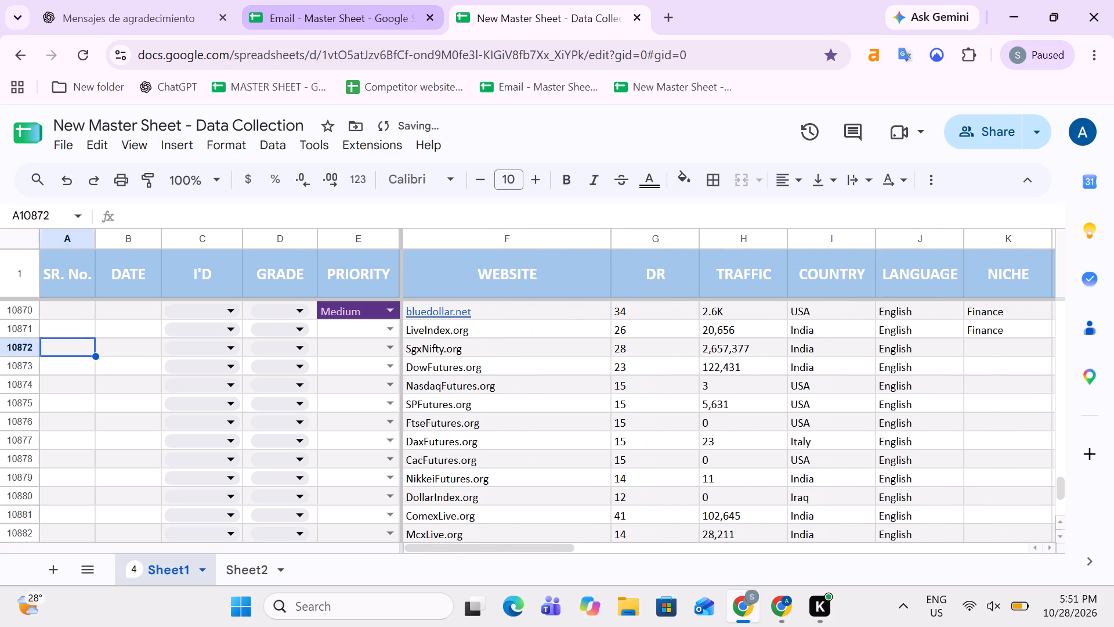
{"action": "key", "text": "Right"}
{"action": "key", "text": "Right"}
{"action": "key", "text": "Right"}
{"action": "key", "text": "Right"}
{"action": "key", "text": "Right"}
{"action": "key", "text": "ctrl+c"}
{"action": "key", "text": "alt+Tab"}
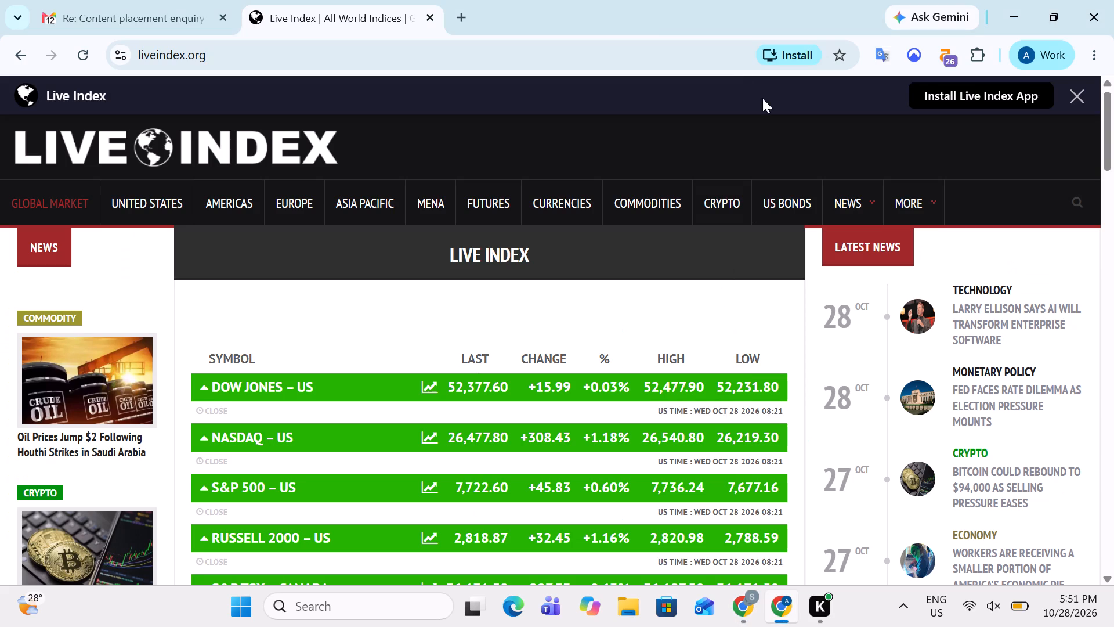
Open SgxNifty.org in the other browser window and examine its home page content.
{"action": "left_click", "coordinate": [680, 57]}
{"action": "key", "text": "ctrl+v"}
{"action": "key", "text": "Return"}
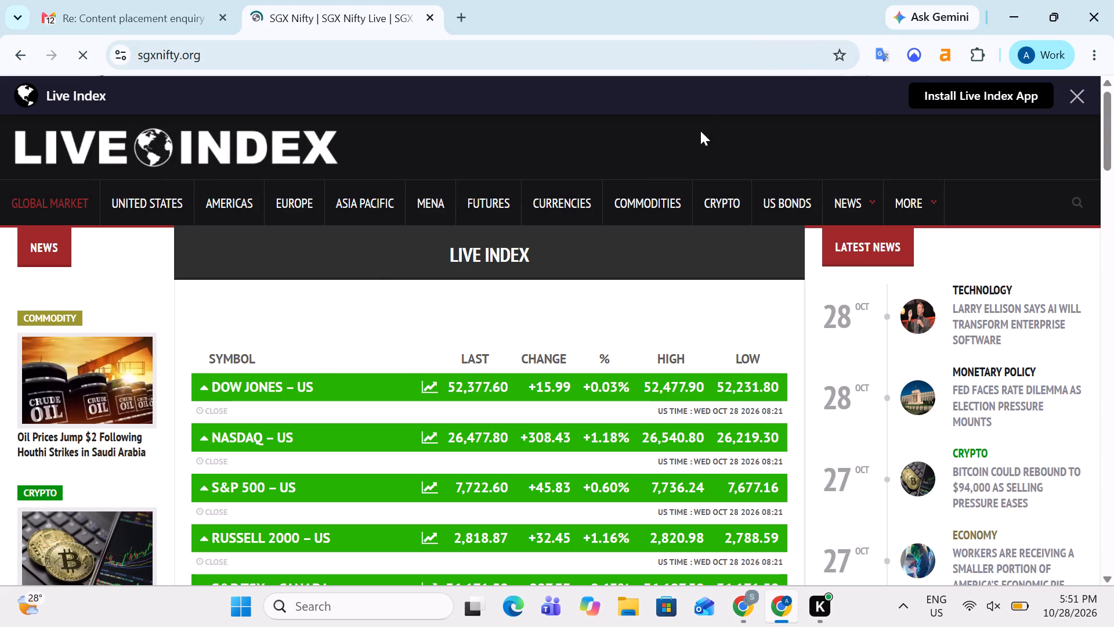
{"action": "scroll", "coordinate": [489, 385], "scroll_direction": "down", "scroll_amount": 6}
{"action": "scroll", "coordinate": [499, 410], "scroll_direction": "up", "scroll_amount": 15}
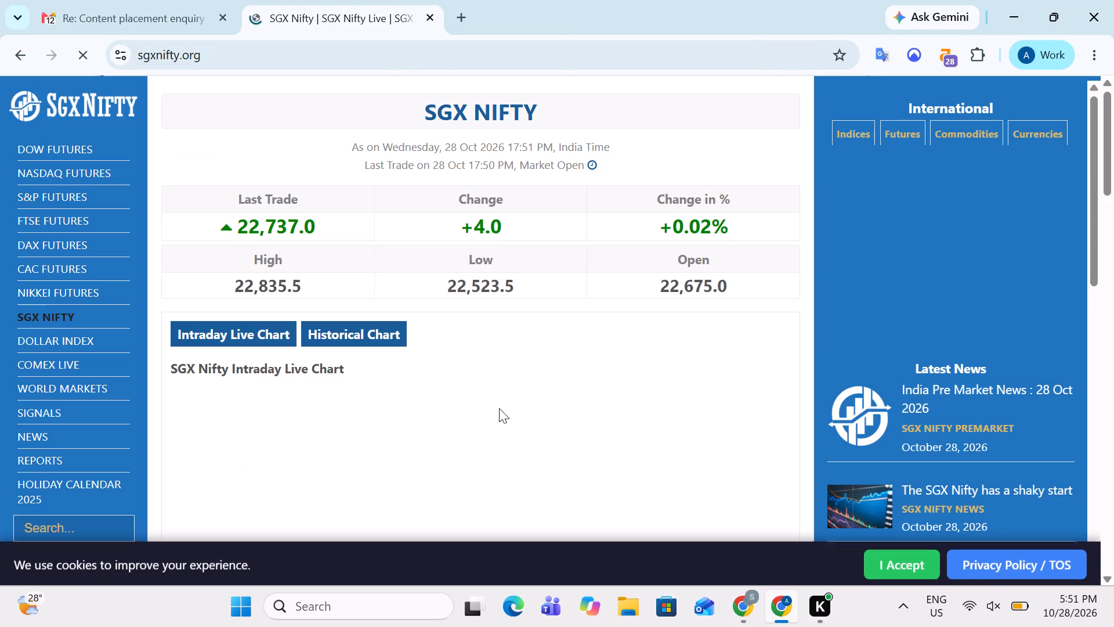
{"action": "scroll", "coordinate": [499, 408], "scroll_direction": "up", "scroll_amount": 2}
{"action": "scroll", "coordinate": [512, 363], "scroll_direction": "down", "scroll_amount": 8}
{"action": "scroll", "coordinate": [519, 371], "scroll_direction": "up", "scroll_amount": 7}
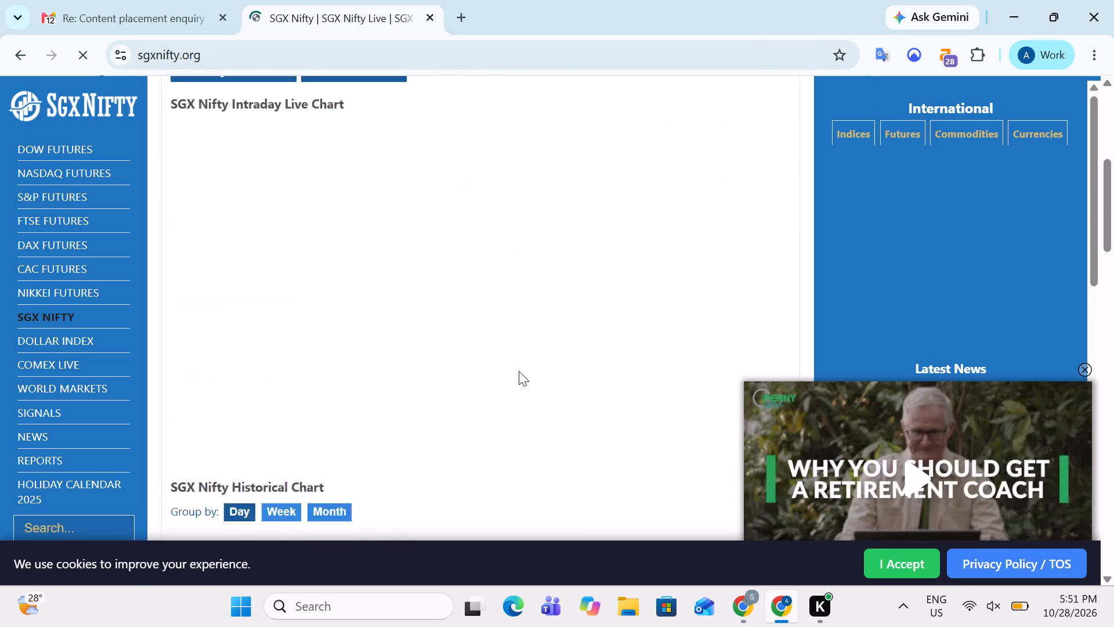
{"action": "scroll", "coordinate": [519, 371], "scroll_direction": "up", "scroll_amount": 7}
{"action": "scroll", "coordinate": [386, 349], "scroll_direction": "down", "scroll_amount": 18}
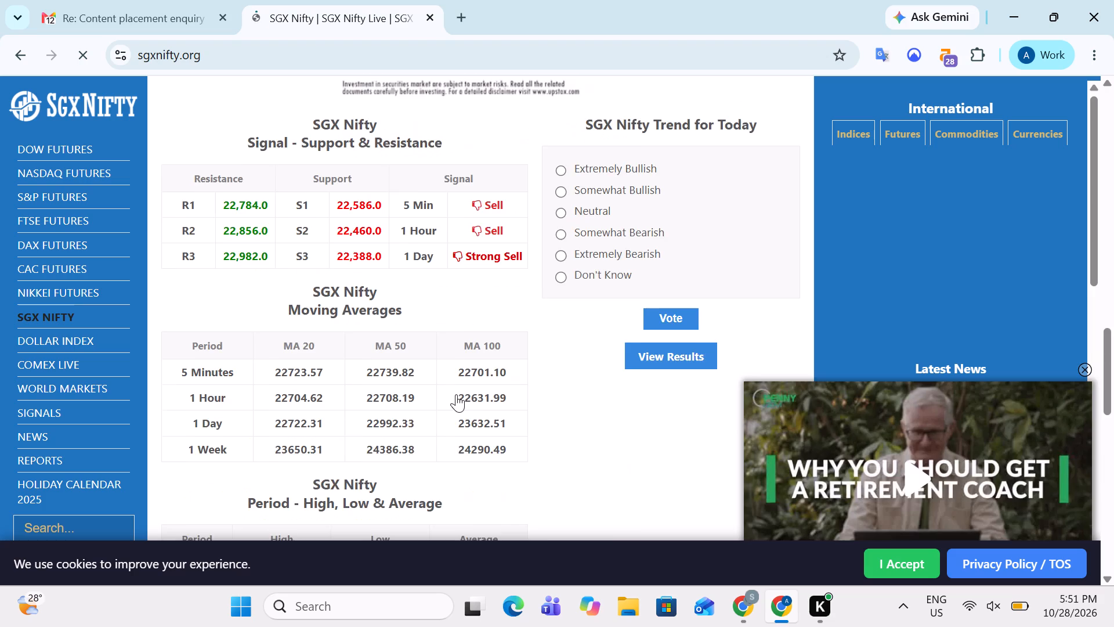
{"action": "scroll", "coordinate": [456, 394], "scroll_direction": "down", "scroll_amount": 7}
{"action": "scroll", "coordinate": [457, 392], "scroll_direction": "up", "scroll_amount": 11}
{"action": "scroll", "coordinate": [562, 463], "scroll_direction": "down", "scroll_amount": 4}
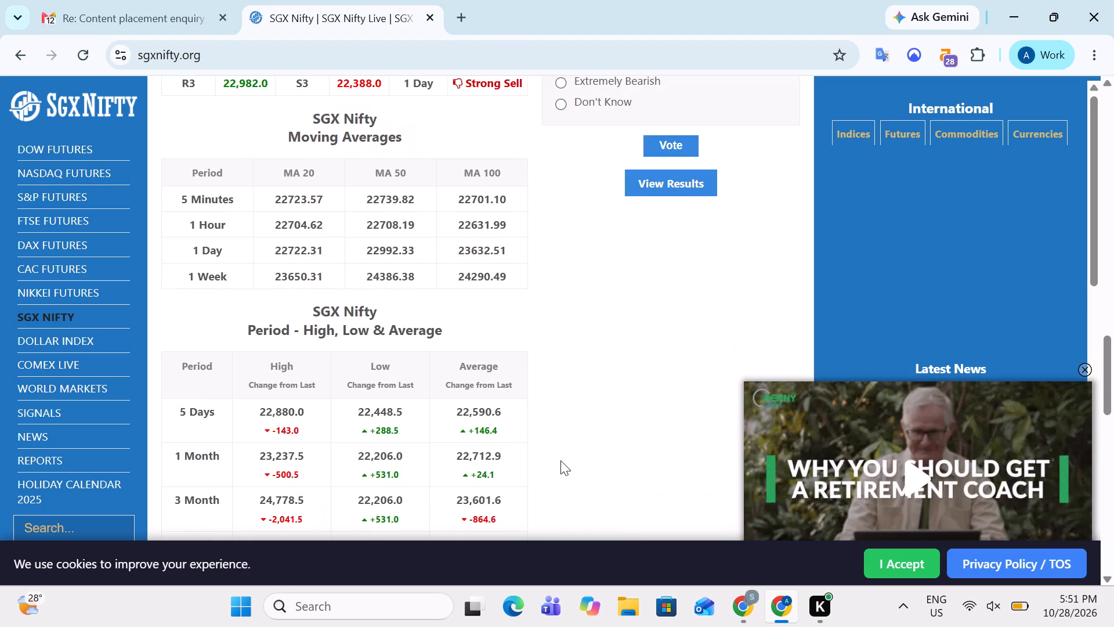
Copy the DowFutures.org domain from row 10873, open it in the other browser window and examine its home page.
{"action": "key", "text": "alt+Tab"}
{"action": "key", "text": "Down"}
{"action": "key", "text": "ctrl+c"}
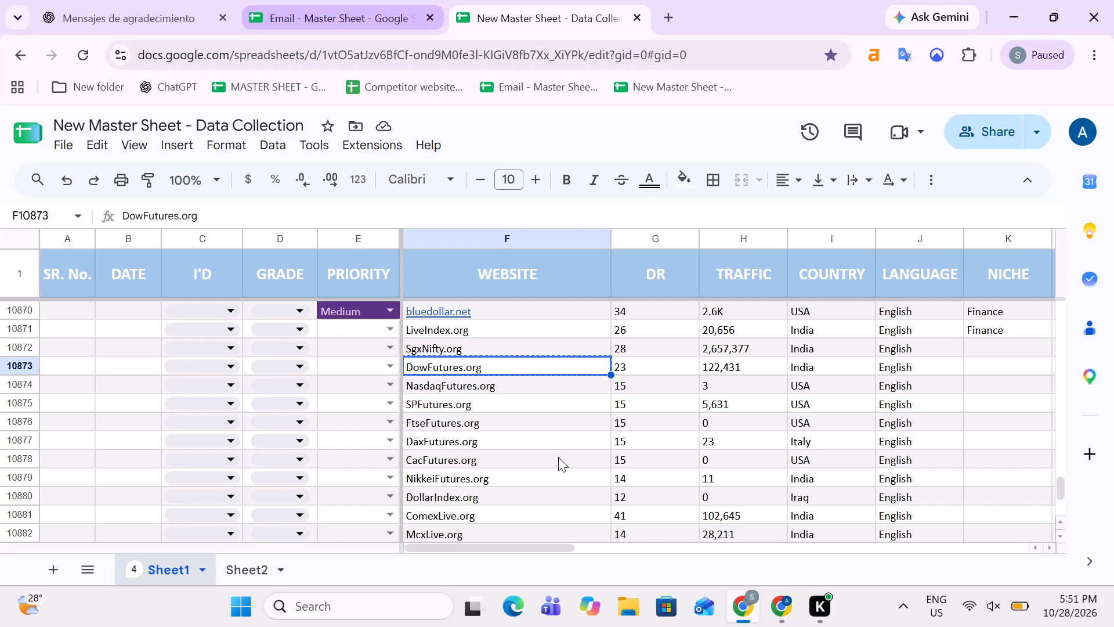
{"action": "key", "text": "alt+Tab"}
{"action": "left_click", "coordinate": [442, 49]}
{"action": "key", "text": "ctrl+v"}
{"action": "key", "text": "Return"}
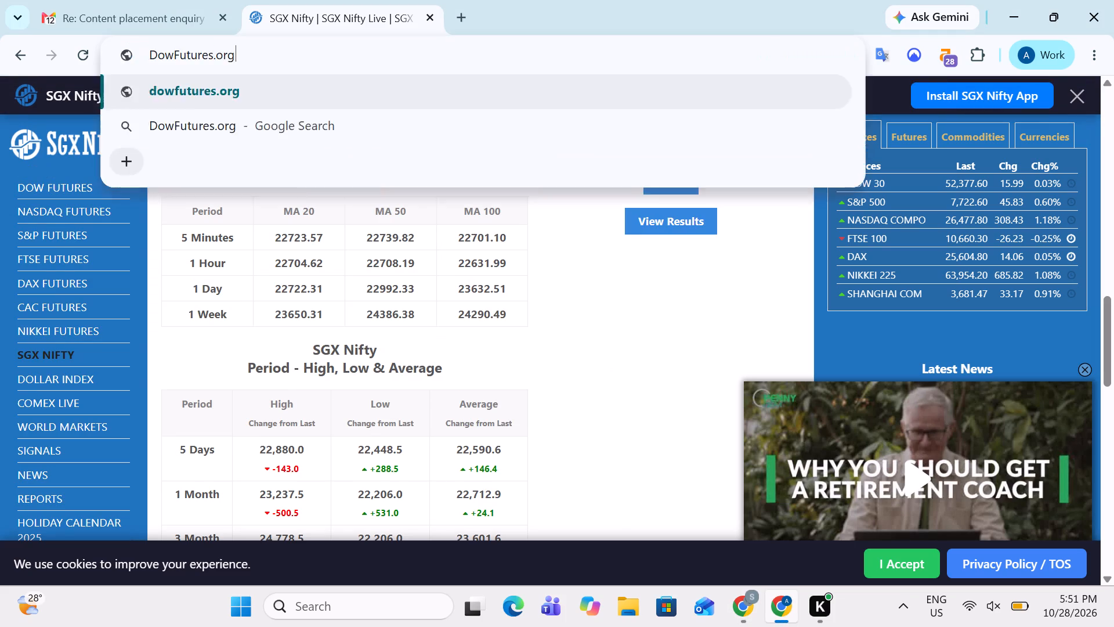
{"action": "scroll", "coordinate": [499, 330], "scroll_direction": "down", "scroll_amount": 3}
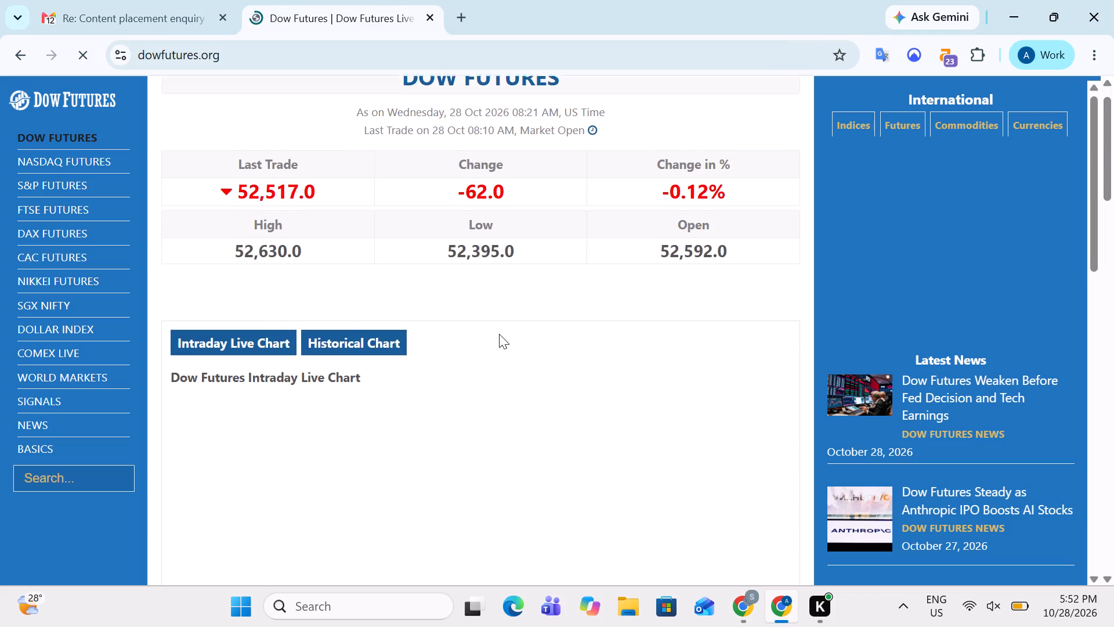
{"action": "scroll", "coordinate": [499, 334], "scroll_direction": "down", "scroll_amount": 3}
{"action": "scroll", "coordinate": [508, 343], "scroll_direction": "up", "scroll_amount": 11}
{"action": "scroll", "coordinate": [445, 264], "scroll_direction": "up", "scroll_amount": 3}
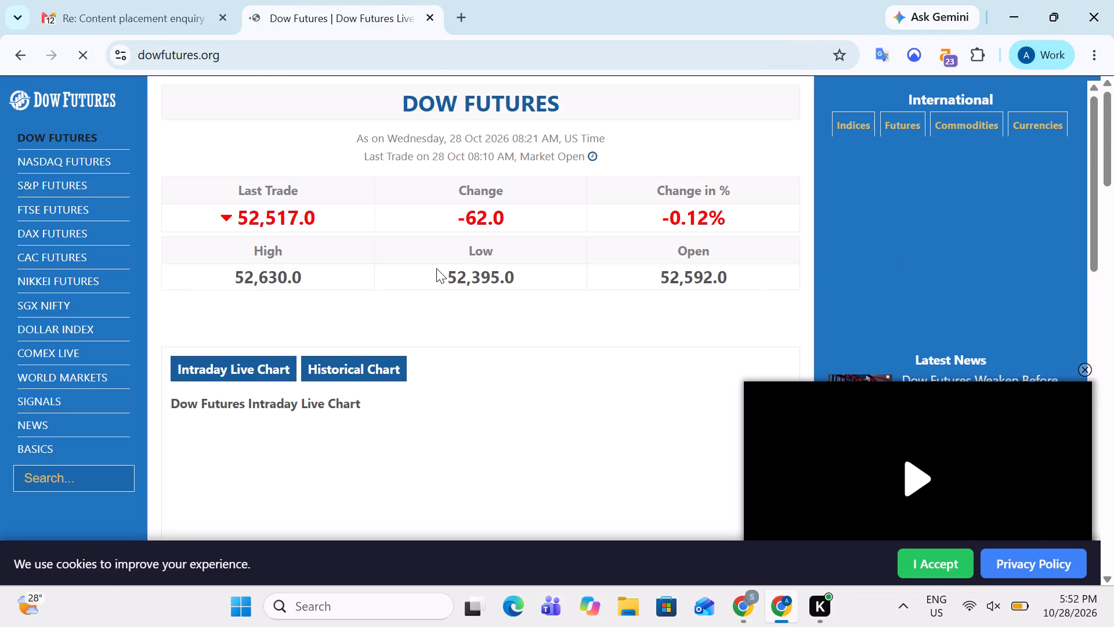
Search the DowFutures.org site for Netbet and check the results page.
{"action": "left_click", "coordinate": [84, 475]}
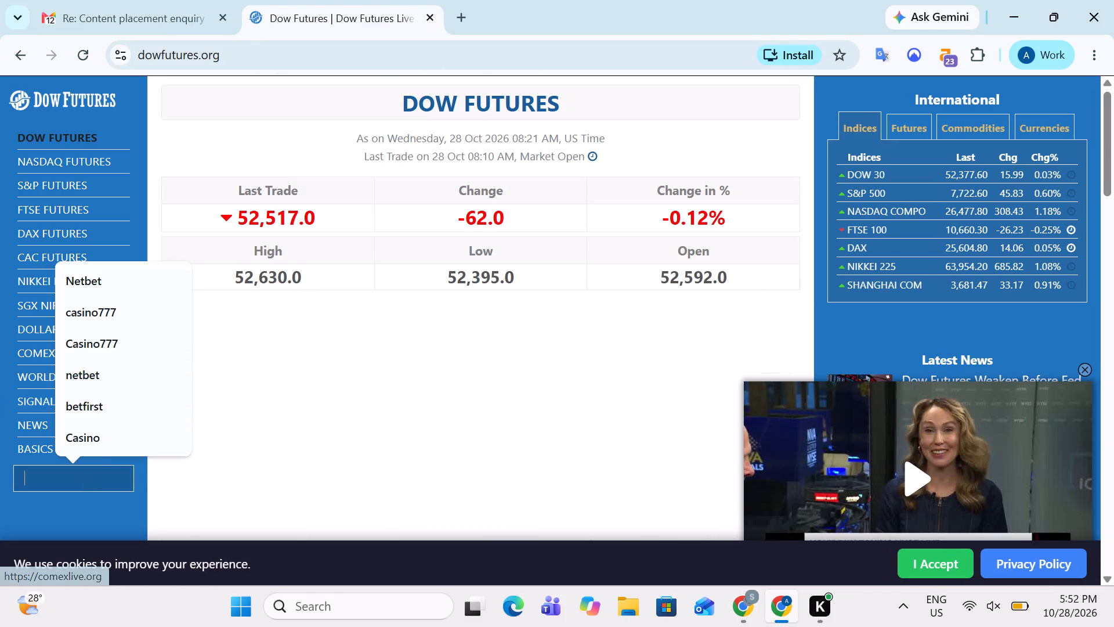
{"action": "left_click", "coordinate": [85, 273]}
{"action": "key", "text": "Return"}
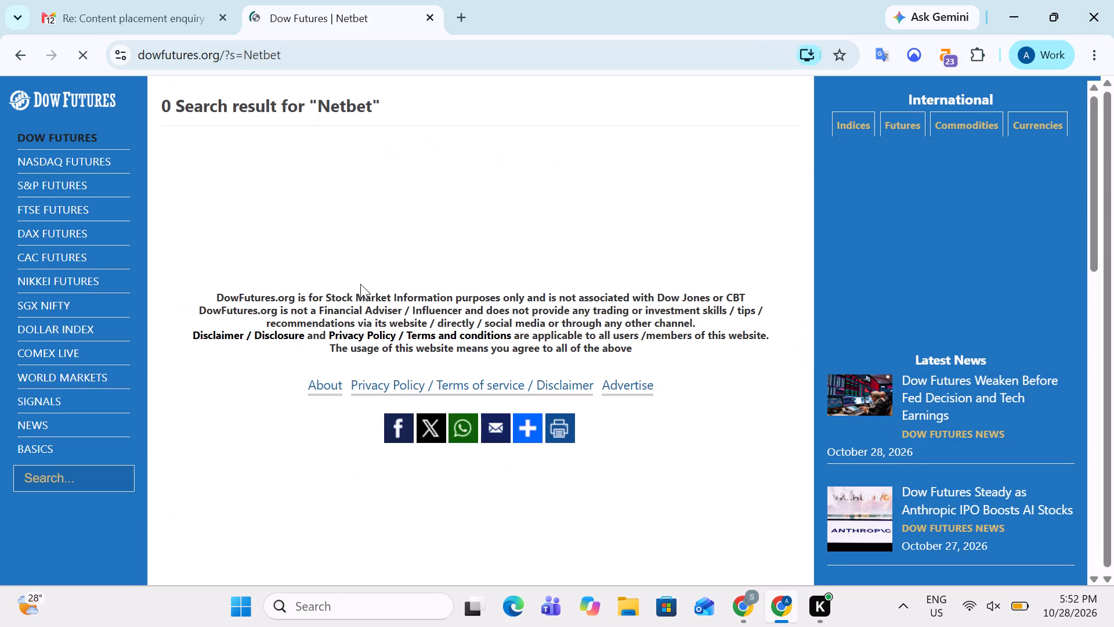
{"action": "scroll", "coordinate": [360, 284], "scroll_direction": "down", "scroll_amount": 1}
{"action": "scroll", "coordinate": [388, 325], "scroll_direction": "up", "scroll_amount": 2}
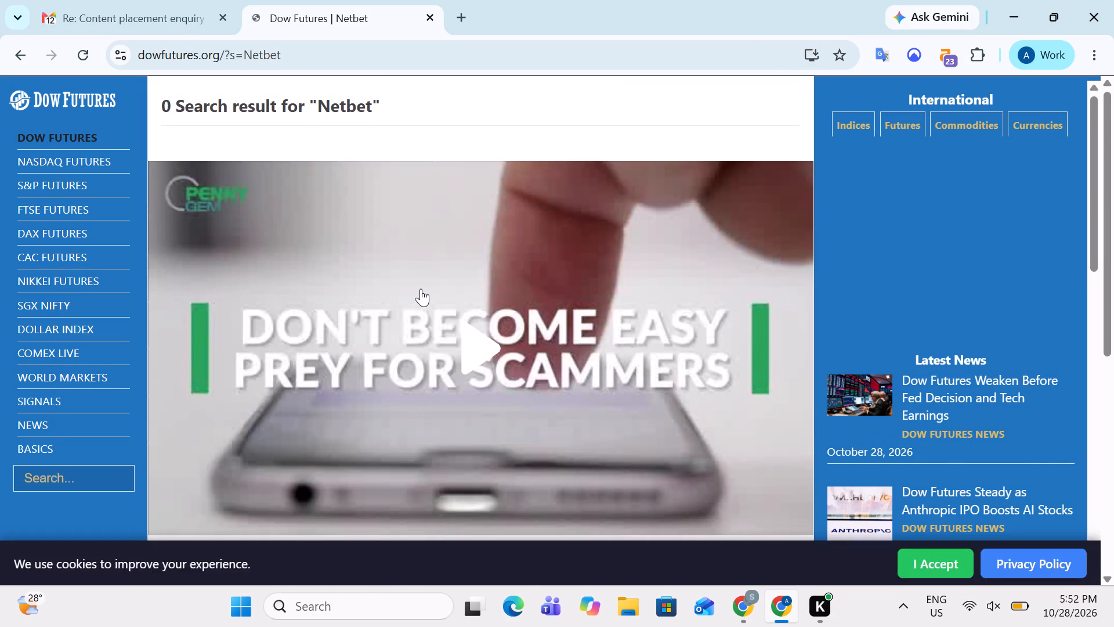
Set the Website Type of DowFutures.org in row 10873 of the New Master Sheet to Unique.
{"action": "key", "text": "alt+Tab"}
{"action": "key", "text": "Right"}
{"action": "key", "text": "Right"}
{"action": "key", "text": "Left"}
{"action": "key", "text": "Down"}
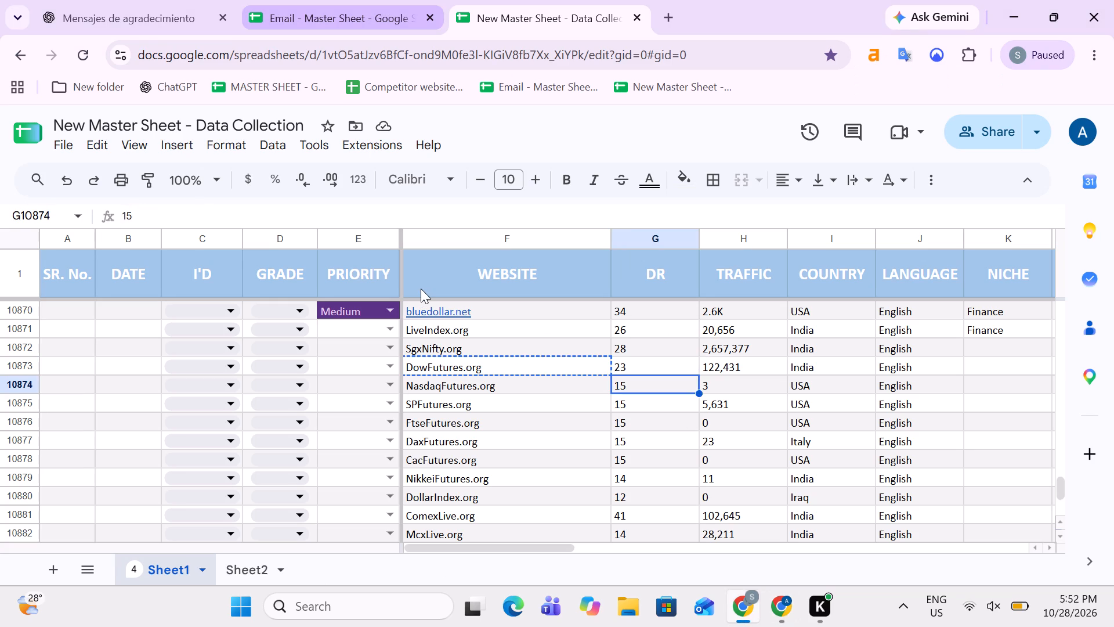
{"action": "key", "text": "Left"}
{"action": "key", "text": "Up"}
{"action": "key", "text": "Right"}
{"action": "key", "text": "Right"}
{"action": "key", "text": "Right"}
{"action": "key", "text": "Right"}
{"action": "key", "text": "Right"}
{"action": "key", "text": "Right"}
{"action": "key", "text": "Right"}
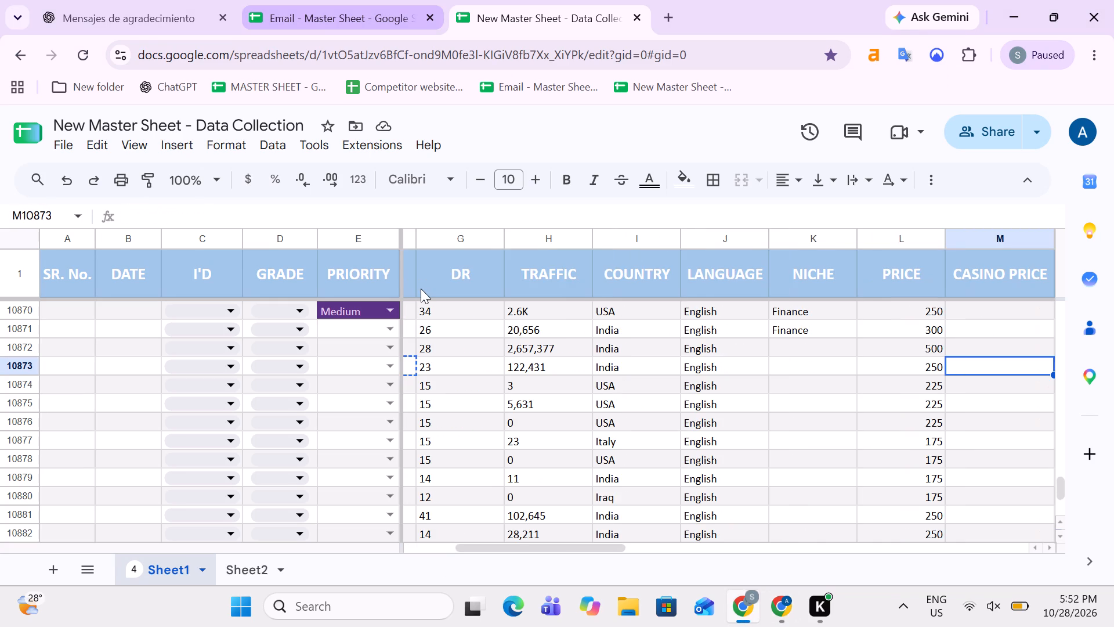
{"action": "key", "text": "Right"}
{"action": "key", "text": "Right"}
{"action": "key", "text": "Right"}
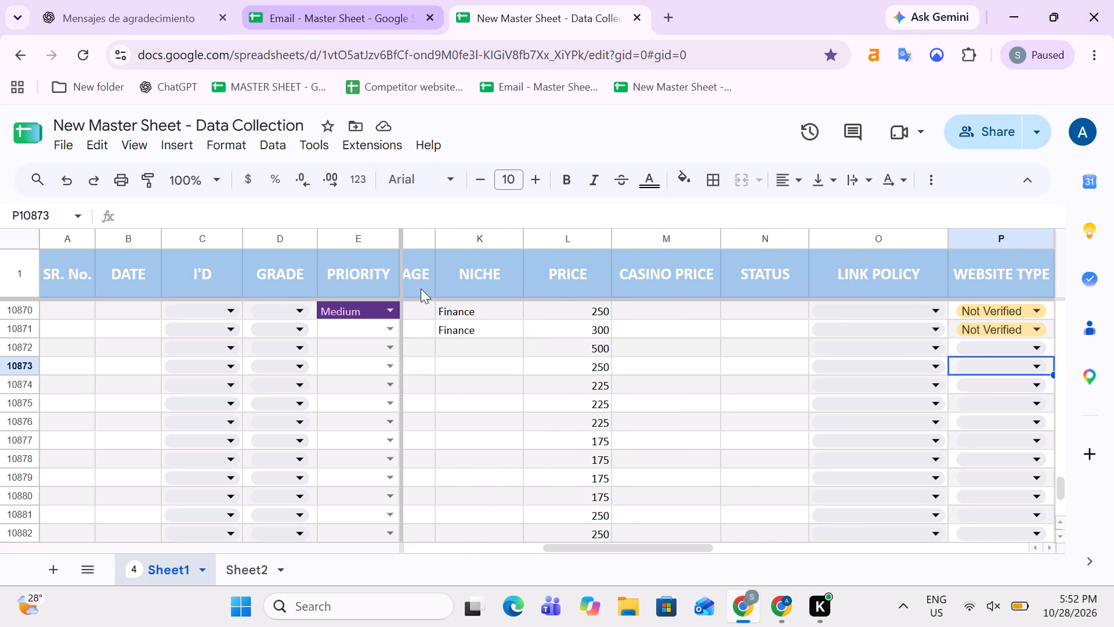
{"action": "key", "text": "u"}
{"action": "key", "text": "Tab"}
Choose a Website Type matching "u" for SgxNifty.org in row 10872.
{"action": "key", "text": "Left"}
{"action": "key", "text": "Up"}
{"action": "key", "text": "Left"}
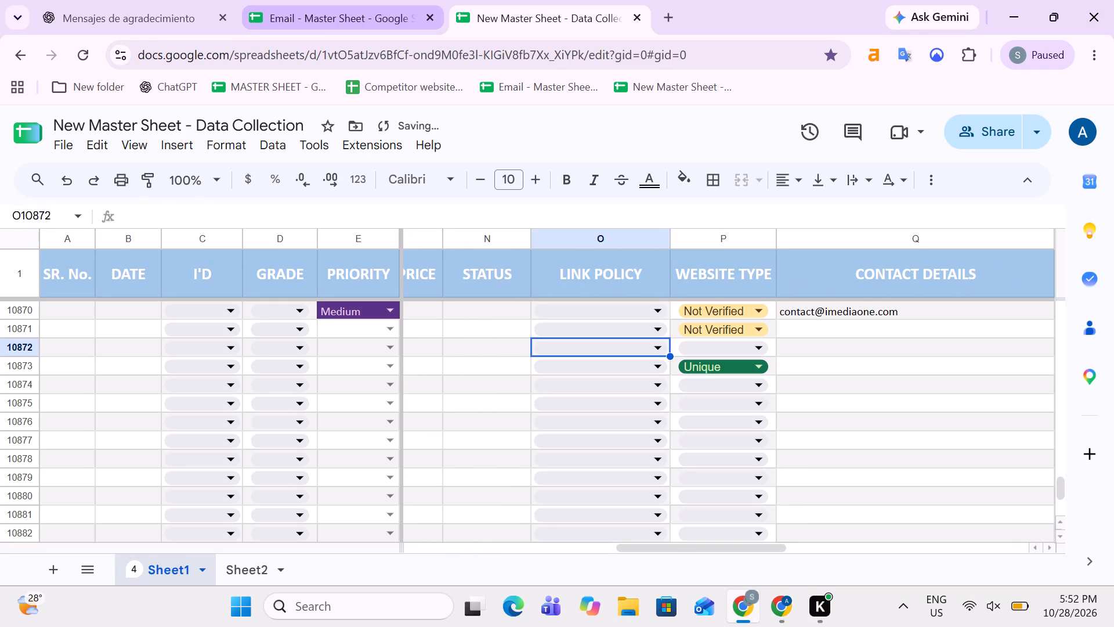
{"action": "key", "text": "Down"}
{"action": "key", "text": "Right"}
{"action": "key", "text": "Down"}
{"action": "key", "text": "Up"}
{"action": "key", "text": "Up"}
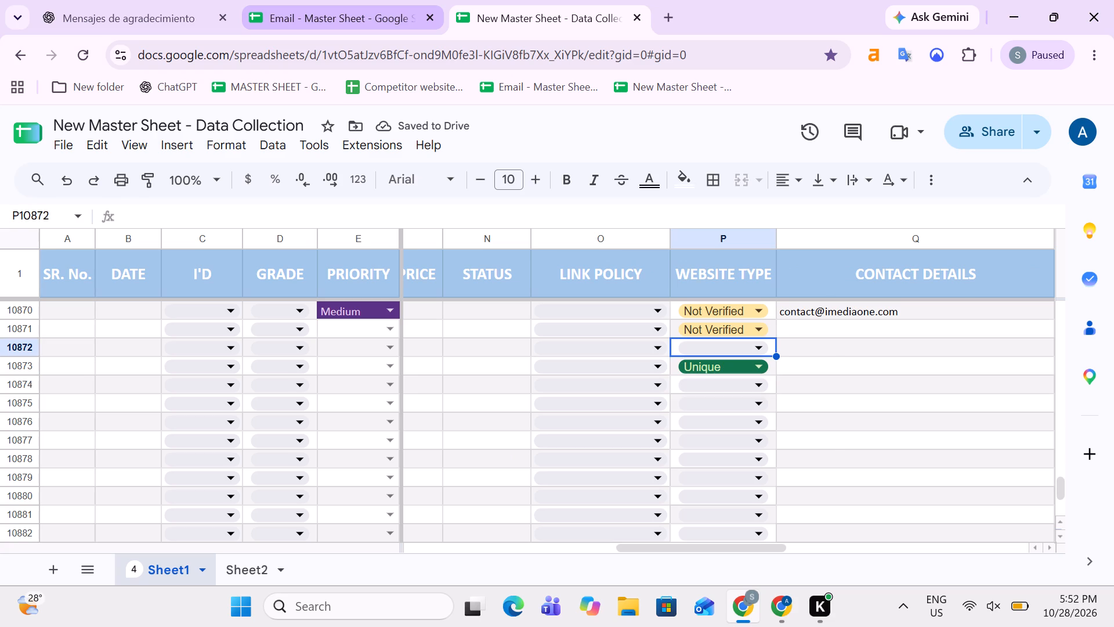
{"action": "key", "text": "u"}
{"action": "key", "text": "Down"}
{"action": "key", "text": "Return"}
Copy the NasdaqFutures.org domain from row 10874, open it in the other browser window and examine its home page.
{"action": "key", "text": "Down"}
{"action": "key", "text": "Left"}
{"action": "key", "text": "Left"}
{"action": "key", "text": "Left"}
{"action": "key", "text": "Left"}
{"action": "key", "text": "Left"}
{"action": "key", "text": "Left"}
{"action": "key", "text": "Left"}
{"action": "key", "text": "Left"}
{"action": "key", "text": "Left"}
{"action": "key", "text": "Left"}
{"action": "key", "text": "Left"}
{"action": "key", "text": "Left"}
{"action": "key", "text": "Left"}
{"action": "key", "text": "Left"}
{"action": "key", "text": "Left"}
{"action": "key", "text": "Left"}
{"action": "key", "text": "Left"}
{"action": "key", "text": "Left"}
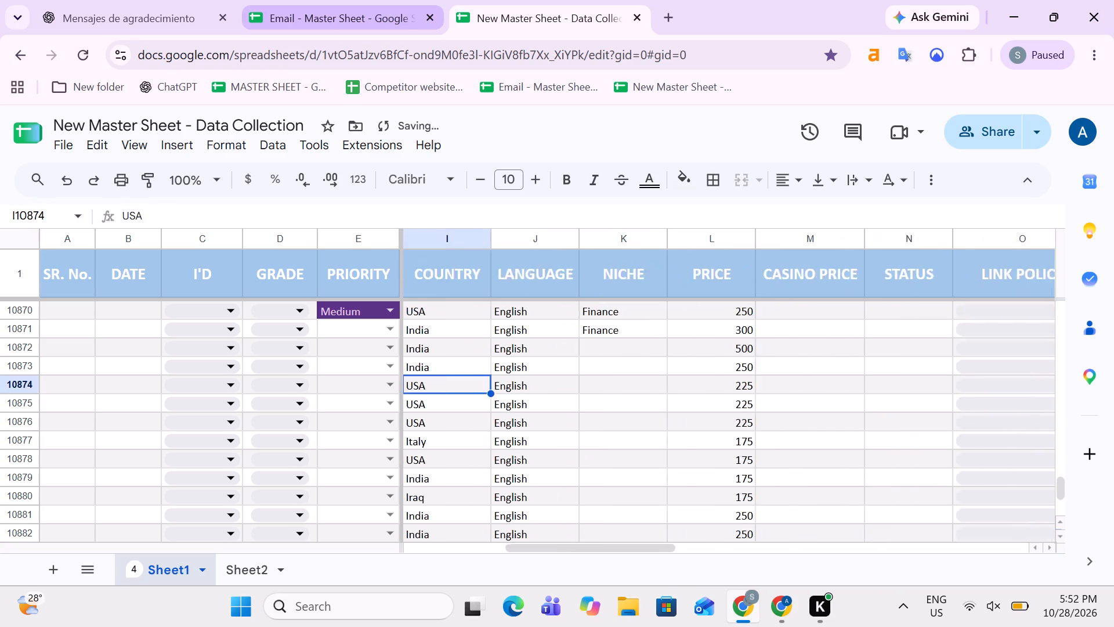
{"action": "key", "text": "Right"}
{"action": "key", "text": "Right"}
{"action": "key", "text": "Right"}
{"action": "key", "text": "Right"}
{"action": "key", "text": "Right"}
{"action": "key", "text": "ctrl+c"}
{"action": "key", "text": "alt+Tab"}
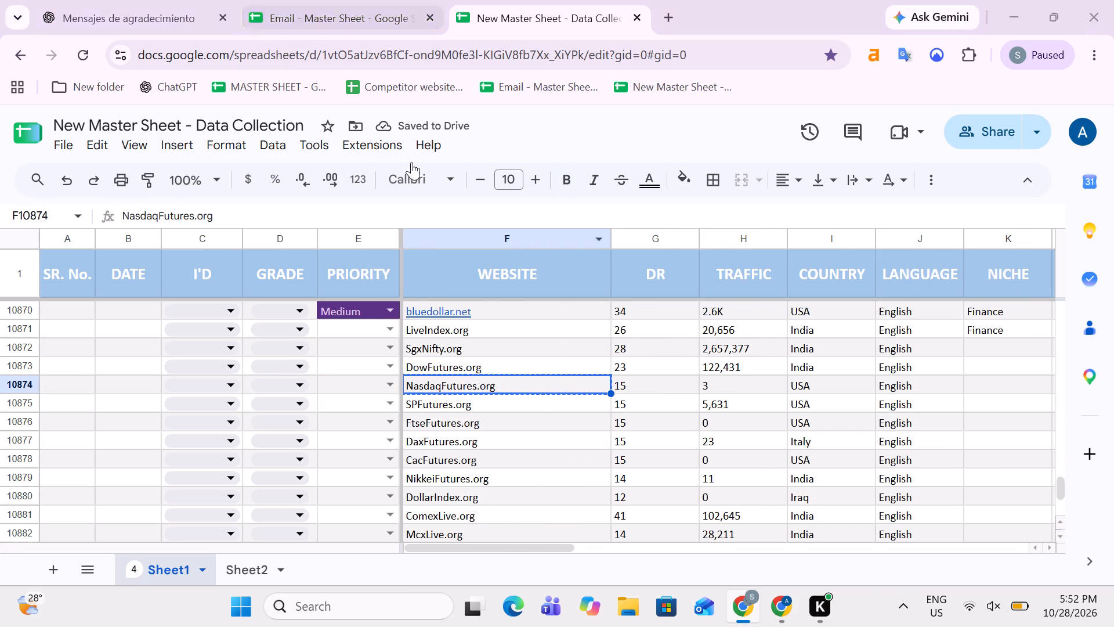
{"action": "left_click", "coordinate": [461, 55]}
{"action": "key", "text": "ctrl+v"}
{"action": "key", "text": "Return"}
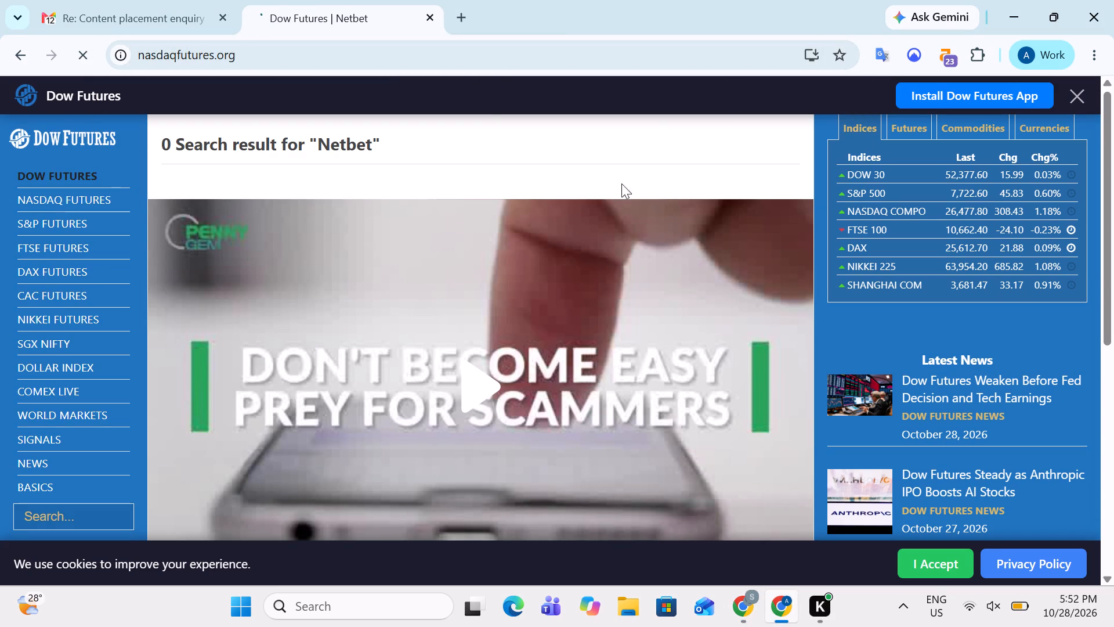
{"action": "scroll", "coordinate": [659, 248], "scroll_direction": "down", "scroll_amount": 2}
{"action": "scroll", "coordinate": [659, 248], "scroll_direction": "up", "scroll_amount": 3}
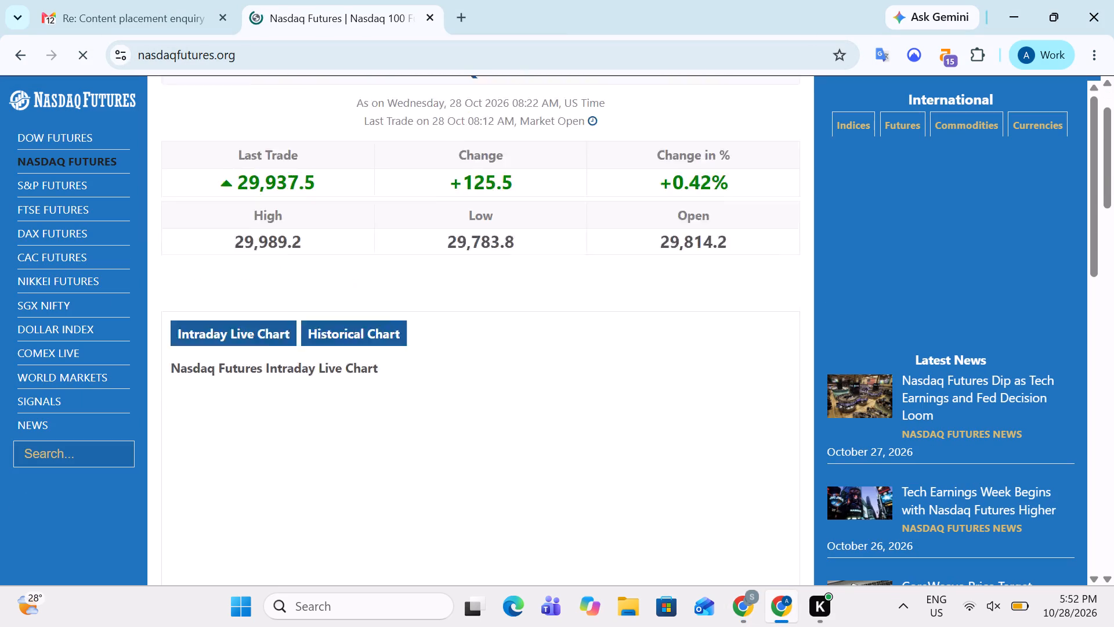
Search the NasdaqFutures.org site for Netbet and check the results page.
{"action": "left_click", "coordinate": [59, 439]}
{"action": "left_click", "coordinate": [58, 450]}
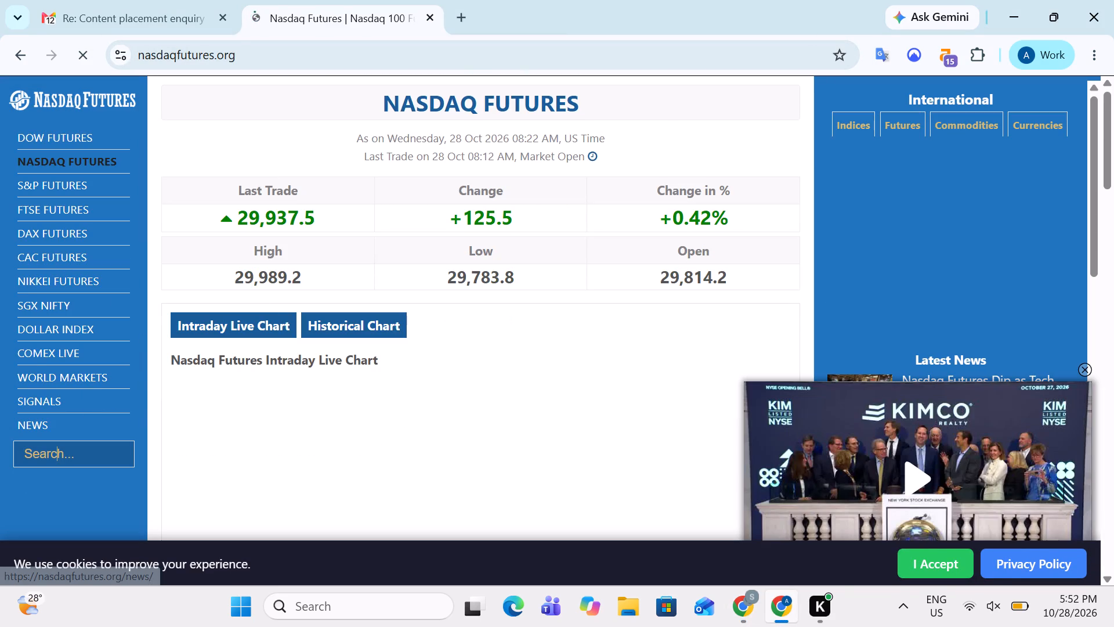
{"action": "left_click", "coordinate": [52, 446]}
{"action": "left_click", "coordinate": [75, 459]}
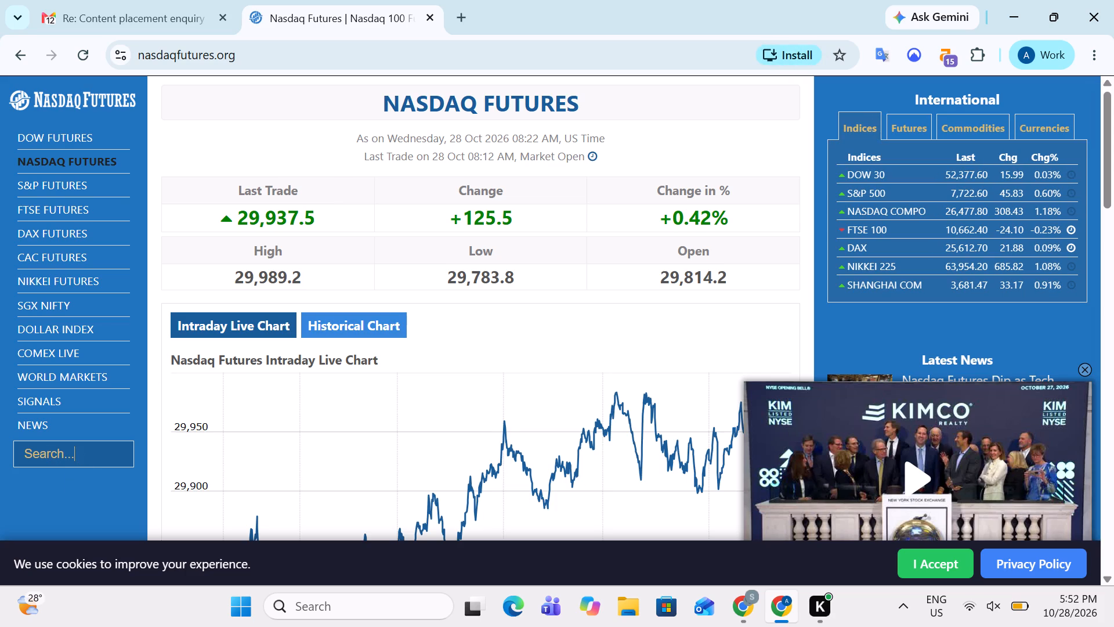
{"action": "type", "text": "Ne"}
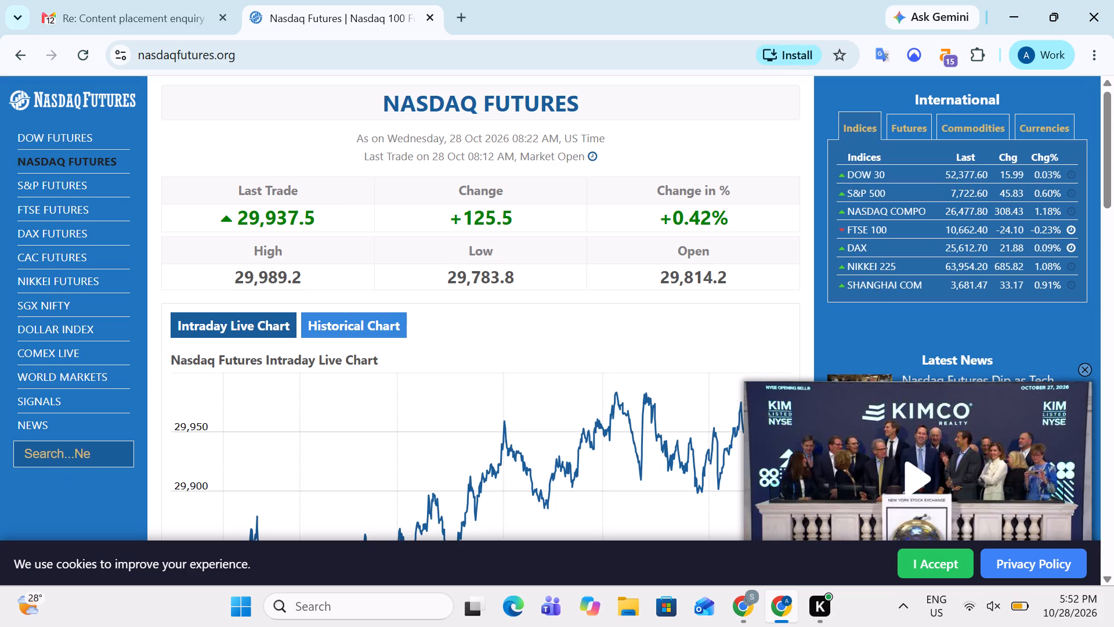
{"action": "triple_click", "coordinate": [104, 455]}
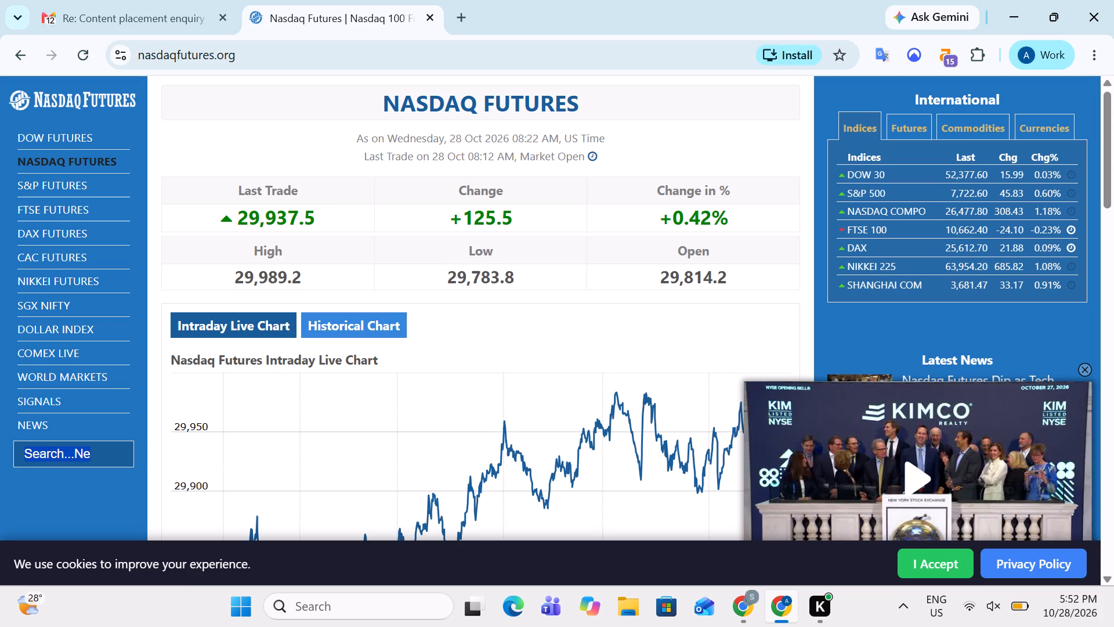
{"action": "key", "text": "BackSpace"}
{"action": "type", "text": "Netbet"}
{"action": "key", "text": "Return"}
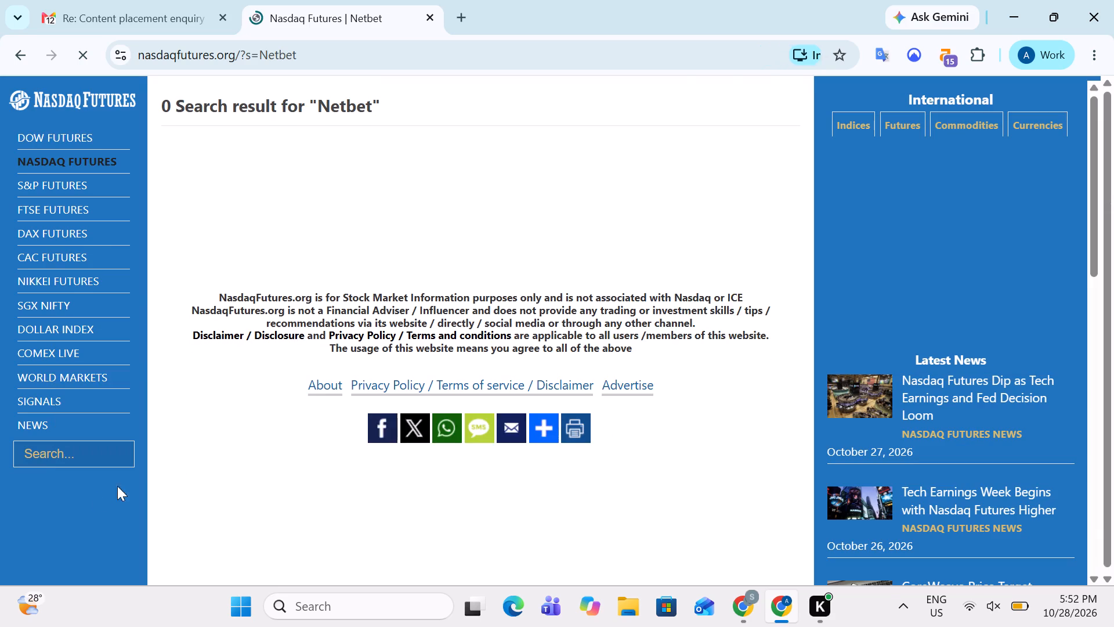
{"action": "scroll", "coordinate": [295, 436], "scroll_direction": "down", "scroll_amount": 3}
Set the Website Type of NasdaqFutures.org in row 10874 of the New Master Sheet to Unique.
{"action": "key", "text": "alt+Tab"}
{"action": "key", "text": "Right"}
{"action": "key", "text": "Right"}
{"action": "key", "text": "Right"}
{"action": "key", "text": "Right"}
{"action": "key", "text": "Right"}
{"action": "key", "text": "Right"}
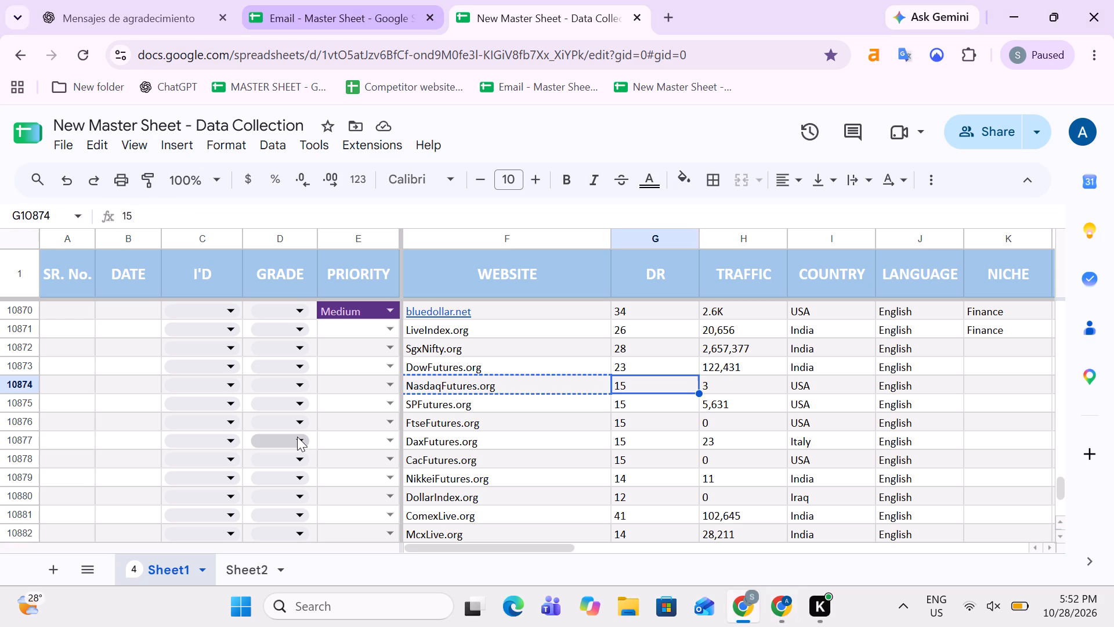
{"action": "key", "text": "Right"}
{"action": "key", "text": "Right"}
{"action": "key", "text": "Right"}
{"action": "key", "text": "Right"}
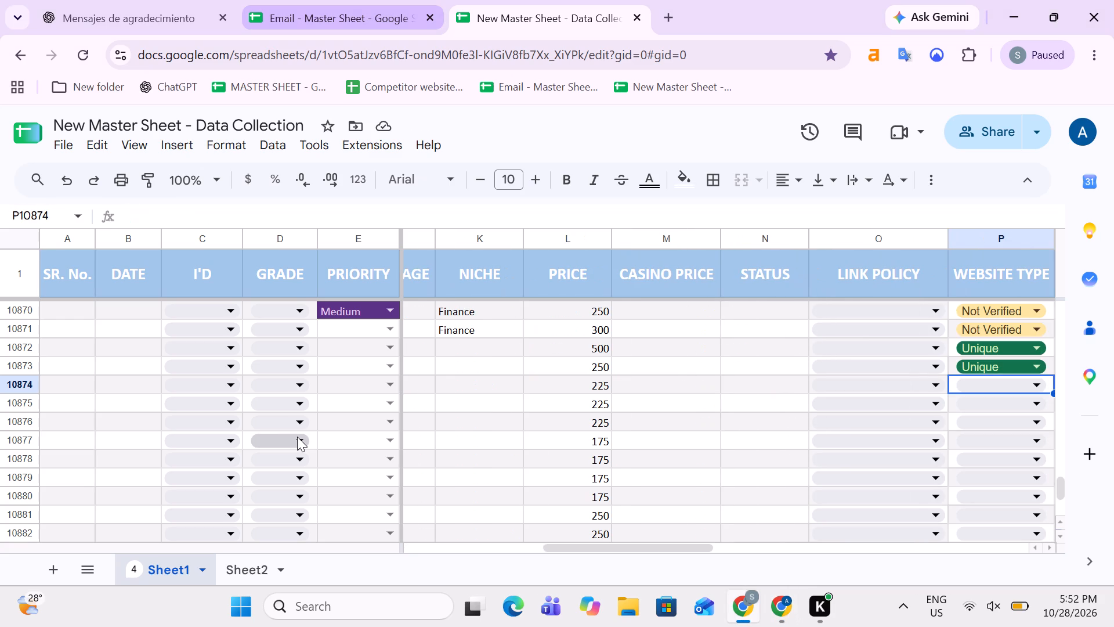
{"action": "key", "text": "u"}
{"action": "key", "text": "Tab"}
Copy the SPFutures.org domain from row 10875 and open the site in the other browser window.
{"action": "key", "text": "Down"}
{"action": "key", "text": "Left"}
{"action": "key", "text": "Left"}
{"action": "key", "text": "Left"}
{"action": "key", "text": "Left"}
{"action": "key", "text": "Left"}
{"action": "key", "text": "Left"}
{"action": "key", "text": "Left"}
{"action": "key", "text": "Left"}
{"action": "key", "text": "Left"}
{"action": "key", "text": "Left"}
{"action": "key", "text": "Left"}
{"action": "key", "text": "Left"}
{"action": "key", "text": "Left"}
{"action": "key", "text": "Left"}
{"action": "key", "text": "Left"}
{"action": "key", "text": "Right"}
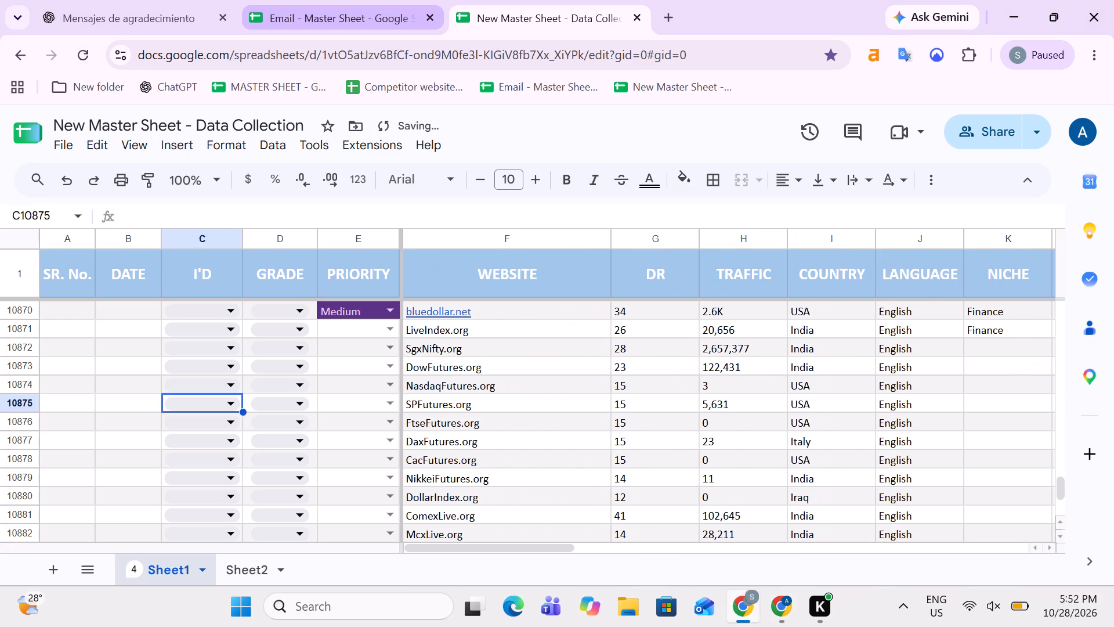
{"action": "key", "text": "Right"}
{"action": "key", "text": "Right"}
{"action": "key", "text": "Right"}
{"action": "key", "text": "Right"}
{"action": "key", "text": "Left"}
{"action": "key", "text": "ctrl+c"}
{"action": "key", "text": "alt+Tab"}
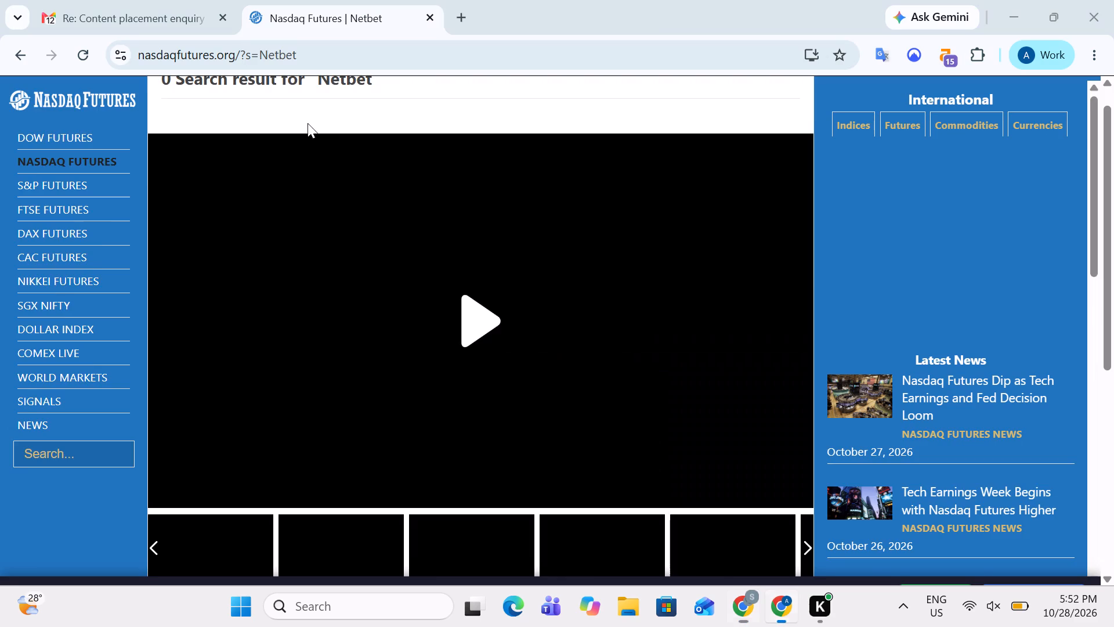
{"action": "left_click", "coordinate": [313, 57]}
{"action": "key", "text": "ctrl+v"}
{"action": "key", "text": "Return"}
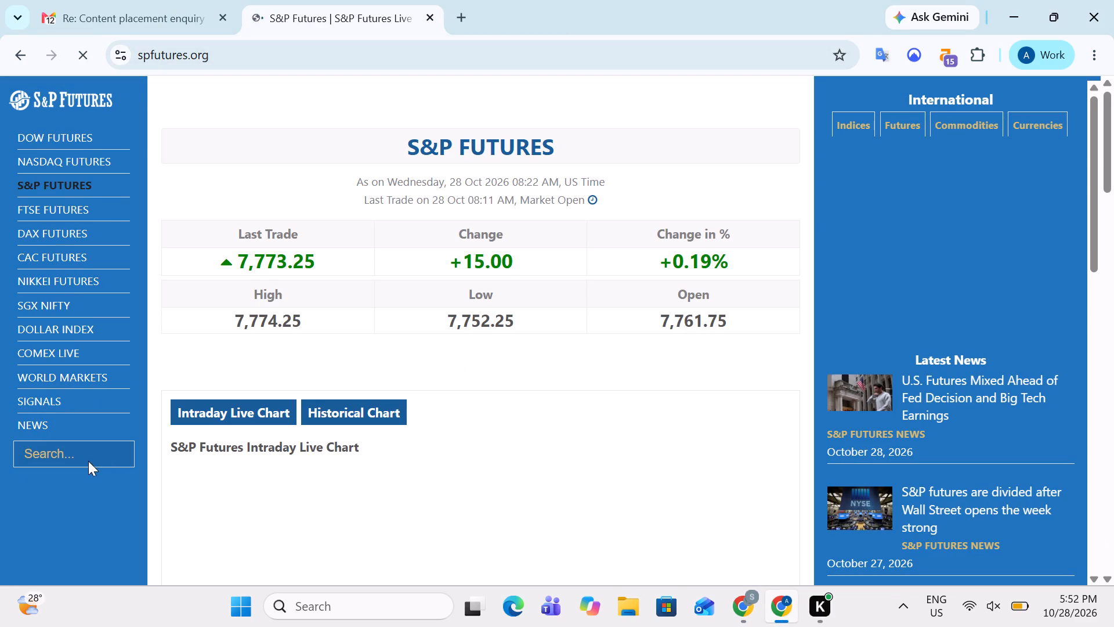
Search the SPFutures.org site for Netbet and check the results page.
{"action": "left_click", "coordinate": [78, 461]}
{"action": "key", "text": "BackSpace"}
{"action": "key", "text": "BackSpace"}
{"action": "key", "text": "BackSpace"}
{"action": "key", "text": "BackSpace"}
{"action": "key", "text": "BackSpace"}
{"action": "key", "text": "BackSpace"}
{"action": "key", "text": "BackSpace"}
{"action": "key", "text": "BackSpace"}
{"action": "key", "text": "BackSpace"}
{"action": "key", "text": "BackSpace"}
{"action": "key", "text": "BackSpace"}
{"action": "key", "text": "BackSpace"}
{"action": "key", "text": "BackSpace"}
{"action": "key", "text": "BackSpace"}
{"action": "key", "text": "BackSpace"}
{"action": "key", "text": "BackSpace"}
{"action": "key", "text": "BackSpace"}
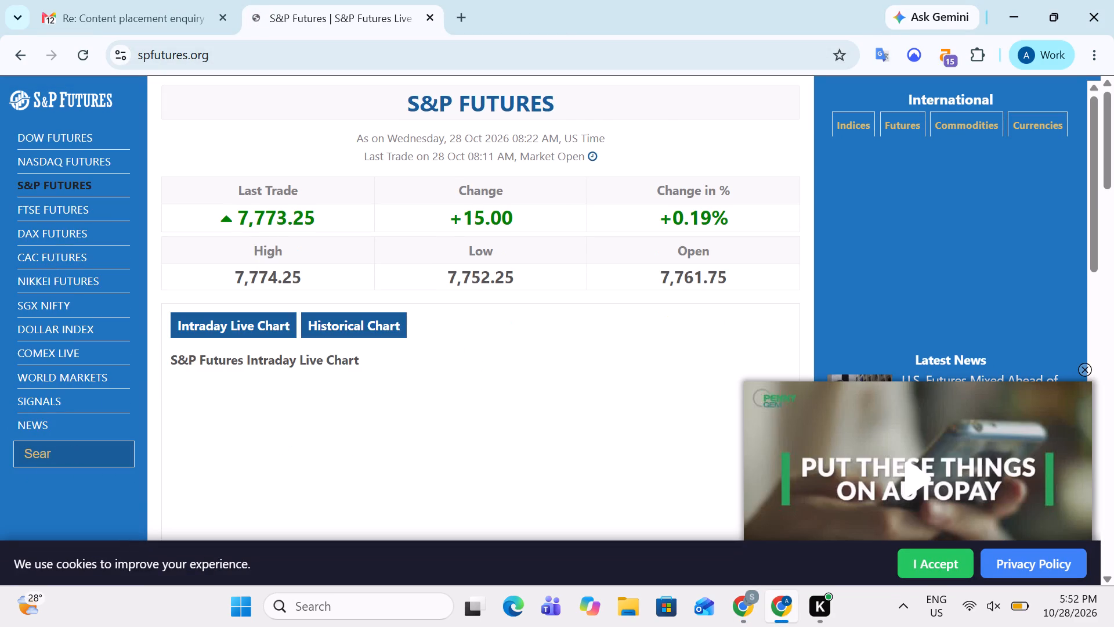
{"action": "type", "text": "Netbet"}
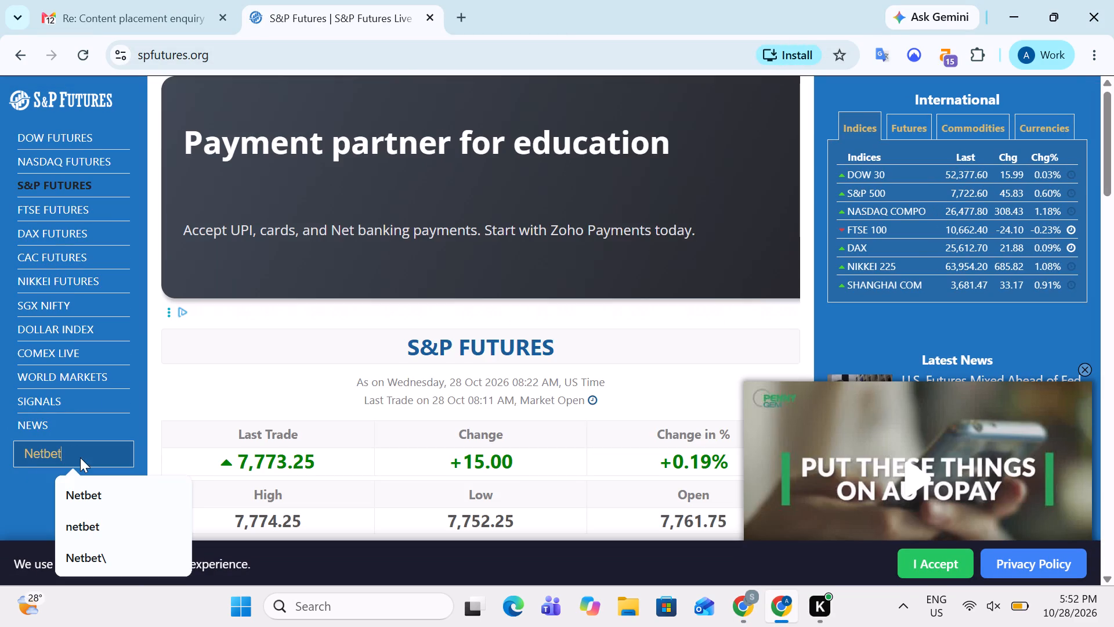
{"action": "key", "text": "Return"}
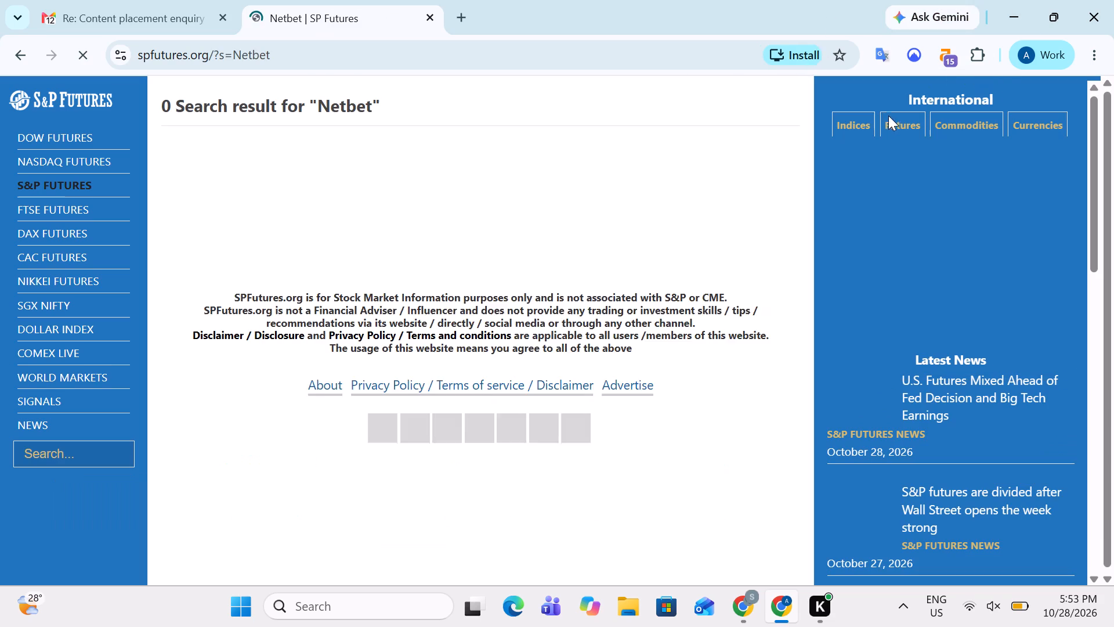
Copy the Unique Website Type from row 10874 of the New Master Sheet into row 10875 for SPFutures.org.
{"action": "key", "text": "alt+Tab"}
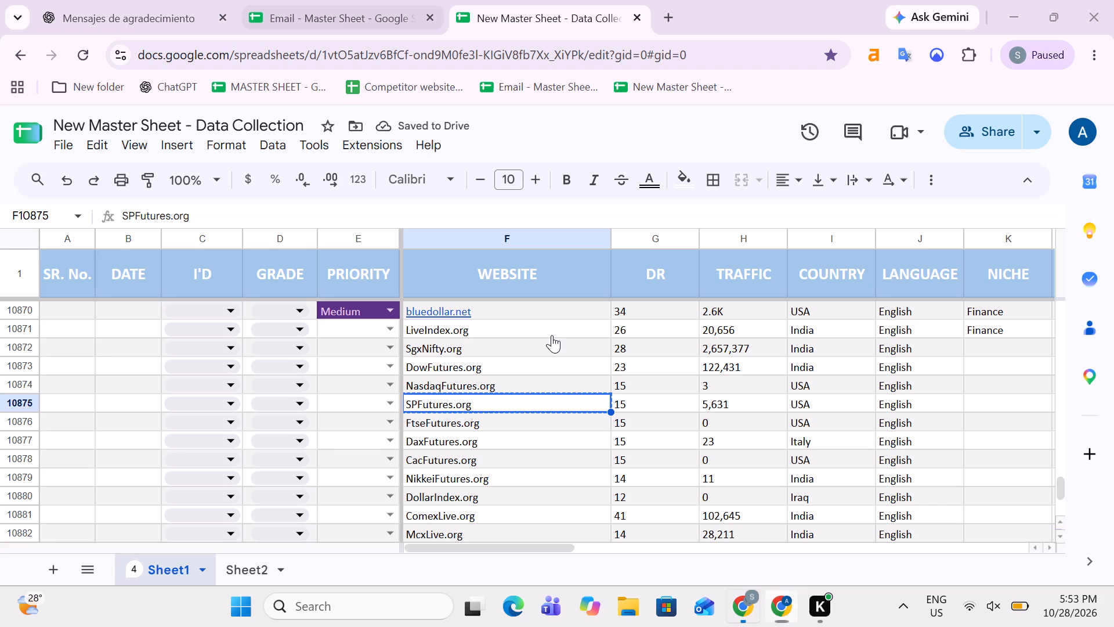
{"action": "key", "text": "Right"}
{"action": "key", "text": "Right"}
{"action": "key", "text": "Right"}
{"action": "key", "text": "Right"}
{"action": "key", "text": "Right"}
{"action": "key", "text": "Right"}
{"action": "key", "text": "Right"}
{"action": "key", "text": "Right"}
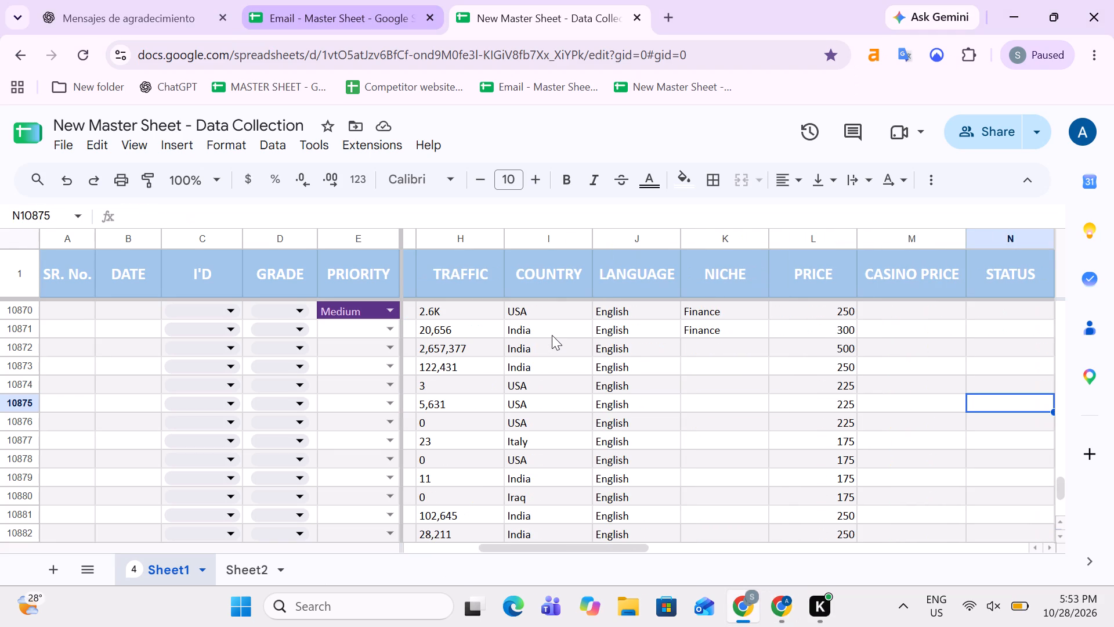
{"action": "key", "text": "Left"}
{"action": "key", "text": "Right"}
{"action": "key", "text": "Right"}
{"action": "key", "text": "Right"}
{"action": "key", "text": "Left"}
{"action": "key", "text": "Right"}
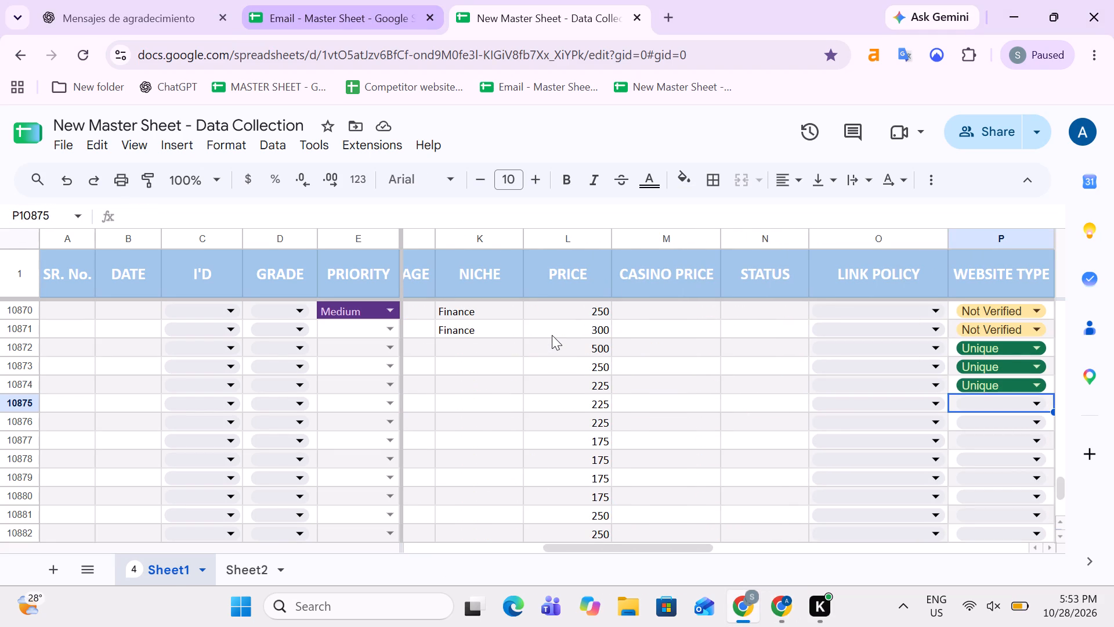
{"action": "key", "text": "Up"}
{"action": "key", "text": "ctrl+c"}
{"action": "key", "text": "Down"}
{"action": "key", "text": "ctrl+v"}
Copy the DaxFutures.org domain from row 10877, open it in the other browser window and examine its home page.
{"action": "key", "text": "Down"}
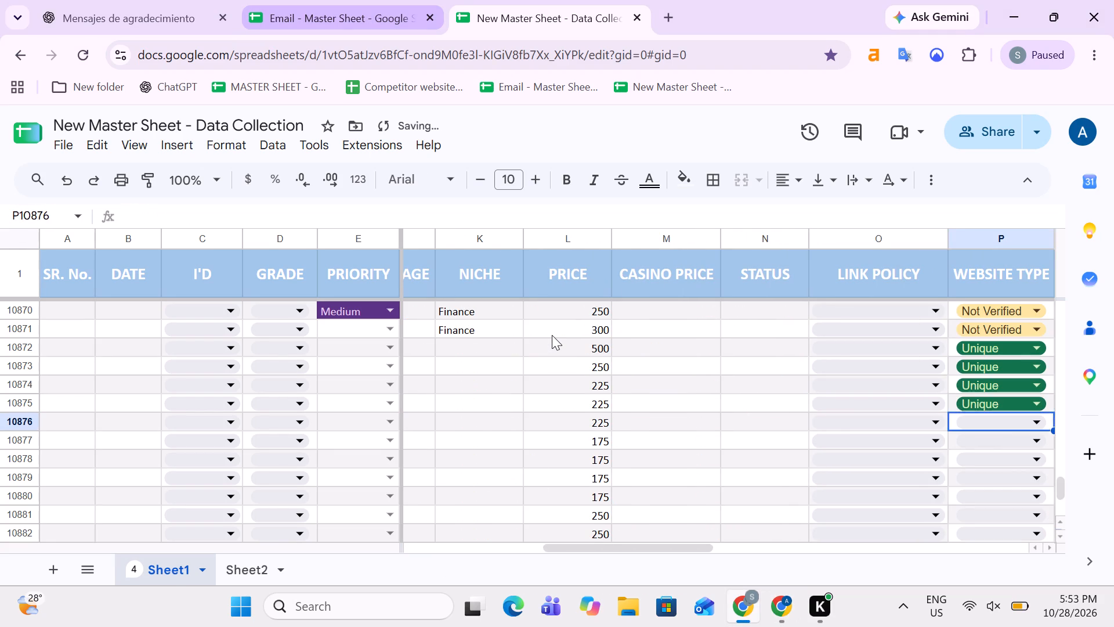
{"action": "key", "text": "Left"}
{"action": "key", "text": "Left"}
{"action": "key", "text": "Left"}
{"action": "key", "text": "Left"}
{"action": "key", "text": "Left"}
{"action": "key", "text": "Left"}
{"action": "key", "text": "Left"}
{"action": "key", "text": "Left"}
{"action": "key", "text": "Left"}
{"action": "key", "text": "Left"}
{"action": "key", "text": "Left"}
{"action": "key", "text": "Left"}
{"action": "key", "text": "Left"}
{"action": "key", "text": "Left"}
{"action": "key", "text": "Left"}
{"action": "key", "text": "Right"}
{"action": "key", "text": "Right"}
{"action": "key", "text": "Right"}
{"action": "key", "text": "Right"}
{"action": "key", "text": "Right"}
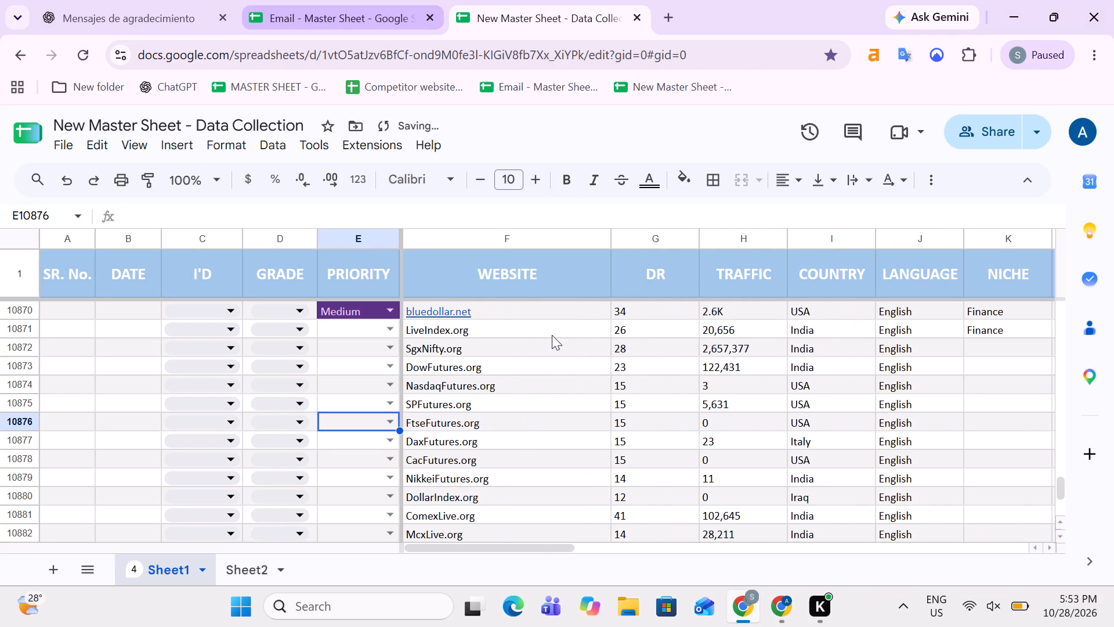
{"action": "key", "text": "Left"}
{"action": "key", "text": "Right"}
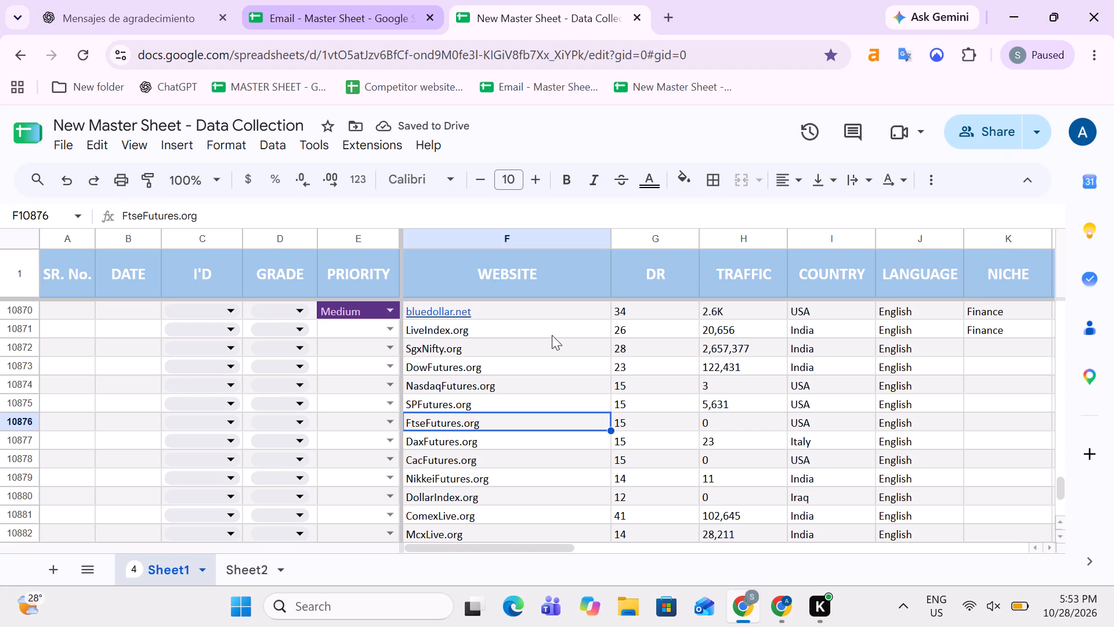
{"action": "key", "text": "Down"}
{"action": "key", "text": "ctrl+c"}
{"action": "key", "text": "alt+Tab"}
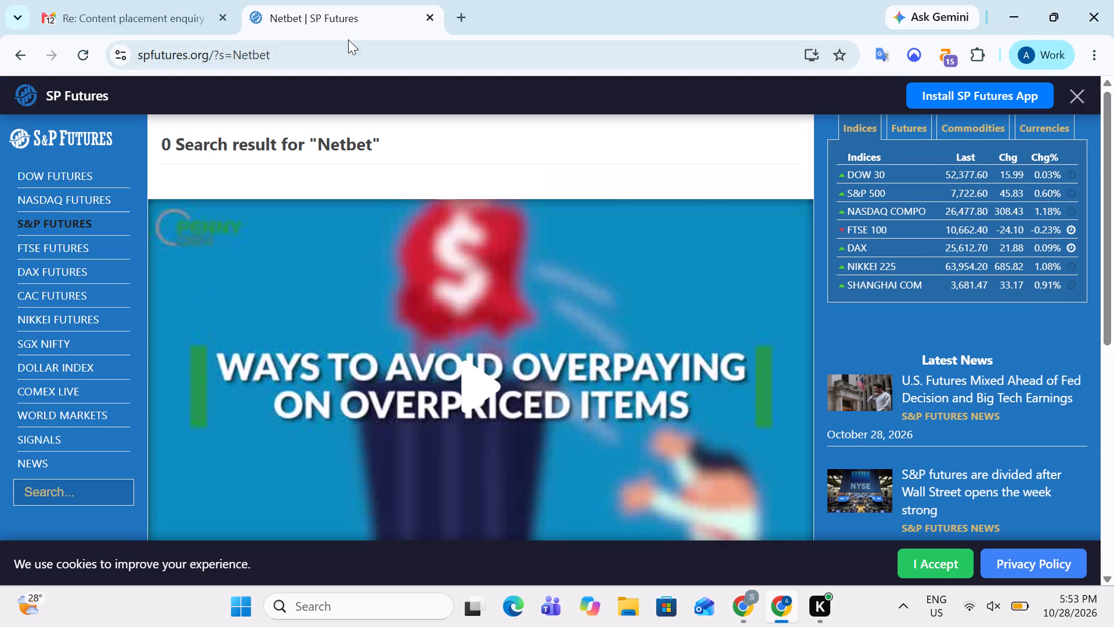
{"action": "left_click", "coordinate": [349, 44]}
{"action": "key", "text": "ctrl+v"}
{"action": "key", "text": "Return"}
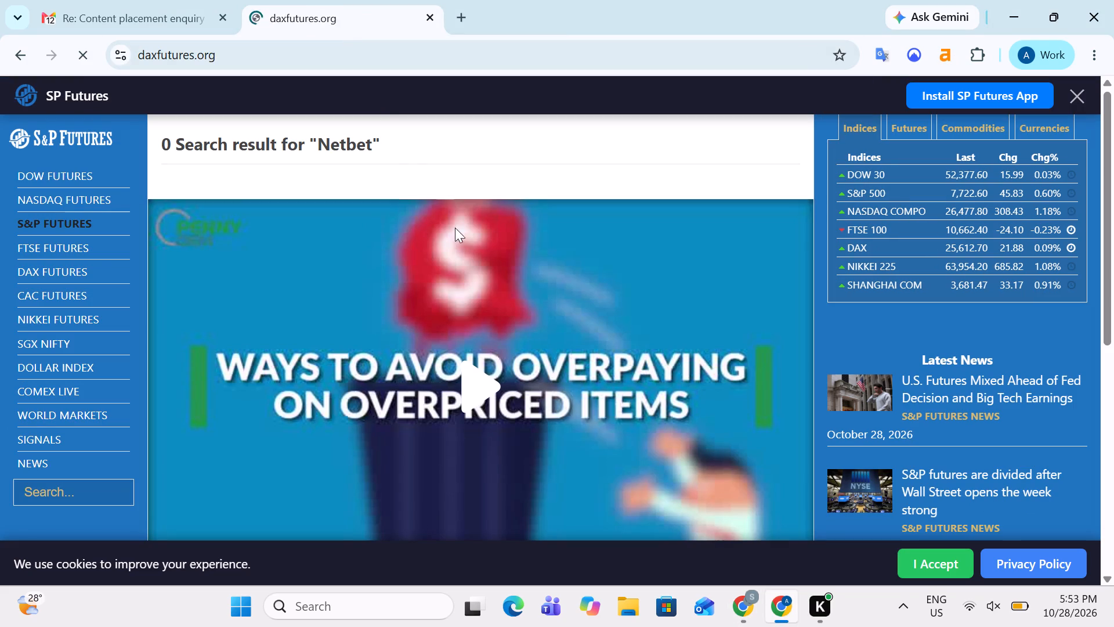
{"action": "scroll", "coordinate": [475, 247], "scroll_direction": "down", "scroll_amount": 4}
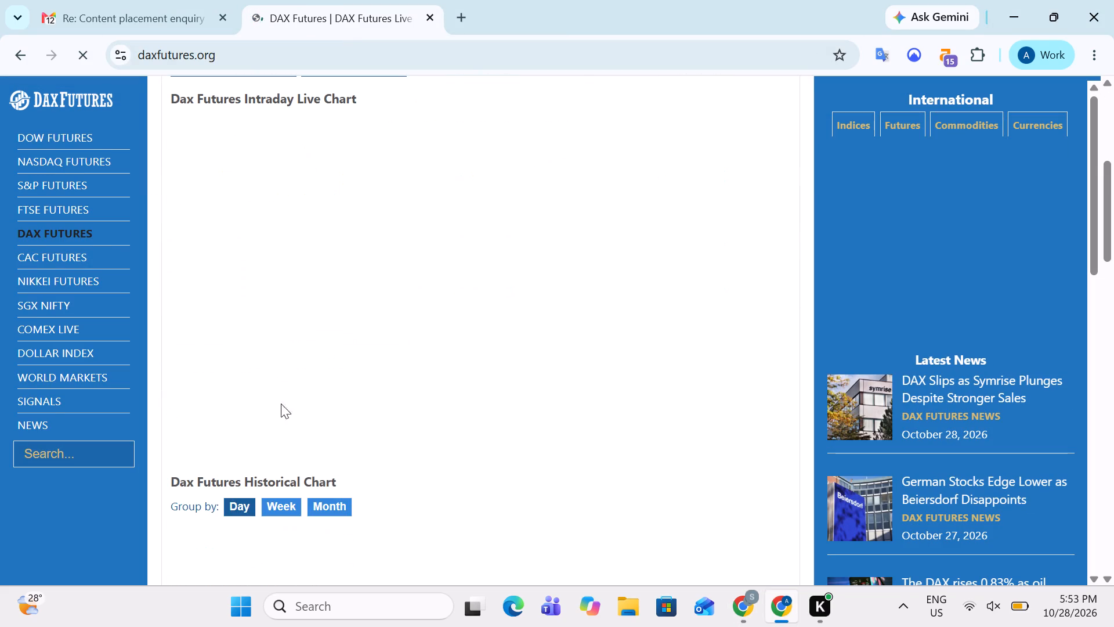
{"action": "scroll", "coordinate": [232, 425], "scroll_direction": "up", "scroll_amount": 1}
Search the DaxFutures.org site for Netbet.
{"action": "left_click", "coordinate": [97, 453]}
{"action": "triple_click", "coordinate": [110, 453]}
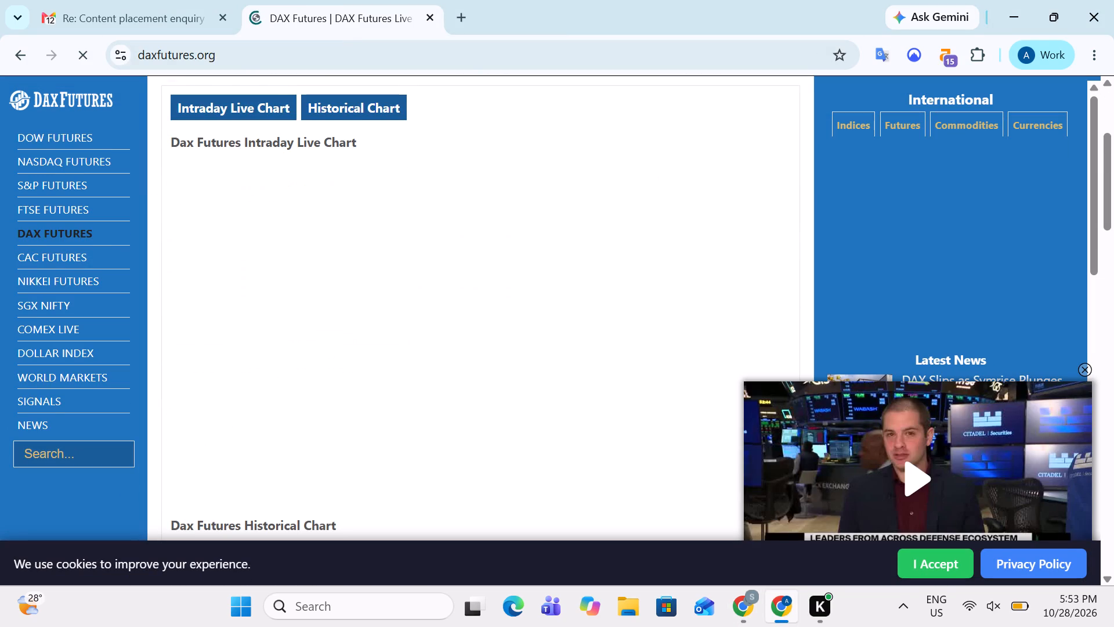
{"action": "key", "text": "BackSpace"}
{"action": "type", "text": "Netbet"}
{"action": "key", "text": "Return"}
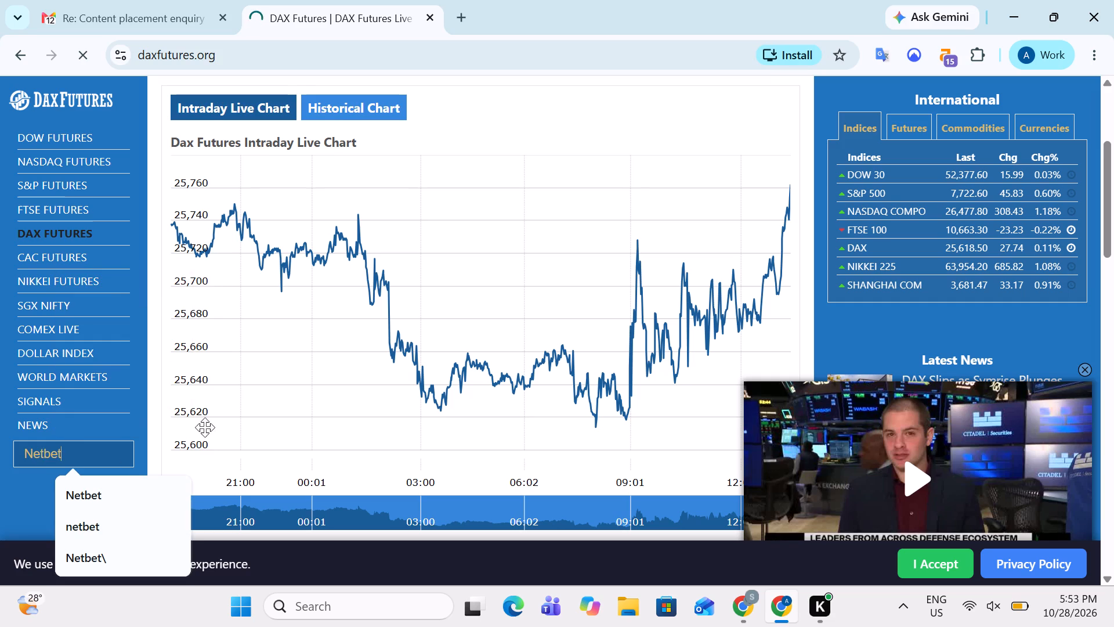
Copy the Finance niche from row 10871 of the New Master Sheet into rows 10872 to 10887.
{"action": "scroll", "coordinate": [370, 339], "scroll_direction": "down", "scroll_amount": 1}
{"action": "key", "text": "alt+Tab"}
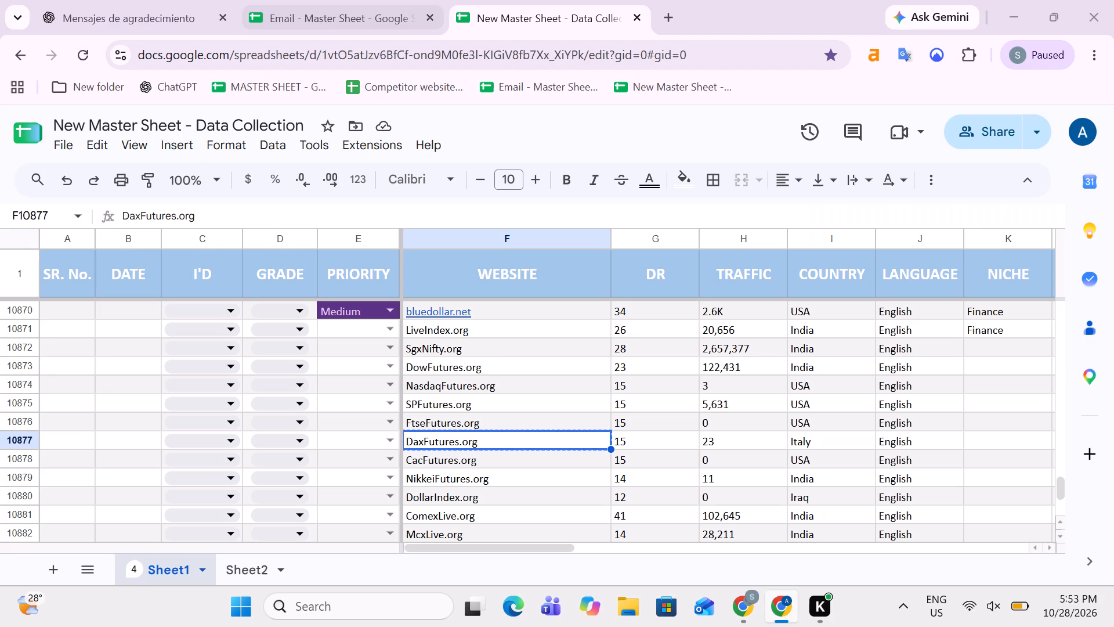
{"action": "key", "text": "Left"}
{"action": "key", "text": "Right"}
{"action": "key", "text": "Right"}
{"action": "key", "text": "Right"}
{"action": "key", "text": "Right"}
{"action": "key", "text": "Right"}
{"action": "key", "text": "Right"}
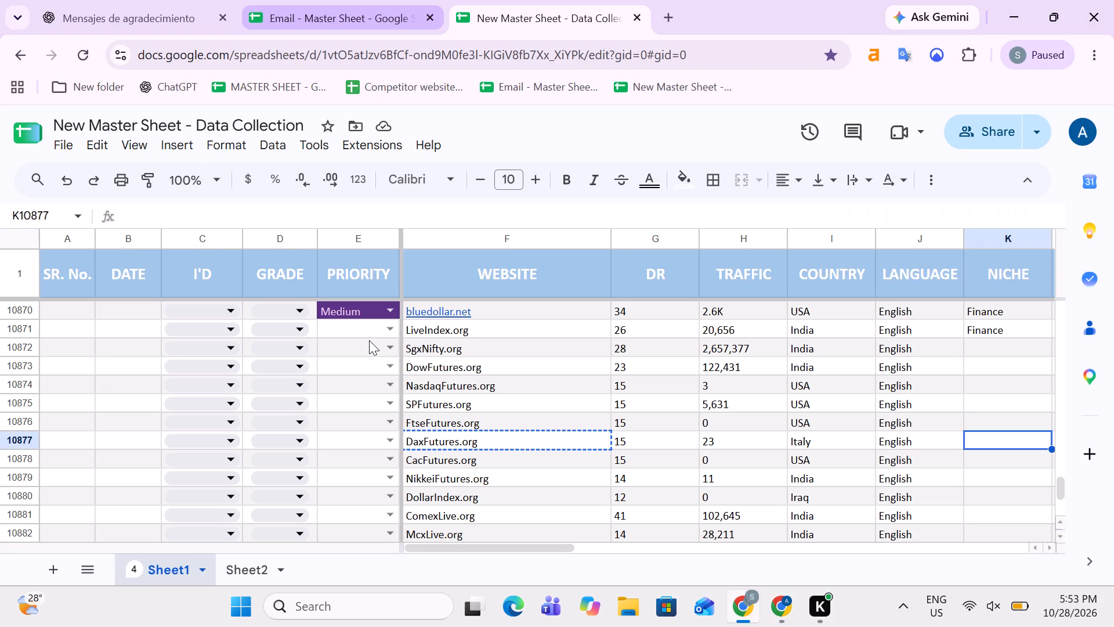
{"action": "key", "text": "Up"}
{"action": "key", "text": "Up"}
{"action": "key", "text": "Up"}
{"action": "key", "text": "Up"}
{"action": "key", "text": "Up"}
{"action": "key", "text": "Up"}
{"action": "key", "text": "ctrl+c"}
{"action": "key", "text": "Down"}
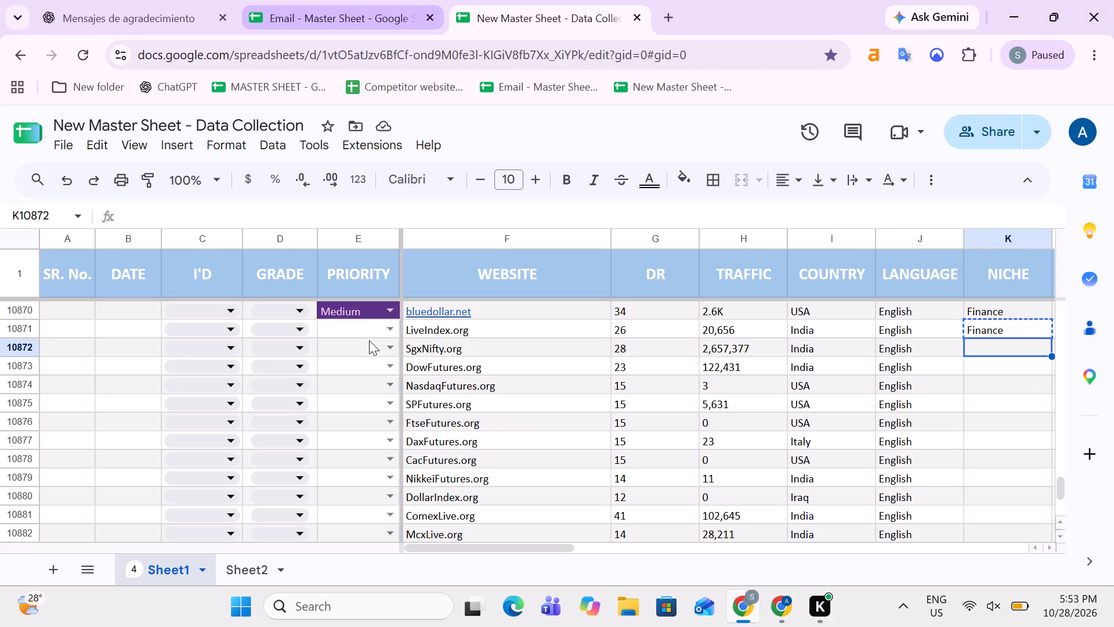
{"action": "key", "text": "shift+Down"}
{"action": "key", "text": "shift+Down"}
{"action": "key", "text": "shift+Down"}
{"action": "key", "text": "shift+Down"}
{"action": "key", "text": "shift+Down"}
{"action": "key", "text": "shift+Down"}
{"action": "key", "text": "shift+Down"}
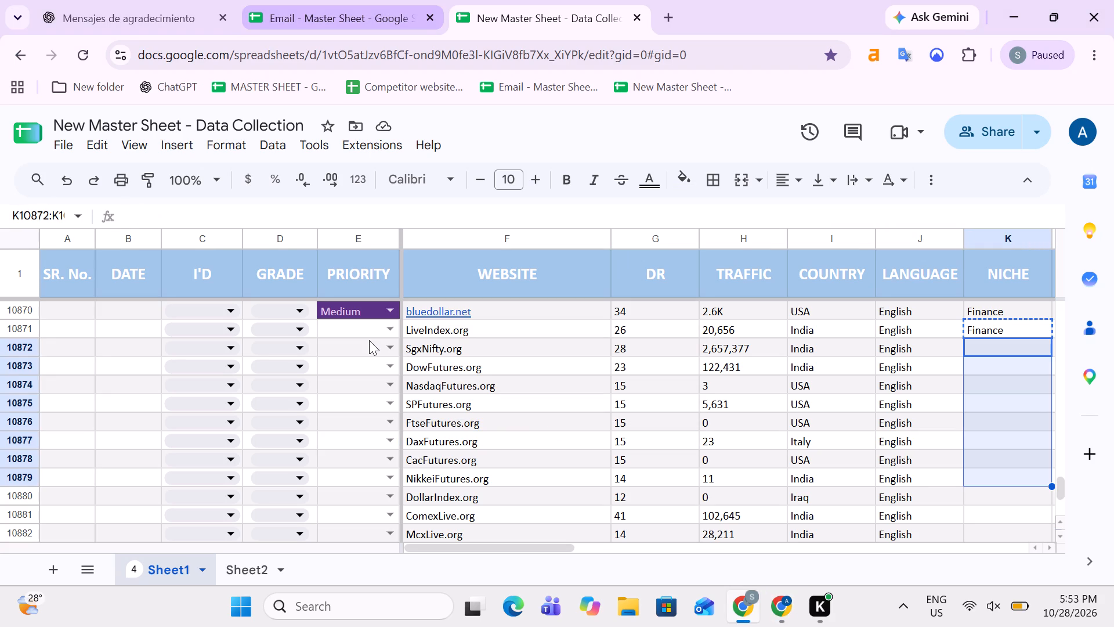
{"action": "key", "text": "shift+Down"}
{"action": "key", "text": "shift+Down"}
{"action": "key", "text": "shift+Down"}
{"action": "key", "text": "shift+Down"}
{"action": "key", "text": "shift+Down"}
{"action": "key", "text": "shift+Down"}
{"action": "key", "text": "shift+Down"}
{"action": "key", "text": "shift+Down"}
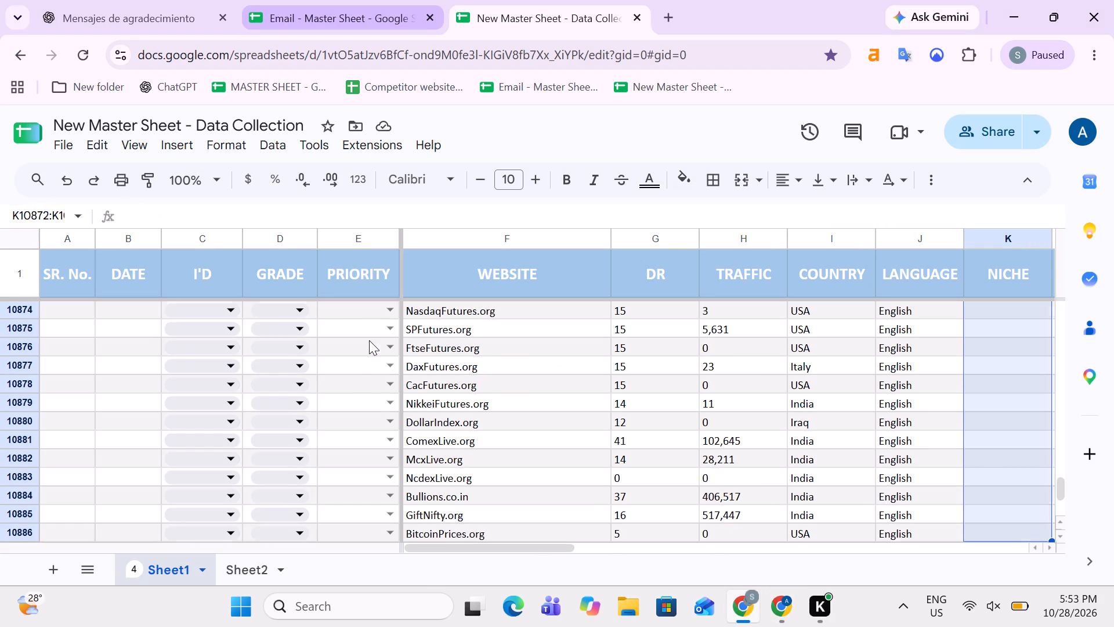
{"action": "key", "text": "shift+Down"}
{"action": "key", "text": "shift+Down"}
{"action": "key", "text": "shift+Up"}
{"action": "key", "text": "shift+Up"}
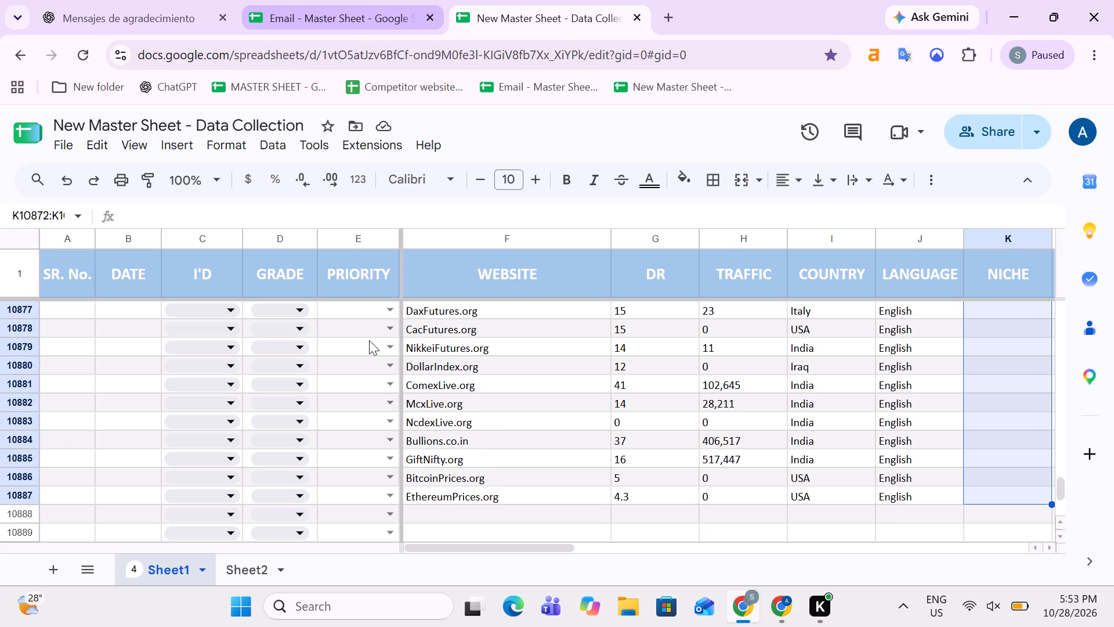
{"action": "key", "text": "ctrl+v"}
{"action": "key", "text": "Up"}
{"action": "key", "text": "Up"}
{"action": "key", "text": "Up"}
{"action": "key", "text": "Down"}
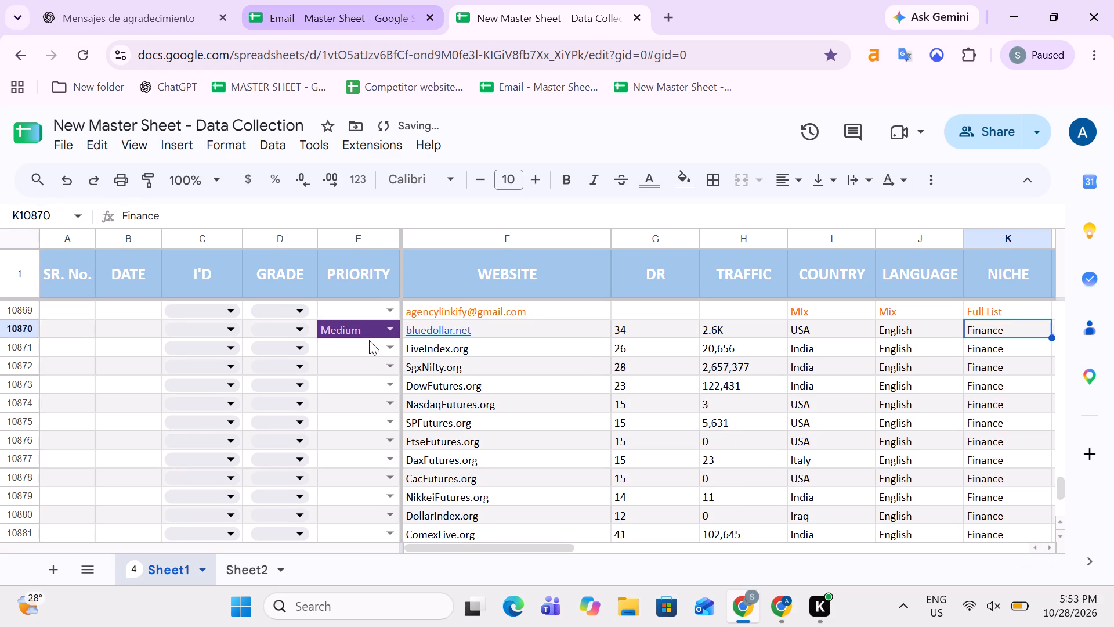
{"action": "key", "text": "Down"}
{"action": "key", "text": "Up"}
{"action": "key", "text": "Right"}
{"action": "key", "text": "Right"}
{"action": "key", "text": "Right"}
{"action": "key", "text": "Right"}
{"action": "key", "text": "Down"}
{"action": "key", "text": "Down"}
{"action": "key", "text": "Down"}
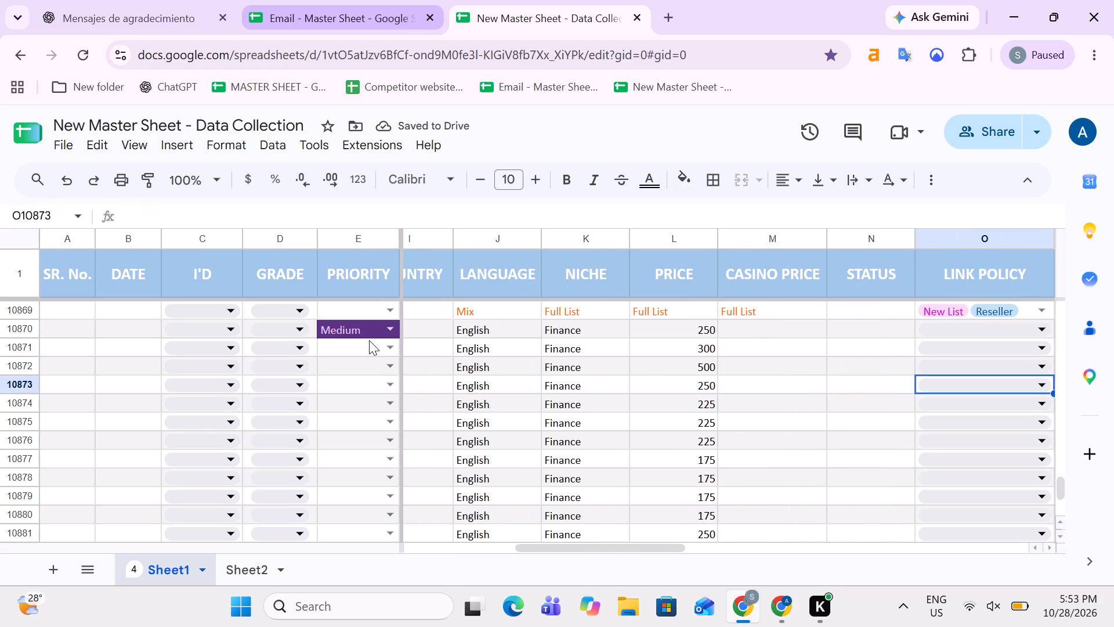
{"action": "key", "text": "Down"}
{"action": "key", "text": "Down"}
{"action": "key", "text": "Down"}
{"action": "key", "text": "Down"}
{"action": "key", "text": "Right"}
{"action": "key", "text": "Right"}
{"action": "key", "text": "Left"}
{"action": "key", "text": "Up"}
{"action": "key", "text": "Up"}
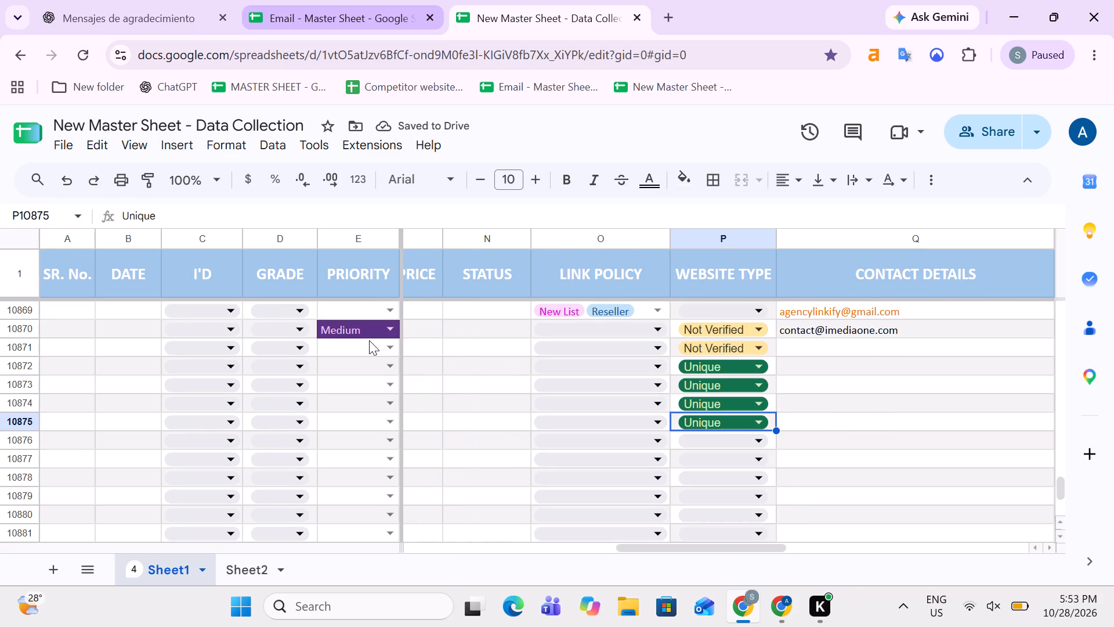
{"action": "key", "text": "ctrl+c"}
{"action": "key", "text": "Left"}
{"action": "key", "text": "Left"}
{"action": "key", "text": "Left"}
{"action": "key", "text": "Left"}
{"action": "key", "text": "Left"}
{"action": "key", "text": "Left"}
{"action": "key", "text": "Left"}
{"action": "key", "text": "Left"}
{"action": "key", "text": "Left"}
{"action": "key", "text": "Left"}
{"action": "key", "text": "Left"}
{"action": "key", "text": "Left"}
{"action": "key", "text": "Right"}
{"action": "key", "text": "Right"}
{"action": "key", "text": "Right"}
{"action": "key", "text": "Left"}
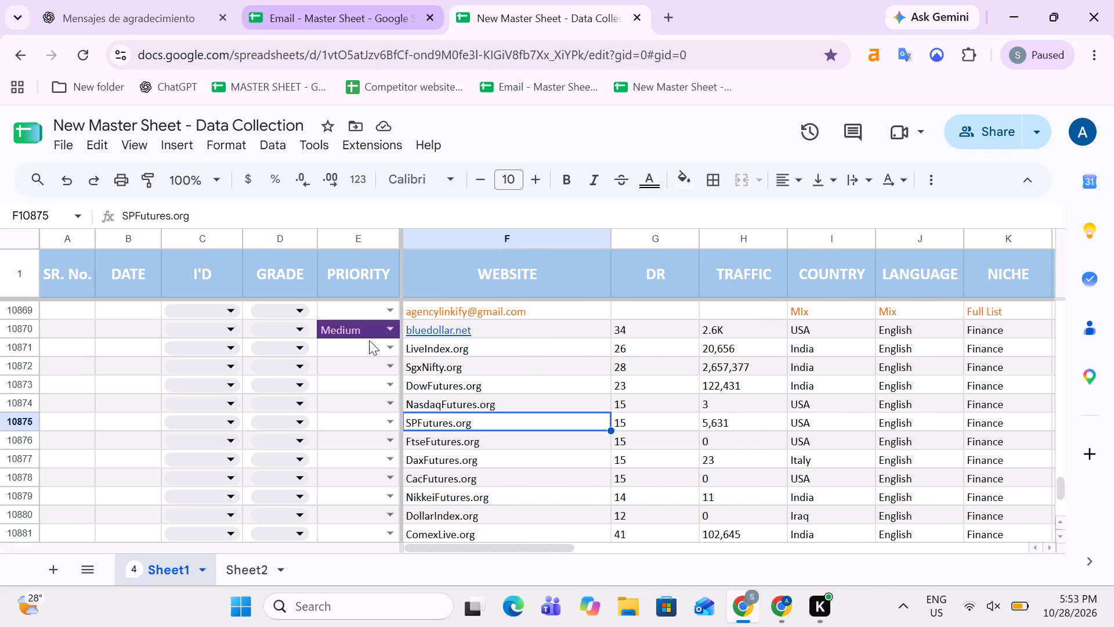
Copy the EthereumPrices.org domain from row 10887, open it in the other browser window and examine its home page.
{"action": "key", "text": "Down"}
{"action": "key", "text": "Down"}
{"action": "key", "text": "Down"}
{"action": "key", "text": "Down"}
{"action": "key", "text": "Down"}
{"action": "key", "text": "Down"}
{"action": "key", "text": "Down"}
{"action": "key", "text": "Down"}
{"action": "key", "text": "Down"}
{"action": "key", "text": "Down"}
{"action": "key", "text": "Down"}
{"action": "key", "text": "Down"}
{"action": "key", "text": "Down"}
{"action": "key", "text": "Down"}
{"action": "key", "text": "Up"}
{"action": "key", "text": "Up"}
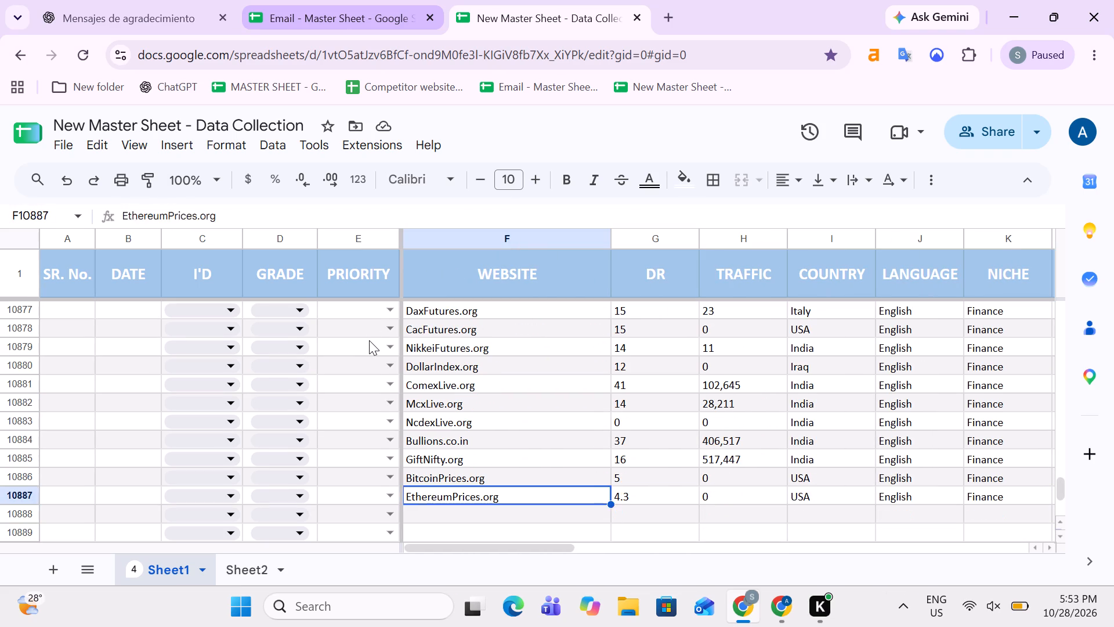
{"action": "key", "text": "Right"}
{"action": "key", "text": "Right"}
{"action": "key", "text": "Right"}
{"action": "key", "text": "Right"}
{"action": "key", "text": "Right"}
{"action": "key", "text": "Right"}
{"action": "key", "text": "Right"}
{"action": "key", "text": "Right"}
{"action": "key", "text": "Right"}
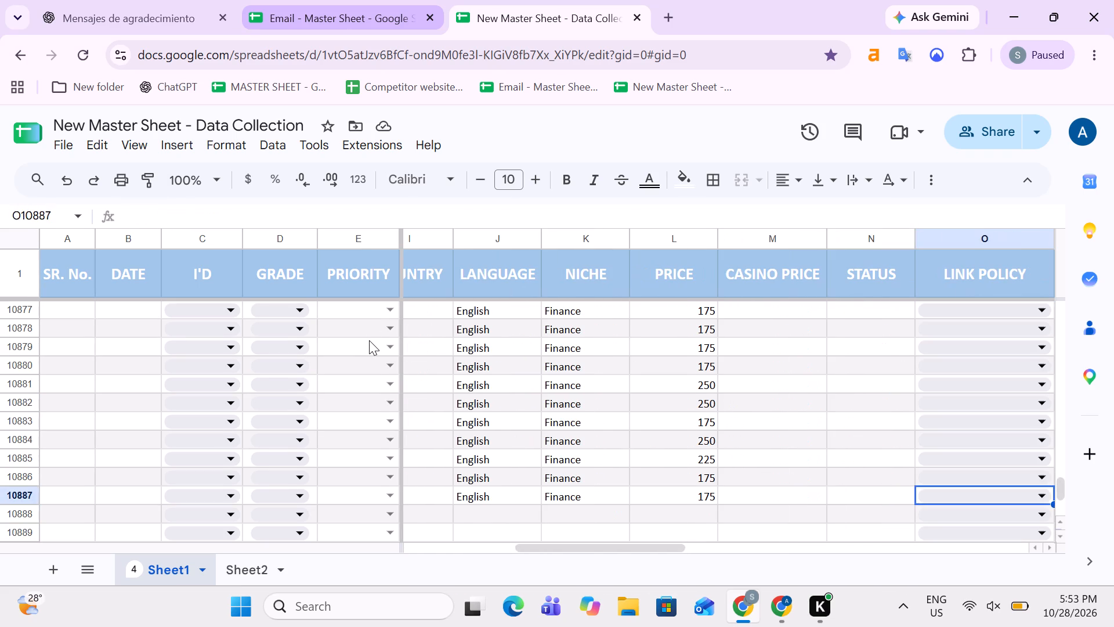
{"action": "key", "text": "Left"}
{"action": "key", "text": "Left"}
{"action": "key", "text": "Left"}
{"action": "key", "text": "Left"}
{"action": "key", "text": "Left"}
{"action": "key", "text": "Left"}
{"action": "key", "text": "Left"}
{"action": "key", "text": "Left"}
{"action": "key", "text": "Left"}
{"action": "key", "text": "Right"}
{"action": "key", "text": "Left"}
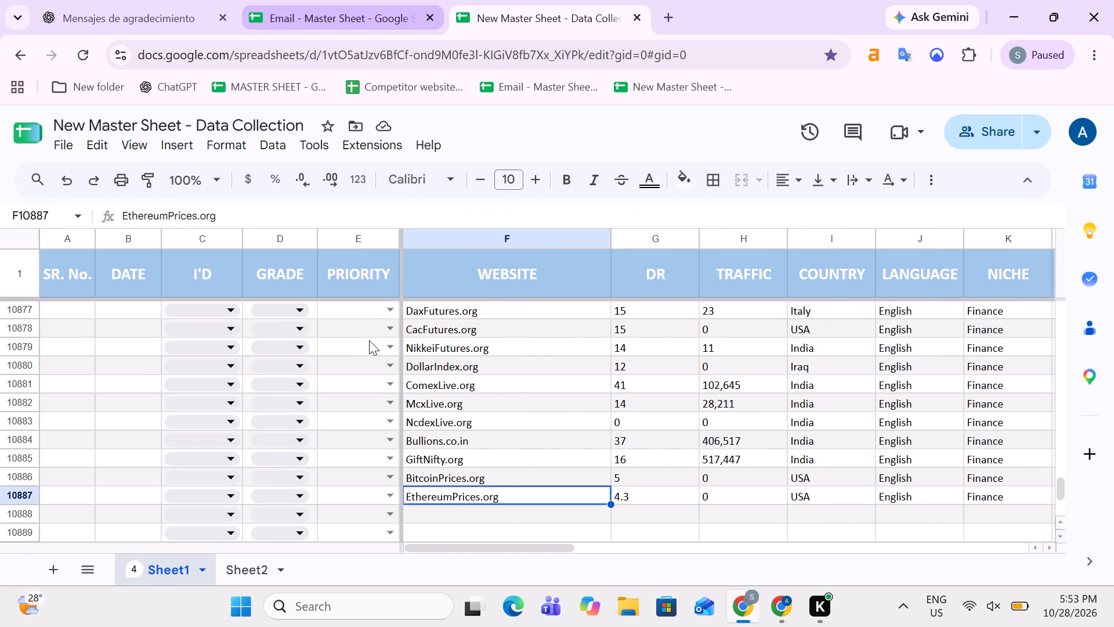
{"action": "key", "text": "Up"}
{"action": "key", "text": "Down"}
{"action": "key", "text": "ctrl+c"}
{"action": "key", "text": "alt+Tab"}
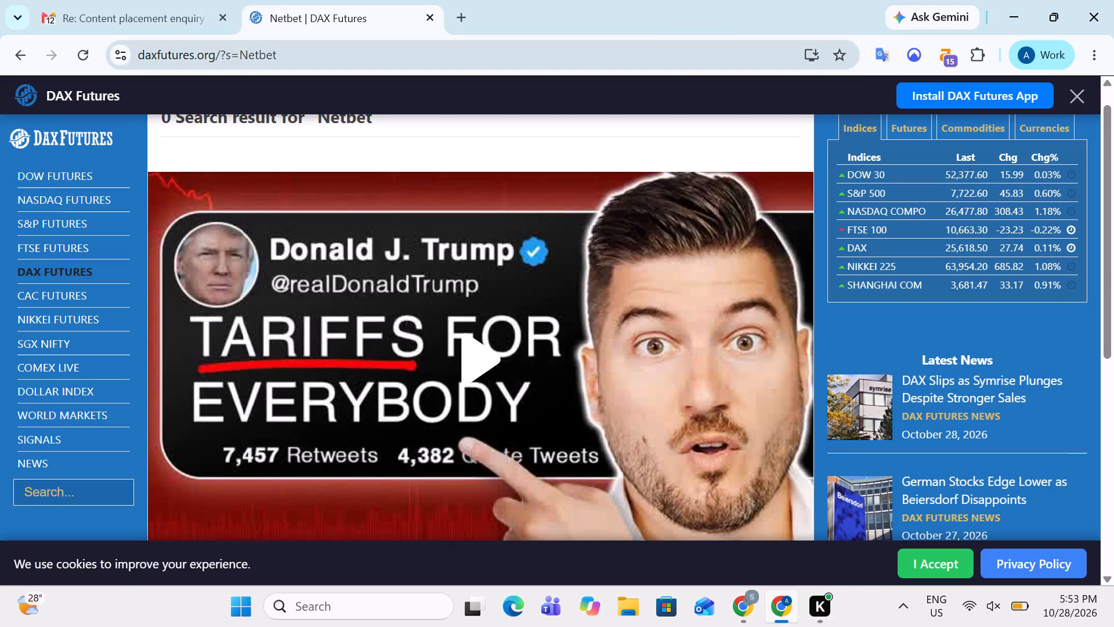
{"action": "left_click", "coordinate": [367, 52]}
{"action": "key", "text": "ctrl+v"}
{"action": "key", "text": "Return"}
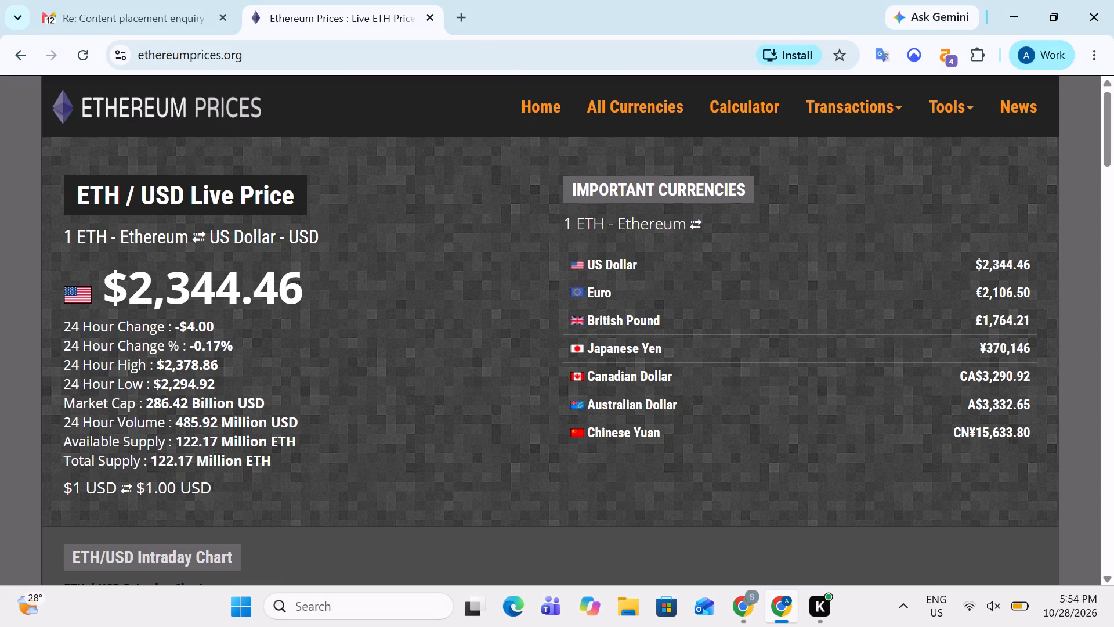
{"action": "scroll", "coordinate": [303, 73], "scroll_direction": "down", "scroll_amount": 6}
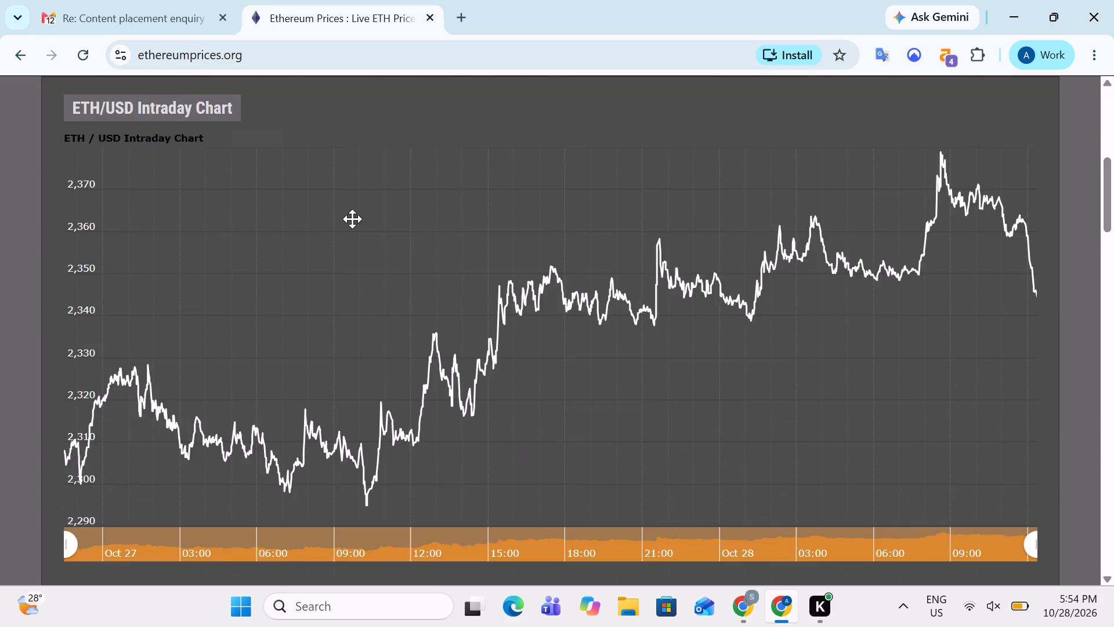
{"action": "scroll", "coordinate": [352, 219], "scroll_direction": "down", "scroll_amount": 6}
{"action": "scroll", "coordinate": [506, 402], "scroll_direction": "down", "scroll_amount": 5}
{"action": "scroll", "coordinate": [682, 437], "scroll_direction": "up", "scroll_amount": 20}
{"action": "scroll", "coordinate": [682, 437], "scroll_direction": "up", "scroll_amount": 1}
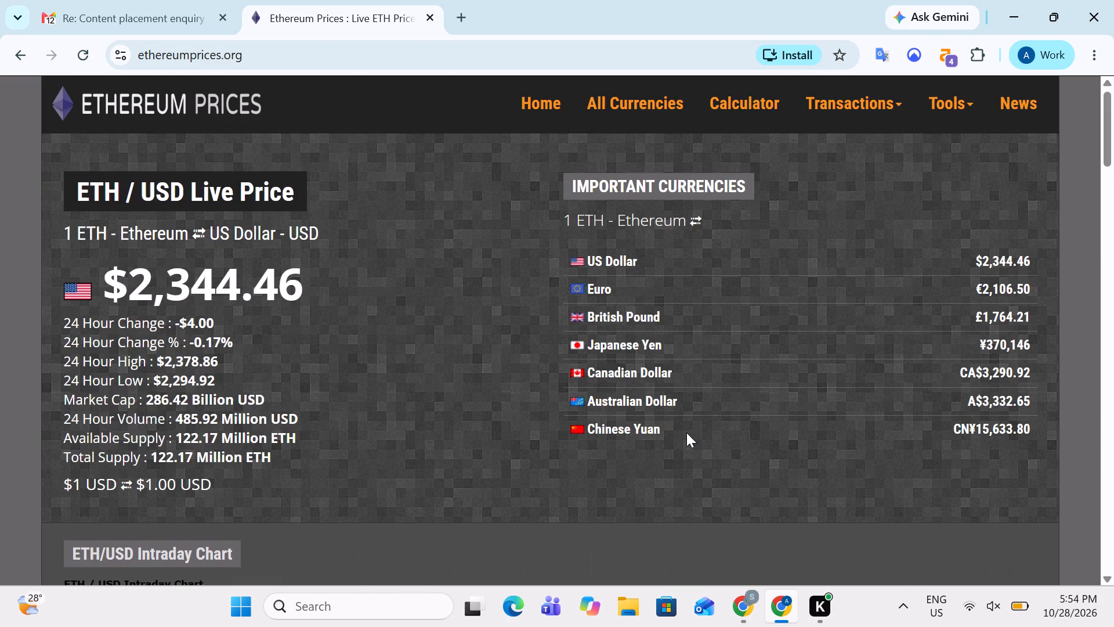
{"action": "scroll", "coordinate": [686, 433], "scroll_direction": "up", "scroll_amount": 4}
{"action": "scroll", "coordinate": [523, 259], "scroll_direction": "down", "scroll_amount": 6}
Set the Website Type of EthereumPrices.org in row 10887 of the New Master Sheet to Not Verified.
{"action": "key", "text": "alt+Tab"}
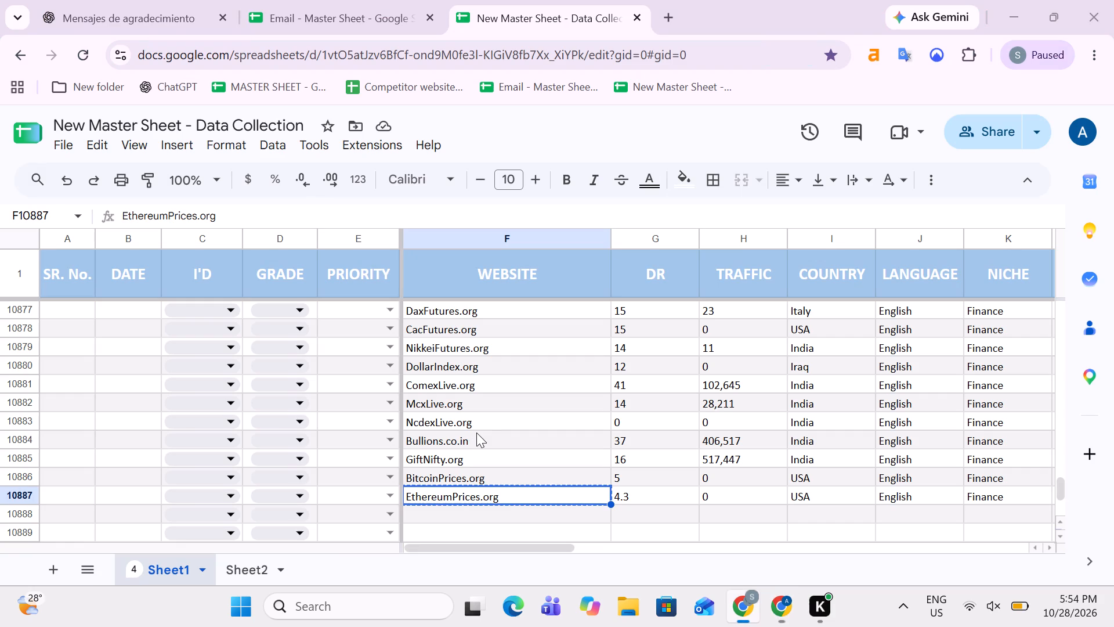
{"action": "key", "text": "Right"}
{"action": "key", "text": "Right"}
{"action": "key", "text": "Right"}
{"action": "key", "text": "Right"}
{"action": "key", "text": "Right"}
{"action": "key", "text": "Right"}
{"action": "key", "text": "Right"}
{"action": "key", "text": "Right"}
{"action": "key", "text": "Right"}
{"action": "key", "text": "Right"}
{"action": "key", "text": "Right"}
{"action": "key", "text": "Left"}
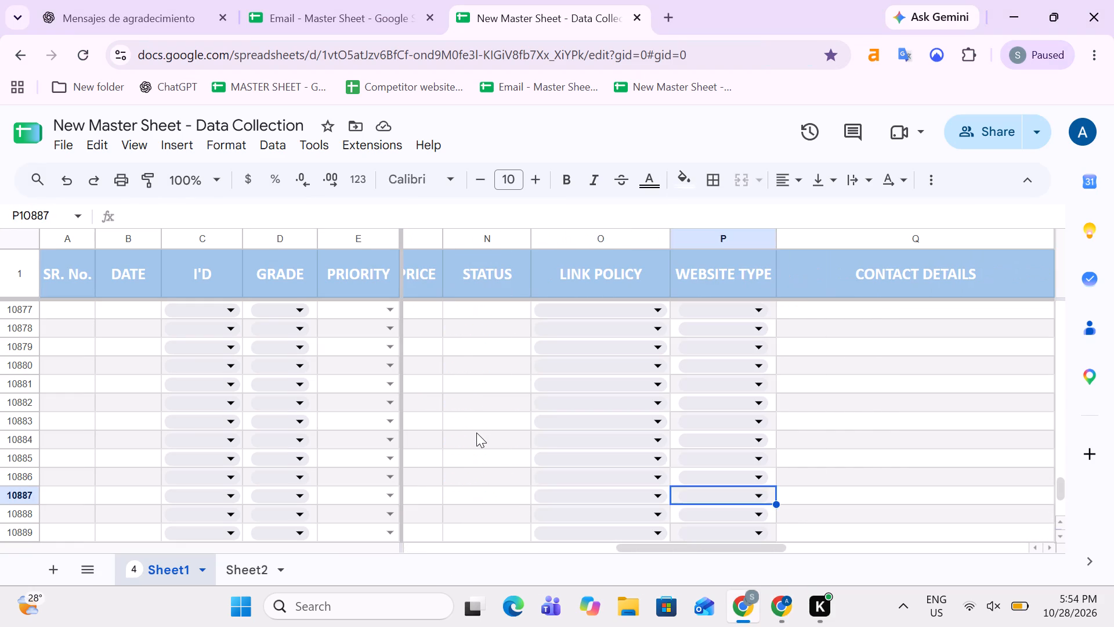
{"action": "key", "text": "Left"}
{"action": "key", "text": "Right"}
{"action": "key", "text": "n"}
{"action": "key", "text": "Up"}
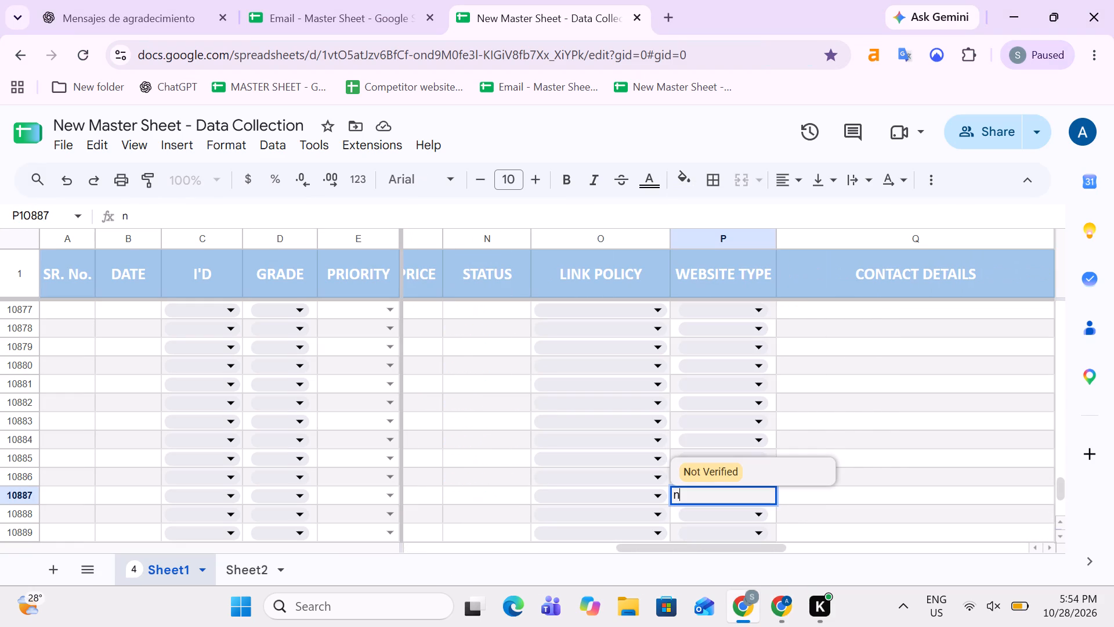
{"action": "key", "text": "Return"}
Copy the BitcoinPrices.org domain from row 10886, open it in the other browser window and examine its home page.
{"action": "key", "text": "Up"}
{"action": "key", "text": "Up"}
{"action": "key", "text": "Left"}
{"action": "key", "text": "Left"}
{"action": "key", "text": "Left"}
{"action": "key", "text": "Left"}
{"action": "key", "text": "Left"}
{"action": "key", "text": "Left"}
{"action": "key", "text": "Left"}
{"action": "key", "text": "Left"}
{"action": "key", "text": "Left"}
{"action": "key", "text": "Left"}
{"action": "key", "text": "Left"}
{"action": "key", "text": "Left"}
{"action": "key", "text": "Left"}
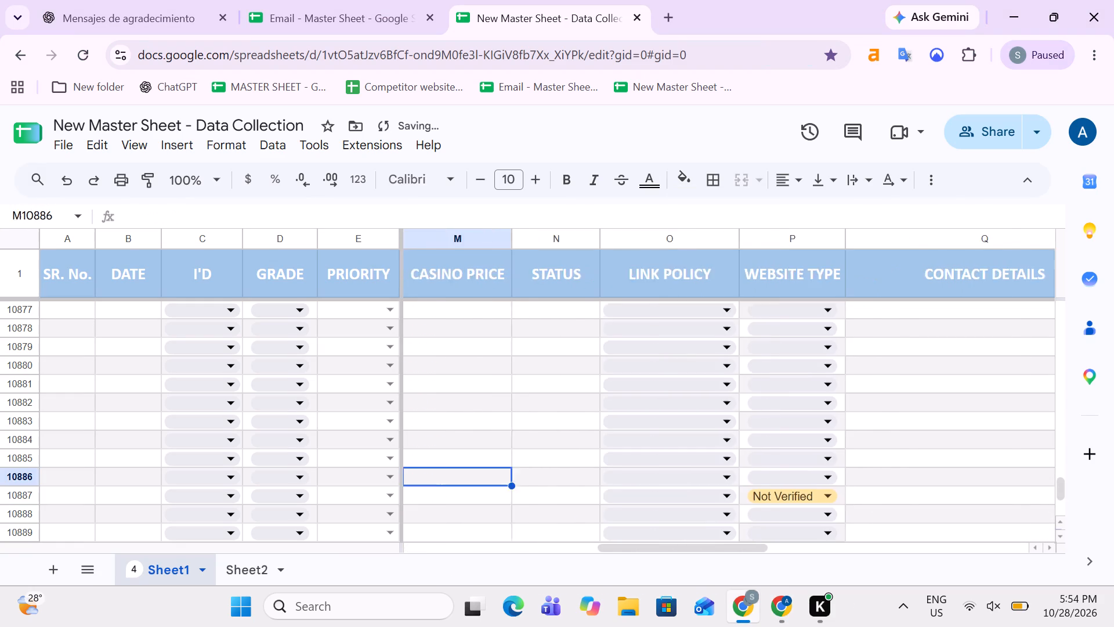
{"action": "key", "text": "Right"}
{"action": "key", "text": "Right"}
{"action": "key", "text": "Right"}
{"action": "key", "text": "Right"}
{"action": "key", "text": "Left"}
{"action": "key", "text": "ctrl+c"}
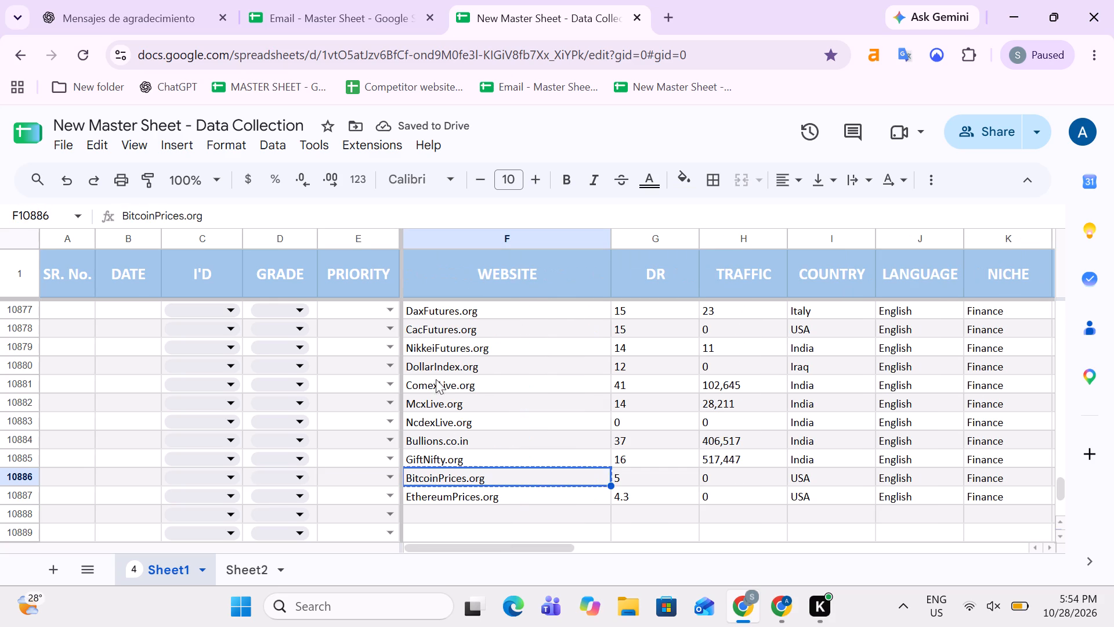
{"action": "key", "text": "alt+Tab"}
{"action": "left_click", "coordinate": [414, 63]}
{"action": "key", "text": "ctrl+v"}
{"action": "key", "text": "Return"}
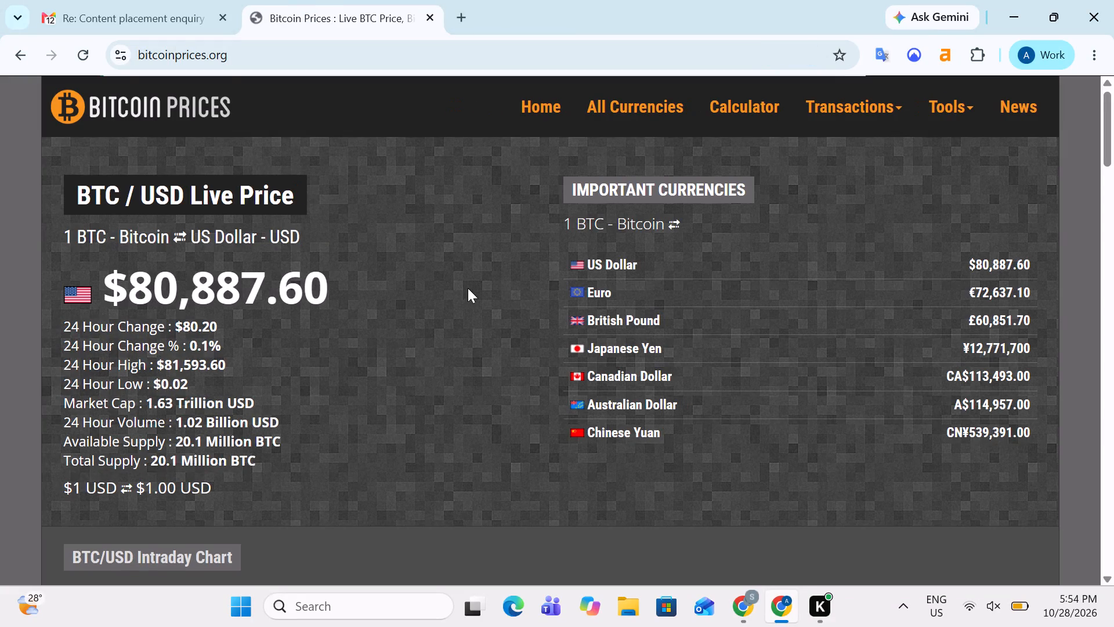
{"action": "scroll", "coordinate": [466, 289], "scroll_direction": "down", "scroll_amount": 6}
Set the Website Type of BitcoinPrices.org in row 10886 of the New Master Sheet to Not Verified.
{"action": "key", "text": "alt+Tab"}
{"action": "key", "text": "Right"}
{"action": "key", "text": "Right"}
{"action": "key", "text": "Right"}
{"action": "key", "text": "Right"}
{"action": "key", "text": "Right"}
{"action": "key", "text": "Right"}
{"action": "key", "text": "Right"}
{"action": "key", "text": "Right"}
{"action": "key", "text": "Right"}
{"action": "key", "text": "Right"}
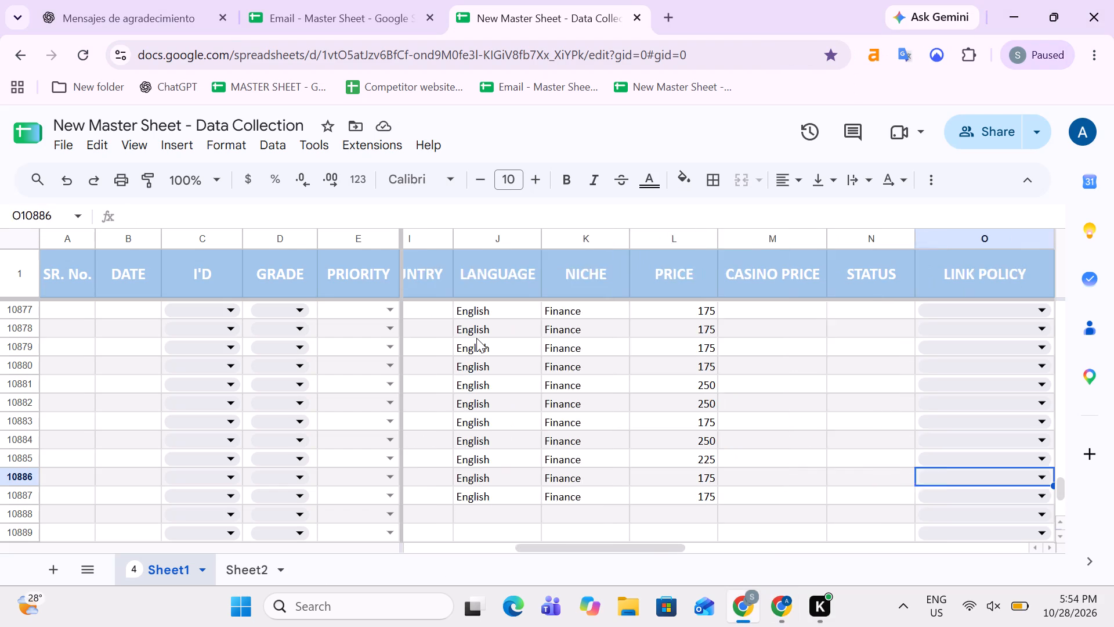
{"action": "key", "text": "n"}
{"action": "key", "text": "Up"}
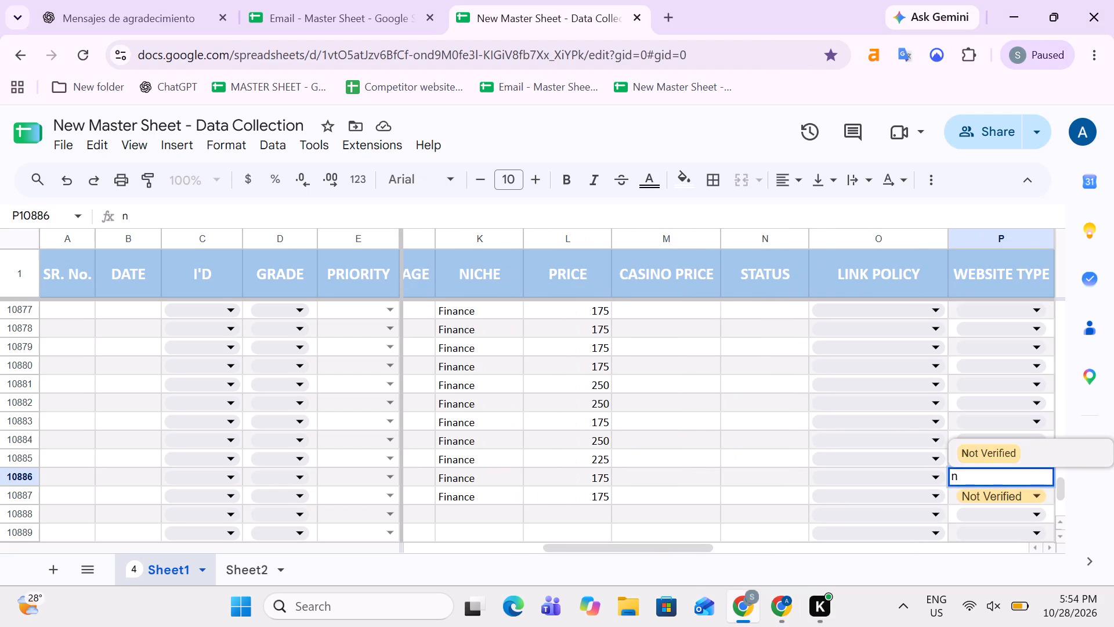
{"action": "key", "text": "Return"}
Copy the GiftNifty.org domain from row 10885 of the New Master Sheet and open it in the other browser window.
{"action": "key", "text": "Up"}
{"action": "key", "text": "Up"}
{"action": "key", "text": "Left"}
{"action": "key", "text": "Left"}
{"action": "key", "text": "Left"}
{"action": "key", "text": "Left"}
{"action": "key", "text": "Left"}
{"action": "key", "text": "Left"}
{"action": "key", "text": "Left"}
{"action": "key", "text": "Left"}
{"action": "key", "text": "Left"}
{"action": "key", "text": "Left"}
{"action": "key", "text": "Left"}
{"action": "key", "text": "Left"}
{"action": "key", "text": "Left"}
{"action": "key", "text": "Left"}
{"action": "key", "text": "Left"}
{"action": "key", "text": "Left"}
{"action": "key", "text": "Right"}
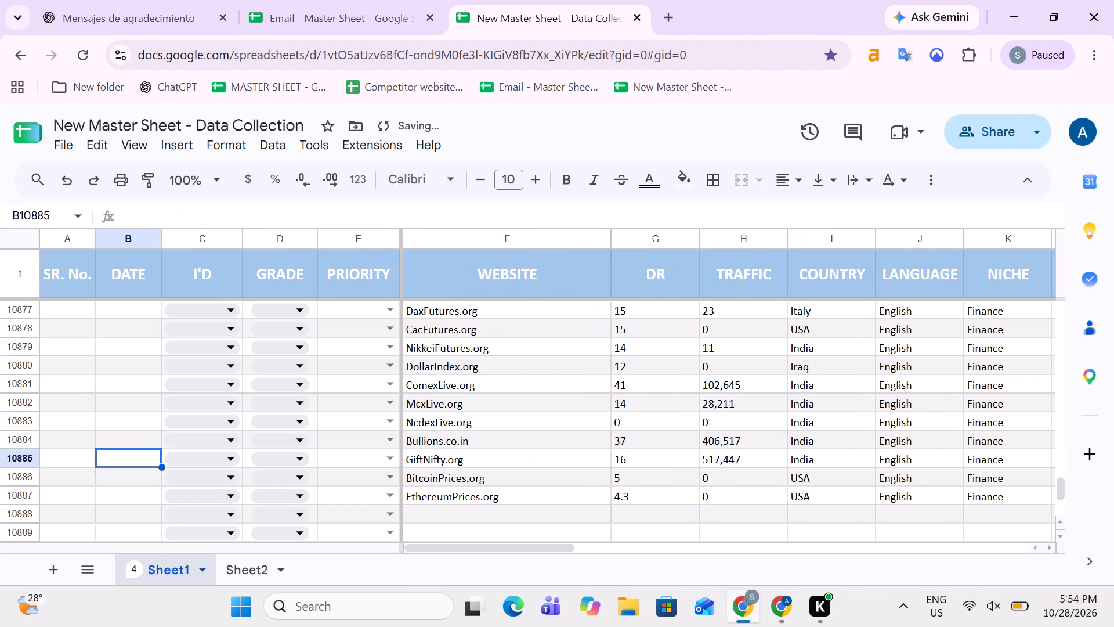
{"action": "key", "text": "Right"}
{"action": "key", "text": "Right"}
{"action": "key", "text": "Right"}
{"action": "key", "text": "Right"}
{"action": "key", "text": "ctrl+c"}
{"action": "key", "text": "alt+Tab"}
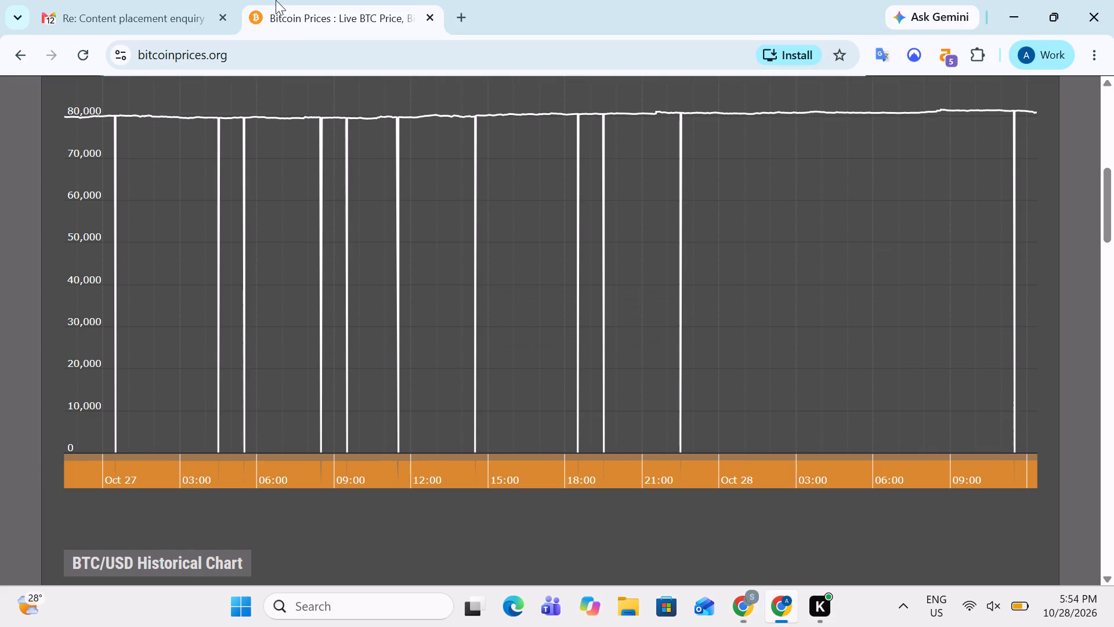
{"action": "left_click", "coordinate": [309, 39]}
{"action": "left_click", "coordinate": [301, 57]}
{"action": "key", "text": "ctrl+v"}
{"action": "key", "text": "Return"}
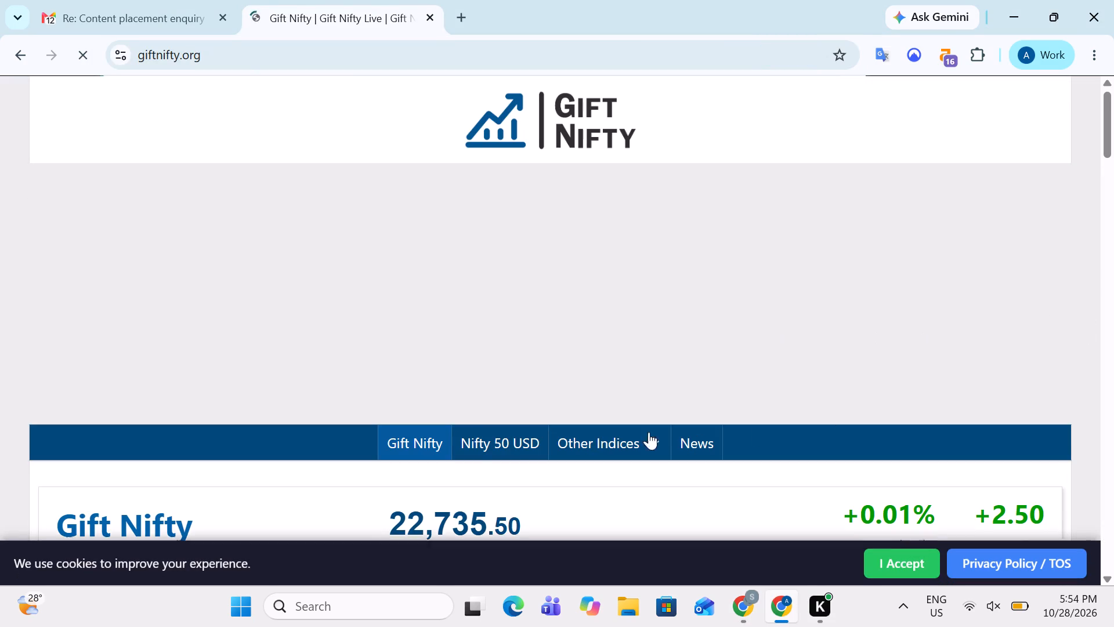
Examine the GiftNifty.org home page down to its lower sections, dismissing the app-install banner and accepting the cookie notice.
{"action": "scroll", "coordinate": [605, 435], "scroll_direction": "down", "scroll_amount": 4}
{"action": "scroll", "coordinate": [350, 361], "scroll_direction": "down", "scroll_amount": 6}
{"action": "scroll", "coordinate": [277, 359], "scroll_direction": "up", "scroll_amount": 8}
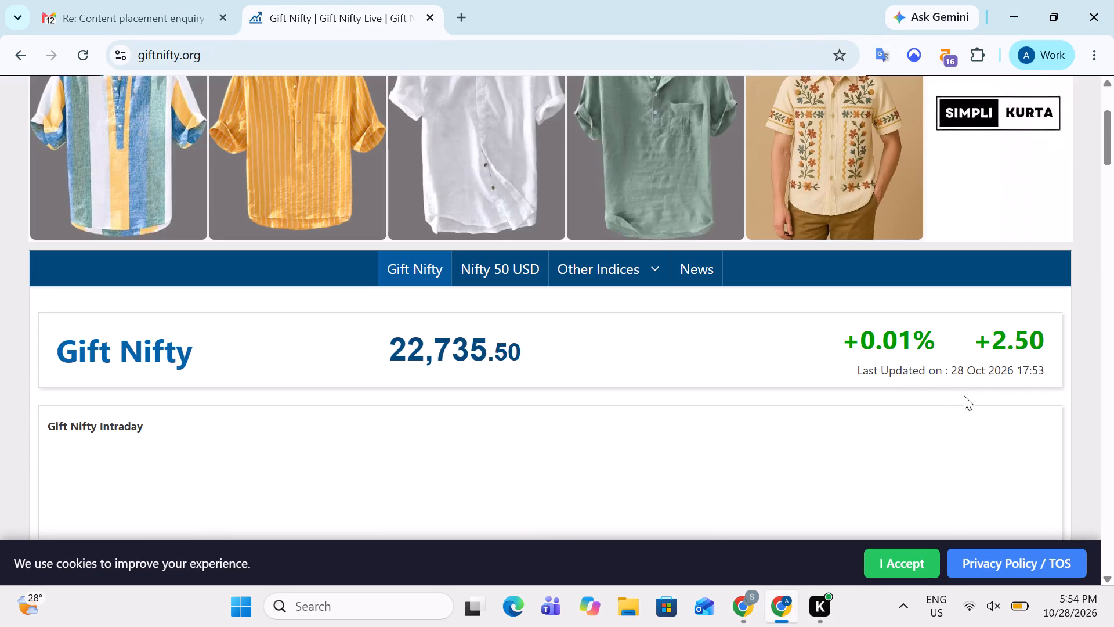
{"action": "scroll", "coordinate": [805, 322], "scroll_direction": "up", "scroll_amount": 6}
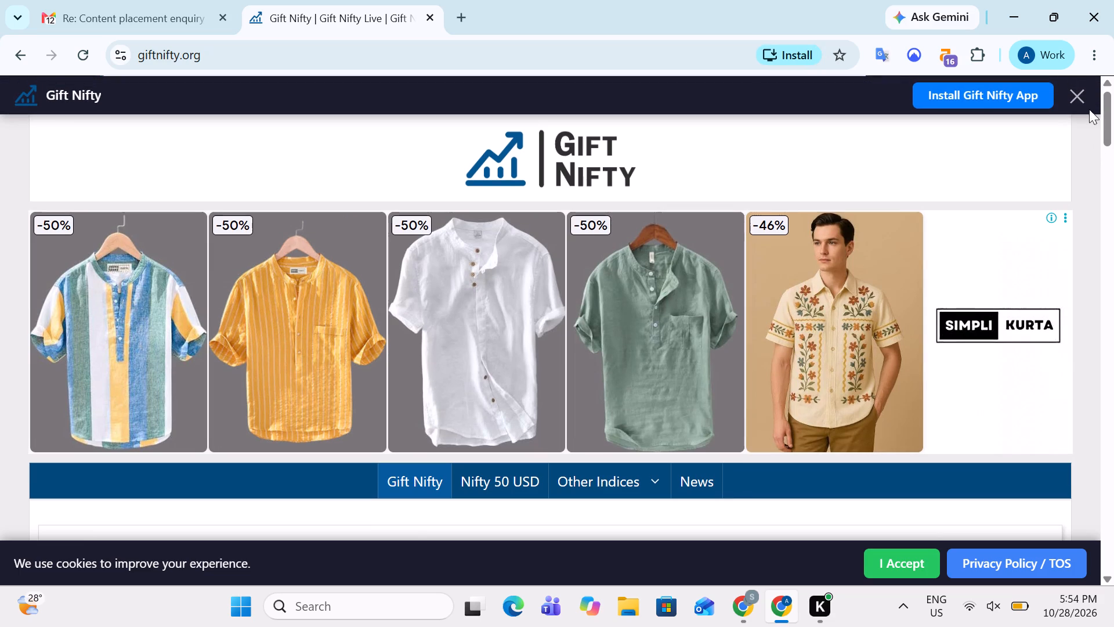
{"action": "left_click", "coordinate": [1079, 89]}
{"action": "left_click", "coordinate": [903, 565]}
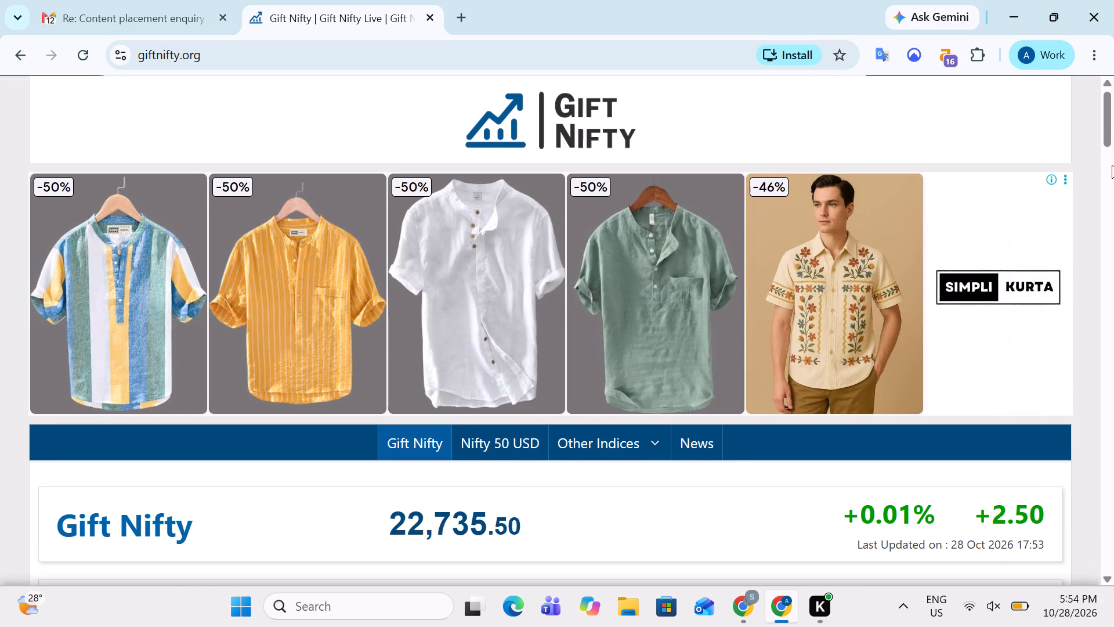
{"action": "left_click_drag", "start_coordinate": [1111, 136], "coordinate": [1107, 619]}
{"action": "scroll", "coordinate": [200, 399], "scroll_direction": "up", "scroll_amount": 6}
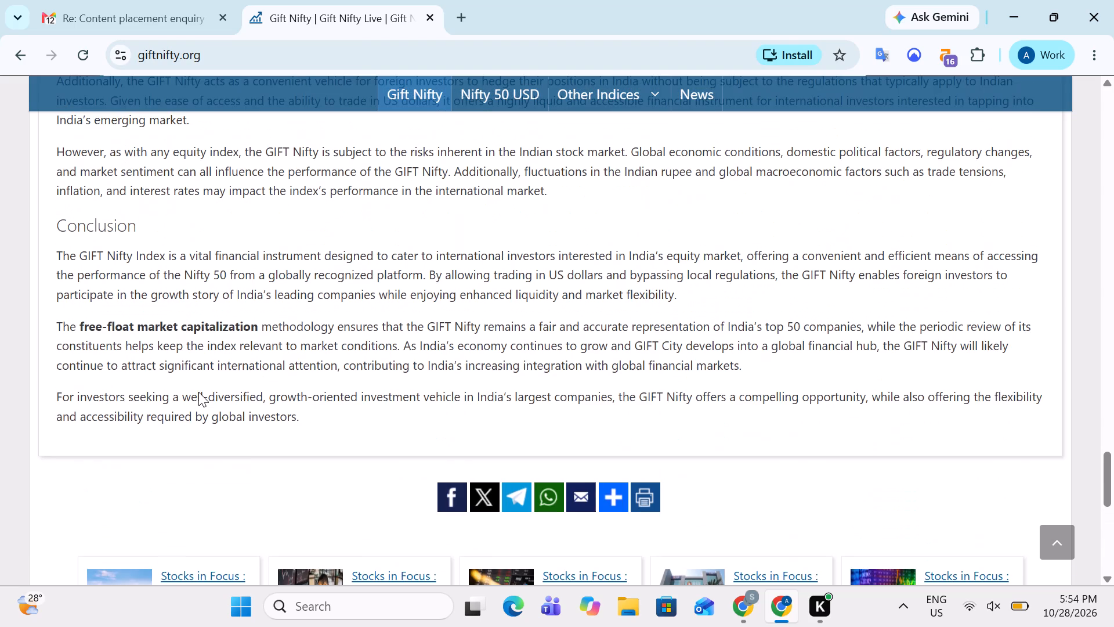
Set the Website Type of GiftNifty.org in row 10885 of the New Master Sheet to Not Verified.
{"action": "key", "text": "alt+Tab"}
{"action": "key", "text": "Right"}
{"action": "key", "text": "Right"}
{"action": "key", "text": "Right"}
{"action": "key", "text": "Right"}
{"action": "key", "text": "Right"}
{"action": "key", "text": "Right"}
{"action": "key", "text": "Right"}
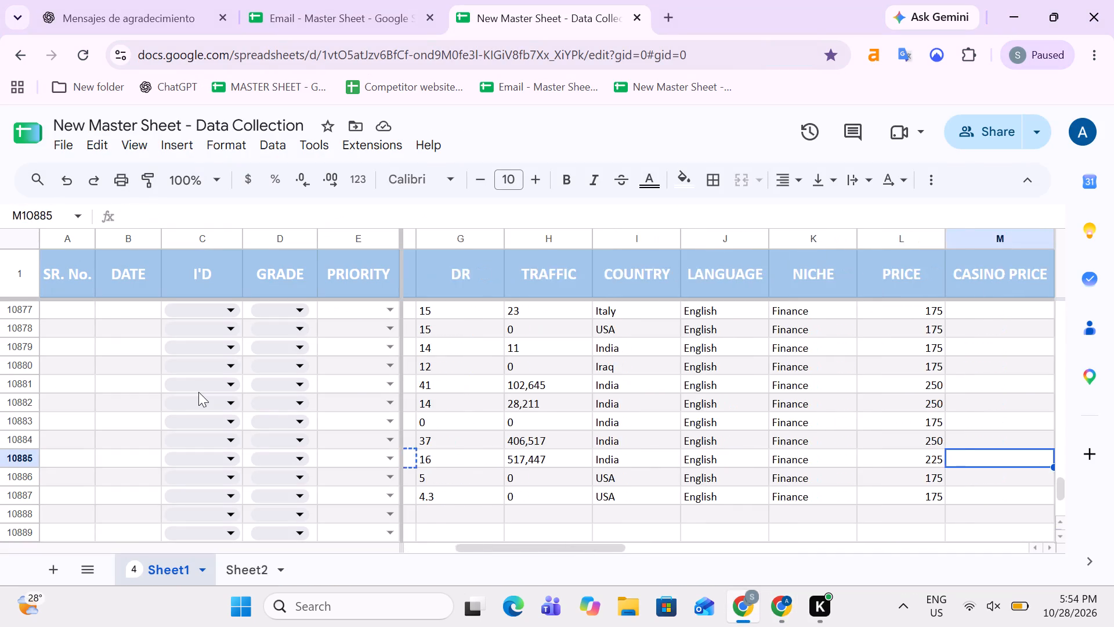
{"action": "key", "text": "Right"}
{"action": "key", "text": "Right"}
{"action": "key", "text": "Right"}
{"action": "key", "text": "Right"}
{"action": "key", "text": "Left"}
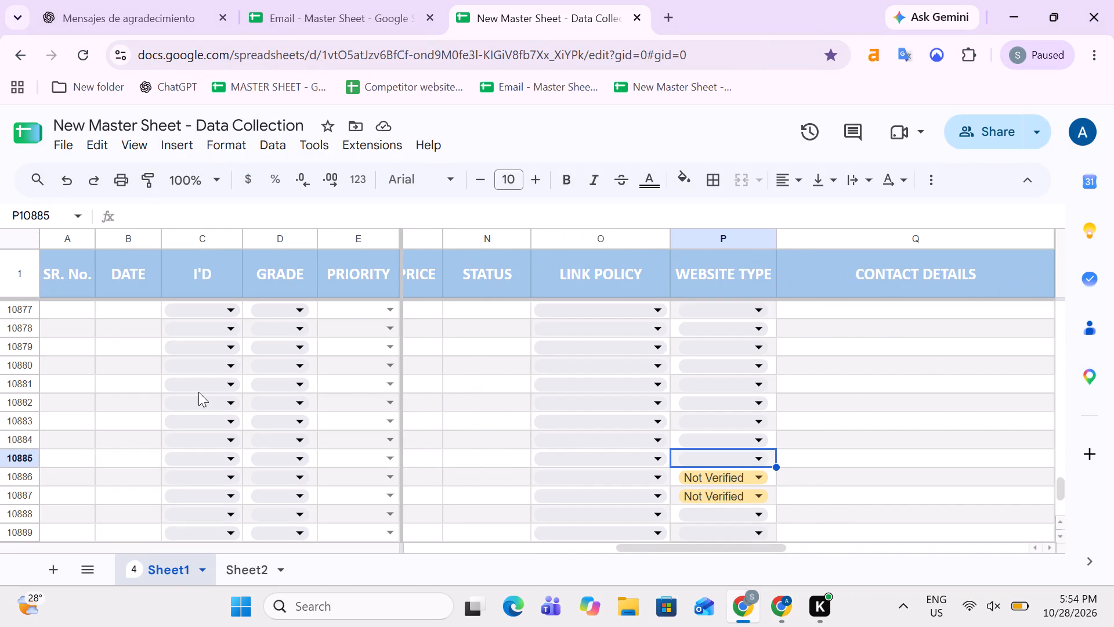
{"action": "key", "text": "n"}
{"action": "key", "text": "Up"}
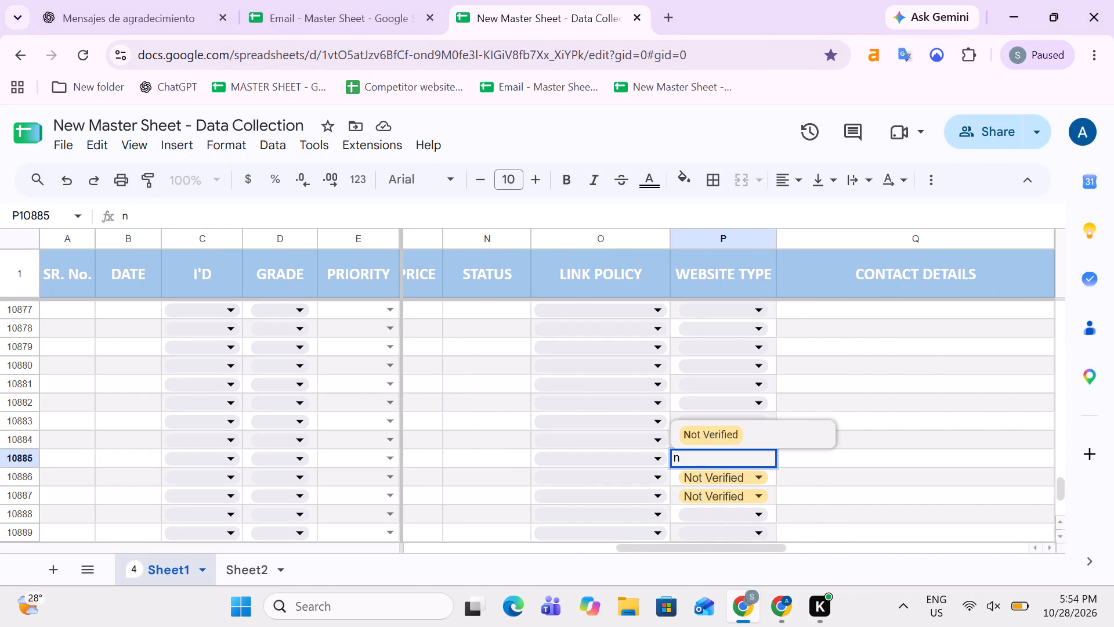
{"action": "key", "text": "Return"}
Copy the Bullions.co.in domain from row 10884 of the New Master Sheet and open it in the other browser window.
{"action": "key", "text": "Up"}
{"action": "key", "text": "Up"}
{"action": "key", "text": "Left"}
{"action": "key", "text": "Left"}
{"action": "key", "text": "Left"}
{"action": "key", "text": "Left"}
{"action": "key", "text": "Left"}
{"action": "key", "text": "Left"}
{"action": "key", "text": "Left"}
{"action": "key", "text": "Left"}
{"action": "key", "text": "Left"}
{"action": "key", "text": "Left"}
{"action": "key", "text": "Left"}
{"action": "key", "text": "Left"}
{"action": "key", "text": "Left"}
{"action": "key", "text": "Left"}
{"action": "key", "text": "Left"}
{"action": "key", "text": "Left"}
{"action": "key", "text": "Left"}
{"action": "key", "text": "Left"}
{"action": "key", "text": "Left"}
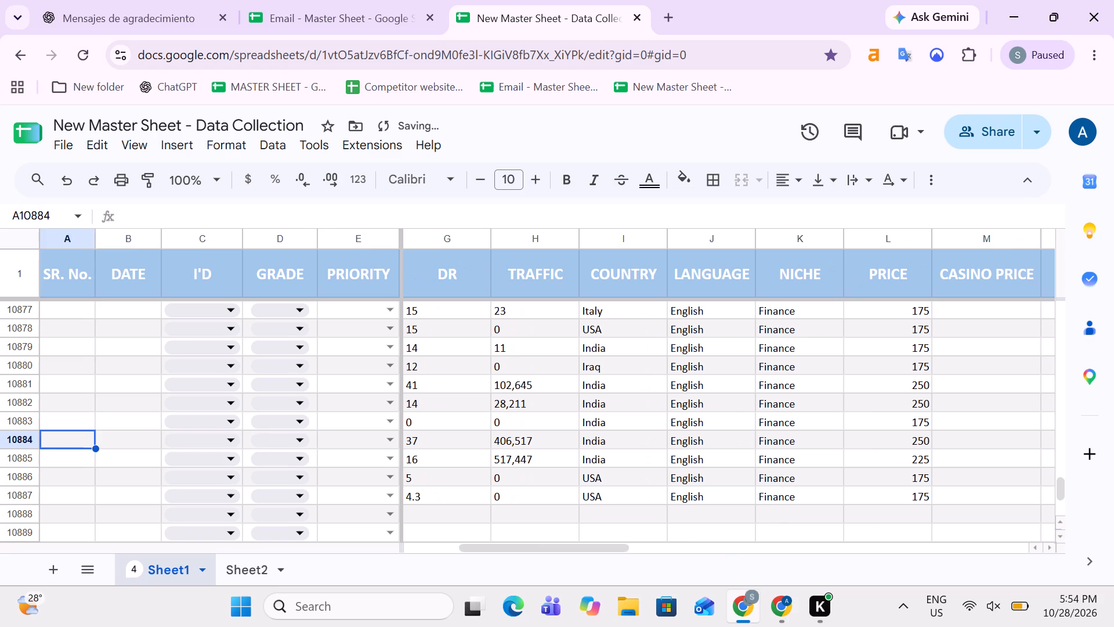
{"action": "key", "text": "Right"}
{"action": "key", "text": "Right"}
{"action": "key", "text": "Right"}
{"action": "key", "text": "Right"}
{"action": "key", "text": "Right"}
{"action": "key", "text": "ctrl+c"}
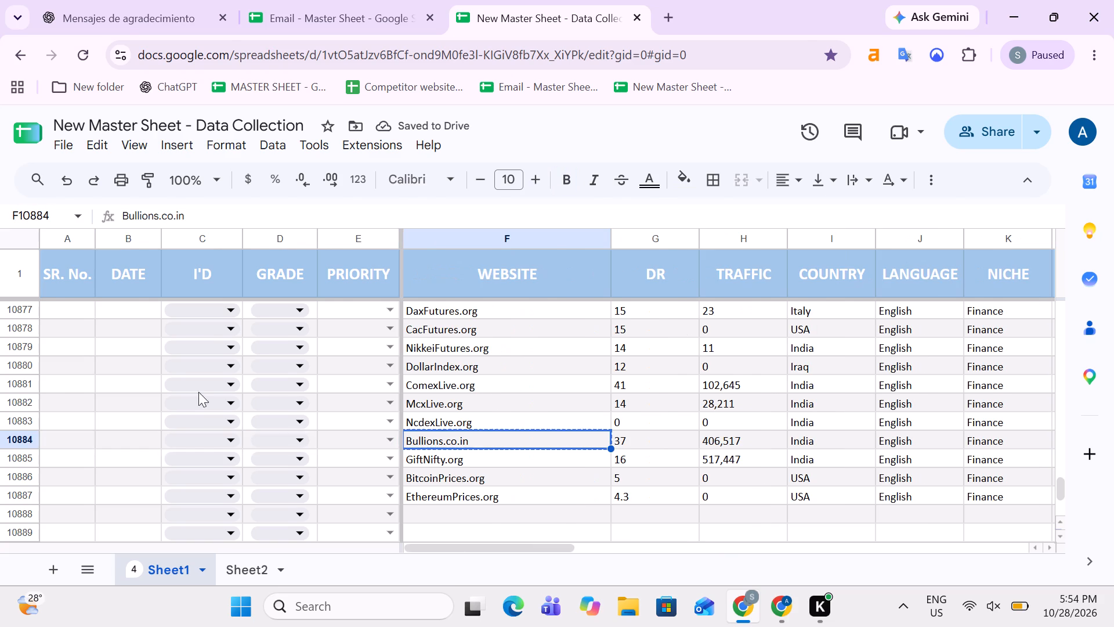
{"action": "key", "text": "alt+Tab"}
{"action": "left_click", "coordinate": [310, 52]}
{"action": "key", "text": "ctrl+v"}
{"action": "key", "text": "Return"}
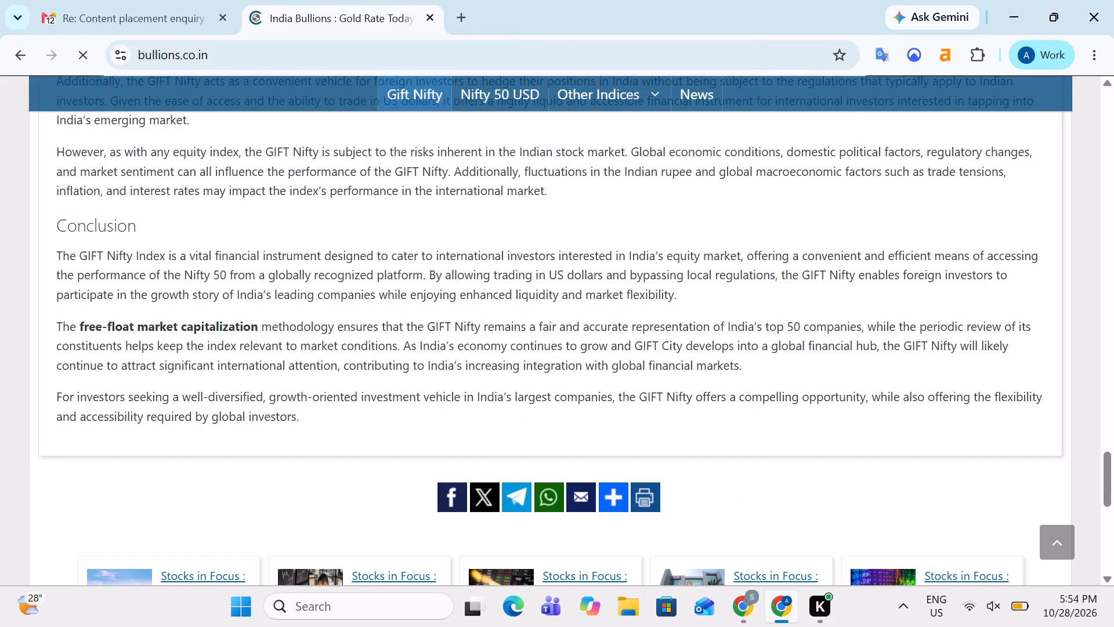
Look over the Bullions.co.in home page and try to search the site for Netbet.
{"action": "scroll", "coordinate": [517, 377], "scroll_direction": "down", "scroll_amount": 3}
{"action": "scroll", "coordinate": [517, 377], "scroll_direction": "up", "scroll_amount": 6}
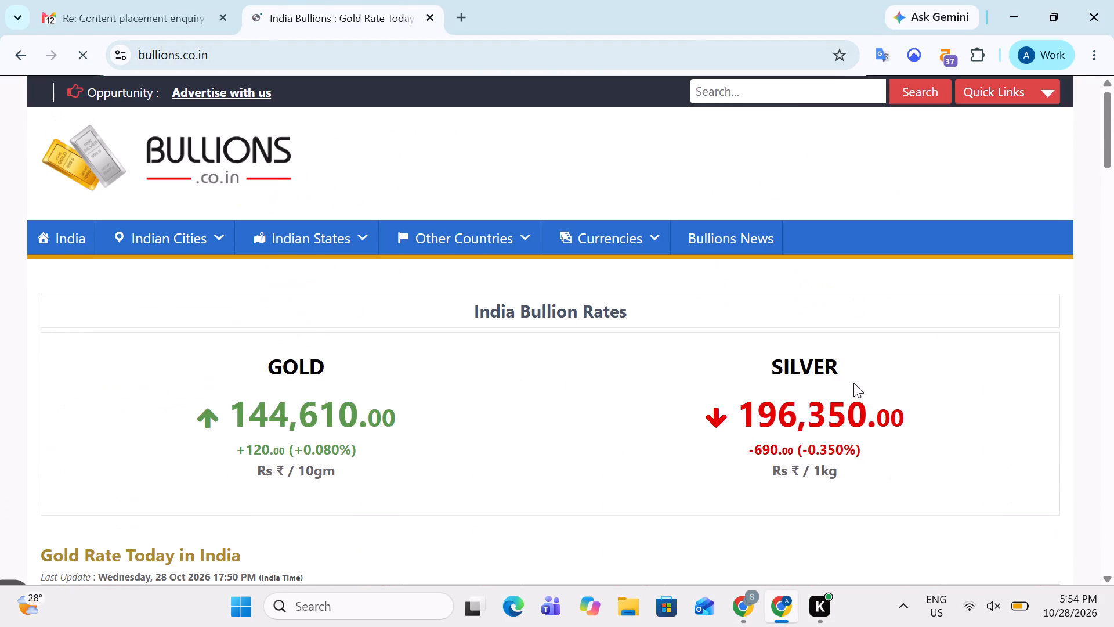
{"action": "left_click", "coordinate": [777, 91]}
{"action": "left_click", "coordinate": [826, 128]}
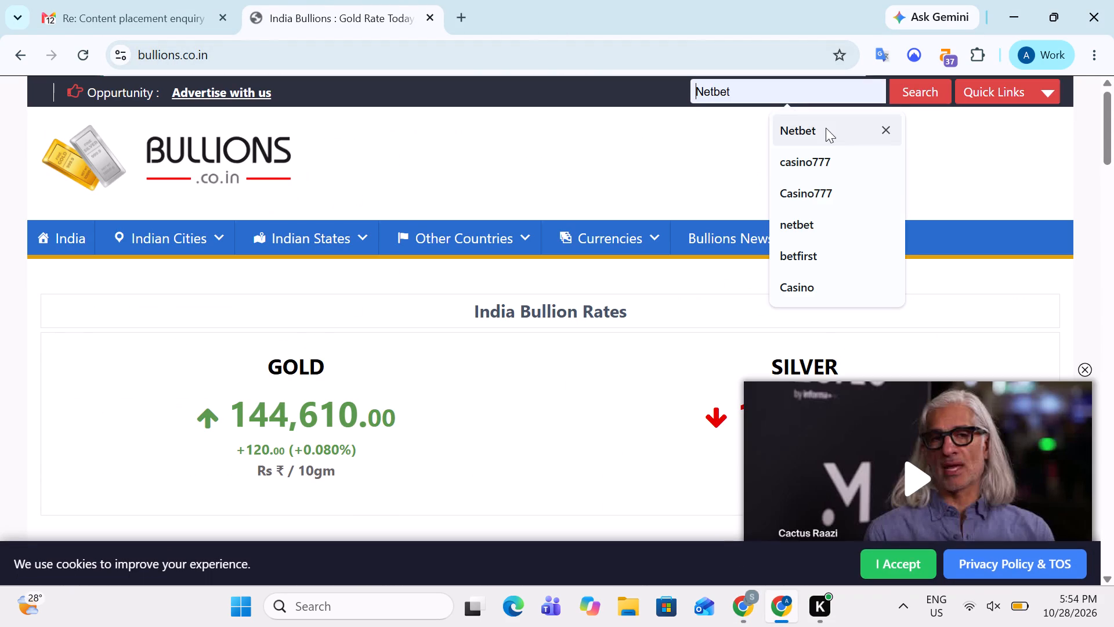
{"action": "key", "text": "Return"}
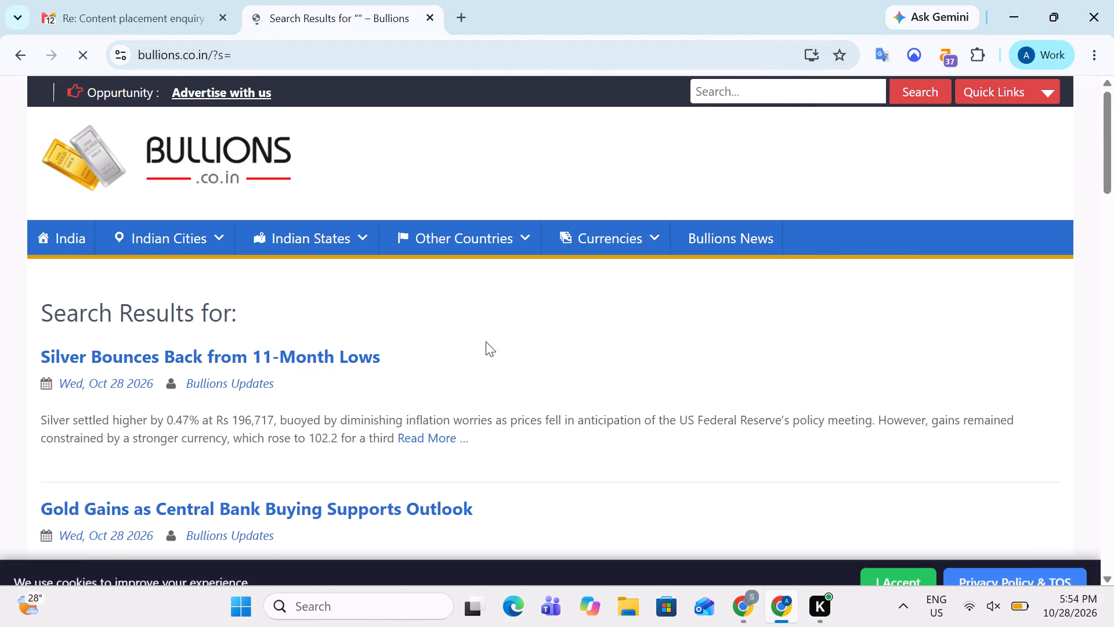
Open the Silver Bounces Back from 11-Month Lows article in a new tab, find netbet within it, and close the article.
{"action": "scroll", "coordinate": [485, 341], "scroll_direction": "down", "scroll_amount": 1}
{"action": "left_click", "coordinate": [310, 268], "text": "ctrl"}
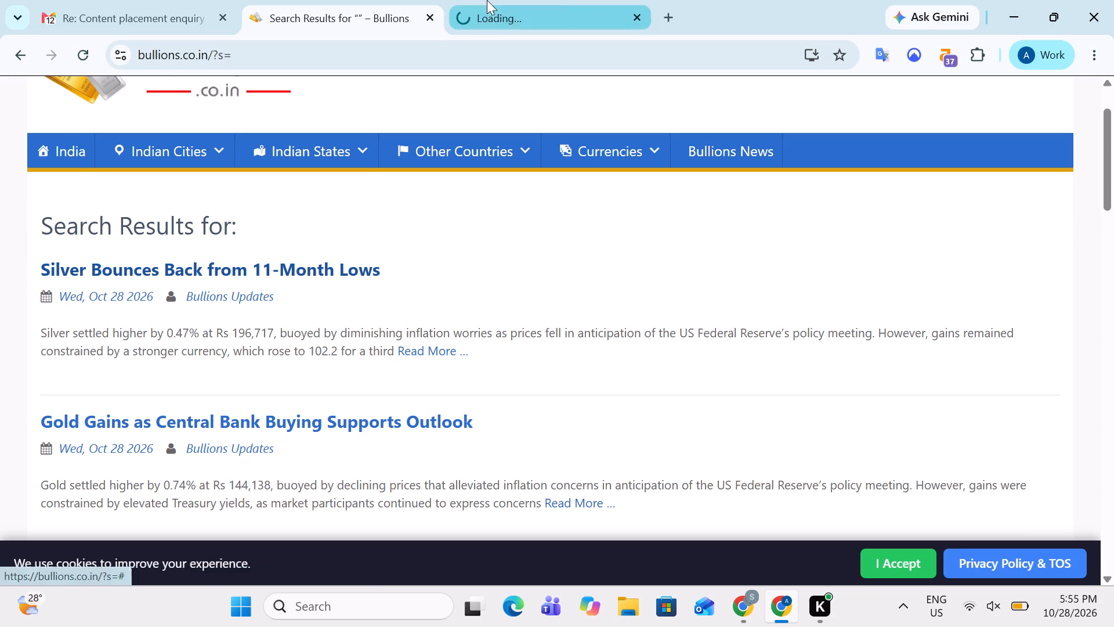
{"action": "left_click", "coordinate": [487, 0]}
{"action": "scroll", "coordinate": [480, 383], "scroll_direction": "down", "scroll_amount": 14}
{"action": "scroll", "coordinate": [545, 254], "scroll_direction": "up", "scroll_amount": 2}
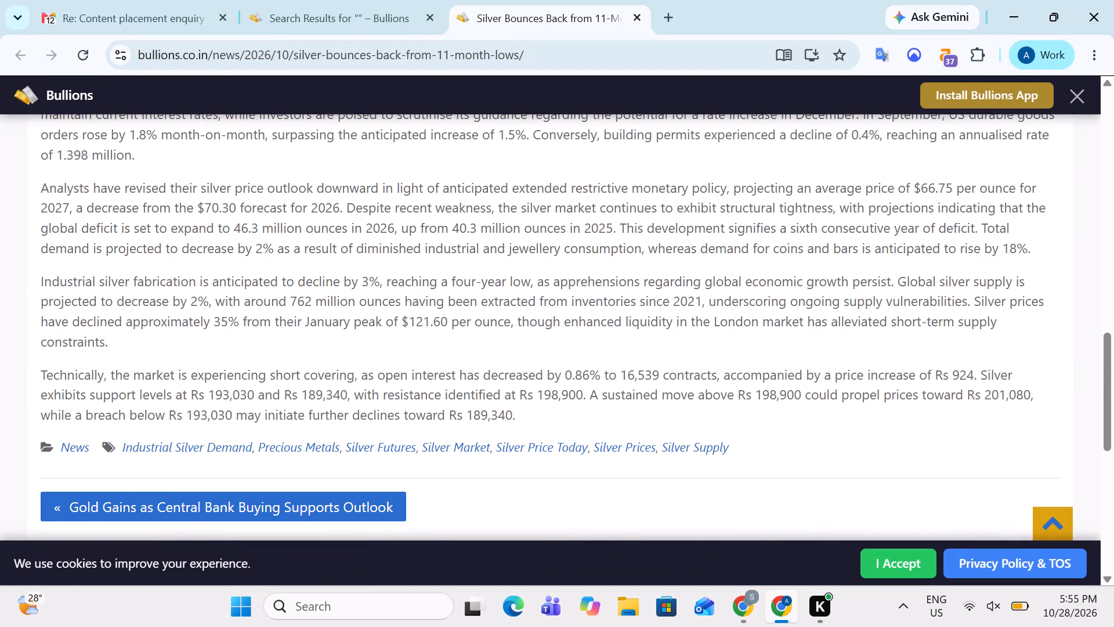
{"action": "key", "text": "ctrl+f"}
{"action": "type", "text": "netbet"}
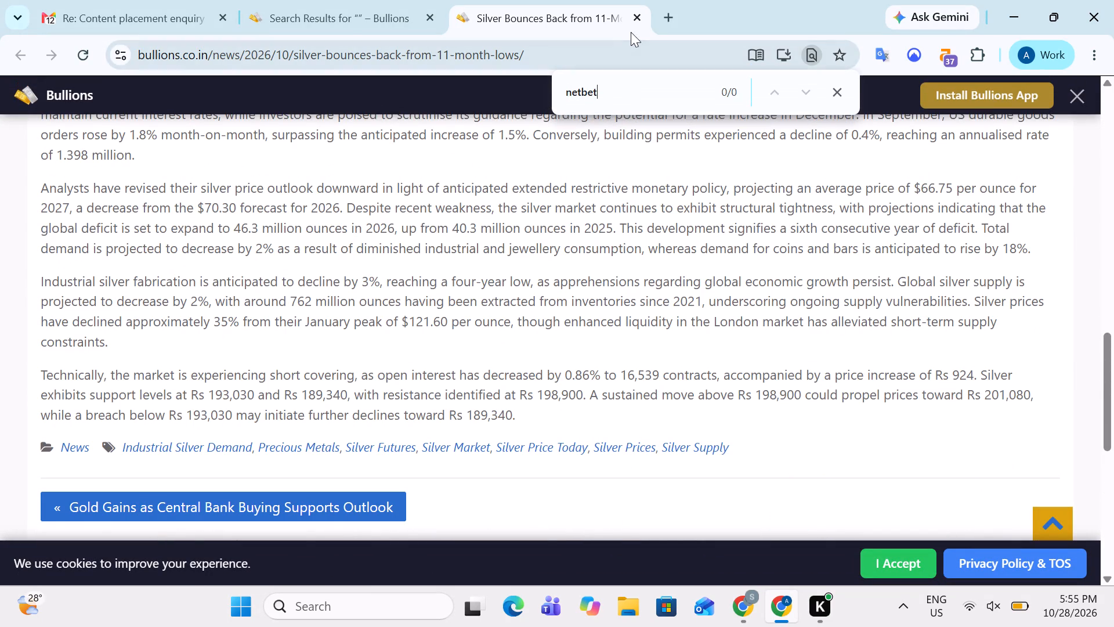
{"action": "left_click", "coordinate": [634, 20]}
Examine the Silver Rises on Middle East Tensions and Fed Decision article down to the footer, and close both Bullions.co.in tabs.
{"action": "scroll", "coordinate": [507, 429], "scroll_direction": "down", "scroll_amount": 3}
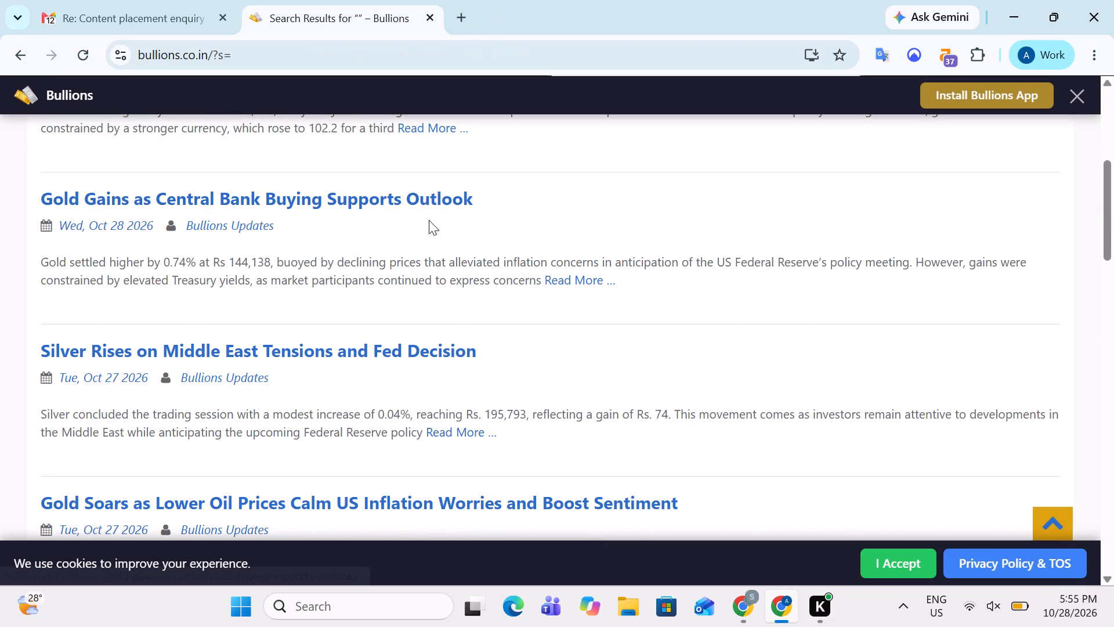
{"action": "left_click", "coordinate": [382, 355], "text": "ctrl"}
{"action": "left_click", "coordinate": [455, 0]}
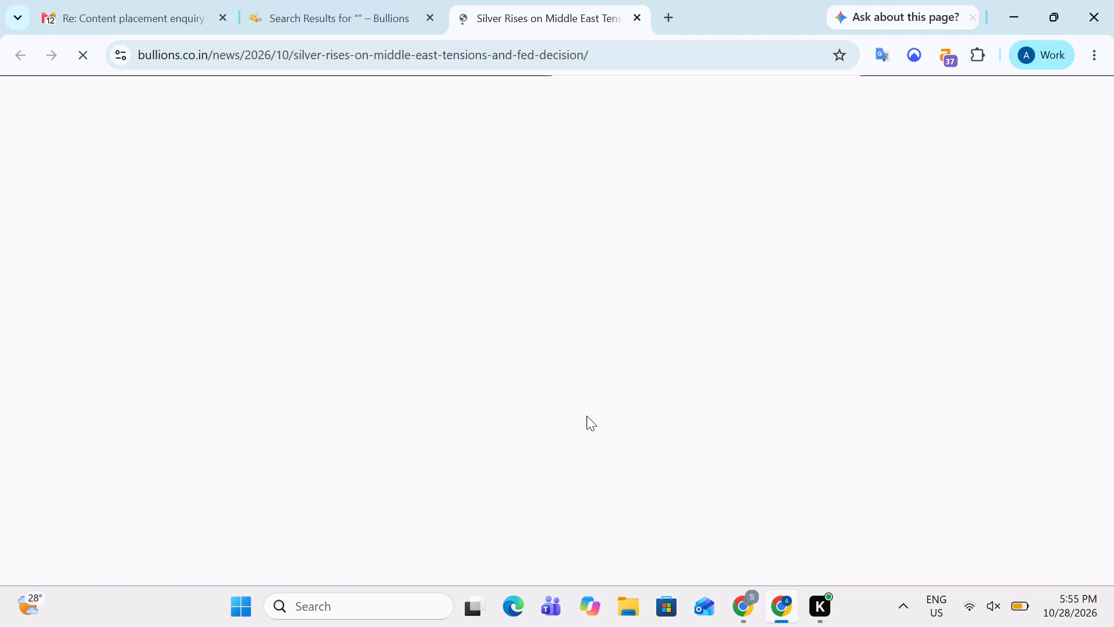
{"action": "scroll", "coordinate": [557, 420], "scroll_direction": "down", "scroll_amount": 9}
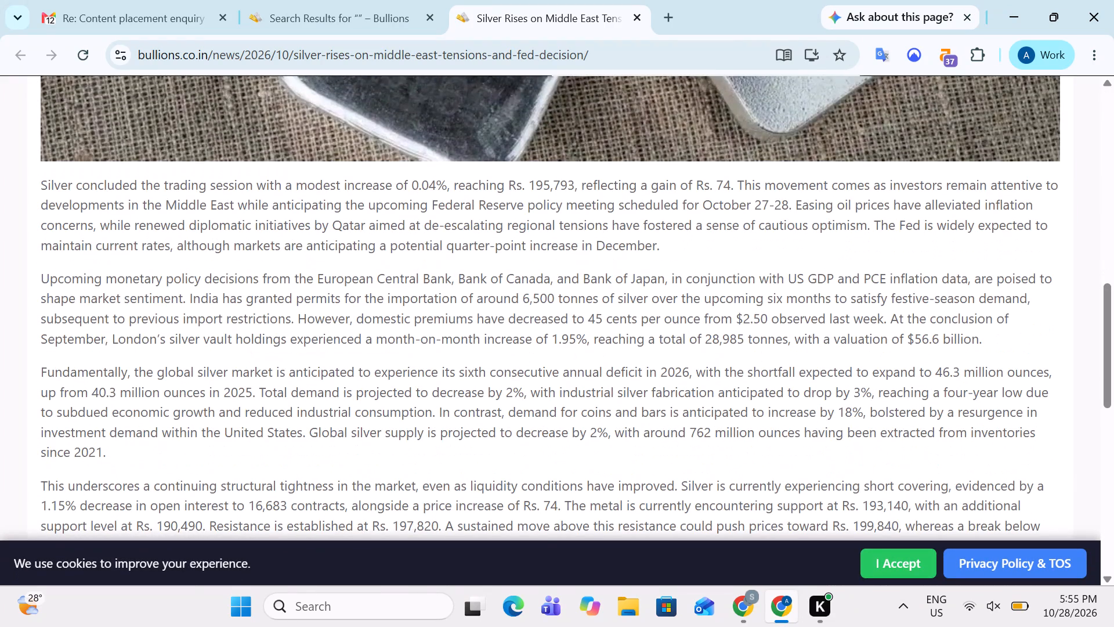
{"action": "scroll", "coordinate": [840, 343], "scroll_direction": "down", "scroll_amount": 2}
{"action": "scroll", "coordinate": [542, 362], "scroll_direction": "down", "scroll_amount": 1}
{"action": "scroll", "coordinate": [491, 362], "scroll_direction": "down", "scroll_amount": 4}
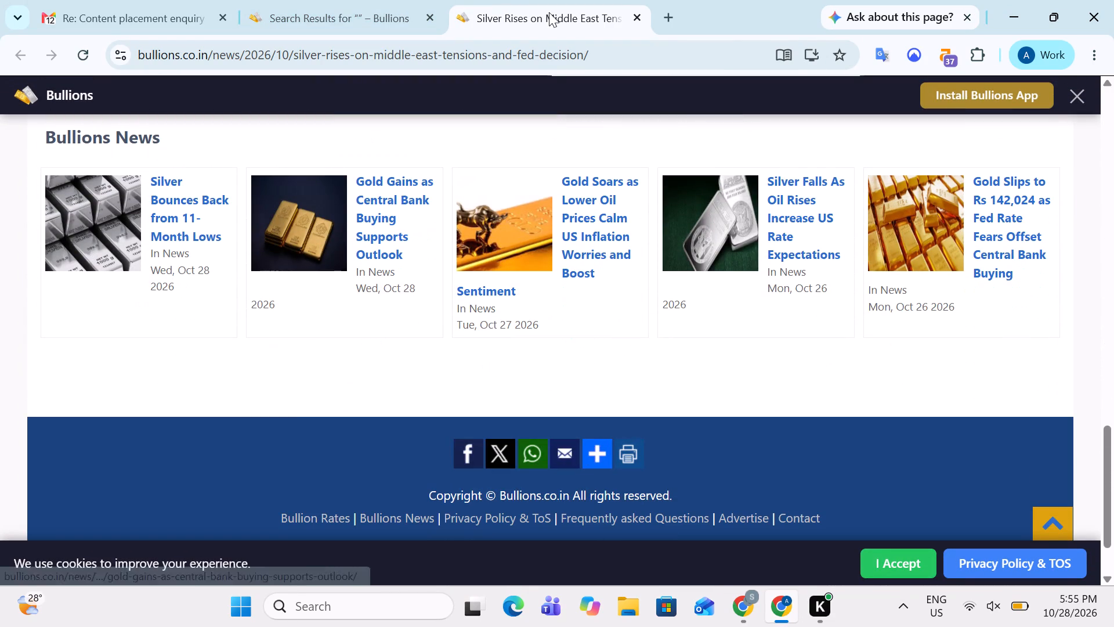
{"action": "left_click", "coordinate": [639, 16]}
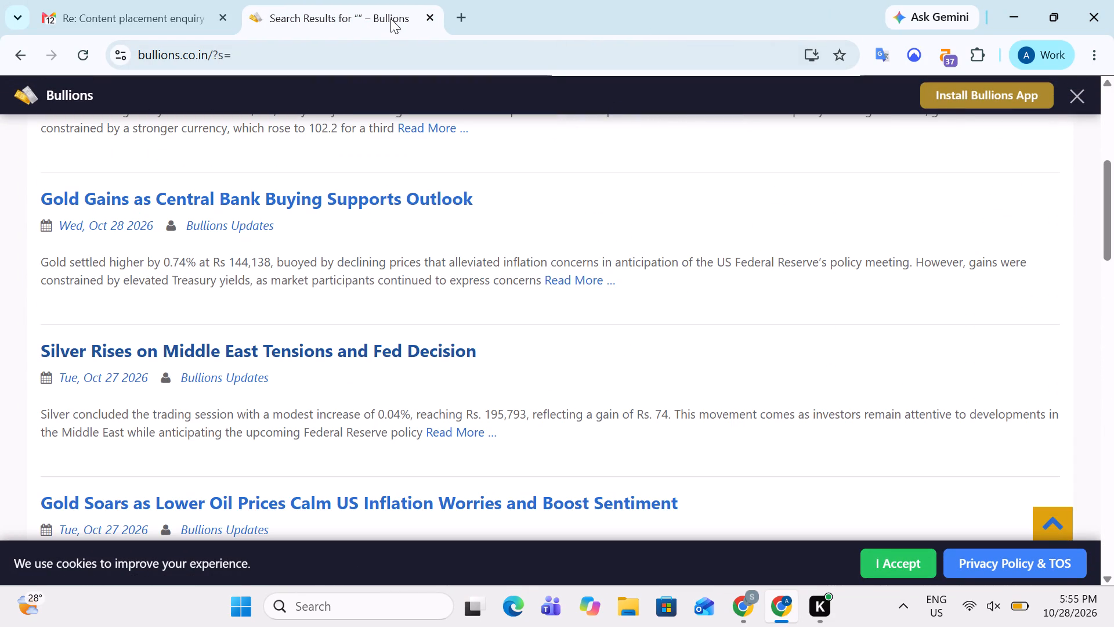
{"action": "left_click", "coordinate": [429, 12]}
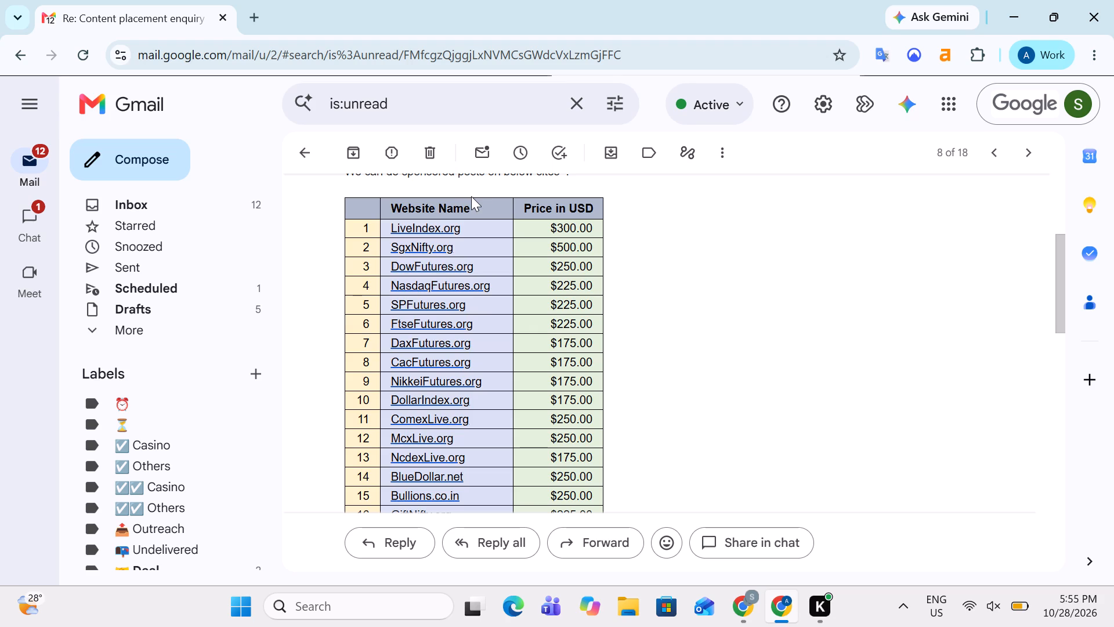
Set the Website Type of Bullions.co.in in row 10884 of the New Master Sheet to Unique.
{"action": "key", "text": "alt+Tab"}
{"action": "key", "text": "Return"}
{"action": "key", "text": "Right"}
{"action": "key", "text": "Right"}
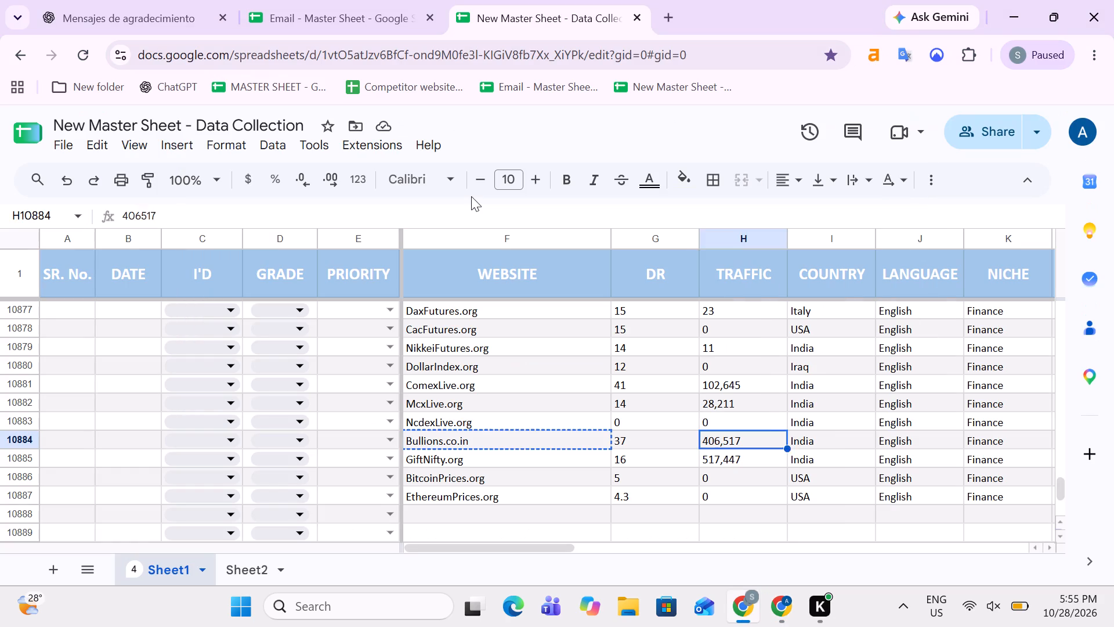
{"action": "key", "text": "Right"}
{"action": "key", "text": "Right"}
{"action": "key", "text": "Right"}
{"action": "key", "text": "Right"}
{"action": "key", "text": "Right"}
{"action": "key", "text": "Right"}
{"action": "key", "text": "Right"}
{"action": "key", "text": "Right"}
{"action": "key", "text": "Right"}
{"action": "key", "text": "Left"}
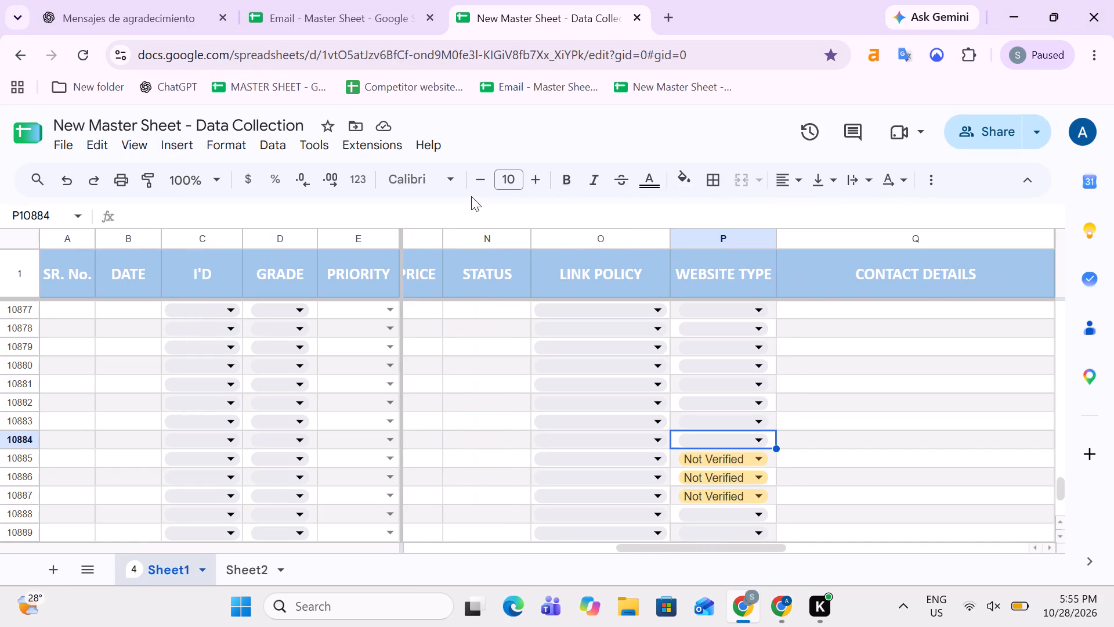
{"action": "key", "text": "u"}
{"action": "key", "text": "Down"}
{"action": "key", "text": "Return"}
Set the Priority of Bullions.co.in in row 10884 to High.
{"action": "key", "text": "Up"}
{"action": "key", "text": "Left"}
{"action": "key", "text": "Left"}
{"action": "key", "text": "Left"}
{"action": "key", "text": "Left"}
{"action": "key", "text": "Left"}
{"action": "key", "text": "Left"}
{"action": "key", "text": "Left"}
{"action": "key", "text": "Left"}
{"action": "key", "text": "Left"}
{"action": "key", "text": "Left"}
{"action": "key", "text": "Left"}
{"action": "key", "text": "Left"}
{"action": "key", "text": "Left"}
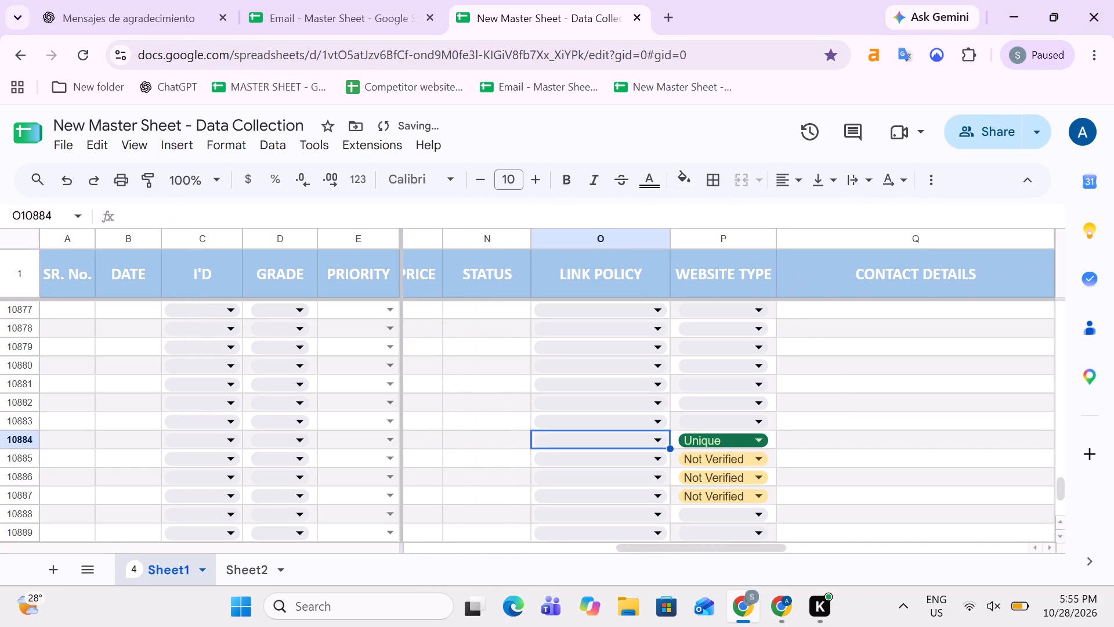
{"action": "key", "text": "Right"}
{"action": "key", "text": "Right"}
{"action": "key", "text": "Right"}
{"action": "key", "text": "Right"}
{"action": "key", "text": "Left"}
{"action": "key", "text": "Left"}
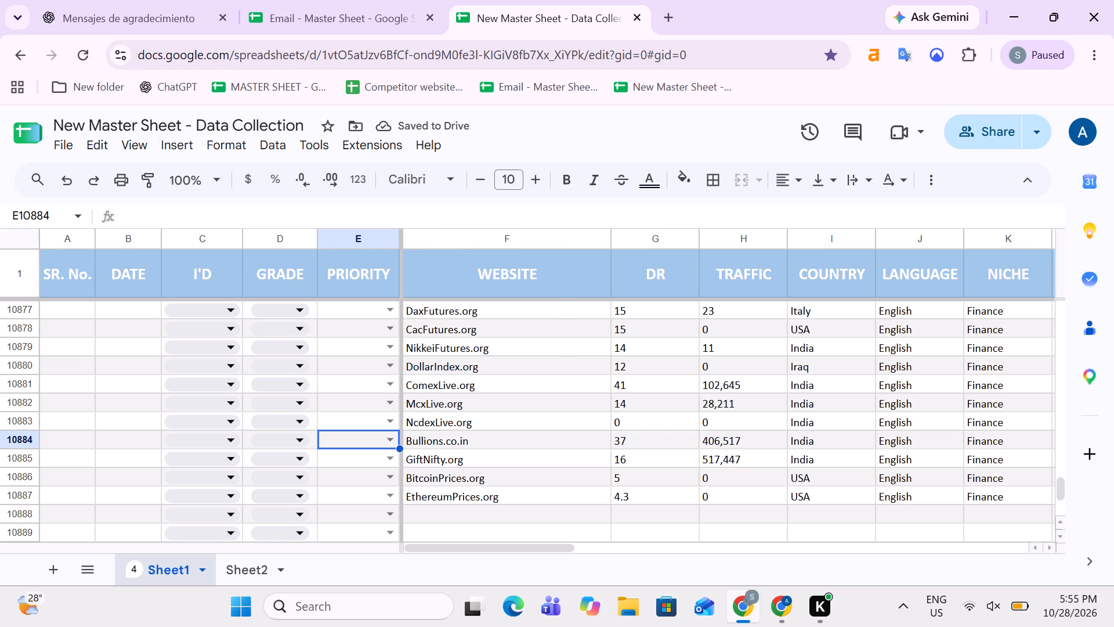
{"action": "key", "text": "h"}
{"action": "key", "text": "Down"}
{"action": "key", "text": "Return"}
Copy the NcdexLive.org domain from row 10883 of the New Master Sheet and open it in the other browser window.
{"action": "key", "text": "Up"}
{"action": "key", "text": "Right"}
{"action": "key", "text": "Up"}
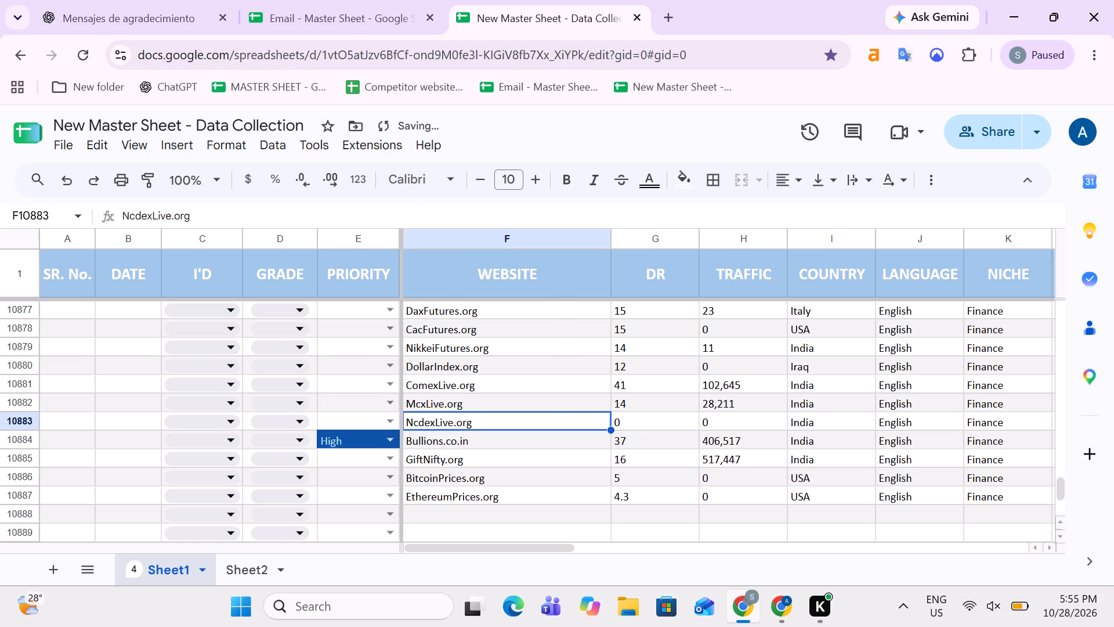
{"action": "key", "text": "ctrl+c"}
{"action": "key", "text": "alt+Tab"}
{"action": "left_click", "coordinate": [251, 6]}
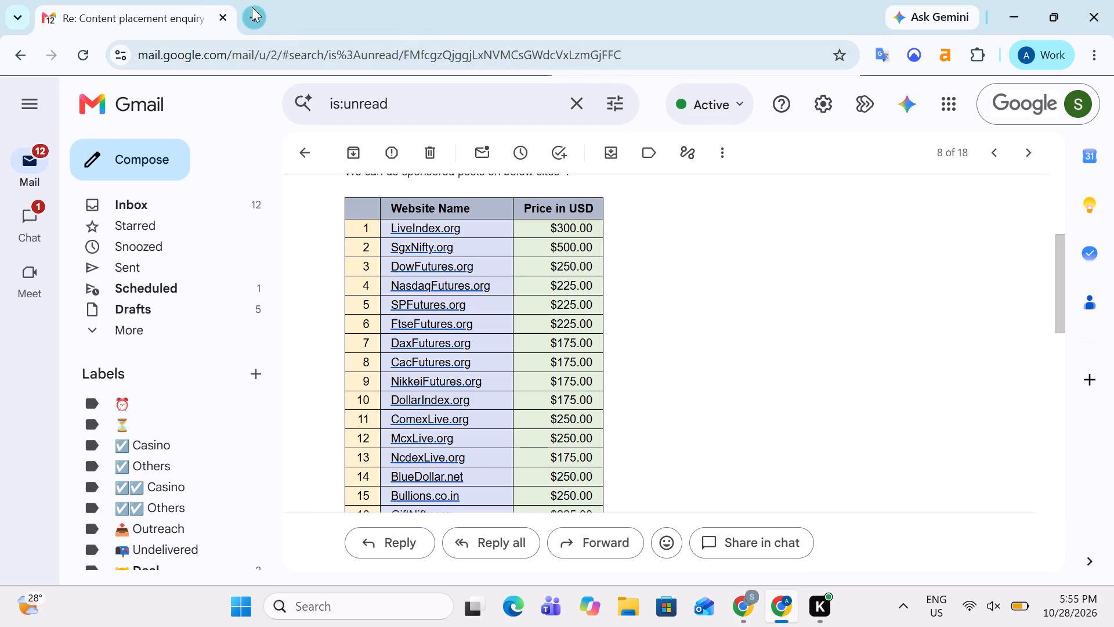
{"action": "key", "text": "ctrl+v"}
{"action": "key", "text": "Return"}
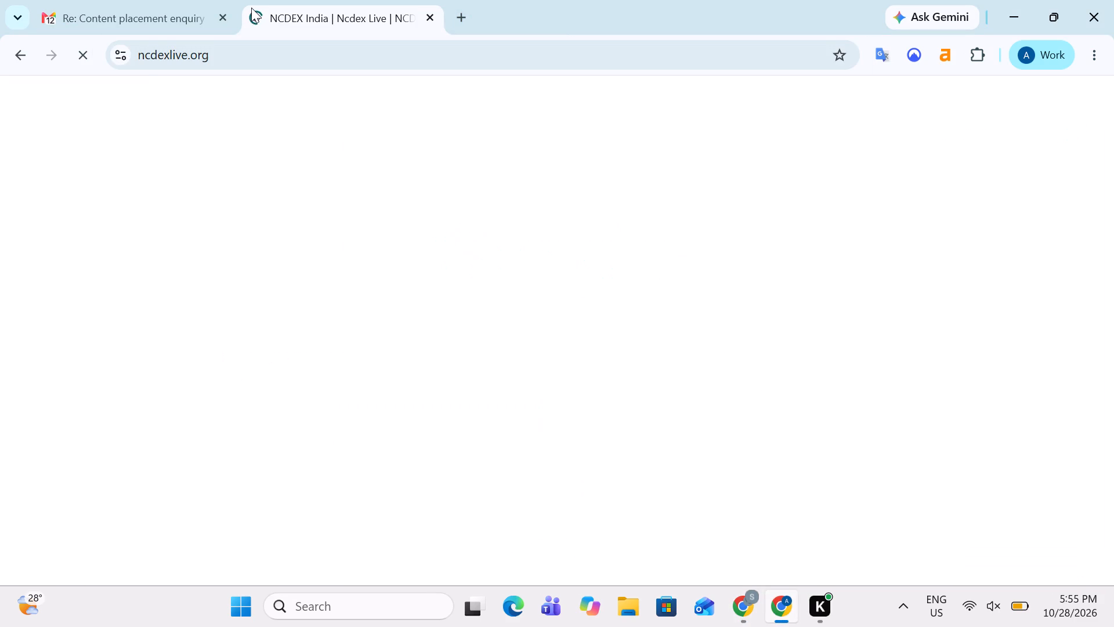
Examine the NcdexLive.org home page, accept the cookie notice, and search the site for Netbet.
{"action": "scroll", "coordinate": [130, 217], "scroll_direction": "down", "scroll_amount": 5}
{"action": "scroll", "coordinate": [66, 412], "scroll_direction": "down", "scroll_amount": 13}
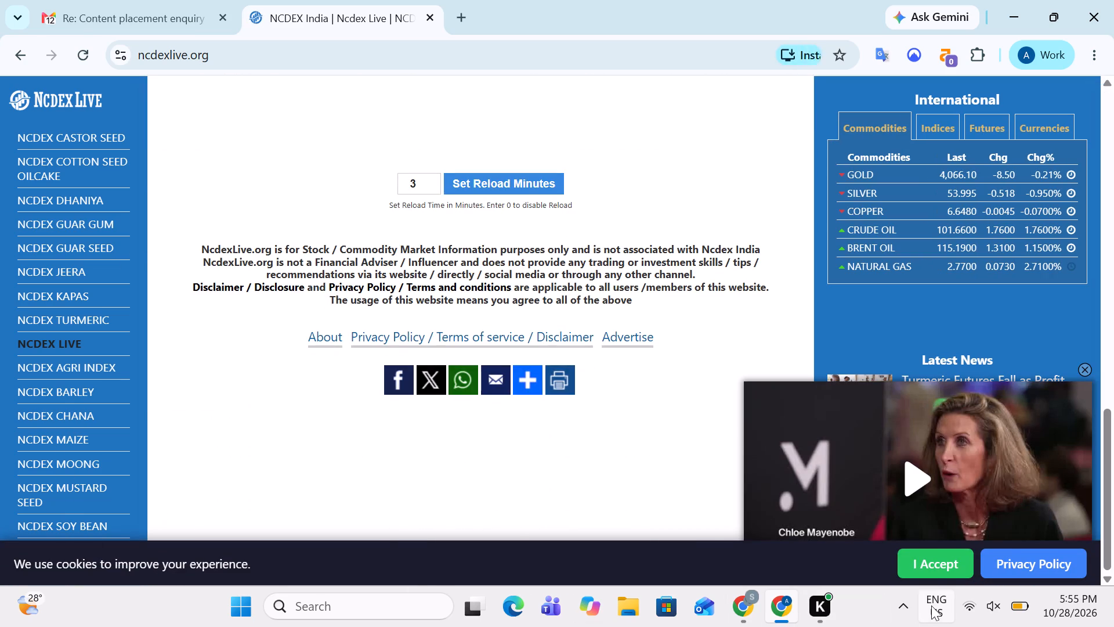
{"action": "left_click", "coordinate": [929, 562]}
{"action": "scroll", "coordinate": [129, 558], "scroll_direction": "down", "scroll_amount": 8}
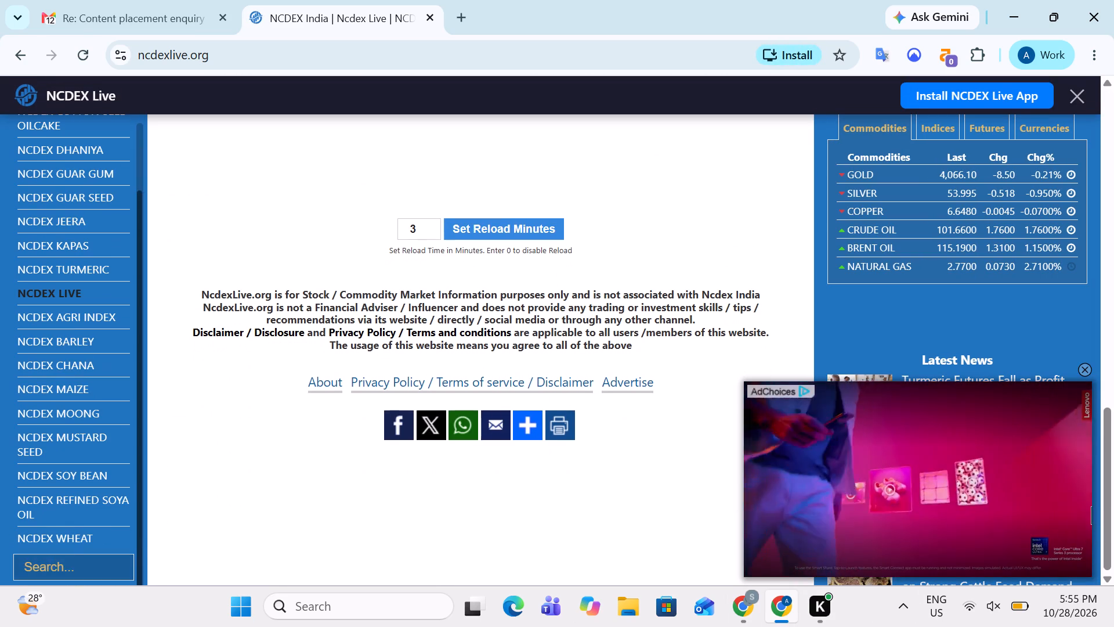
{"action": "left_click", "coordinate": [55, 564]}
{"action": "left_click", "coordinate": [86, 366]}
{"action": "key", "text": "Return"}
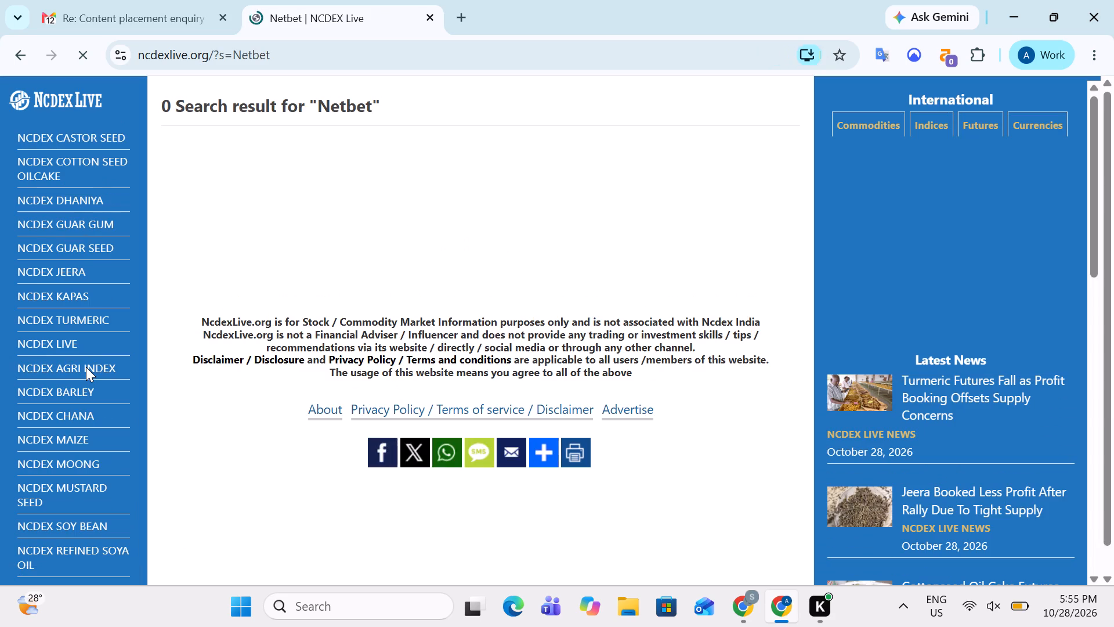
Set the Website Type of NcdexLive.org in row 10883 of the New Master Sheet to Unique.
{"action": "key", "text": "alt+Tab"}
{"action": "key", "text": "Right"}
{"action": "key", "text": "Right"}
{"action": "key", "text": "Right"}
{"action": "key", "text": "Right"}
{"action": "key", "text": "Right"}
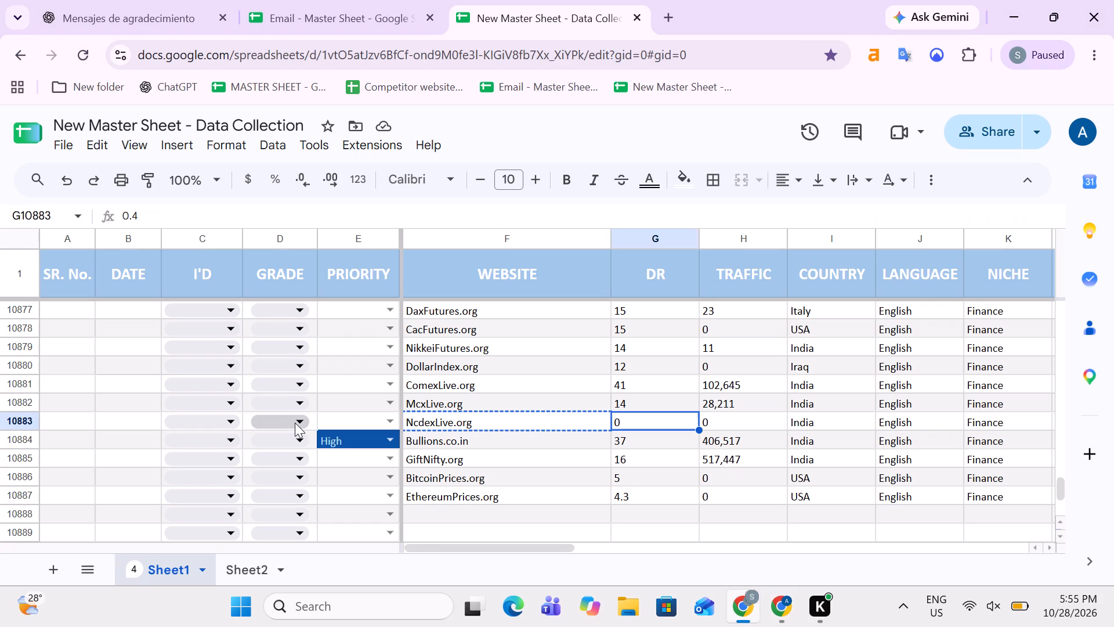
{"action": "key", "text": "Right"}
{"action": "key", "text": "Right"}
{"action": "key", "text": "Right"}
{"action": "key", "text": "Right"}
{"action": "key", "text": "Right"}
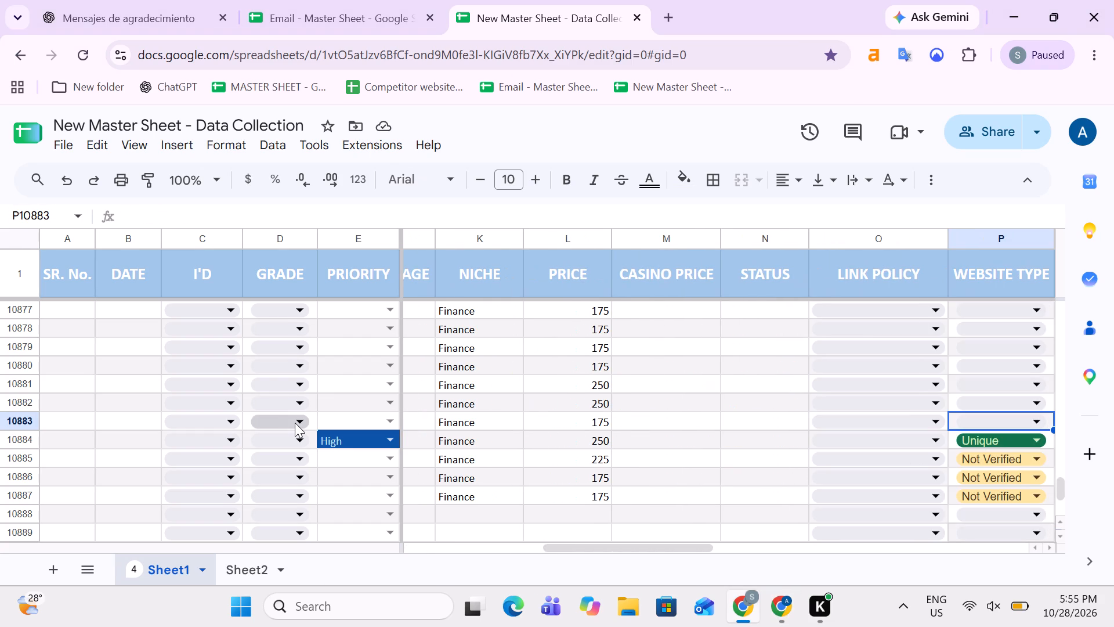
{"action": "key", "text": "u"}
{"action": "key", "text": "Down"}
{"action": "key", "text": "Return"}
Set the Priority of NcdexLive.org in row 10883 to Medium.
{"action": "key", "text": "Up"}
{"action": "key", "text": "Left"}
{"action": "key", "text": "Left"}
{"action": "key", "text": "Left"}
{"action": "key", "text": "Left"}
{"action": "key", "text": "Left"}
{"action": "key", "text": "Left"}
{"action": "key", "text": "Left"}
{"action": "key", "text": "Left"}
{"action": "key", "text": "Left"}
{"action": "key", "text": "Left"}
{"action": "key", "text": "Left"}
{"action": "key", "text": "Left"}
{"action": "key", "text": "Left"}
{"action": "key", "text": "Left"}
{"action": "key", "text": "Left"}
{"action": "key", "text": "Left"}
{"action": "key", "text": "Left"}
{"action": "key", "text": "Left"}
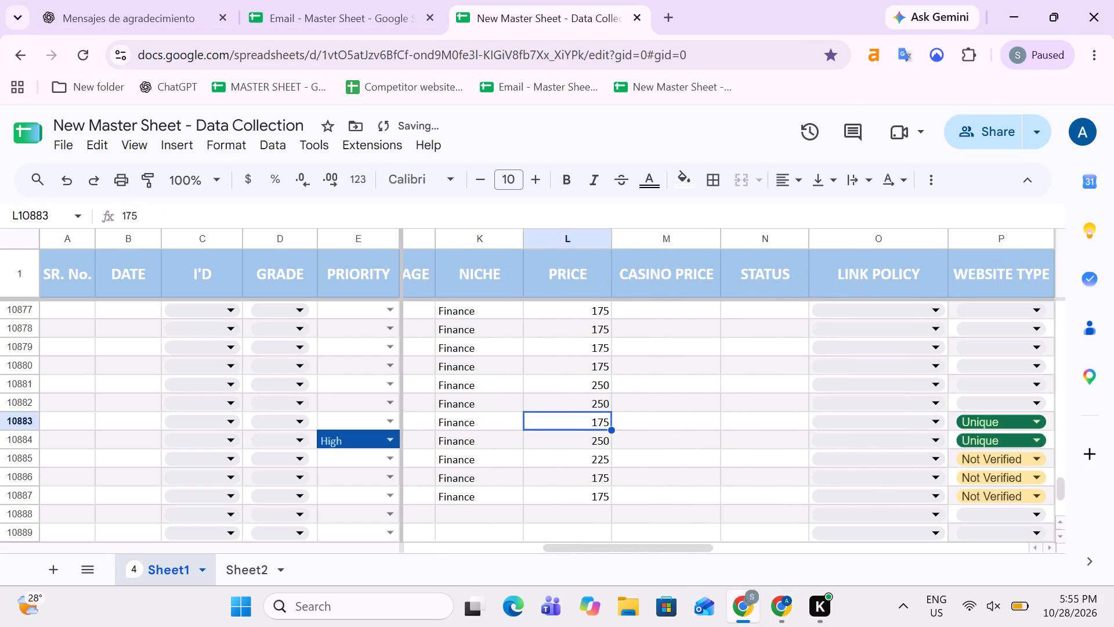
{"action": "key", "text": "Right"}
{"action": "key", "text": "Right"}
{"action": "key", "text": "Right"}
{"action": "key", "text": "Right"}
{"action": "key", "text": "Right"}
{"action": "key", "text": "Right"}
{"action": "key", "text": "Left"}
{"action": "key", "text": "Left"}
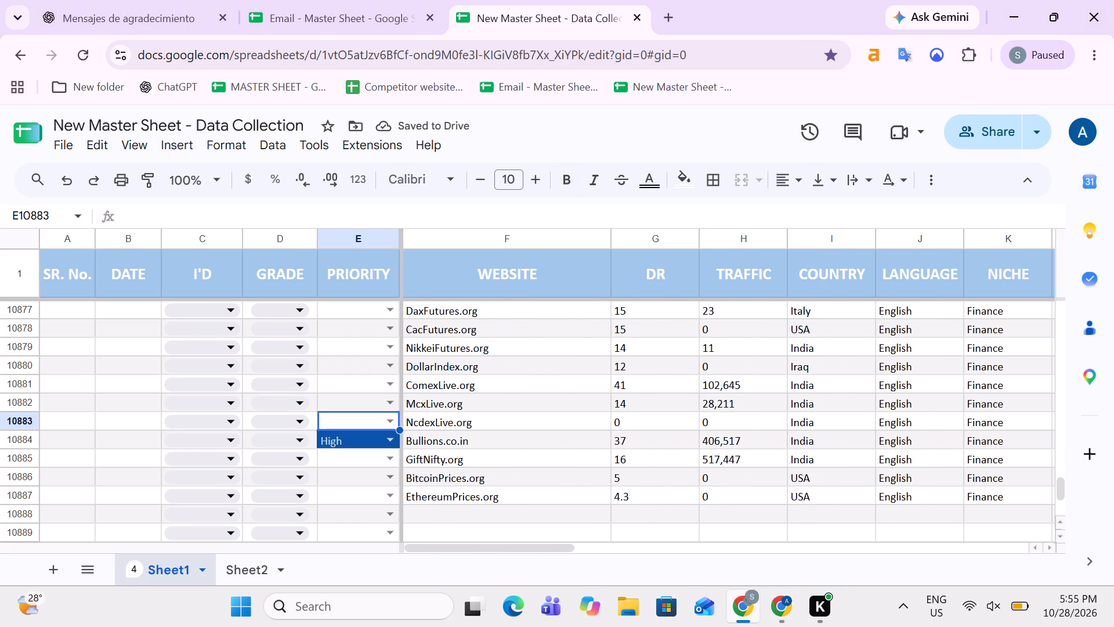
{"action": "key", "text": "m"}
{"action": "key", "text": "Down"}
{"action": "key", "text": "Return"}
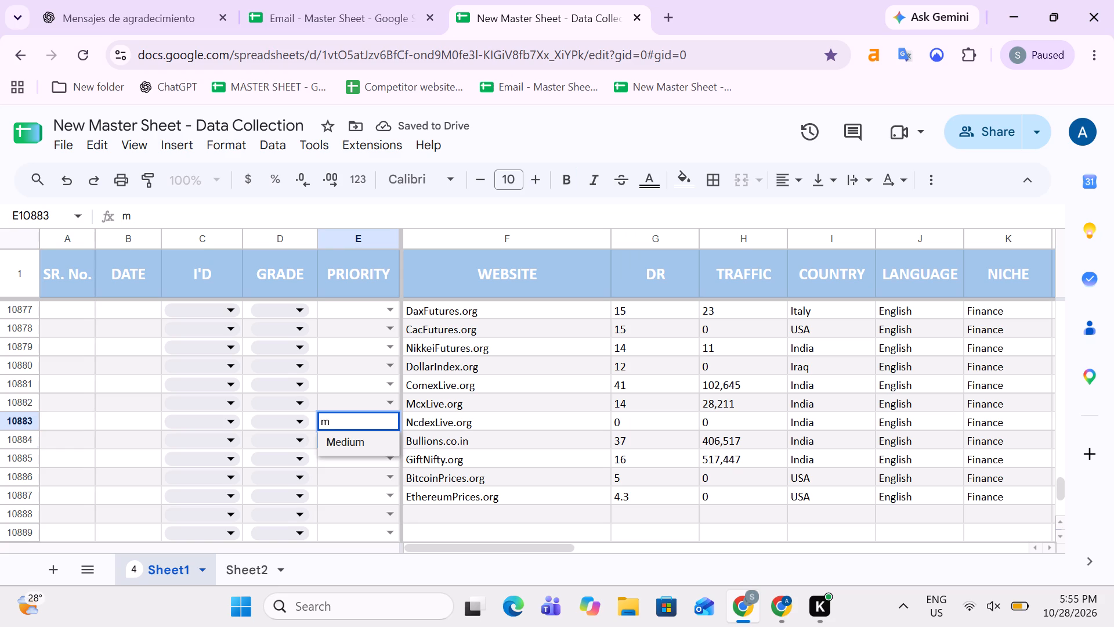
Set the Priority of NcdexLive.org in row 10883 of the New Master Sheet to Medium.
{"action": "key", "text": "Up"}
Review the NcdexLive.org record across the columns of row 10883 in the New Master Sheet.
{"action": "key", "text": "Right"}
{"action": "key", "text": "Right"}
{"action": "key", "text": "Right"}
{"action": "key", "text": "Right"}
{"action": "key", "text": "Right"}
{"action": "key", "text": "Right"}
{"action": "key", "text": "Right"}
{"action": "key", "text": "Right"}
{"action": "key", "text": "Right"}
{"action": "key", "text": "Left"}
{"action": "key", "text": "Left"}
{"action": "key", "text": "Left"}
{"action": "key", "text": "Left"}
{"action": "key", "text": "Left"}
{"action": "key", "text": "Left"}
{"action": "key", "text": "Left"}
{"action": "key", "text": "Left"}
{"action": "key", "text": "Left"}
{"action": "key", "text": "Left"}
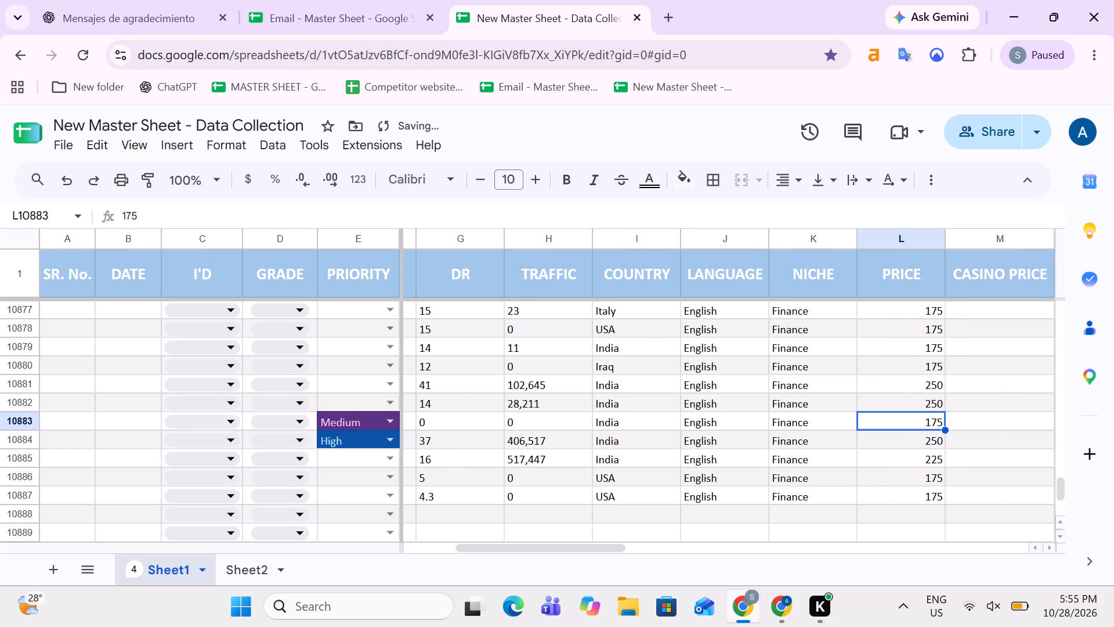
{"action": "key", "text": "Right"}
{"action": "key", "text": "Right"}
{"action": "key", "text": "Right"}
{"action": "key", "text": "Left"}
{"action": "key", "text": "Right"}
{"action": "key", "text": "Right"}
{"action": "key", "text": "Right"}
{"action": "key", "text": "Right"}
{"action": "key", "text": "Right"}
{"action": "key", "text": "Right"}
{"action": "key", "text": "Right"}
{"action": "key", "text": "Right"}
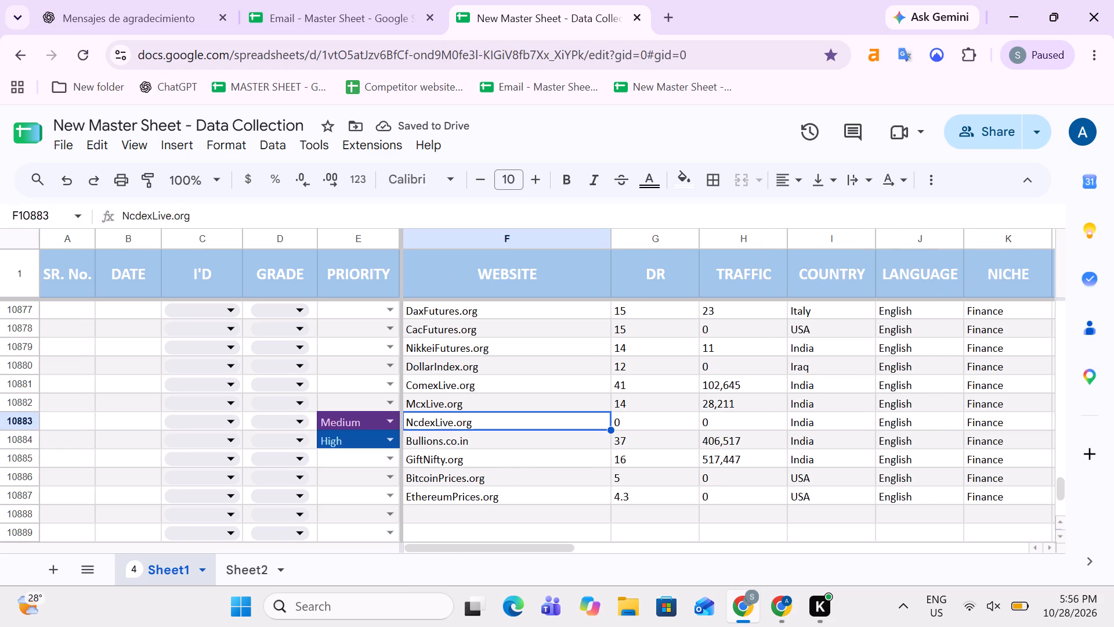
Clear the Website Type of NcdexLive.org in row 10883 of the New Master Sheet.
{"action": "key", "text": "Right"}
{"action": "key", "text": "Right"}
{"action": "key", "text": "Right"}
{"action": "key", "text": "Right"}
{"action": "key", "text": "Left"}
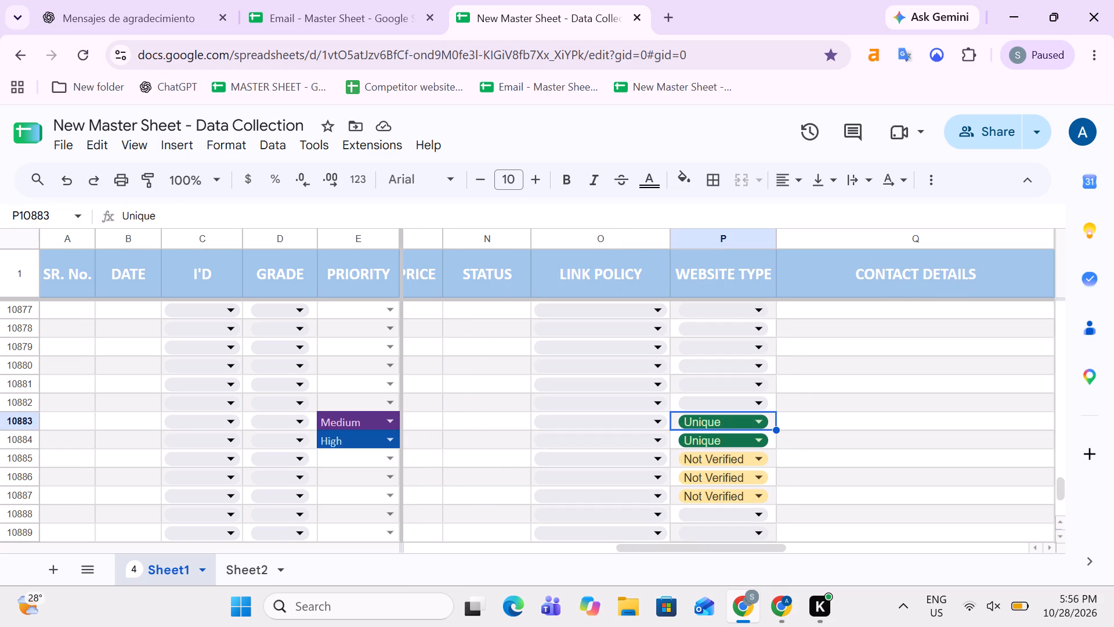
{"action": "key", "text": "BackSpace"}
Review the NcdexLive.org record in row 10883, from its website details back to its Priority.
{"action": "key", "text": "Left"}
{"action": "key", "text": "Left"}
{"action": "key", "text": "Left"}
{"action": "key", "text": "Left"}
{"action": "key", "text": "Left"}
{"action": "key", "text": "Left"}
{"action": "key", "text": "Left"}
{"action": "key", "text": "Left"}
{"action": "key", "text": "Left"}
{"action": "key", "text": "Right"}
{"action": "key", "text": "Right"}
{"action": "key", "text": "Left"}
{"action": "key", "text": "Left"}
{"action": "key", "text": "Left"}
{"action": "key", "text": "Left"}
{"action": "key", "text": "Left"}
{"action": "key", "text": "Left"}
{"action": "key", "text": "Left"}
{"action": "key", "text": "Left"}
{"action": "key", "text": "Left"}
{"action": "key", "text": "Left"}
{"action": "key", "text": "Left"}
{"action": "key", "text": "Left"}
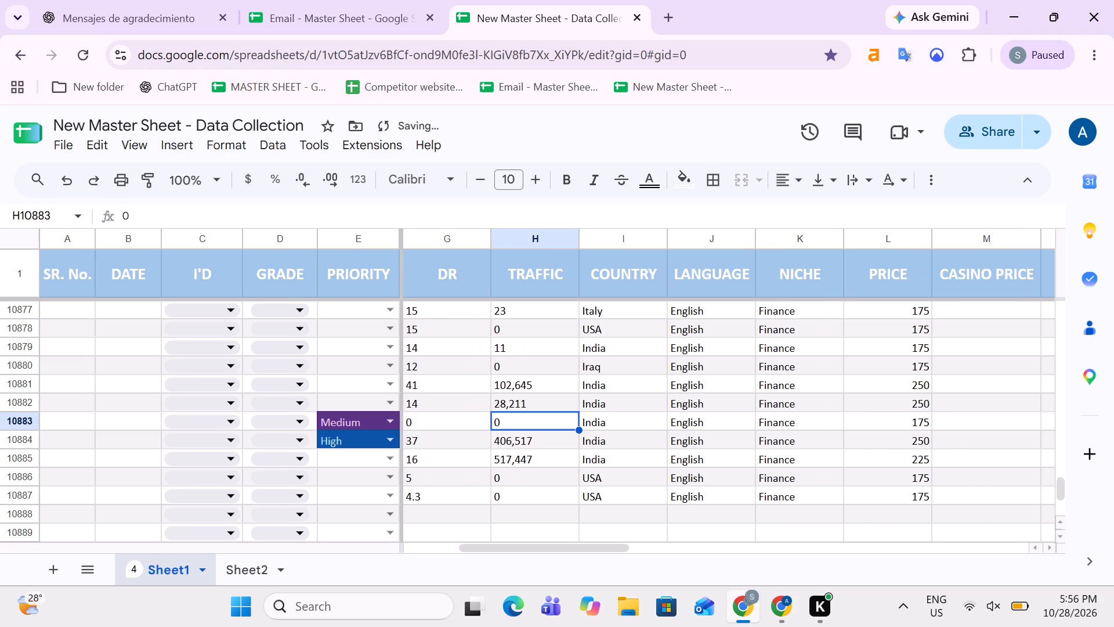
{"action": "key", "text": "Right"}
{"action": "key", "text": "Right"}
{"action": "key", "text": "Right"}
{"action": "key", "text": "Right"}
{"action": "key", "text": "Right"}
{"action": "key", "text": "Left"}
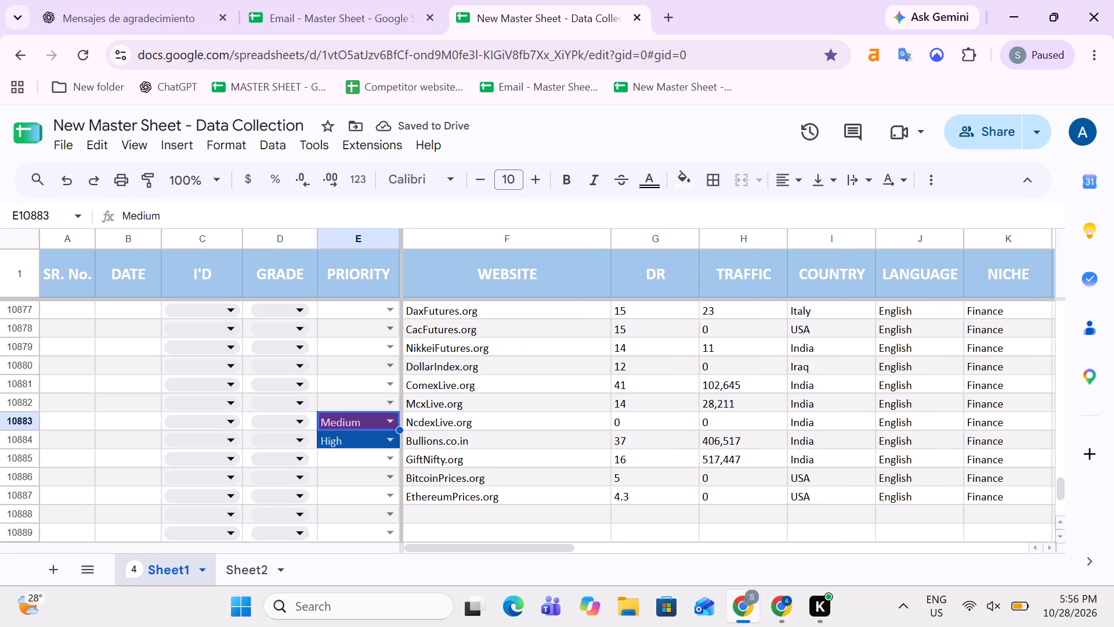
Copy the McxLive.org domain from row 10882 and open it in the other browser window to check the site's content.
{"action": "key", "text": "Up"}
{"action": "key", "text": "Right"}
{"action": "key", "text": "Right"}
{"action": "key", "text": "Left"}
{"action": "key", "text": "ctrl+c"}
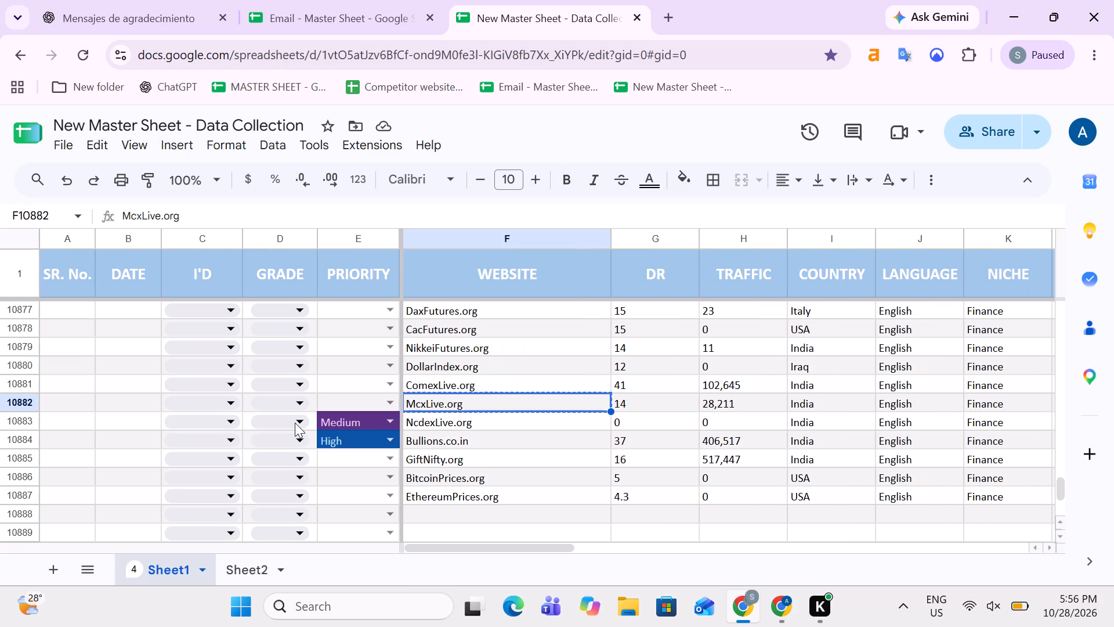
{"action": "key", "text": "alt+Tab"}
{"action": "left_click", "coordinate": [330, 63]}
{"action": "key", "text": "ctrl+v"}
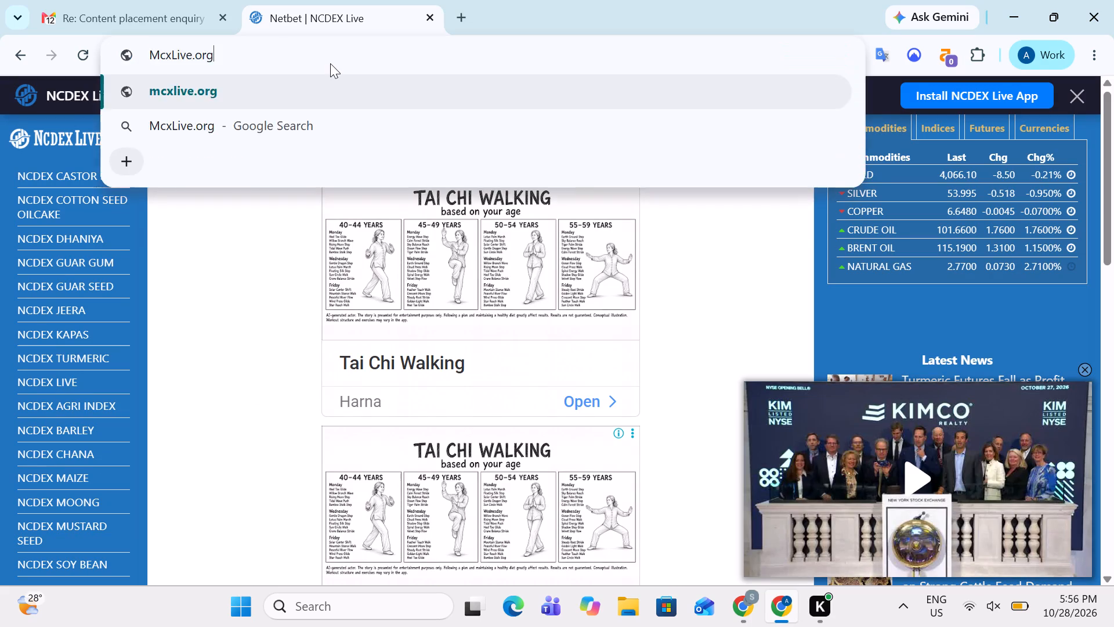
{"action": "key", "text": "Return"}
{"action": "scroll", "coordinate": [433, 226], "scroll_direction": "down", "scroll_amount": 2}
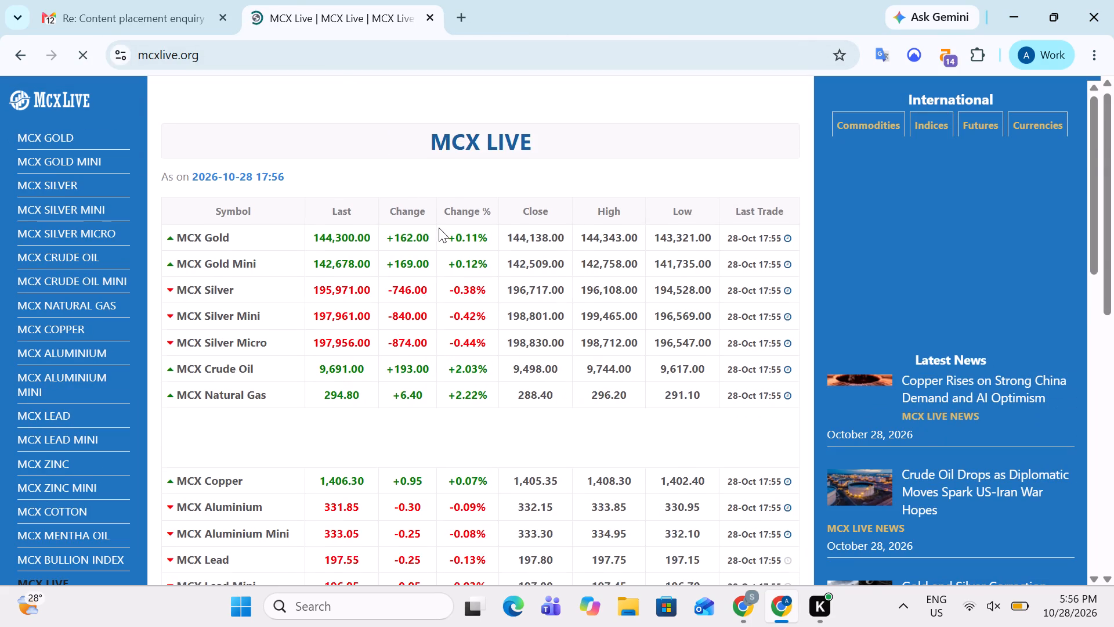
{"action": "scroll", "coordinate": [4, 466], "scroll_direction": "down", "scroll_amount": 8}
{"action": "scroll", "coordinate": [38, 519], "scroll_direction": "up", "scroll_amount": 15}
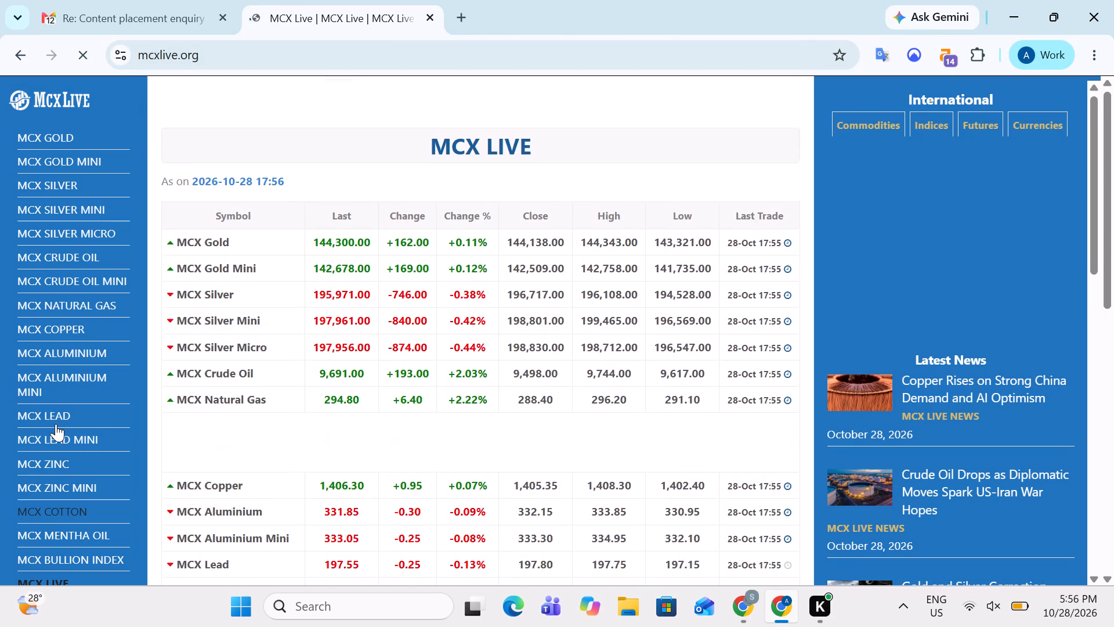
Set the Website Type of McxLive.org in row 10882 of the New Master Sheet to Unique.
{"action": "key", "text": "alt+Tab"}
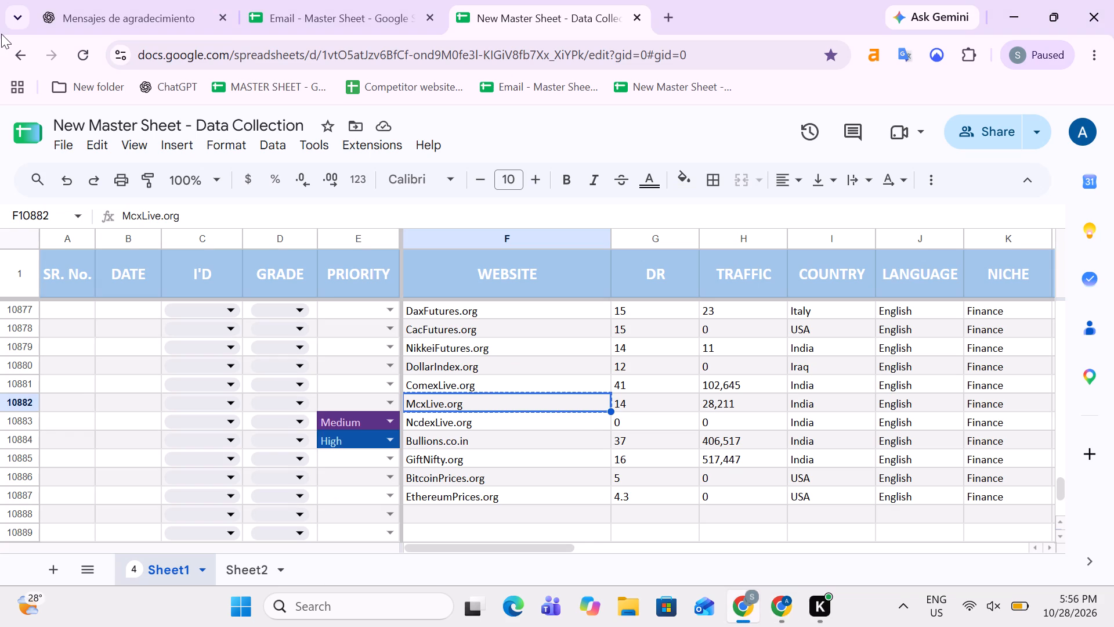
{"action": "key", "text": "Left"}
{"action": "key", "text": "Left"}
{"action": "key", "text": "Right"}
{"action": "key", "text": "Right"}
{"action": "key", "text": "Right"}
{"action": "key", "text": "Right"}
{"action": "key", "text": "Right"}
{"action": "key", "text": "Right"}
{"action": "key", "text": "Right"}
{"action": "key", "text": "Right"}
{"action": "key", "text": "Right"}
{"action": "key", "text": "Right"}
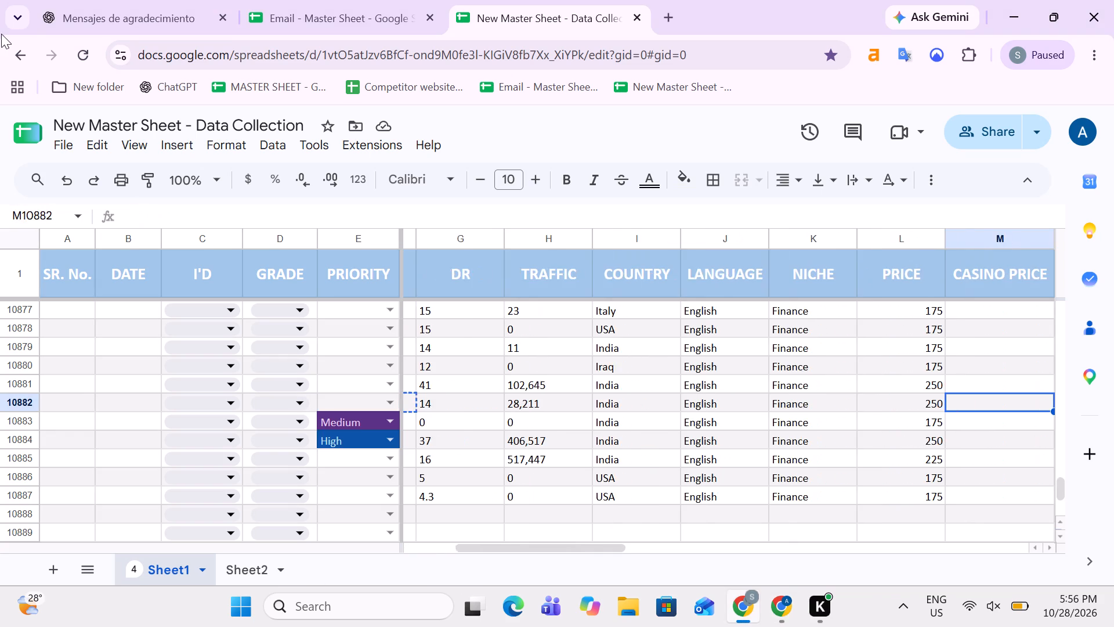
{"action": "key", "text": "Right"}
{"action": "key", "text": "Right"}
{"action": "key", "text": "Right"}
{"action": "key", "text": "Left"}
{"action": "key", "text": "u"}
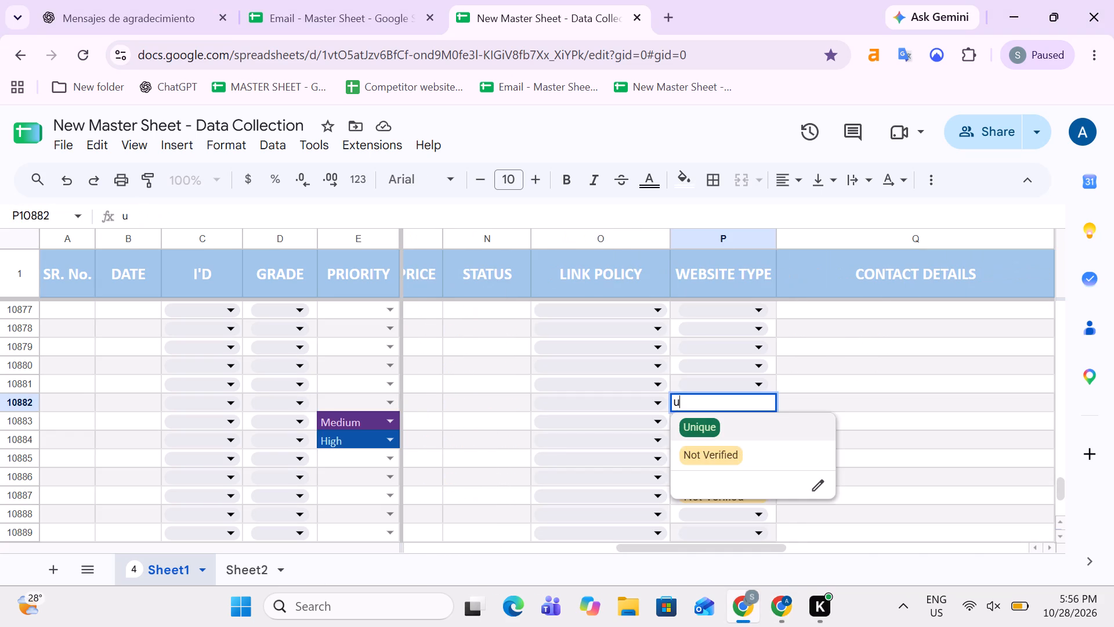
{"action": "key", "text": "Down"}
{"action": "key", "text": "Return"}
Set the Website Type of ComexLive.org in row 10881 of the New Master Sheet to Unique.
{"action": "key", "text": "Up"}
{"action": "key", "text": "Up"}
{"action": "key", "text": "Left"}
{"action": "key", "text": "Left"}
{"action": "key", "text": "Left"}
{"action": "key", "text": "Left"}
{"action": "key", "text": "Left"}
{"action": "key", "text": "Left"}
{"action": "key", "text": "Left"}
{"action": "key", "text": "Left"}
{"action": "key", "text": "Left"}
{"action": "key", "text": "Left"}
{"action": "key", "text": "Left"}
{"action": "key", "text": "Left"}
{"action": "key", "text": "Left"}
{"action": "key", "text": "Left"}
{"action": "key", "text": "Left"}
{"action": "key", "text": "Left"}
{"action": "key", "text": "Left"}
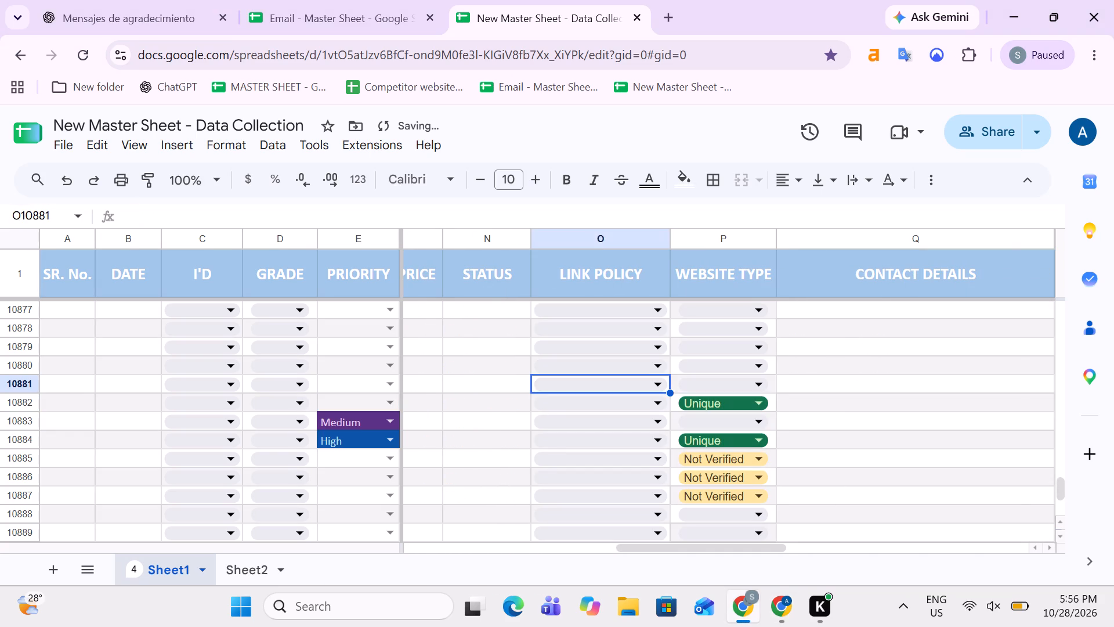
{"action": "key", "text": "Right"}
{"action": "key", "text": "Right"}
{"action": "key", "text": "Right"}
{"action": "key", "text": "Right"}
{"action": "key", "text": "Right"}
{"action": "key", "text": "Right"}
{"action": "key", "text": "Right"}
{"action": "key", "text": "Right"}
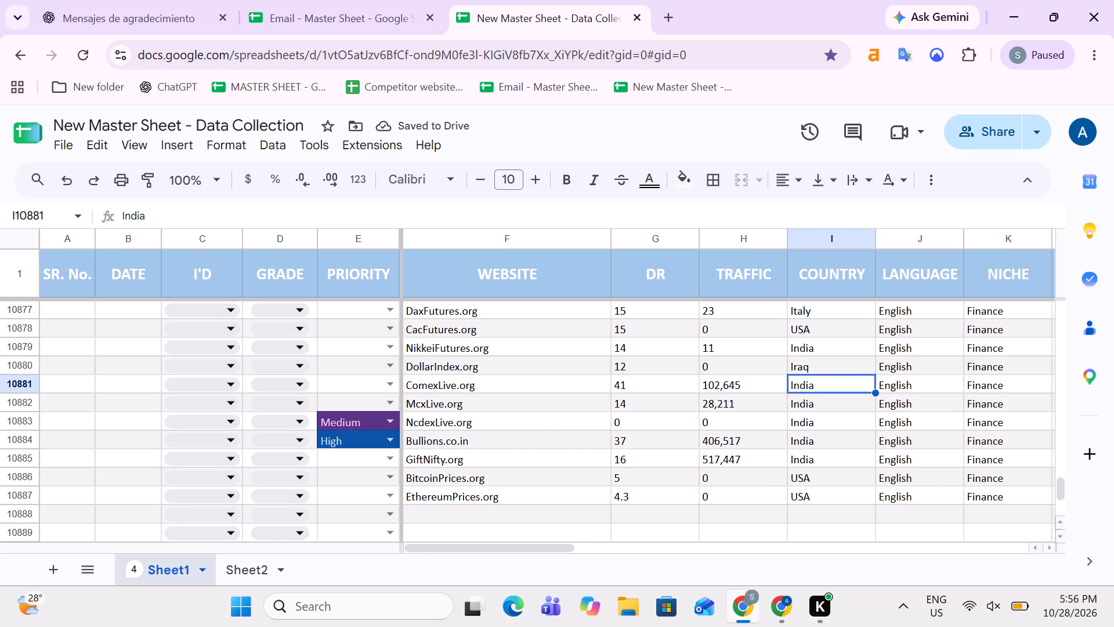
{"action": "key", "text": "Right"}
{"action": "key", "text": "Right"}
{"action": "key", "text": "Right"}
{"action": "key", "text": "Right"}
{"action": "key", "text": "Right"}
{"action": "key", "text": "Right"}
{"action": "key", "text": "Right"}
{"action": "key", "text": "Right"}
{"action": "key", "text": "Left"}
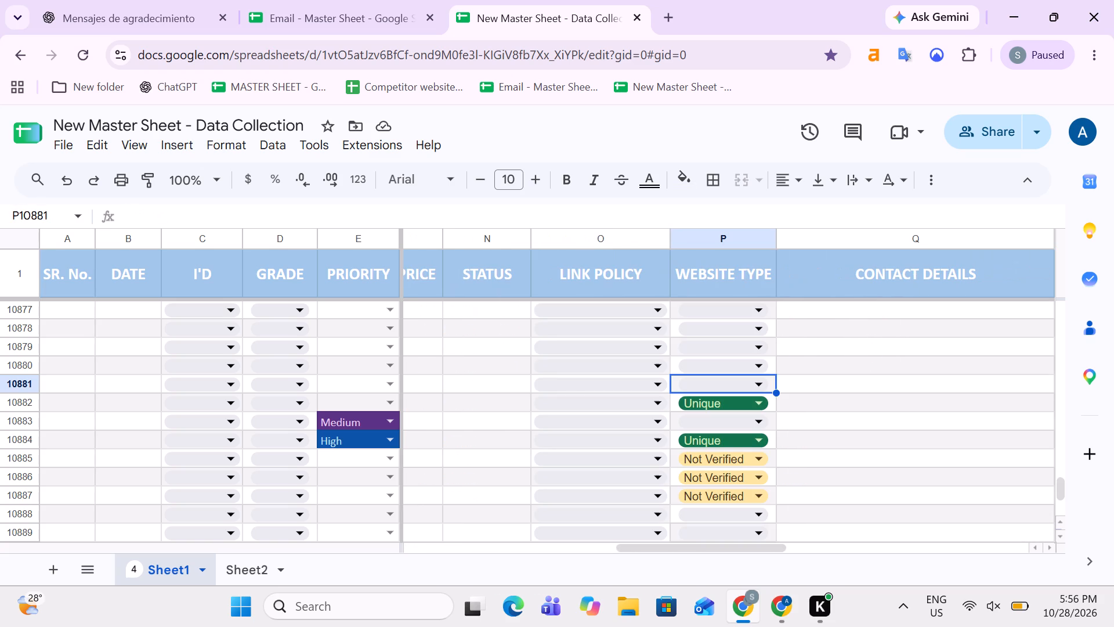
{"action": "key", "text": "u"}
{"action": "key", "text": "Down"}
{"action": "key", "text": "Return"}
Review the DollarIndex.org record in row 10880, checking its website metrics and its Website Type.
{"action": "key", "text": "Up"}
{"action": "key", "text": "Up"}
{"action": "key", "text": "Left"}
{"action": "key", "text": "Left"}
{"action": "key", "text": "Left"}
{"action": "key", "text": "Left"}
{"action": "key", "text": "Left"}
{"action": "key", "text": "Left"}
{"action": "key", "text": "Left"}
{"action": "key", "text": "Left"}
{"action": "key", "text": "Left"}
{"action": "key", "text": "Left"}
{"action": "key", "text": "Left"}
{"action": "key", "text": "Left"}
{"action": "key", "text": "Left"}
{"action": "key", "text": "Left"}
{"action": "key", "text": "Left"}
{"action": "key", "text": "Left"}
{"action": "key", "text": "Left"}
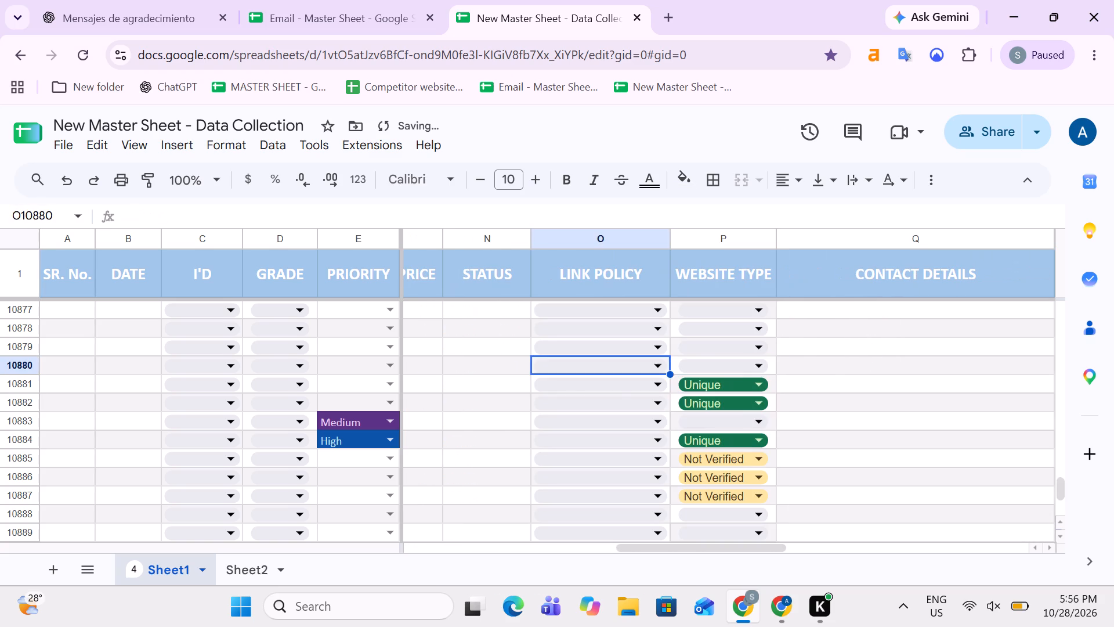
{"action": "key", "text": "Right"}
{"action": "key", "text": "Right"}
{"action": "key", "text": "Right"}
{"action": "key", "text": "Right"}
{"action": "key", "text": "Right"}
{"action": "key", "text": "Right"}
{"action": "key", "text": "Right"}
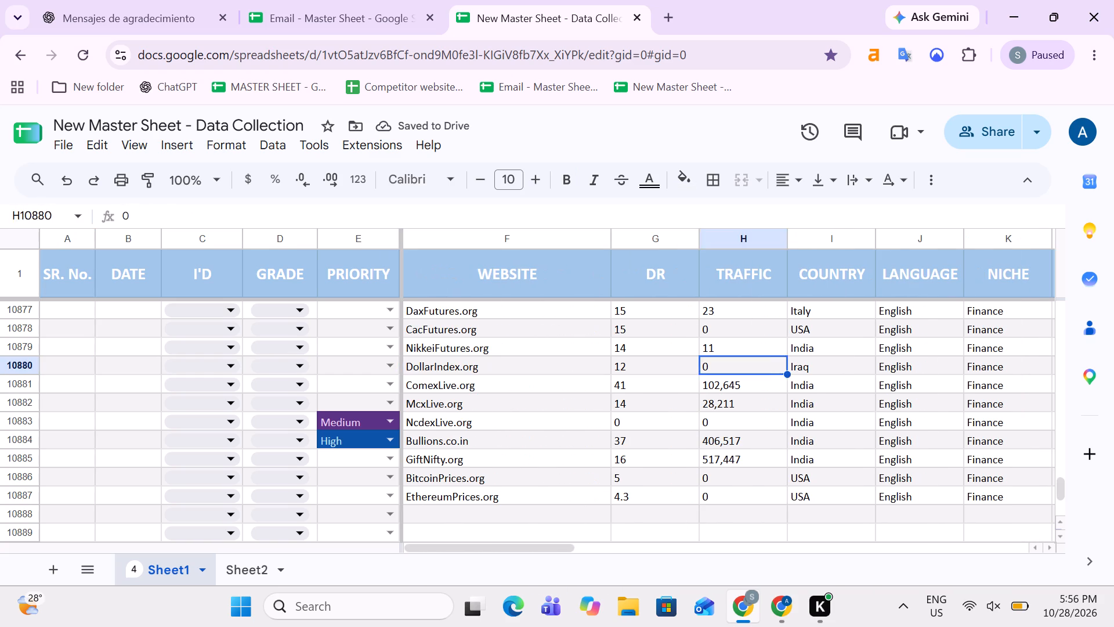
{"action": "key", "text": "Right"}
{"action": "key", "text": "Right"}
{"action": "key", "text": "Right"}
{"action": "key", "text": "Right"}
{"action": "key", "text": "Right"}
{"action": "key", "text": "Right"}
{"action": "key", "text": "Right"}
{"action": "key", "text": "Right"}
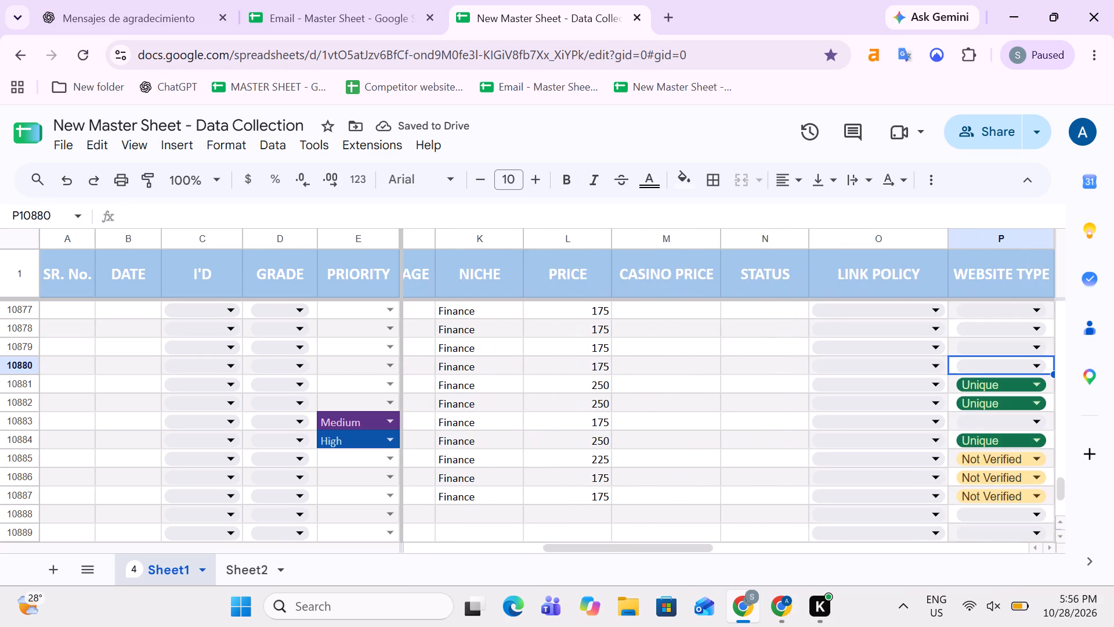
{"action": "key", "text": "Right"}
{"action": "key", "text": "Left"}
Review the NikkeiFutures.org record in row 10879, checking its link and type columns against its website metrics.
{"action": "key", "text": "Up"}
{"action": "key", "text": "Up"}
{"action": "key", "text": "Down"}
{"action": "key", "text": "Left"}
{"action": "key", "text": "Left"}
{"action": "key", "text": "Left"}
{"action": "key", "text": "Left"}
{"action": "key", "text": "Left"}
{"action": "key", "text": "Left"}
{"action": "key", "text": "Left"}
{"action": "key", "text": "Left"}
{"action": "key", "text": "Left"}
{"action": "key", "text": "Left"}
{"action": "key", "text": "Left"}
{"action": "key", "text": "Left"}
{"action": "key", "text": "Left"}
{"action": "key", "text": "Left"}
{"action": "key", "text": "Left"}
{"action": "key", "text": "Left"}
{"action": "key", "text": "Left"}
{"action": "key", "text": "Left"}
{"action": "key", "text": "Left"}
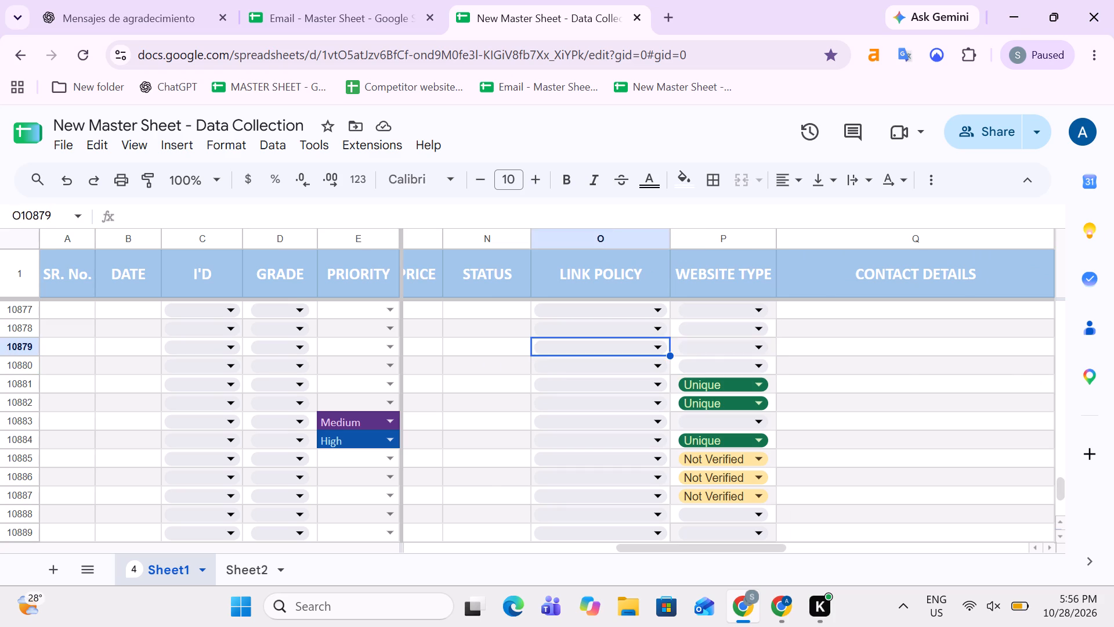
{"action": "key", "text": "Right"}
{"action": "key", "text": "Right"}
{"action": "key", "text": "Right"}
{"action": "key", "text": "Right"}
{"action": "key", "text": "Right"}
{"action": "key", "text": "Right"}
{"action": "key", "text": "Right"}
{"action": "key", "text": "Right"}
{"action": "key", "text": "Right"}
{"action": "key", "text": "Right"}
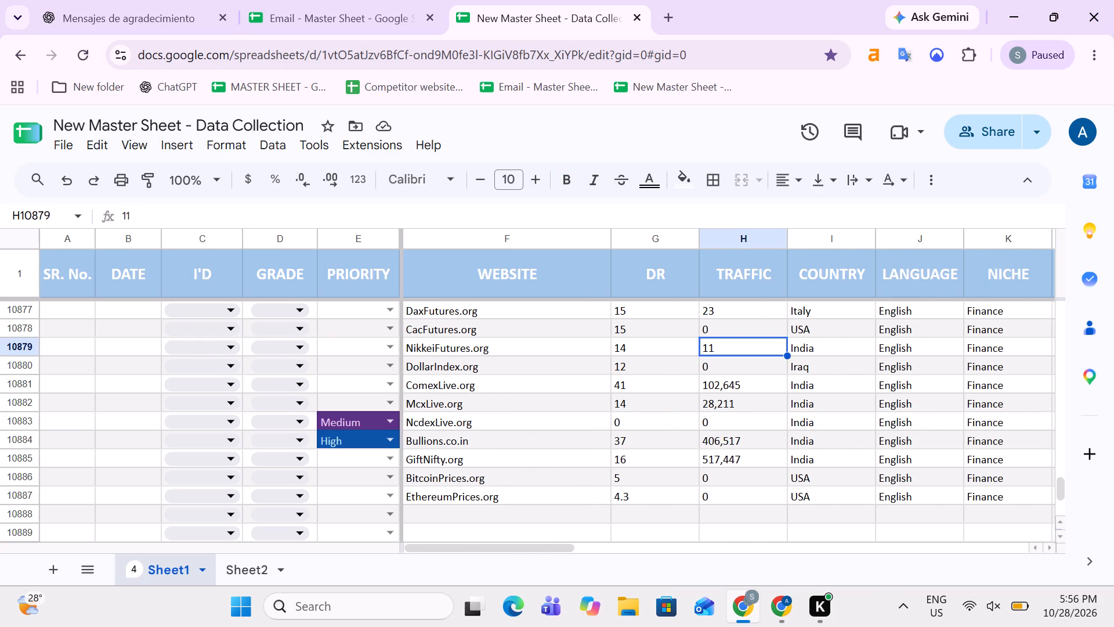
{"action": "key", "text": "Left"}
{"action": "key", "text": "Left"}
{"action": "key", "text": "Left"}
{"action": "key", "text": "Left"}
Review the SPFutures.org record in row 10875, from its metrics and prices across to its Website Type.
{"action": "key", "text": "Up"}
{"action": "key", "text": "Up"}
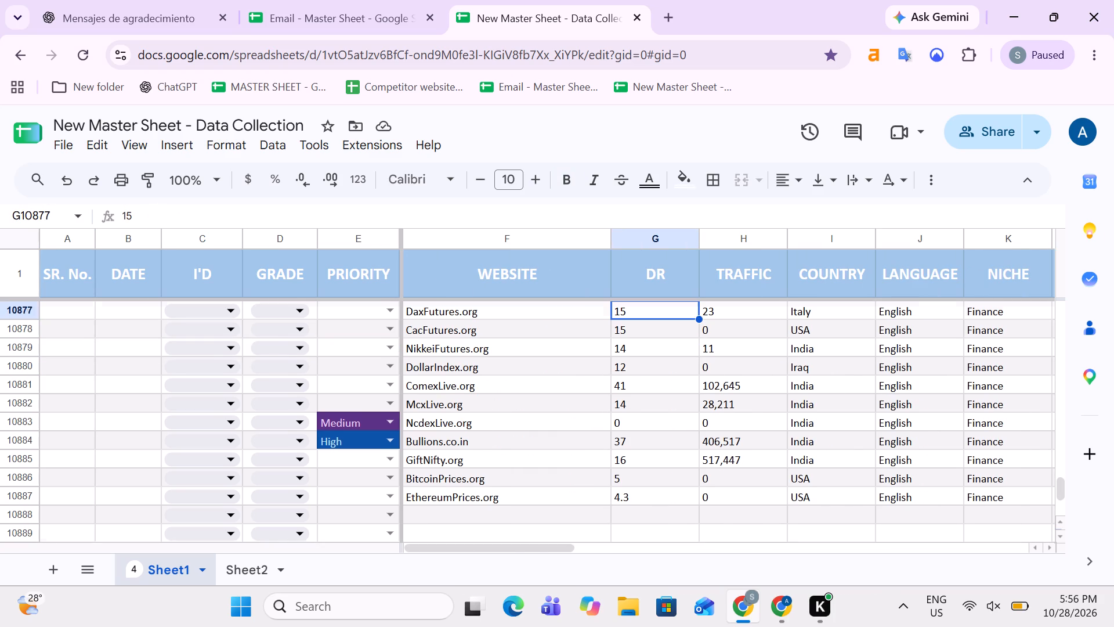
{"action": "key", "text": "Up"}
{"action": "key", "text": "Up"}
{"action": "key", "text": "Up"}
{"action": "key", "text": "Up"}
{"action": "key", "text": "Down"}
{"action": "key", "text": "Down"}
{"action": "key", "text": "Right"}
{"action": "key", "text": "Right"}
{"action": "key", "text": "Right"}
{"action": "key", "text": "Right"}
{"action": "key", "text": "Right"}
{"action": "key", "text": "Right"}
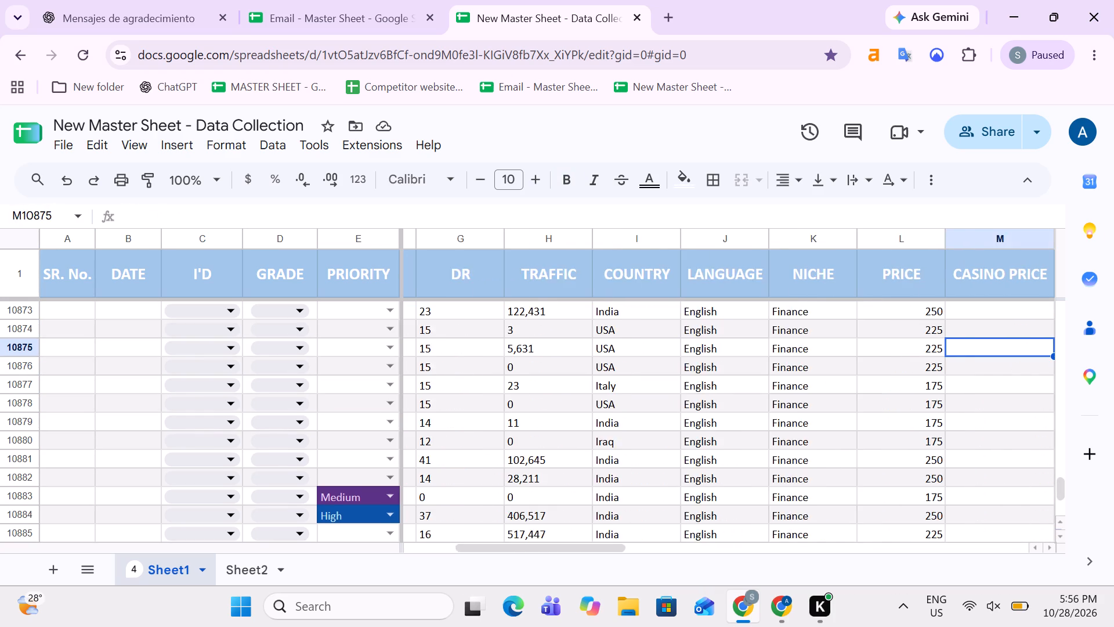
{"action": "key", "text": "Right"}
{"action": "key", "text": "Right"}
{"action": "key", "text": "Right"}
{"action": "key", "text": "Right"}
{"action": "key", "text": "Left"}
{"action": "key", "text": "Left"}
{"action": "key", "text": "Left"}
{"action": "key", "text": "Left"}
{"action": "key", "text": "Left"}
{"action": "key", "text": "Left"}
{"action": "key", "text": "Left"}
{"action": "key", "text": "Left"}
{"action": "key", "text": "Left"}
{"action": "key", "text": "Left"}
{"action": "key", "text": "Left"}
{"action": "key", "text": "Left"}
{"action": "key", "text": "Left"}
{"action": "key", "text": "Left"}
{"action": "key", "text": "Left"}
{"action": "key", "text": "Left"}
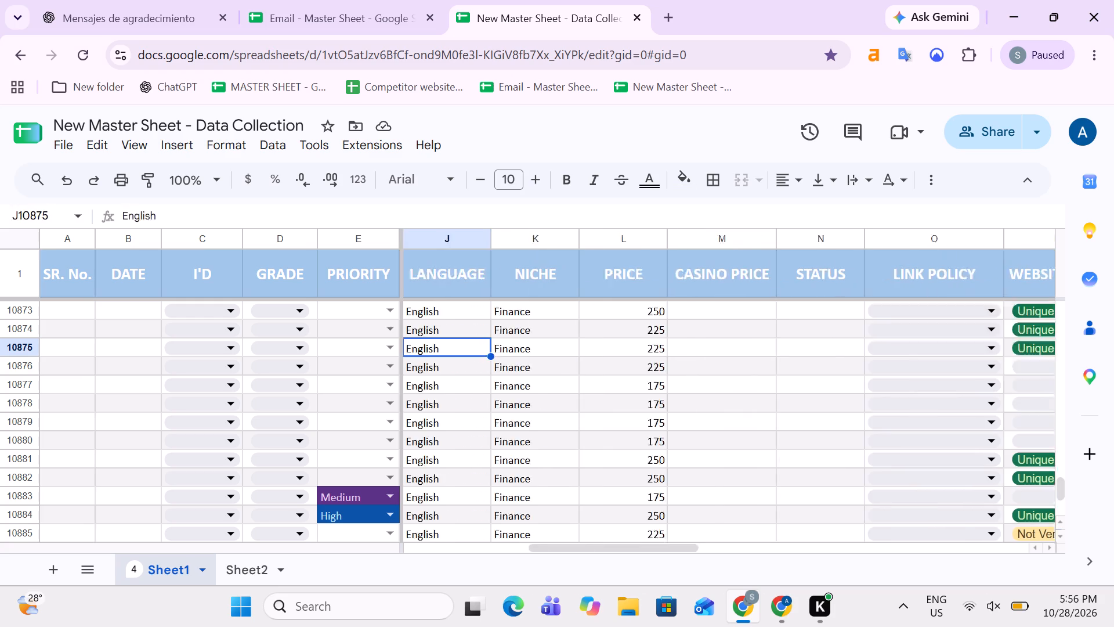
Set the Priority of SPFutures.org in row 10875 of the New Master Sheet to High.
{"action": "key", "text": "Right"}
{"action": "key", "text": "Right"}
{"action": "key", "text": "Right"}
{"action": "key", "text": "Right"}
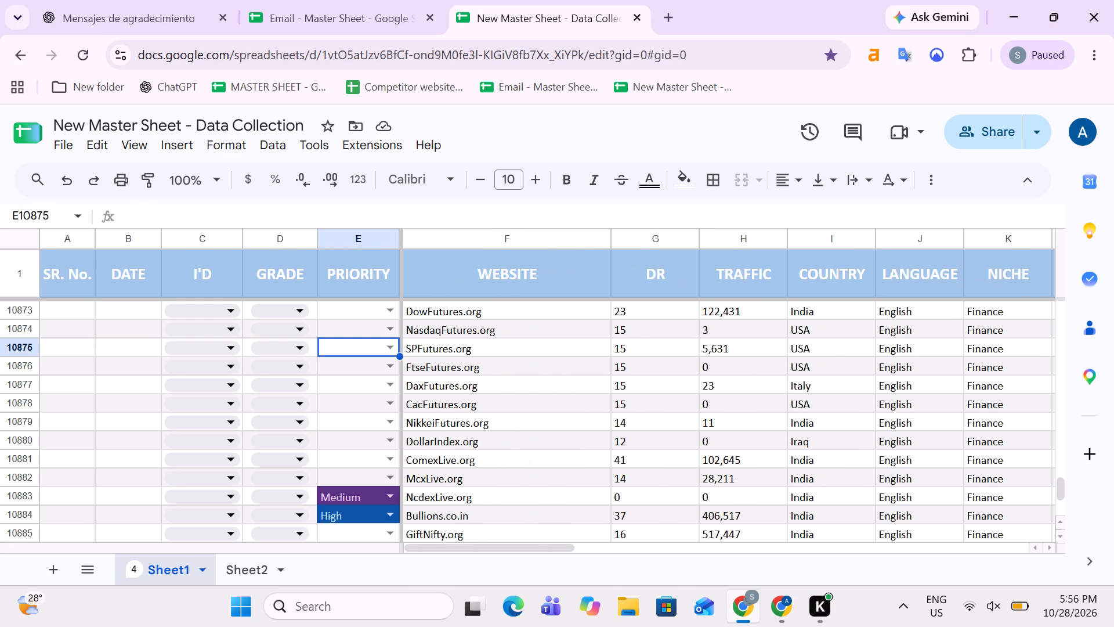
{"action": "key", "text": "h"}
{"action": "key", "text": "Down"}
{"action": "key", "text": "Return"}
Check the metrics of LiveIndex.org in row 10871 and set its Priority to High.
{"action": "key", "text": "Up"}
{"action": "key", "text": "Up"}
{"action": "key", "text": "Up"}
{"action": "key", "text": "Up"}
{"action": "key", "text": "Up"}
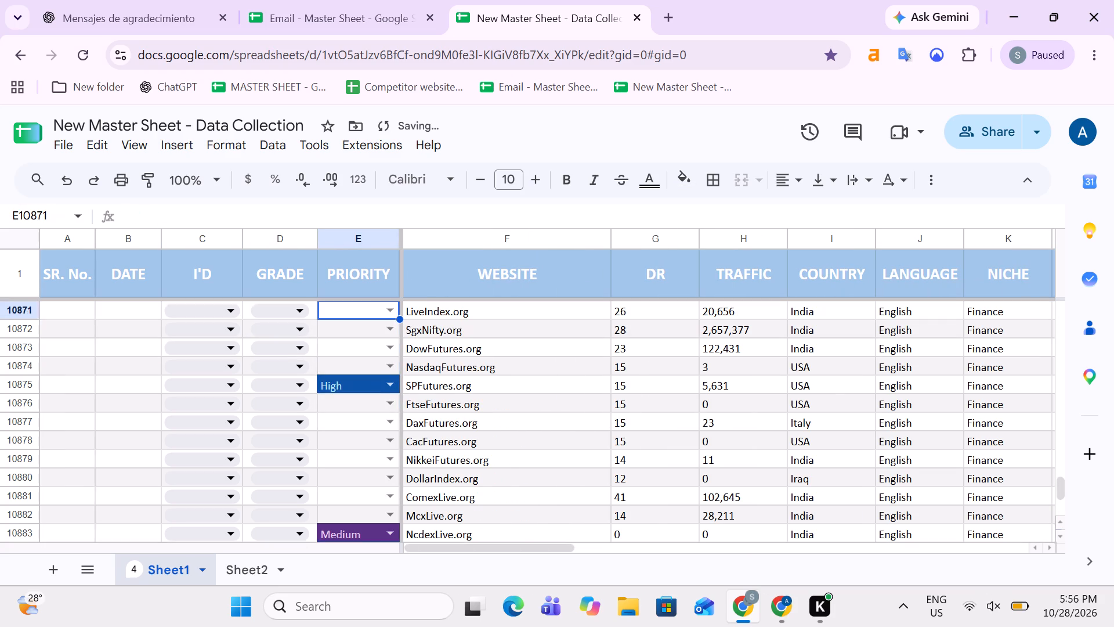
{"action": "key", "text": "Up"}
{"action": "key", "text": "Down"}
{"action": "key", "text": "Down"}
{"action": "key", "text": "Right"}
{"action": "key", "text": "Right"}
{"action": "key", "text": "Right"}
{"action": "key", "text": "Right"}
{"action": "key", "text": "Up"}
{"action": "key", "text": "Left"}
{"action": "key", "text": "Left"}
{"action": "key", "text": "Left"}
{"action": "key", "text": "Left"}
{"action": "key", "text": "Left"}
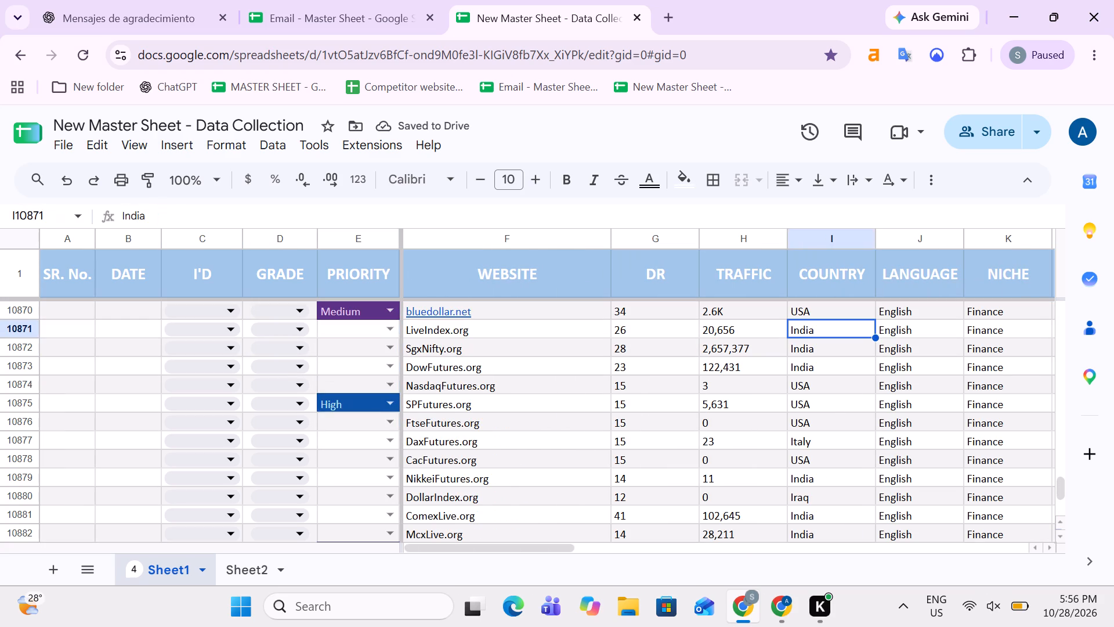
{"action": "key", "text": "Right"}
{"action": "key", "text": "h"}
{"action": "key", "text": "Down"}
{"action": "key", "text": "Return"}
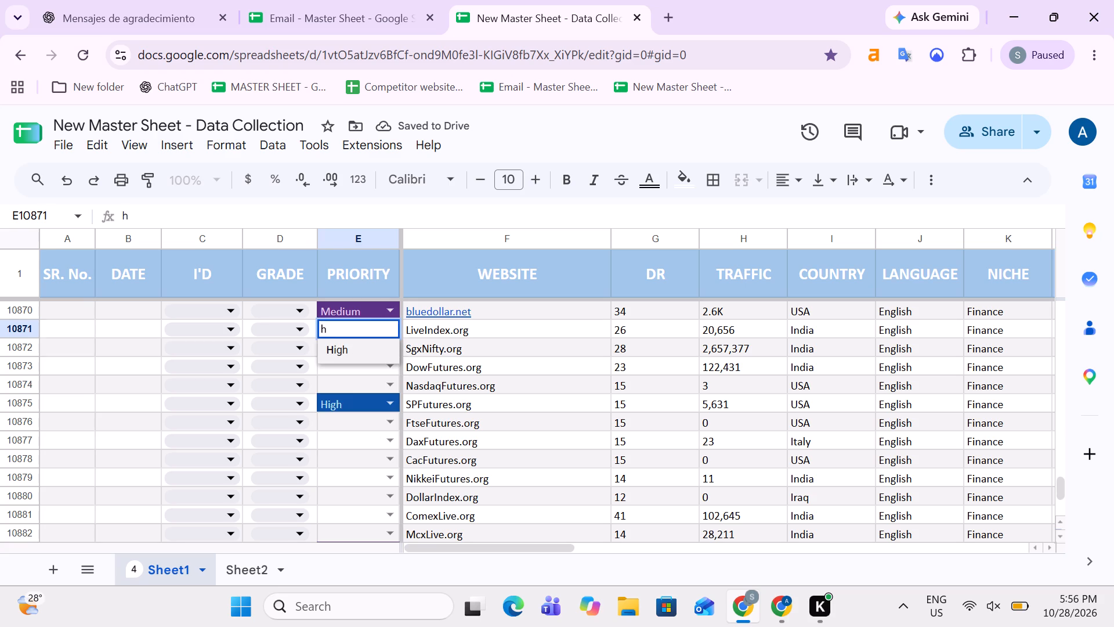
Copy the High priority from LiveIndex.org to SgxNifty.org and DowFutures.org in rows 10872 and 10873.
{"action": "key", "text": "Up"}
{"action": "key", "text": "Right"}
{"action": "key", "text": "Right"}
{"action": "key", "text": "Right"}
{"action": "key", "text": "Left"}
{"action": "key", "text": "Left"}
{"action": "key", "text": "Left"}
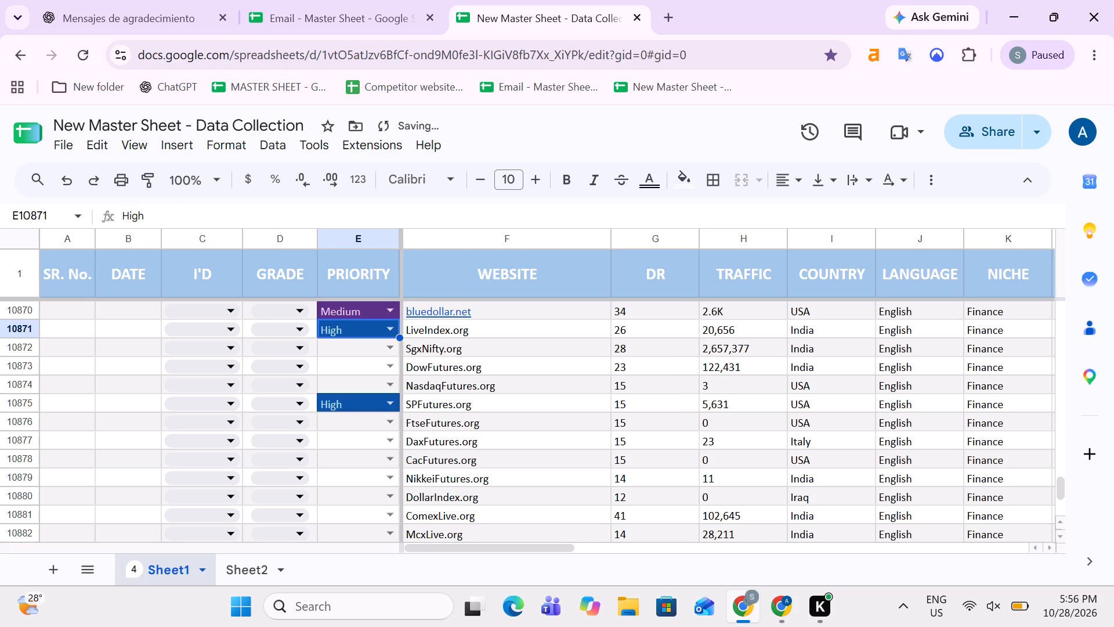
{"action": "key", "text": "ctrl+c"}
{"action": "key", "text": "Down"}
{"action": "key", "text": "shift+Down"}
{"action": "key", "text": "ctrl+v"}
{"action": "key", "text": "Down"}
{"action": "key", "text": "Down"}
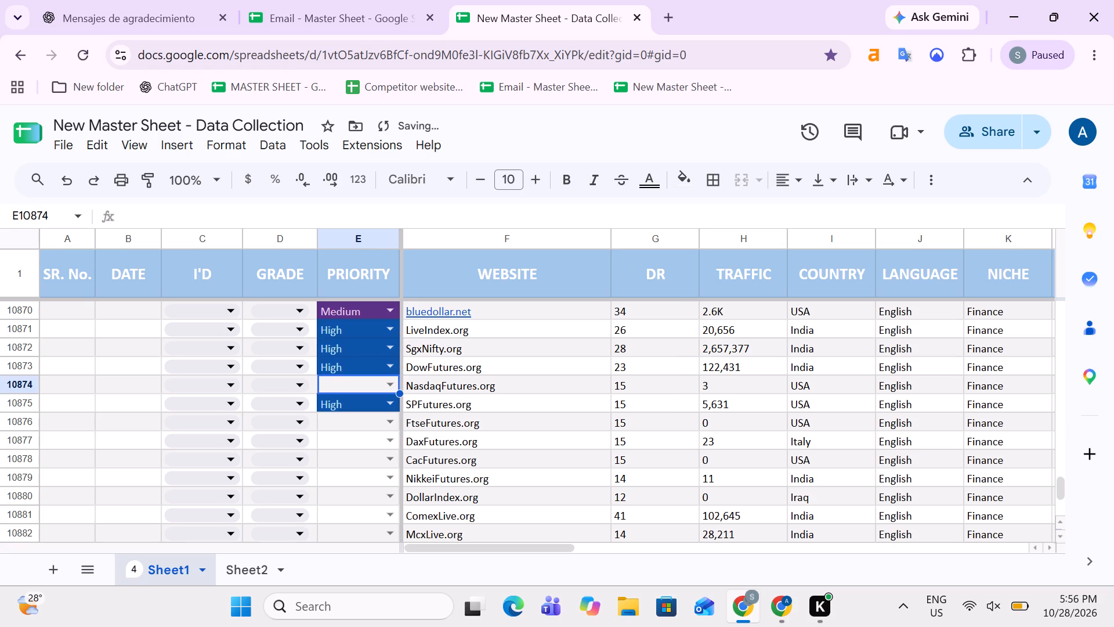
Check the metrics of NasdaqFutures.org in row 10874 and set its Priority to Medium.
{"action": "key", "text": "Right"}
{"action": "key", "text": "Right"}
{"action": "key", "text": "Right"}
{"action": "key", "text": "Right"}
{"action": "key", "text": "Right"}
{"action": "key", "text": "Down"}
{"action": "key", "text": "Left"}
{"action": "key", "text": "Left"}
{"action": "key", "text": "Left"}
{"action": "key", "text": "Left"}
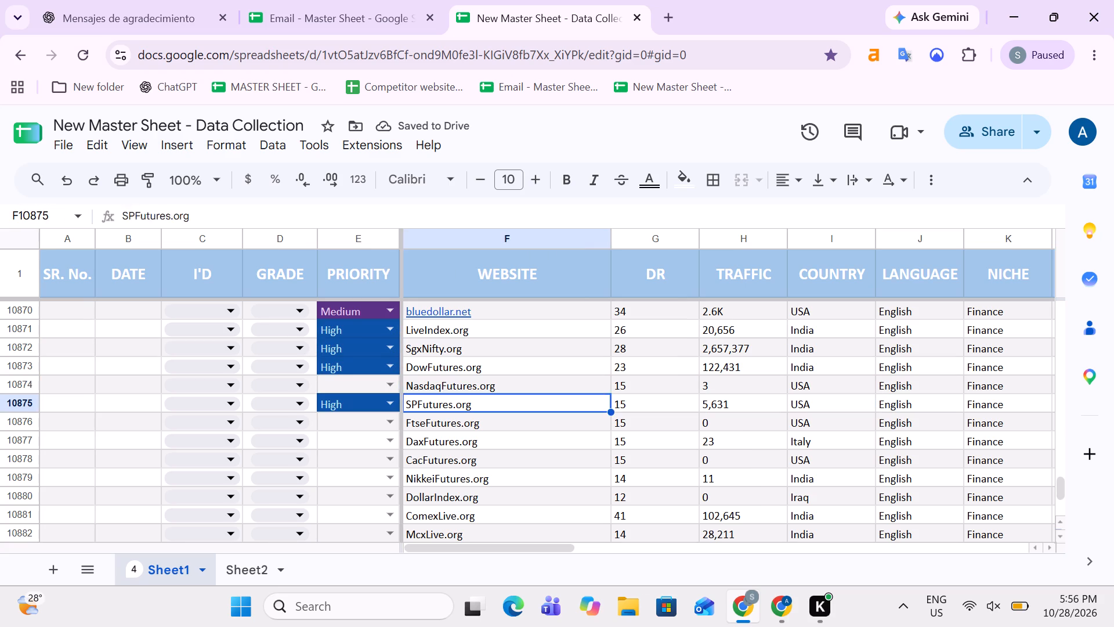
{"action": "key", "text": "Left"}
{"action": "key", "text": "Up"}
{"action": "key", "text": "m"}
{"action": "key", "text": "Down"}
{"action": "key", "text": "Return"}
Copy the Medium priority from NasdaqFutures.org to FtseFutures.org through McxLive.org in rows 10876 to 10882.
{"action": "key", "text": "Up"}
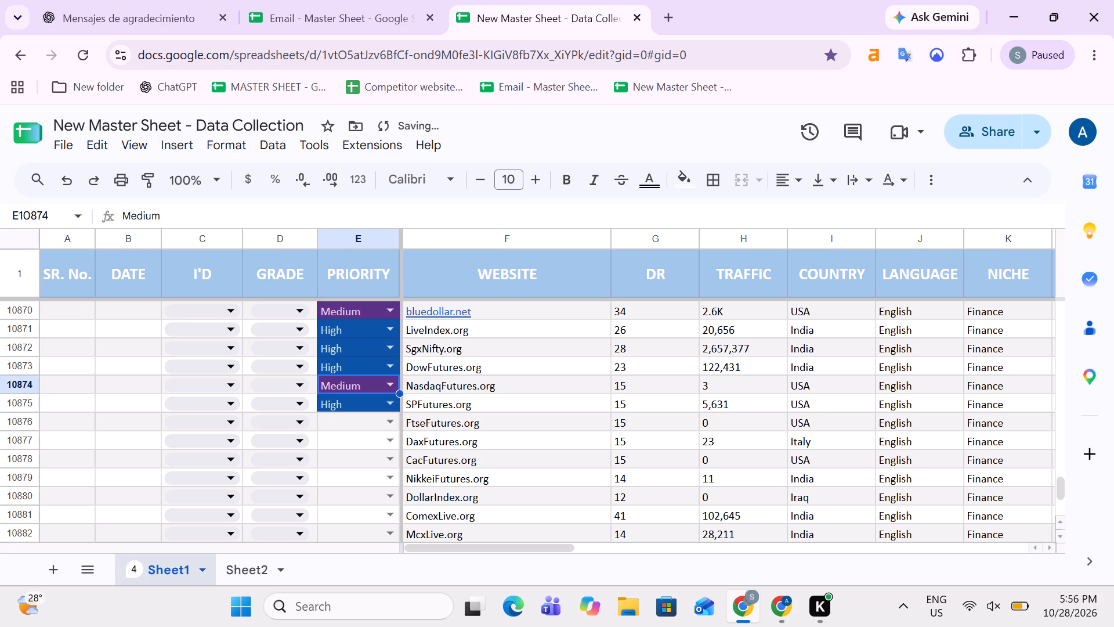
{"action": "key", "text": "ctrl+c"}
{"action": "key", "text": "Down"}
{"action": "key", "text": "Down"}
{"action": "key", "text": "shift+Down"}
{"action": "key", "text": "shift+Down"}
{"action": "key", "text": "shift+Down"}
{"action": "key", "text": "shift+Down"}
{"action": "key", "text": "shift+Down"}
{"action": "key", "text": "shift+Down"}
{"action": "key", "text": "shift+Down"}
{"action": "key", "text": "shift+Down"}
{"action": "key", "text": "shift+Down"}
{"action": "key", "text": "shift+Down"}
{"action": "key", "text": "shift+Up"}
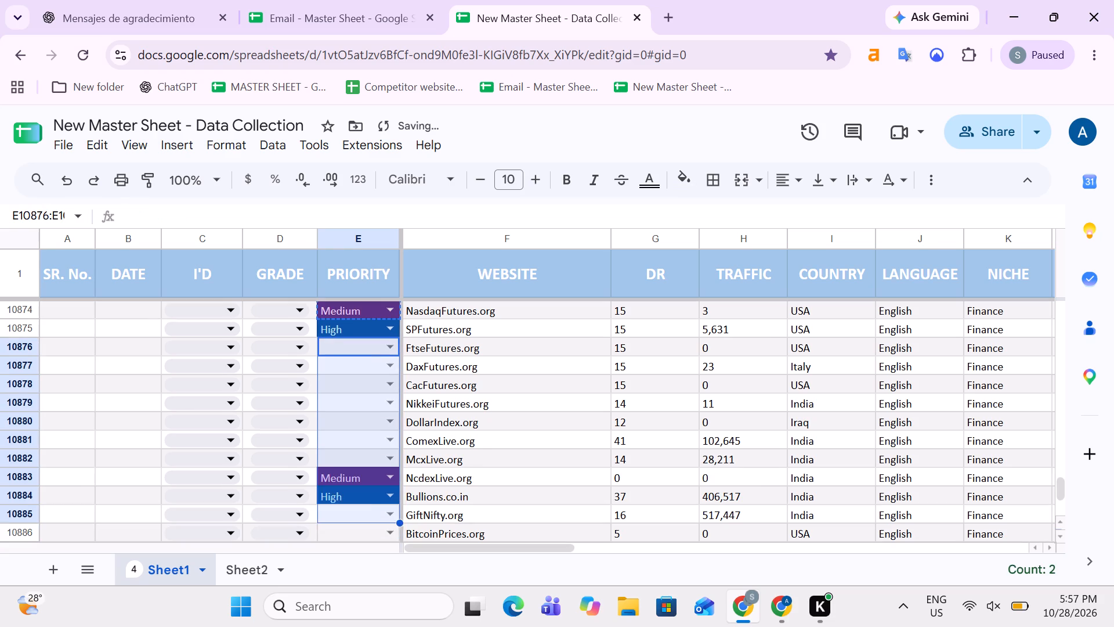
{"action": "key", "text": "shift+Up"}
{"action": "key", "text": "shift+Up"}
{"action": "key", "text": "shift+Up"}
{"action": "key", "text": "ctrl+v"}
Paste the copied Medium priority onto GiftNifty.org, BitcoinPrices.org and EthereumPrices.org in rows 10885 to 10887.
{"action": "key", "text": "Down"}
{"action": "key", "text": "Down"}
{"action": "key", "text": "Down"}
{"action": "key", "text": "Down"}
{"action": "key", "text": "Down"}
{"action": "key", "text": "Down"}
{"action": "key", "text": "Down"}
{"action": "key", "text": "Down"}
{"action": "key", "text": "Down"}
{"action": "key", "text": "Down"}
{"action": "key", "text": "Down"}
{"action": "key", "text": "Down"}
{"action": "key", "text": "Down"}
{"action": "key", "text": "Down"}
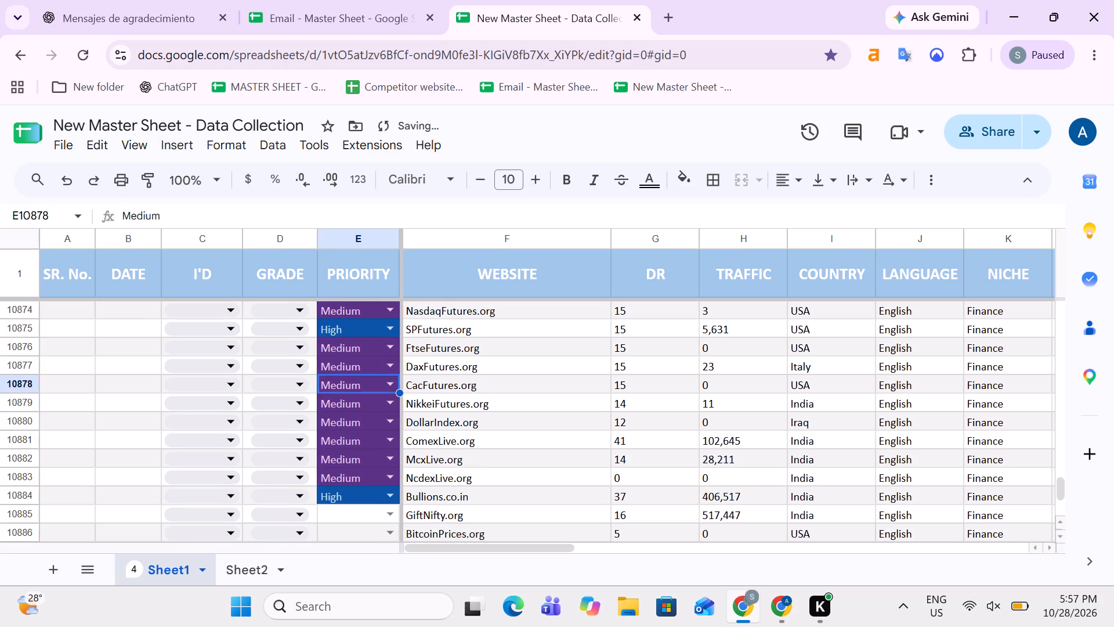
{"action": "key", "text": "Up"}
{"action": "key", "text": "Up"}
{"action": "key", "text": "Up"}
{"action": "key", "text": "Up"}
{"action": "key", "text": "Up"}
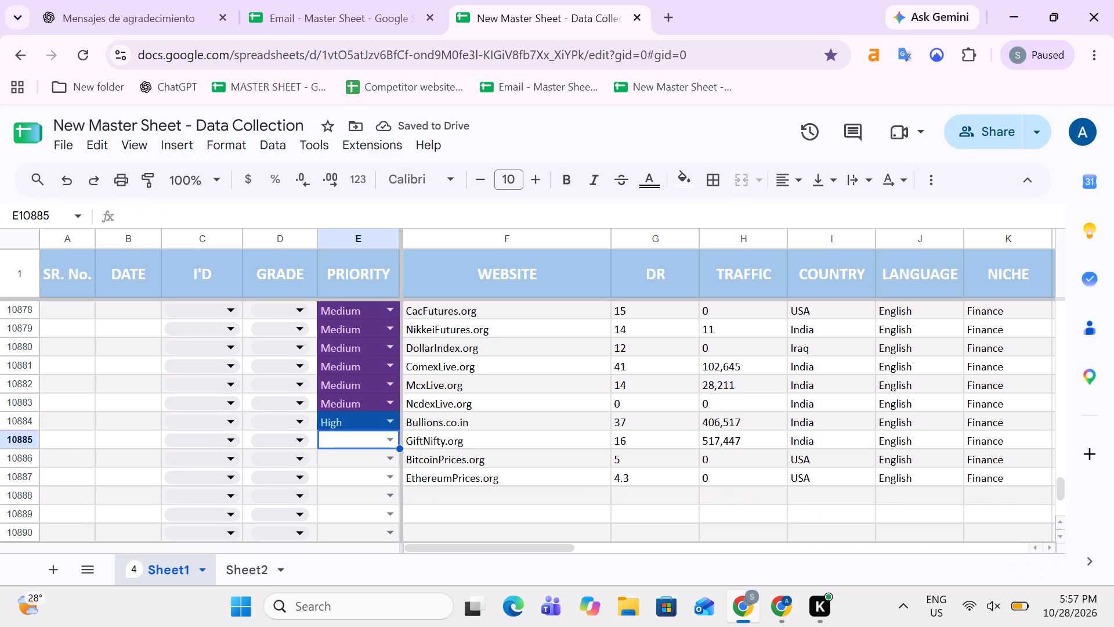
{"action": "key", "text": "shift+Down"}
{"action": "key", "text": "shift+Down"}
{"action": "key", "text": "ctrl+v"}
Return to bluedollar.net in row 10870, check its metrics and set its Grade to Tier 2.
{"action": "key", "text": "Up"}
{"action": "key", "text": "Up"}
{"action": "key", "text": "Up"}
{"action": "key", "text": "Up"}
{"action": "key", "text": "Up"}
{"action": "key", "text": "Up"}
{"action": "key", "text": "Up"}
{"action": "key", "text": "Up"}
{"action": "key", "text": "Up"}
{"action": "key", "text": "Up"}
{"action": "key", "text": "Up"}
{"action": "key", "text": "Up"}
{"action": "key", "text": "Up"}
{"action": "key", "text": "Up"}
{"action": "key", "text": "Up"}
{"action": "key", "text": "Up"}
{"action": "key", "text": "Up"}
{"action": "key", "text": "Up"}
{"action": "key", "text": "Up"}
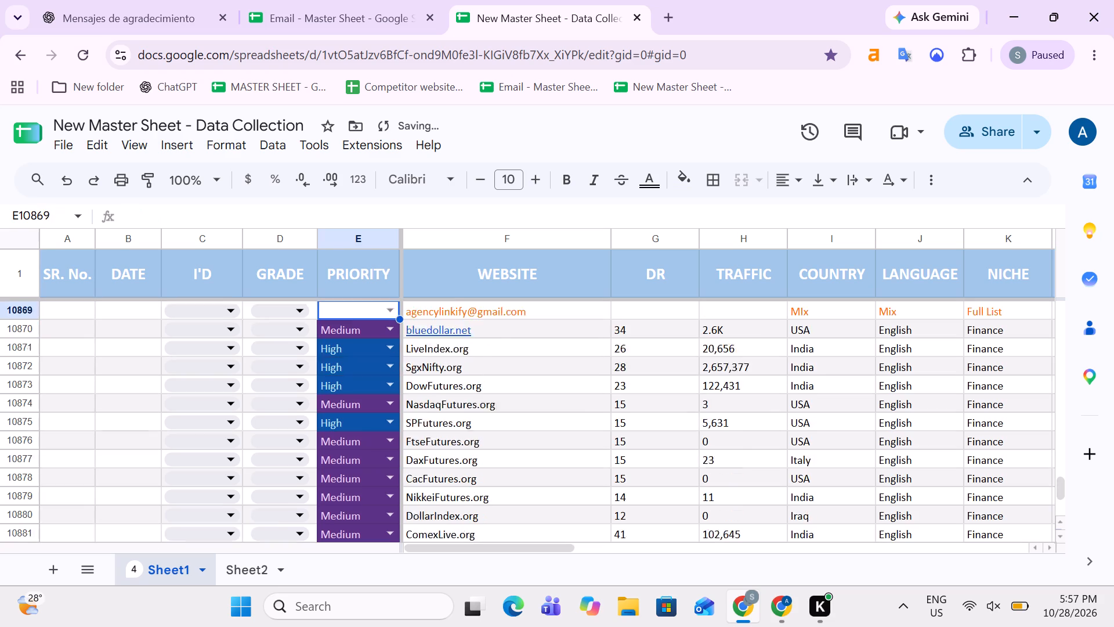
{"action": "key", "text": "Down"}
{"action": "key", "text": "Down"}
{"action": "key", "text": "Down"}
{"action": "key", "text": "Down"}
{"action": "key", "text": "Left"}
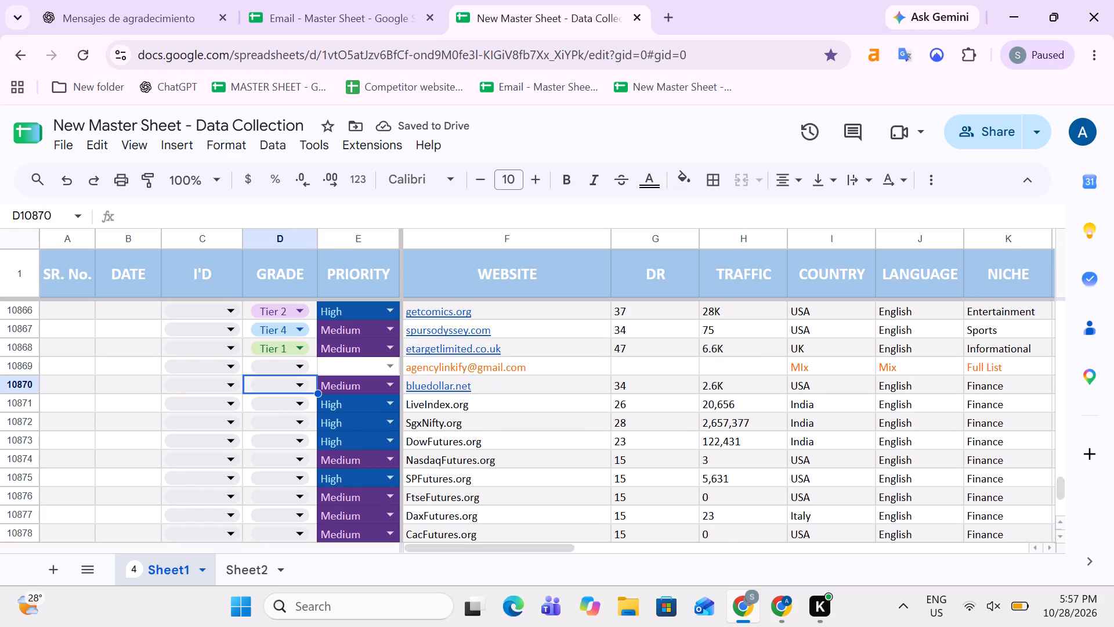
{"action": "key", "text": "Right"}
{"action": "key", "text": "Left"}
{"action": "key", "text": "Right"}
{"action": "key", "text": "Right"}
{"action": "key", "text": "Right"}
{"action": "key", "text": "Left"}
{"action": "key", "text": "Left"}
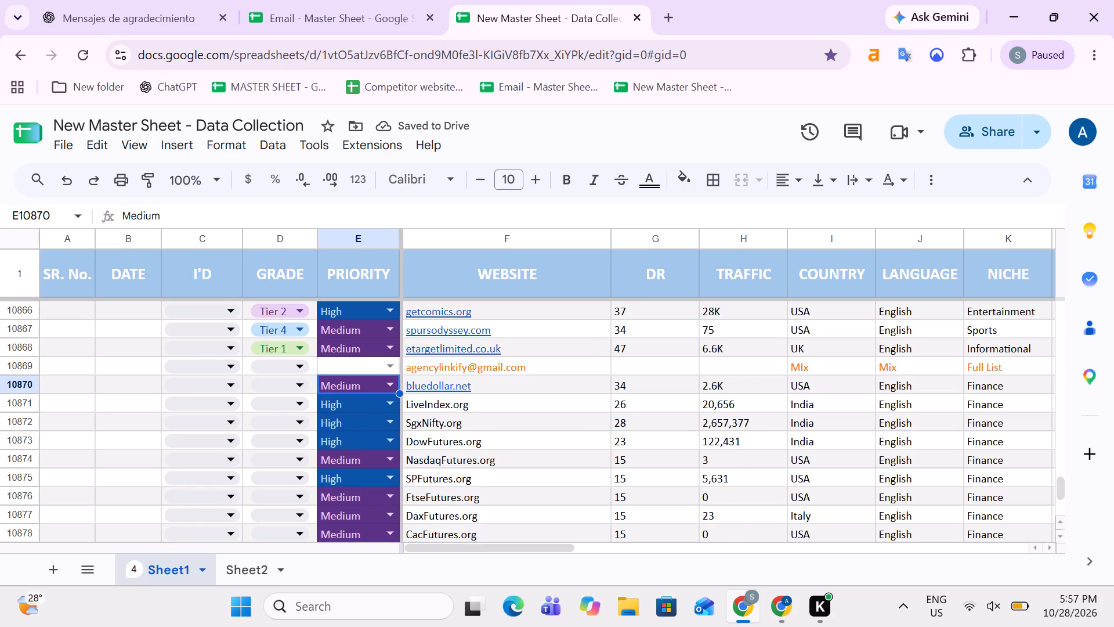
{"action": "key", "text": "Left"}
{"action": "key", "text": "t"}
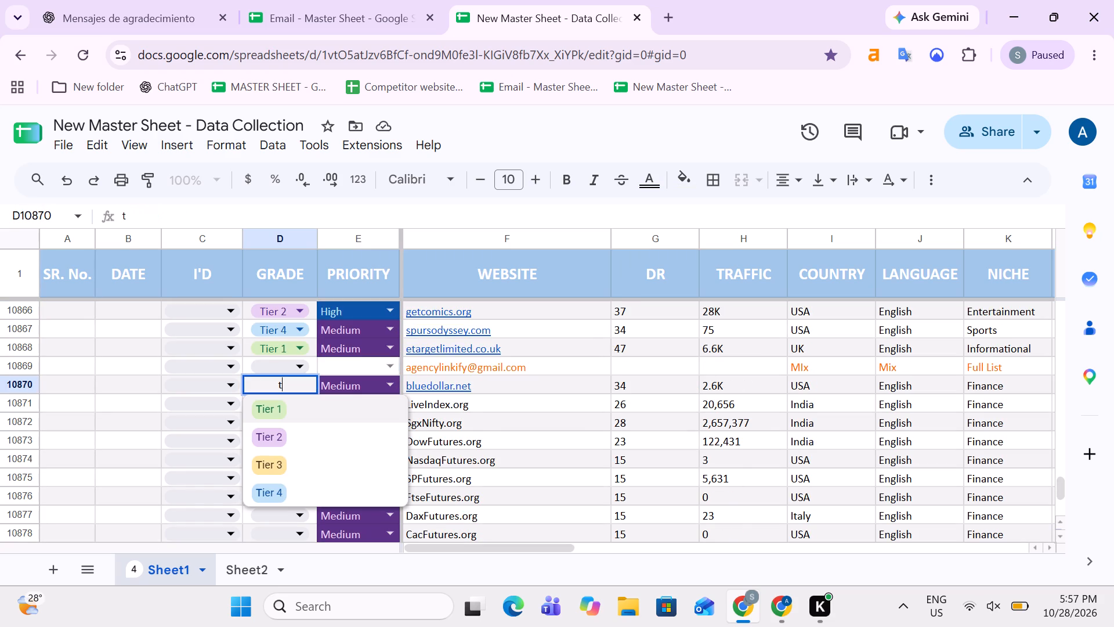
{"action": "key", "text": "Down"}
{"action": "key", "text": "Return"}
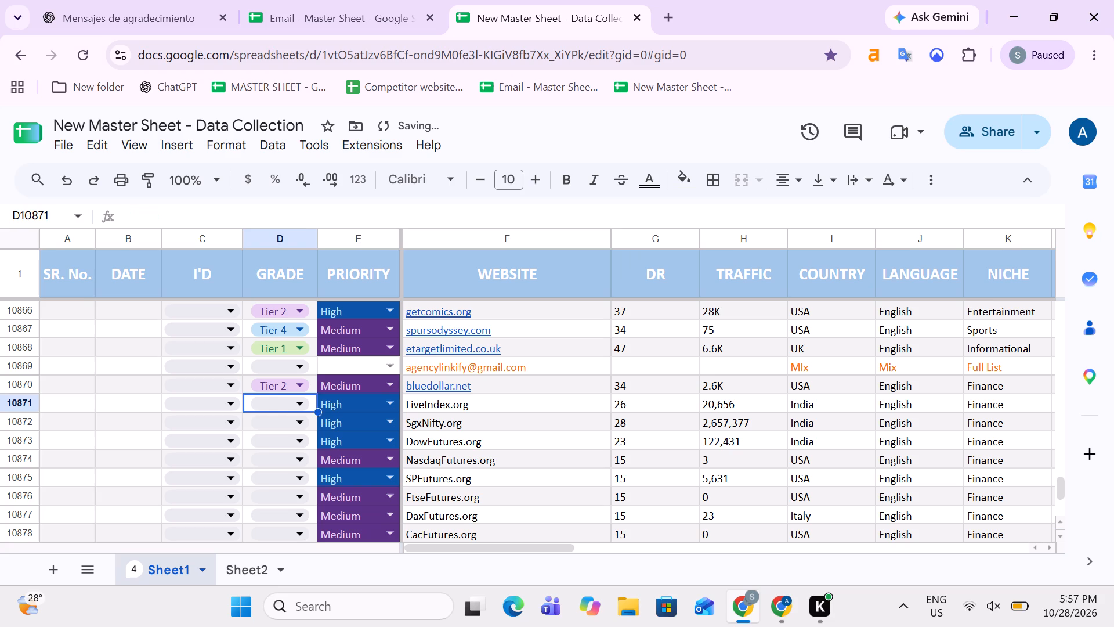
Check the DR and traffic of LiveIndex.org in row 10871 and set its Grade to Tier 2.
{"action": "key", "text": "Right"}
{"action": "key", "text": "Right"}
{"action": "key", "text": "Right"}
{"action": "key", "text": "Right"}
{"action": "key", "text": "Left"}
{"action": "key", "text": "Left"}
{"action": "key", "text": "Left"}
{"action": "key", "text": "Left"}
{"action": "key", "text": "t"}
{"action": "key", "text": "Up"}
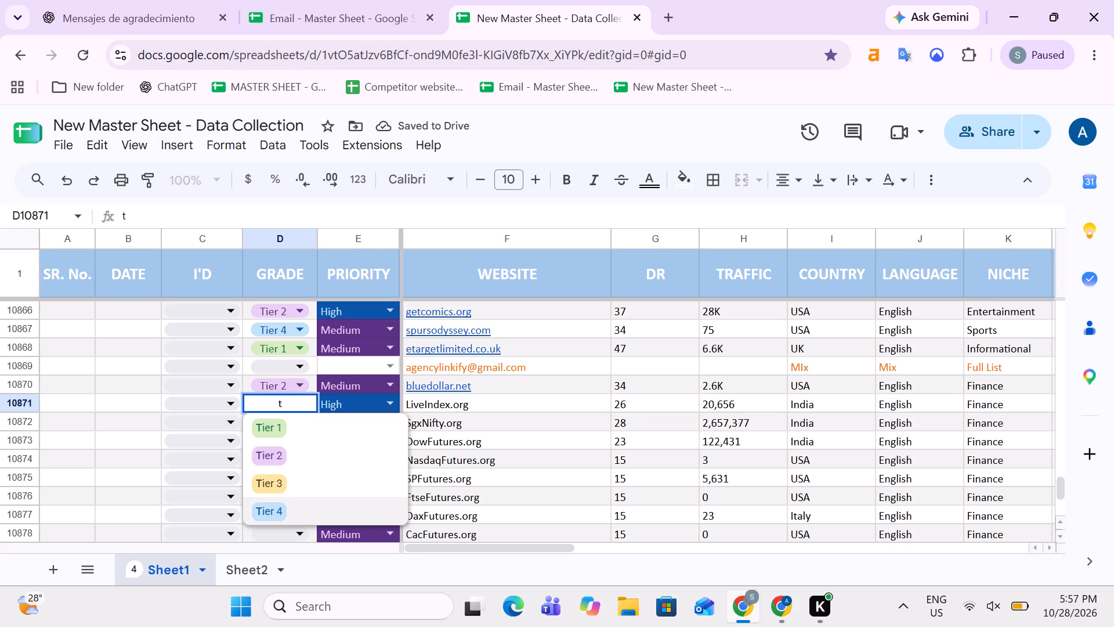
{"action": "key", "text": "Up"}
{"action": "key", "text": "Up"}
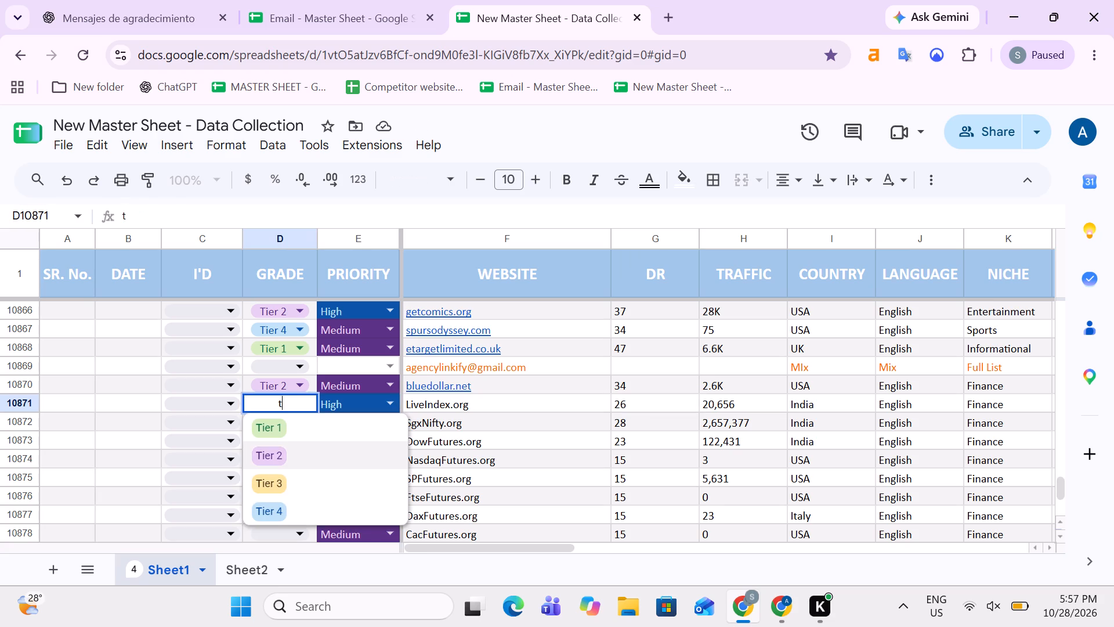
{"action": "key", "text": "Return"}
Recheck LiveIndex.org's metrics and copy its Tier 2 grade to SgxNifty.org and DowFutures.org in rows 10872 and 10873.
{"action": "key", "text": "Up"}
{"action": "key", "text": "Right"}
{"action": "key", "text": "Right"}
{"action": "key", "text": "Right"}
{"action": "key", "text": "Right"}
{"action": "key", "text": "Left"}
{"action": "key", "text": "Left"}
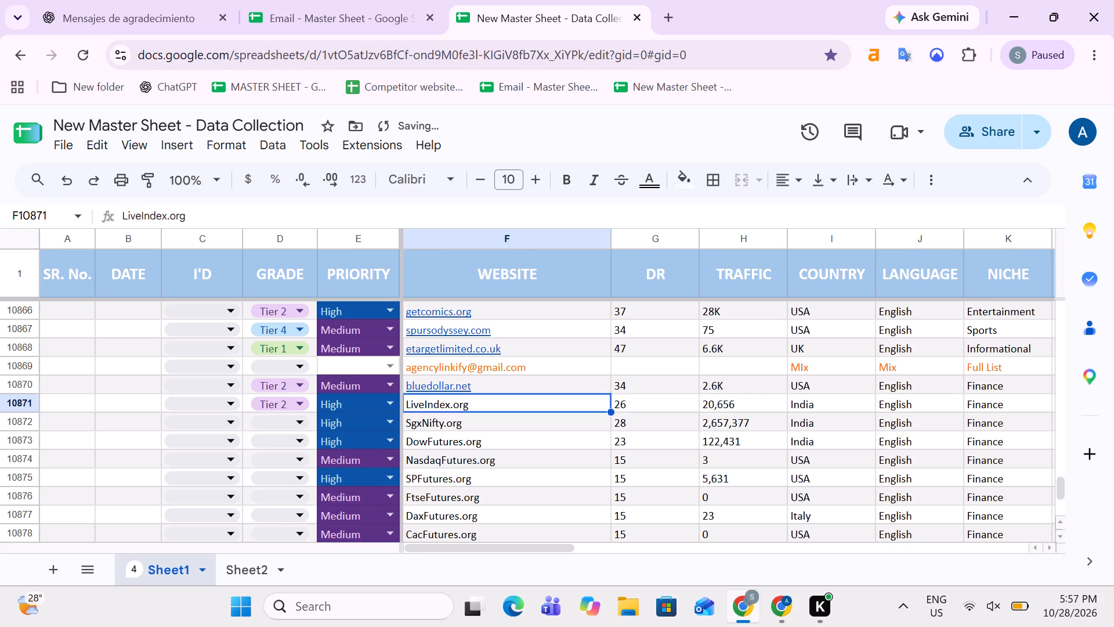
{"action": "key", "text": "Left"}
{"action": "key", "text": "Left"}
{"action": "key", "text": "ctrl+c"}
{"action": "key", "text": "Down"}
{"action": "key", "text": "shift+Down"}
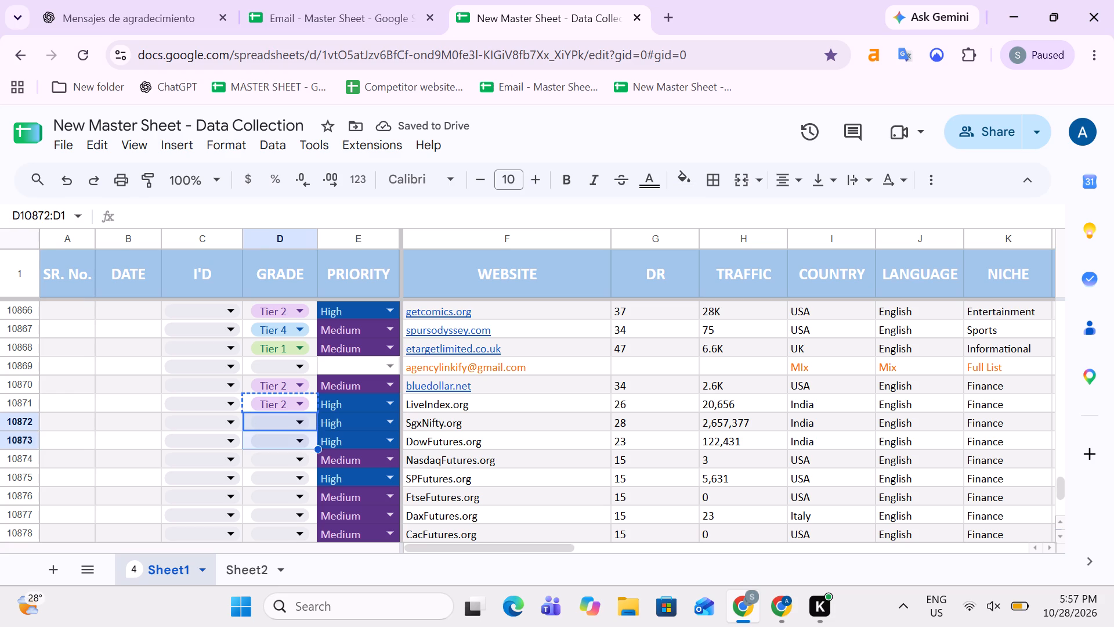
{"action": "key", "text": "ctrl+v"}
Check the DR and traffic of NasdaqFutures.org in row 10874 and set its Grade to Tier 4.
{"action": "key", "text": "Down"}
{"action": "key", "text": "Down"}
{"action": "key", "text": "Right"}
{"action": "key", "text": "Right"}
{"action": "key", "text": "Right"}
{"action": "key", "text": "Right"}
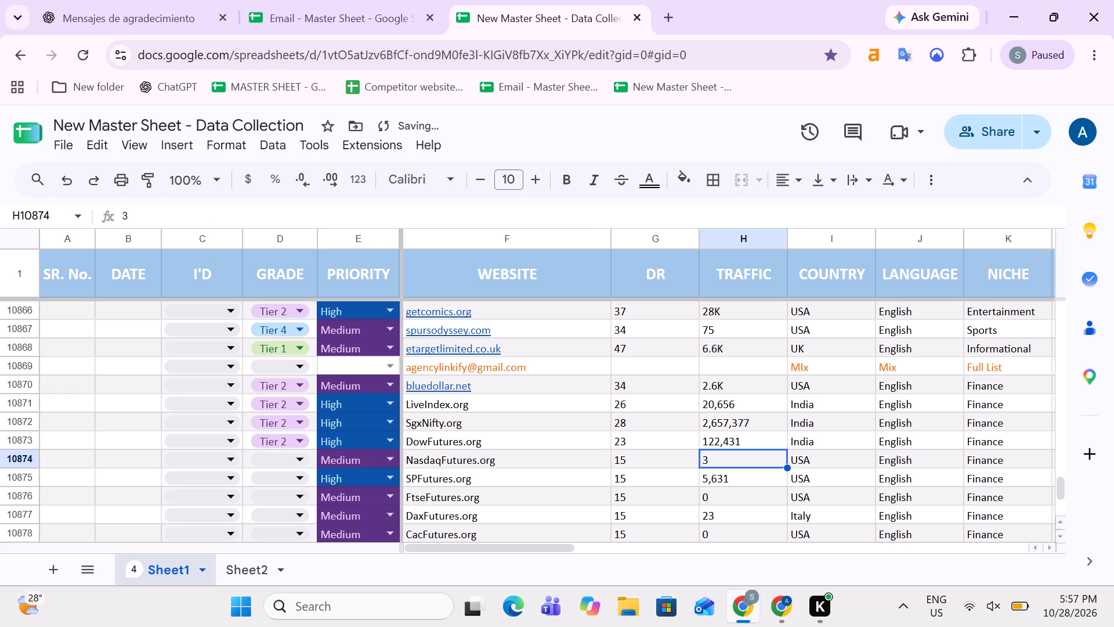
{"action": "key", "text": "Left"}
{"action": "key", "text": "Left"}
{"action": "key", "text": "Left"}
{"action": "key", "text": "Left"}
{"action": "key", "text": "t"}
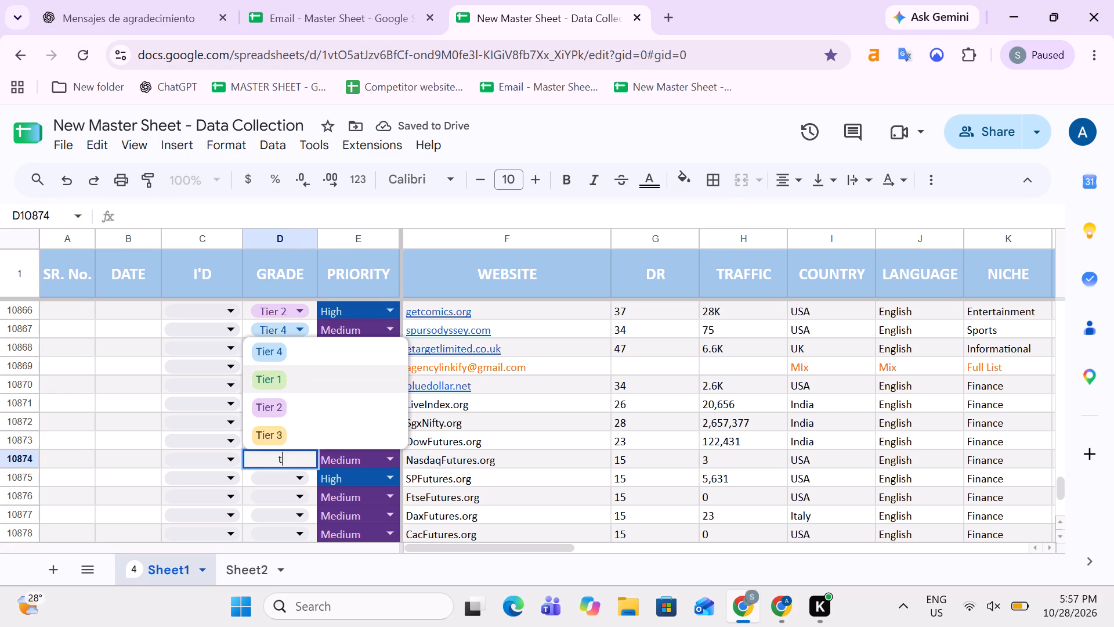
{"action": "key", "text": "Up"}
{"action": "key", "text": "Return"}
Copy the Tier 4 grade from NasdaqFutures.org to SPFutures.org in row 10875.
{"action": "key", "text": "Up"}
{"action": "key", "text": "ctrl+c"}
{"action": "key", "text": "Down"}
{"action": "key", "text": "Right"}
{"action": "key", "text": "Right"}
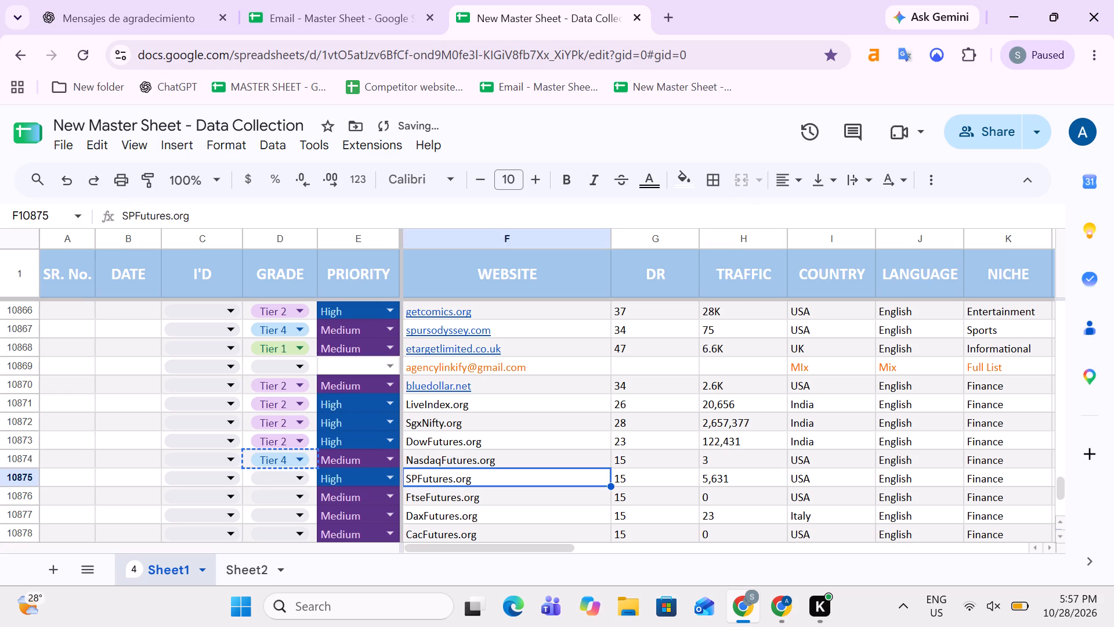
{"action": "key", "text": "Left"}
{"action": "key", "text": "Left"}
{"action": "key", "text": "ctrl+v"}
Select the empty Grade cells of FtseFutures.org, DaxFutures.org and CacFutures.org in rows 10876 to 10878.
{"action": "key", "text": "Down"}
{"action": "key", "text": "Down"}
{"action": "key", "text": "Down"}
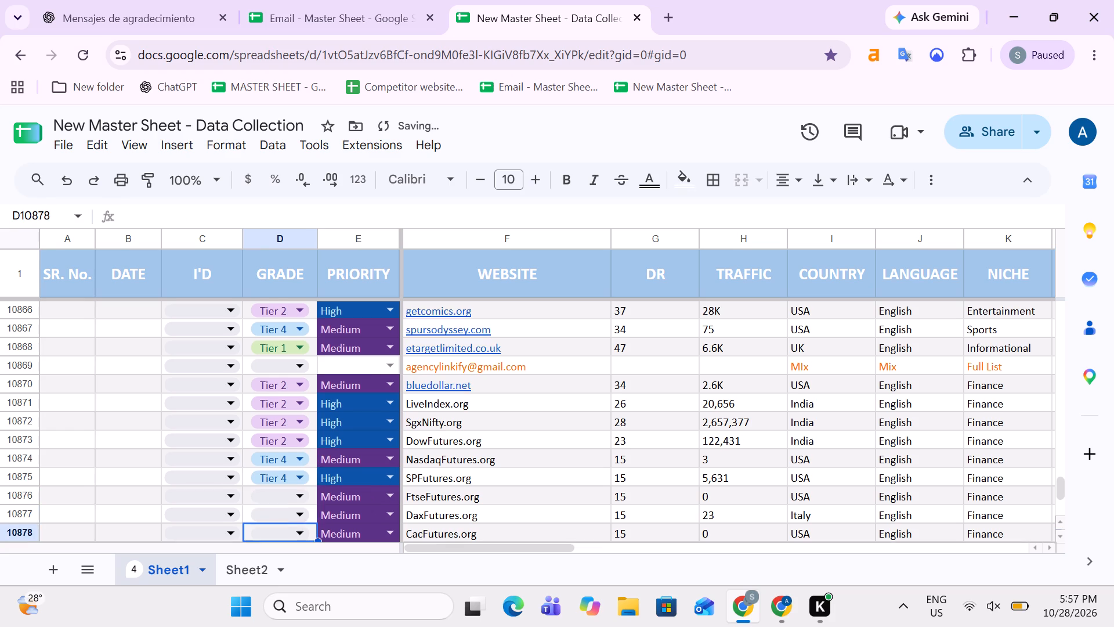
{"action": "key", "text": "Down"}
{"action": "key", "text": "Down"}
{"action": "key", "text": "Up"}
{"action": "key", "text": "Up"}
{"action": "key", "text": "Up"}
{"action": "key", "text": "Up"}
{"action": "key", "text": "shift+Down"}
{"action": "key", "text": "shift+Down"}
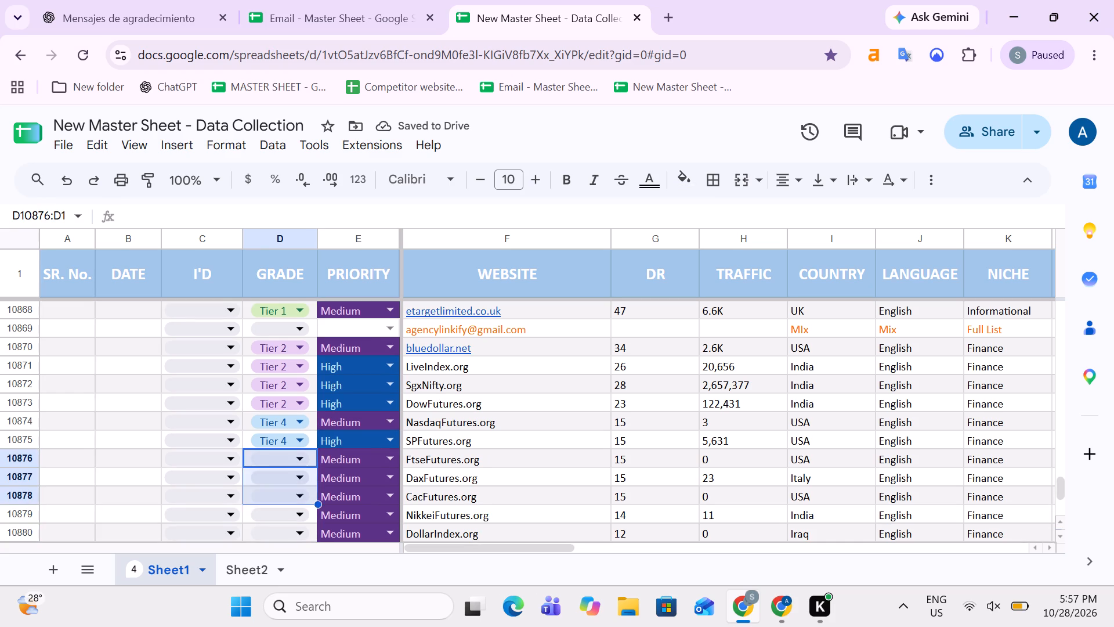
Extend the Grade selection through DollarIndex.org and paste the copied Tier 4 grade into rows 10876 to 10880.
{"action": "key", "text": "shift+Down"}
{"action": "key", "text": "shift+Down"}
{"action": "key", "text": "shift+Down"}
{"action": "key", "text": "shift+Down"}
{"action": "key", "text": "shift+Up"}
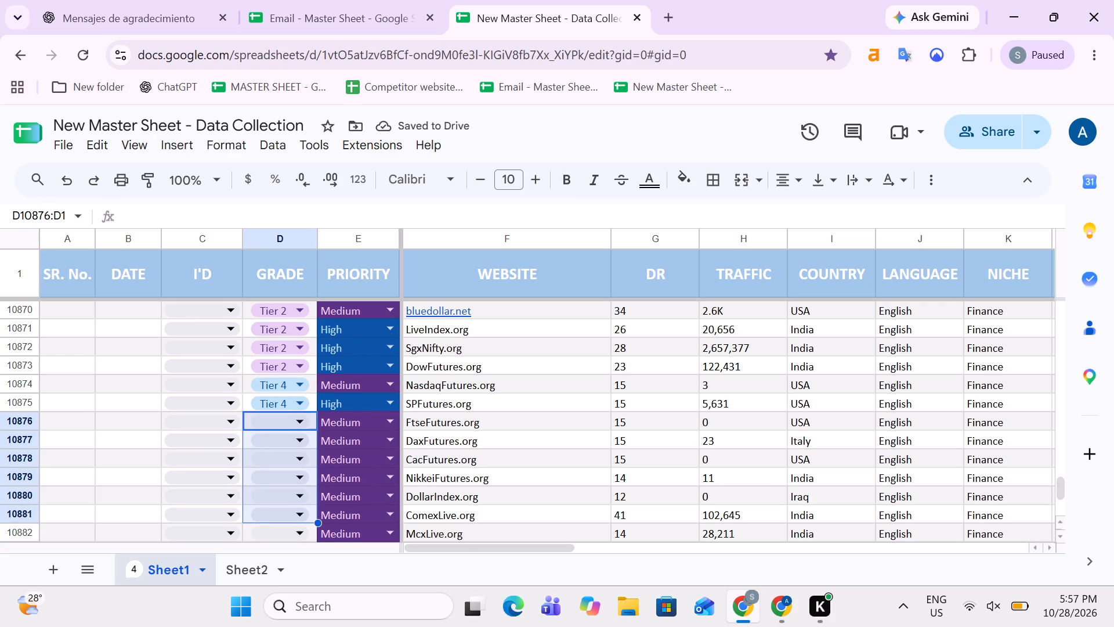
{"action": "key", "text": "shift+Up"}
{"action": "key", "text": "ctrl+v"}
Set the Grade of ComexLive.org in row 10881 to Tier 1 and copy it to McxLive.org in row 10882.
{"action": "key", "text": "Down"}
{"action": "key", "text": "Down"}
{"action": "key", "text": "Down"}
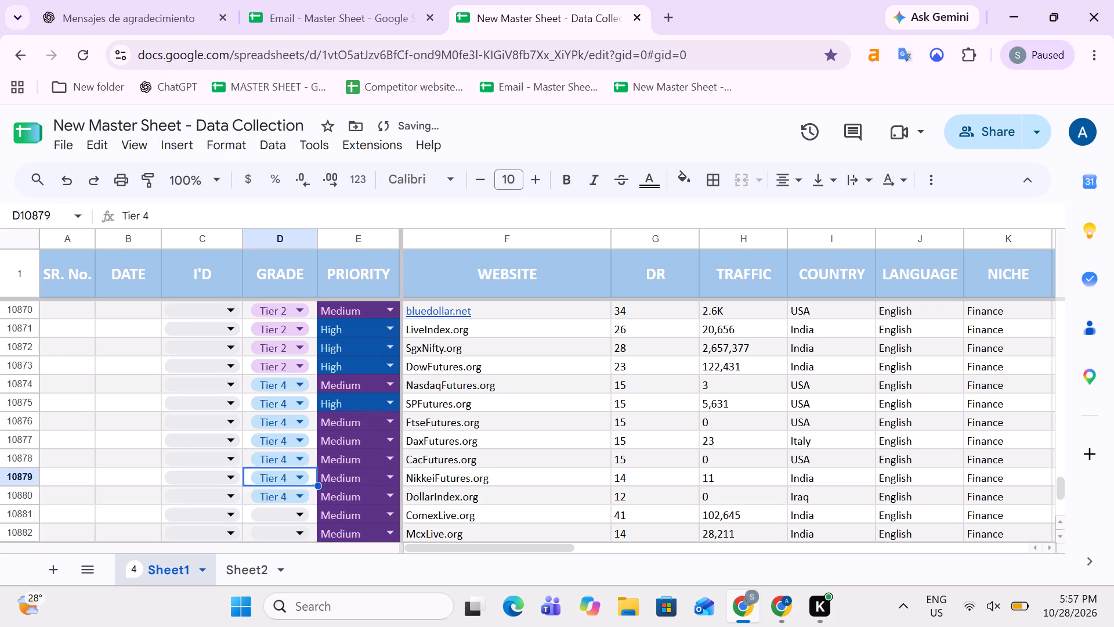
{"action": "key", "text": "Down"}
{"action": "key", "text": "Down"}
{"action": "key", "text": "Right"}
{"action": "key", "text": "Left"}
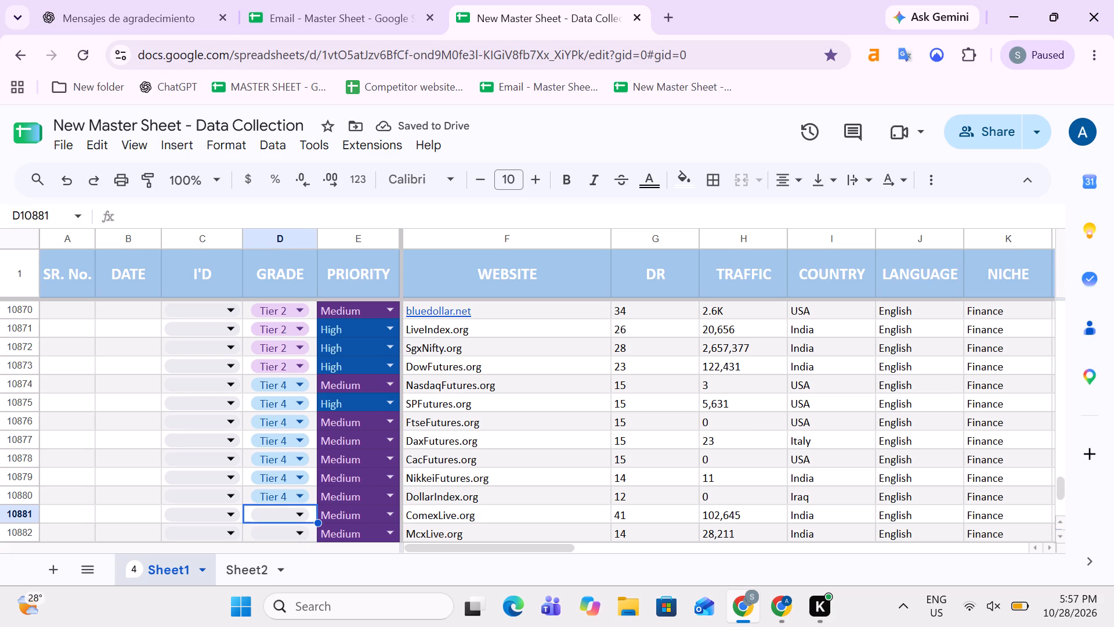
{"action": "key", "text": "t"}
{"action": "key", "text": "Return"}
{"action": "key", "text": "Down"}
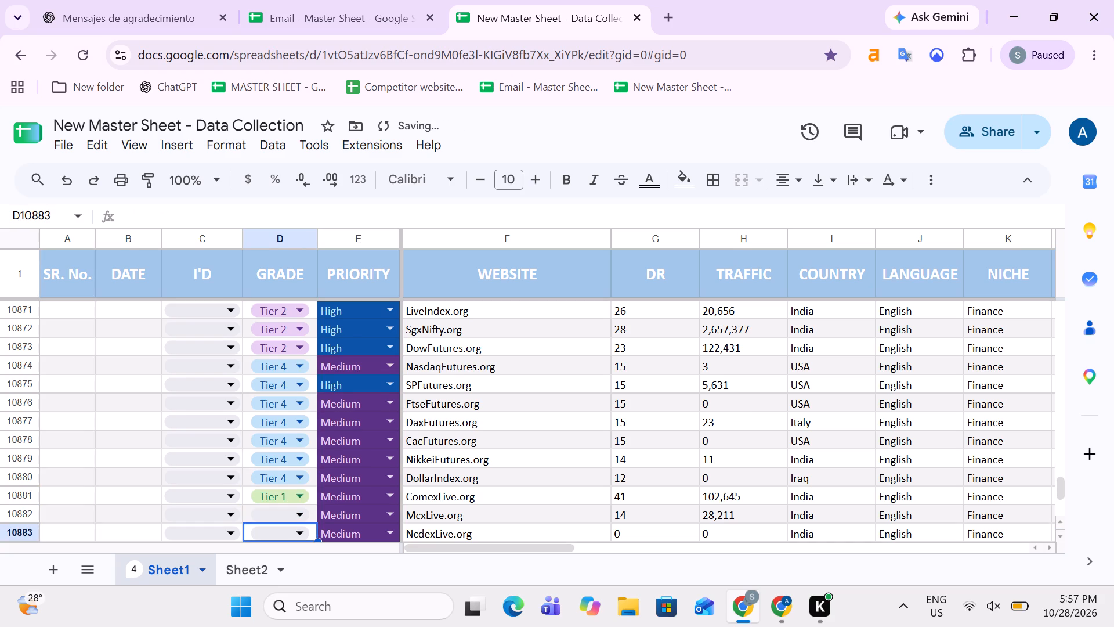
{"action": "key", "text": "Up"}
{"action": "key", "text": "Up"}
{"action": "key", "text": "ctrl+c"}
{"action": "key", "text": "Down"}
{"action": "key", "text": "ctrl+v"}
Set the Grade of NcdexLive.org in row 10883 to Tier 4.
{"action": "key", "text": "Down"}
{"action": "key", "text": "Down"}
{"action": "key", "text": "Down"}
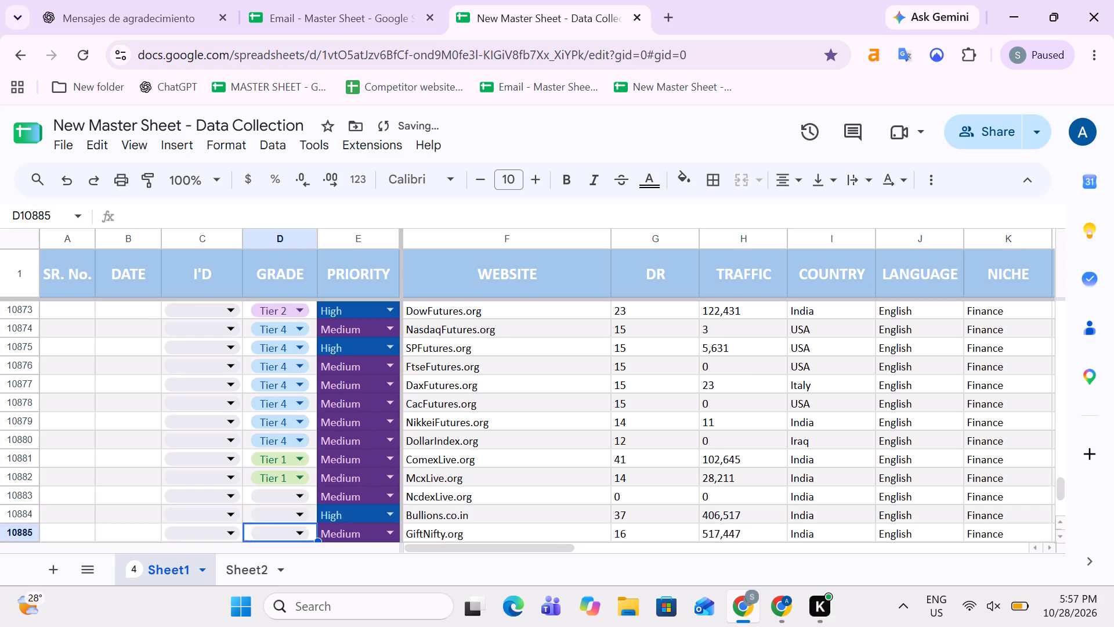
{"action": "key", "text": "Down"}
{"action": "key", "text": "Up"}
{"action": "key", "text": "Up"}
{"action": "key", "text": "Up"}
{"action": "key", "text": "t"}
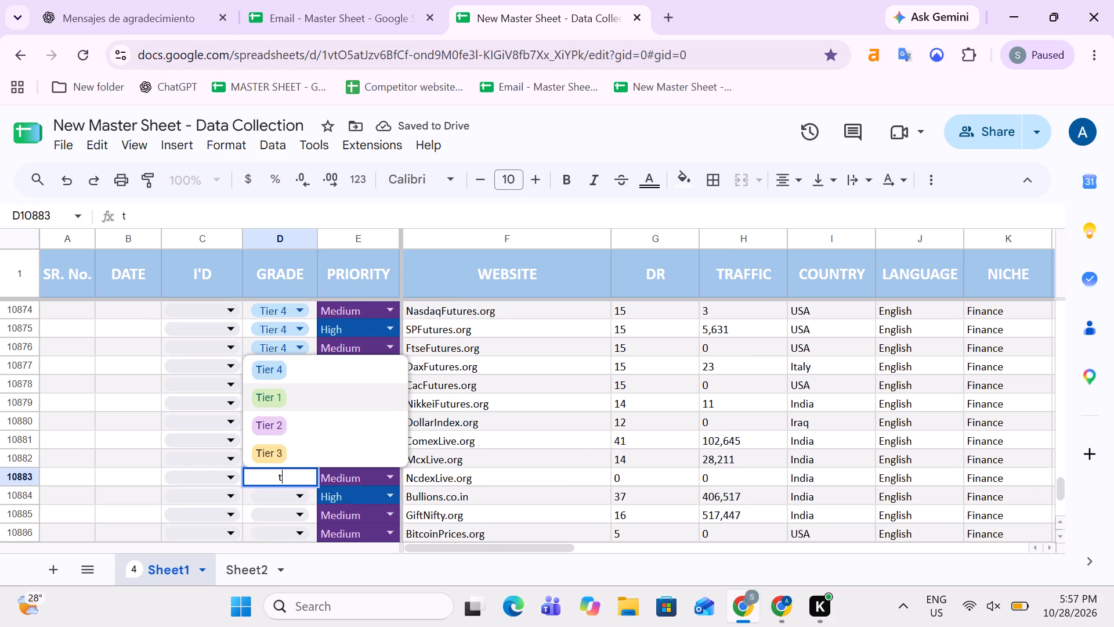
{"action": "key", "text": "Up"}
{"action": "key", "text": "Return"}
Set the Grade of Bullions.co.in in row 10884 to Tier 1 and copy it to GiftNifty.org in row 10885.
{"action": "key", "text": "Right"}
{"action": "key", "text": "Right"}
{"action": "key", "text": "Right"}
{"action": "key", "text": "Left"}
{"action": "key", "text": "Left"}
{"action": "key", "text": "Left"}
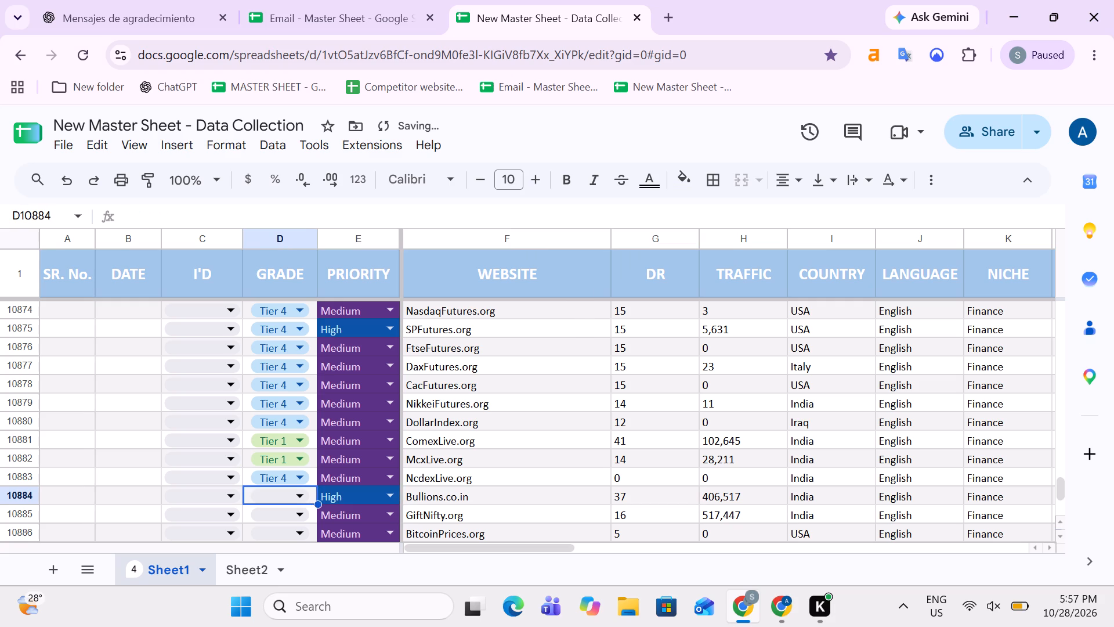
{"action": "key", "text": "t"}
{"action": "key", "text": "Return"}
{"action": "key", "text": "Up"}
{"action": "key", "text": "ctrl+c"}
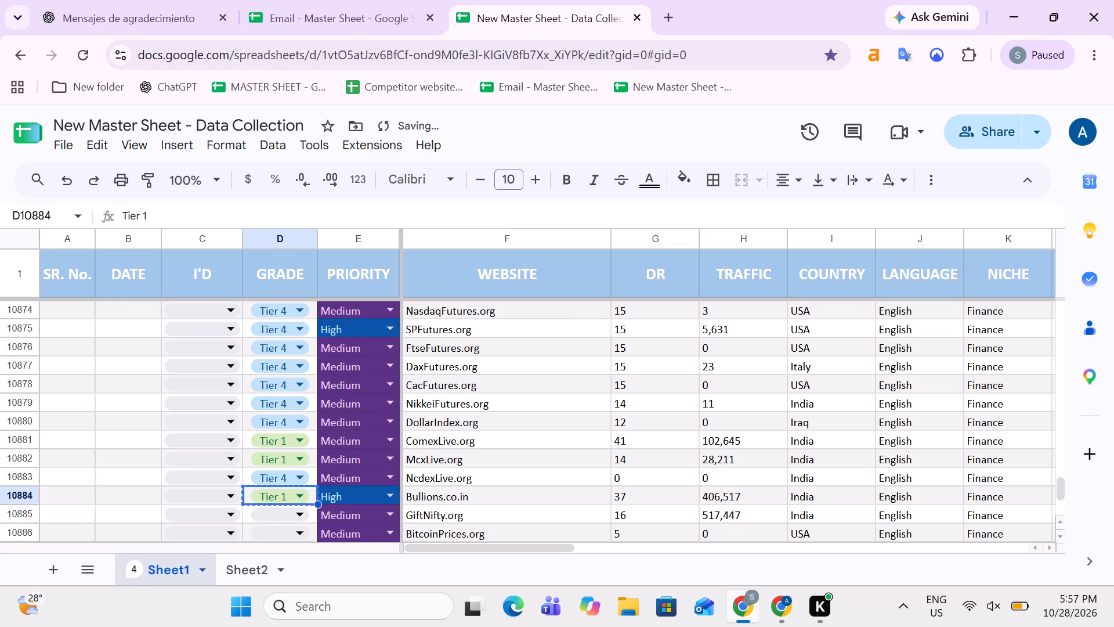
{"action": "key", "text": "Down"}
{"action": "key", "text": "ctrl+v"}
Set the Grade of BitcoinPrices.org in row 10886 to Tier 4 and copy it to EthereumPrices.org in row 10887.
{"action": "key", "text": "Down"}
{"action": "key", "text": "Down"}
{"action": "key", "text": "Down"}
{"action": "key", "text": "Down"}
{"action": "key", "text": "Up"}
{"action": "key", "text": "Up"}
{"action": "key", "text": "Up"}
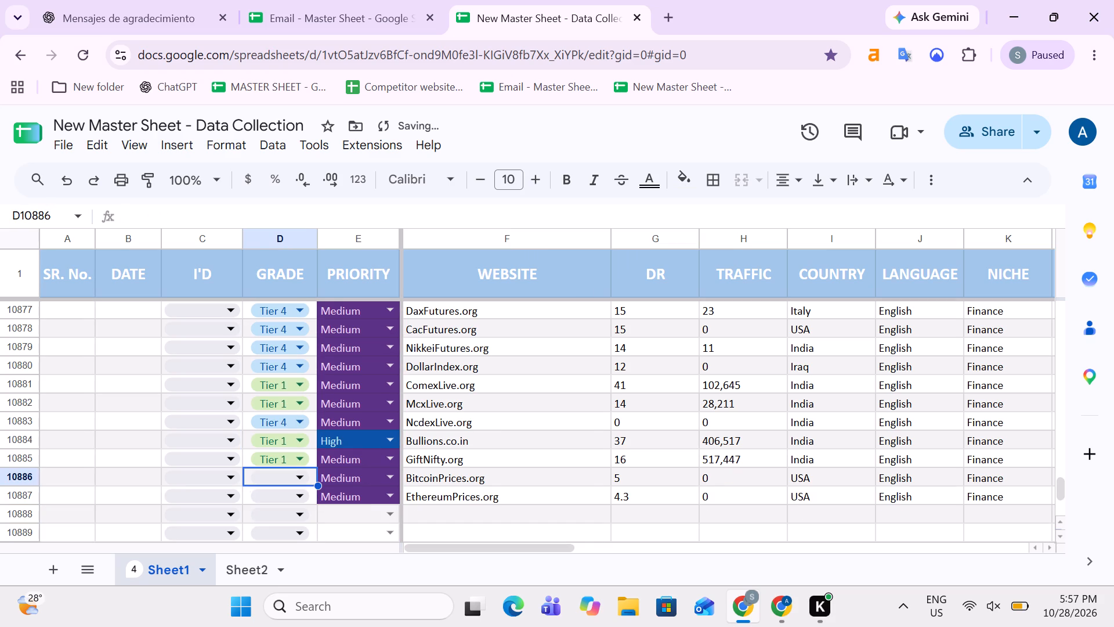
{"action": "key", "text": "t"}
{"action": "key", "text": "Up"}
{"action": "key", "text": "Return"}
{"action": "key", "text": "Up"}
{"action": "key", "text": "ctrl+c"}
{"action": "key", "text": "Down"}
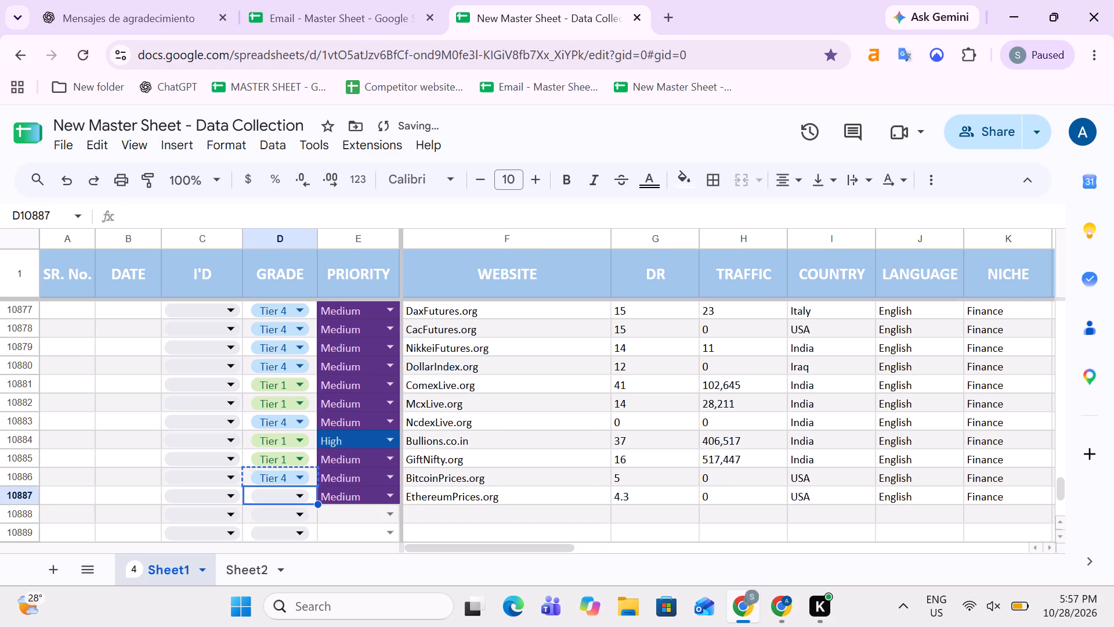
{"action": "key", "text": "ctrl+v"}
Copy the Contact Details entry of bluedollar.net in row 10870 into the Contact Details cells of rows 10871 to 10887.
{"action": "key", "text": "Up"}
{"action": "key", "text": "Up"}
{"action": "key", "text": "Up"}
{"action": "key", "text": "Up"}
{"action": "key", "text": "Up"}
{"action": "key", "text": "Up"}
{"action": "key", "text": "Up"}
{"action": "key", "text": "Up"}
{"action": "key", "text": "Up"}
{"action": "key", "text": "Up"}
{"action": "key", "text": "Up"}
{"action": "key", "text": "Up"}
{"action": "key", "text": "Up"}
{"action": "key", "text": "Up"}
{"action": "key", "text": "Up"}
{"action": "key", "text": "Up"}
{"action": "key", "text": "Up"}
{"action": "key", "text": "Up"}
{"action": "key", "text": "Up"}
{"action": "key", "text": "Down"}
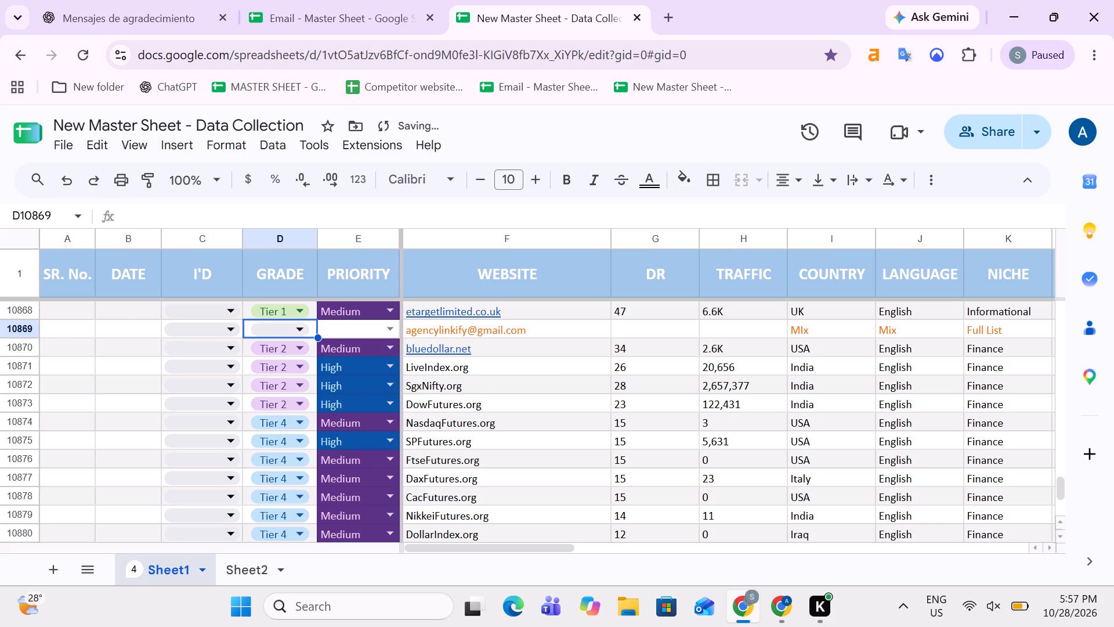
{"action": "key", "text": "Down"}
{"action": "key", "text": "Right"}
{"action": "key", "text": "Right"}
{"action": "key", "text": "Right"}
{"action": "key", "text": "Right"}
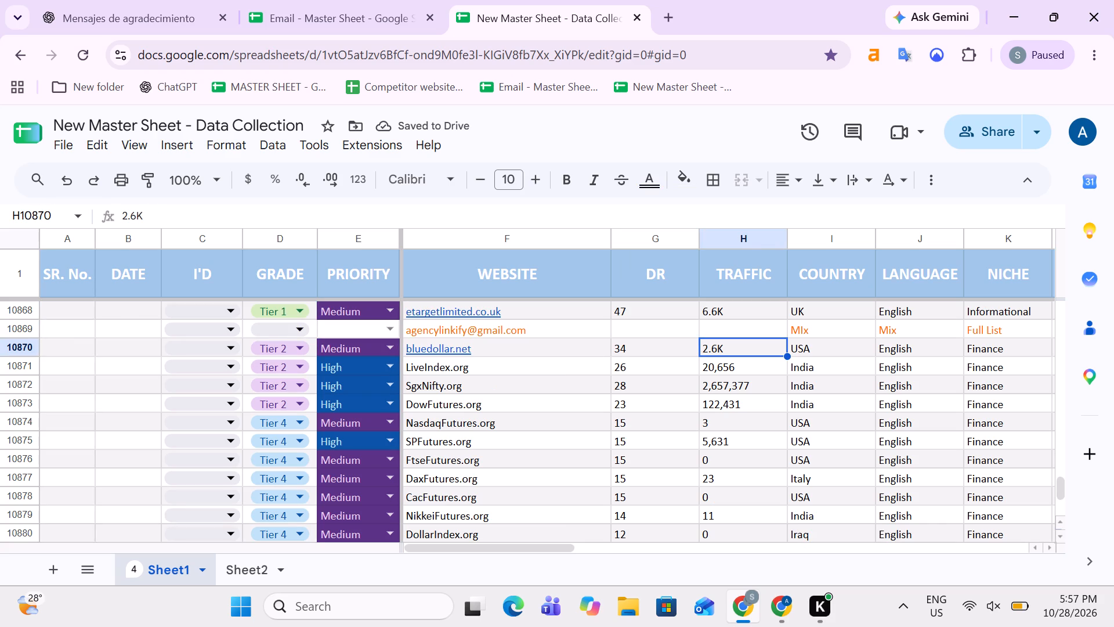
{"action": "key", "text": "Right"}
{"action": "key", "text": "Right"}
{"action": "key", "text": "Right"}
{"action": "key", "text": "Right"}
{"action": "key", "text": "Right"}
{"action": "key", "text": "Right"}
{"action": "key", "text": "Right"}
{"action": "key", "text": "Left"}
{"action": "key", "text": "Left"}
{"action": "key", "text": "Left"}
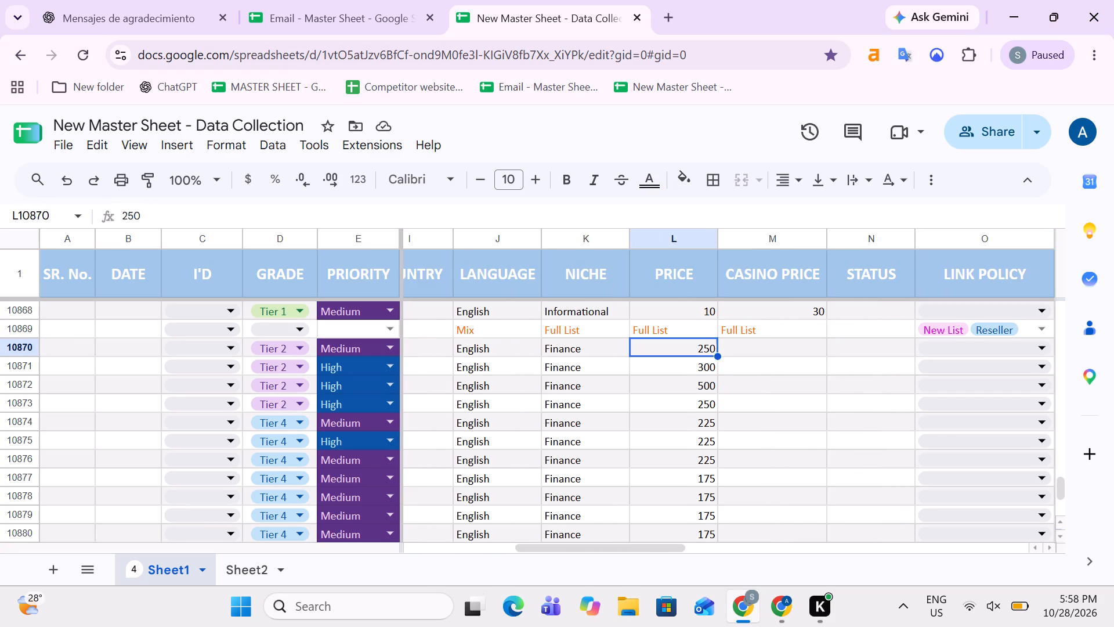
{"action": "key", "text": "Right"}
{"action": "key", "text": "Right"}
{"action": "key", "text": "Right"}
{"action": "key", "text": "Right"}
{"action": "key", "text": "Right"}
{"action": "key", "text": "Left"}
{"action": "key", "text": "Right"}
{"action": "key", "text": "Right"}
{"action": "key", "text": "Left"}
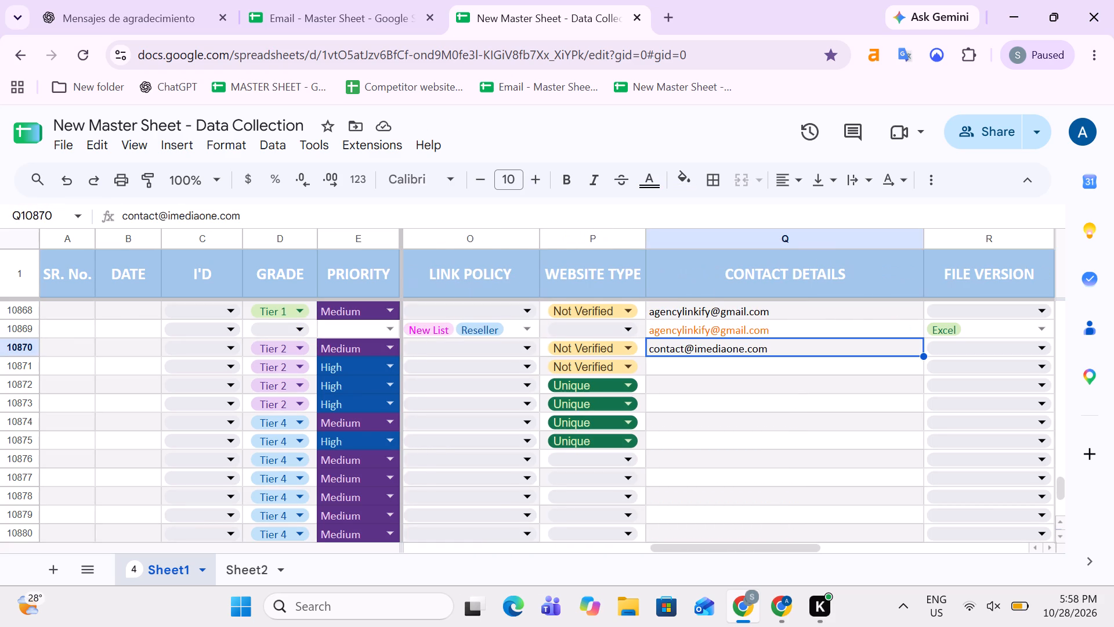
{"action": "key", "text": "ctrl+c"}
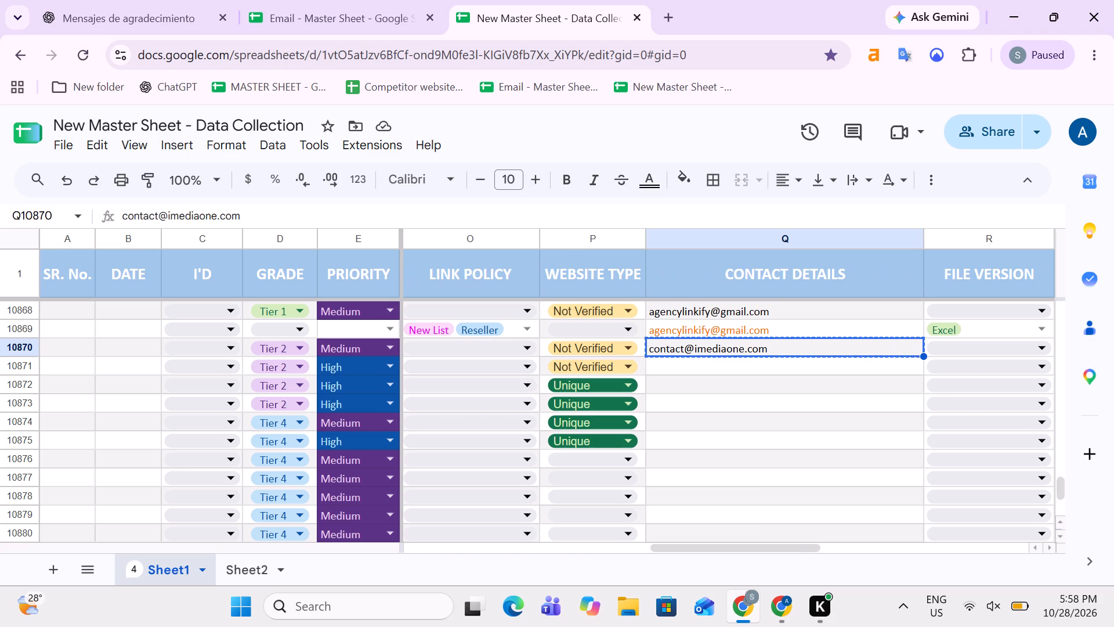
{"action": "key", "text": "Down"}
{"action": "key", "text": "Down"}
{"action": "key", "text": "Down"}
{"action": "key", "text": "Down"}
{"action": "key", "text": "Down"}
{"action": "key", "text": "Down"}
{"action": "key", "text": "Down"}
{"action": "key", "text": "Down"}
{"action": "key", "text": "Down"}
{"action": "key", "text": "Down"}
{"action": "key", "text": "Down"}
{"action": "key", "text": "Down"}
{"action": "key", "text": "Down"}
{"action": "key", "text": "Down"}
{"action": "key", "text": "Down"}
{"action": "key", "text": "Down"}
{"action": "key", "text": "Down"}
{"action": "key", "text": "Down"}
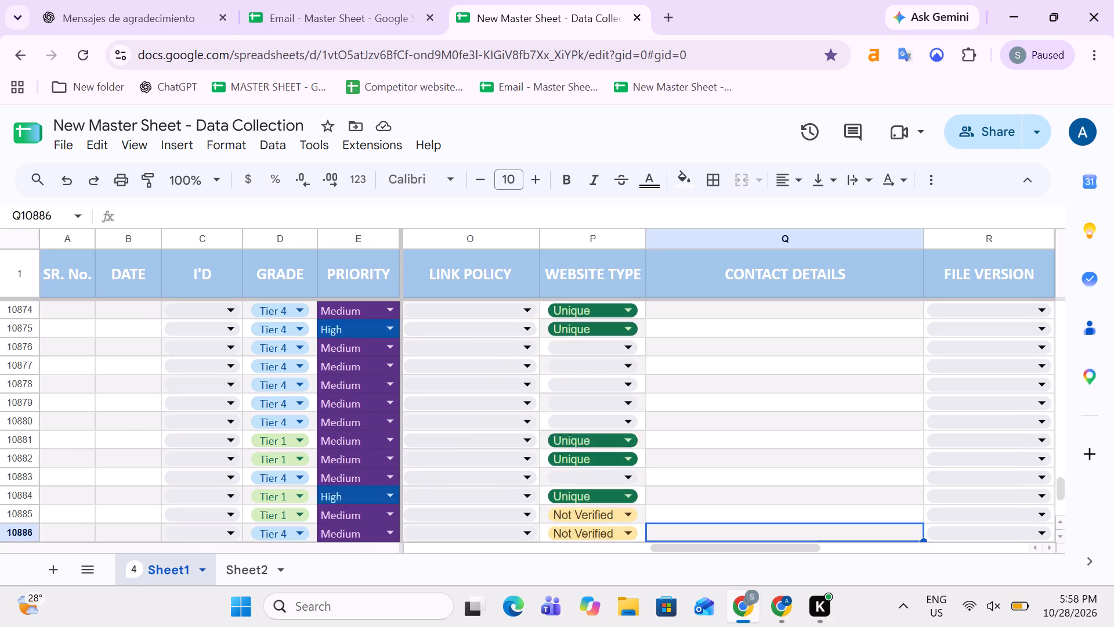
{"action": "key", "text": "Down"}
{"action": "key", "text": "Up"}
{"action": "key", "text": "Up"}
{"action": "key", "text": "ctrl+v"}
{"action": "key", "text": "ctrl+shift+Up"}
{"action": "key", "text": "shift+Down"}
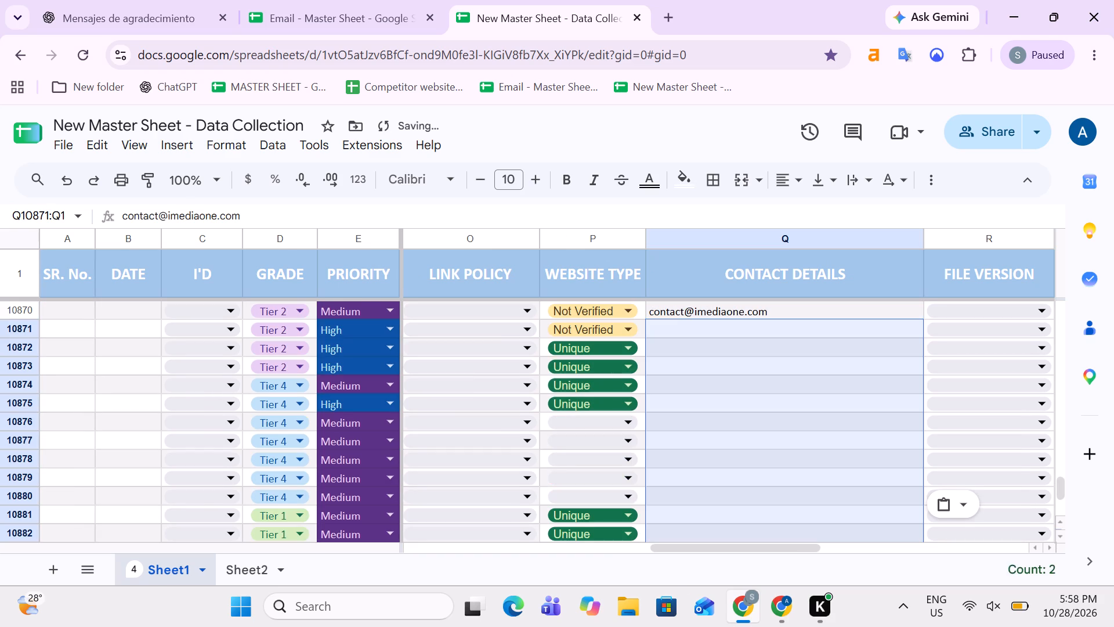
{"action": "key", "text": "ctrl+v"}
Fill the Contact Details cells of rows 10870 to 10887 with a pale yellow-orange background.
{"action": "key", "text": "shift+Up"}
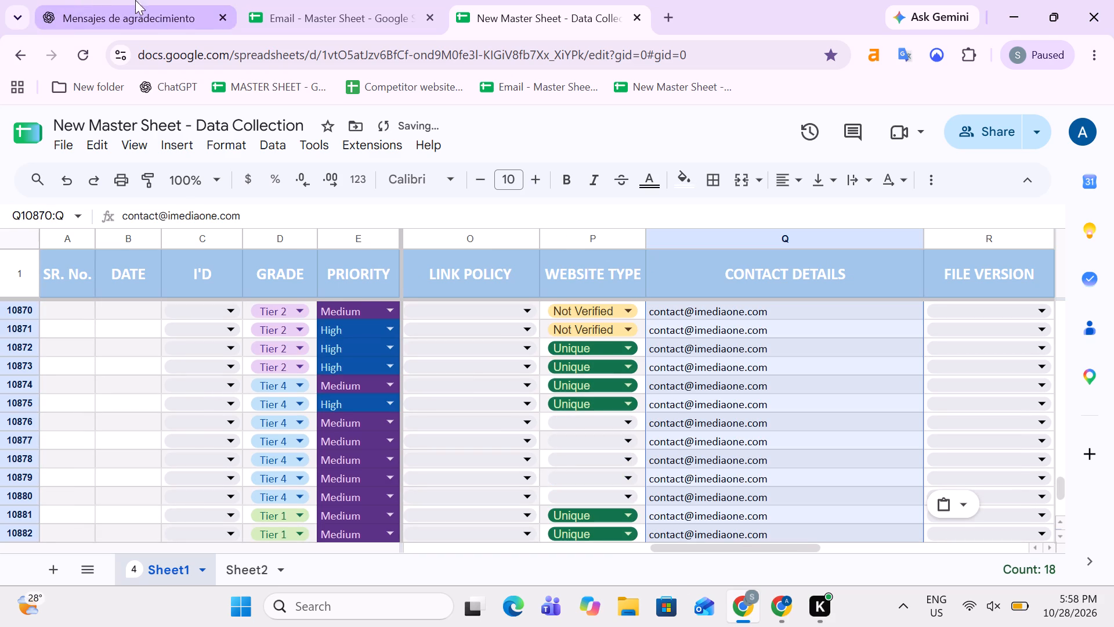
{"action": "left_click", "coordinate": [687, 183]}
{"action": "left_click", "coordinate": [748, 278]}
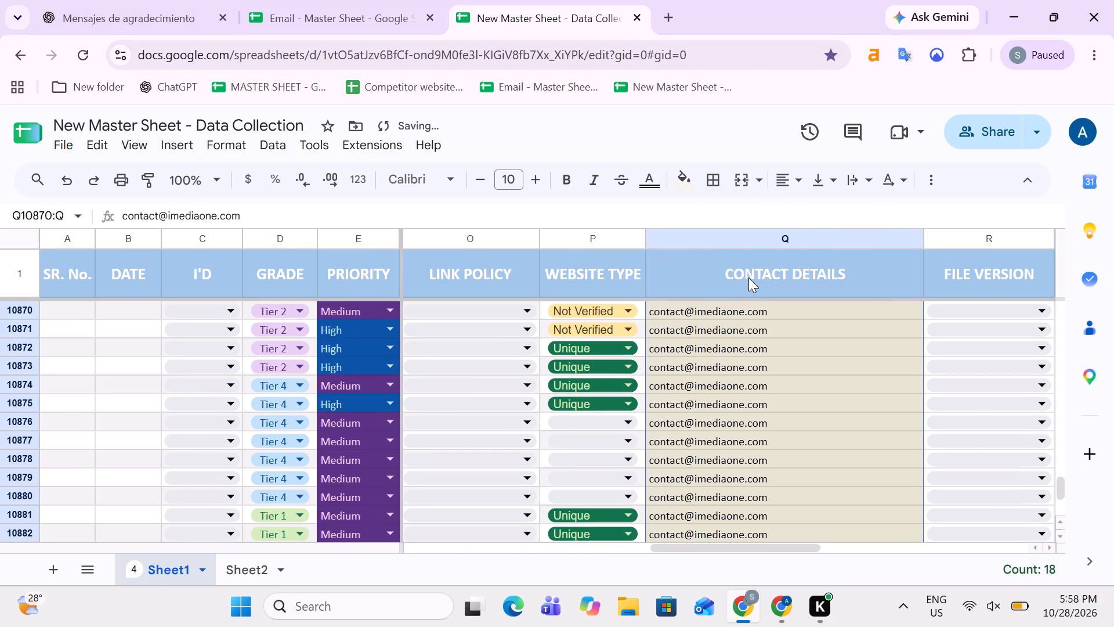
Review the new website records from row 10870 across the Niche to Contact Details columns and the rows just above them.
{"action": "key", "text": "Up"}
{"action": "key", "text": "Up"}
{"action": "key", "text": "Down"}
{"action": "key", "text": "Up"}
{"action": "key", "text": "Up"}
{"action": "key", "text": "Up"}
{"action": "key", "text": "Up"}
{"action": "key", "text": "Up"}
{"action": "key", "text": "Up"}
{"action": "key", "text": "Up"}
{"action": "key", "text": "Up"}
{"action": "key", "text": "Up"}
{"action": "key", "text": "Up"}
{"action": "key", "text": "Up"}
{"action": "key", "text": "Up"}
{"action": "key", "text": "Up"}
{"action": "key", "text": "Up"}
{"action": "key", "text": "Up"}
{"action": "key", "text": "Up"}
{"action": "key", "text": "Up"}
{"action": "key", "text": "Up"}
{"action": "key", "text": "Up"}
{"action": "key", "text": "Up"}
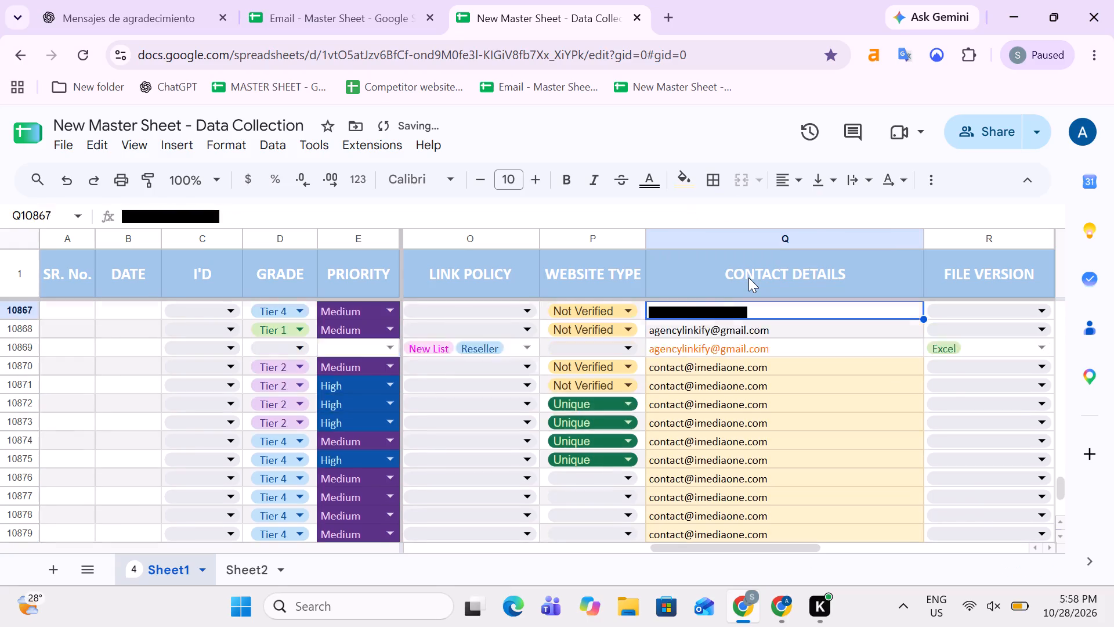
{"action": "key", "text": "Down"}
{"action": "key", "text": "Down"}
{"action": "key", "text": "Down"}
{"action": "key", "text": "Down"}
{"action": "key", "text": "Down"}
{"action": "key", "text": "Left"}
{"action": "key", "text": "Left"}
{"action": "key", "text": "Left"}
{"action": "key", "text": "Left"}
{"action": "key", "text": "Left"}
{"action": "key", "text": "Left"}
{"action": "key", "text": "Left"}
{"action": "key", "text": "Left"}
{"action": "key", "text": "Left"}
{"action": "key", "text": "Left"}
{"action": "key", "text": "Left"}
{"action": "key", "text": "Left"}
{"action": "key", "text": "Left"}
{"action": "key", "text": "Left"}
{"action": "key", "text": "Left"}
{"action": "key", "text": "Left"}
{"action": "key", "text": "Left"}
{"action": "key", "text": "Left"}
{"action": "key", "text": "Left"}
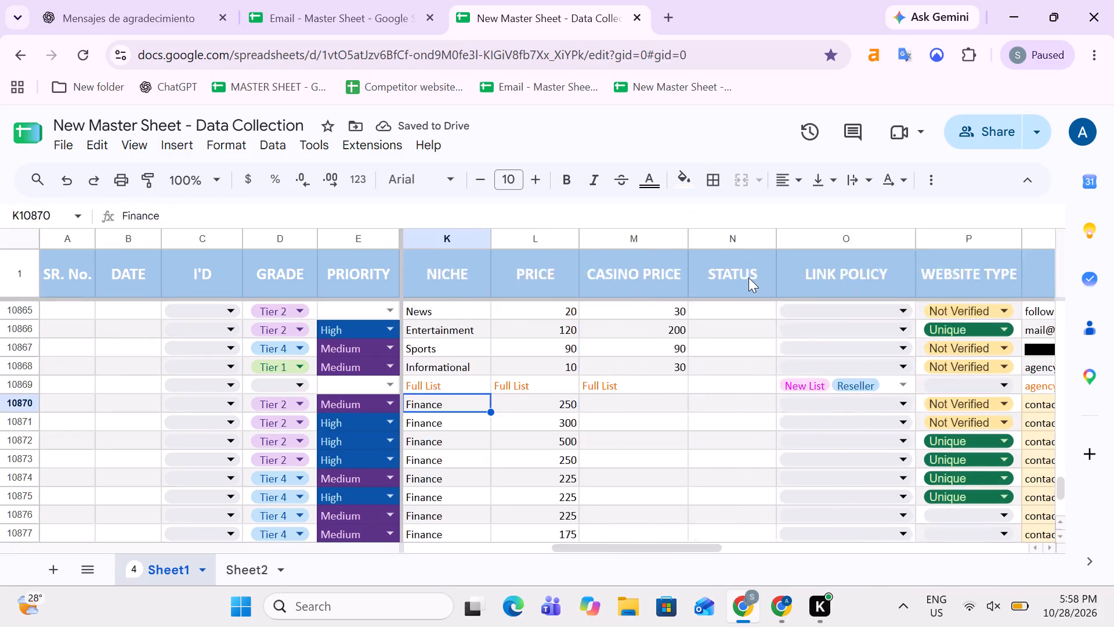
{"action": "key", "text": "Right"}
{"action": "key", "text": "Right"}
{"action": "key", "text": "Right"}
{"action": "key", "text": "Right"}
{"action": "key", "text": "Right"}
{"action": "key", "text": "Right"}
{"action": "key", "text": "Right"}
{"action": "key", "text": "Right"}
{"action": "key", "text": "Right"}
{"action": "key", "text": "Right"}
{"action": "key", "text": "Right"}
{"action": "key", "text": "Right"}
{"action": "key", "text": "Right"}
{"action": "key", "text": "Right"}
{"action": "key", "text": "Right"}
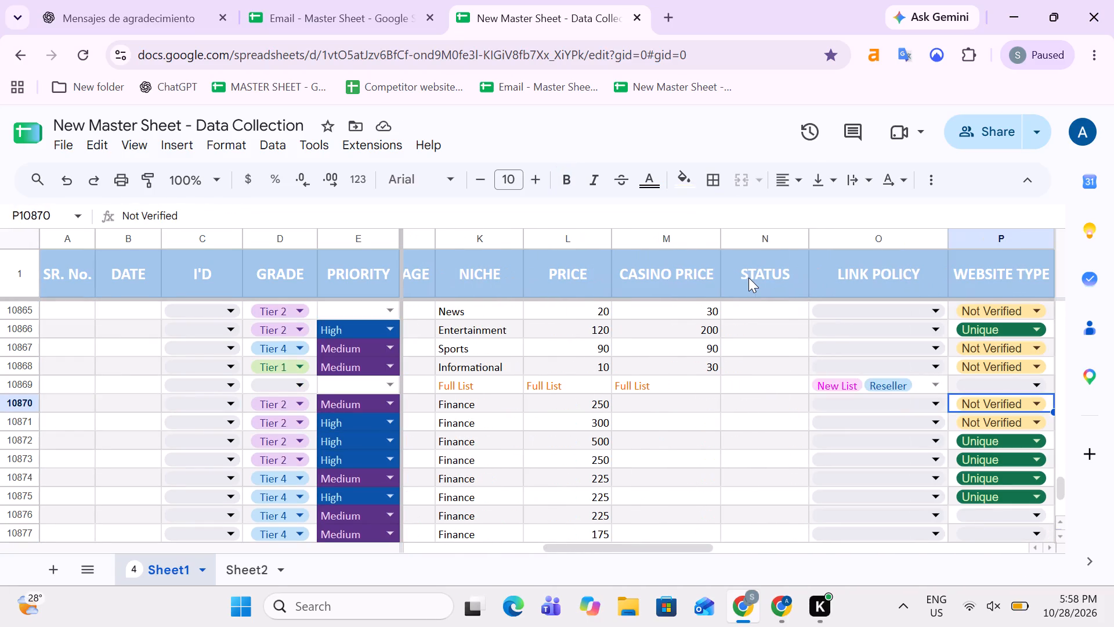
Examine the bottom of the sheet and the last filled records in the Website column.
{"action": "key", "text": "Left"}
{"action": "key", "text": "Left"}
{"action": "key", "text": "Left"}
{"action": "key", "text": "Left"}
{"action": "key", "text": "Down"}
{"action": "key", "text": "Right"}
{"action": "key", "text": "ctrl+Down"}
{"action": "key", "text": "Down"}
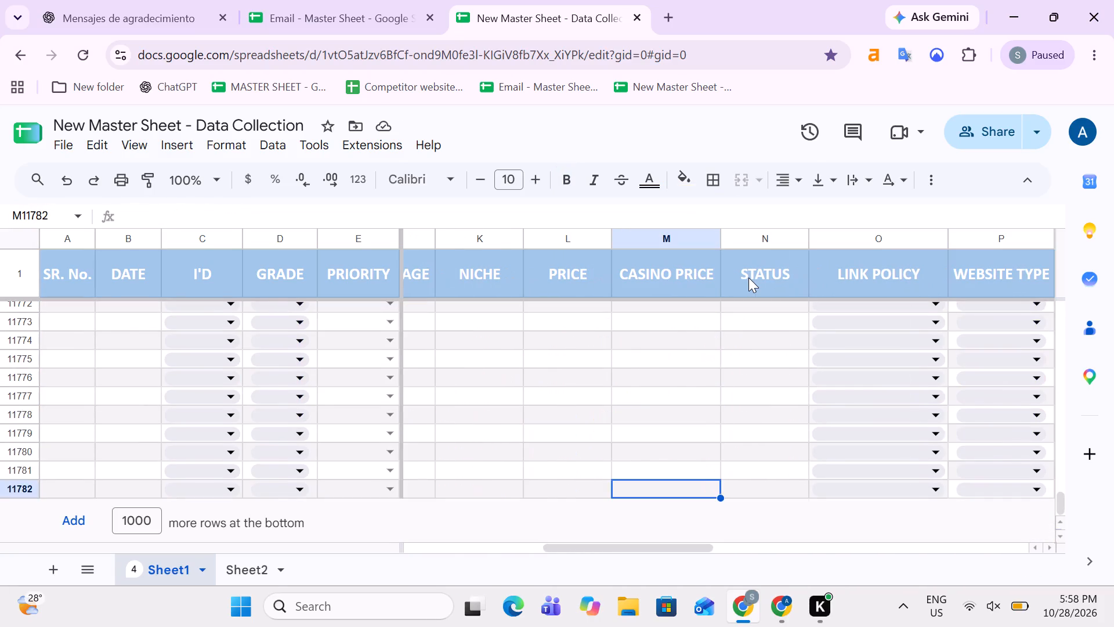
{"action": "key", "text": "Up"}
{"action": "key", "text": "Left"}
{"action": "key", "text": "Left"}
{"action": "key", "text": "Left"}
{"action": "key", "text": "Left"}
{"action": "key", "text": "Left"}
{"action": "key", "text": "Left"}
{"action": "key", "text": "Left"}
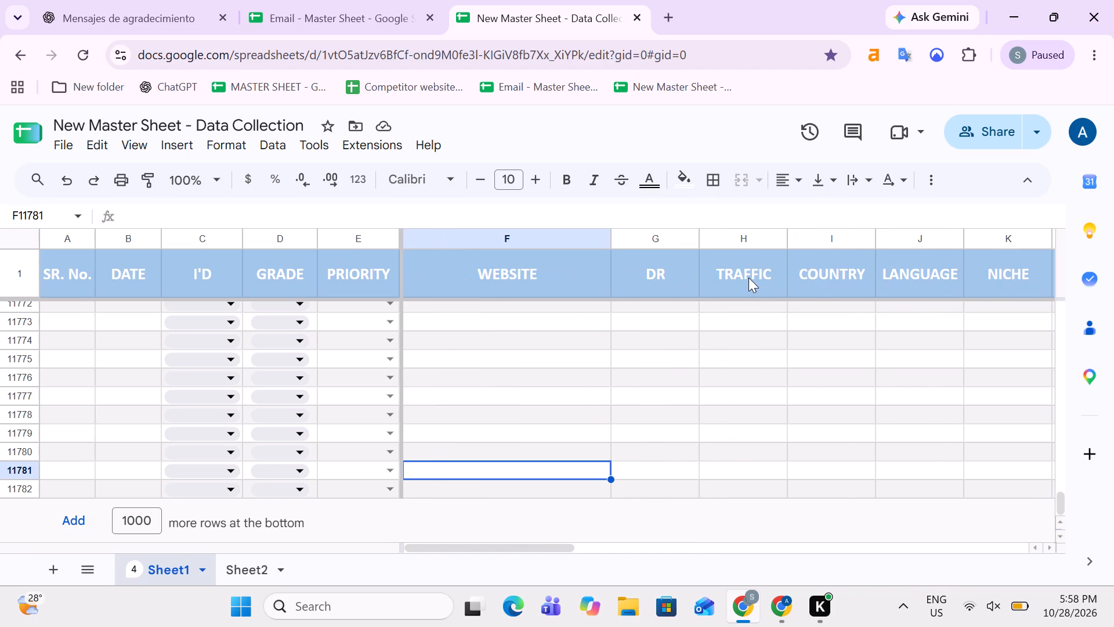
{"action": "key", "text": "Left"}
{"action": "key", "text": "Left"}
{"action": "key", "text": "Right"}
{"action": "key", "text": "Right"}
{"action": "key", "text": "ctrl+Up"}
{"action": "key", "text": "Up"}
{"action": "key", "text": "Up"}
{"action": "key", "text": "Down"}
{"action": "key", "text": "Down"}
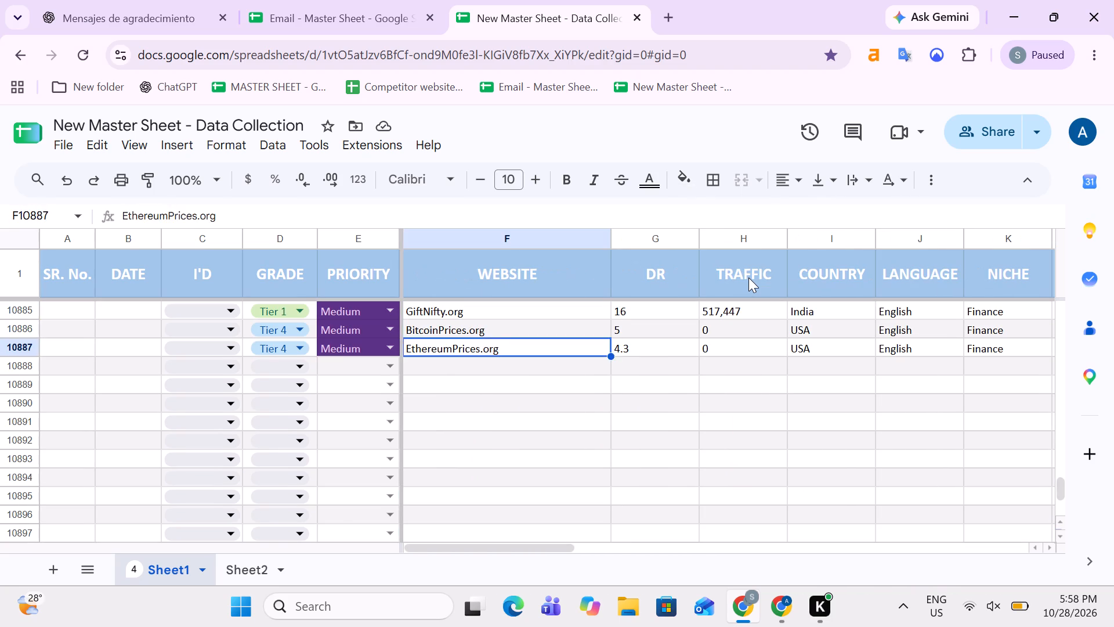
{"action": "key", "text": "Left"}
Switch to the work-profile browser window and close the MCX Live page.
{"action": "key", "text": "alt+Tab"}
{"action": "left_click", "coordinate": [437, 21]}
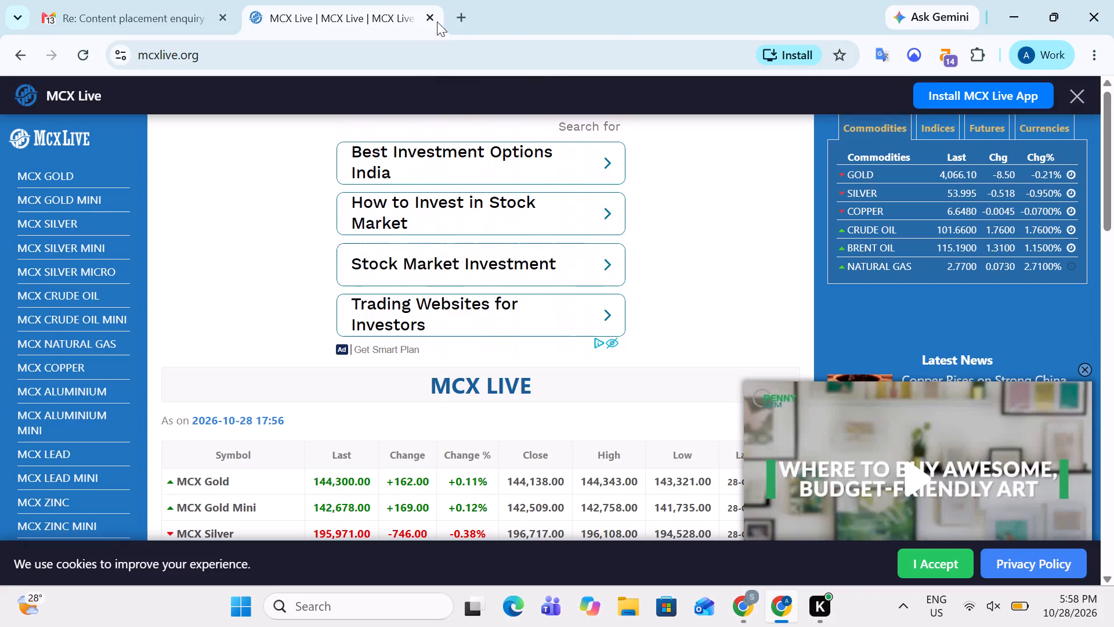
{"action": "left_click", "coordinate": [428, 17]}
Label the iMedia One content placement conversation with the hourglass label and return to the unread search results.
{"action": "scroll", "coordinate": [556, 266], "scroll_direction": "down", "scroll_amount": 12}
{"action": "scroll", "coordinate": [567, 391], "scroll_direction": "up", "scroll_amount": 5}
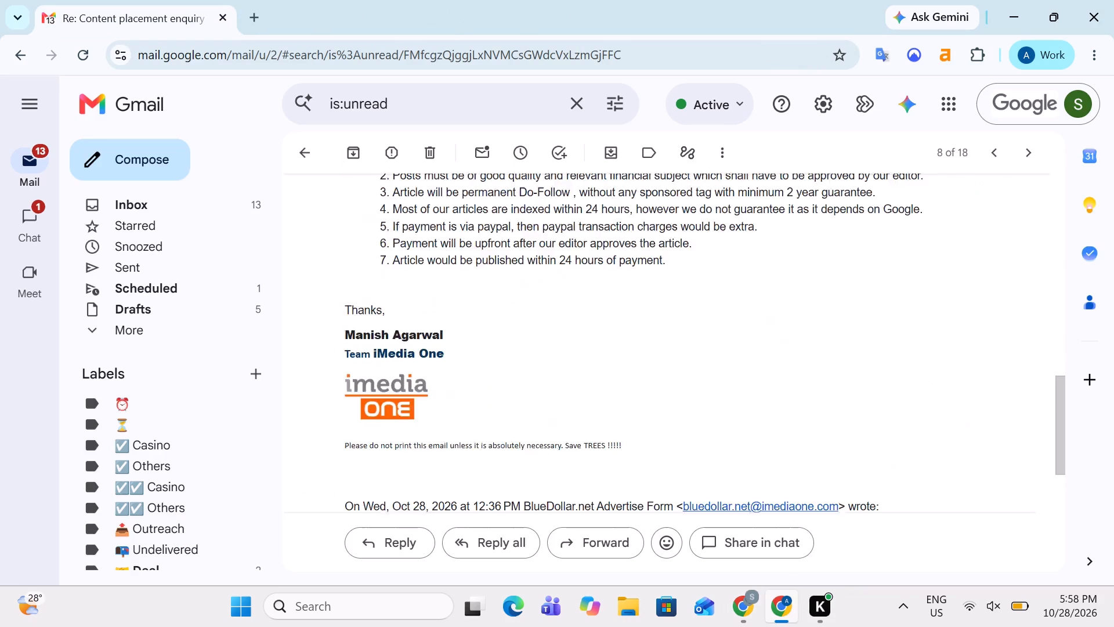
{"action": "scroll", "coordinate": [567, 391], "scroll_direction": "up", "scroll_amount": 16}
{"action": "left_click", "coordinate": [652, 154]}
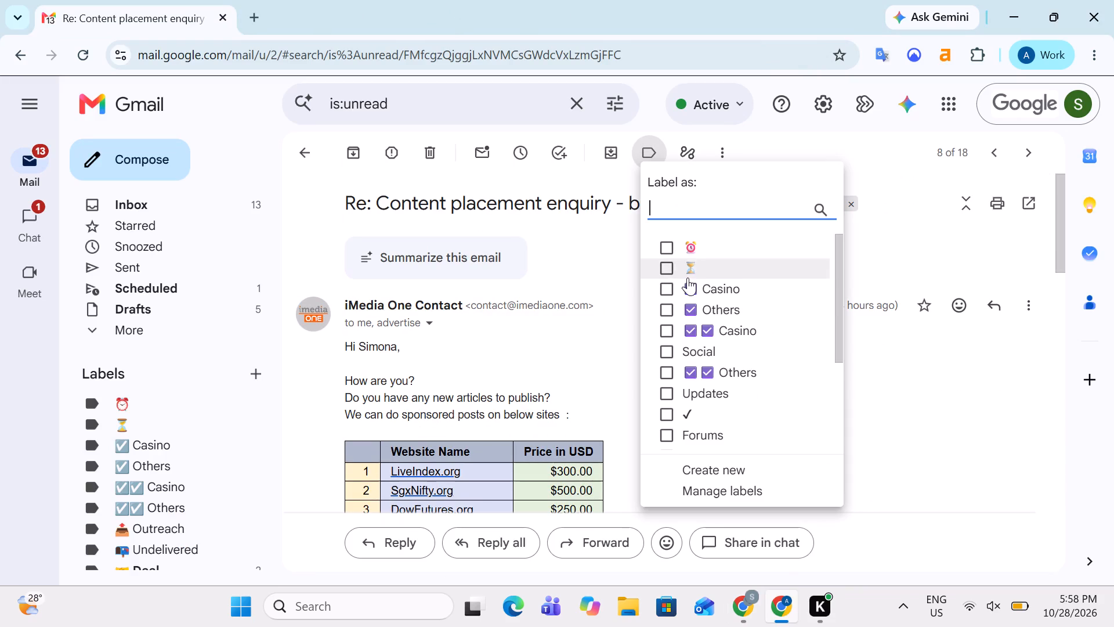
{"action": "left_click", "coordinate": [689, 271]}
{"action": "scroll", "coordinate": [545, 351], "scroll_direction": "down", "scroll_amount": 3}
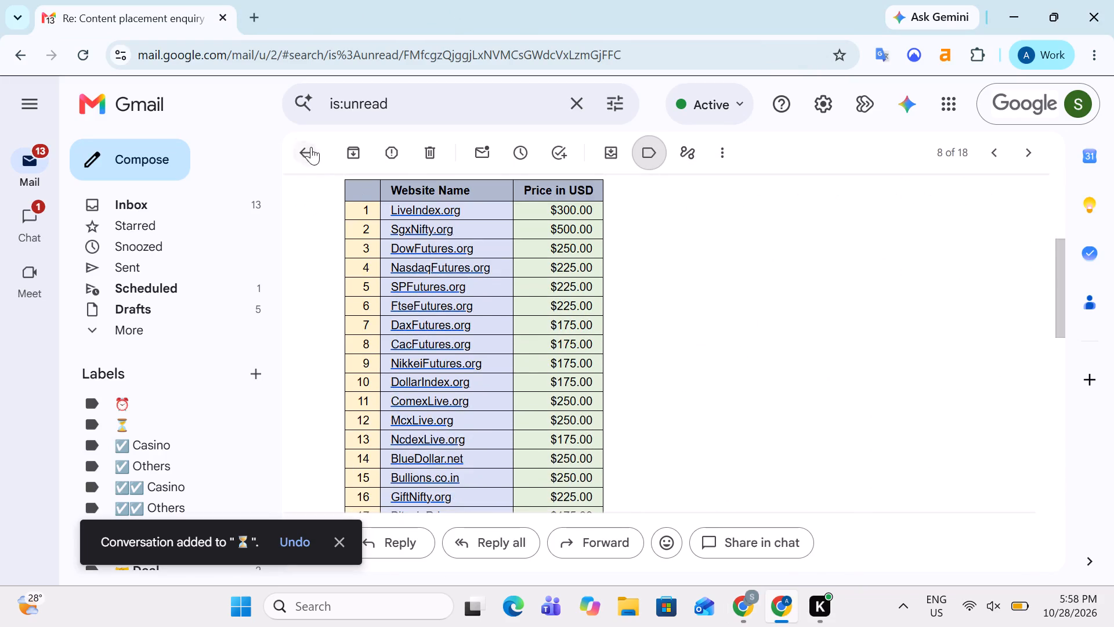
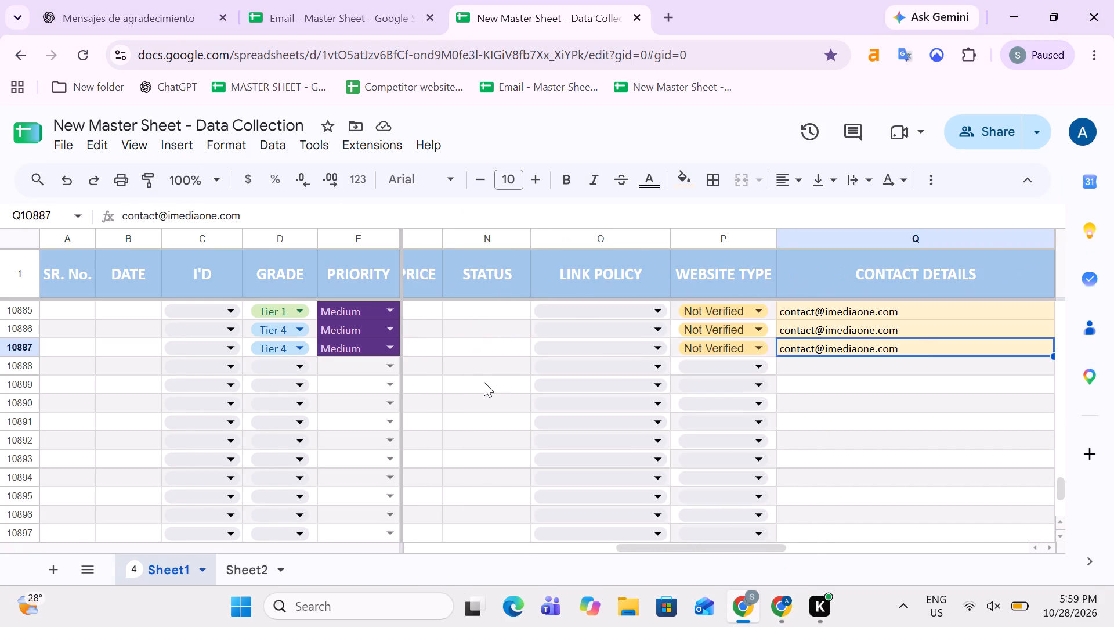
Copy the I'D value Simona from row 10834 into the empty I'D cells of rows 10835 to 10887.
{"action": "key", "text": "Right"}
{"action": "key", "text": "Right"}
{"action": "key", "text": "Left"}
{"action": "key", "text": "Left"}
{"action": "key", "text": "Left"}
{"action": "key", "text": "Left"}
{"action": "key", "text": "Left"}
{"action": "key", "text": "Left"}
{"action": "key", "text": "Left"}
{"action": "key", "text": "Left"}
{"action": "key", "text": "Left"}
{"action": "key", "text": "Left"}
{"action": "key", "text": "Left"}
{"action": "key", "text": "Right"}
{"action": "key", "text": "Right"}
{"action": "key", "text": "Right"}
{"action": "key", "text": "Left"}
{"action": "key", "text": "Left"}
{"action": "key", "text": "Left"}
{"action": "key", "text": "Left"}
{"action": "key", "text": "Left"}
{"action": "key", "text": "Left"}
{"action": "key", "text": "Left"}
{"action": "key", "text": "Left"}
{"action": "key", "text": "Left"}
{"action": "key", "text": "Left"}
{"action": "key", "text": "Left"}
{"action": "key", "text": "Left"}
{"action": "key", "text": "Left"}
{"action": "key", "text": "Left"}
{"action": "key", "text": "Left"}
{"action": "key", "text": "Left"}
{"action": "key", "text": "Left"}
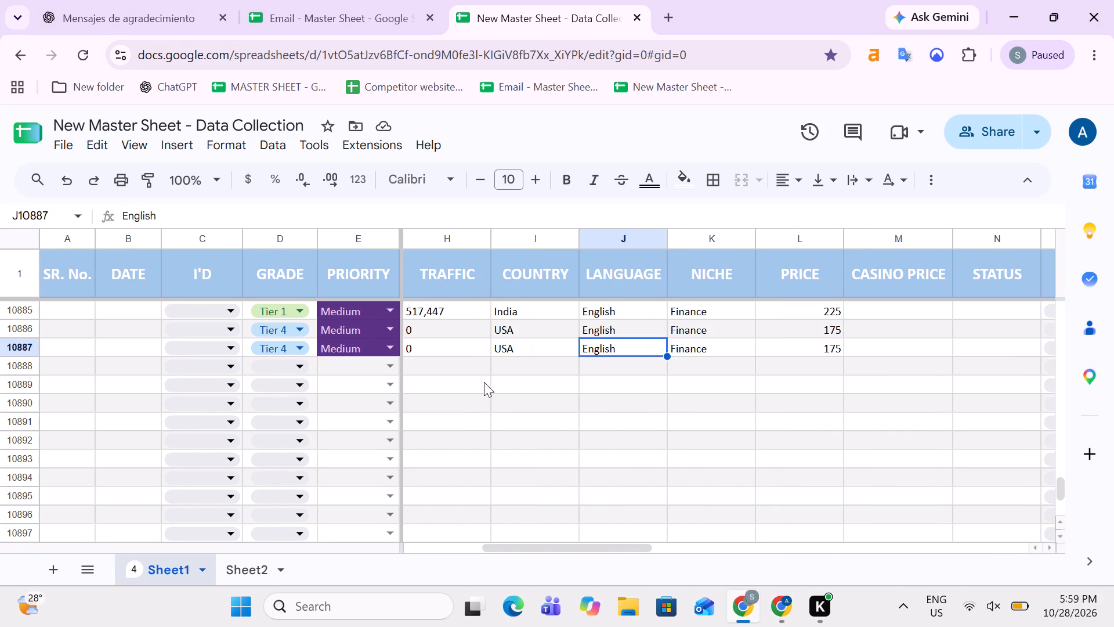
{"action": "key", "text": "Right"}
{"action": "key", "text": "Right"}
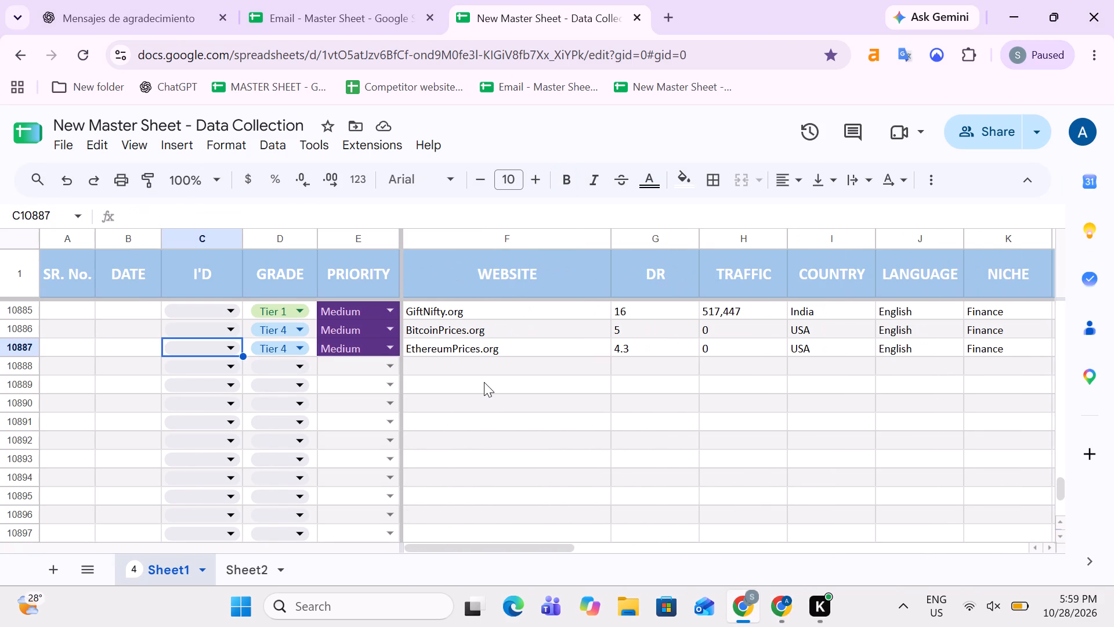
{"action": "key", "text": "ctrl+Up"}
{"action": "key", "text": "Up"}
{"action": "key", "text": "Down"}
{"action": "key", "text": "ctrl+c"}
{"action": "key", "text": "Right"}
{"action": "key", "text": "Right"}
{"action": "key", "text": "Right"}
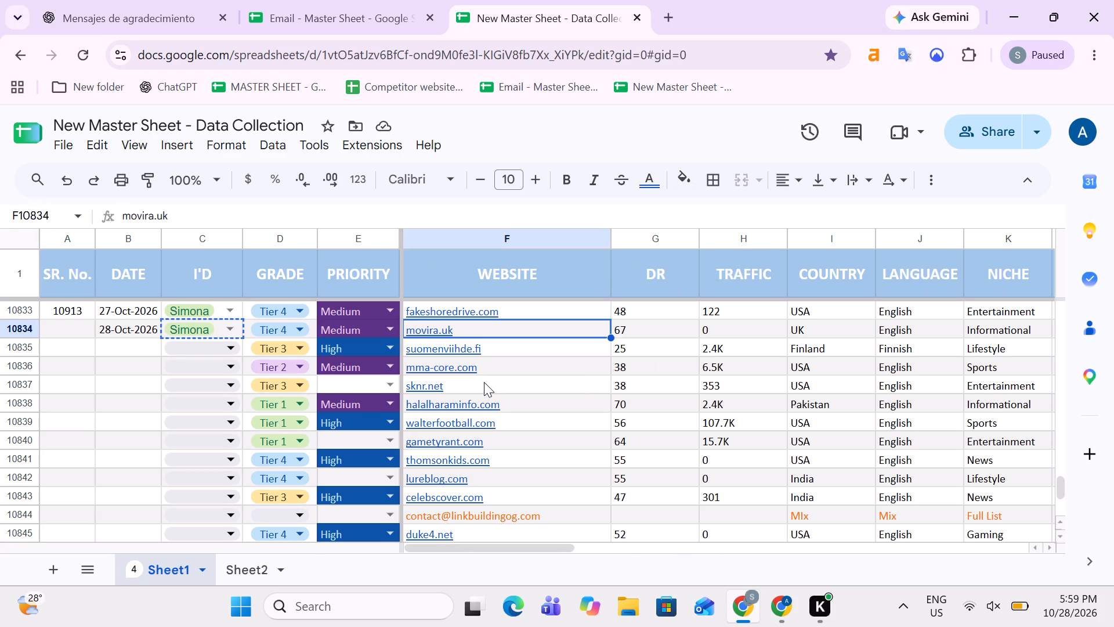
{"action": "key", "text": "ctrl+Down"}
{"action": "key", "text": "Down"}
{"action": "key", "text": "Up"}
{"action": "key", "text": "Left"}
{"action": "key", "text": "Left"}
{"action": "key", "text": "Left"}
{"action": "key", "text": "Left"}
{"action": "key", "text": "Right"}
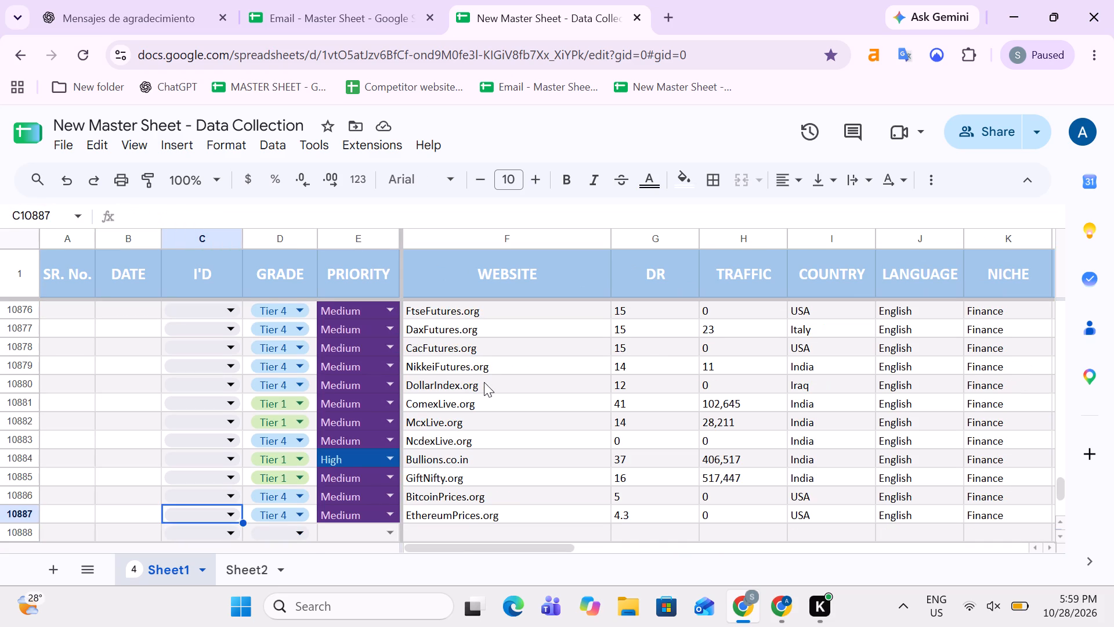
{"action": "key", "text": "ctrl+v"}
{"action": "key", "text": "ctrl+shift+Up"}
{"action": "key", "text": "shift+Down"}
{"action": "key", "text": "ctrl+v"}
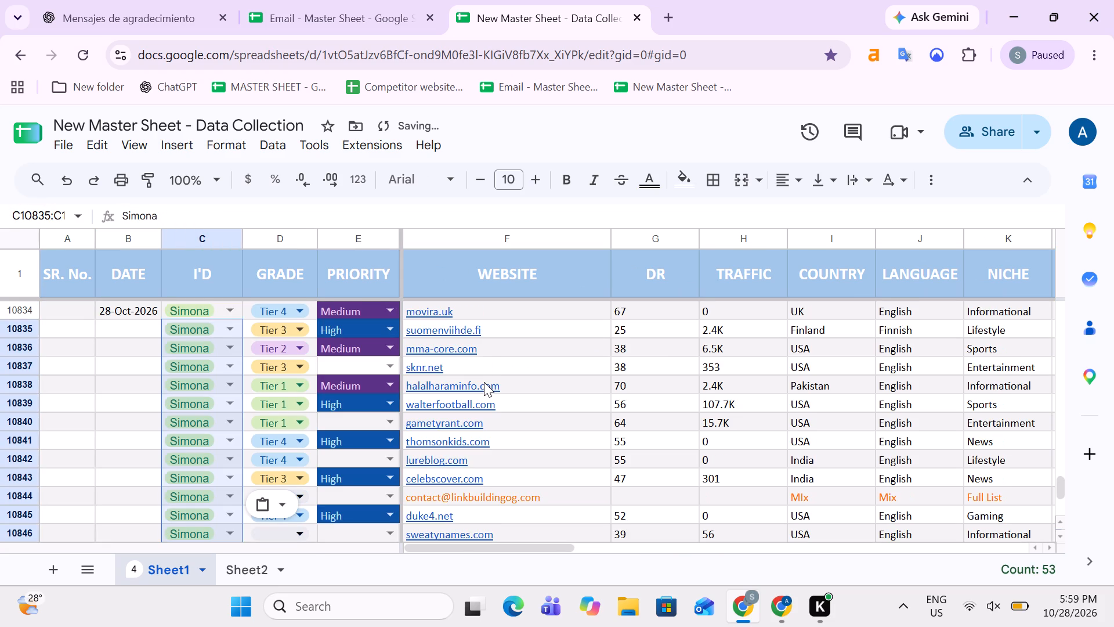
Copy the date 28-Oct-2026 from row 10834 into the empty Date cells of rows 10835 to 10887.
{"action": "key", "text": "Up"}
{"action": "key", "text": "Down"}
{"action": "key", "text": "Left"}
{"action": "key", "text": "Up"}
{"action": "key", "text": "ctrl+Up"}
{"action": "key", "text": "Up"}
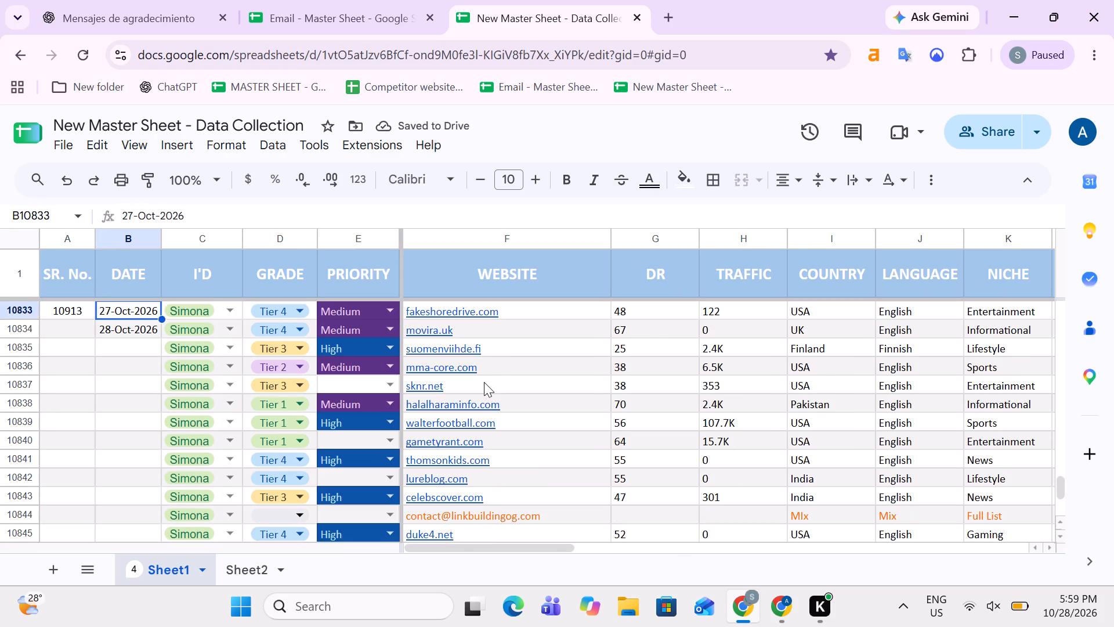
{"action": "key", "text": "Up"}
{"action": "key", "text": "Down"}
{"action": "key", "text": "Down"}
{"action": "key", "text": "ctrl+c"}
{"action": "key", "text": "Right"}
{"action": "key", "text": "ctrl+Down"}
{"action": "key", "text": "Down"}
{"action": "key", "text": "Up"}
{"action": "key", "text": "Left"}
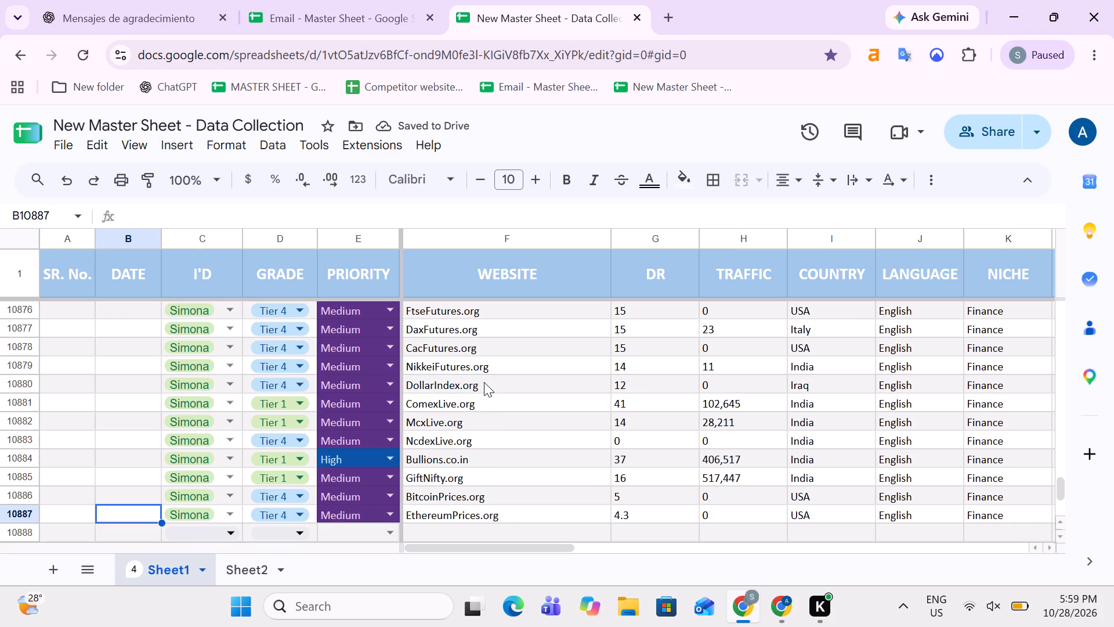
{"action": "key", "text": "ctrl+v"}
{"action": "key", "text": "ctrl+shift+Up"}
{"action": "key", "text": "shift+Down"}
{"action": "key", "text": "ctrl+v"}
Review the newly dated rows up to row 10861 and examine that row's entries across to the Link Policy and Website Type columns.
{"action": "key", "text": "Up"}
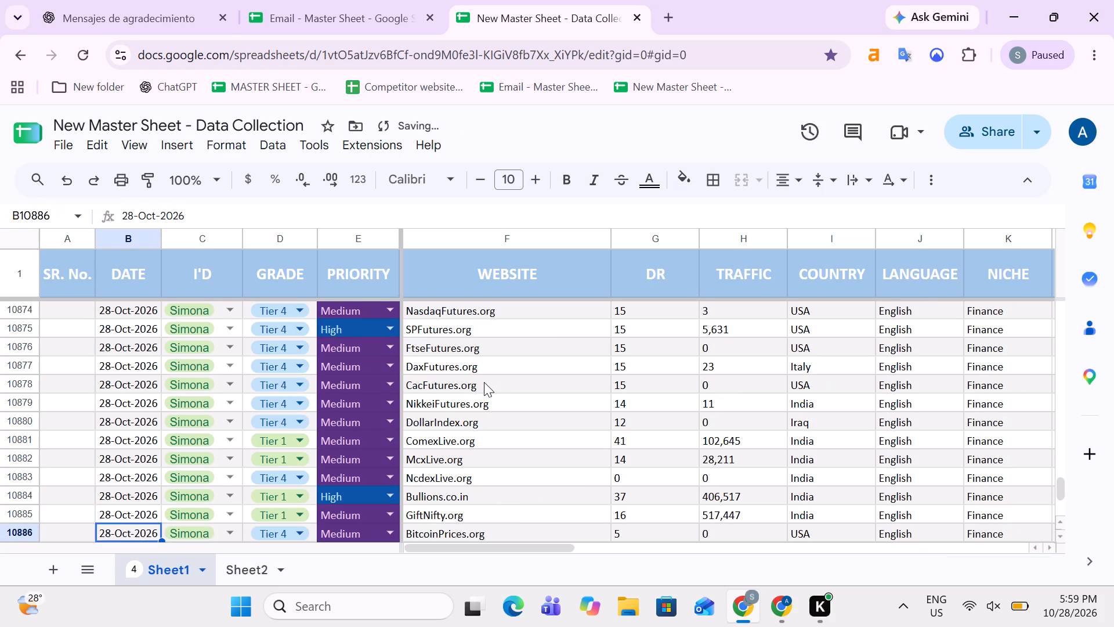
{"action": "key", "text": "Up"}
{"action": "key", "text": "Up"}
{"action": "key", "text": "Up"}
{"action": "key", "text": "Up"}
{"action": "key", "text": "Up"}
{"action": "key", "text": "Up"}
{"action": "key", "text": "Up"}
{"action": "key", "text": "Up"}
{"action": "key", "text": "Up"}
{"action": "key", "text": "Up"}
{"action": "key", "text": "Up"}
{"action": "key", "text": "Up"}
{"action": "key", "text": "Up"}
{"action": "key", "text": "Up"}
{"action": "key", "text": "Up"}
{"action": "key", "text": "Up"}
{"action": "key", "text": "Up"}
{"action": "key", "text": "Up"}
{"action": "key", "text": "Up"}
{"action": "key", "text": "Up"}
{"action": "key", "text": "Down"}
{"action": "key", "text": "Down"}
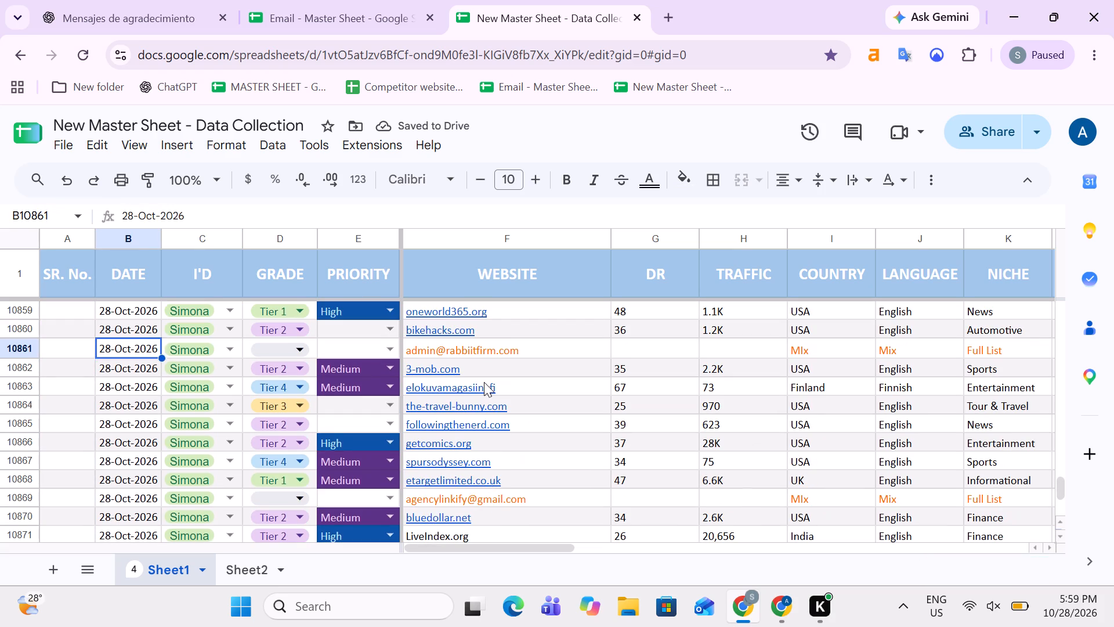
{"action": "key", "text": "Right"}
{"action": "key", "text": "Right"}
{"action": "key", "text": "Right"}
{"action": "key", "text": "Right"}
{"action": "key", "text": "Right"}
{"action": "key", "text": "Right"}
{"action": "key", "text": "Right"}
{"action": "key", "text": "Right"}
{"action": "key", "text": "Right"}
{"action": "key", "text": "Right"}
{"action": "key", "text": "Right"}
{"action": "key", "text": "Right"}
{"action": "key", "text": "Right"}
{"action": "key", "text": "Right"}
{"action": "key", "text": "Left"}
{"action": "key", "text": "Left"}
{"action": "key", "text": "Left"}
{"action": "key", "text": "Left"}
{"action": "key", "text": "Left"}
{"action": "key", "text": "Left"}
{"action": "key", "text": "Left"}
{"action": "key", "text": "Left"}
{"action": "key", "text": "Left"}
{"action": "key", "text": "Left"}
{"action": "key", "text": "Left"}
{"action": "key", "text": "Left"}
{"action": "key", "text": "Left"}
{"action": "key", "text": "Left"}
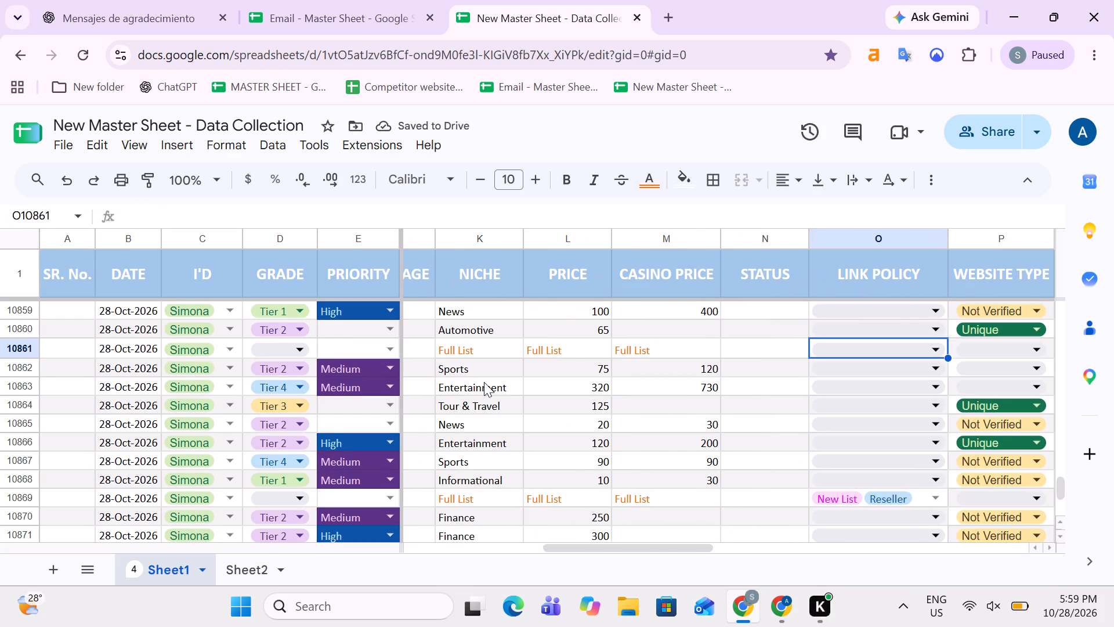
{"action": "key", "text": "Right"}
{"action": "key", "text": "Right"}
{"action": "key", "text": "Right"}
{"action": "key", "text": "Right"}
{"action": "key", "text": "Right"}
{"action": "key", "text": "Right"}
{"action": "key", "text": "Right"}
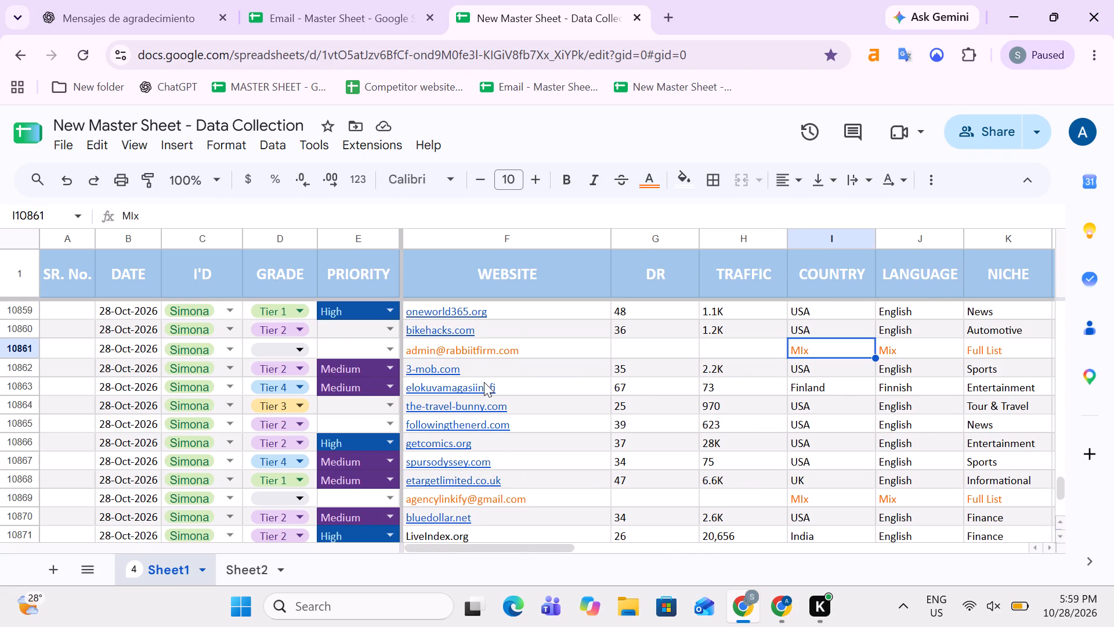
{"action": "key", "text": "Left"}
{"action": "key", "text": "Left"}
{"action": "key", "text": "Left"}
{"action": "key", "text": "Left"}
{"action": "key", "text": "Left"}
{"action": "key", "text": "Left"}
{"action": "key", "text": "Left"}
{"action": "key", "text": "Left"}
{"action": "key", "text": "Left"}
{"action": "key", "text": "Left"}
{"action": "key", "text": "Left"}
{"action": "key", "text": "Right"}
{"action": "key", "text": "Right"}
{"action": "key", "text": "Right"}
{"action": "key", "text": "Right"}
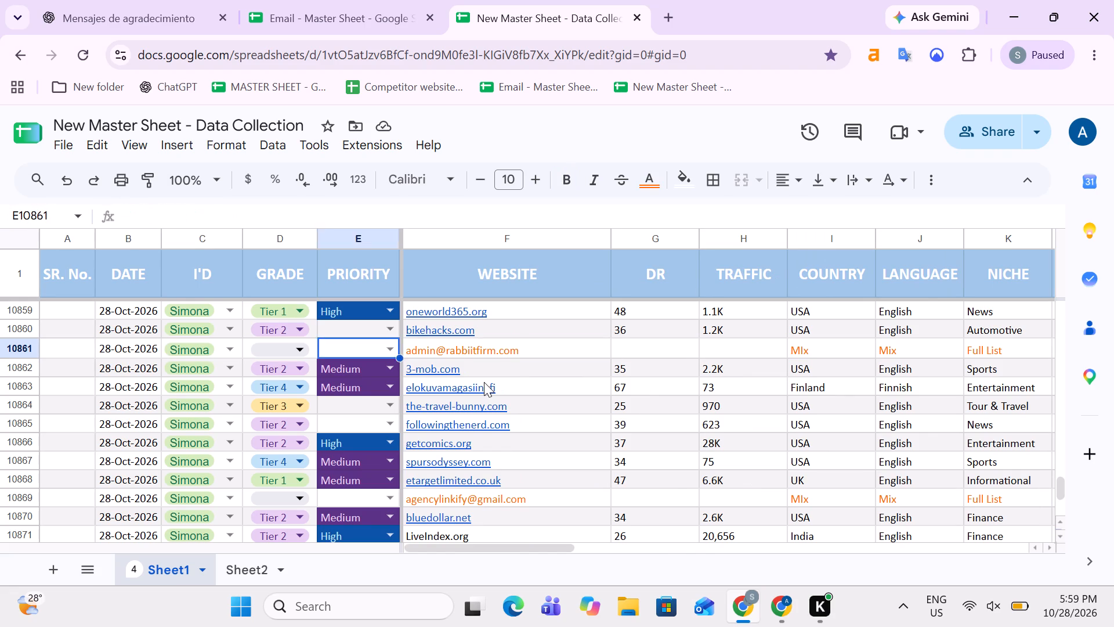
Find the green "Completed 30 Sep. 2026" divider row 10155 and create a filter on that whole row.
{"action": "key", "text": "Right"}
{"action": "key", "text": "Up"}
{"action": "key", "text": "Up"}
{"action": "key", "text": "Up"}
{"action": "key", "text": "Up"}
{"action": "key", "text": "Up"}
{"action": "key", "text": "Up"}
{"action": "key", "text": "Up"}
{"action": "key", "text": "Up"}
{"action": "key", "text": "Up"}
{"action": "key", "text": "Up"}
{"action": "key", "text": "Up"}
{"action": "key", "text": "Up"}
{"action": "key", "text": "Up"}
{"action": "key", "text": "Up"}
{"action": "key", "text": "Up"}
{"action": "key", "text": "Up"}
{"action": "key", "text": "Up"}
{"action": "key", "text": "Up"}
{"action": "key", "text": "Up"}
{"action": "key", "text": "Up"}
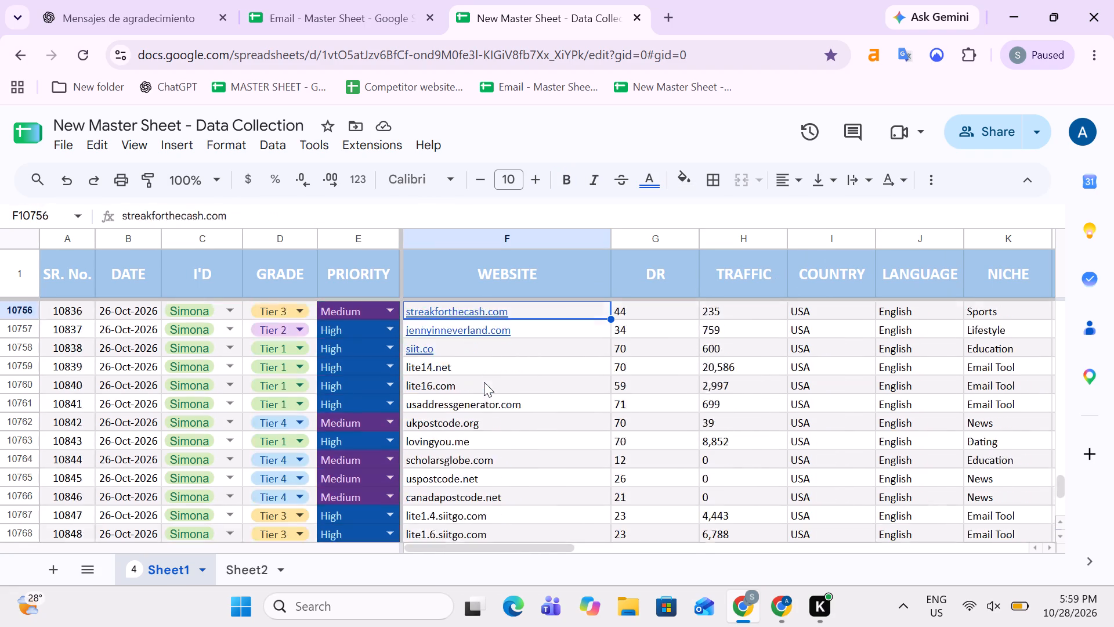
{"action": "key", "text": "Left"}
{"action": "key", "text": "Left"}
{"action": "key", "text": "Left"}
{"action": "key", "text": "Left"}
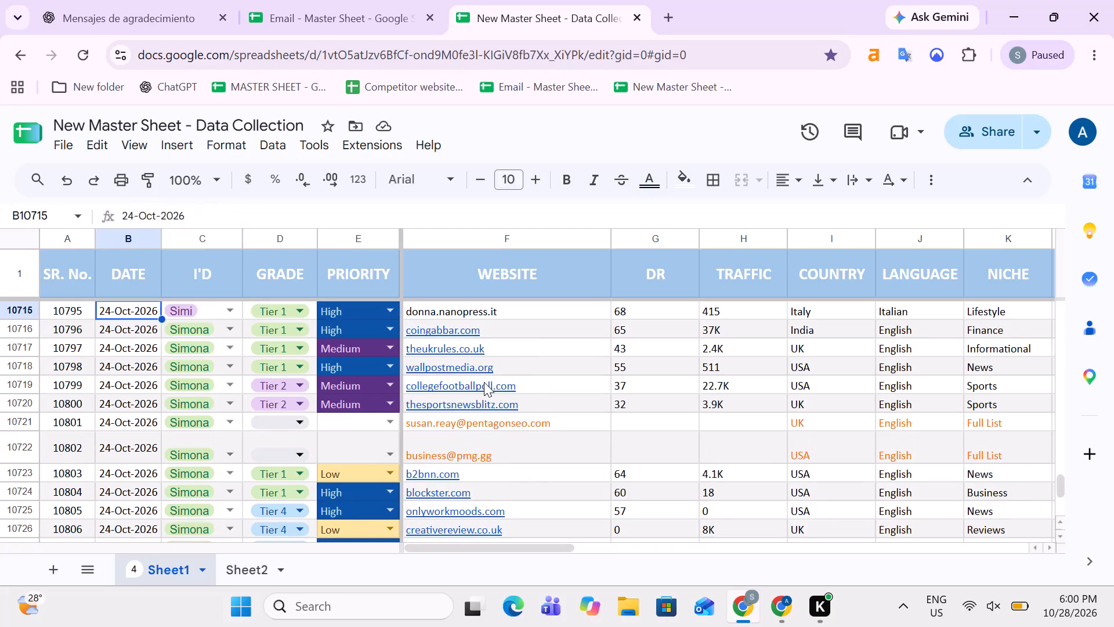
{"action": "key", "text": "Right"}
{"action": "key", "text": "ctrl+Up"}
{"action": "key", "text": "ctrl+Up"}
{"action": "key", "text": "ctrl+Up"}
{"action": "key", "text": "ctrl+Up"}
{"action": "key", "text": "ctrl+Up"}
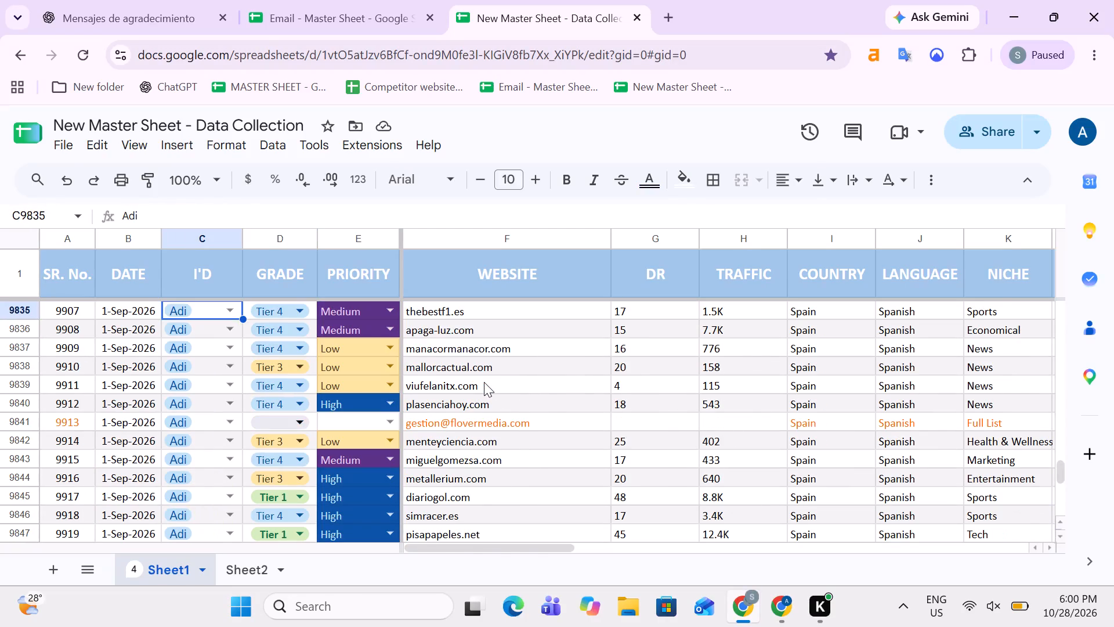
{"action": "key", "text": "ctrl+Down"}
{"action": "key", "text": "Down"}
{"action": "key", "text": "Down"}
{"action": "key", "text": "Down"}
{"action": "key", "text": "Down"}
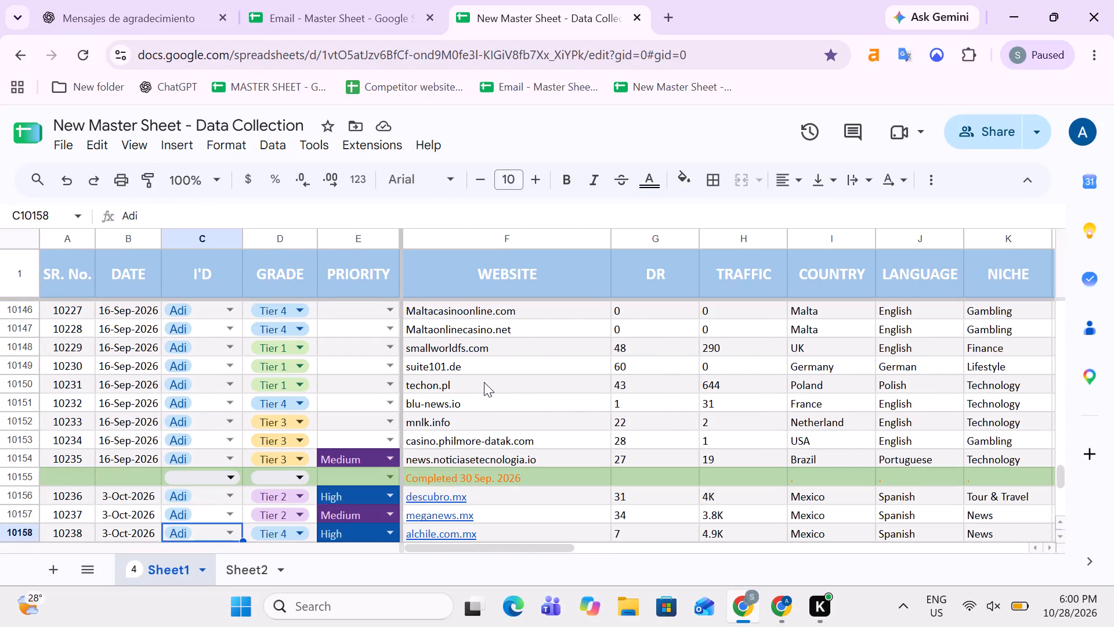
{"action": "key", "text": "Up"}
{"action": "key", "text": "Up"}
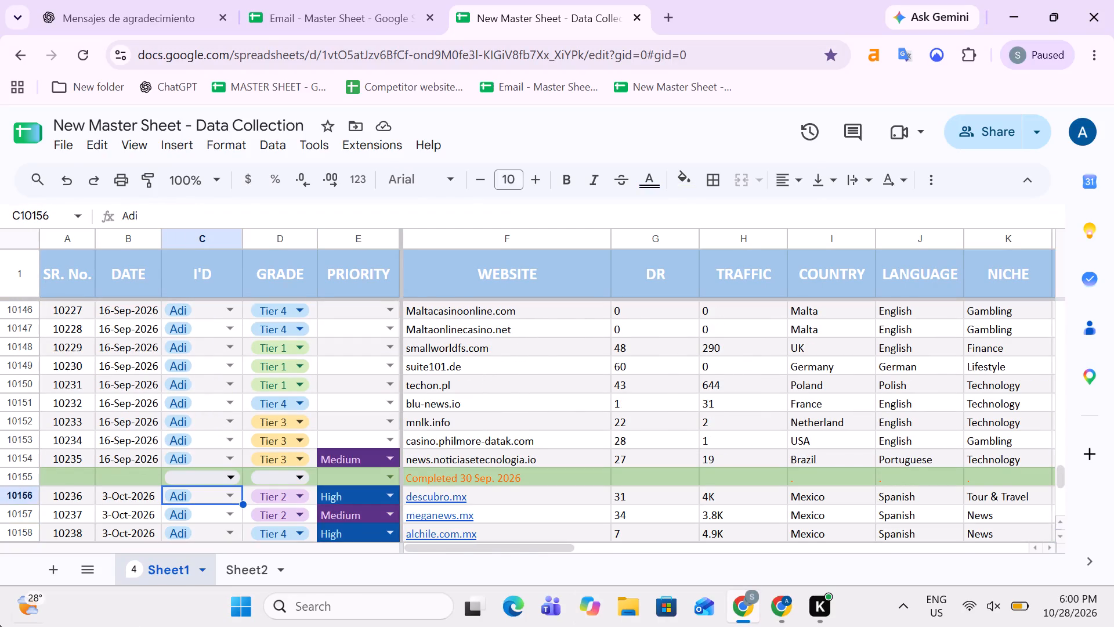
{"action": "left_click", "coordinate": [0, 481]}
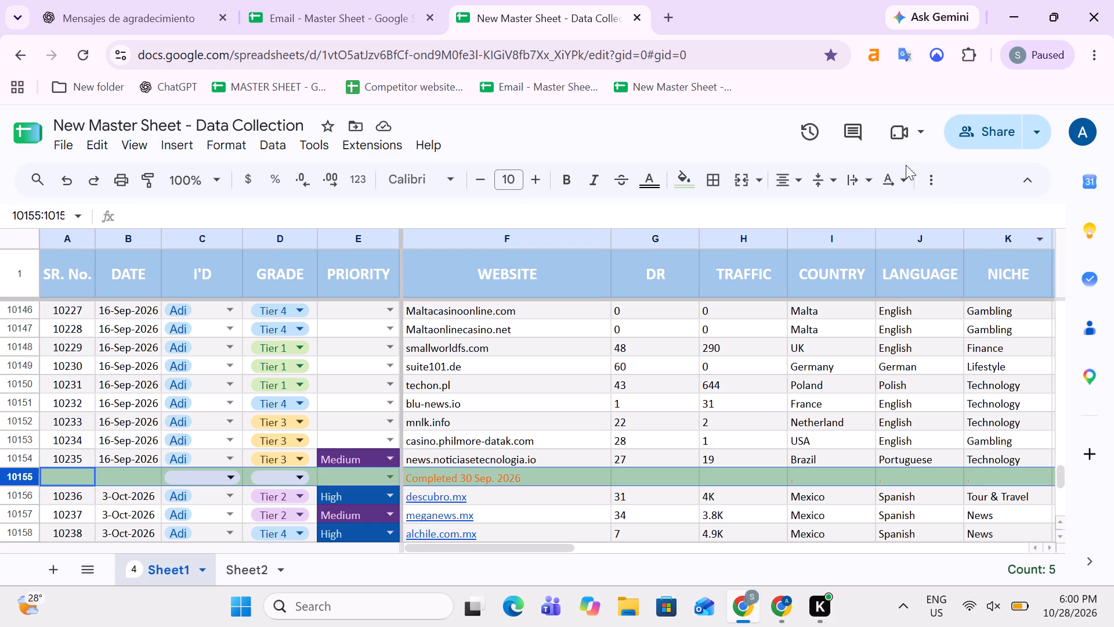
{"action": "left_click", "coordinate": [928, 180]}
{"action": "left_click", "coordinate": [871, 214]}
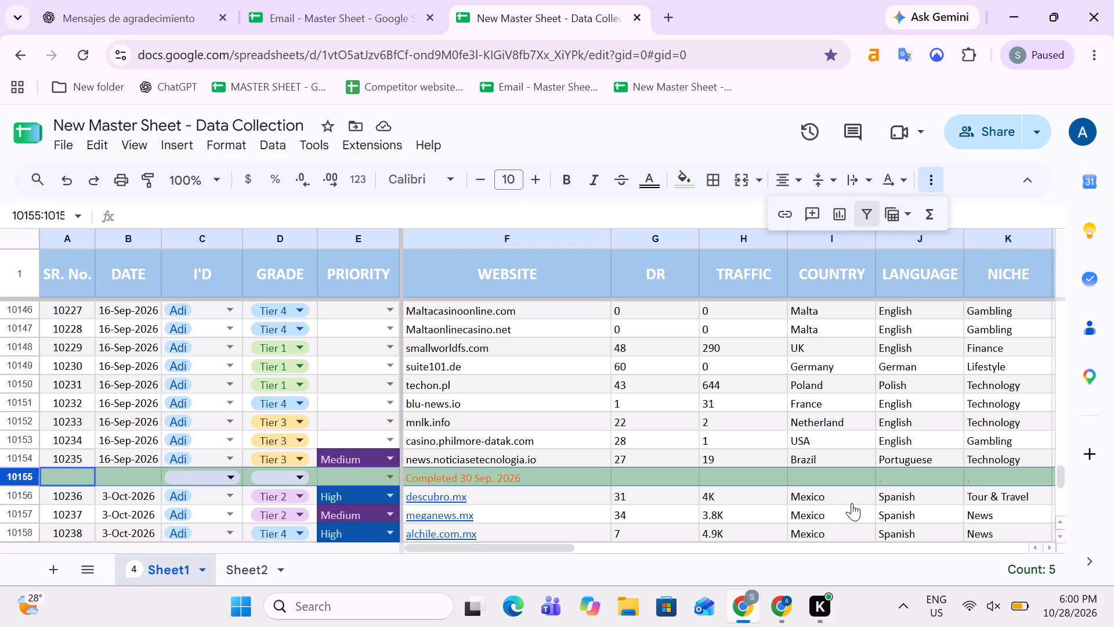
{"action": "left_click", "coordinate": [848, 485]}
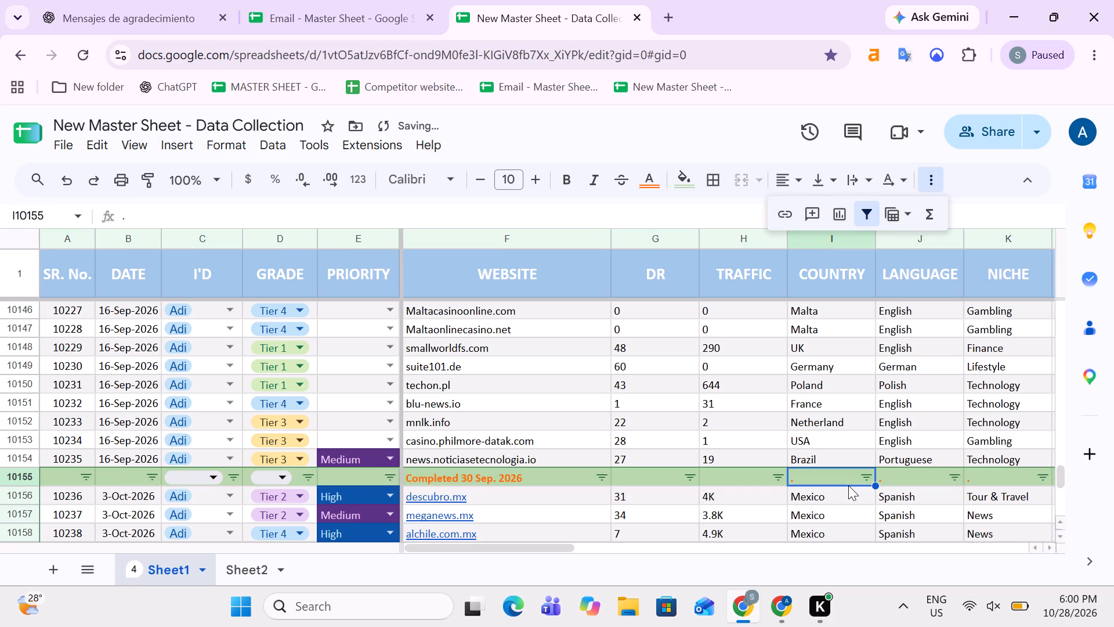
Examine the October entries below the green divider row and the divider row's columns across to Link Policy.
{"action": "key", "text": "Right"}
{"action": "key", "text": "Down"}
{"action": "key", "text": "Down"}
{"action": "key", "text": "Down"}
{"action": "key", "text": "Down"}
{"action": "key", "text": "Down"}
{"action": "key", "text": "Down"}
{"action": "key", "text": "Down"}
{"action": "key", "text": "Down"}
{"action": "key", "text": "Up"}
{"action": "key", "text": "Up"}
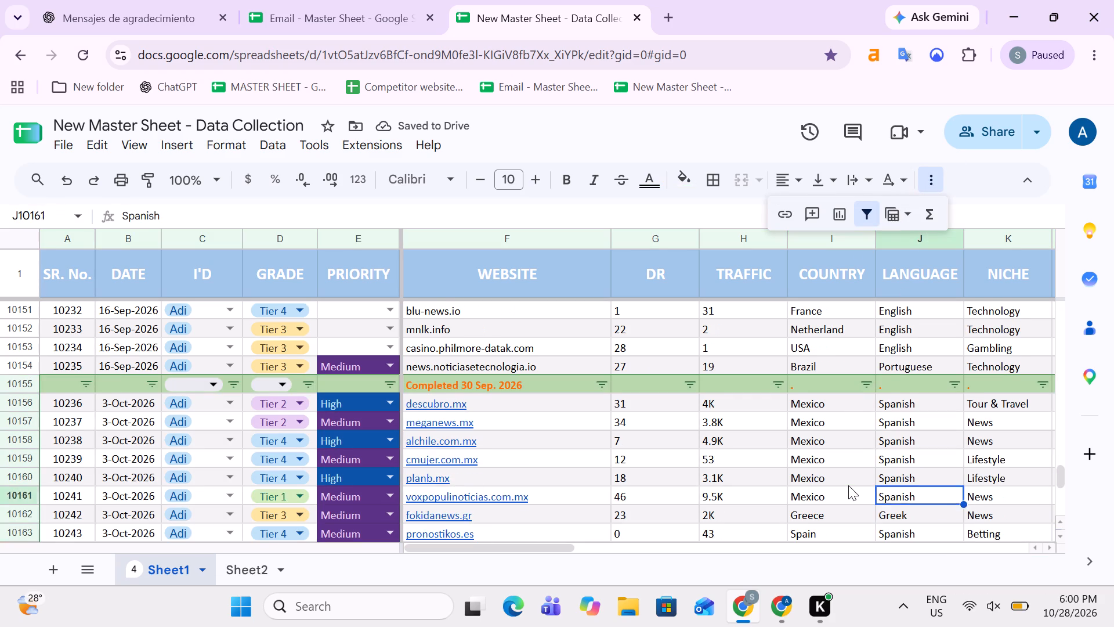
{"action": "key", "text": "Up"}
{"action": "key", "text": "Up"}
{"action": "key", "text": "Up"}
{"action": "key", "text": "Up"}
{"action": "key", "text": "Up"}
{"action": "key", "text": "Up"}
{"action": "key", "text": "Right"}
{"action": "key", "text": "Right"}
{"action": "key", "text": "Right"}
{"action": "key", "text": "Right"}
{"action": "key", "text": "Right"}
{"action": "key", "text": "Right"}
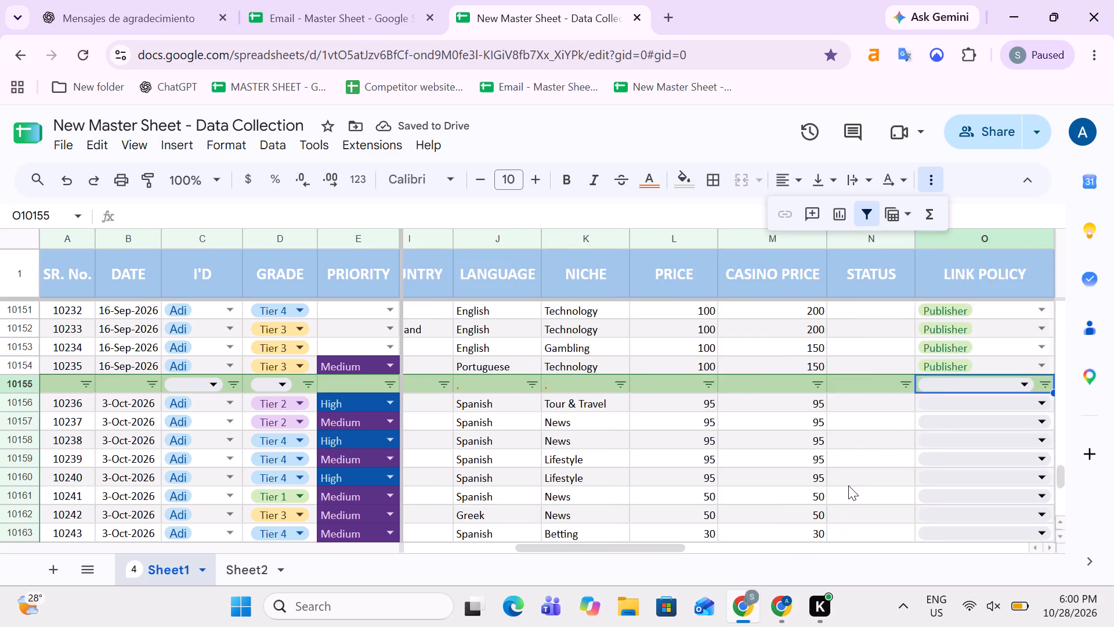
{"action": "key", "text": "Right"}
{"action": "key", "text": "Right"}
{"action": "key", "text": "Left"}
{"action": "key", "text": "Left"}
{"action": "key", "text": "Left"}
{"action": "key", "text": "Left"}
{"action": "key", "text": "Left"}
{"action": "key", "text": "Left"}
{"action": "key", "text": "Left"}
{"action": "key", "text": "Left"}
{"action": "key", "text": "Left"}
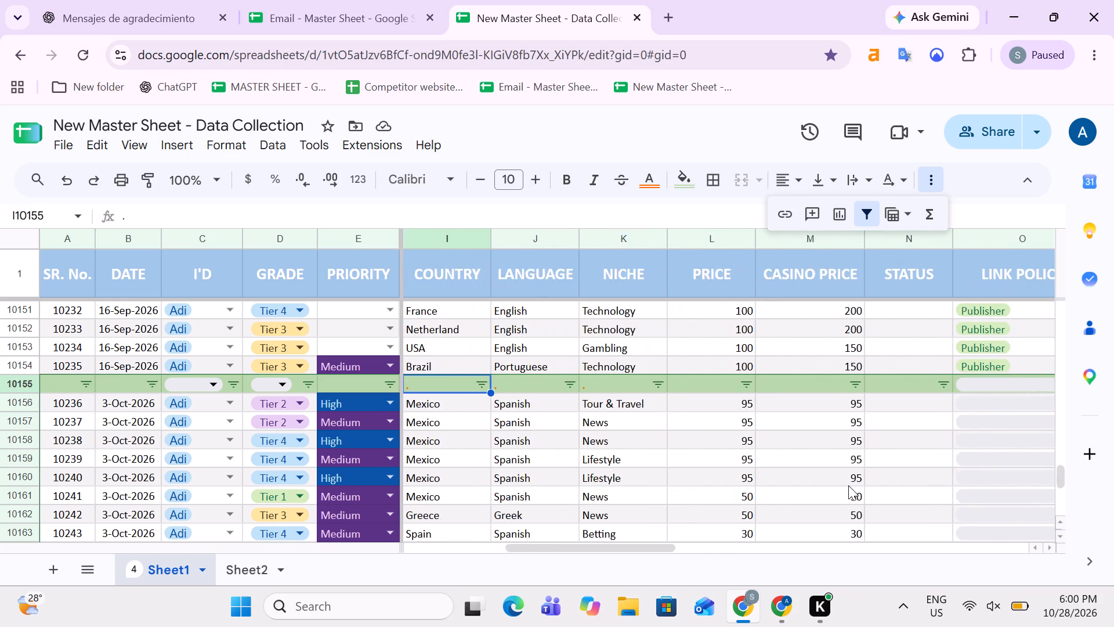
{"action": "key", "text": "Left"}
{"action": "key", "text": "Left"}
Filter the Language column by values so that only Romanian is selected.
{"action": "key", "text": "Right"}
{"action": "key", "text": "Right"}
{"action": "key", "text": "Right"}
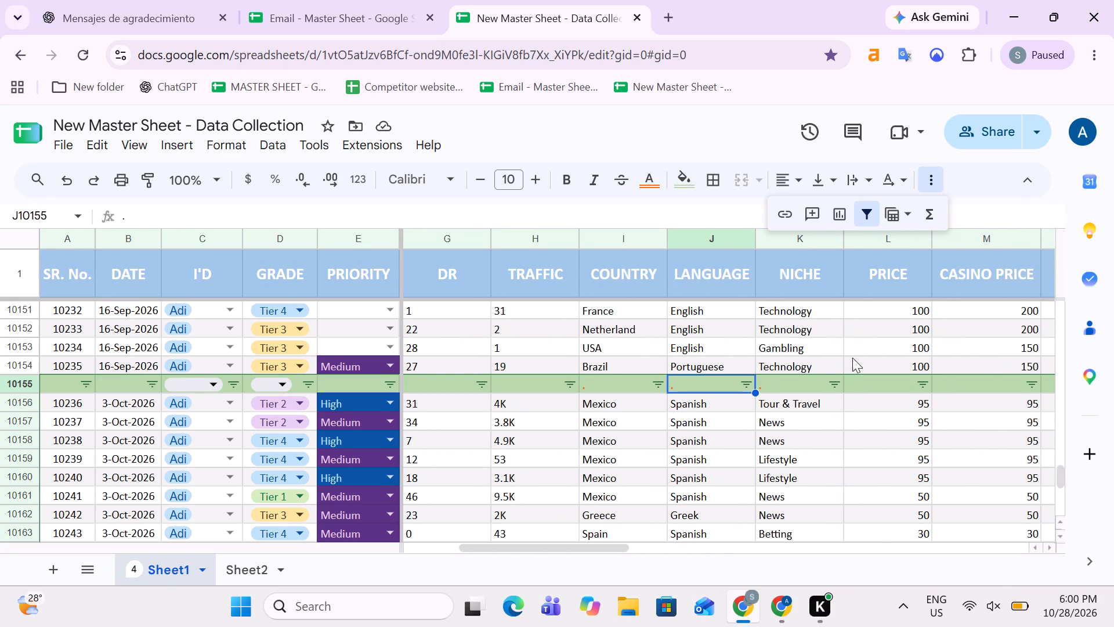
{"action": "left_click", "coordinate": [743, 382]}
{"action": "scroll", "coordinate": [631, 308], "scroll_direction": "down", "scroll_amount": 2}
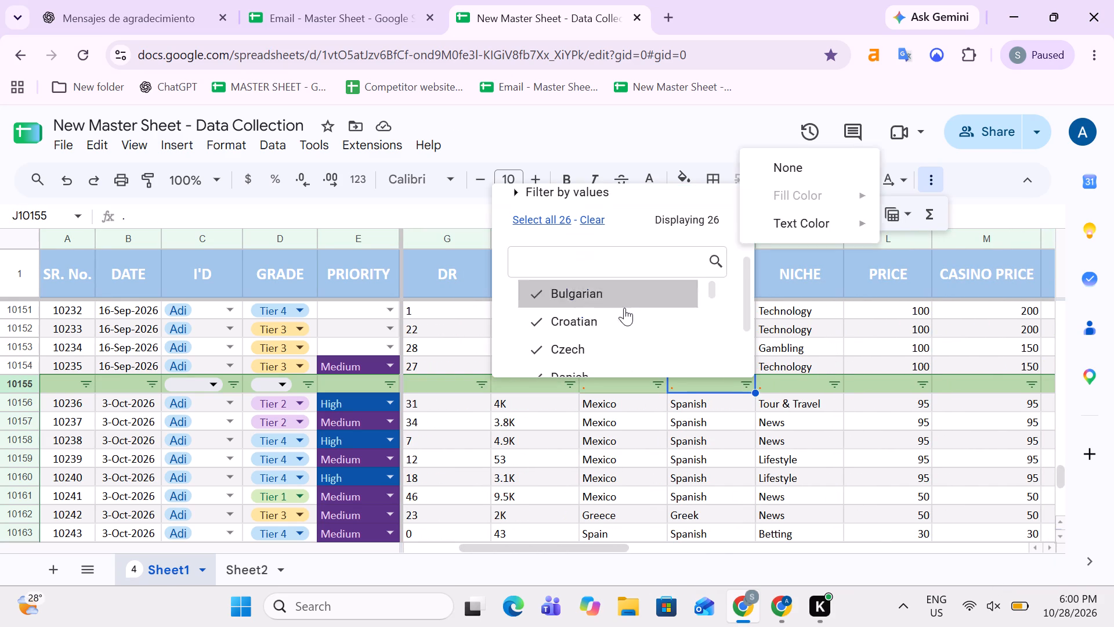
{"action": "left_click", "coordinate": [593, 220]}
{"action": "left_click", "coordinate": [591, 269]}
{"action": "key", "text": "r"}
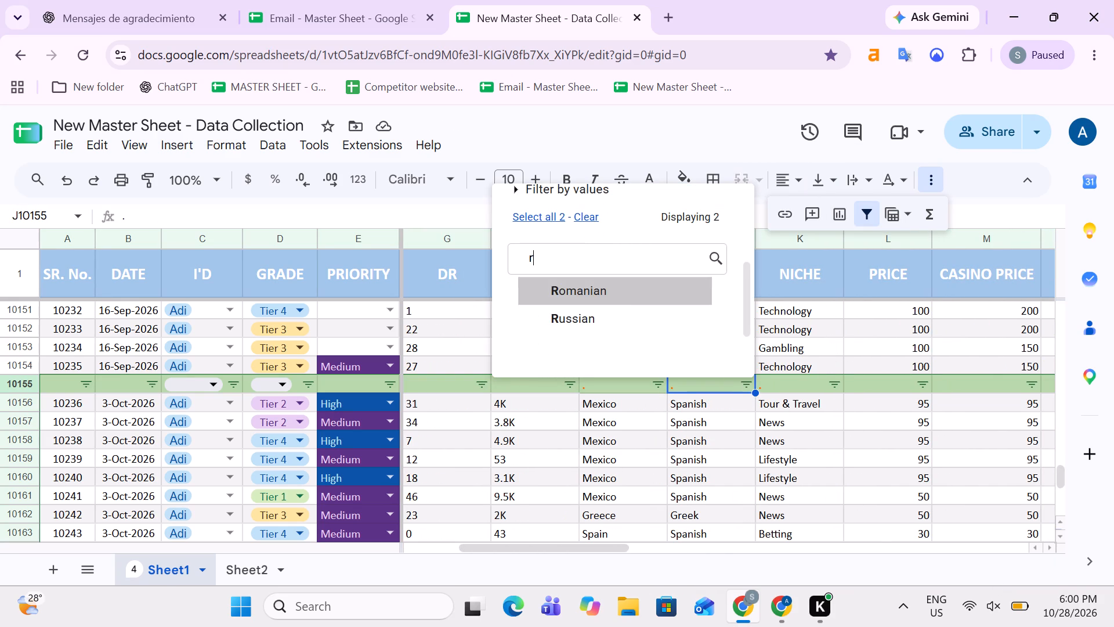
{"action": "left_click", "coordinate": [601, 285]}
{"action": "scroll", "coordinate": [695, 341], "scroll_direction": "down", "scroll_amount": 6}
{"action": "left_click", "coordinate": [693, 354]}
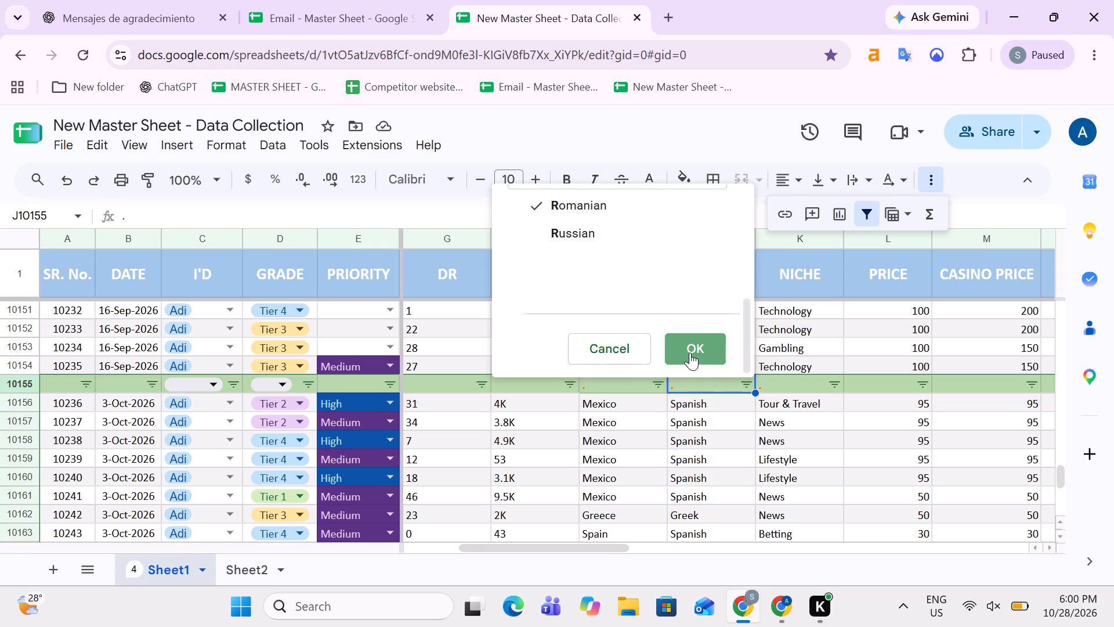
Select the Website cells of all filtered Romanian entries from dunare.ro down to check how many there are.
{"action": "key", "text": "Down"}
{"action": "key", "text": "Left"}
{"action": "key", "text": "Left"}
{"action": "key", "text": "Left"}
{"action": "key", "text": "Left"}
{"action": "key", "text": "Left"}
{"action": "key", "text": "Left"}
{"action": "key", "text": "Left"}
{"action": "key", "text": "Left"}
{"action": "key", "text": "Left"}
{"action": "key", "text": "Left"}
{"action": "key", "text": "Left"}
{"action": "key", "text": "Left"}
{"action": "key", "text": "Left"}
{"action": "key", "text": "Left"}
{"action": "key", "text": "Left"}
{"action": "key", "text": "Left"}
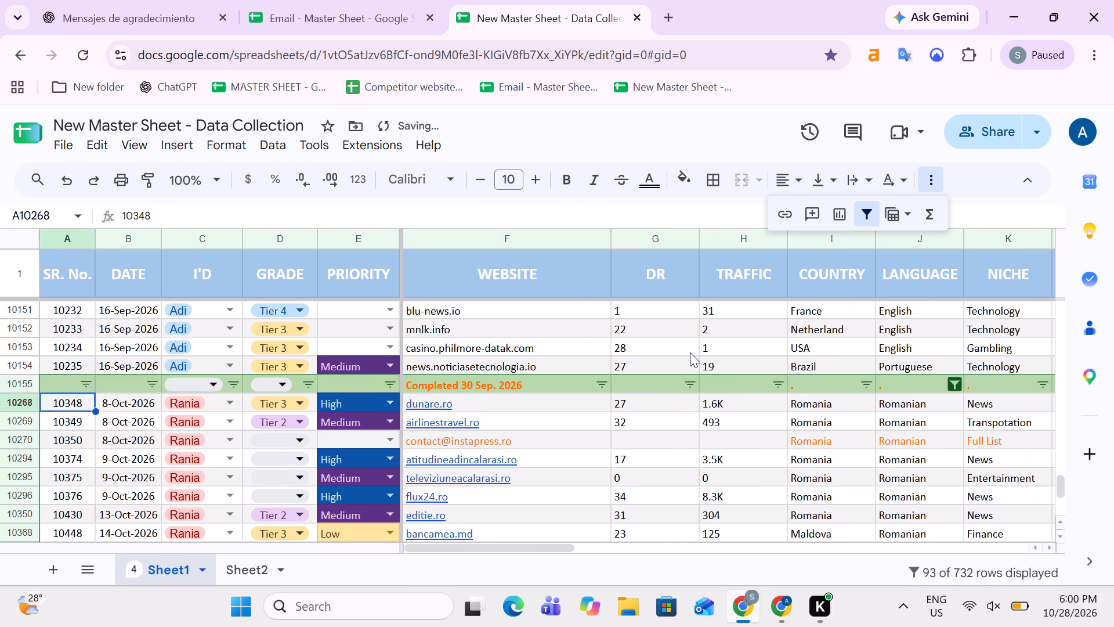
{"action": "key", "text": "Right"}
{"action": "key", "text": "Right"}
{"action": "key", "text": "Right"}
{"action": "key", "text": "Right"}
{"action": "key", "text": "Right"}
{"action": "key", "text": "ctrl+shift+Down"}
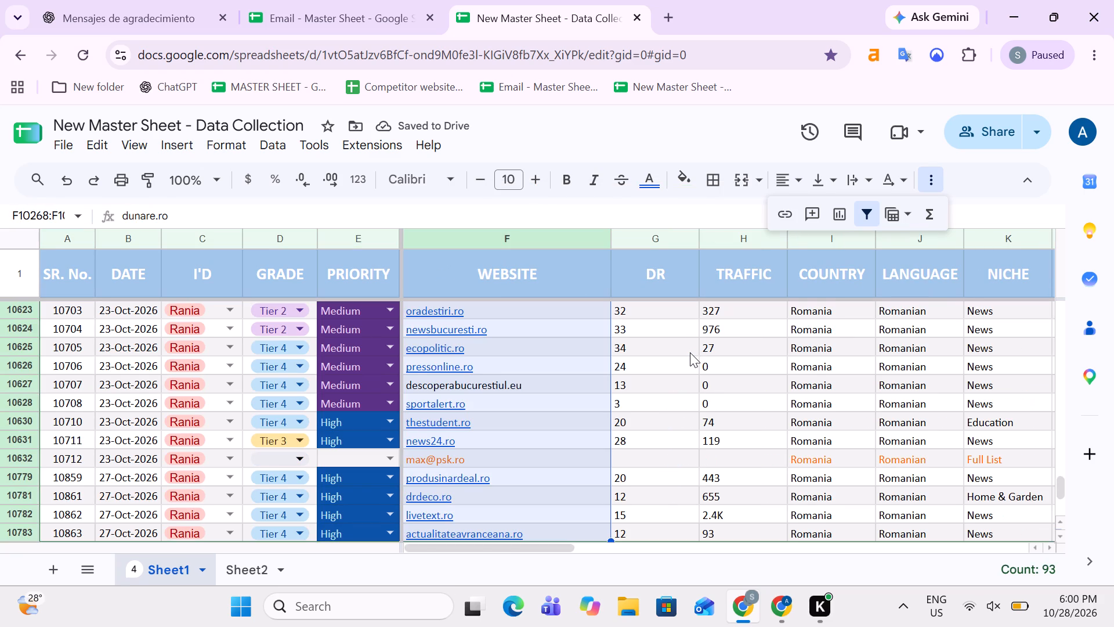
{"action": "key", "text": "Up"}
{"action": "key", "text": "Down"}
Filter the Casino Price column by values to exclude the Full List and NA entries.
{"action": "key", "text": "Right"}
{"action": "key", "text": "Right"}
{"action": "key", "text": "Right"}
{"action": "key", "text": "Right"}
{"action": "key", "text": "Right"}
{"action": "key", "text": "Right"}
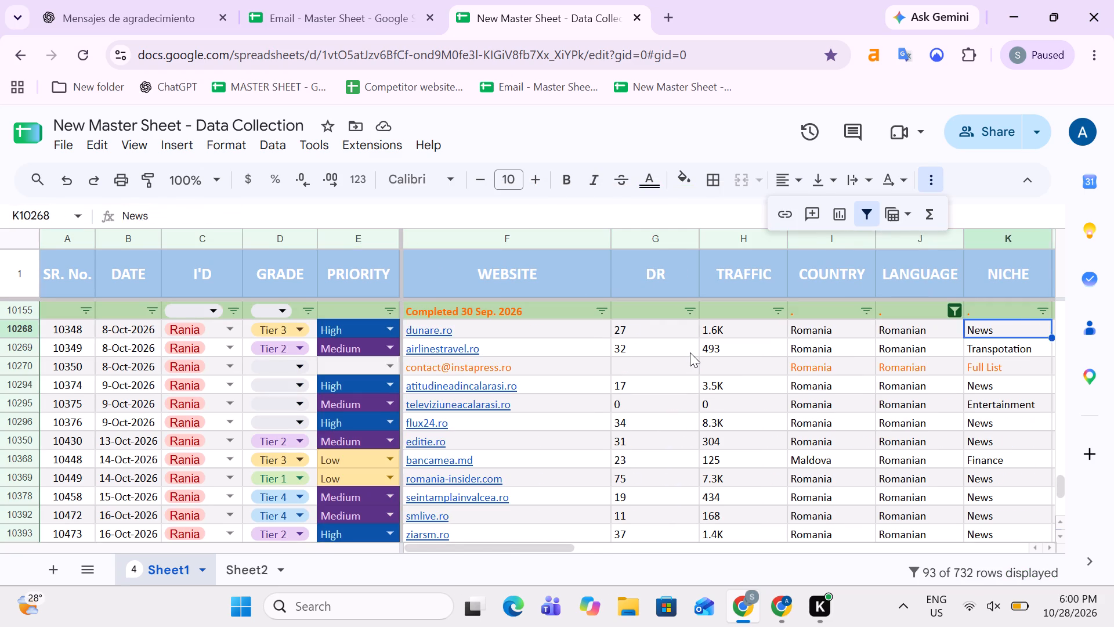
{"action": "key", "text": "Right"}
{"action": "scroll", "coordinate": [995, 376], "scroll_direction": "up", "scroll_amount": 1}
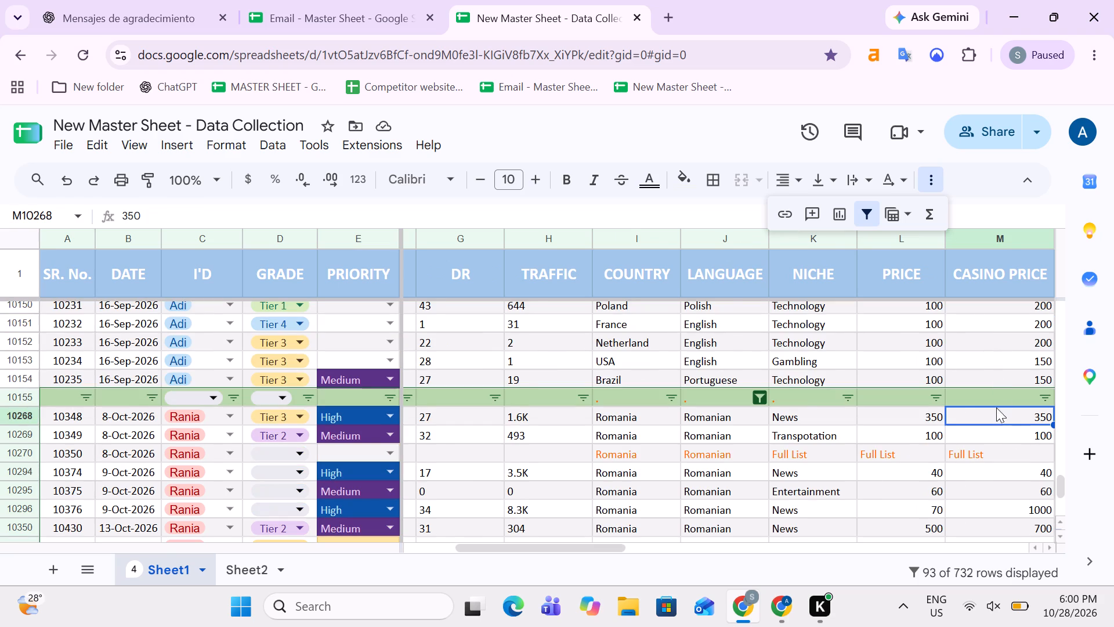
{"action": "key", "text": "Right"}
{"action": "left_click", "coordinate": [955, 395]}
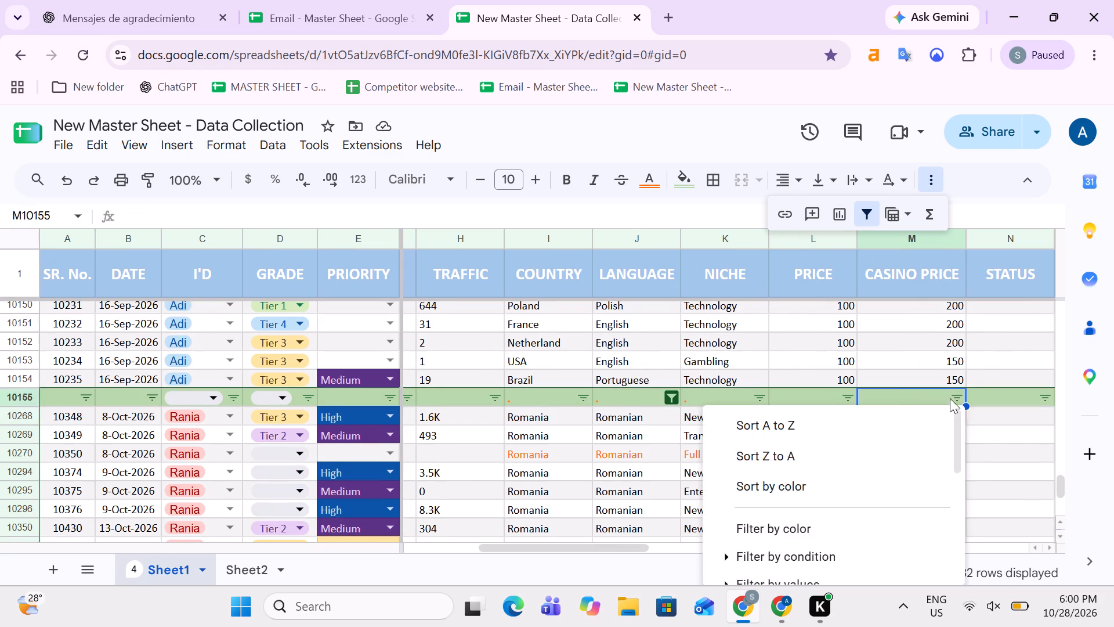
{"action": "scroll", "coordinate": [894, 383], "scroll_direction": "down", "scroll_amount": 4}
{"action": "scroll", "coordinate": [914, 386], "scroll_direction": "up", "scroll_amount": 4}
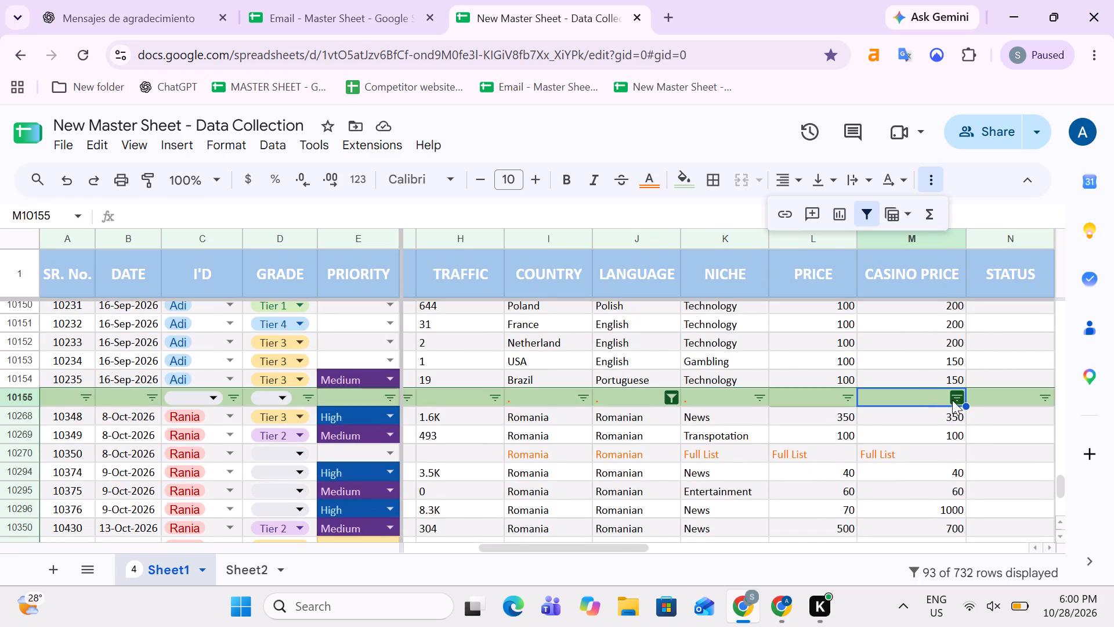
{"action": "scroll", "coordinate": [954, 405], "scroll_direction": "down", "scroll_amount": 2}
{"action": "scroll", "coordinate": [954, 405], "scroll_direction": "up", "scroll_amount": 2}
{"action": "left_click", "coordinate": [957, 404]}
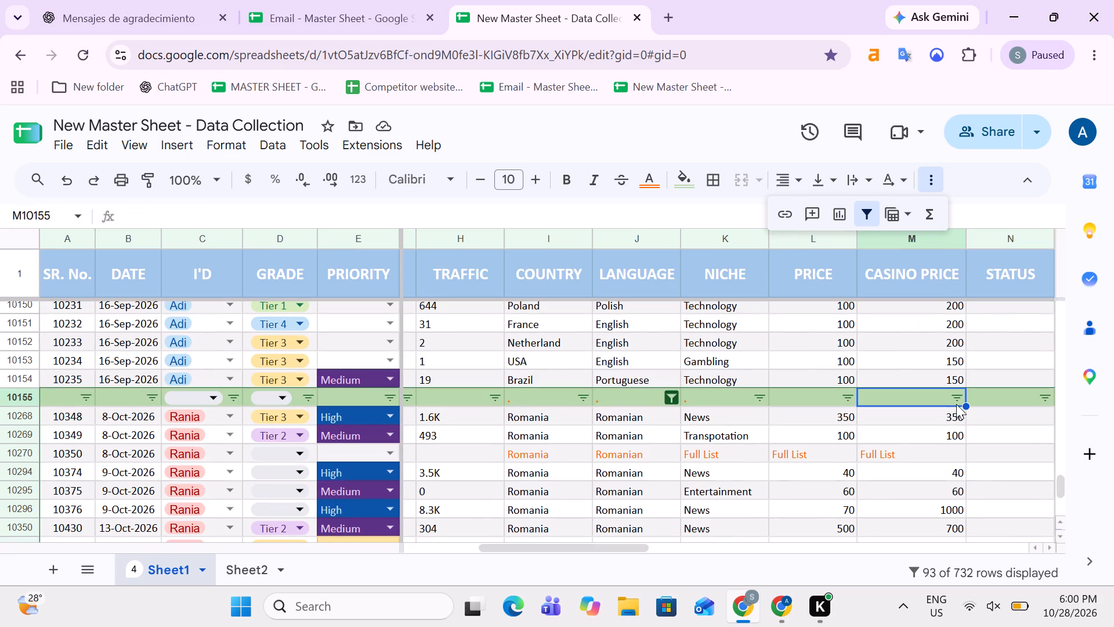
{"action": "scroll", "coordinate": [840, 467], "scroll_direction": "down", "scroll_amount": 3}
{"action": "scroll", "coordinate": [813, 453], "scroll_direction": "up", "scroll_amount": 1}
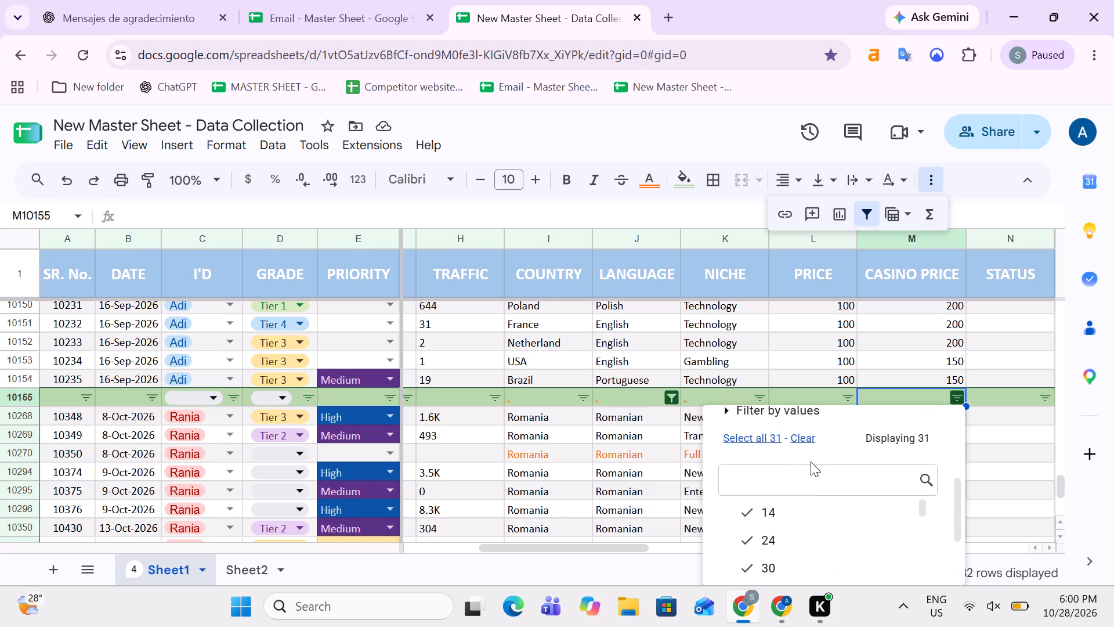
{"action": "left_click", "coordinate": [800, 470]}
{"action": "key", "text": "f"}
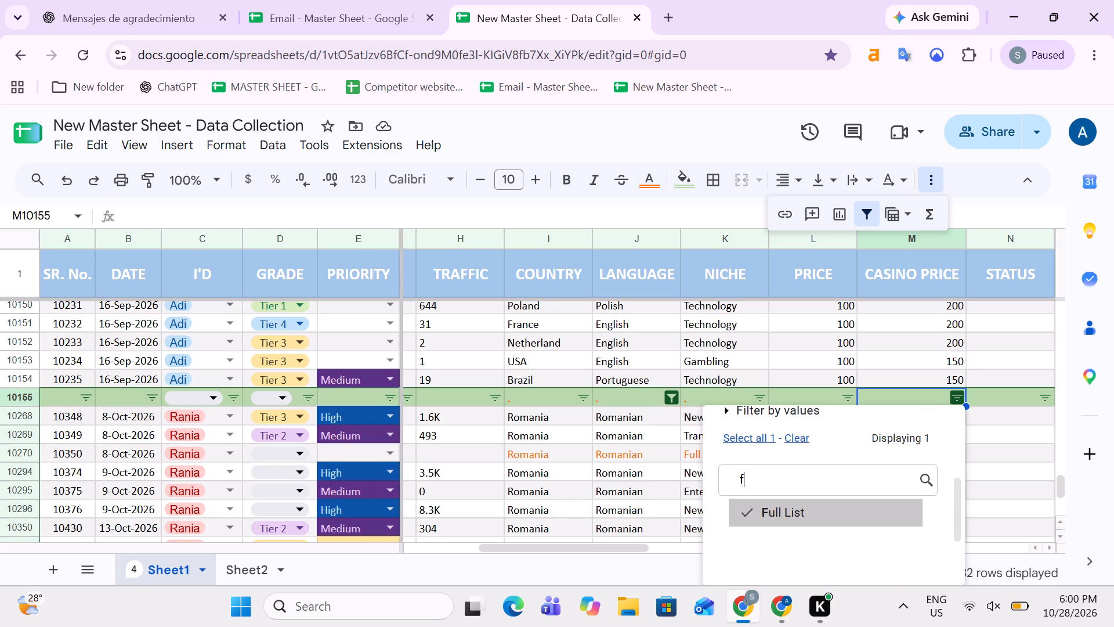
{"action": "left_click", "coordinate": [825, 511]}
{"action": "scroll", "coordinate": [875, 491], "scroll_direction": "down", "scroll_amount": 5}
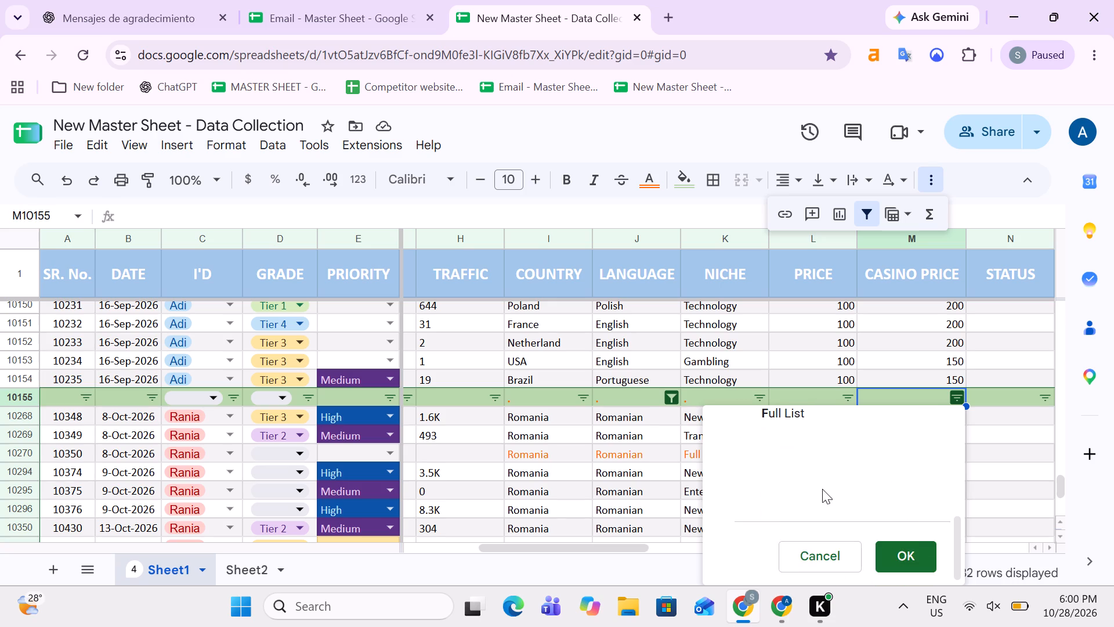
{"action": "scroll", "coordinate": [820, 487], "scroll_direction": "up", "scroll_amount": 2}
{"action": "scroll", "coordinate": [802, 538], "scroll_direction": "down", "scroll_amount": 2}
{"action": "scroll", "coordinate": [779, 486], "scroll_direction": "up", "scroll_amount": 1}
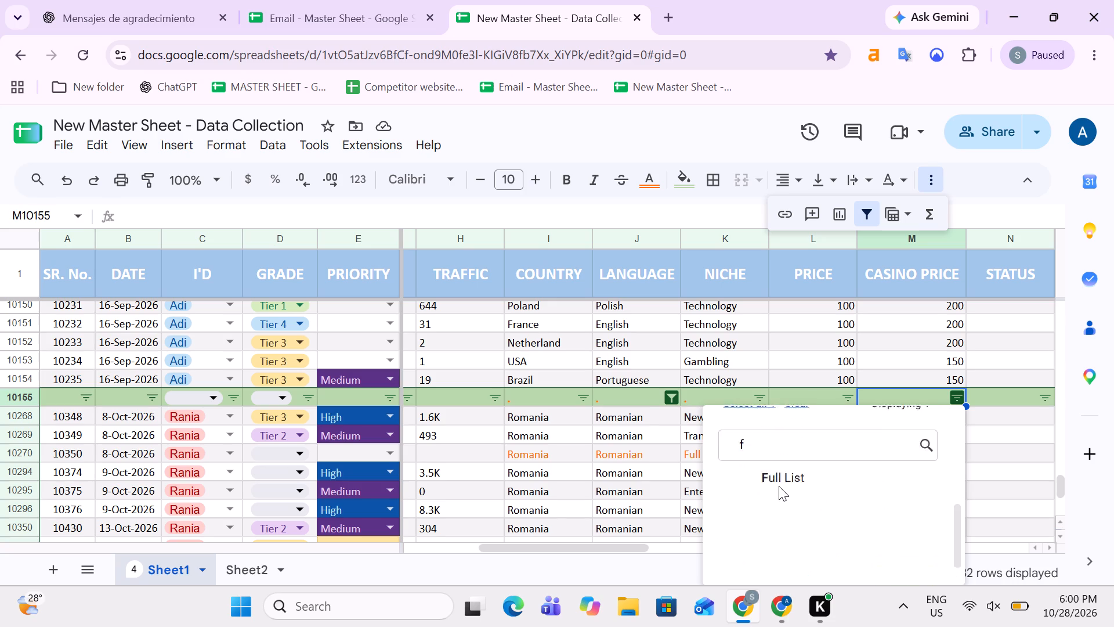
{"action": "key", "text": "BackSpace"}
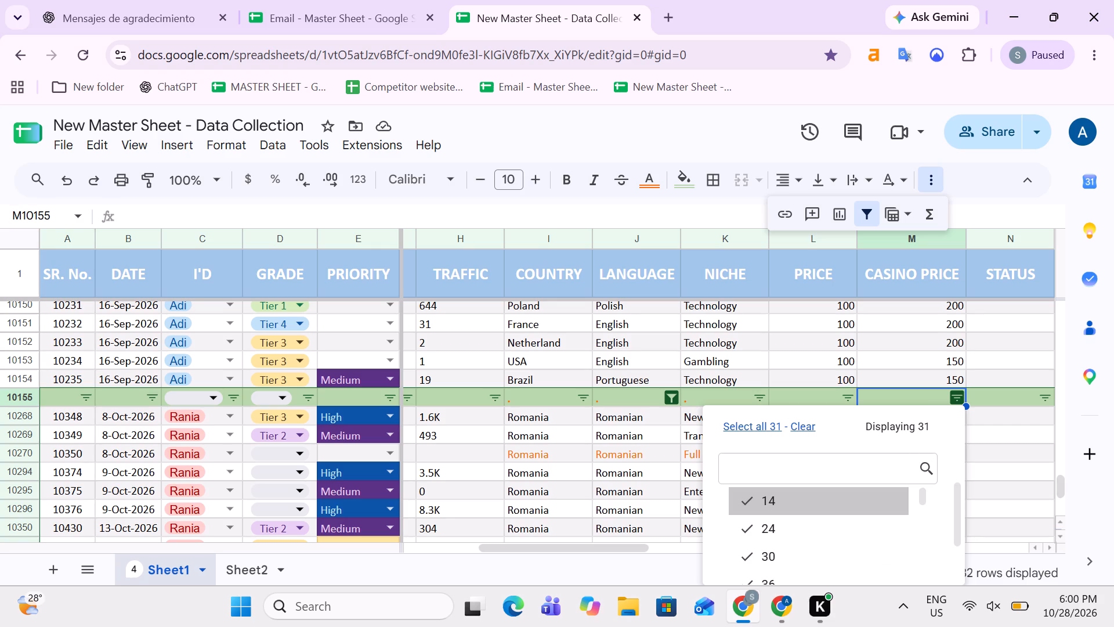
{"action": "key", "text": "n"}
{"action": "left_click", "coordinate": [791, 498]}
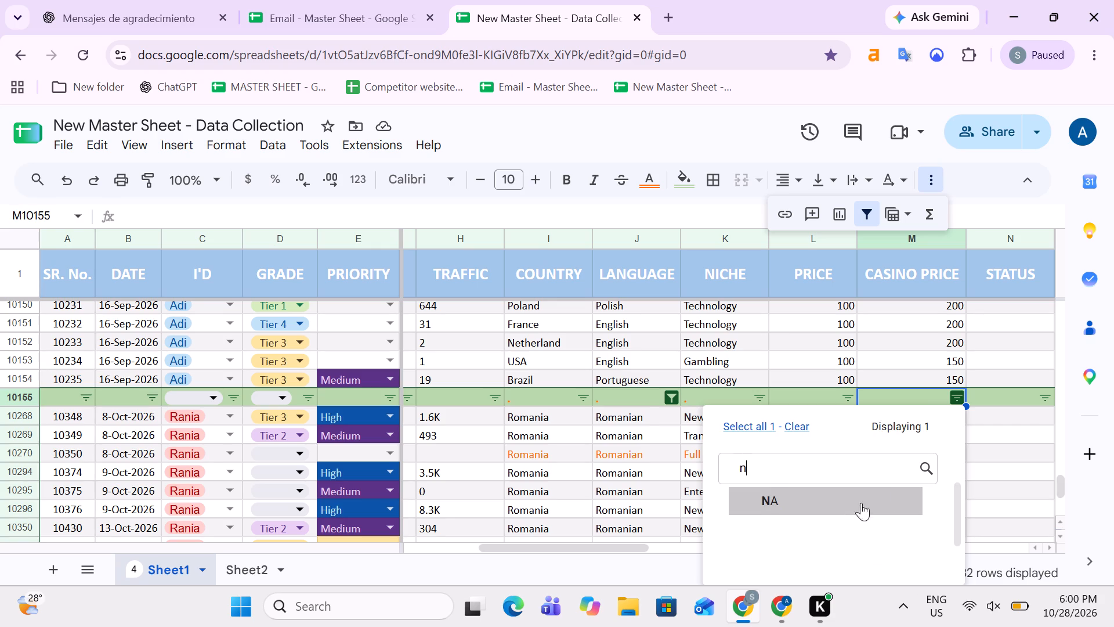
{"action": "scroll", "coordinate": [902, 491], "scroll_direction": "down", "scroll_amount": 4}
{"action": "left_click", "coordinate": [915, 552]}
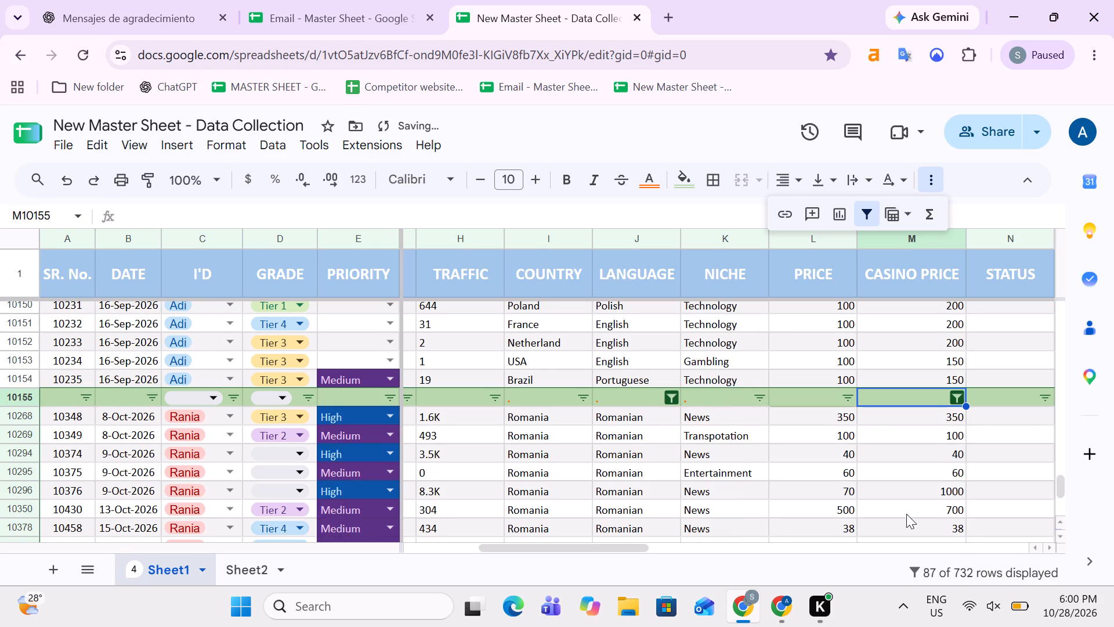
Look through the filtered Romanian rows and go along row 10394 from Traffic to the first columns.
{"action": "scroll", "coordinate": [906, 514], "scroll_direction": "down", "scroll_amount": 7}
{"action": "scroll", "coordinate": [900, 511], "scroll_direction": "up", "scroll_amount": 5}
{"action": "left_click", "coordinate": [480, 413]}
{"action": "key", "text": "Left"}
{"action": "key", "text": "Left"}
{"action": "key", "text": "Left"}
{"action": "key", "text": "Left"}
{"action": "key", "text": "Left"}
{"action": "key", "text": "Left"}
{"action": "key", "text": "Left"}
{"action": "key", "text": "Left"}
{"action": "key", "text": "Left"}
{"action": "key", "text": "Left"}
{"action": "key", "text": "Left"}
{"action": "key", "text": "Left"}
{"action": "key", "text": "Left"}
{"action": "key", "text": "Left"}
{"action": "key", "text": "Left"}
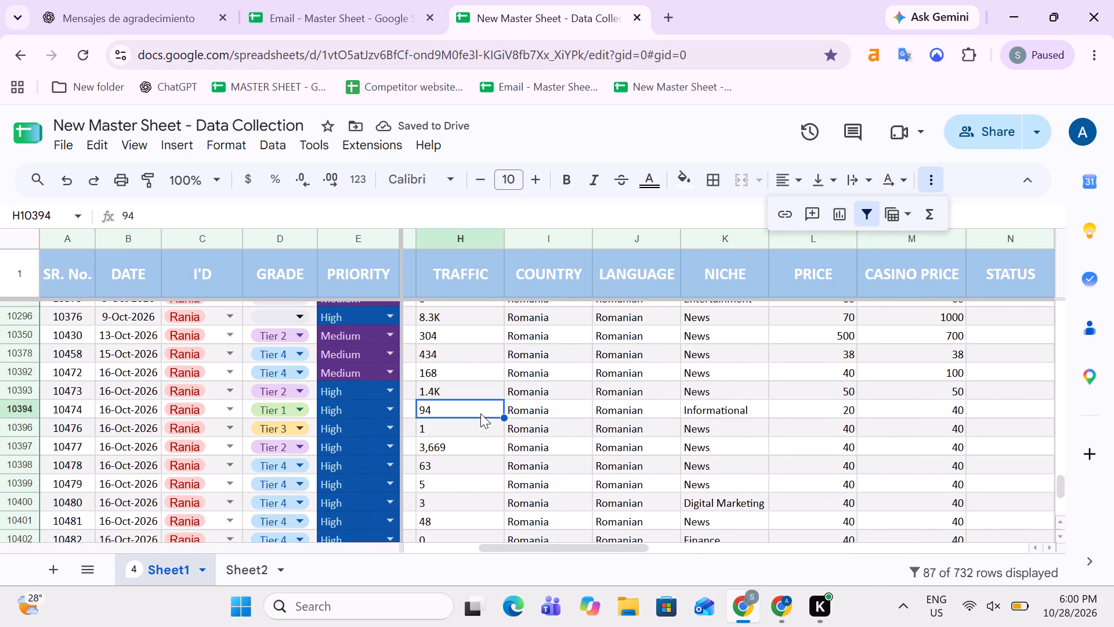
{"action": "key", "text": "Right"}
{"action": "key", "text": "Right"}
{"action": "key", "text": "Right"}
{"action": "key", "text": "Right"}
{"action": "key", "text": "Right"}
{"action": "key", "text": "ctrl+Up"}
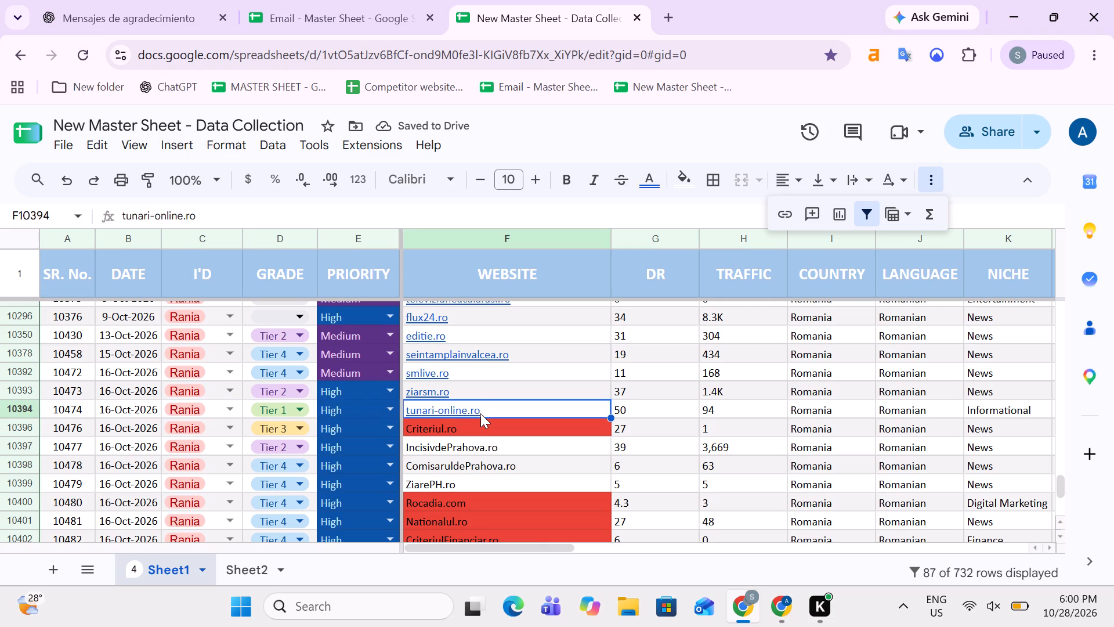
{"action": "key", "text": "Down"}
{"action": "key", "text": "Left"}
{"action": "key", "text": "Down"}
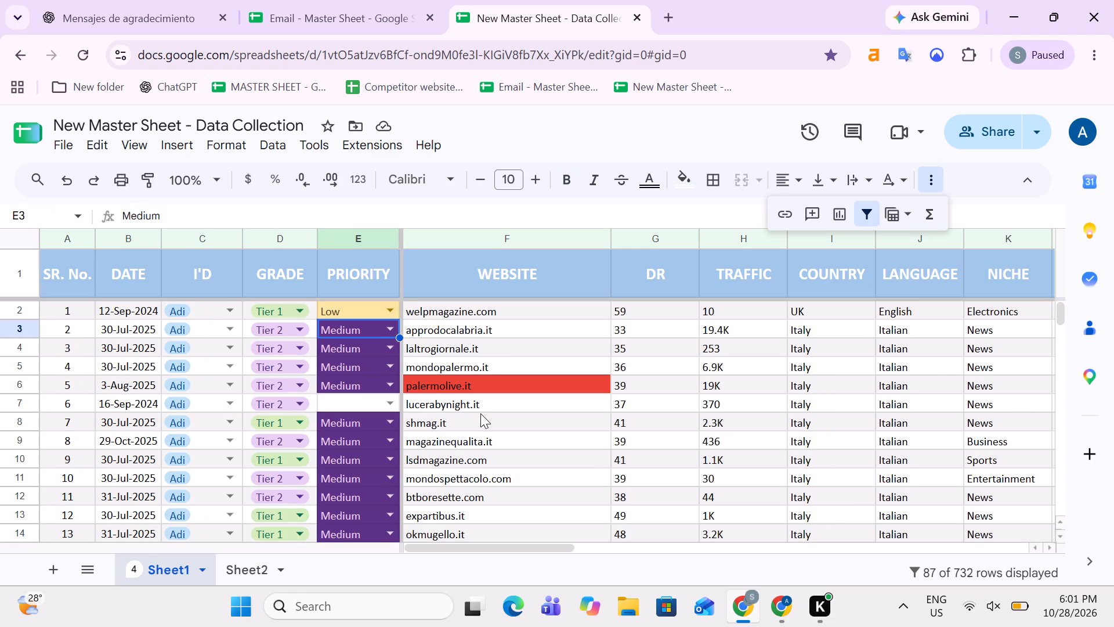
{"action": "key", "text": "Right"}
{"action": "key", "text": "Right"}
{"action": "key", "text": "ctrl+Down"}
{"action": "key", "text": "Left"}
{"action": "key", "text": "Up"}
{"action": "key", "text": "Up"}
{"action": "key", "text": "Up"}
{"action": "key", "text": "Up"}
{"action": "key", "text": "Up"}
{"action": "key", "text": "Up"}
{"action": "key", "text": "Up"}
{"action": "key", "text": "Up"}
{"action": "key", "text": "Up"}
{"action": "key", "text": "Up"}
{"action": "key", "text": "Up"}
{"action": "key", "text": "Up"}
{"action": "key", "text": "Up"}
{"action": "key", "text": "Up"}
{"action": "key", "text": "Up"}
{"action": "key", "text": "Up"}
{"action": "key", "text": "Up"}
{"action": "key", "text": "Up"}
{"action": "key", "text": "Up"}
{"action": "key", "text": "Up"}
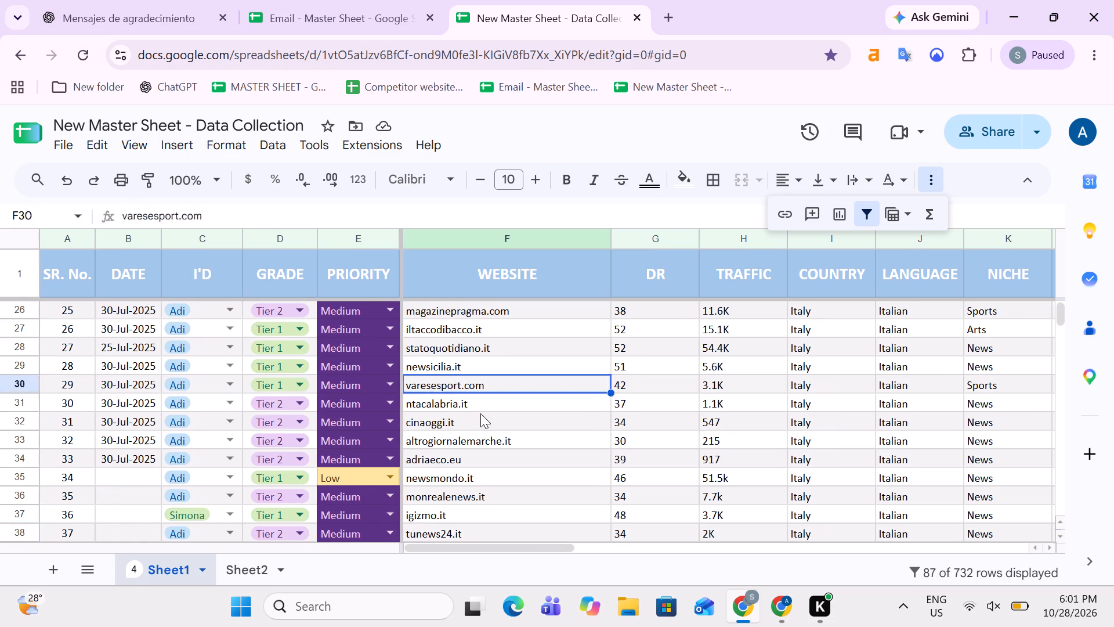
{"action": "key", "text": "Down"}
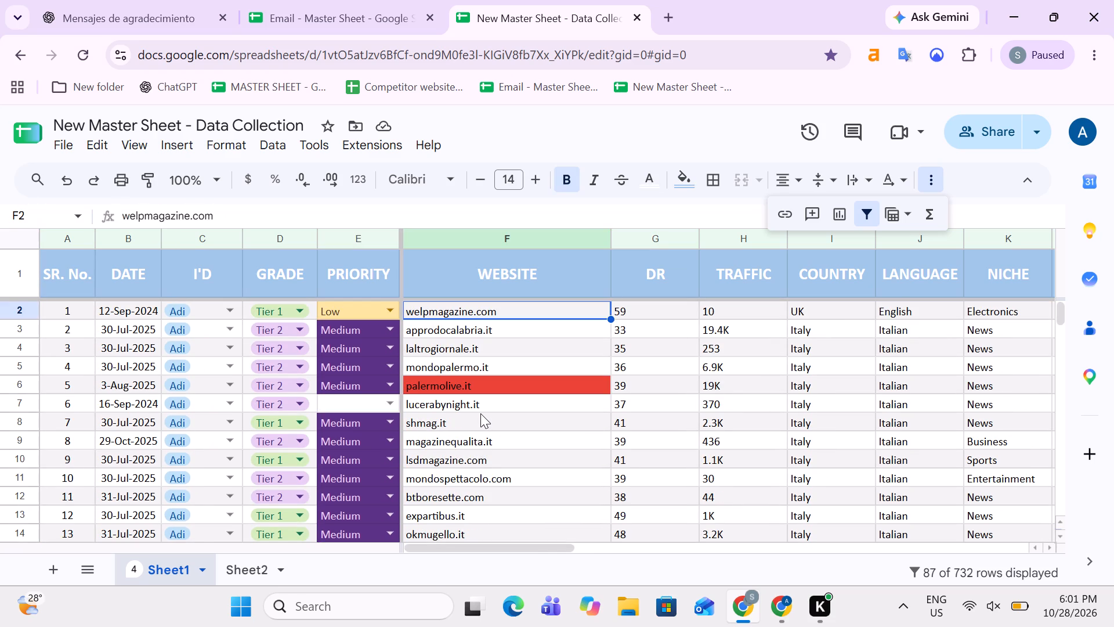
Look through the Website column of the filtered Romanian entries, from the last rows up to atitudineadincalarasi.ro.
{"action": "key", "text": "ctrl+Down"}
{"action": "key", "text": "Down"}
{"action": "key", "text": "Down"}
{"action": "key", "text": "Down"}
{"action": "key", "text": "Down"}
{"action": "key", "text": "Down"}
{"action": "key", "text": "Up"}
{"action": "key", "text": "Up"}
{"action": "key", "text": "Up"}
{"action": "key", "text": "Up"}
{"action": "key", "text": "Up"}
{"action": "key", "text": "Up"}
{"action": "key", "text": "Up"}
{"action": "key", "text": "Up"}
{"action": "key", "text": "Up"}
{"action": "key", "text": "Up"}
{"action": "key", "text": "Up"}
{"action": "key", "text": "Up"}
{"action": "key", "text": "Up"}
{"action": "key", "text": "Up"}
{"action": "key", "text": "Up"}
{"action": "key", "text": "Up"}
{"action": "key", "text": "Up"}
{"action": "key", "text": "Up"}
{"action": "key", "text": "Up"}
{"action": "key", "text": "Up"}
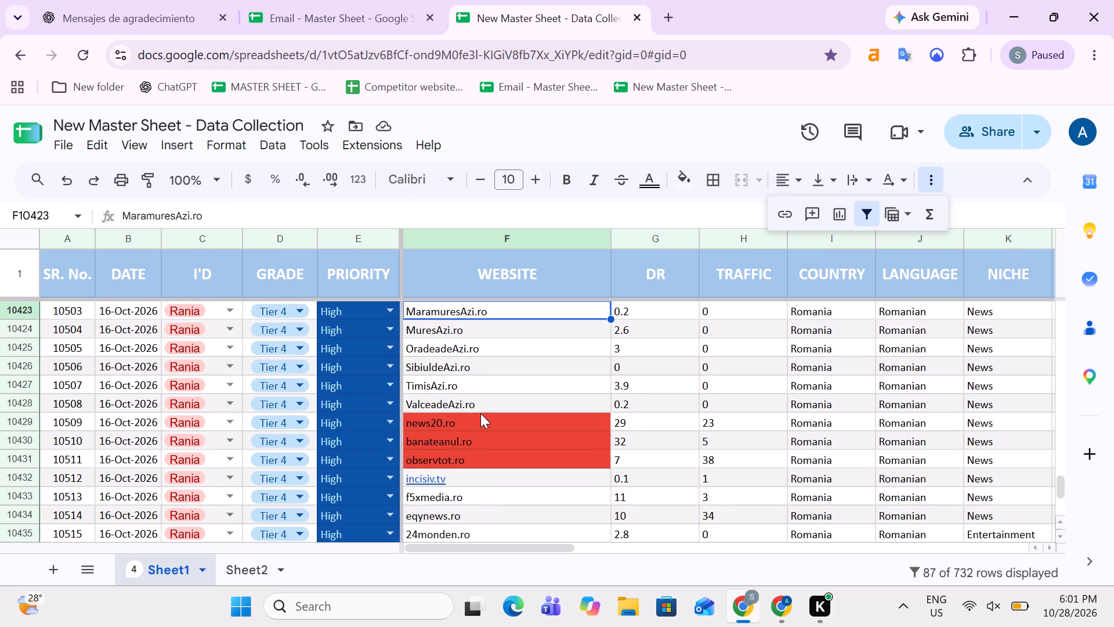
{"action": "key", "text": "Up"}
{"action": "key", "text": "Up"}
{"action": "key", "text": "Up"}
{"action": "key", "text": "Up"}
{"action": "key", "text": "Up"}
{"action": "key", "text": "Up"}
{"action": "key", "text": "Up"}
{"action": "key", "text": "Up"}
{"action": "key", "text": "Up"}
{"action": "key", "text": "Up"}
{"action": "key", "text": "Up"}
{"action": "key", "text": "Up"}
{"action": "key", "text": "Up"}
{"action": "key", "text": "Up"}
{"action": "key", "text": "Up"}
{"action": "key", "text": "Up"}
{"action": "key", "text": "Up"}
{"action": "key", "text": "Up"}
{"action": "key", "text": "Up"}
{"action": "key", "text": "Up"}
{"action": "key", "text": "Up"}
{"action": "key", "text": "Up"}
{"action": "key", "text": "Up"}
{"action": "key", "text": "Up"}
{"action": "key", "text": "Up"}
{"action": "key", "text": "Up"}
{"action": "key", "text": "Up"}
{"action": "key", "text": "Up"}
{"action": "key", "text": "Up"}
{"action": "key", "text": "Up"}
{"action": "key", "text": "Up"}
{"action": "key", "text": "Up"}
{"action": "key", "text": "Up"}
{"action": "key", "text": "Up"}
{"action": "key", "text": "Up"}
{"action": "key", "text": "Up"}
{"action": "key", "text": "Up"}
{"action": "key", "text": "Up"}
{"action": "key", "text": "Up"}
{"action": "key", "text": "Up"}
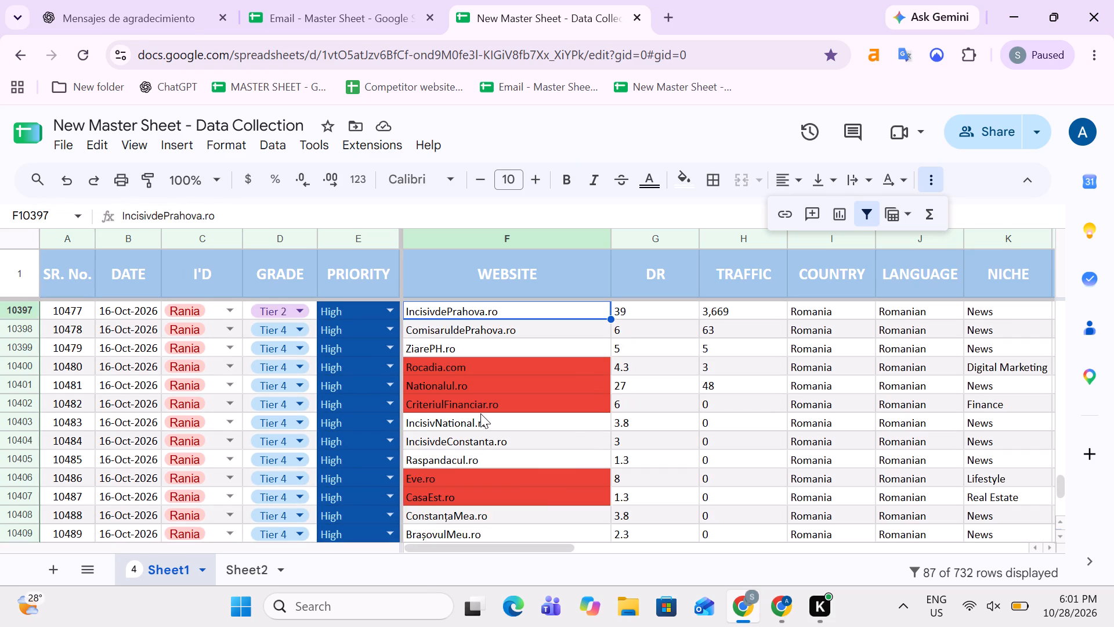
{"action": "key", "text": "Down"}
{"action": "key", "text": "Down"}
{"action": "key", "text": "Down"}
{"action": "key", "text": "Down"}
{"action": "key", "text": "Down"}
{"action": "key", "text": "Down"}
{"action": "key", "text": "Down"}
{"action": "key", "text": "Down"}
{"action": "key", "text": "Down"}
{"action": "key", "text": "Down"}
{"action": "key", "text": "Down"}
{"action": "key", "text": "Down"}
{"action": "key", "text": "Down"}
{"action": "key", "text": "Down"}
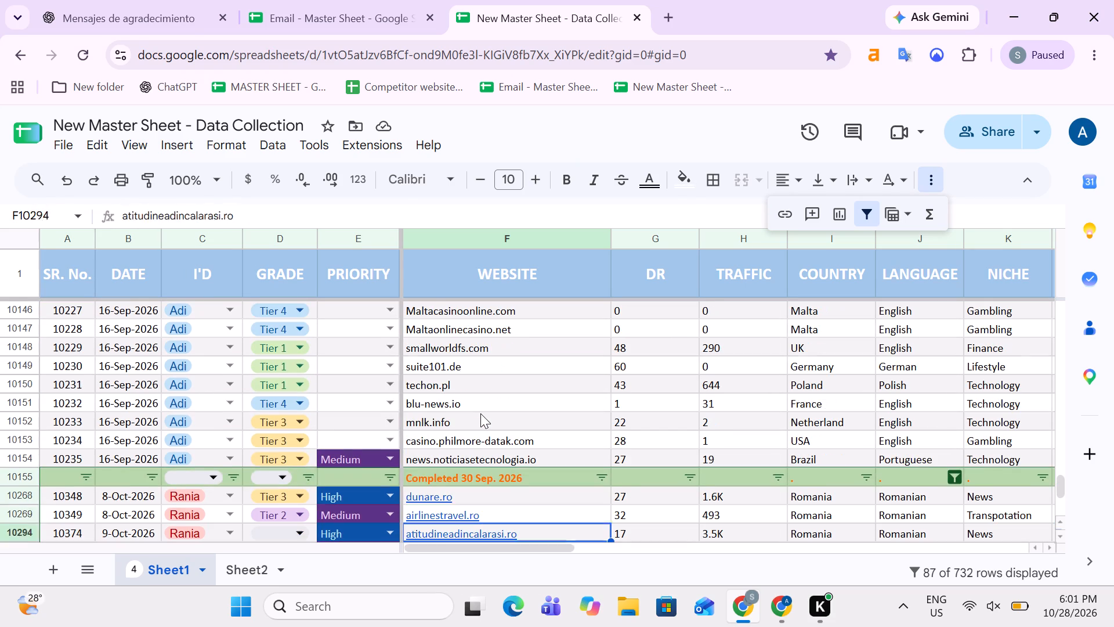
Select the Website cells of the filtered Romanian entries from dunare.ro down to check how many remain.
{"action": "key", "text": "Up"}
{"action": "key", "text": "Up"}
{"action": "key", "text": "ctrl+shift+Down"}
{"action": "key", "text": "Up"}
{"action": "key", "text": "Down"}
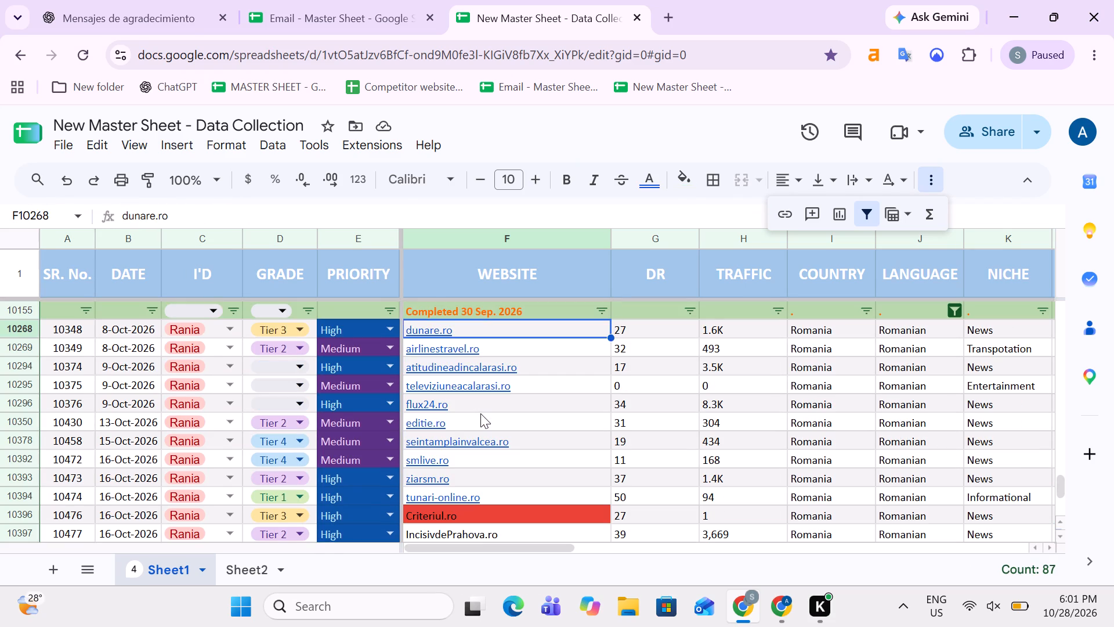
Go along the dunare.ro row to examine its details across to the Contact Details and File Version columns.
{"action": "key", "text": "Right"}
{"action": "key", "text": "Right"}
{"action": "key", "text": "Right"}
{"action": "key", "text": "Right"}
{"action": "key", "text": "Right"}
{"action": "key", "text": "Right"}
{"action": "key", "text": "Right"}
{"action": "key", "text": "Right"}
{"action": "key", "text": "Right"}
{"action": "key", "text": "Right"}
{"action": "key", "text": "Right"}
{"action": "key", "text": "Right"}
{"action": "key", "text": "Right"}
{"action": "key", "text": "Left"}
{"action": "key", "text": "Left"}
{"action": "key", "text": "Left"}
{"action": "key", "text": "Left"}
{"action": "key", "text": "Left"}
{"action": "key", "text": "Left"}
{"action": "key", "text": "Left"}
{"action": "key", "text": "Left"}
{"action": "key", "text": "Left"}
{"action": "key", "text": "Left"}
{"action": "key", "text": "Left"}
{"action": "key", "text": "Left"}
{"action": "key", "text": "Left"}
{"action": "key", "text": "Left"}
{"action": "key", "text": "Left"}
{"action": "key", "text": "Left"}
{"action": "key", "text": "Left"}
{"action": "key", "text": "Left"}
{"action": "key", "text": "Left"}
{"action": "key", "text": "Left"}
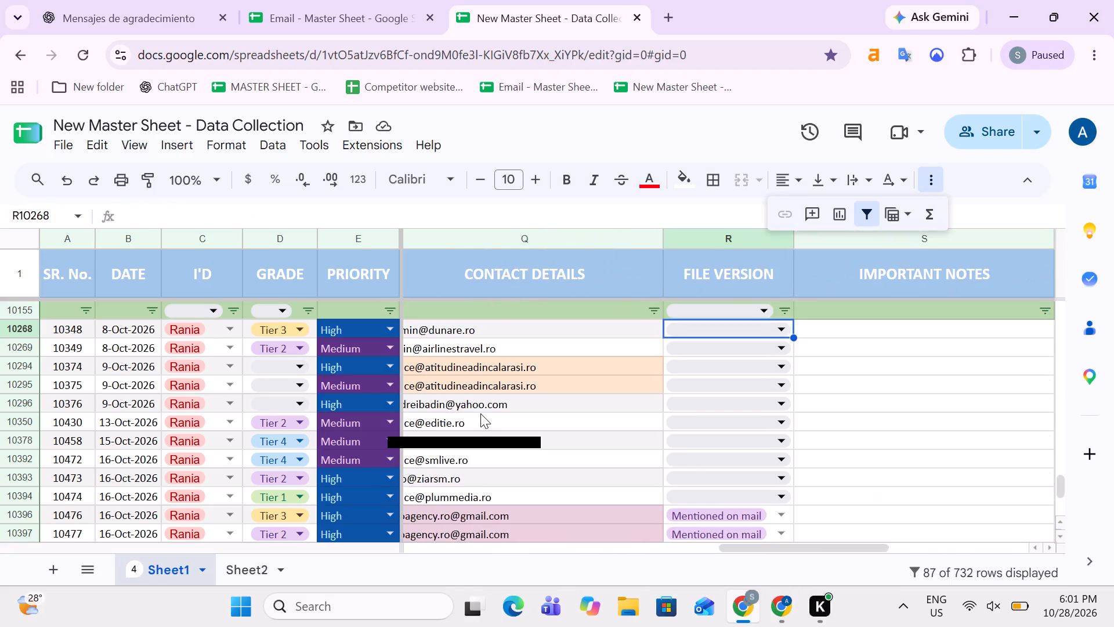
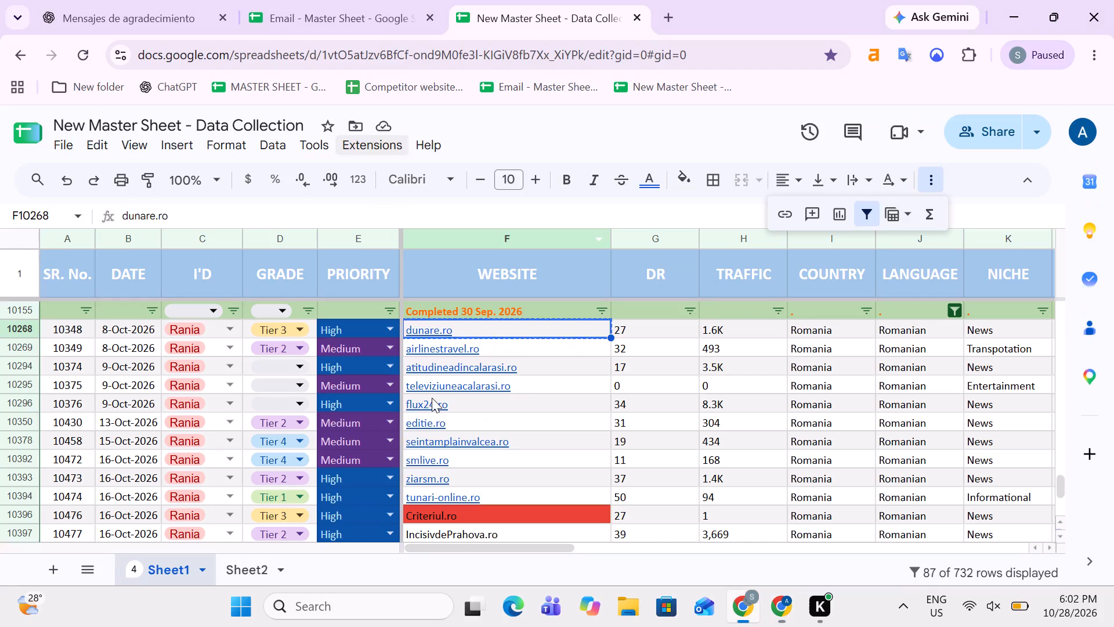
{"action": "key", "text": "Right"}
{"action": "key", "text": "Right"}
{"action": "key", "text": "Right"}
{"action": "key", "text": "Right"}
{"action": "key", "text": "Right"}
{"action": "key", "text": "Right"}
{"action": "key", "text": "Right"}
{"action": "key", "text": "Right"}
{"action": "key", "text": "Right"}
{"action": "key", "text": "Right"}
{"action": "key", "text": "Right"}
{"action": "key", "text": "Right"}
{"action": "key", "text": "Left"}
{"action": "key", "text": "Left"}
{"action": "key", "text": "Left"}
{"action": "key", "text": "Left"}
{"action": "key", "text": "Left"}
{"action": "key", "text": "Left"}
{"action": "key", "text": "Left"}
{"action": "key", "text": "Left"}
{"action": "key", "text": "Left"}
{"action": "key", "text": "Left"}
{"action": "key", "text": "Left"}
{"action": "key", "text": "Left"}
{"action": "key", "text": "Left"}
{"action": "key", "text": "Left"}
{"action": "key", "text": "Left"}
{"action": "key", "text": "Left"}
{"action": "key", "text": "Left"}
{"action": "key", "text": "Left"}
{"action": "key", "text": "Left"}
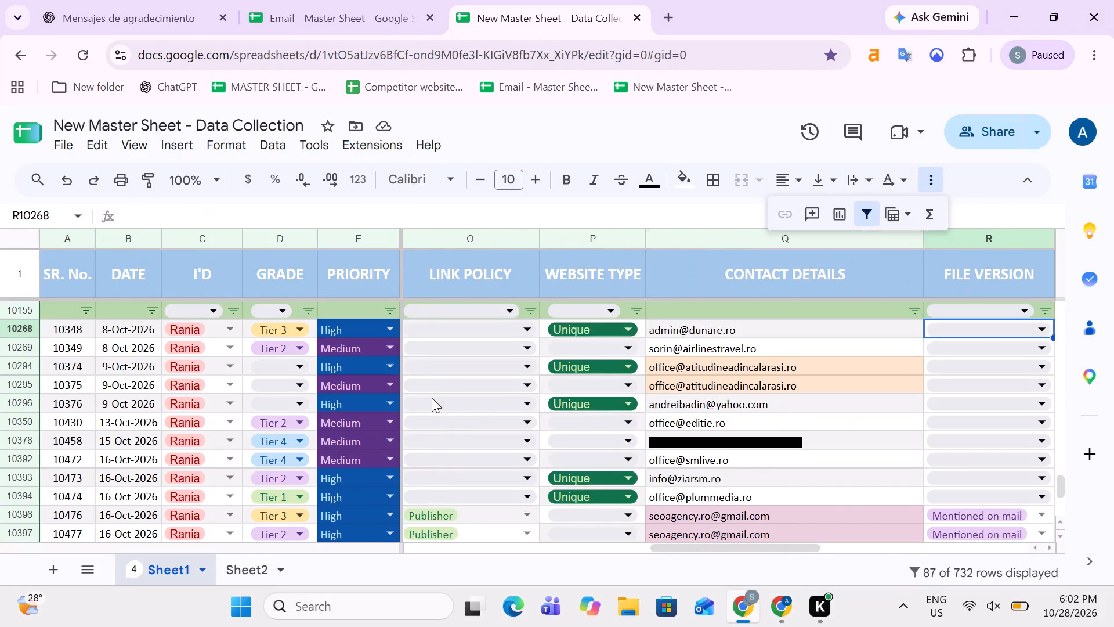
{"action": "key", "text": "Down"}
{"action": "key", "text": "Right"}
{"action": "key", "text": "Right"}
{"action": "key", "text": "Right"}
{"action": "key", "text": "Right"}
{"action": "key", "text": "Right"}
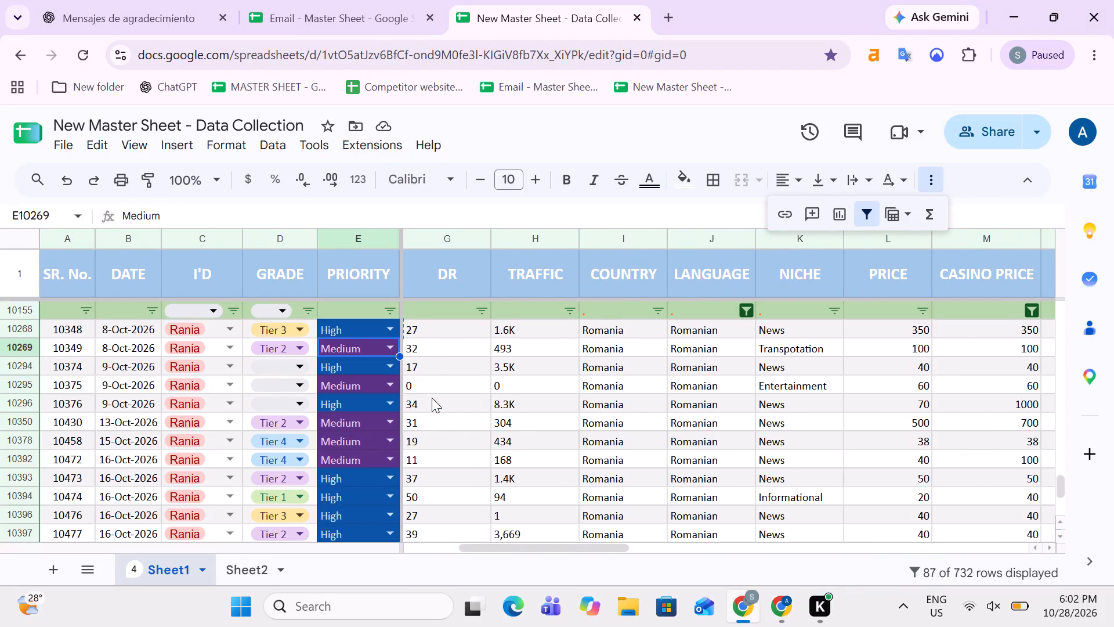
{"action": "key", "text": "Right"}
{"action": "key", "text": "Left"}
{"action": "key", "text": "ctrl+c"}
{"action": "key", "text": "alt+Tab"}
{"action": "left_click", "coordinate": [559, 109]}
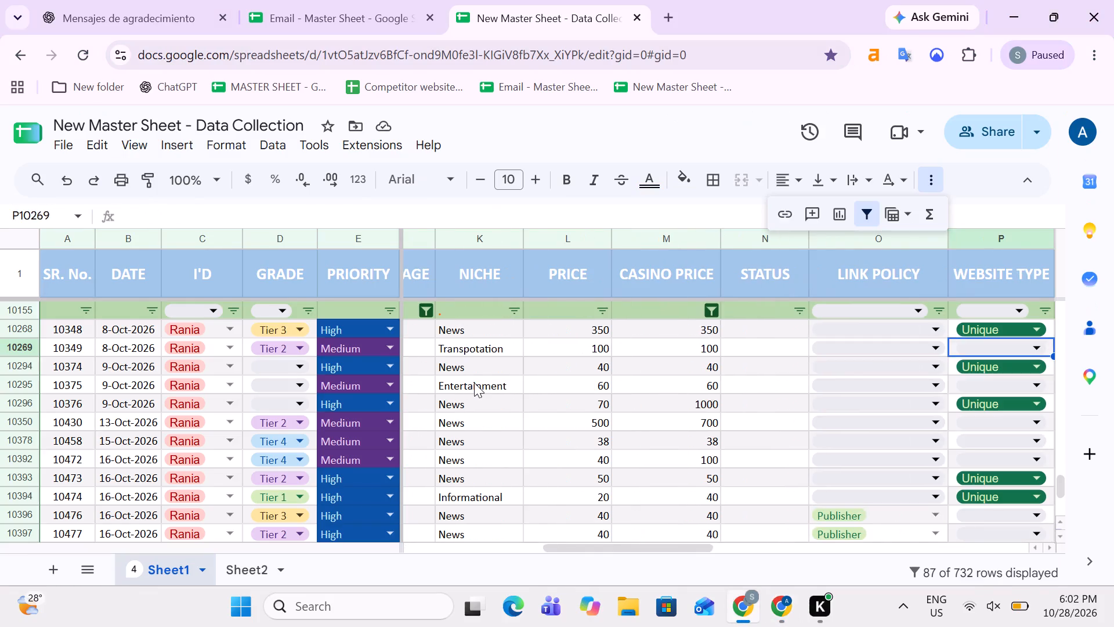
{"action": "key", "text": "Down"}
{"action": "key", "text": "Left"}
{"action": "key", "text": "Left"}
{"action": "key", "text": "Left"}
{"action": "key", "text": "Left"}
{"action": "key", "text": "Left"}
{"action": "key", "text": "Left"}
{"action": "key", "text": "Left"}
{"action": "key", "text": "Left"}
{"action": "key", "text": "Left"}
{"action": "key", "text": "Left"}
{"action": "key", "text": "Left"}
{"action": "key", "text": "Left"}
{"action": "key", "text": "Left"}
{"action": "key", "text": "Left"}
{"action": "key", "text": "Left"}
{"action": "key", "text": "Left"}
{"action": "key", "text": "Left"}
{"action": "key", "text": "Right"}
{"action": "key", "text": "Right"}
{"action": "key", "text": "Right"}
{"action": "key", "text": "Right"}
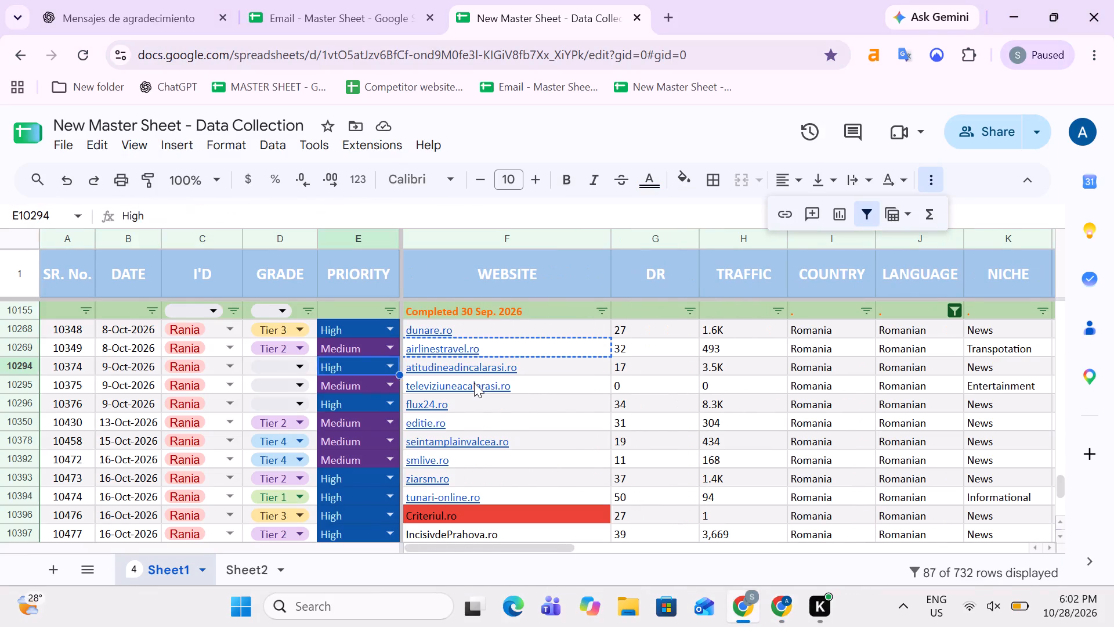
{"action": "key", "text": "Right"}
{"action": "key", "text": "ctrl+c"}
{"action": "key", "text": "alt+Tab"}
{"action": "left_click", "coordinate": [572, 97]}
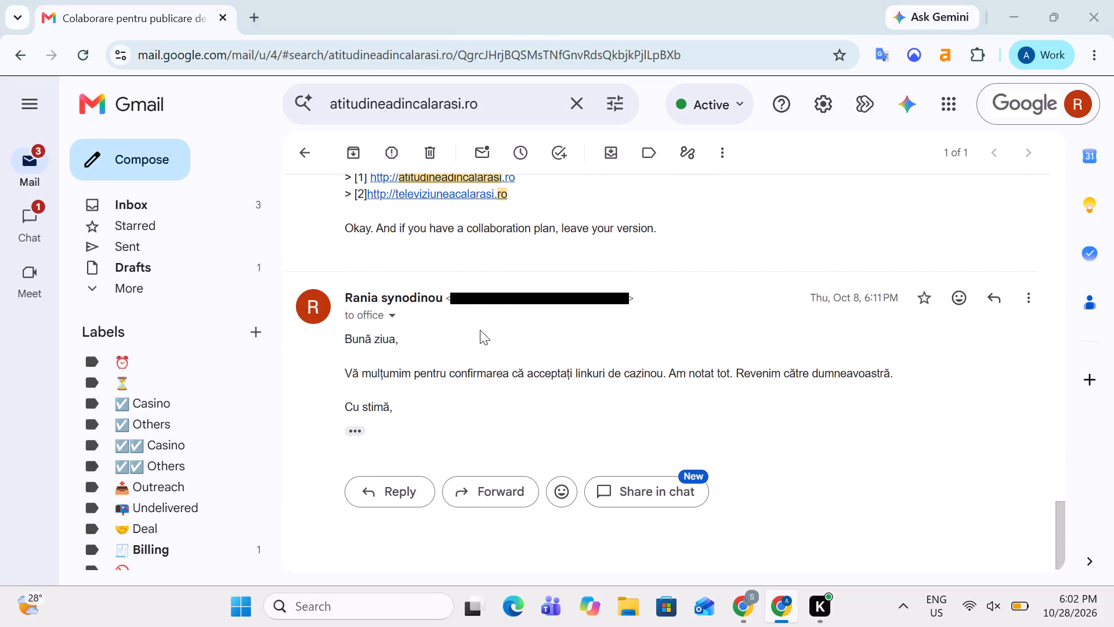
{"action": "key", "text": "Right"}
{"action": "key", "text": "Right"}
{"action": "key", "text": "Right"}
{"action": "key", "text": "Right"}
{"action": "key", "text": "Right"}
{"action": "key", "text": "Right"}
{"action": "key", "text": "Right"}
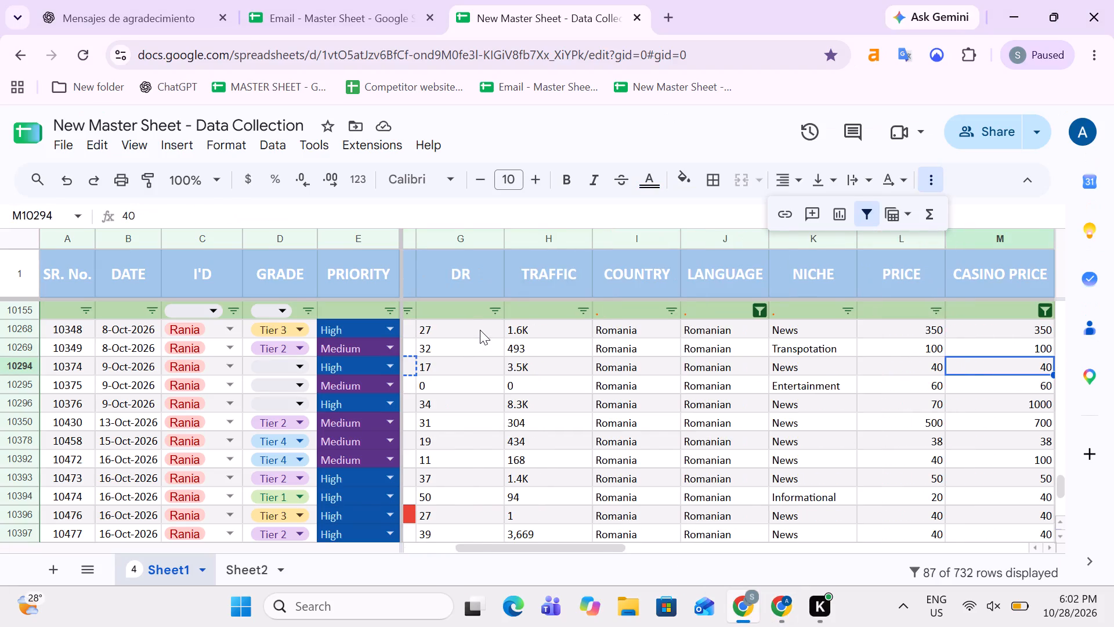
{"action": "key", "text": "Right"}
{"action": "key", "text": "Right"}
{"action": "key", "text": "Right"}
{"action": "key", "text": "Right"}
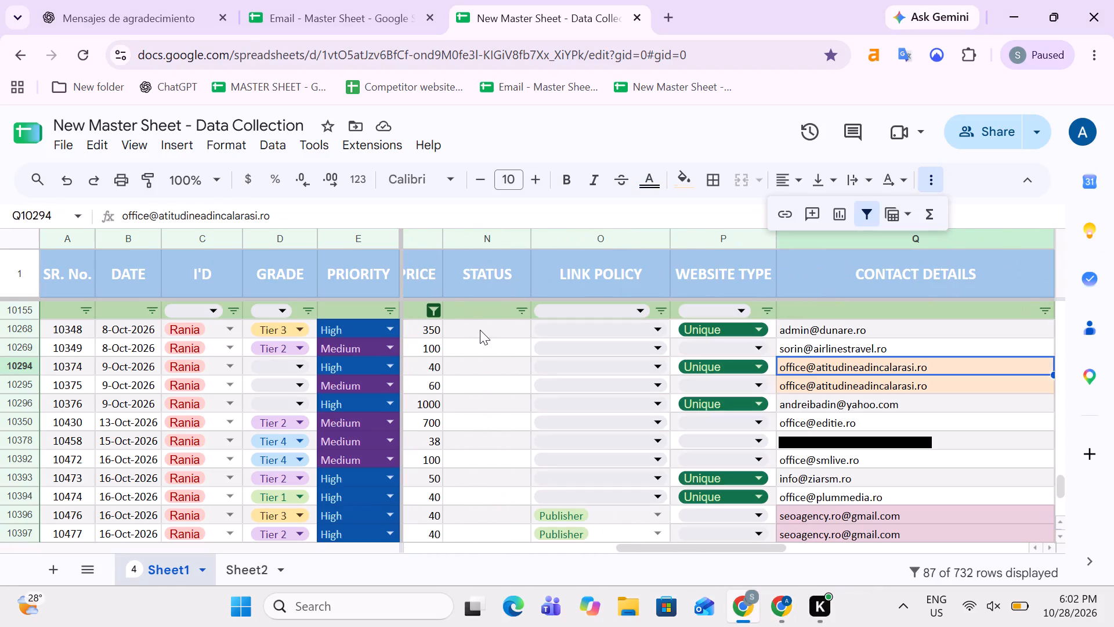
{"action": "key", "text": "Down"}
{"action": "key", "text": "Down"}
{"action": "key", "text": "Left"}
{"action": "key", "text": "Left"}
{"action": "key", "text": "Left"}
{"action": "key", "text": "Left"}
{"action": "key", "text": "Left"}
{"action": "key", "text": "Left"}
{"action": "key", "text": "Left"}
{"action": "key", "text": "Left"}
{"action": "key", "text": "Left"}
{"action": "key", "text": "Left"}
{"action": "key", "text": "Left"}
{"action": "key", "text": "Left"}
{"action": "key", "text": "Left"}
{"action": "key", "text": "Left"}
{"action": "key", "text": "Left"}
{"action": "key", "text": "Left"}
{"action": "key", "text": "Right"}
{"action": "key", "text": "Right"}
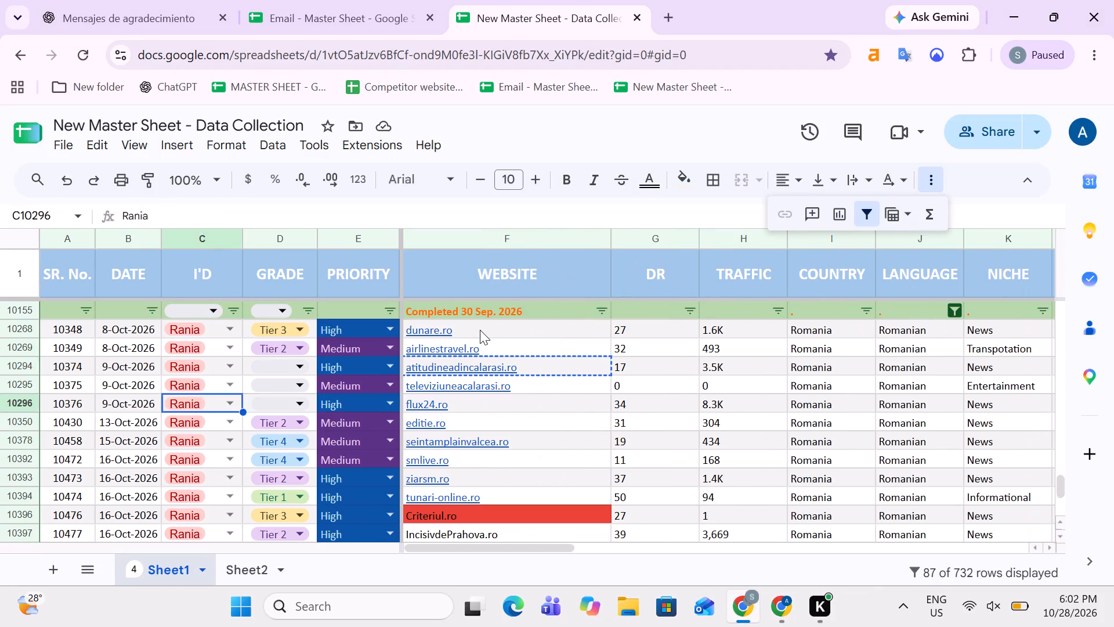
{"action": "key", "text": "Right"}
{"action": "key", "text": "Right"}
{"action": "key", "text": "Right"}
{"action": "key", "text": "ctrl+c"}
{"action": "key", "text": "alt+Tab"}
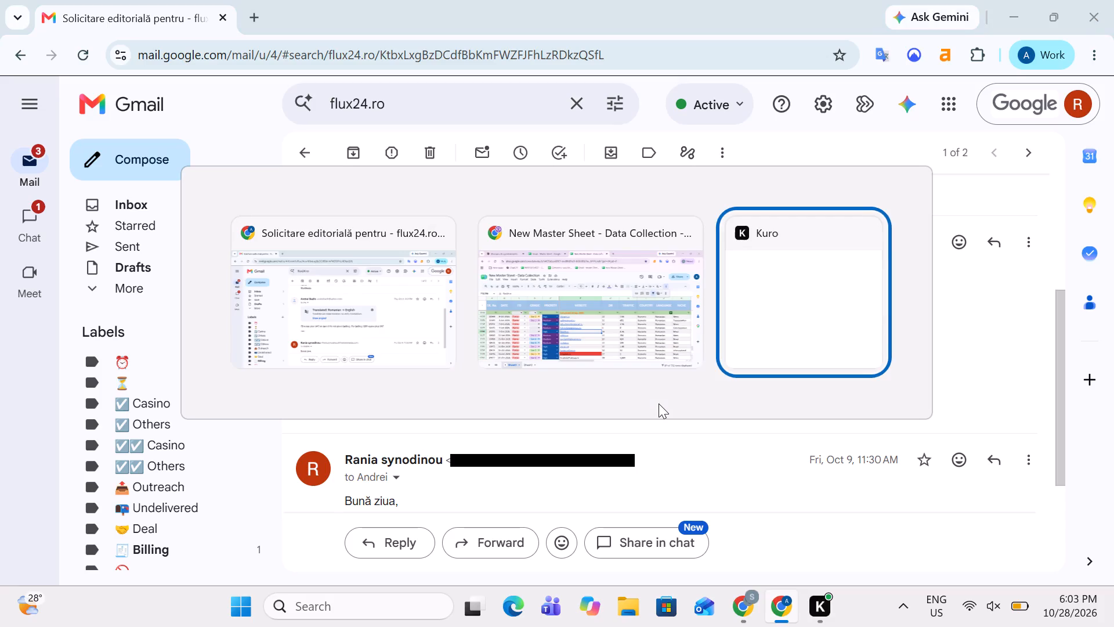
{"action": "key", "text": "Left"}
{"action": "key", "text": "Return"}
{"action": "key", "text": "Right"}
{"action": "key", "text": "Right"}
{"action": "key", "text": "Right"}
{"action": "key", "text": "Right"}
{"action": "key", "text": "Right"}
{"action": "key", "text": "Right"}
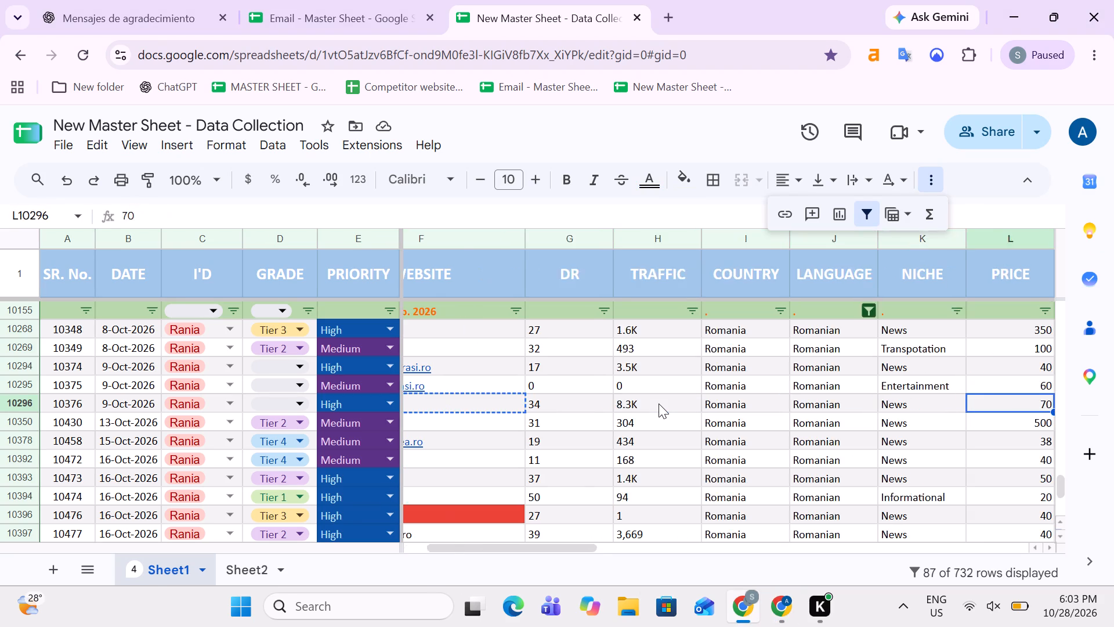
{"action": "key", "text": "Right"}
{"action": "key", "text": "Right"}
{"action": "key", "text": "Right"}
{"action": "key", "text": "Right"}
Copy the website editie.ro from row 10350 and search Gmail for it.
{"action": "key", "text": "Down"}
{"action": "key", "text": "Left"}
{"action": "key", "text": "Left"}
{"action": "key", "text": "Left"}
{"action": "key", "text": "Left"}
{"action": "key", "text": "Left"}
{"action": "key", "text": "Left"}
{"action": "key", "text": "Left"}
{"action": "key", "text": "Left"}
{"action": "key", "text": "Left"}
{"action": "key", "text": "Left"}
{"action": "key", "text": "Left"}
{"action": "key", "text": "Left"}
{"action": "key", "text": "Left"}
{"action": "key", "text": "Left"}
{"action": "key", "text": "Left"}
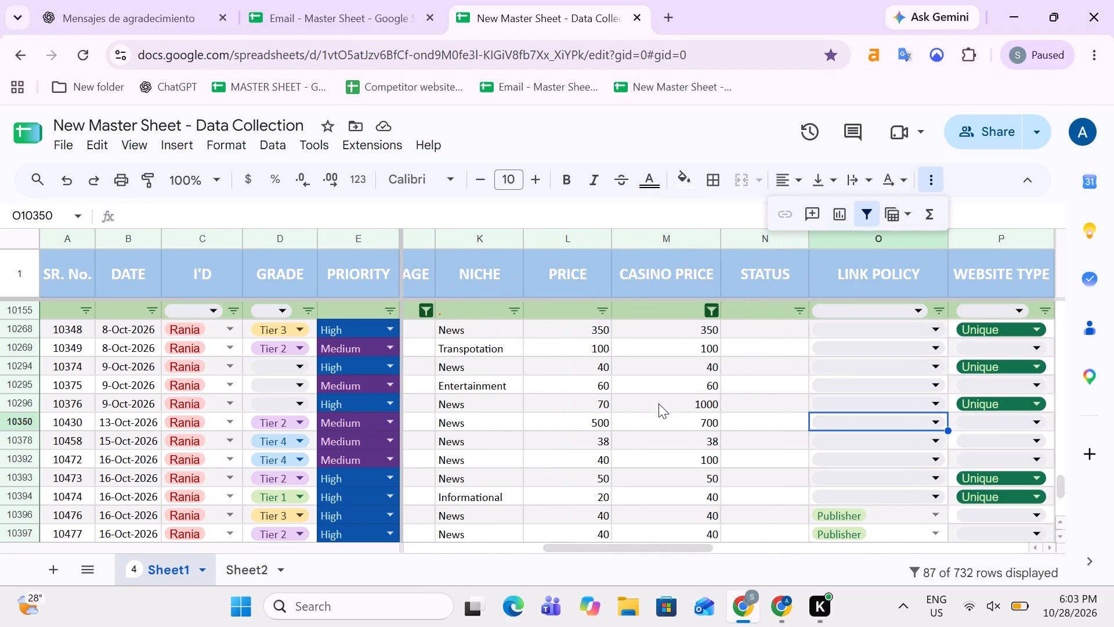
{"action": "key", "text": "Right"}
{"action": "key", "text": "Right"}
{"action": "key", "text": "Right"}
{"action": "key", "text": "Right"}
{"action": "key", "text": "Right"}
{"action": "key", "text": "ctrl+c"}
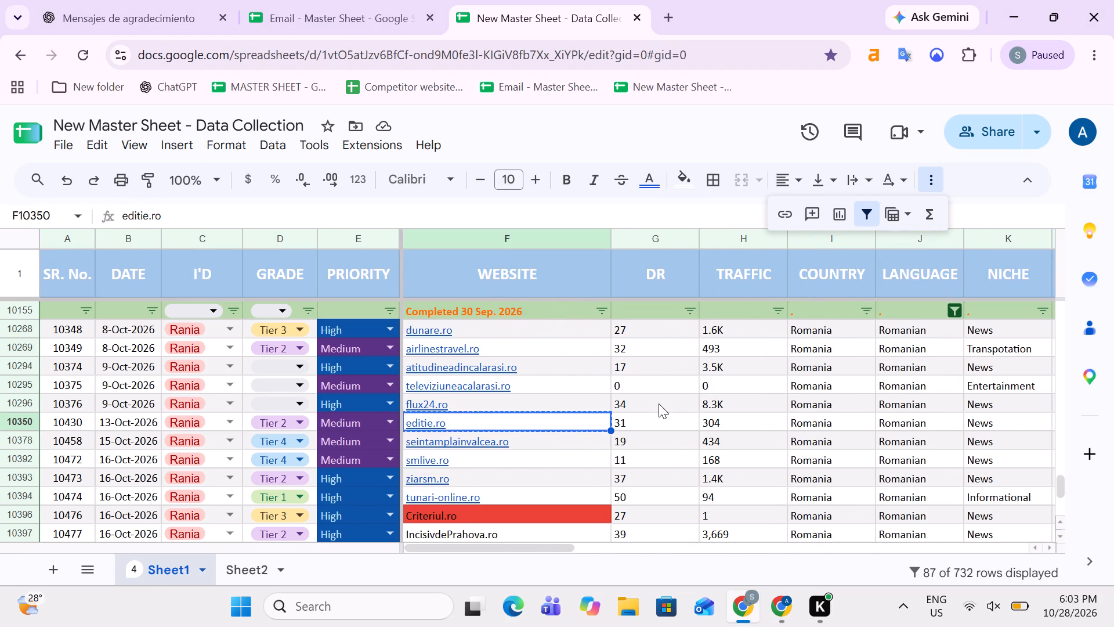
{"action": "key", "text": "alt+Tab"}
{"action": "left_click", "coordinate": [591, 106]}
{"action": "key", "text": "ctrl+v"}
{"action": "key", "text": "Return"}
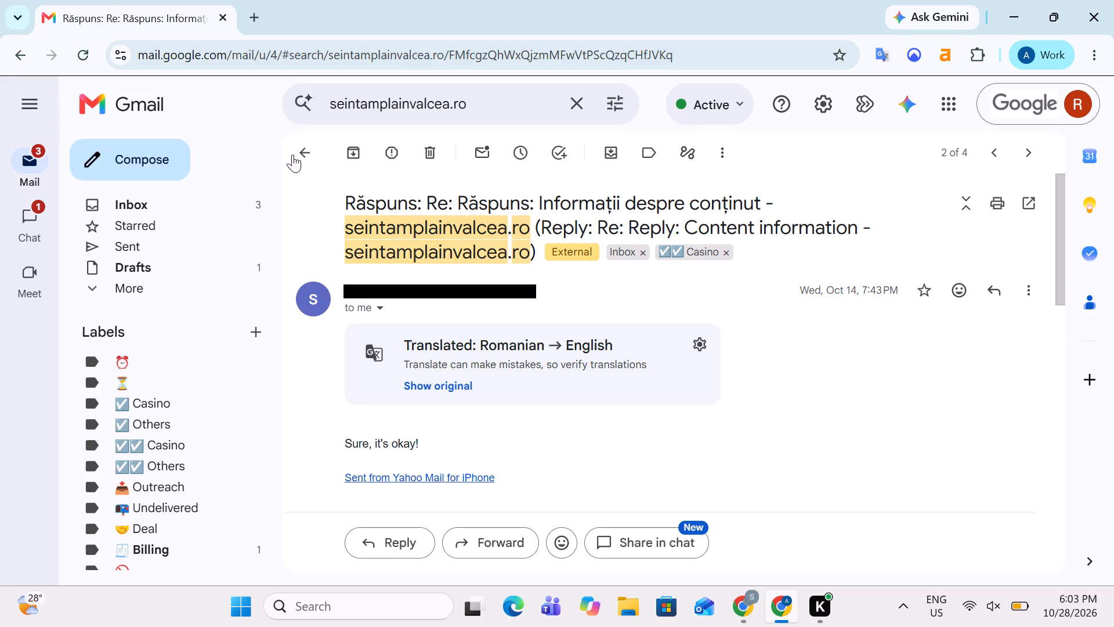
Open the first seintamplainvalcea.ro conversation in the search results and read the publisher's price reply and the follow-up messages about casino links.
{"action": "left_click", "coordinate": [296, 150]}
{"action": "left_click", "coordinate": [399, 283]}
{"action": "scroll", "coordinate": [488, 370], "scroll_direction": "down", "scroll_amount": 2}
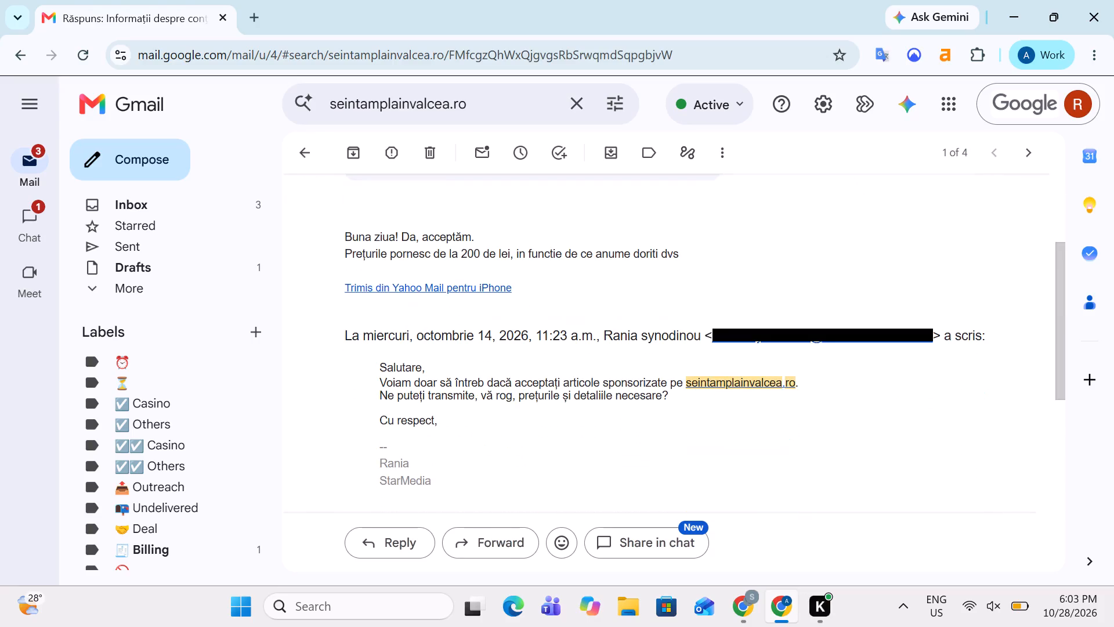
{"action": "scroll", "coordinate": [446, 319], "scroll_direction": "up", "scroll_amount": 1}
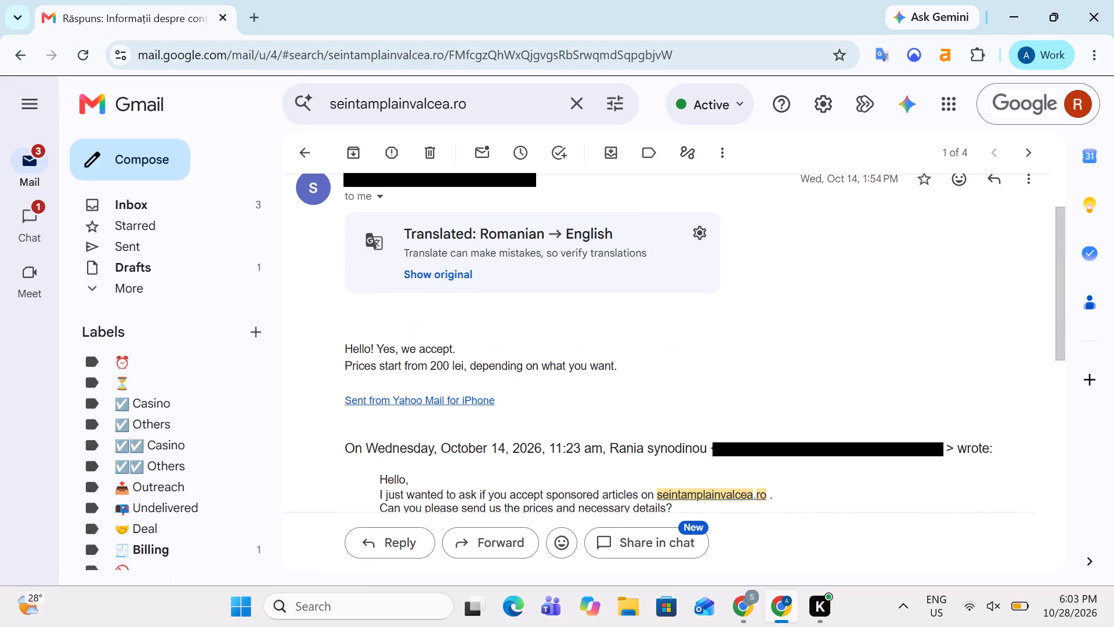
{"action": "scroll", "coordinate": [472, 357], "scroll_direction": "down", "scroll_amount": 9}
{"action": "scroll", "coordinate": [500, 424], "scroll_direction": "up", "scroll_amount": 1}
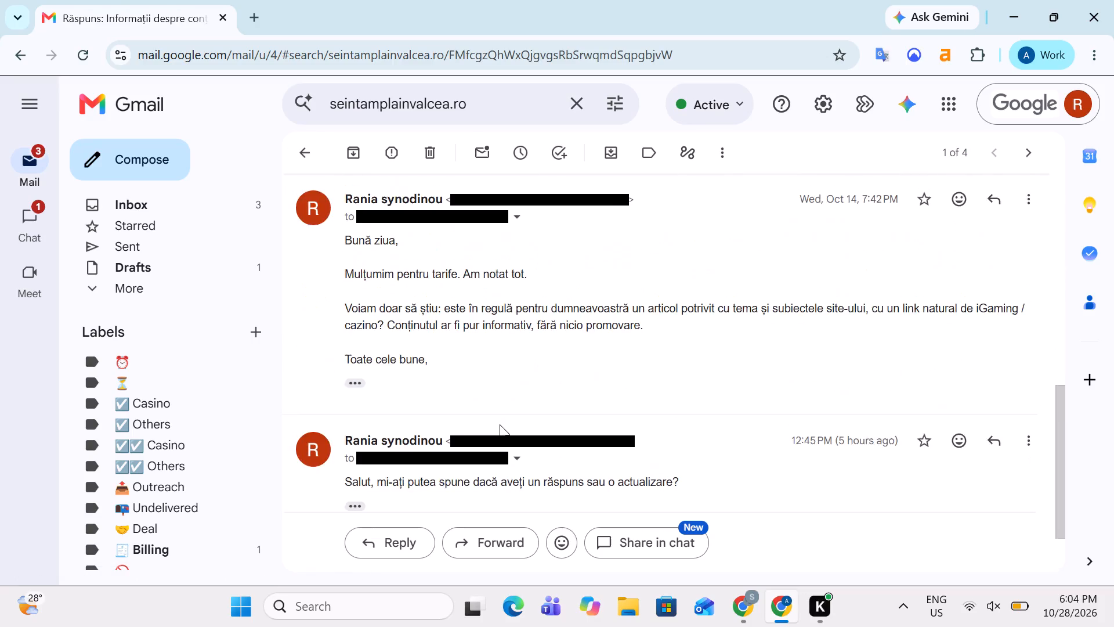
{"action": "scroll", "coordinate": [500, 424], "scroll_direction": "up", "scroll_amount": 1}
{"action": "scroll", "coordinate": [500, 424], "scroll_direction": "down", "scroll_amount": 3}
{"action": "scroll", "coordinate": [522, 427], "scroll_direction": "up", "scroll_amount": 1}
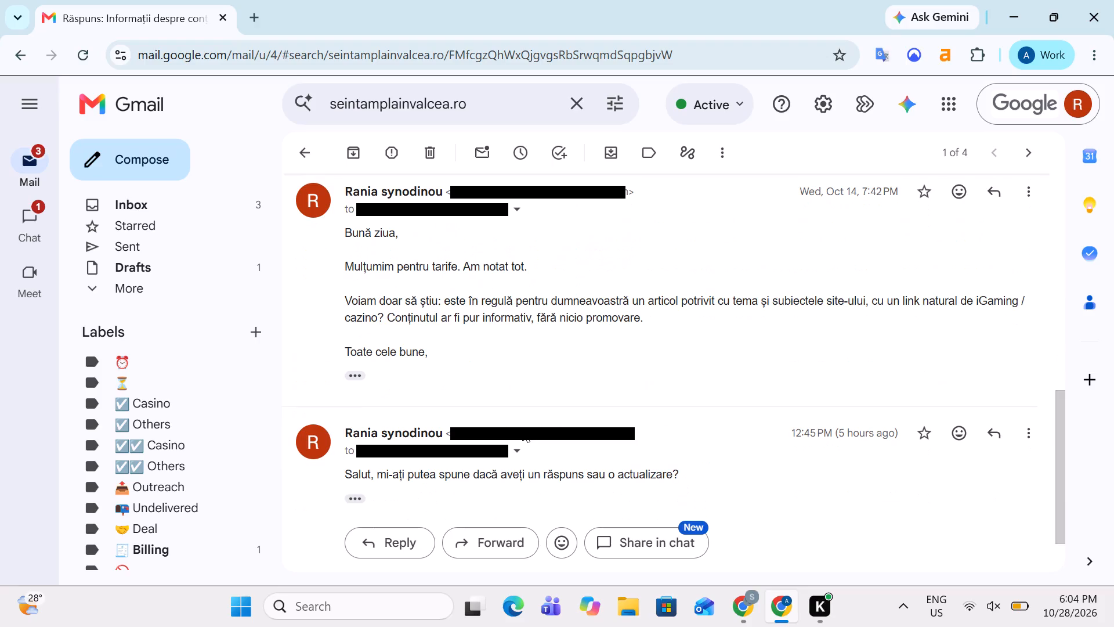
{"action": "scroll", "coordinate": [522, 427], "scroll_direction": "up", "scroll_amount": 9}
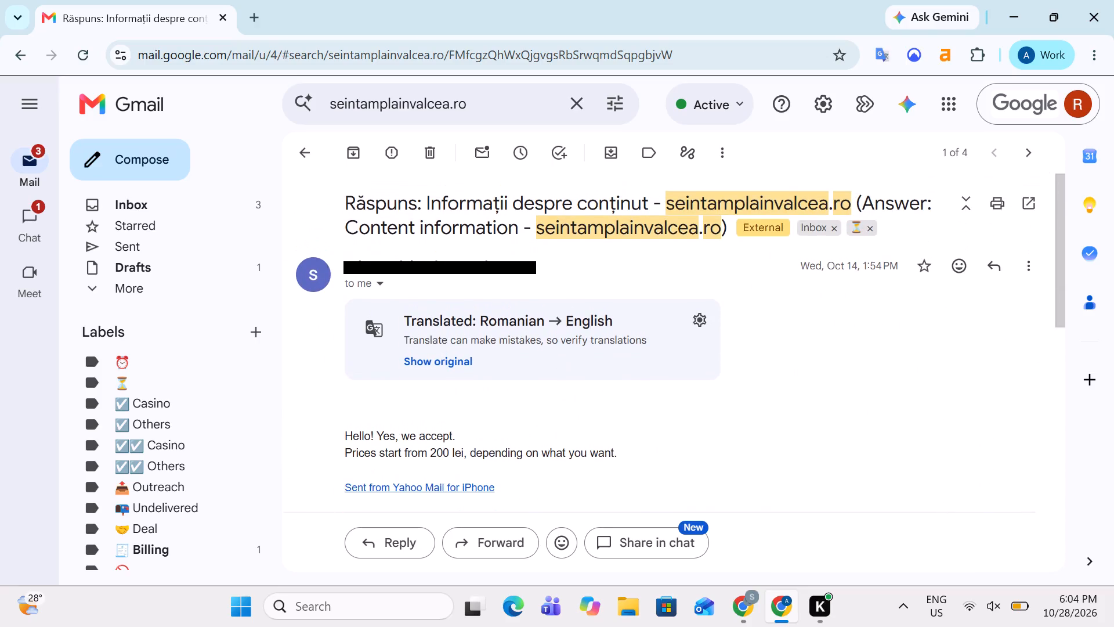
Replace the ⏳ label on the seintamplainvalcea.ro price conversation with ☑☑ Casino and return to the search results.
{"action": "left_click", "coordinate": [638, 156]}
{"action": "left_click", "coordinate": [665, 247]}
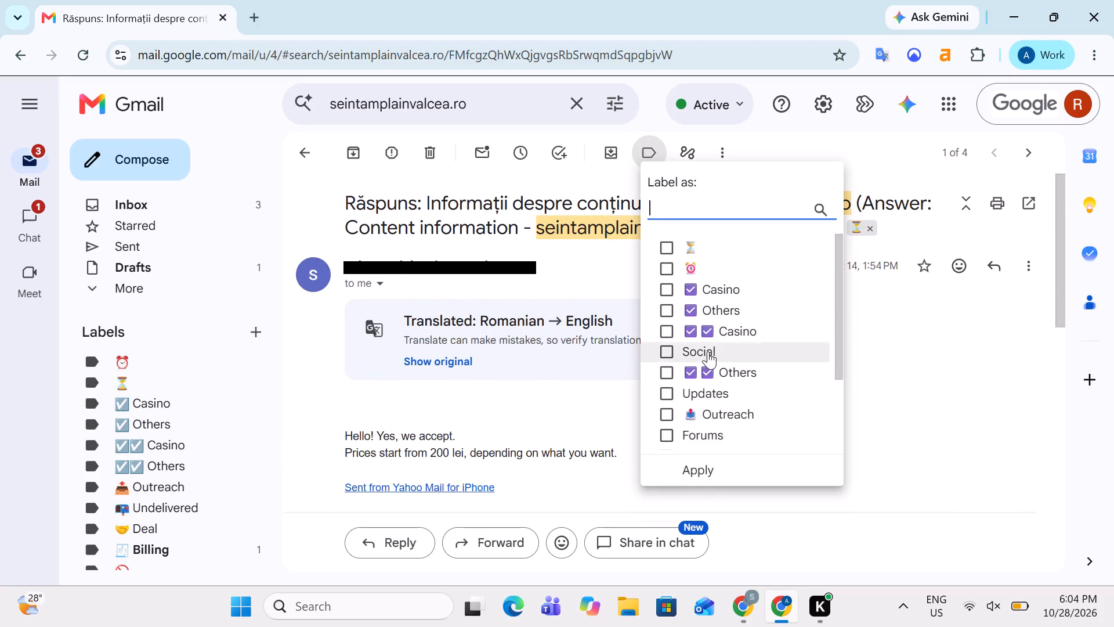
{"action": "left_click", "coordinate": [719, 332]}
{"action": "scroll", "coordinate": [547, 369], "scroll_direction": "down", "scroll_amount": 3}
{"action": "scroll", "coordinate": [514, 385], "scroll_direction": "up", "scroll_amount": 1}
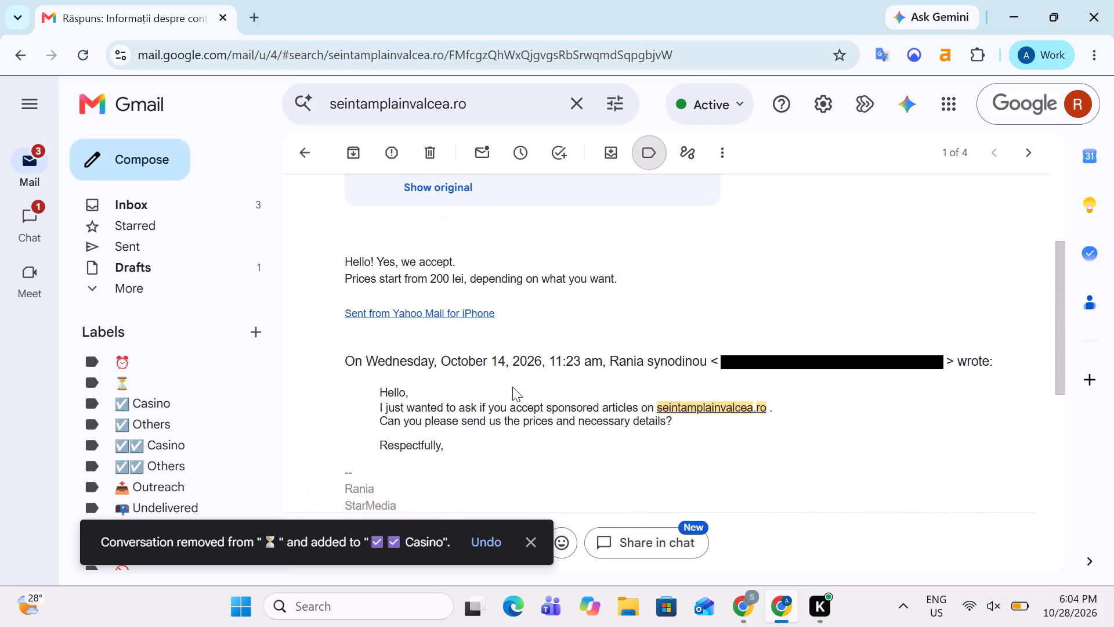
{"action": "scroll", "coordinate": [503, 407], "scroll_direction": "up", "scroll_amount": 1}
{"action": "left_click", "coordinate": [296, 157]}
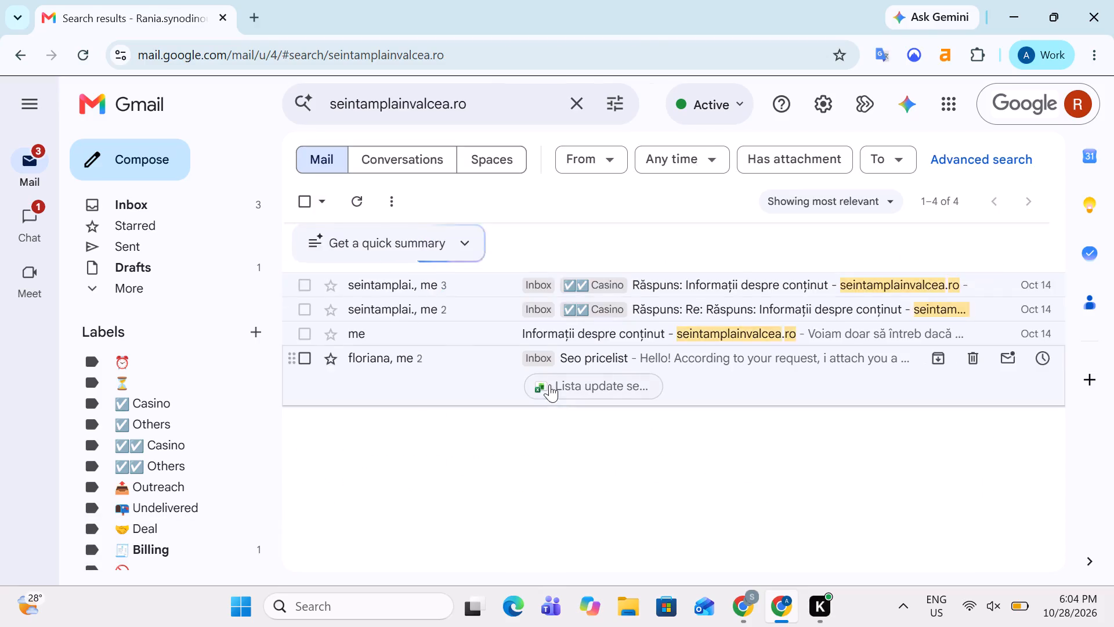
Switch to the New Master Sheet and move four cells along the current row to check its entries.
{"action": "key", "text": "alt+Tab"}
{"action": "key", "text": "Right"}
{"action": "key", "text": "Right"}
{"action": "key", "text": "Right"}
{"action": "key", "text": "Right"}
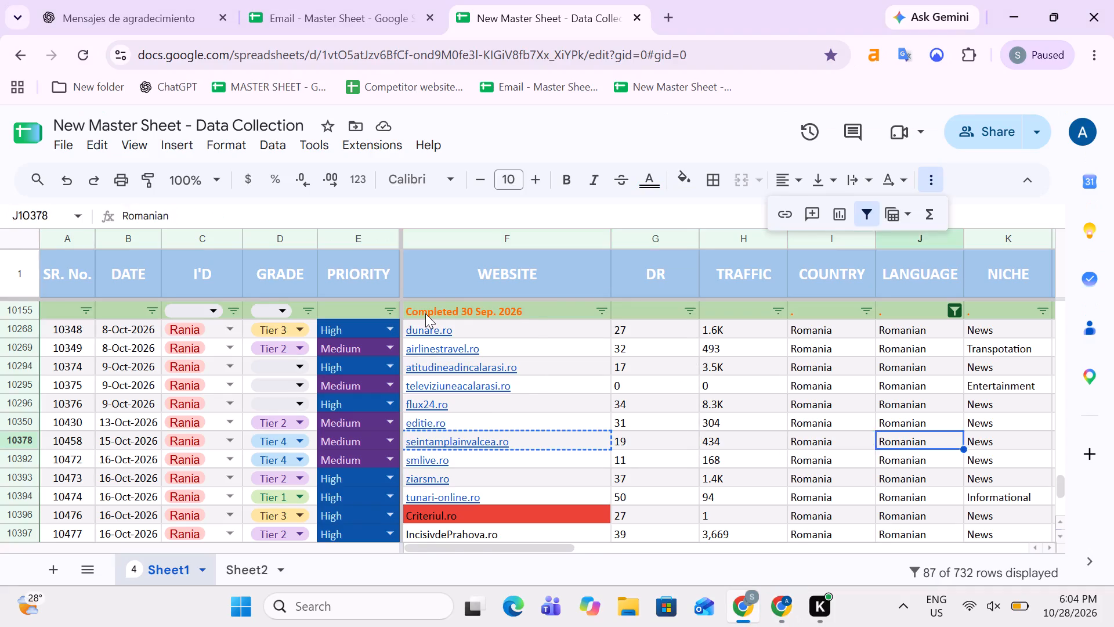
Check the seintamplainvalcea.ro row from Language across to Contact Details.
{"action": "key", "text": "Right"}
{"action": "key", "text": "Right"}
{"action": "key", "text": "Right"}
{"action": "key", "text": "Right"}
{"action": "key", "text": "Right"}
{"action": "key", "text": "Right"}
{"action": "key", "text": "Right"}
Go down to row 10392, look back along its entries and copy the website name smlive.ro.
{"action": "key", "text": "Down"}
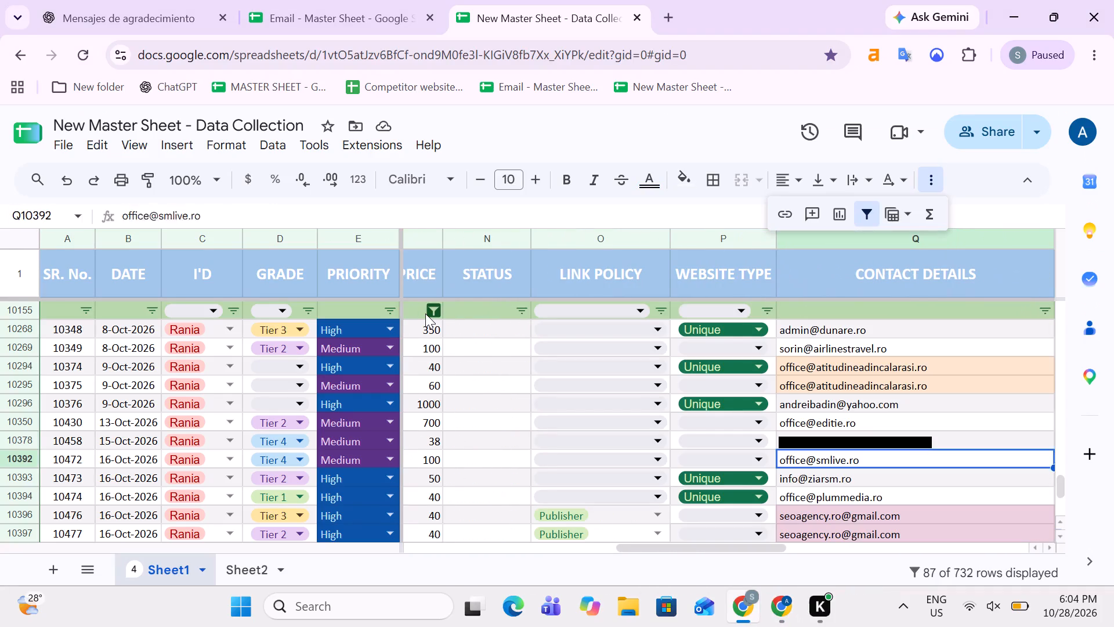
{"action": "key", "text": "Left"}
{"action": "key", "text": "Left"}
{"action": "key", "text": "Left"}
{"action": "key", "text": "Left"}
{"action": "key", "text": "Left"}
{"action": "key", "text": "Left"}
{"action": "key", "text": "Left"}
{"action": "key", "text": "Left"}
{"action": "key", "text": "Left"}
{"action": "key", "text": "Left"}
{"action": "key", "text": "Left"}
{"action": "key", "text": "Left"}
{"action": "key", "text": "Left"}
{"action": "key", "text": "Left"}
{"action": "key", "text": "Left"}
{"action": "key", "text": "Left"}
{"action": "key", "text": "Right"}
{"action": "key", "text": "Right"}
{"action": "key", "text": "Right"}
{"action": "key", "text": "Right"}
{"action": "key", "text": "Right"}
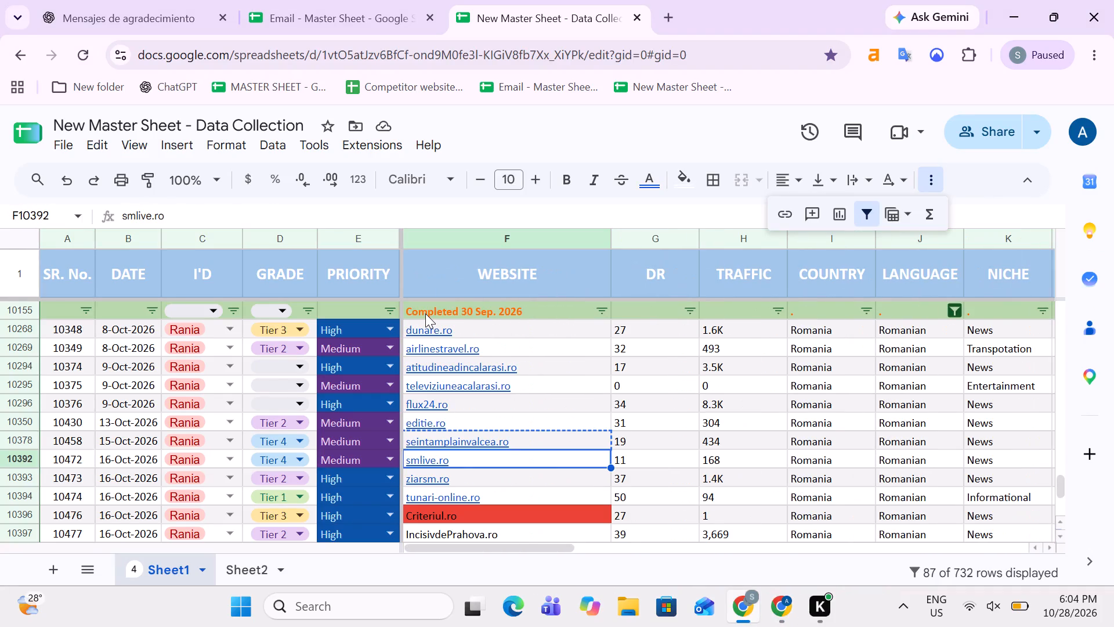
{"action": "key", "text": "ctrl+c"}
{"action": "key", "text": "alt+Tab"}
{"action": "left_click", "coordinate": [461, 280]}
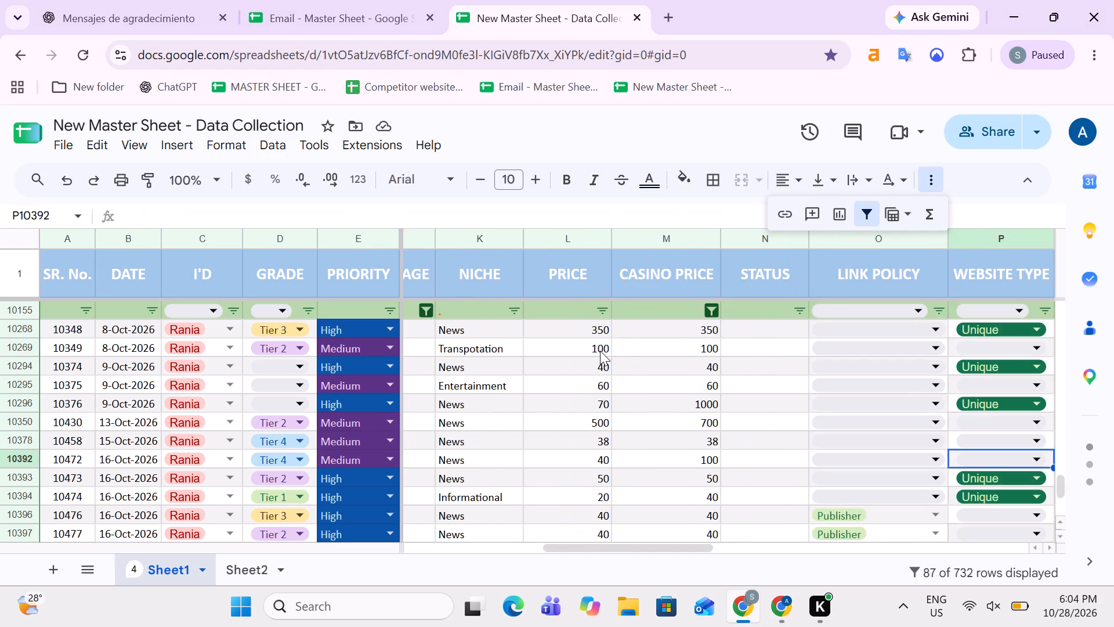
{"action": "key", "text": "Left"}
{"action": "key", "text": "Left"}
{"action": "key", "text": "Left"}
{"action": "key", "text": "Left"}
{"action": "key", "text": "Left"}
{"action": "key", "text": "Left"}
{"action": "key", "text": "Left"}
{"action": "key", "text": "Left"}
{"action": "key", "text": "Left"}
{"action": "key", "text": "Left"}
{"action": "key", "text": "Left"}
{"action": "key", "text": "Left"}
{"action": "key", "text": "Left"}
{"action": "key", "text": "Left"}
{"action": "key", "text": "Left"}
{"action": "key", "text": "Left"}
{"action": "key", "text": "Left"}
{"action": "key", "text": "Left"}
{"action": "key", "text": "Left"}
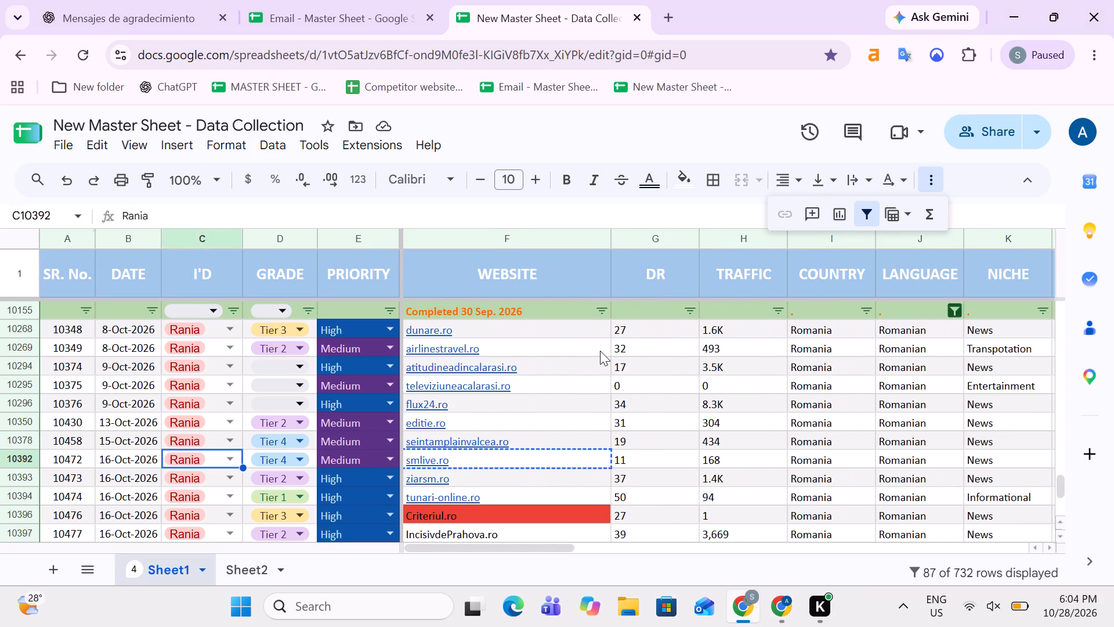
Copy the website name ziarsm.ro from row 10393 and search the Gmail mailbox for it.
{"action": "key", "text": "Right"}
{"action": "key", "text": "Right"}
{"action": "key", "text": "Right"}
{"action": "key", "text": "Right"}
{"action": "key", "text": "Right"}
{"action": "key", "text": "Down"}
{"action": "key", "text": "ctrl+c"}
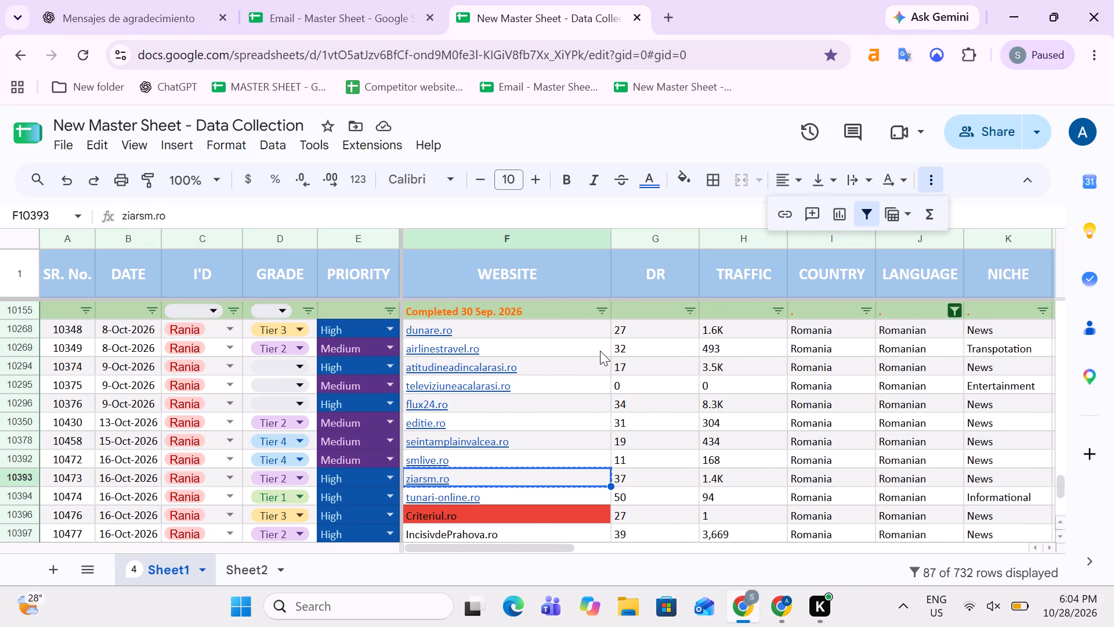
{"action": "key", "text": "alt+Tab"}
{"action": "left_click", "coordinate": [573, 102]}
{"action": "key", "text": "ctrl+v"}
{"action": "key", "text": "Return"}
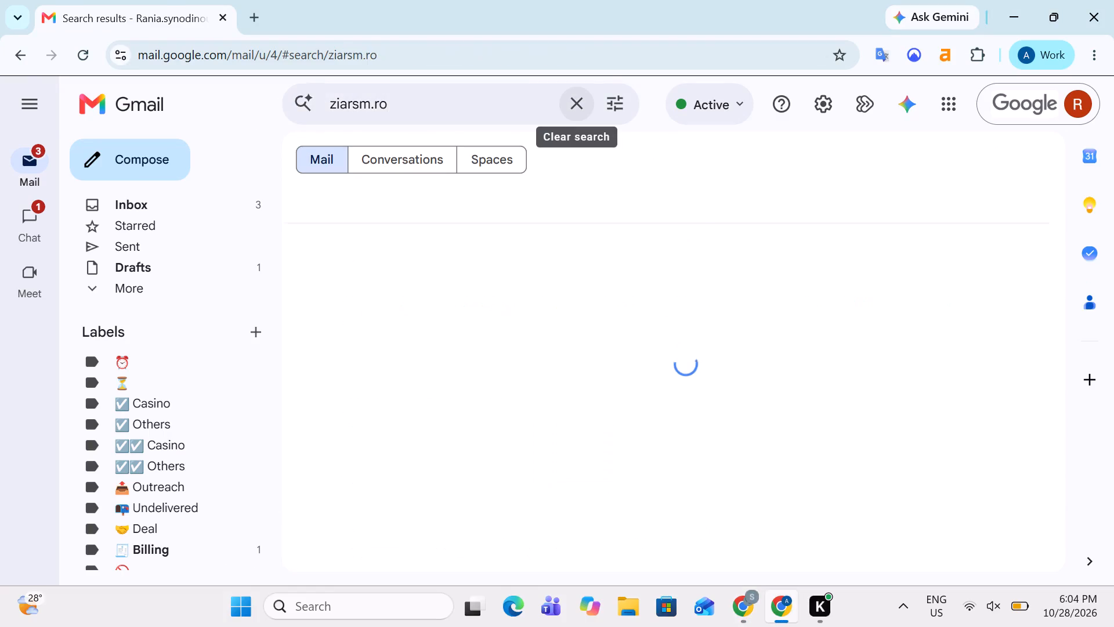
Open the ziarsm.ro conversation and read the exchange on casino articles, expanding Ziar SM's 16 Oct reply.
{"action": "left_click", "coordinate": [425, 296]}
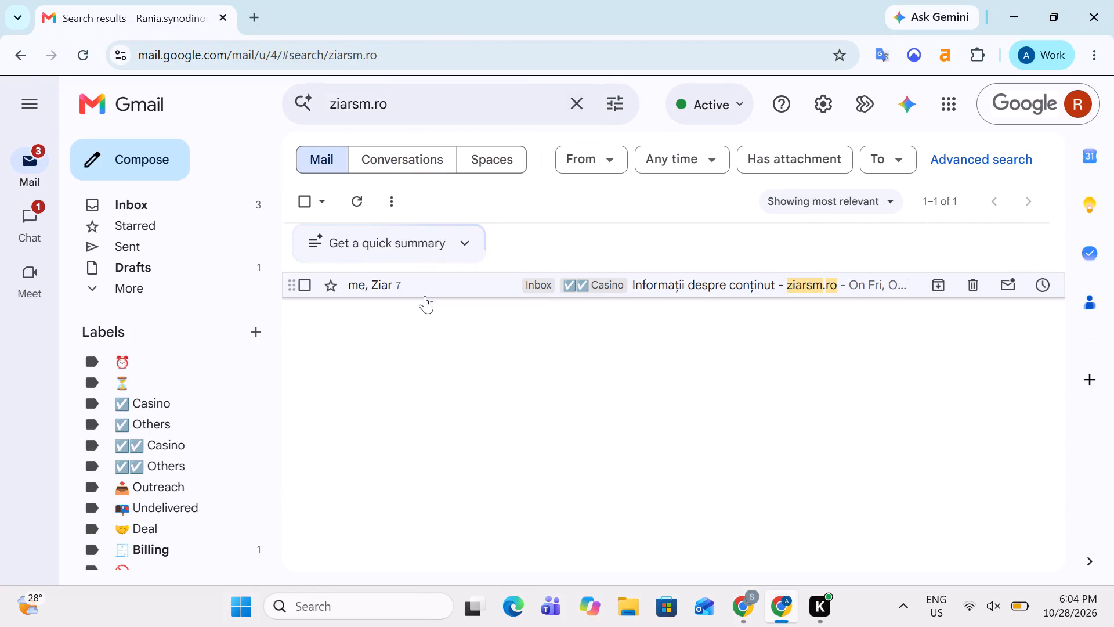
{"action": "scroll", "coordinate": [591, 327], "scroll_direction": "down", "scroll_amount": 4}
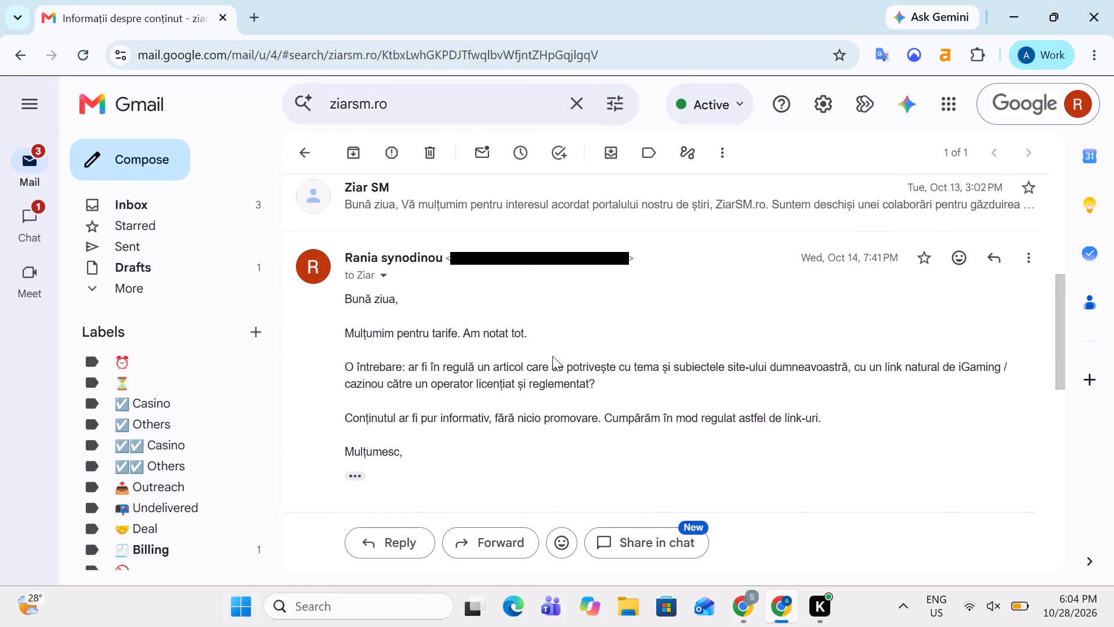
{"action": "scroll", "coordinate": [541, 360], "scroll_direction": "up", "scroll_amount": 1}
{"action": "scroll", "coordinate": [576, 305], "scroll_direction": "up", "scroll_amount": 2}
{"action": "scroll", "coordinate": [513, 408], "scroll_direction": "down", "scroll_amount": 3}
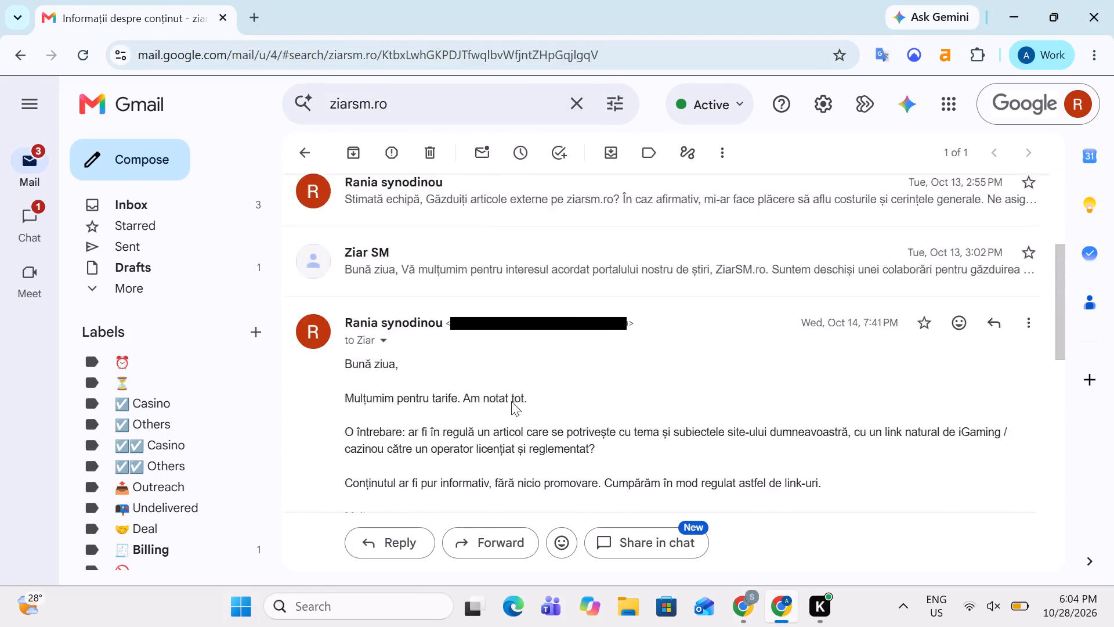
{"action": "scroll", "coordinate": [545, 312], "scroll_direction": "down", "scroll_amount": 3}
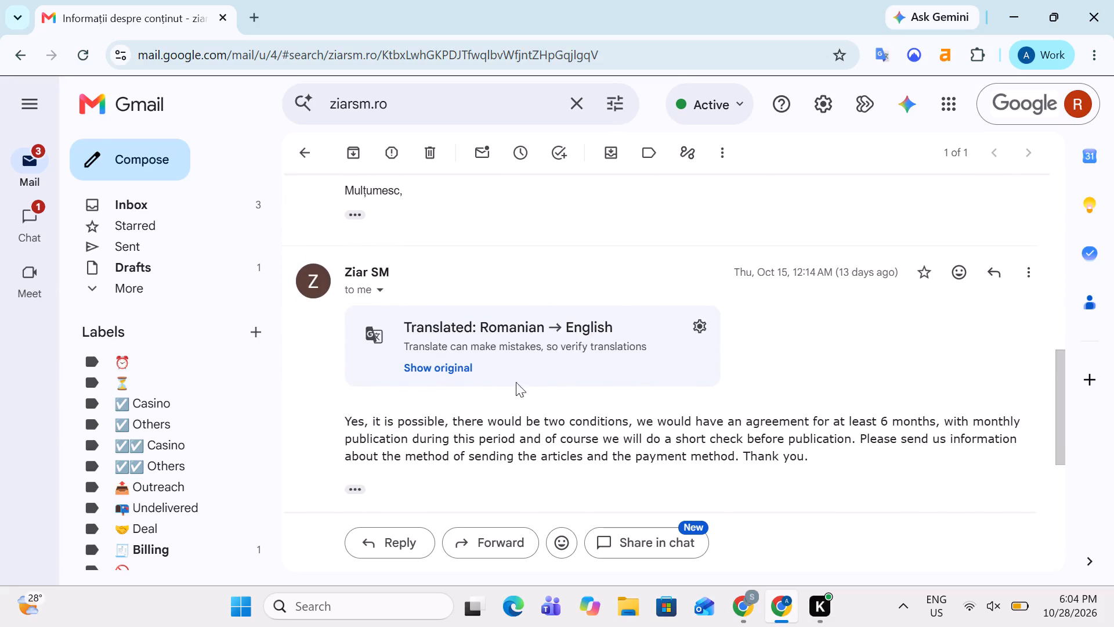
{"action": "scroll", "coordinate": [532, 389], "scroll_direction": "down", "scroll_amount": 1}
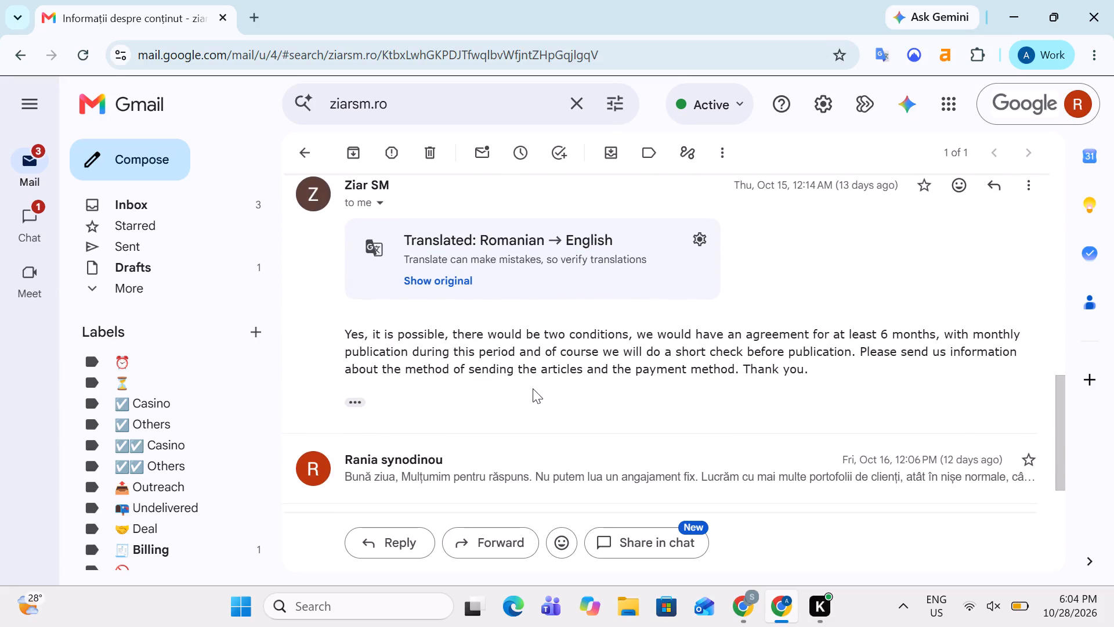
{"action": "scroll", "coordinate": [596, 365], "scroll_direction": "down", "scroll_amount": 3}
{"action": "left_click", "coordinate": [533, 307]}
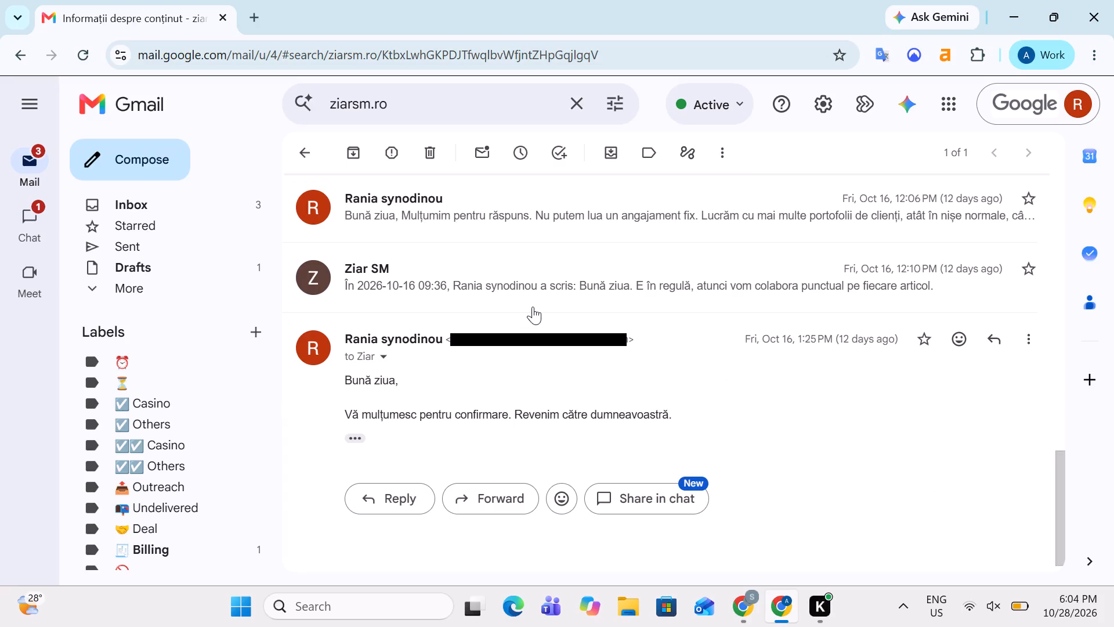
{"action": "scroll", "coordinate": [500, 420], "scroll_direction": "down", "scroll_amount": 1}
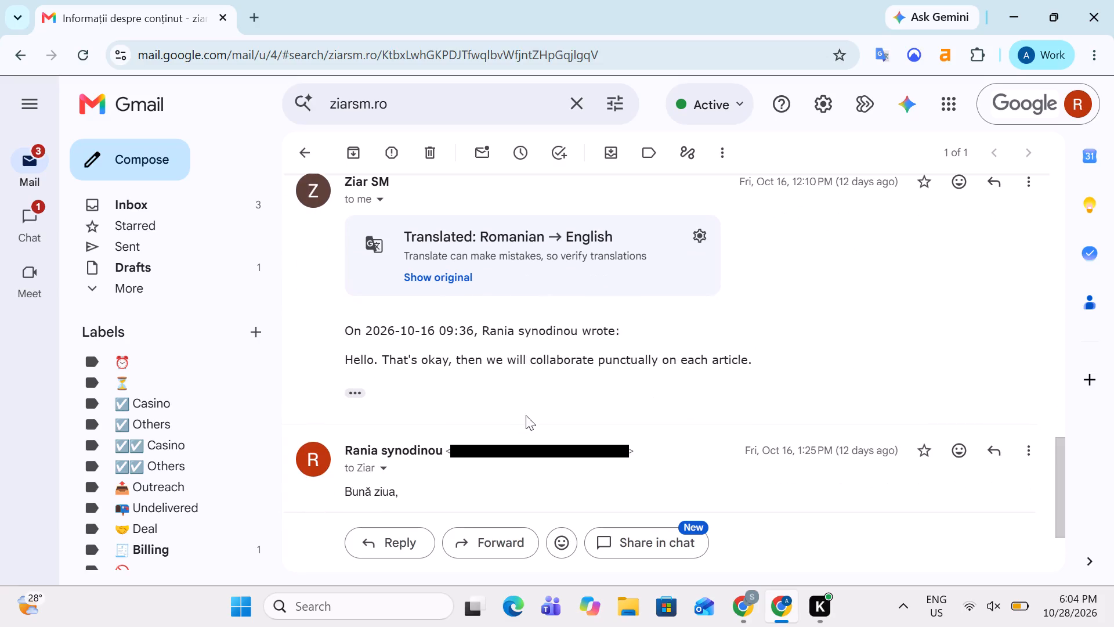
Switch to the New Master Sheet and check the ziarsm.ro row across to its contact details.
{"action": "key", "text": "alt+Tab"}
{"action": "key", "text": "Right"}
{"action": "key", "text": "Right"}
{"action": "key", "text": "Right"}
{"action": "key", "text": "Right"}
{"action": "key", "text": "Right"}
{"action": "key", "text": "Right"}
{"action": "key", "text": "Right"}
{"action": "key", "text": "Right"}
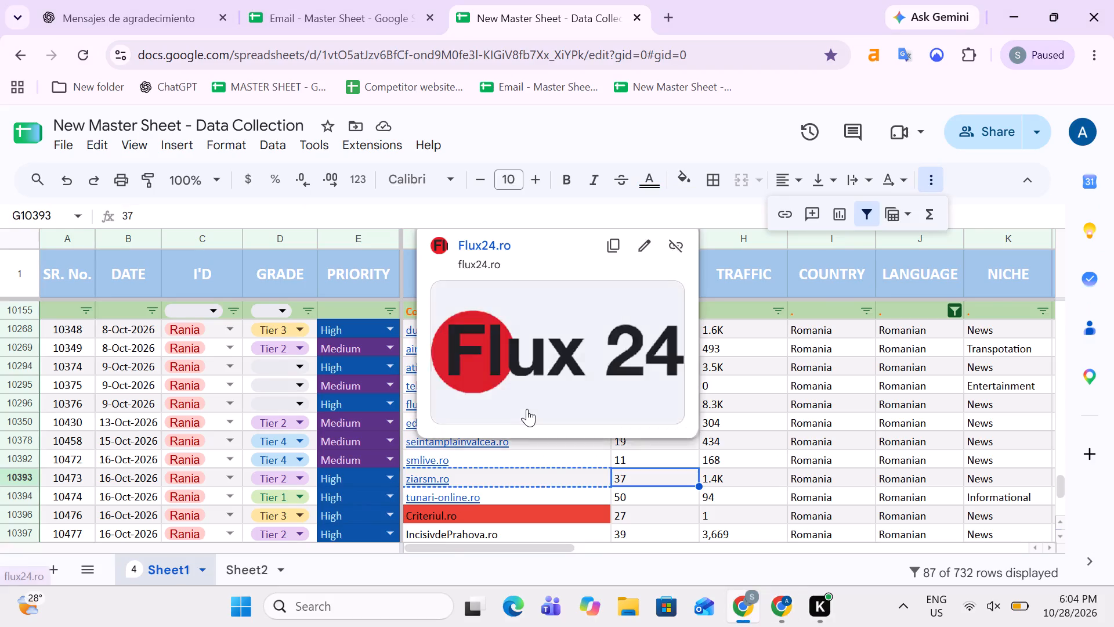
{"action": "key", "text": "Right"}
{"action": "key", "text": "Right"}
{"action": "key", "text": "Right"}
{"action": "key", "text": "Down"}
{"action": "key", "text": "Left"}
{"action": "key", "text": "Left"}
{"action": "key", "text": "Left"}
{"action": "key", "text": "Left"}
{"action": "key", "text": "Left"}
{"action": "key", "text": "Left"}
{"action": "key", "text": "Left"}
{"action": "key", "text": "Left"}
{"action": "key", "text": "Left"}
{"action": "key", "text": "Left"}
{"action": "key", "text": "Left"}
{"action": "key", "text": "Left"}
{"action": "key", "text": "Left"}
{"action": "key", "text": "Left"}
{"action": "key", "text": "Left"}
{"action": "key", "text": "Left"}
{"action": "key", "text": "Left"}
{"action": "key", "text": "Left"}
{"action": "key", "text": "Left"}
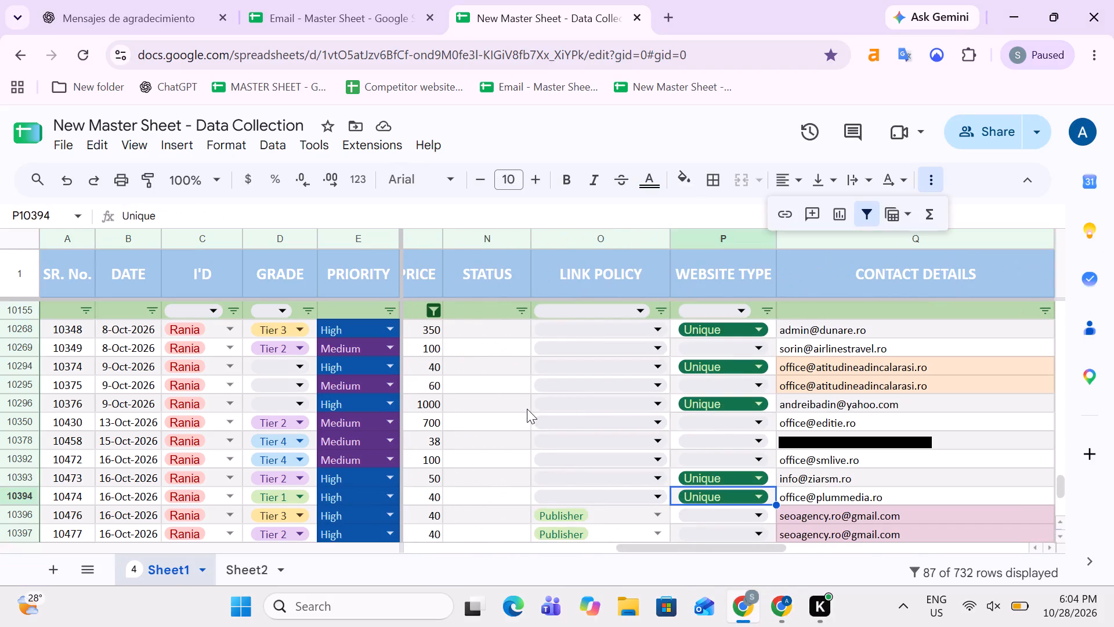
{"action": "key", "text": "Right"}
{"action": "key", "text": "Right"}
{"action": "key", "text": "Right"}
{"action": "key", "text": "Right"}
{"action": "key", "text": "Right"}
{"action": "key", "text": "Right"}
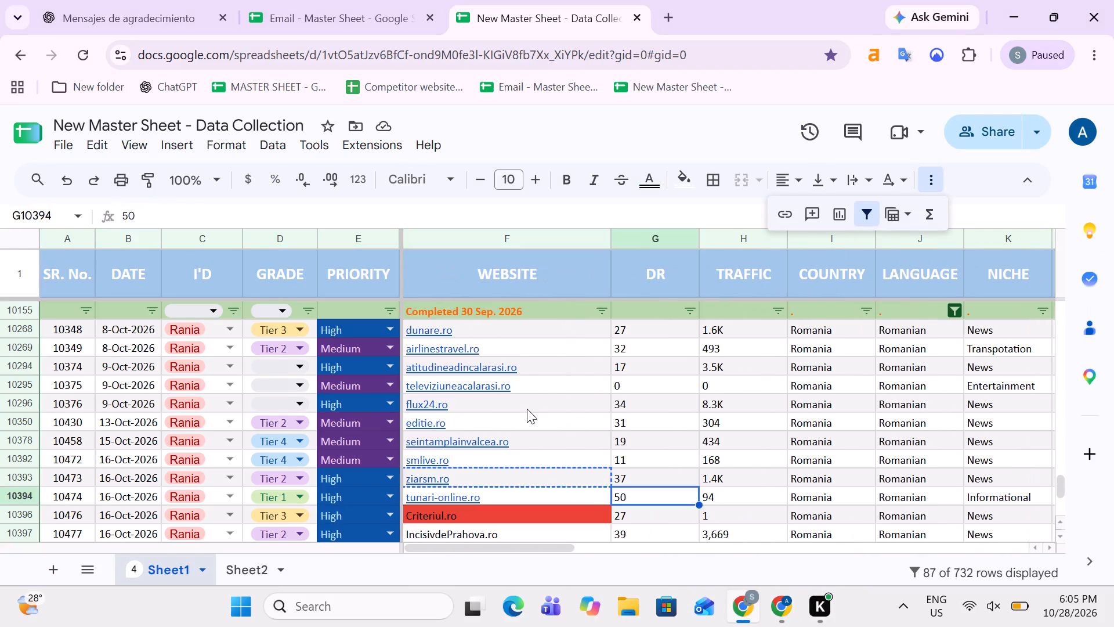
{"action": "key", "text": "Left"}
{"action": "key", "text": "ctrl+c"}
{"action": "key", "text": "alt+Tab"}
{"action": "left_click", "coordinate": [573, 102]}
{"action": "key", "text": "ctrl+v"}
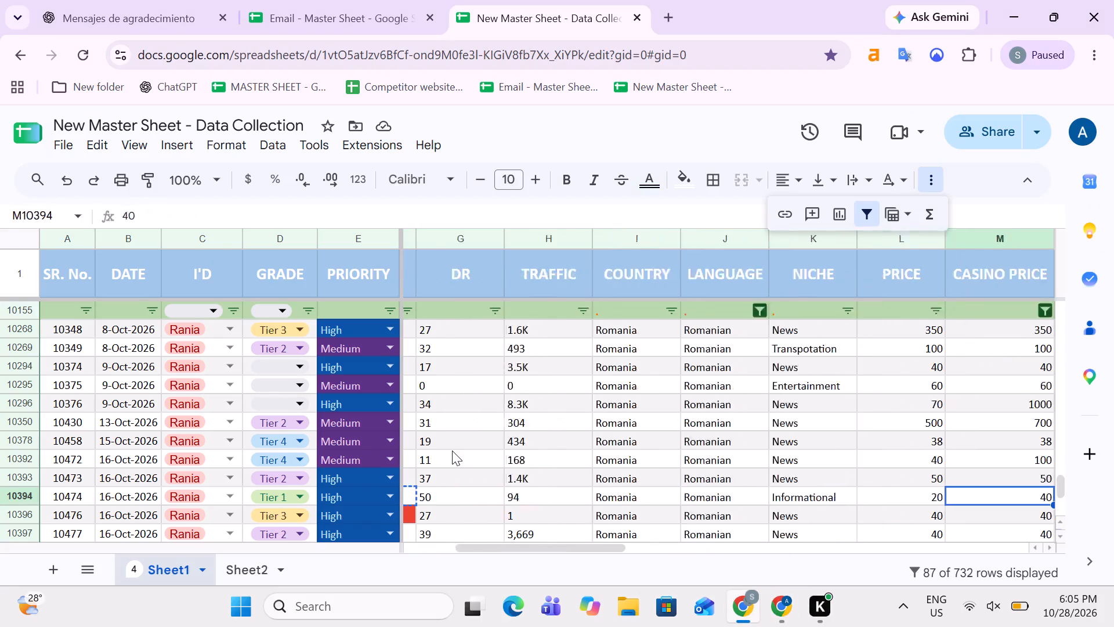
{"action": "key", "text": "Right"}
{"action": "key", "text": "Right"}
{"action": "key", "text": "Right"}
{"action": "key", "text": "Down"}
{"action": "key", "text": "Left"}
{"action": "key", "text": "Left"}
{"action": "key", "text": "Left"}
{"action": "key", "text": "Left"}
{"action": "key", "text": "Left"}
{"action": "key", "text": "Left"}
{"action": "key", "text": "Left"}
{"action": "key", "text": "Left"}
{"action": "key", "text": "Left"}
{"action": "key", "text": "Left"}
{"action": "key", "text": "Left"}
{"action": "key", "text": "Left"}
{"action": "key", "text": "Left"}
{"action": "key", "text": "Left"}
{"action": "key", "text": "Left"}
{"action": "key", "text": "Left"}
{"action": "key", "text": "Left"}
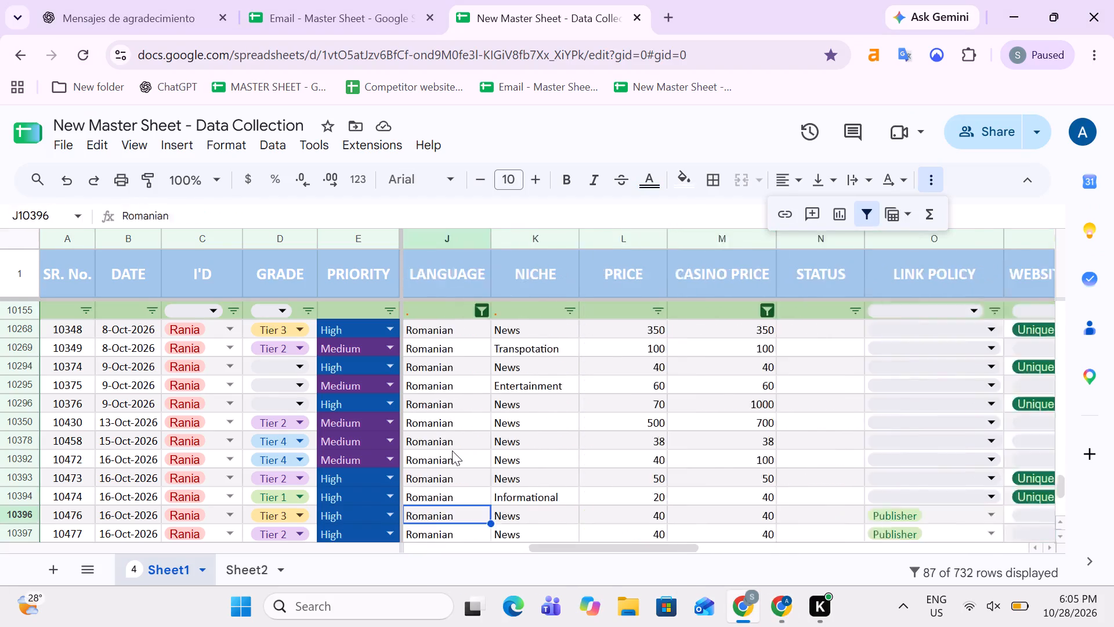
{"action": "key", "text": "Right"}
{"action": "key", "text": "Right"}
{"action": "key", "text": "Right"}
{"action": "key", "text": "Right"}
{"action": "key", "text": "Right"}
{"action": "key", "text": "ctrl+c"}
{"action": "key", "text": "alt+Tab"}
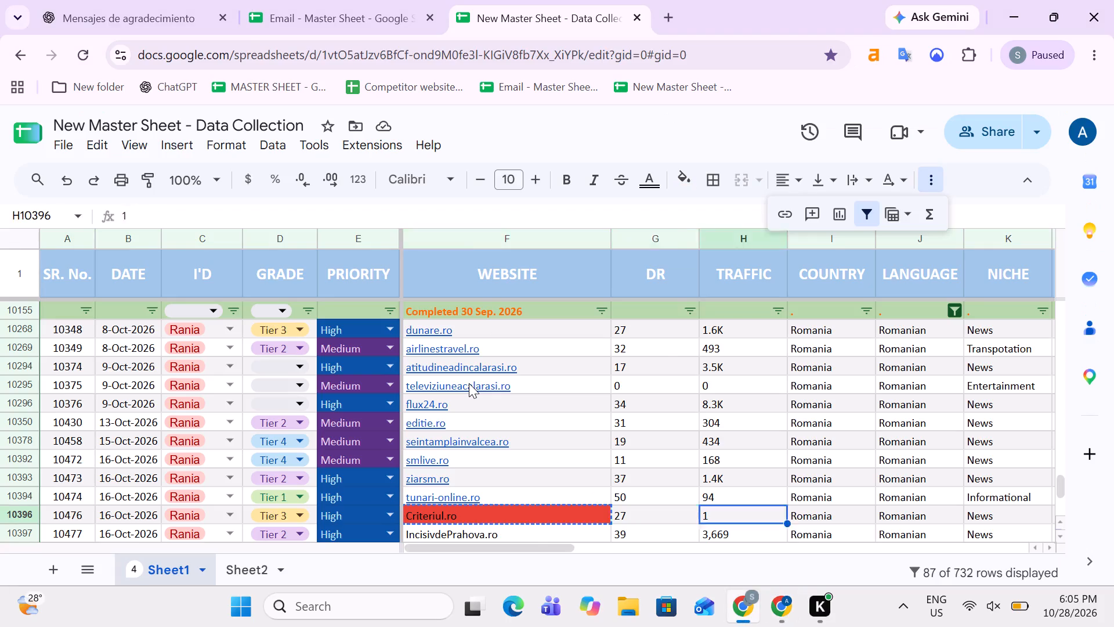
{"action": "key", "text": "Left"}
{"action": "key", "text": "Right"}
Look down the filtered rows from Criteriul.ro through the seoagency.ro contacts to the first promodesk.ro entry.
{"action": "key", "text": "Down"}
{"action": "key", "text": "Down"}
{"action": "key", "text": "Down"}
{"action": "key", "text": "Down"}
{"action": "key", "text": "Down"}
{"action": "key", "text": "Down"}
{"action": "key", "text": "Down"}
{"action": "key", "text": "Down"}
{"action": "key", "text": "Down"}
{"action": "key", "text": "Down"}
{"action": "key", "text": "Down"}
{"action": "key", "text": "Down"}
{"action": "key", "text": "Down"}
{"action": "key", "text": "Down"}
{"action": "key", "text": "Down"}
{"action": "key", "text": "Down"}
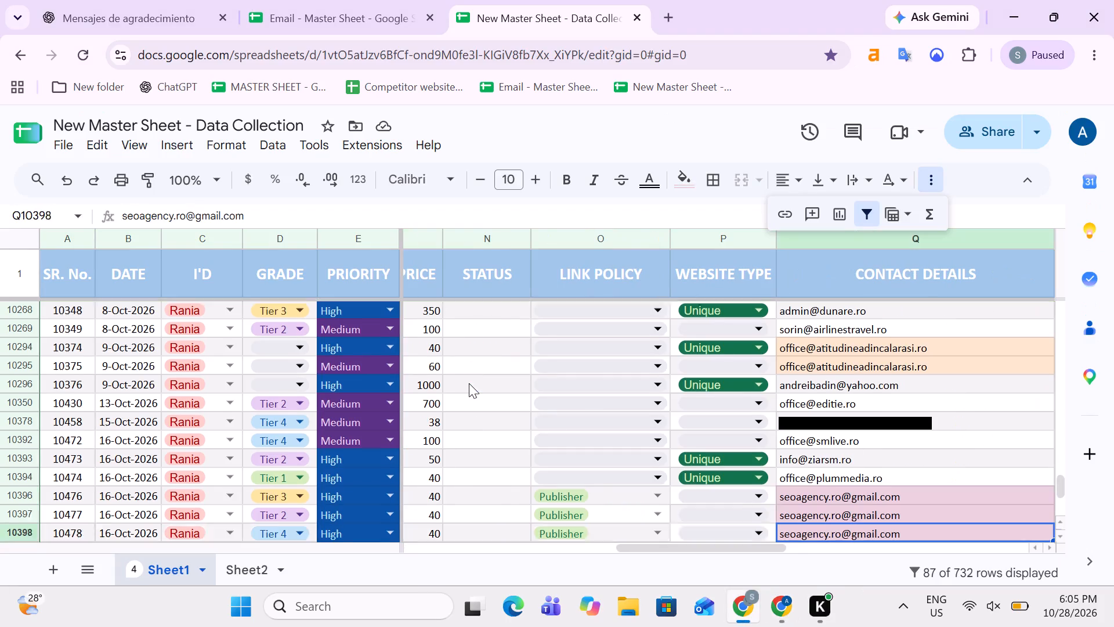
{"action": "key", "text": "Down"}
{"action": "key", "text": "Down"}
{"action": "key", "text": "Down"}
{"action": "key", "text": "Down"}
{"action": "key", "text": "Down"}
{"action": "key", "text": "Down"}
{"action": "key", "text": "Down"}
{"action": "key", "text": "Down"}
{"action": "key", "text": "Down"}
{"action": "key", "text": "Down"}
{"action": "key", "text": "Down"}
{"action": "key", "text": "Down"}
{"action": "key", "text": "Down"}
{"action": "key", "text": "Down"}
{"action": "key", "text": "Down"}
{"action": "key", "text": "Down"}
{"action": "key", "text": "Down"}
{"action": "key", "text": "Down"}
{"action": "key", "text": "Down"}
{"action": "key", "text": "Down"}
{"action": "key", "text": "Down"}
{"action": "key", "text": "Down"}
{"action": "key", "text": "Down"}
{"action": "key", "text": "Down"}
{"action": "key", "text": "Down"}
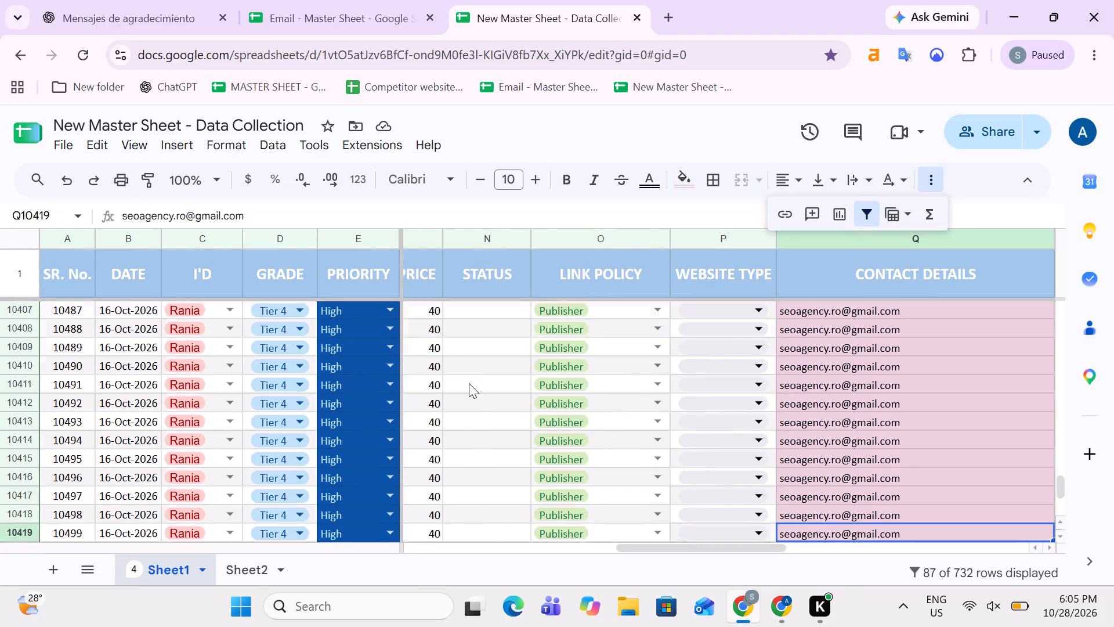
{"action": "key", "text": "Up"}
{"action": "key", "text": "Up"}
{"action": "key", "text": "Up"}
{"action": "key", "text": "Up"}
{"action": "key", "text": "Up"}
{"action": "key", "text": "Up"}
{"action": "key", "text": "Up"}
{"action": "key", "text": "Up"}
{"action": "key", "text": "Up"}
{"action": "key", "text": "Up"}
{"action": "key", "text": "Up"}
{"action": "key", "text": "Up"}
{"action": "key", "text": "Up"}
{"action": "key", "text": "Up"}
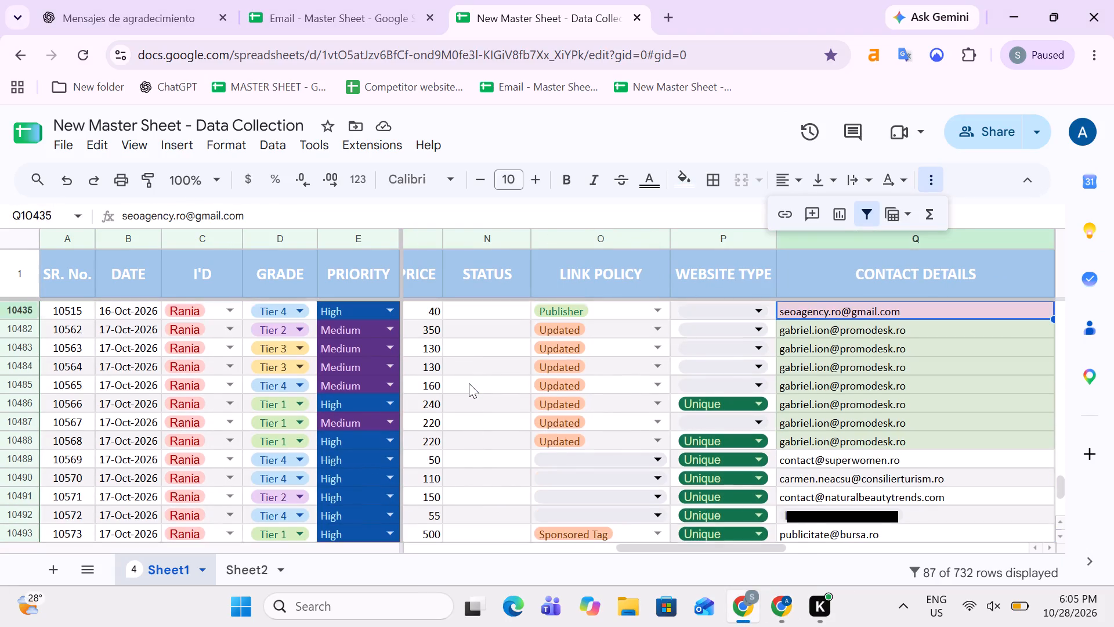
{"action": "key", "text": "Up"}
{"action": "key", "text": "Down"}
{"action": "key", "text": "Down"}
{"action": "key", "text": "Down"}
{"action": "key", "text": "Left"}
{"action": "key", "text": "Left"}
{"action": "key", "text": "Left"}
{"action": "key", "text": "Left"}
{"action": "key", "text": "Left"}
{"action": "key", "text": "Left"}
{"action": "key", "text": "Left"}
{"action": "key", "text": "Left"}
{"action": "key", "text": "Left"}
{"action": "key", "text": "Left"}
{"action": "key", "text": "Left"}
{"action": "key", "text": "Left"}
{"action": "key", "text": "Left"}
{"action": "key", "text": "Left"}
{"action": "key", "text": "Left"}
{"action": "key", "text": "Left"}
{"action": "key", "text": "Left"}
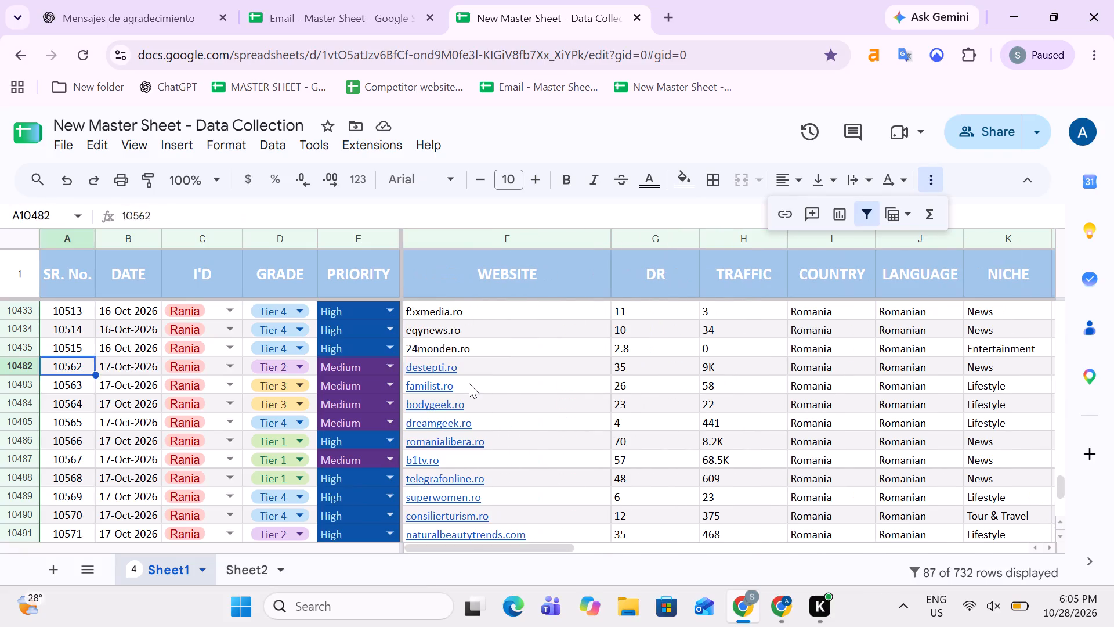
{"action": "key", "text": "Right"}
{"action": "key", "text": "Right"}
{"action": "key", "text": "Right"}
{"action": "key", "text": "Right"}
{"action": "key", "text": "Right"}
{"action": "key", "text": "ctrl+c"}
{"action": "key", "text": "alt+Tab"}
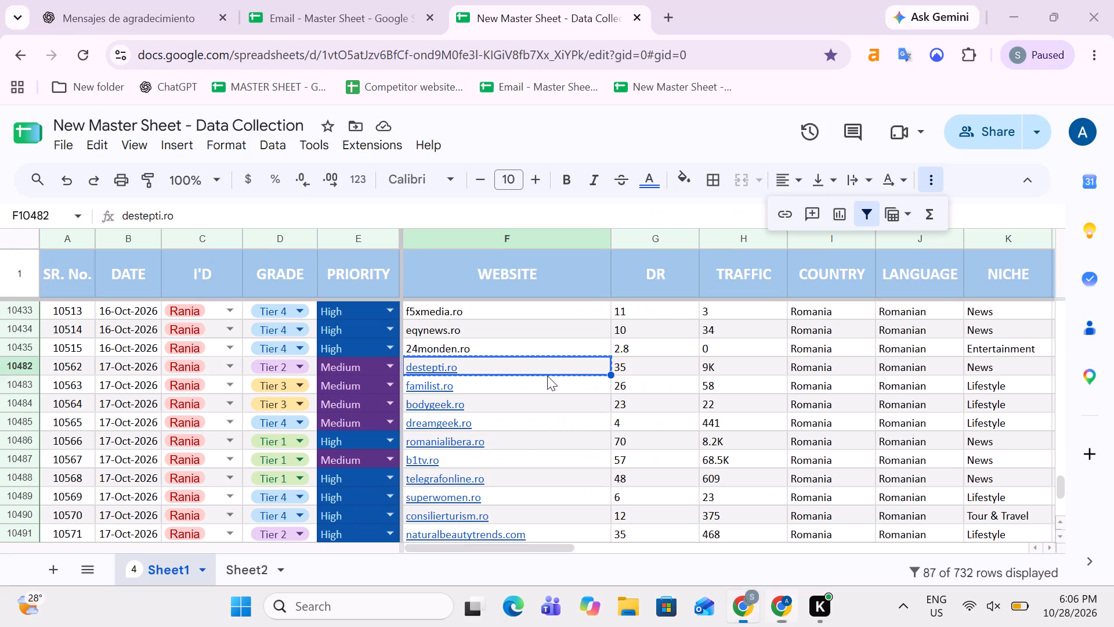
{"action": "key", "text": "Right"}
{"action": "key", "text": "Right"}
{"action": "key", "text": "Right"}
{"action": "key", "text": "Right"}
{"action": "key", "text": "Right"}
{"action": "key", "text": "Right"}
{"action": "key", "text": "Right"}
{"action": "key", "text": "Right"}
{"action": "key", "text": "Right"}
{"action": "key", "text": "Left"}
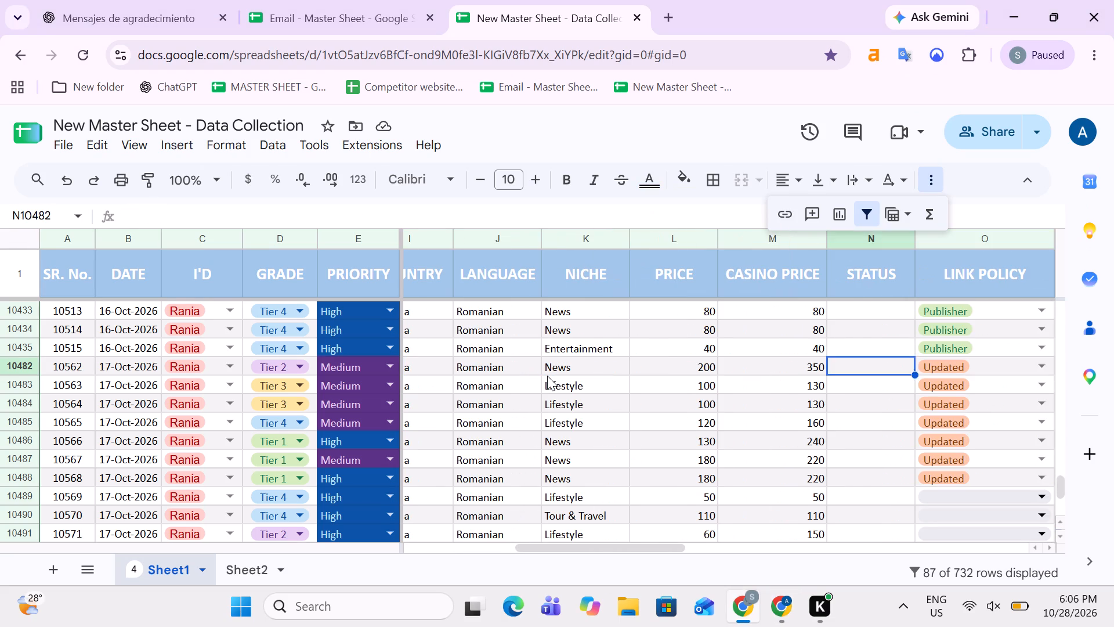
{"action": "key", "text": "Left"}
{"action": "key", "text": "Right"}
{"action": "key", "text": "Left"}
{"action": "key", "text": "Right"}
{"action": "key", "text": "Right"}
{"action": "key", "text": "Right"}
{"action": "key", "text": "Left"}
{"action": "key", "text": "Right"}
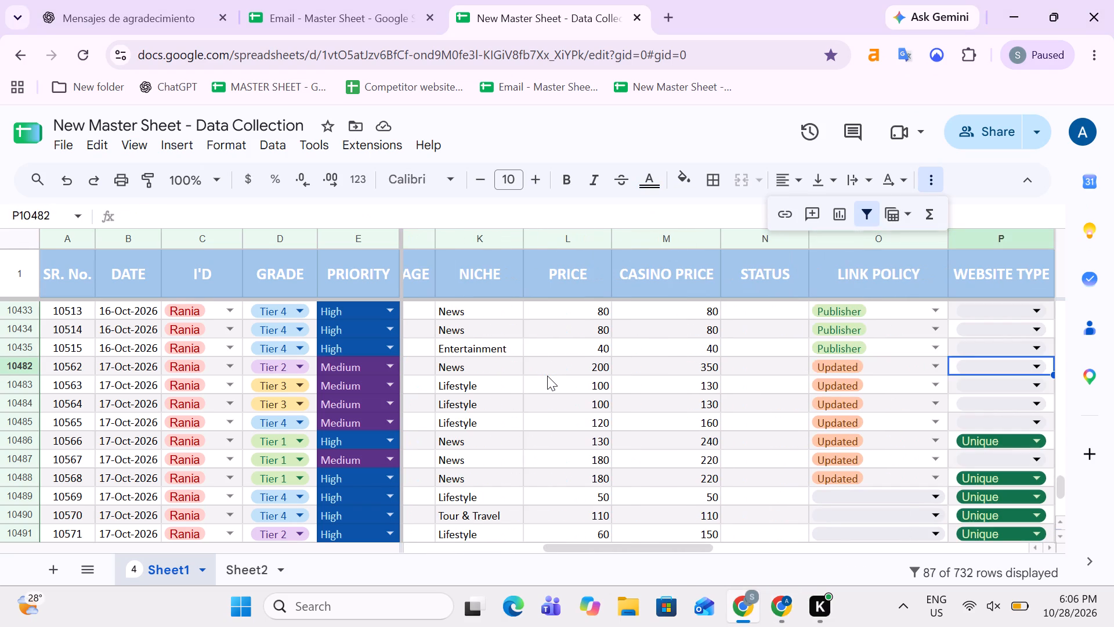
{"action": "key", "text": "Right"}
{"action": "key", "text": "Left"}
{"action": "key", "text": "alt+Tab"}
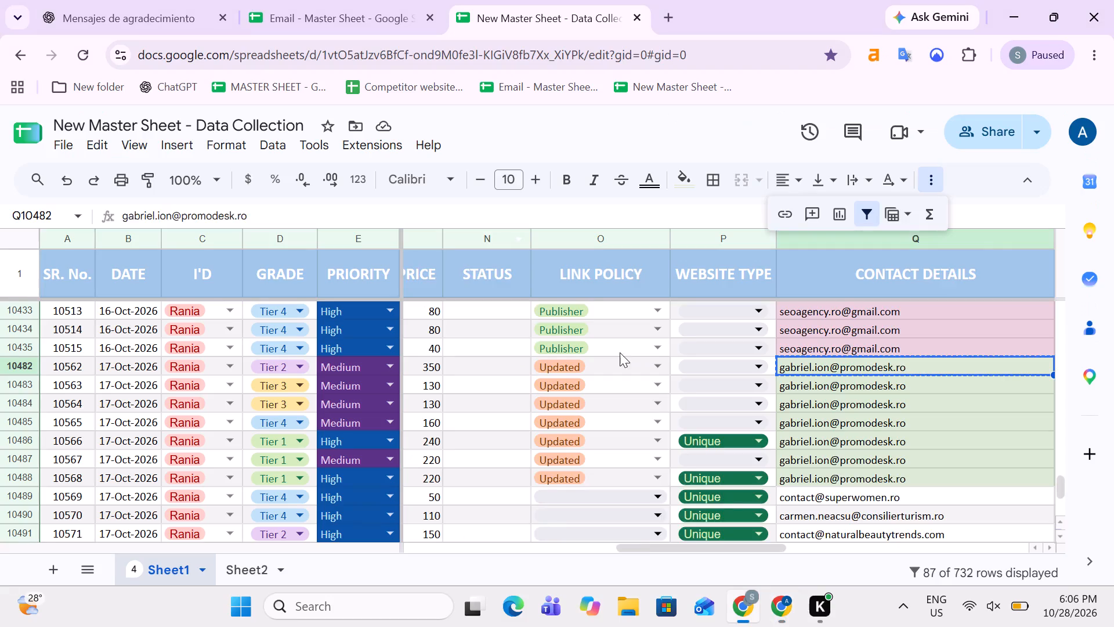
{"action": "key", "text": "Right"}
{"action": "key", "text": "Right"}
{"action": "key", "text": "Left"}
{"action": "key", "text": "Left"}
{"action": "key", "text": "Left"}
{"action": "key", "text": "Left"}
{"action": "key", "text": "Left"}
{"action": "key", "text": "Left"}
{"action": "key", "text": "Left"}
{"action": "key", "text": "Left"}
{"action": "key", "text": "Left"}
{"action": "key", "text": "Left"}
{"action": "key", "text": "Left"}
{"action": "key", "text": "Left"}
{"action": "key", "text": "Left"}
{"action": "key", "text": "Left"}
{"action": "key", "text": "Left"}
{"action": "key", "text": "Left"}
{"action": "key", "text": "Left"}
{"action": "key", "text": "Left"}
{"action": "key", "text": "Left"}
{"action": "key", "text": "Left"}
{"action": "key", "text": "Left"}
{"action": "key", "text": "Left"}
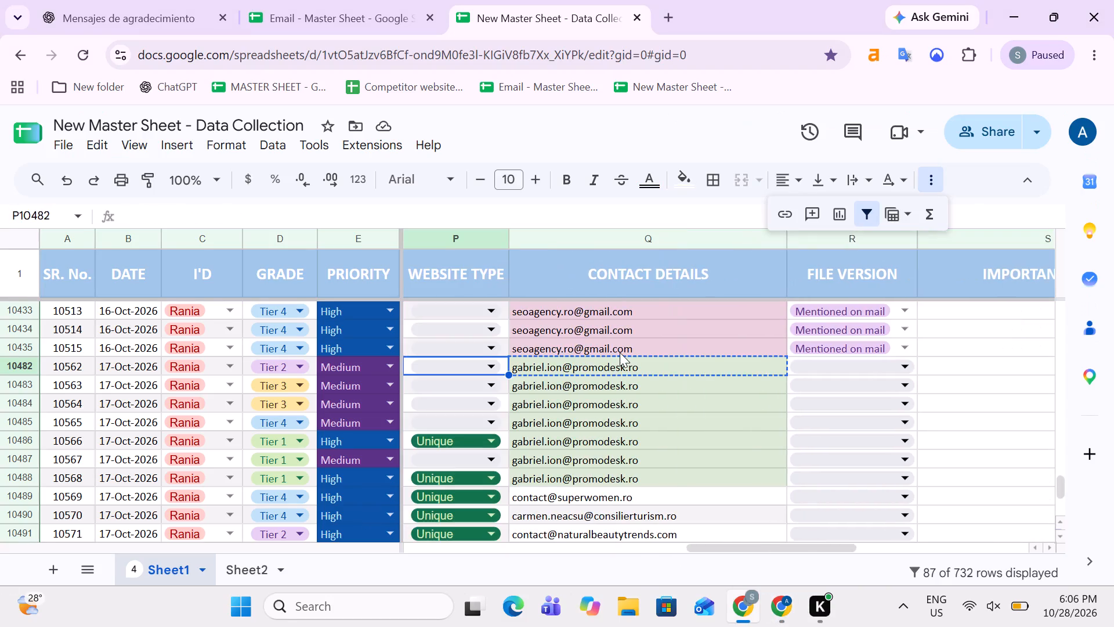
{"action": "key", "text": "Right"}
{"action": "key", "text": "Right"}
{"action": "key", "text": "Right"}
{"action": "key", "text": "Right"}
{"action": "key", "text": "Right"}
{"action": "key", "text": "Down"}
{"action": "key", "text": "Down"}
{"action": "key", "text": "Down"}
{"action": "key", "text": "Down"}
{"action": "key", "text": "Down"}
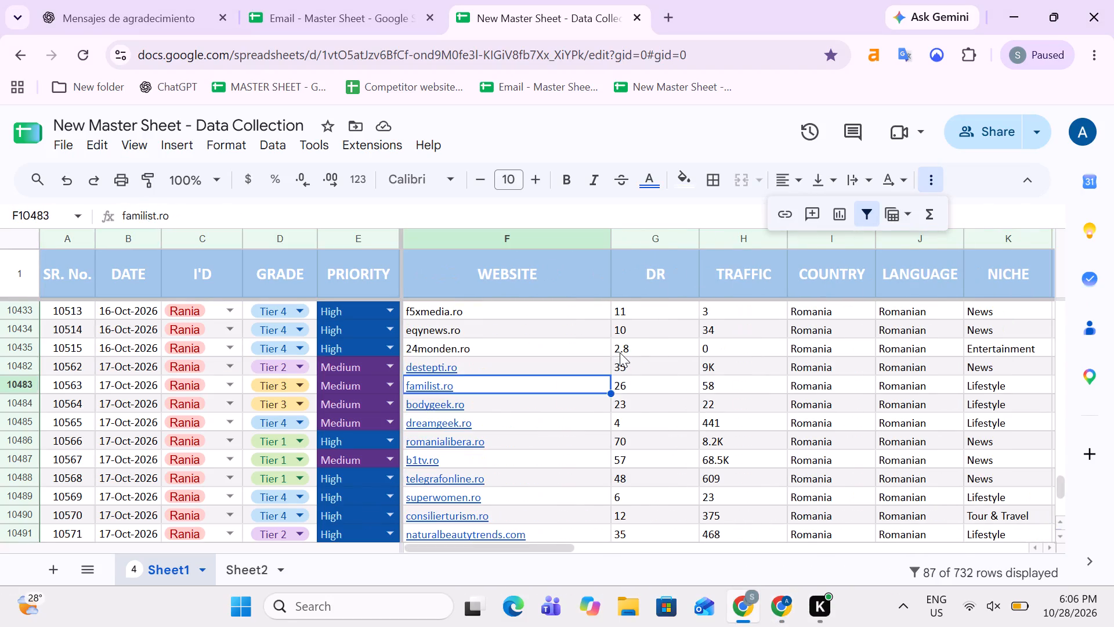
{"action": "key", "text": "Right"}
{"action": "key", "text": "Right"}
{"action": "key", "text": "Right"}
{"action": "key", "text": "Right"}
{"action": "key", "text": "Right"}
{"action": "key", "text": "Right"}
{"action": "key", "text": "Right"}
{"action": "key", "text": "Right"}
{"action": "key", "text": "Right"}
{"action": "key", "text": "Right"}
{"action": "key", "text": "Right"}
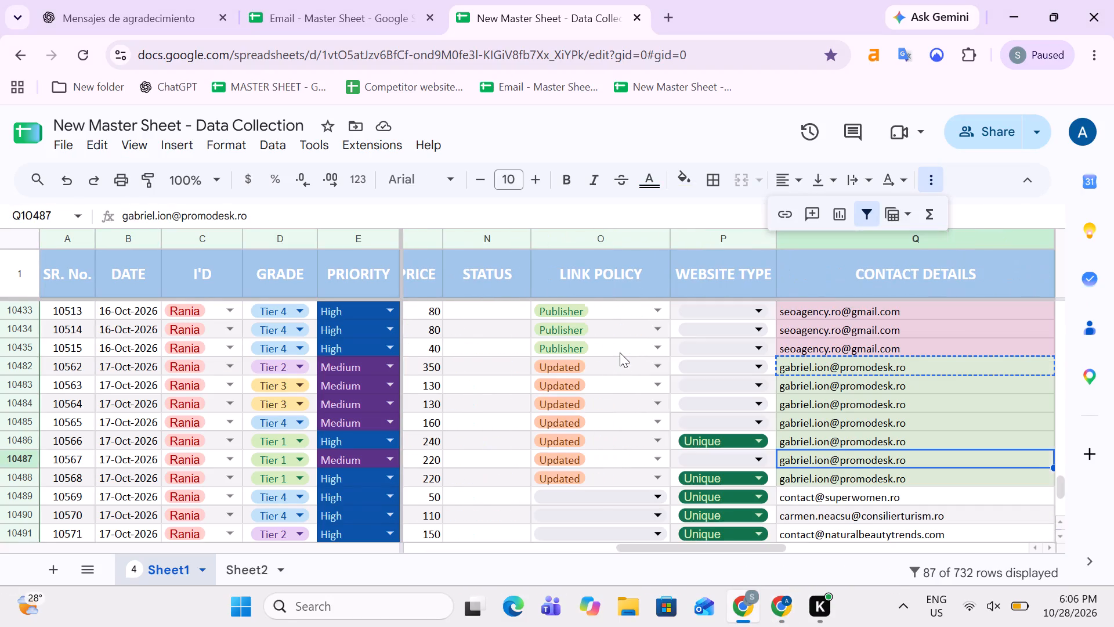
Review the rows following the PROMOdesk entries, examining the superwomen.ro row's contact details, website type, price and casino price.
{"action": "key", "text": "Down"}
{"action": "key", "text": "Down"}
{"action": "key", "text": "Down"}
{"action": "key", "text": "Down"}
{"action": "key", "text": "Down"}
{"action": "key", "text": "Down"}
{"action": "key", "text": "Down"}
{"action": "key", "text": "Down"}
{"action": "key", "text": "Down"}
{"action": "key", "text": "Down"}
{"action": "key", "text": "Down"}
{"action": "key", "text": "Down"}
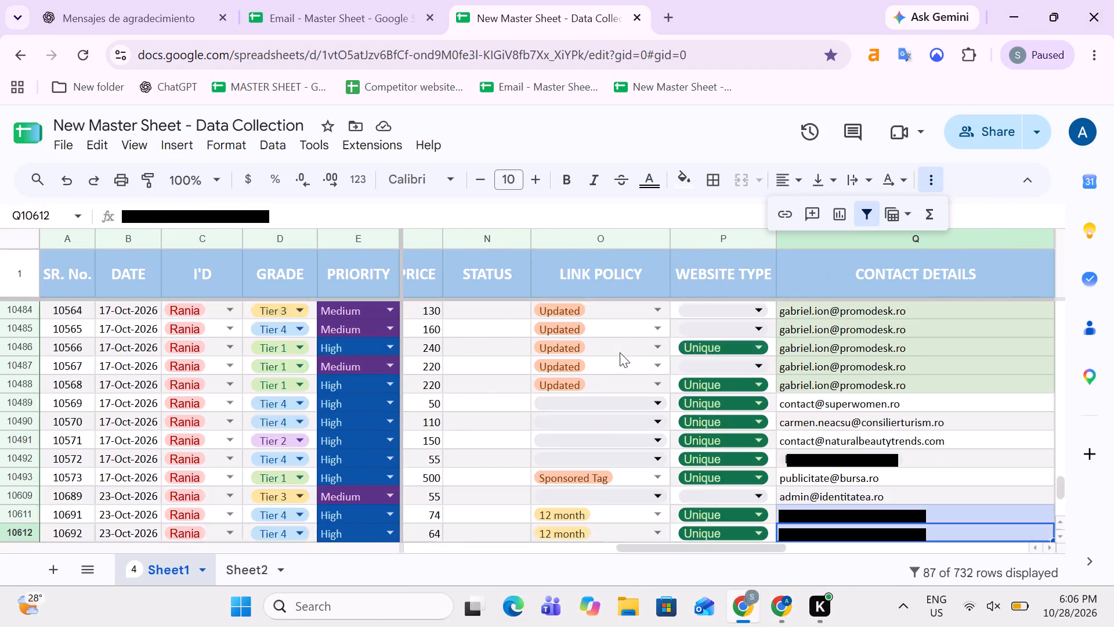
{"action": "key", "text": "Up"}
{"action": "key", "text": "Up"}
{"action": "key", "text": "Up"}
{"action": "key", "text": "Up"}
{"action": "key", "text": "Up"}
{"action": "key", "text": "Up"}
{"action": "key", "text": "Up"}
{"action": "key", "text": "Up"}
{"action": "key", "text": "Up"}
{"action": "key", "text": "Left"}
{"action": "key", "text": "Left"}
{"action": "key", "text": "Left"}
{"action": "key", "text": "Left"}
{"action": "key", "text": "Left"}
{"action": "key", "text": "Left"}
{"action": "key", "text": "Left"}
{"action": "key", "text": "Left"}
{"action": "key", "text": "Left"}
{"action": "key", "text": "Left"}
{"action": "key", "text": "Left"}
{"action": "key", "text": "Left"}
{"action": "key", "text": "Left"}
{"action": "key", "text": "Left"}
{"action": "key", "text": "Left"}
{"action": "key", "text": "Left"}
{"action": "key", "text": "Left"}
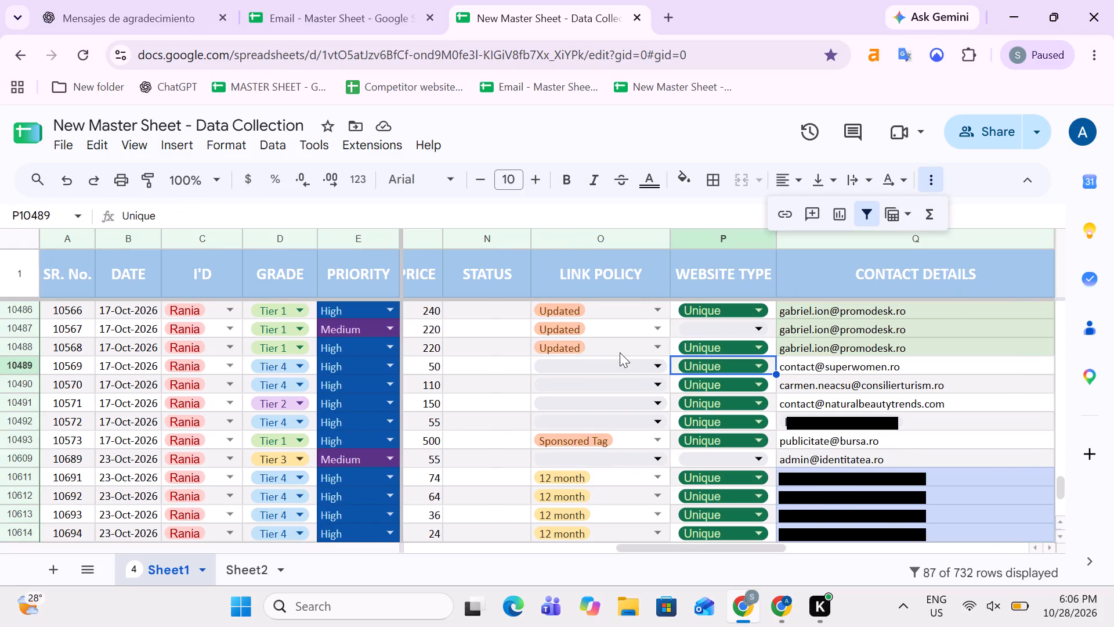
{"action": "key", "text": "Right"}
{"action": "key", "text": "Right"}
{"action": "key", "text": "Right"}
{"action": "key", "text": "Right"}
{"action": "key", "text": "Right"}
{"action": "key", "text": "ctrl+shift+Down"}
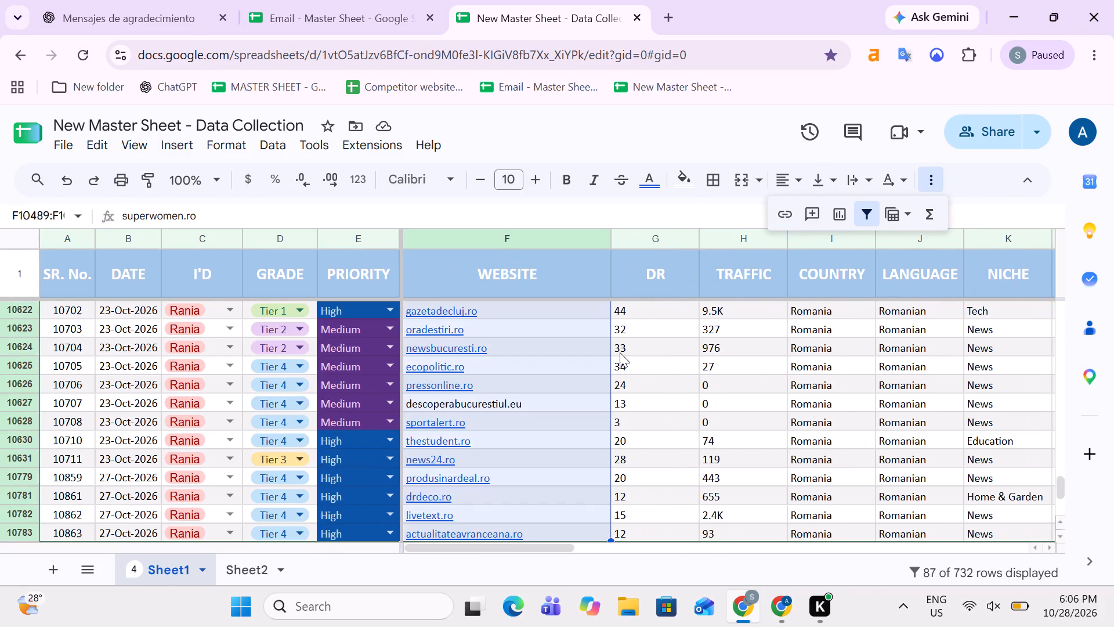
{"action": "key", "text": "Up"}
{"action": "key", "text": "Down"}
{"action": "key", "text": "Right"}
{"action": "key", "text": "Right"}
{"action": "key", "text": "Right"}
{"action": "key", "text": "Right"}
{"action": "key", "text": "Right"}
{"action": "key", "text": "Right"}
{"action": "key", "text": "Right"}
{"action": "key", "text": "Right"}
{"action": "key", "text": "Right"}
{"action": "key", "text": "Right"}
{"action": "key", "text": "Right"}
{"action": "key", "text": "Right"}
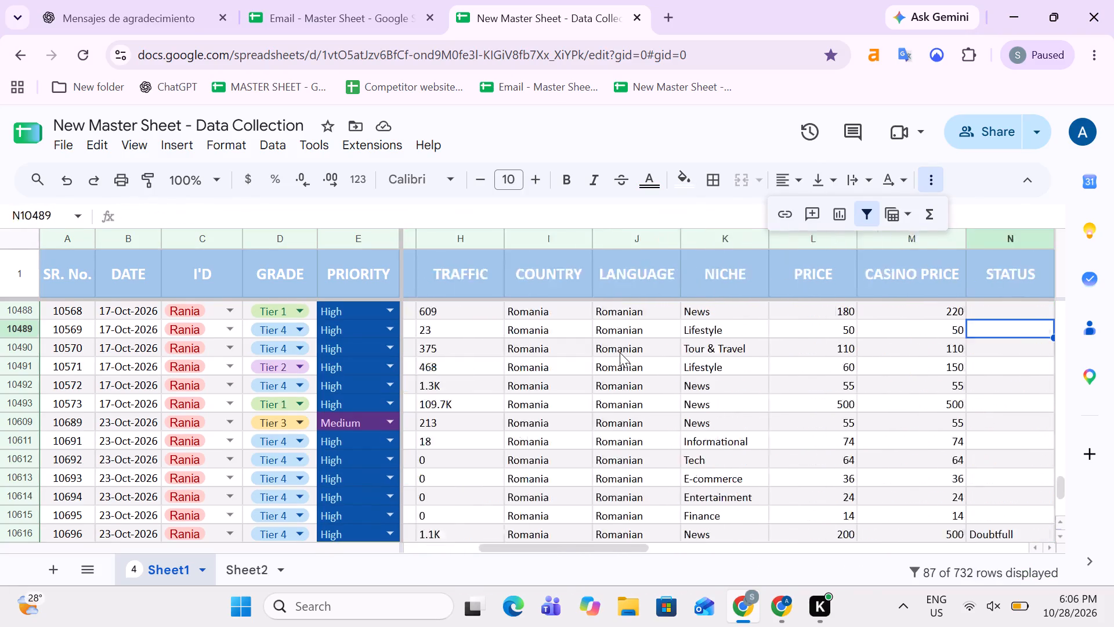
{"action": "key", "text": "Left"}
{"action": "key", "text": "Left"}
{"action": "key", "text": "Left"}
{"action": "key", "text": "Left"}
{"action": "key", "text": "Left"}
{"action": "key", "text": "Left"}
{"action": "key", "text": "Left"}
{"action": "key", "text": "Left"}
{"action": "key", "text": "Left"}
{"action": "key", "text": "Left"}
{"action": "key", "text": "Left"}
{"action": "key", "text": "Left"}
{"action": "key", "text": "Left"}
{"action": "key", "text": "Left"}
{"action": "key", "text": "Left"}
{"action": "key", "text": "Left"}
{"action": "key", "text": "Left"}
{"action": "key", "text": "Left"}
{"action": "key", "text": "Left"}
{"action": "key", "text": "Left"}
{"action": "key", "text": "Right"}
{"action": "key", "text": "Right"}
{"action": "key", "text": "Right"}
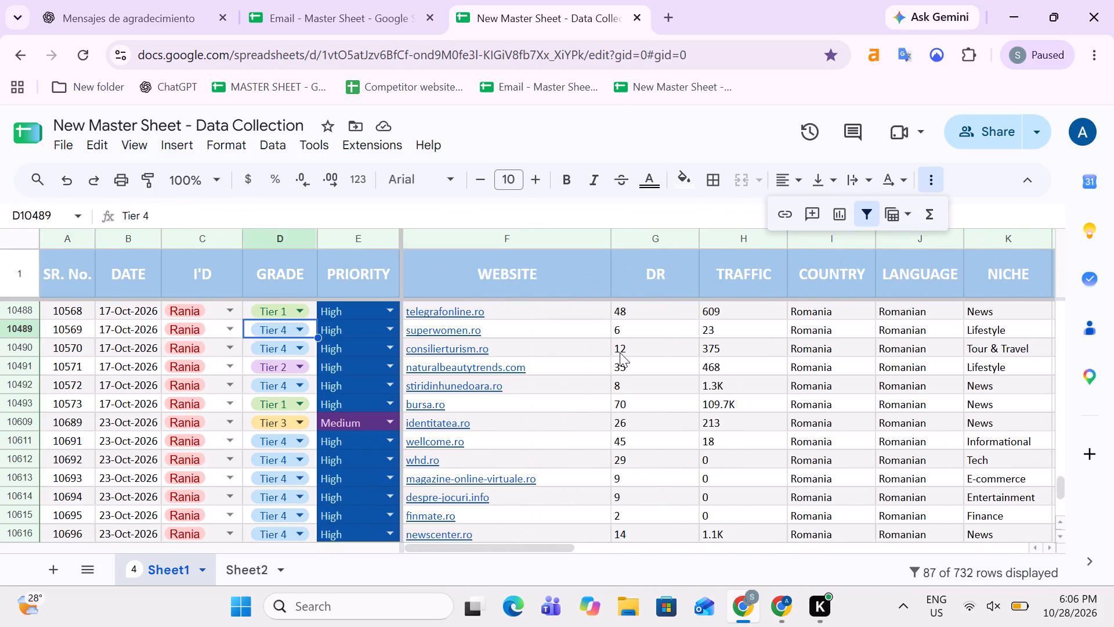
{"action": "key", "text": "Right"}
{"action": "key", "text": "Right"}
{"action": "key", "text": "ctrl+c"}
{"action": "key", "text": "alt+Tab"}
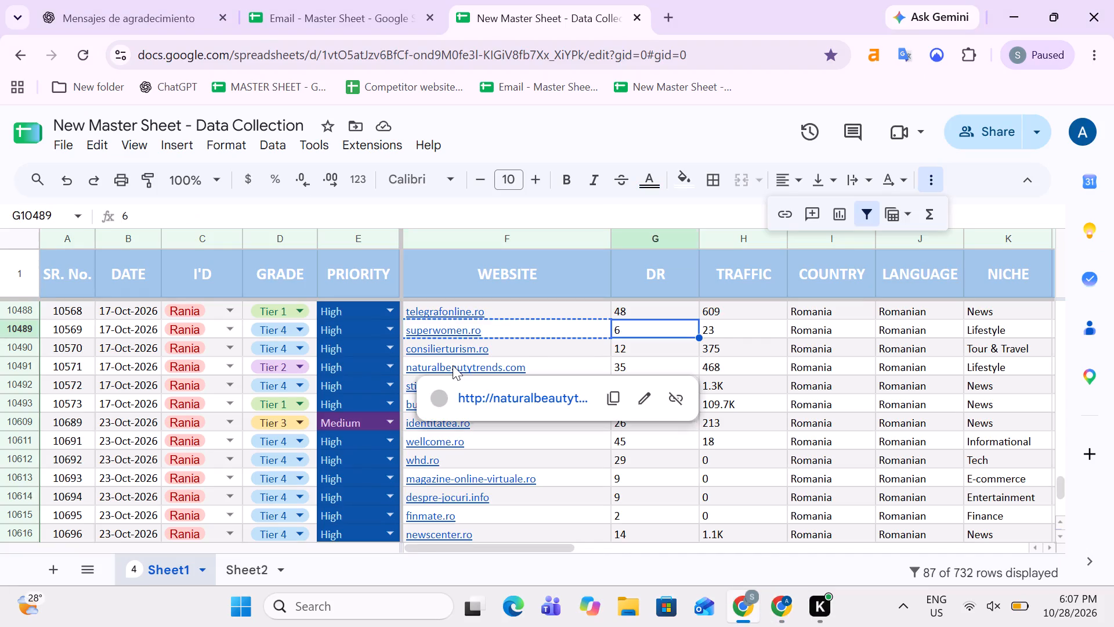
{"action": "key", "text": "Right"}
{"action": "key", "text": "Right"}
{"action": "key", "text": "Right"}
{"action": "key", "text": "Right"}
{"action": "key", "text": "Left"}
{"action": "key", "text": "Left"}
{"action": "key", "text": "Left"}
{"action": "key", "text": "Left"}
{"action": "key", "text": "Left"}
{"action": "key", "text": "Left"}
{"action": "key", "text": "Left"}
{"action": "key", "text": "Left"}
{"action": "key", "text": "Left"}
{"action": "key", "text": "Left"}
{"action": "key", "text": "Left"}
{"action": "key", "text": "Left"}
{"action": "key", "text": "Left"}
{"action": "key", "text": "Left"}
{"action": "key", "text": "Left"}
{"action": "key", "text": "Left"}
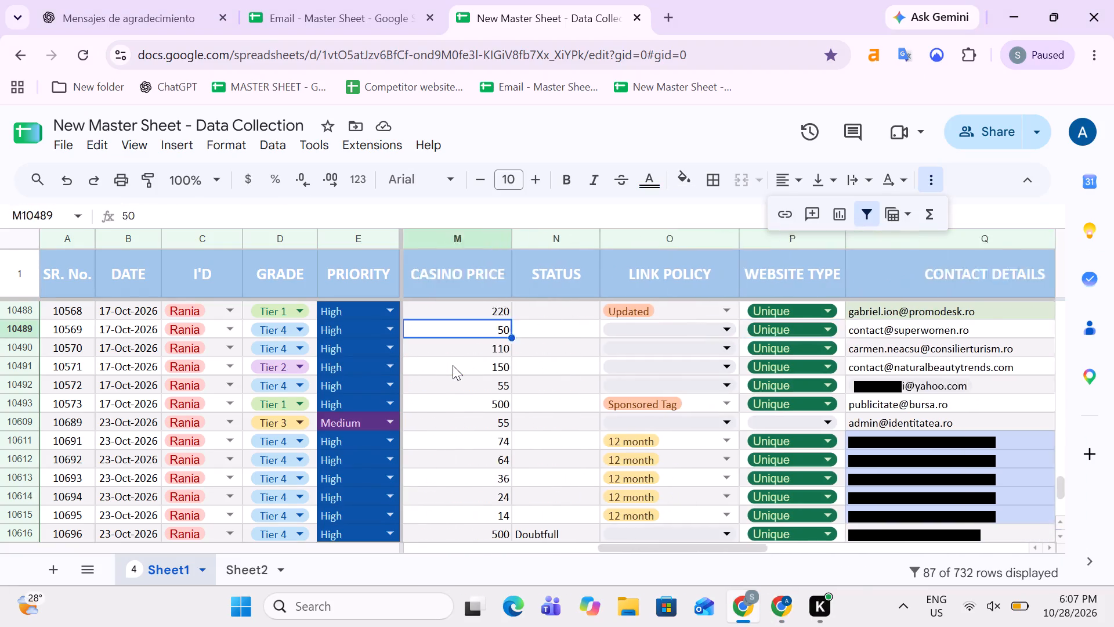
{"action": "key", "text": "Down"}
{"action": "key", "text": "Right"}
{"action": "key", "text": "Right"}
{"action": "key", "text": "Right"}
{"action": "key", "text": "Right"}
{"action": "key", "text": "Right"}
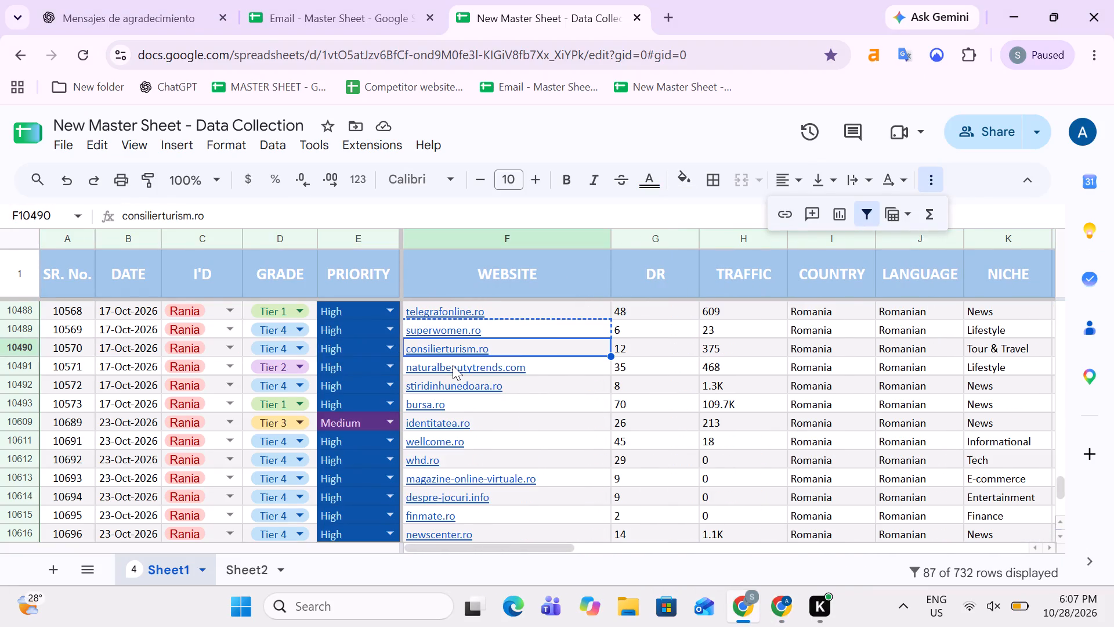
{"action": "key", "text": "ctrl+c"}
{"action": "key", "text": "alt+Tab"}
{"action": "left_click", "coordinate": [574, 106]}
{"action": "key", "text": "ctrl+v"}
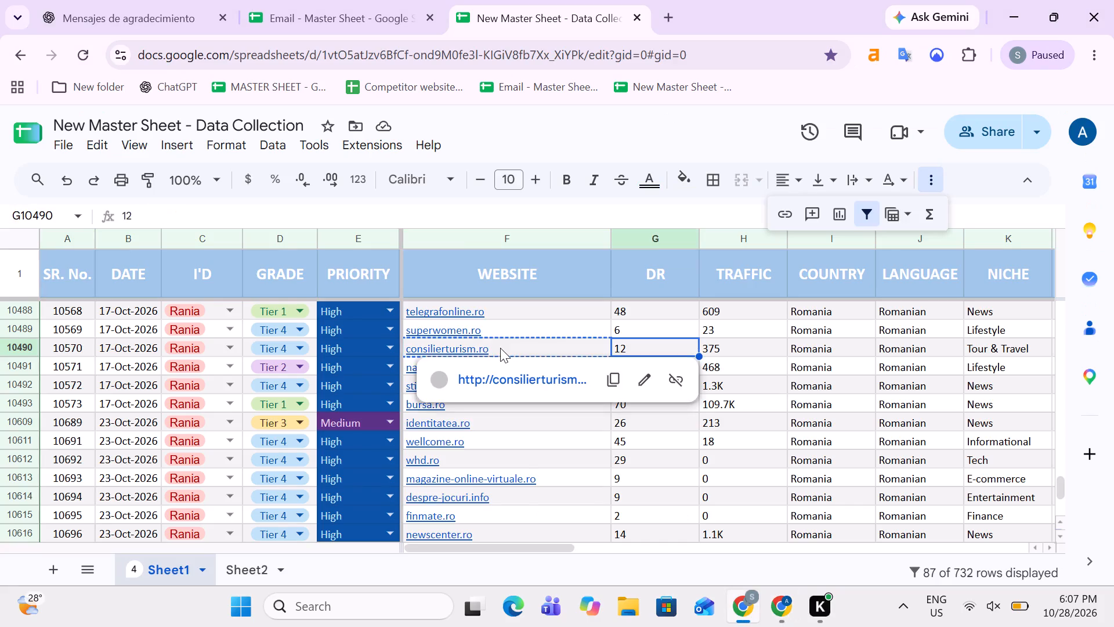
{"action": "key", "text": "Right"}
{"action": "key", "text": "Right"}
{"action": "key", "text": "Right"}
Copy the website name naturalbeautytrends.com from its row in the New Master Sheet and search the Gmail mailbox for it.
{"action": "key", "text": "Down"}
{"action": "key", "text": "Left"}
{"action": "key", "text": "Left"}
{"action": "key", "text": "Left"}
{"action": "key", "text": "Left"}
{"action": "key", "text": "Left"}
{"action": "key", "text": "Left"}
{"action": "key", "text": "Left"}
{"action": "key", "text": "Left"}
{"action": "key", "text": "Left"}
{"action": "key", "text": "Left"}
{"action": "key", "text": "Left"}
{"action": "key", "text": "Left"}
{"action": "key", "text": "Left"}
{"action": "key", "text": "Left"}
{"action": "key", "text": "Left"}
{"action": "key", "text": "Left"}
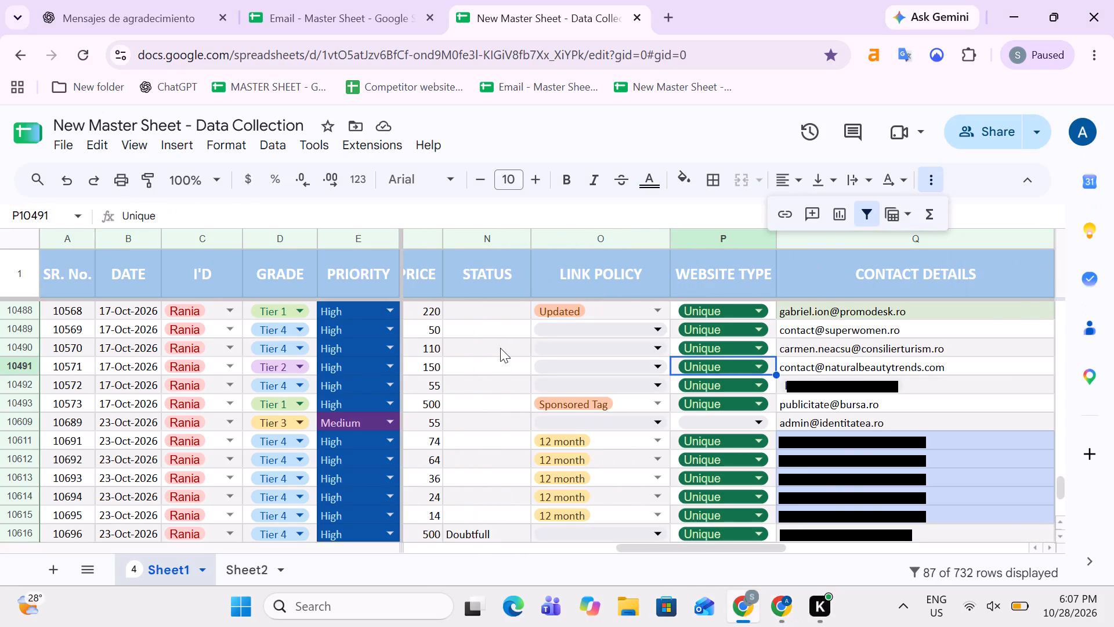
{"action": "key", "text": "Right"}
{"action": "key", "text": "Right"}
{"action": "key", "text": "Right"}
{"action": "key", "text": "Right"}
{"action": "key", "text": "Right"}
{"action": "key", "text": "ctrl+c"}
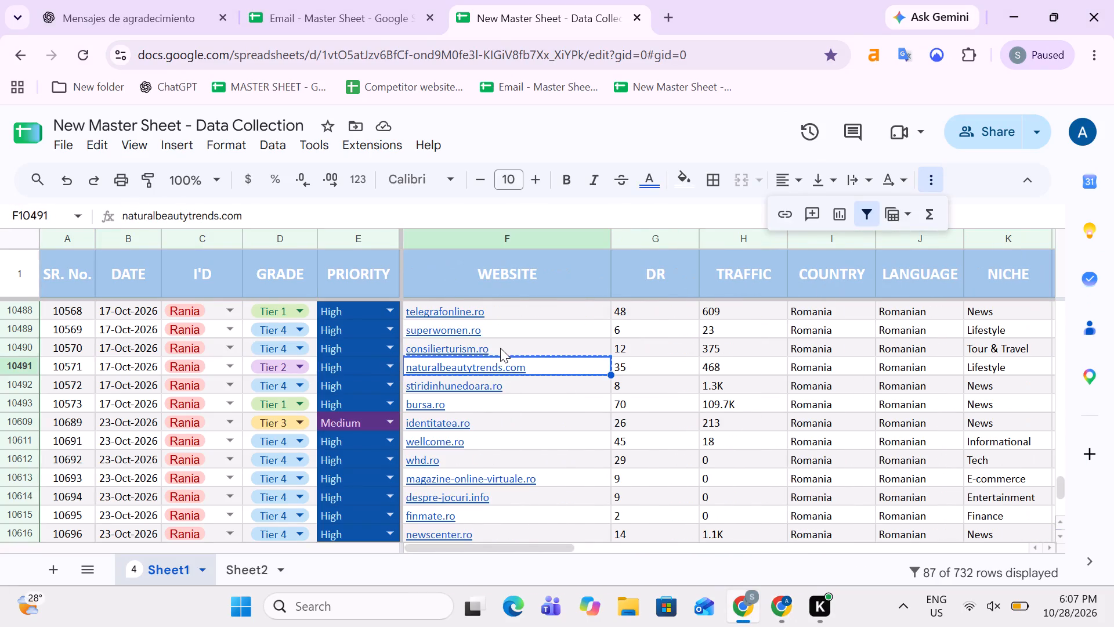
{"action": "key", "text": "alt+Tab"}
{"action": "left_click", "coordinate": [583, 86]}
{"action": "key", "text": "ctrl+v"}
{"action": "key", "text": "Return"}
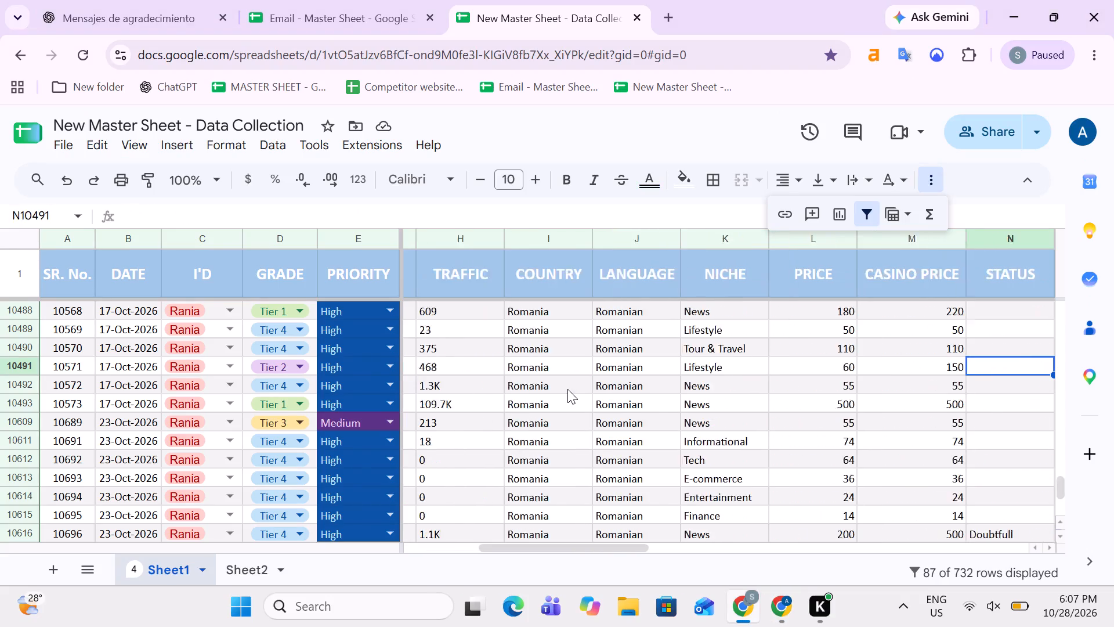
{"action": "key", "text": "Right"}
{"action": "key", "text": "Right"}
{"action": "key", "text": "Right"}
{"action": "key", "text": "Right"}
Copy the website name stiridinhunedoara.ro from its row in the New Master Sheet and search the Gmail mailbox for it.
{"action": "key", "text": "Down"}
{"action": "key", "text": "Left"}
{"action": "key", "text": "Left"}
{"action": "key", "text": "Left"}
{"action": "key", "text": "Left"}
{"action": "key", "text": "Left"}
{"action": "key", "text": "Left"}
{"action": "key", "text": "Left"}
{"action": "key", "text": "Left"}
{"action": "key", "text": "Left"}
{"action": "key", "text": "Left"}
{"action": "key", "text": "Left"}
{"action": "key", "text": "Left"}
{"action": "key", "text": "Left"}
{"action": "key", "text": "Left"}
{"action": "key", "text": "Left"}
{"action": "key", "text": "Left"}
{"action": "key", "text": "Left"}
{"action": "key", "text": "Left"}
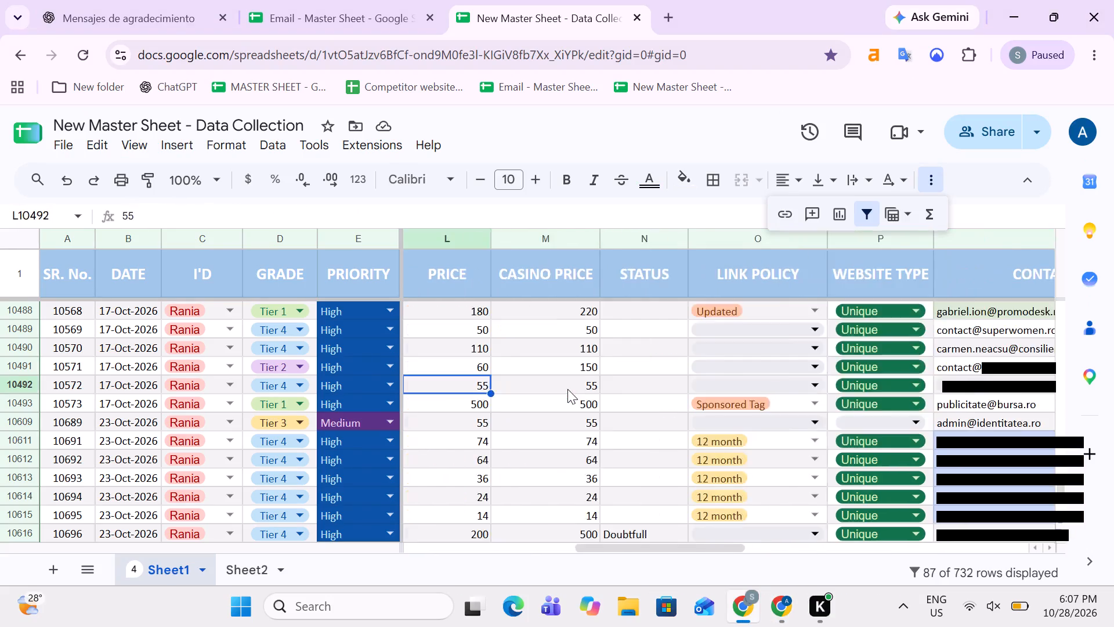
{"action": "key", "text": "Right"}
{"action": "key", "text": "Right"}
{"action": "key", "text": "Right"}
{"action": "key", "text": "Right"}
{"action": "key", "text": "Right"}
{"action": "key", "text": "ctrl+c"}
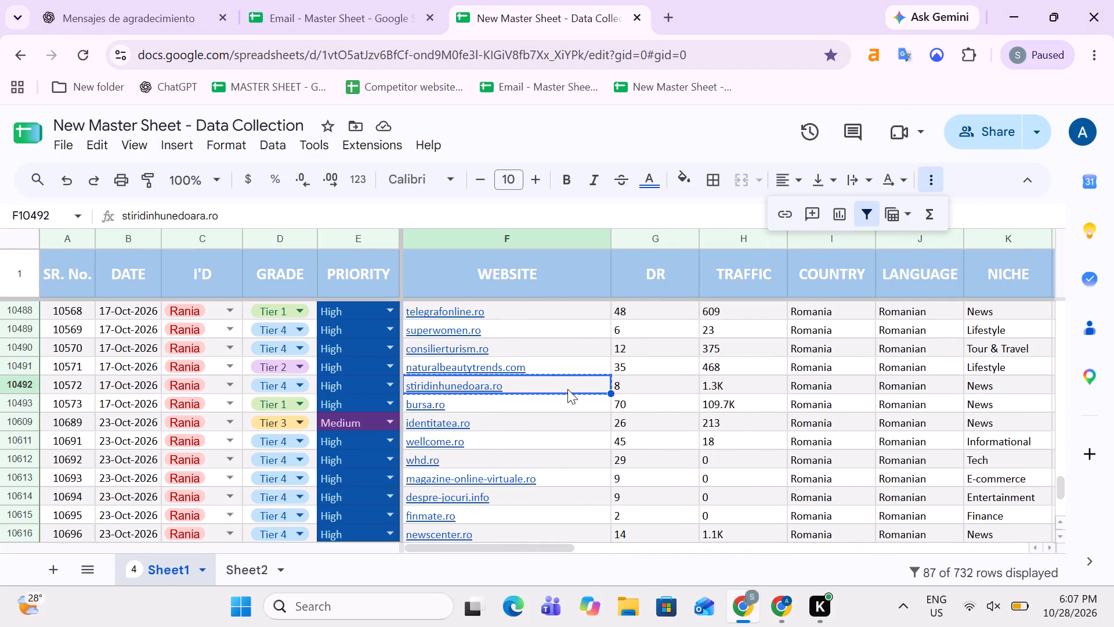
{"action": "key", "text": "alt+Tab"}
{"action": "left_click", "coordinate": [581, 98]}
{"action": "key", "text": "ctrl+v"}
{"action": "key", "text": "Return"}
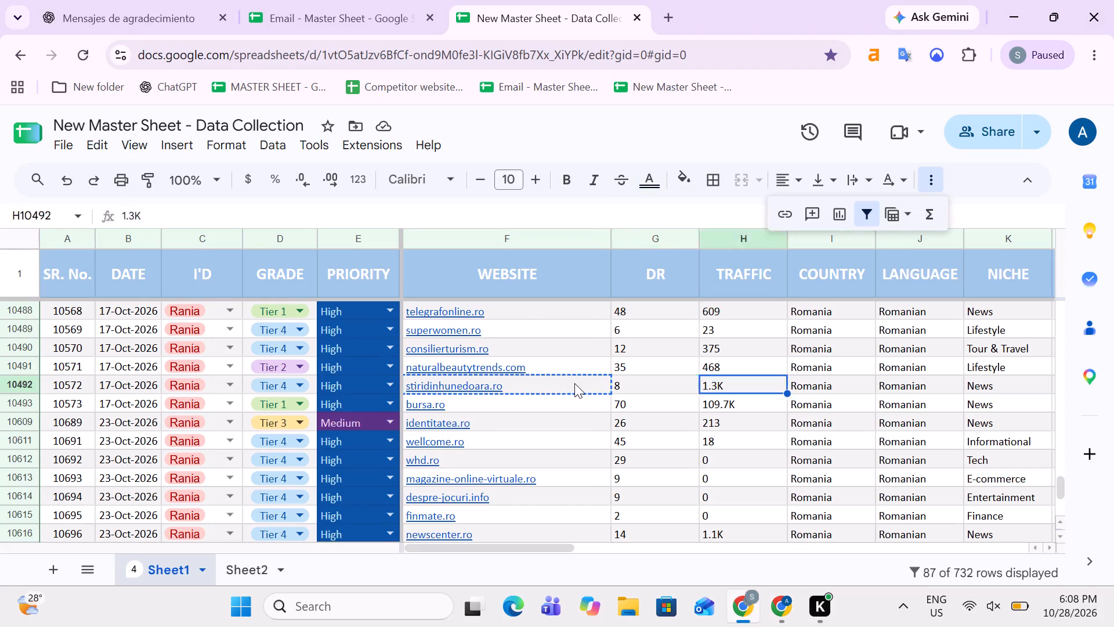
{"action": "key", "text": "Right"}
{"action": "key", "text": "Right"}
{"action": "key", "text": "Right"}
{"action": "key", "text": "Right"}
{"action": "key", "text": "Right"}
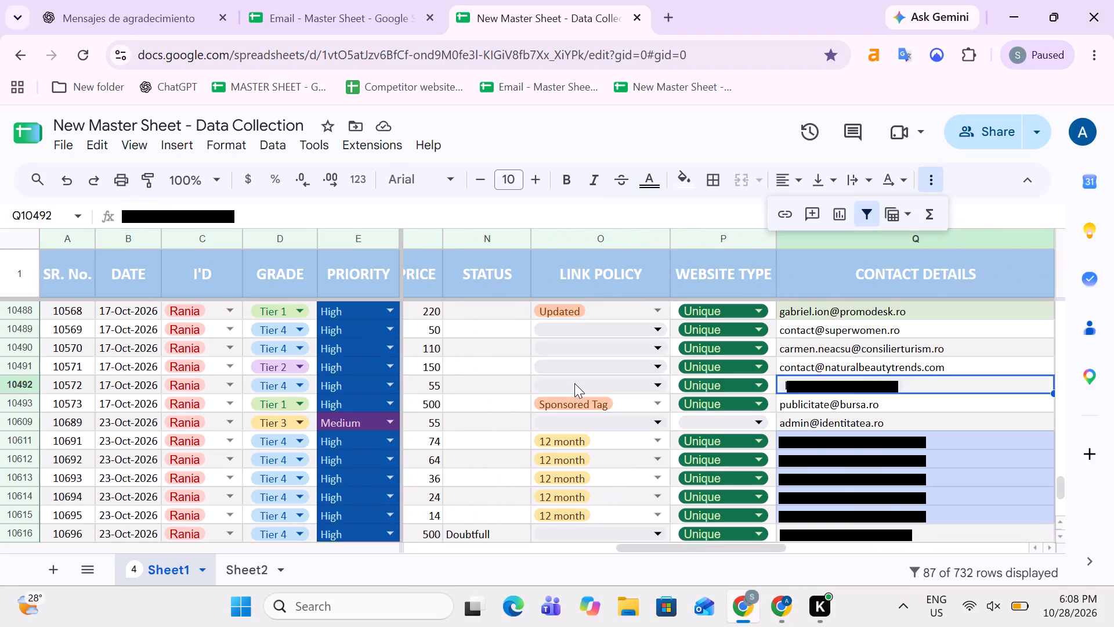
Copy the website name bursa.ro from its row in the New Master Sheet and search the Gmail mailbox for it.
{"action": "key", "text": "Down"}
{"action": "key", "text": "Left"}
{"action": "key", "text": "Left"}
{"action": "key", "text": "Left"}
{"action": "key", "text": "Left"}
{"action": "key", "text": "Left"}
{"action": "key", "text": "Left"}
{"action": "key", "text": "Left"}
{"action": "key", "text": "Left"}
{"action": "key", "text": "Left"}
{"action": "key", "text": "Left"}
{"action": "key", "text": "Left"}
{"action": "key", "text": "Left"}
{"action": "key", "text": "Left"}
{"action": "key", "text": "Left"}
{"action": "key", "text": "Left"}
{"action": "key", "text": "Left"}
{"action": "key", "text": "Right"}
{"action": "key", "text": "Left"}
{"action": "key", "text": "Left"}
{"action": "key", "text": "Left"}
{"action": "key", "text": "Left"}
{"action": "key", "text": "Left"}
{"action": "key", "text": "Left"}
{"action": "key", "text": "Left"}
{"action": "key", "text": "Left"}
{"action": "key", "text": "Left"}
{"action": "key", "text": "Left"}
{"action": "key", "text": "Left"}
{"action": "key", "text": "Left"}
{"action": "key", "text": "Left"}
{"action": "key", "text": "Left"}
{"action": "key", "text": "Left"}
{"action": "key", "text": "Left"}
{"action": "key", "text": "Left"}
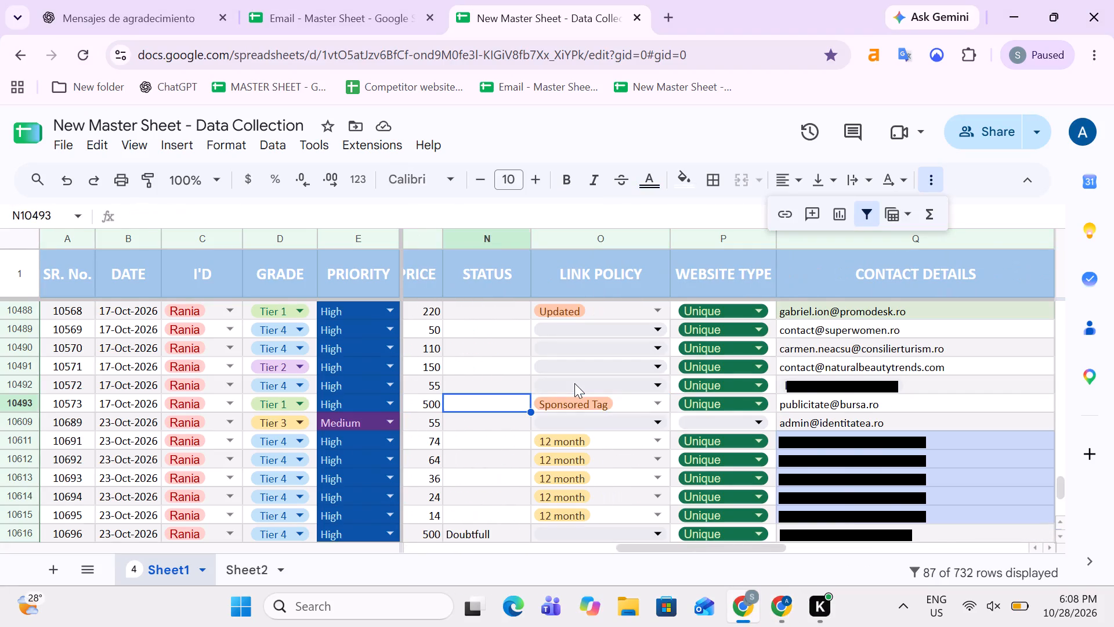
{"action": "key", "text": "Right"}
{"action": "key", "text": "Right"}
{"action": "key", "text": "Right"}
{"action": "key", "text": "Right"}
{"action": "key", "text": "Right"}
{"action": "key", "text": "ctrl+c"}
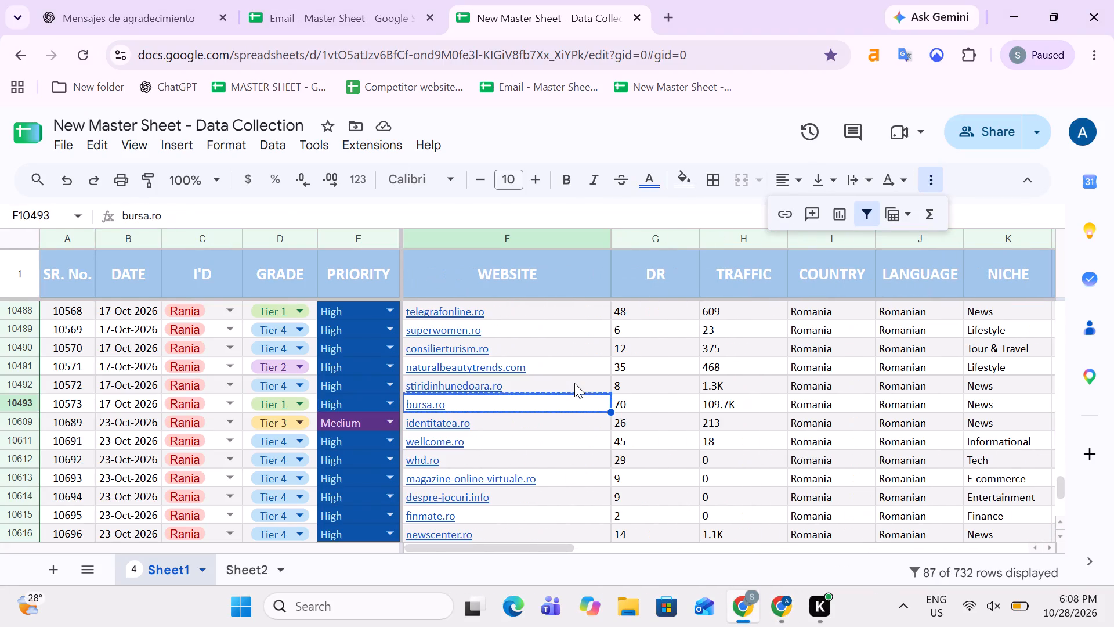
{"action": "key", "text": "alt+Tab"}
{"action": "left_click", "coordinate": [569, 105]}
{"action": "key", "text": "ctrl+v"}
{"action": "key", "text": "Return"}
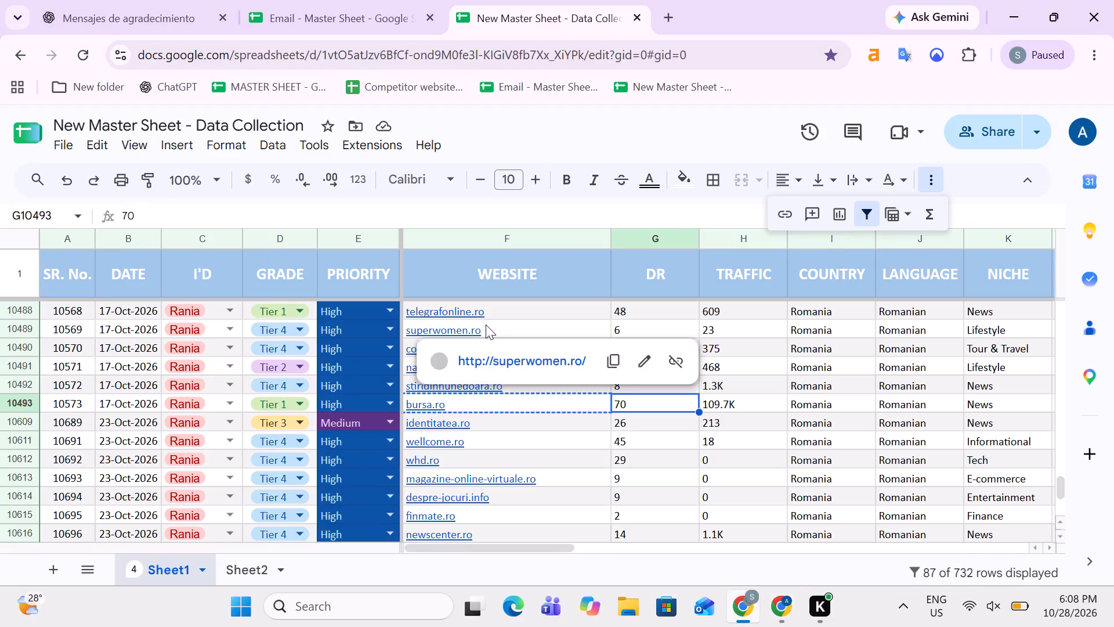
{"action": "key", "text": "Right"}
{"action": "key", "text": "Right"}
Copy the website name identitatea.ro from its row in the New Master Sheet and search the Gmail mailbox for it.
{"action": "key", "text": "Down"}
{"action": "key", "text": "Left"}
{"action": "key", "text": "Left"}
{"action": "key", "text": "Left"}
{"action": "key", "text": "Left"}
{"action": "key", "text": "Left"}
{"action": "key", "text": "Left"}
{"action": "key", "text": "Left"}
{"action": "key", "text": "Left"}
{"action": "key", "text": "Left"}
{"action": "key", "text": "Left"}
{"action": "key", "text": "Left"}
{"action": "key", "text": "Left"}
{"action": "key", "text": "Left"}
{"action": "key", "text": "Left"}
{"action": "key", "text": "Left"}
{"action": "key", "text": "Left"}
{"action": "key", "text": "Left"}
{"action": "key", "text": "Left"}
{"action": "key", "text": "Left"}
{"action": "key", "text": "Left"}
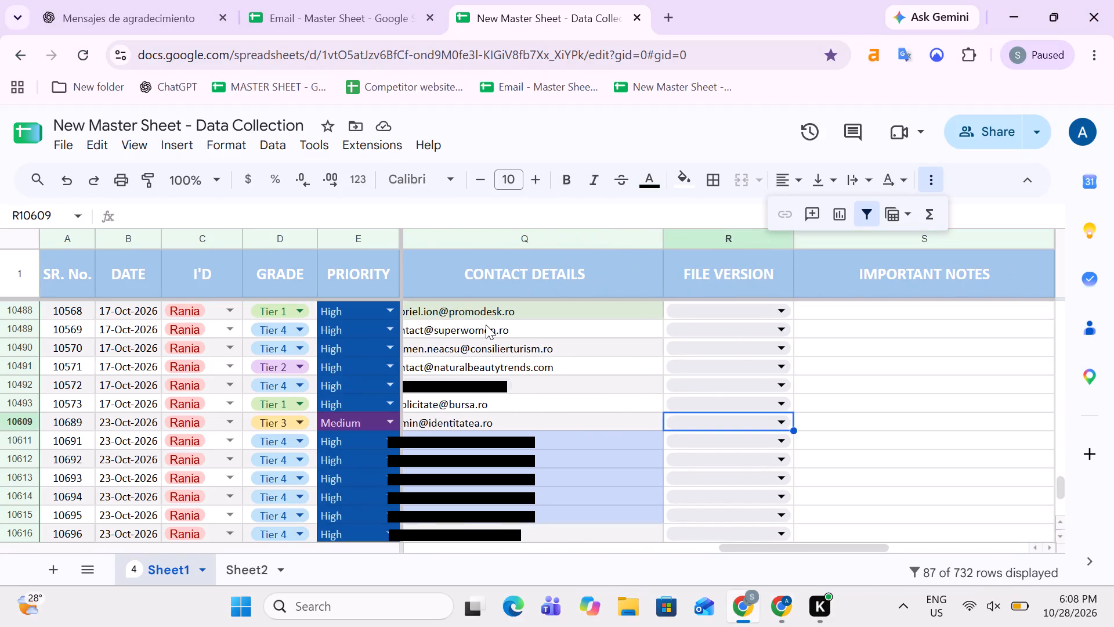
{"action": "key", "text": "Right"}
{"action": "key", "text": "Right"}
{"action": "key", "text": "Right"}
{"action": "key", "text": "Right"}
{"action": "key", "text": "Right"}
{"action": "key", "text": "ctrl+c"}
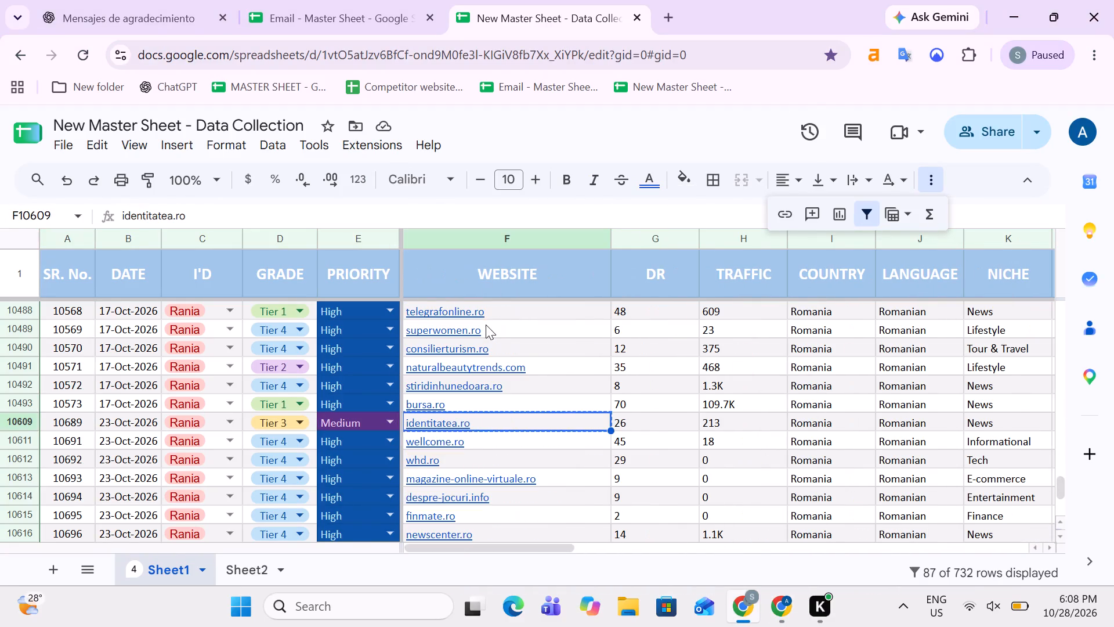
{"action": "key", "text": "alt+Tab"}
{"action": "left_click", "coordinate": [570, 104]}
{"action": "key", "text": "ctrl+v"}
{"action": "key", "text": "Return"}
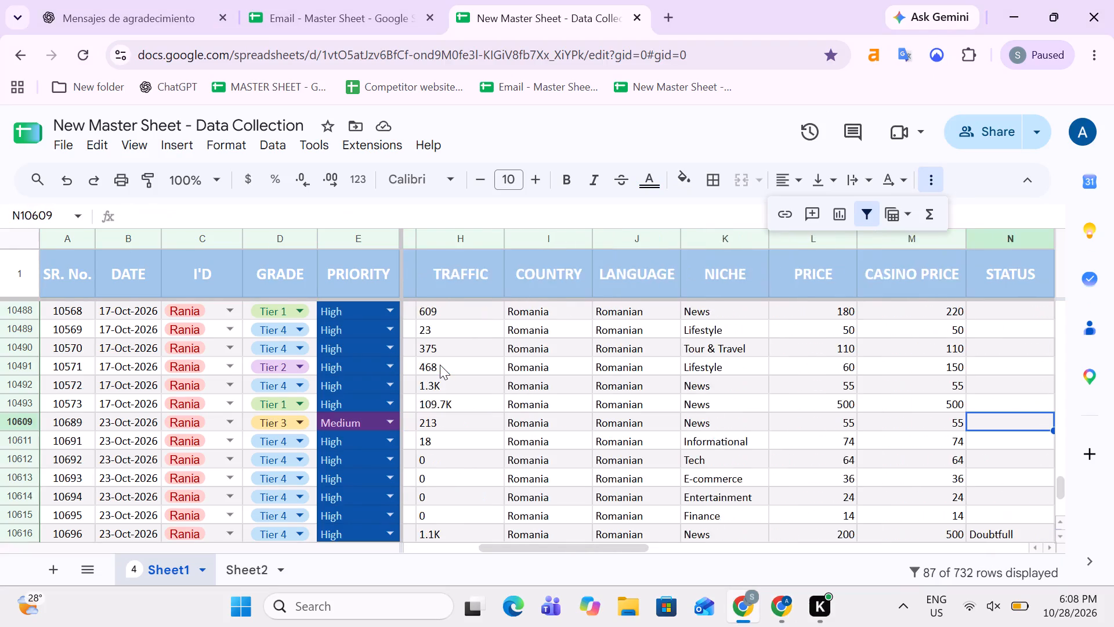
{"action": "key", "text": "Right"}
{"action": "key", "text": "Right"}
{"action": "key", "text": "Right"}
Copy the website name wellcome.ro from its row in the New Master Sheet and search the Gmail mailbox for it.
{"action": "key", "text": "Down"}
{"action": "key", "text": "Left"}
{"action": "key", "text": "Left"}
{"action": "key", "text": "Left"}
{"action": "key", "text": "Left"}
{"action": "key", "text": "Left"}
{"action": "key", "text": "Left"}
{"action": "key", "text": "Left"}
{"action": "key", "text": "Left"}
{"action": "key", "text": "Left"}
{"action": "key", "text": "Left"}
{"action": "key", "text": "Left"}
{"action": "key", "text": "Left"}
{"action": "key", "text": "Left"}
{"action": "key", "text": "Left"}
{"action": "key", "text": "Left"}
{"action": "key", "text": "Left"}
{"action": "key", "text": "Left"}
{"action": "key", "text": "Left"}
{"action": "key", "text": "Left"}
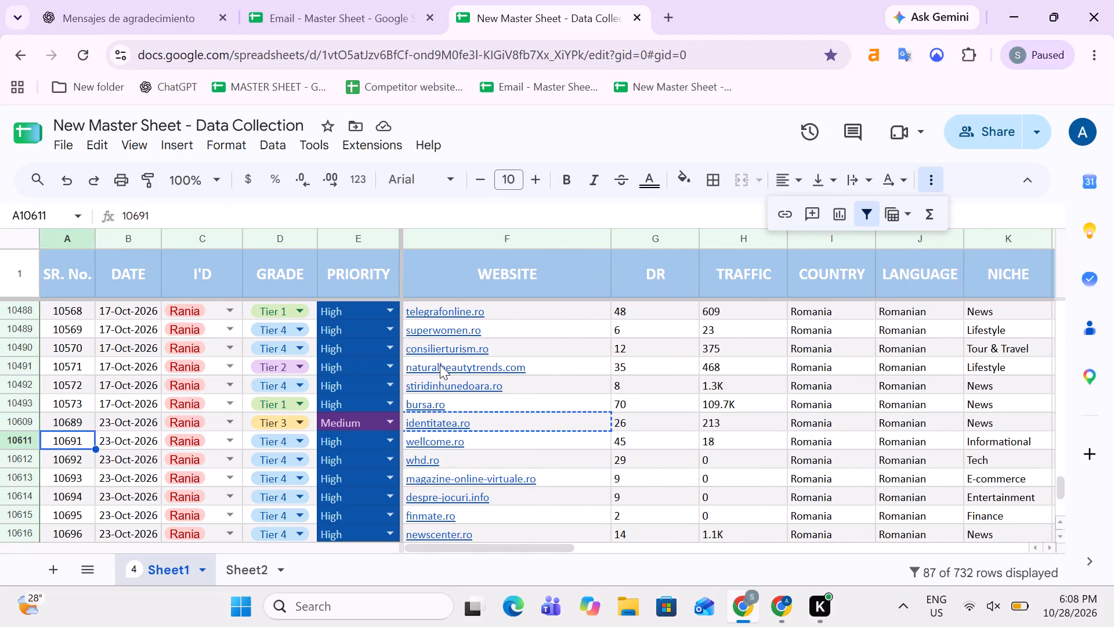
{"action": "key", "text": "Right"}
{"action": "key", "text": "Right"}
{"action": "key", "text": "Right"}
{"action": "key", "text": "Right"}
{"action": "key", "text": "Right"}
{"action": "key", "text": "Right"}
{"action": "key", "text": "Left"}
{"action": "key", "text": "ctrl+c"}
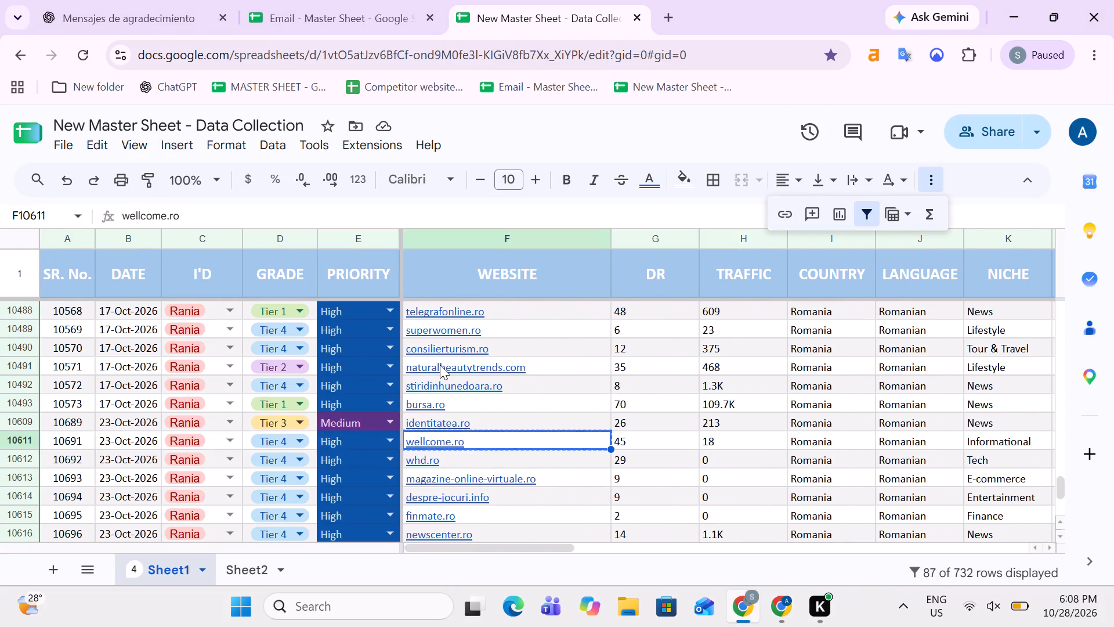
{"action": "key", "text": "alt+Tab"}
{"action": "left_click", "coordinate": [562, 102]}
{"action": "key", "text": "ctrl+v"}
{"action": "key", "text": "Return"}
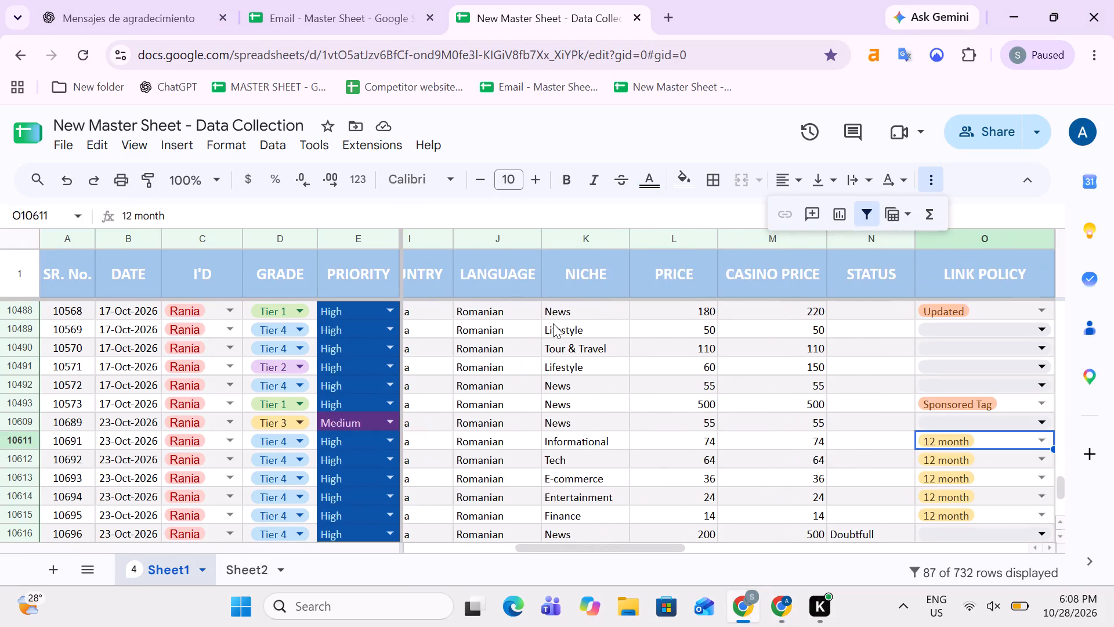
{"action": "key", "text": "Right"}
{"action": "key", "text": "Right"}
{"action": "key", "text": "Right"}
{"action": "key", "text": "Left"}
{"action": "key", "text": "Down"}
{"action": "key", "text": "Down"}
{"action": "key", "text": "Down"}
{"action": "key", "text": "Down"}
{"action": "key", "text": "Down"}
{"action": "key", "text": "Down"}
{"action": "key", "text": "Down"}
{"action": "key", "text": "Down"}
{"action": "key", "text": "Down"}
{"action": "key", "text": "Down"}
{"action": "key", "text": "Down"}
{"action": "key", "text": "Down"}
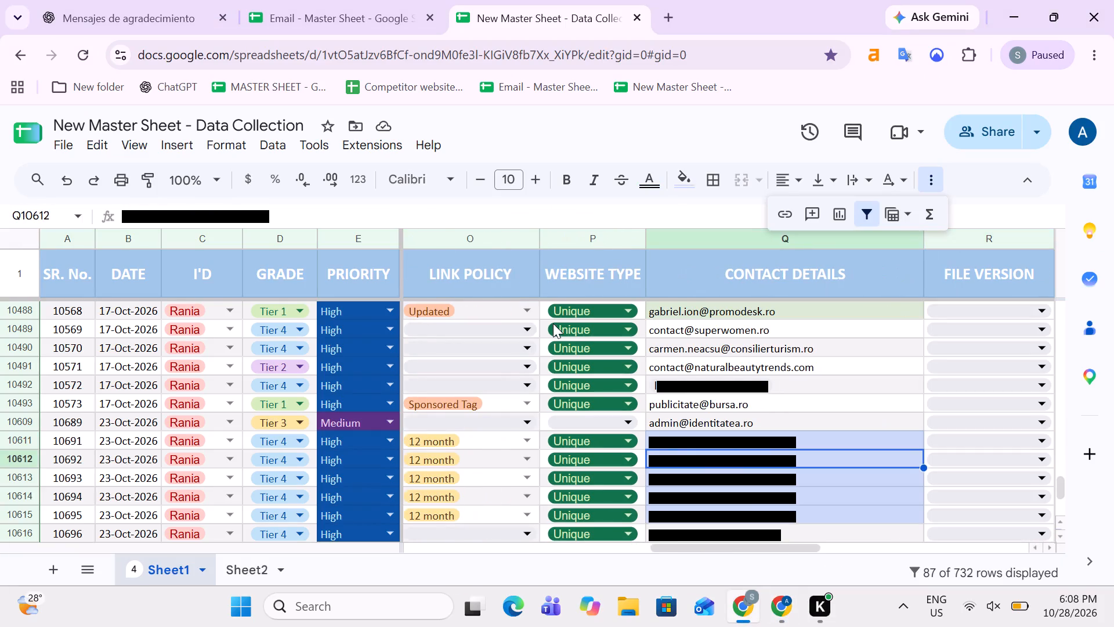
{"action": "key", "text": "Up"}
{"action": "key", "text": "Up"}
{"action": "key", "text": "Up"}
{"action": "key", "text": "Up"}
{"action": "key", "text": "Up"}
{"action": "key", "text": "Up"}
{"action": "key", "text": "Up"}
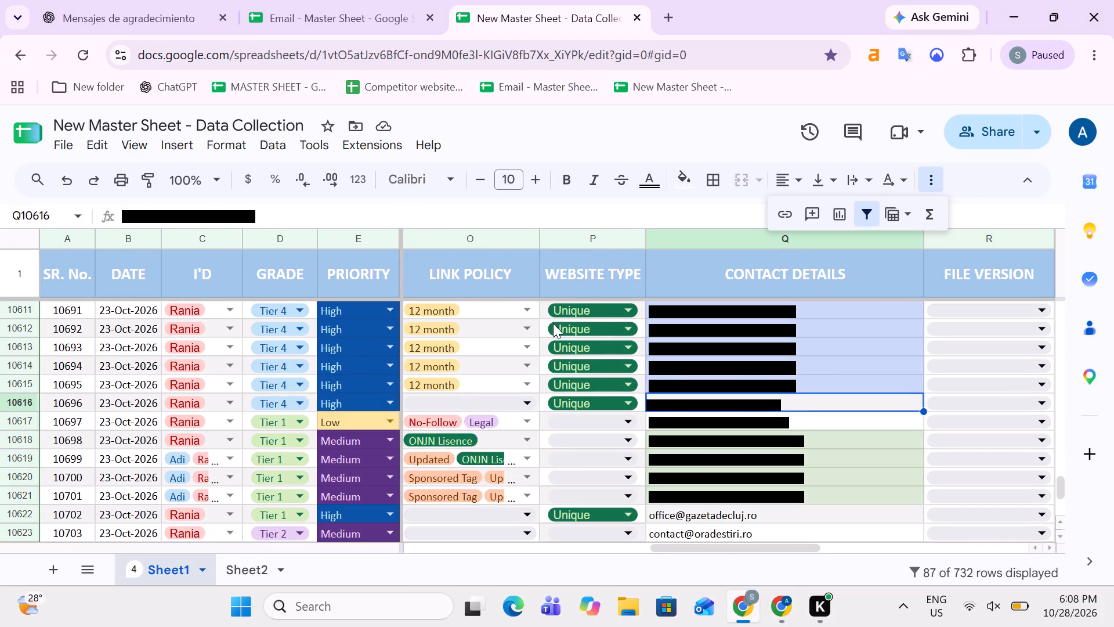
{"action": "key", "text": "Right"}
{"action": "key", "text": "Left"}
{"action": "key", "text": "Left"}
{"action": "key", "text": "Left"}
{"action": "key", "text": "Left"}
{"action": "key", "text": "Left"}
{"action": "key", "text": "Left"}
{"action": "key", "text": "Left"}
{"action": "key", "text": "Left"}
{"action": "key", "text": "Left"}
{"action": "key", "text": "Left"}
{"action": "key", "text": "Left"}
{"action": "key", "text": "Left"}
{"action": "key", "text": "Left"}
{"action": "key", "text": "Left"}
{"action": "key", "text": "Left"}
{"action": "key", "text": "Left"}
{"action": "key", "text": "Left"}
{"action": "key", "text": "Left"}
{"action": "key", "text": "Left"}
{"action": "key", "text": "Right"}
{"action": "key", "text": "Right"}
{"action": "key", "text": "Right"}
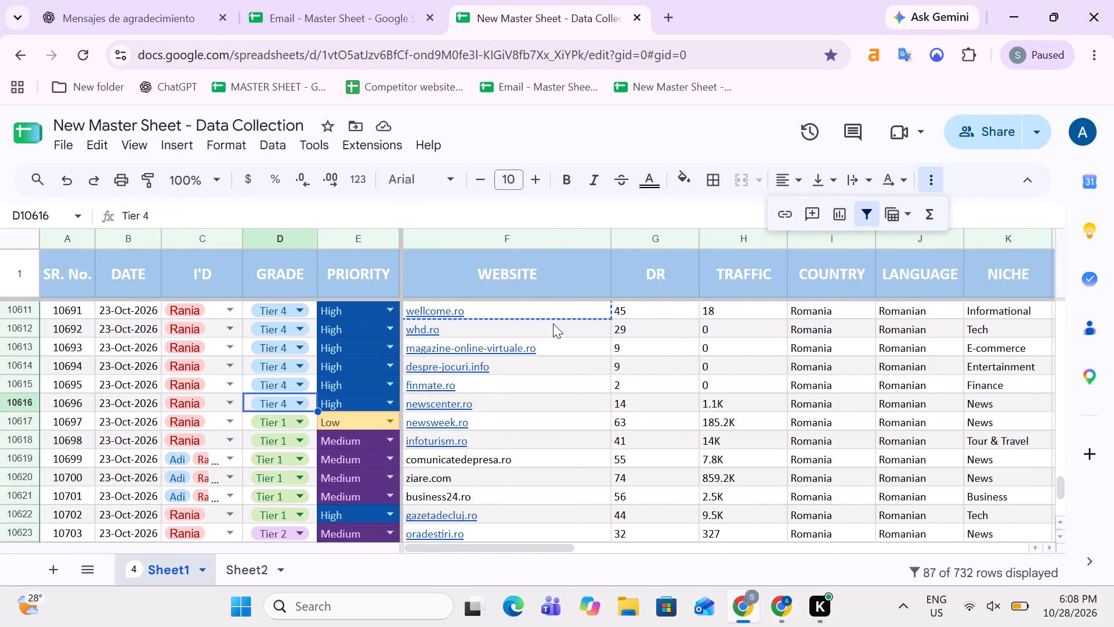
{"action": "key", "text": "Right"}
{"action": "key", "text": "Right"}
{"action": "key", "text": "ctrl+c"}
{"action": "key", "text": "alt+Tab"}
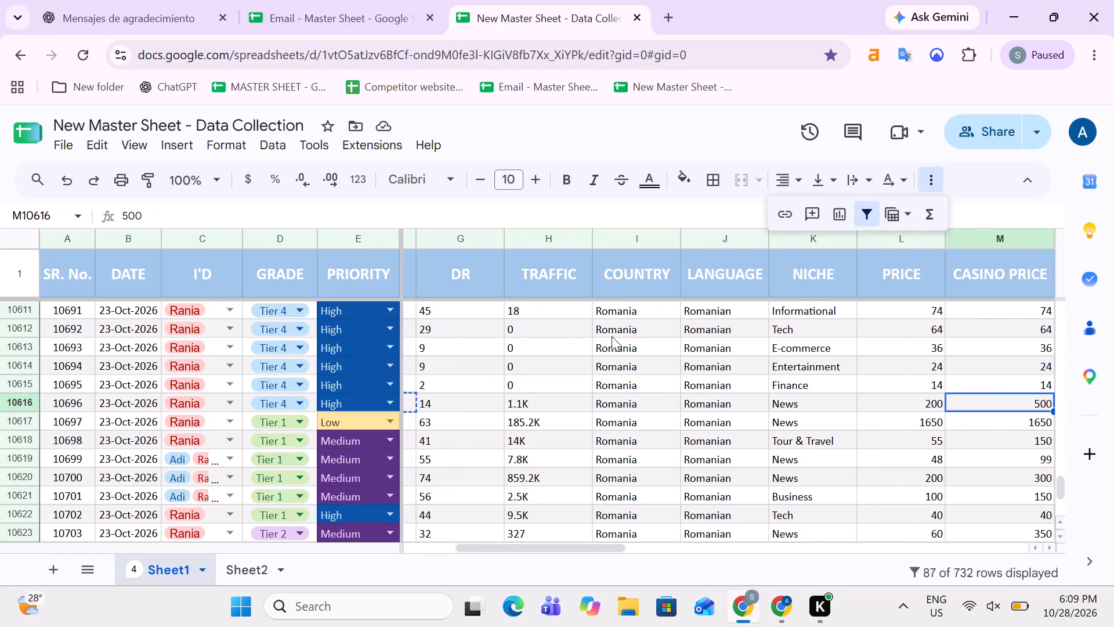
{"action": "key", "text": "Right"}
{"action": "key", "text": "Right"}
{"action": "key", "text": "Right"}
{"action": "key", "text": "Right"}
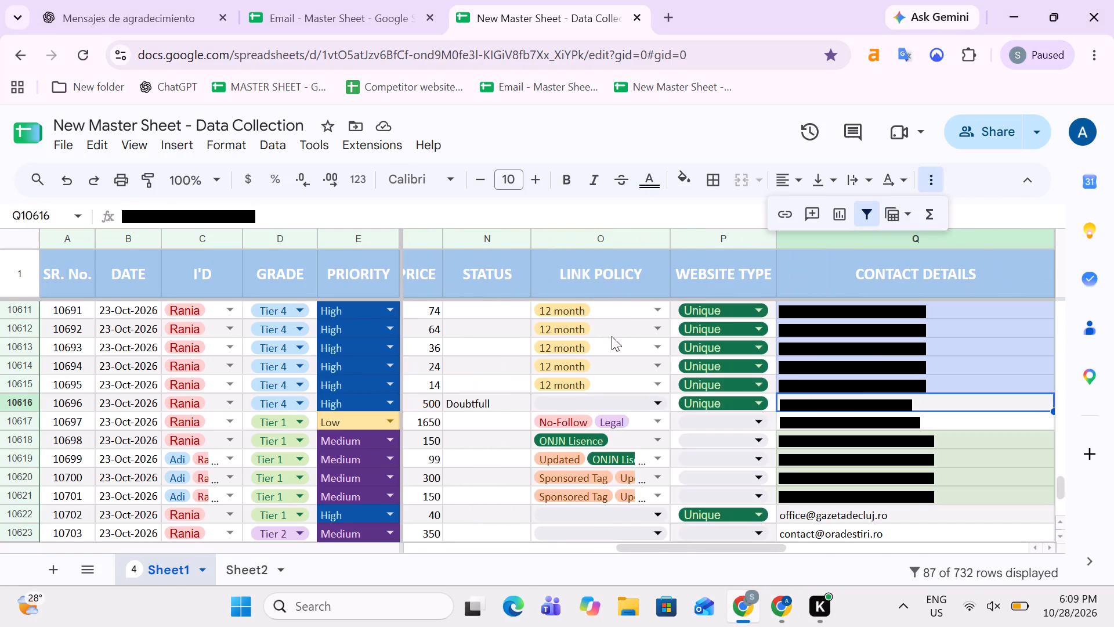
Review the newsweek.ro row's price, casino price, status, link policy and website type in the New Master Sheet.
{"action": "key", "text": "Down"}
{"action": "key", "text": "Left"}
{"action": "key", "text": "Left"}
{"action": "key", "text": "Left"}
{"action": "key", "text": "Left"}
{"action": "key", "text": "Left"}
{"action": "key", "text": "Left"}
{"action": "key", "text": "Left"}
{"action": "key", "text": "Left"}
{"action": "key", "text": "Left"}
{"action": "key", "text": "Left"}
{"action": "key", "text": "Left"}
{"action": "key", "text": "Left"}
{"action": "key", "text": "Left"}
{"action": "key", "text": "Left"}
{"action": "key", "text": "Left"}
{"action": "key", "text": "Left"}
{"action": "key", "text": "Left"}
{"action": "key", "text": "Left"}
{"action": "key", "text": "Left"}
{"action": "key", "text": "Right"}
{"action": "key", "text": "Right"}
{"action": "key", "text": "Right"}
{"action": "key", "text": "Right"}
{"action": "key", "text": "Right"}
{"action": "key", "text": "Right"}
{"action": "key", "text": "Right"}
{"action": "key", "text": "Right"}
{"action": "key", "text": "Right"}
{"action": "key", "text": "Right"}
{"action": "key", "text": "Right"}
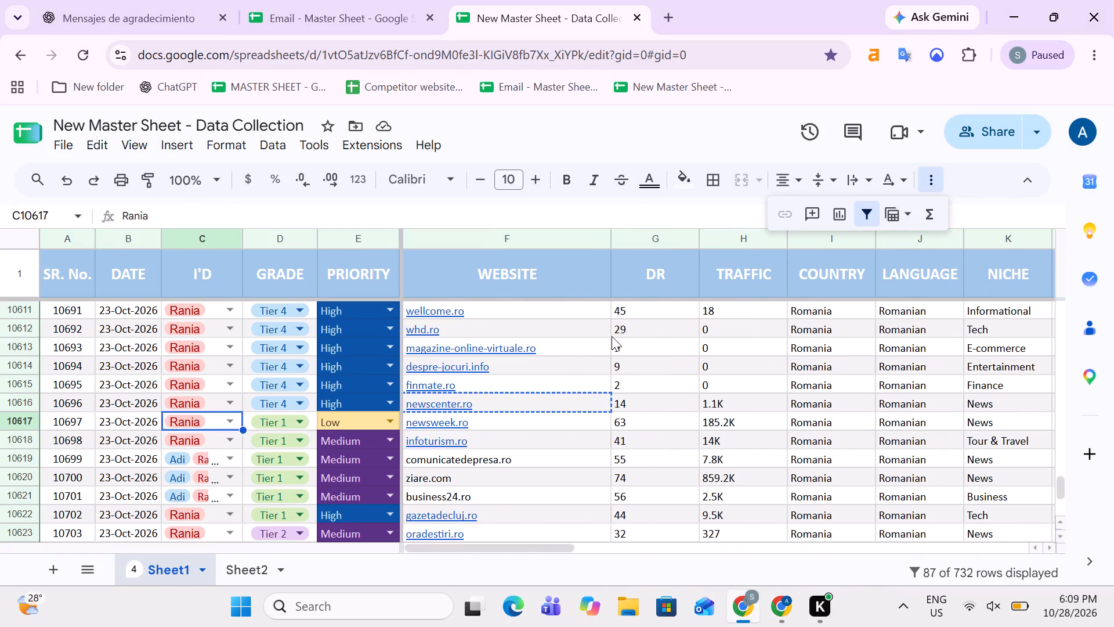
{"action": "key", "text": "Right"}
{"action": "key", "text": "Right"}
{"action": "key", "text": "Right"}
{"action": "key", "text": "Right"}
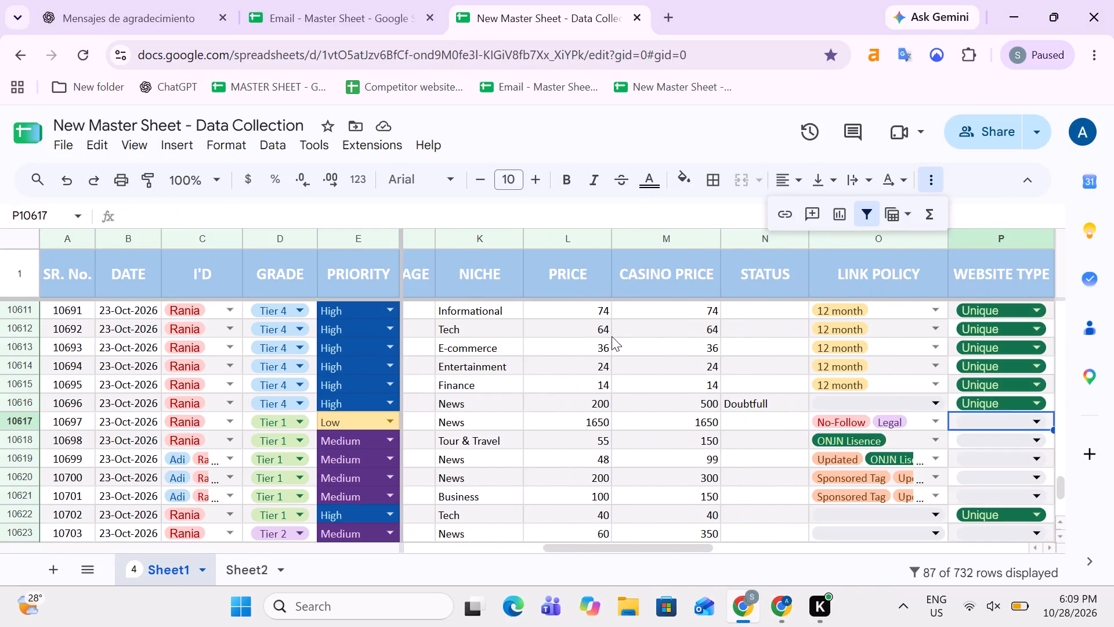
{"action": "key", "text": "Right"}
{"action": "key", "text": "Left"}
{"action": "key", "text": "Left"}
{"action": "key", "text": "Left"}
{"action": "key", "text": "Left"}
{"action": "key", "text": "Left"}
{"action": "key", "text": "Left"}
{"action": "key", "text": "Left"}
{"action": "key", "text": "Left"}
{"action": "key", "text": "Left"}
{"action": "key", "text": "Left"}
{"action": "key", "text": "Left"}
{"action": "key", "text": "Left"}
{"action": "key", "text": "Left"}
{"action": "key", "text": "Left"}
{"action": "key", "text": "Left"}
{"action": "key", "text": "Left"}
{"action": "key", "text": "Left"}
{"action": "key", "text": "Left"}
{"action": "key", "text": "Right"}
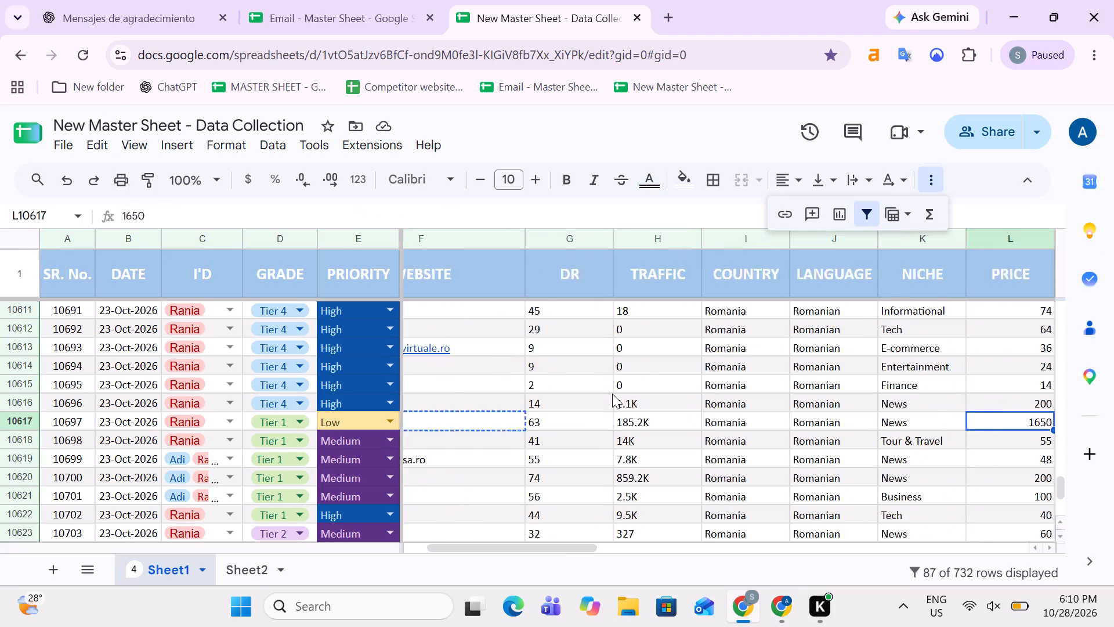
{"action": "key", "text": "Right"}
{"action": "key", "text": "Right"}
{"action": "key", "text": "Right"}
Copy the website name infoturism.ro from its row in the New Master Sheet and search the Gmail mailbox for it.
{"action": "key", "text": "Down"}
{"action": "key", "text": "Left"}
{"action": "key", "text": "Left"}
{"action": "key", "text": "Left"}
{"action": "key", "text": "Left"}
{"action": "key", "text": "Left"}
{"action": "key", "text": "Left"}
{"action": "key", "text": "Left"}
{"action": "key", "text": "Left"}
{"action": "key", "text": "Left"}
{"action": "key", "text": "Left"}
{"action": "key", "text": "Left"}
{"action": "key", "text": "Left"}
{"action": "key", "text": "Left"}
{"action": "key", "text": "Left"}
{"action": "key", "text": "Left"}
{"action": "key", "text": "Left"}
{"action": "key", "text": "Left"}
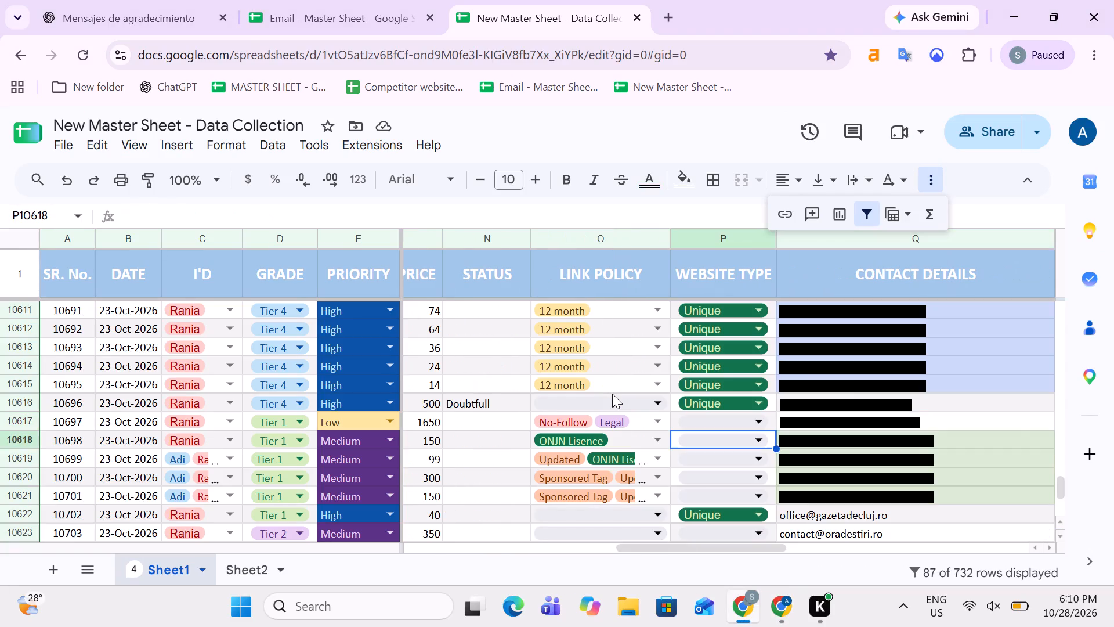
{"action": "key", "text": "Right"}
{"action": "key", "text": "Right"}
{"action": "key", "text": "Right"}
{"action": "key", "text": "Right"}
{"action": "key", "text": "Right"}
{"action": "key", "text": "ctrl+shift+Down"}
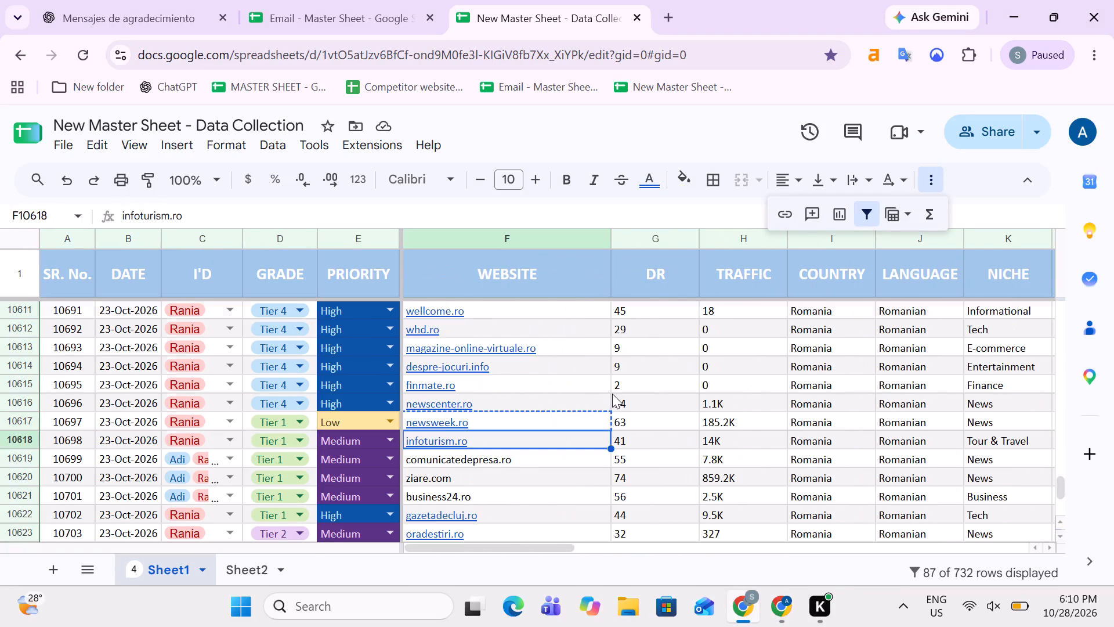
{"action": "key", "text": "Up"}
{"action": "key", "text": "Down"}
{"action": "key", "text": "Right"}
{"action": "key", "text": "Left"}
{"action": "key", "text": "ctrl+c"}
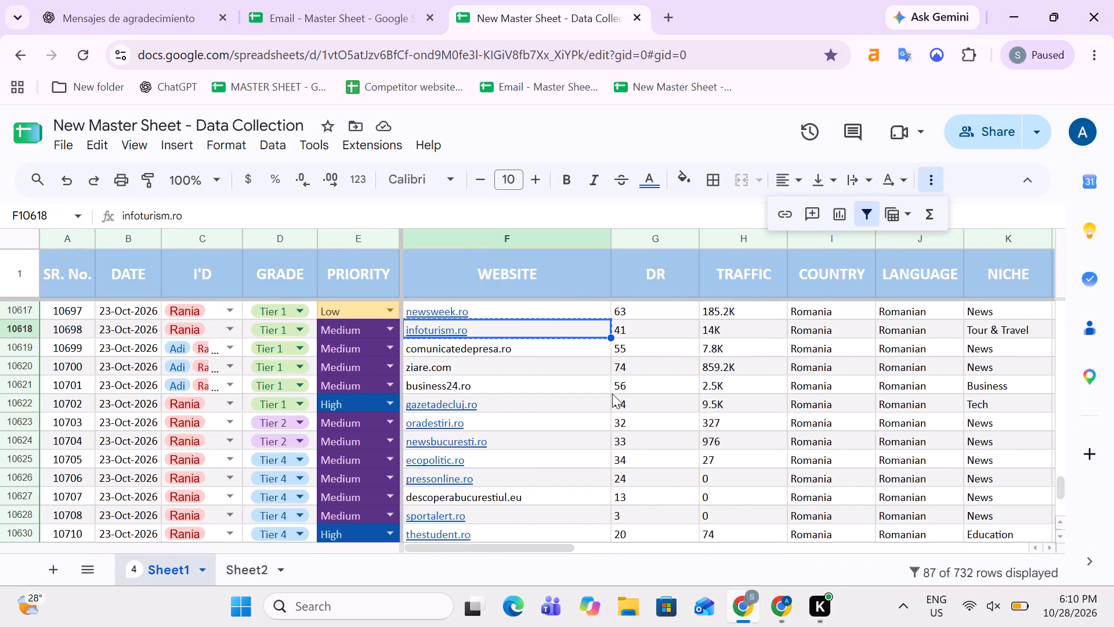
{"action": "key", "text": "alt+Tab"}
{"action": "left_click", "coordinate": [559, 95]}
{"action": "key", "text": "ctrl+v"}
{"action": "key", "text": "Return"}
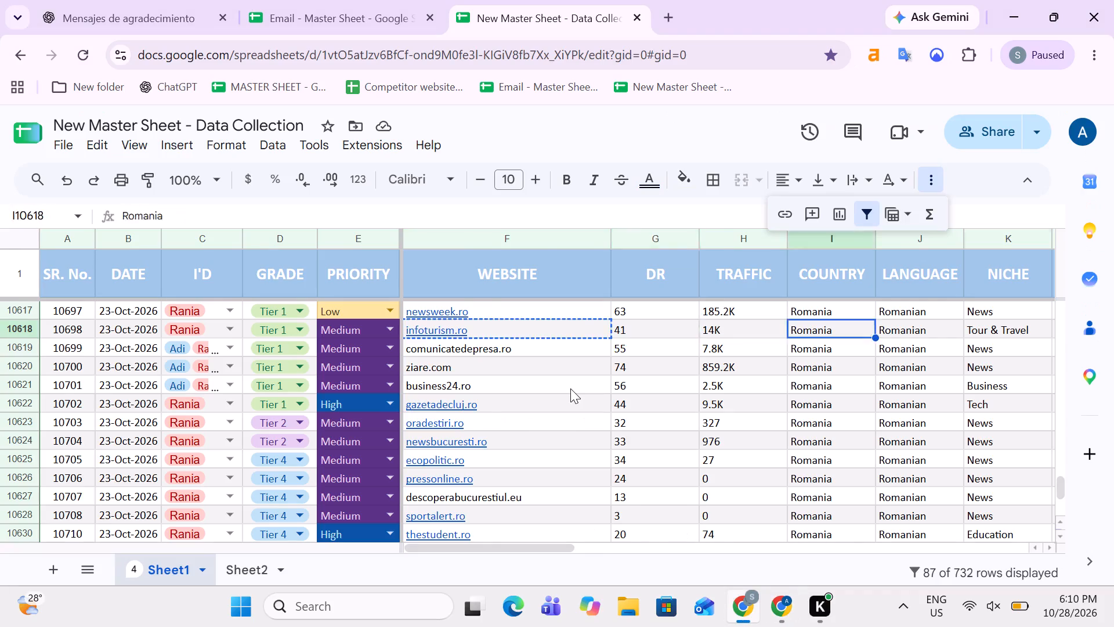
{"action": "key", "text": "Right"}
{"action": "key", "text": "Right"}
{"action": "key", "text": "Right"}
{"action": "key", "text": "Down"}
{"action": "key", "text": "Left"}
{"action": "key", "text": "Left"}
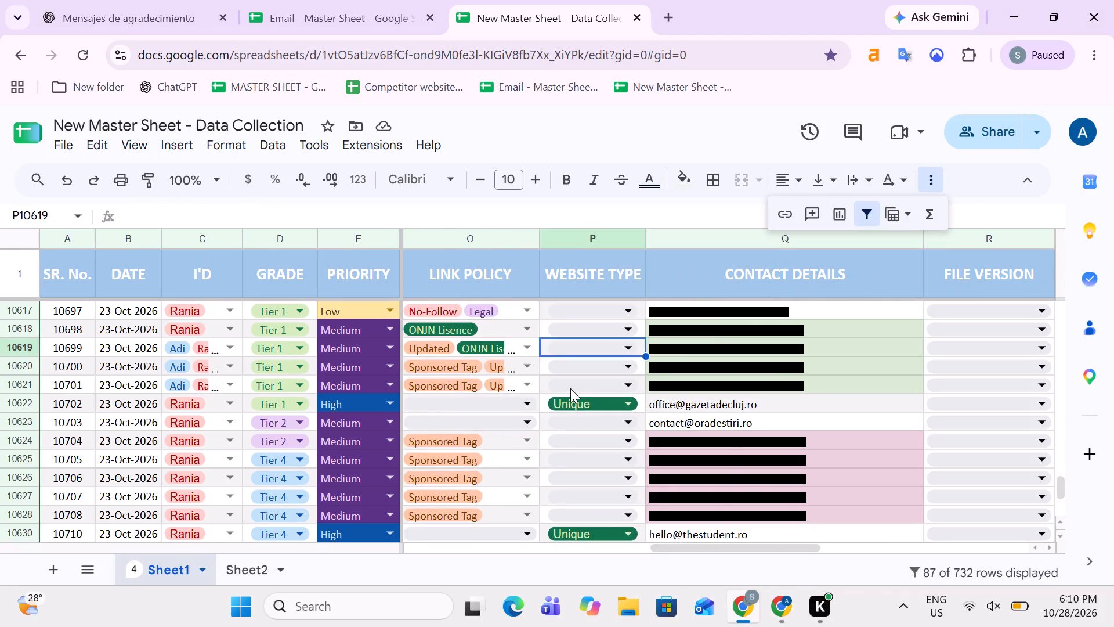
{"action": "key", "text": "Up"}
{"action": "key", "text": "Right"}
Review the infoturism.ro row again from its date through its price, casino price, status, link policy and website type.
{"action": "key", "text": "Left"}
{"action": "key", "text": "Left"}
{"action": "key", "text": "Left"}
{"action": "key", "text": "Left"}
{"action": "key", "text": "Left"}
{"action": "key", "text": "Left"}
{"action": "key", "text": "Left"}
{"action": "key", "text": "Left"}
{"action": "key", "text": "Left"}
{"action": "key", "text": "Left"}
{"action": "key", "text": "Left"}
{"action": "key", "text": "Left"}
{"action": "key", "text": "Left"}
{"action": "key", "text": "Left"}
{"action": "key", "text": "Left"}
{"action": "key", "text": "Left"}
{"action": "key", "text": "Left"}
{"action": "key", "text": "Right"}
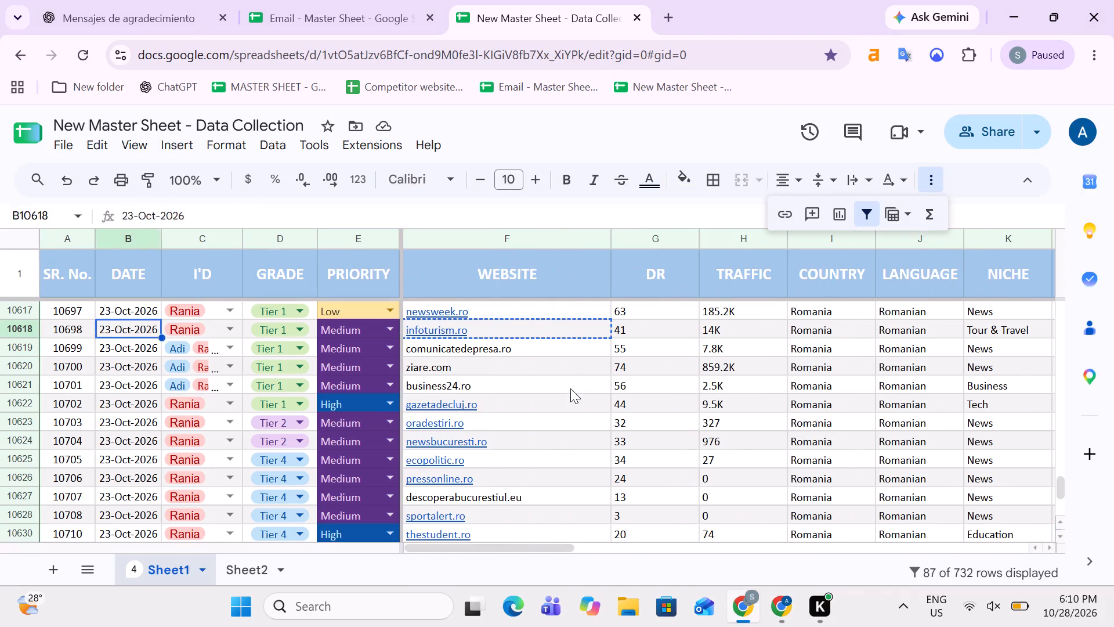
{"action": "key", "text": "Right"}
{"action": "key", "text": "Right"}
{"action": "key", "text": "Right"}
{"action": "key", "text": "Right"}
{"action": "key", "text": "Right"}
{"action": "key", "text": "Right"}
{"action": "key", "text": "Right"}
{"action": "key", "text": "Right"}
{"action": "key", "text": "Right"}
{"action": "key", "text": "Right"}
{"action": "key", "text": "Right"}
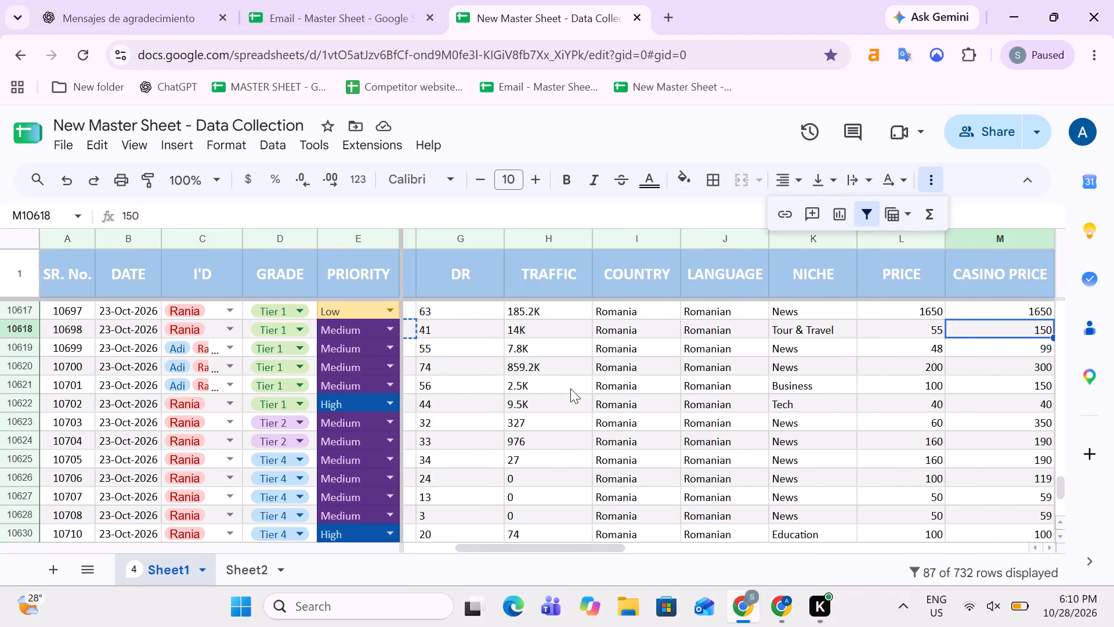
{"action": "key", "text": "Right"}
{"action": "key", "text": "Right"}
{"action": "key", "text": "Right"}
{"action": "key", "text": "Right"}
{"action": "key", "text": "Left"}
{"action": "key", "text": "Left"}
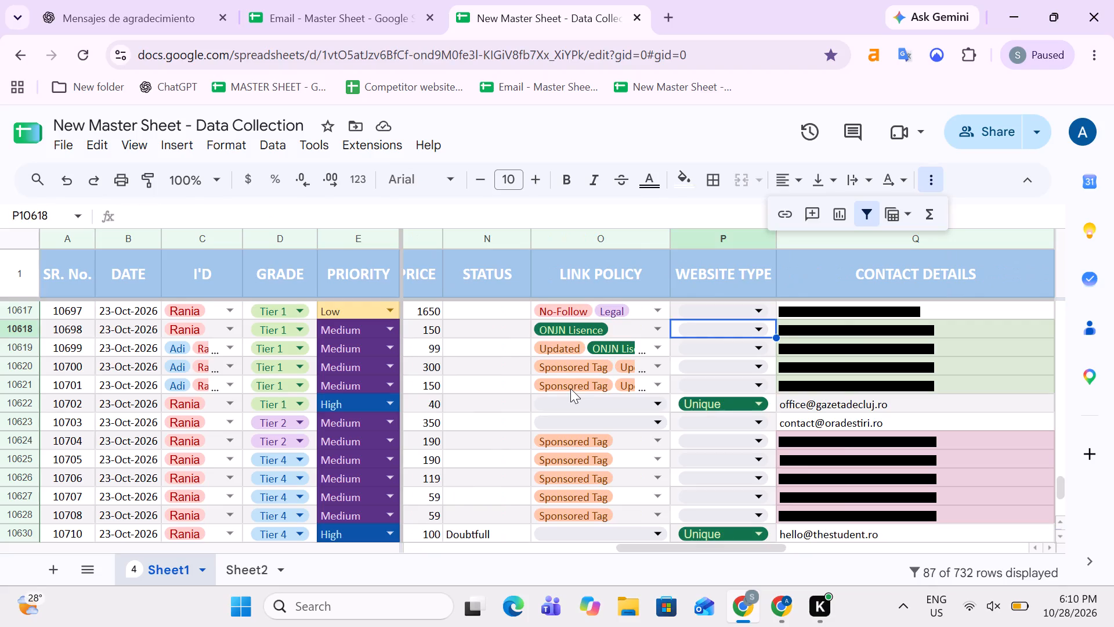
{"action": "key", "text": "Left"}
{"action": "key", "text": "Down"}
{"action": "key", "text": "Right"}
{"action": "key", "text": "Right"}
{"action": "key", "text": "Down"}
{"action": "key", "text": "Left"}
{"action": "key", "text": "Right"}
{"action": "key", "text": "Right"}
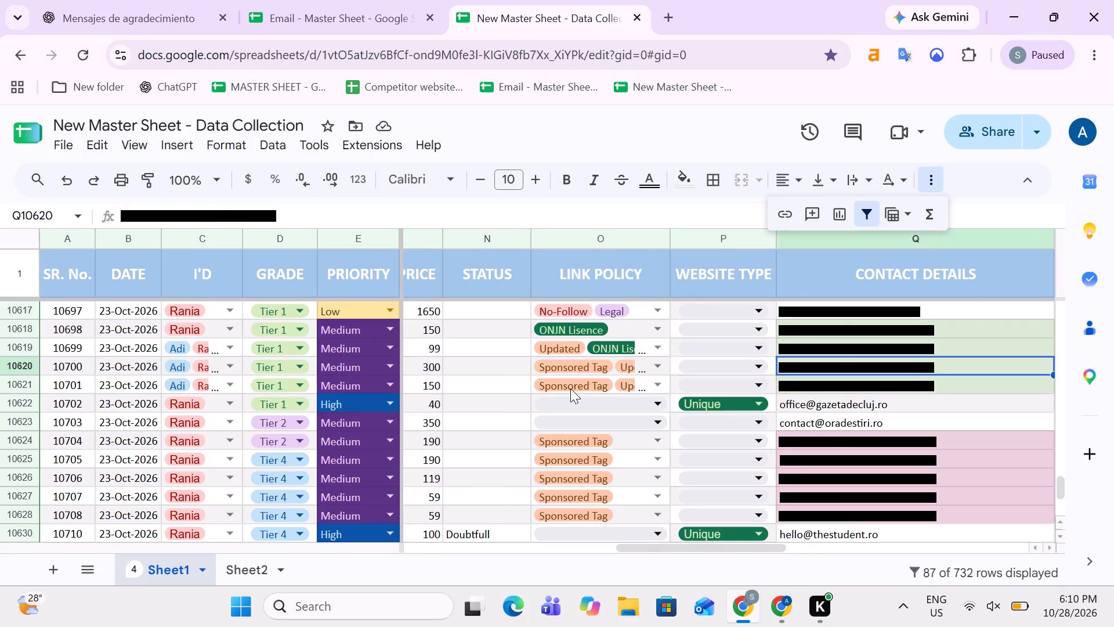
{"action": "key", "text": "Right"}
{"action": "key", "text": "Down"}
{"action": "key", "text": "Left"}
{"action": "key", "text": "alt+Tab"}
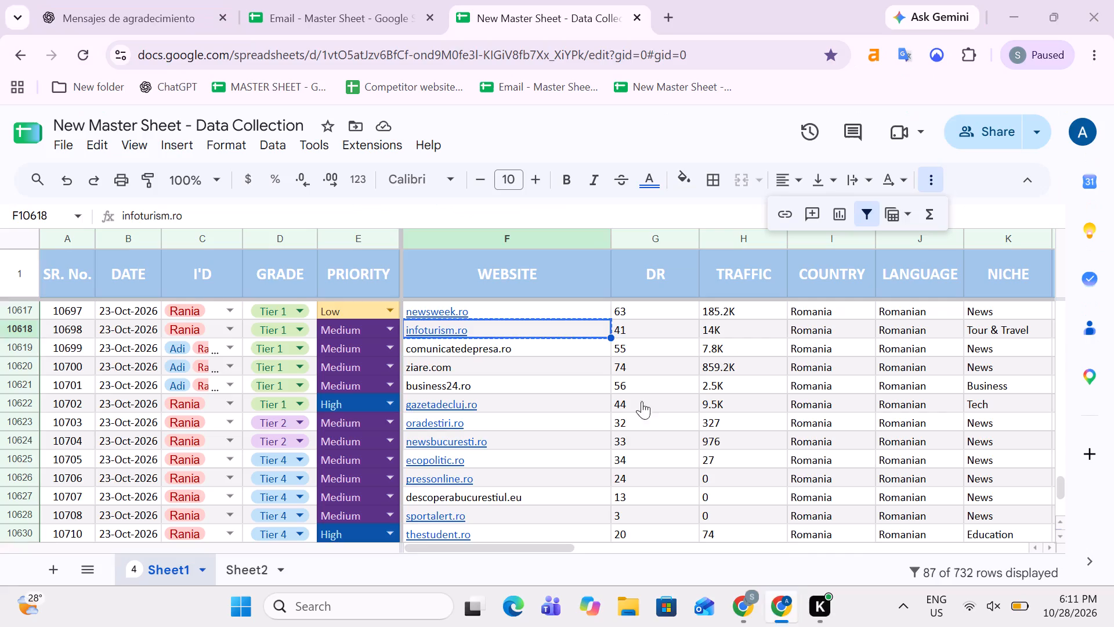
{"action": "key", "text": "Right"}
{"action": "key", "text": "Right"}
{"action": "key", "text": "Right"}
{"action": "key", "text": "Right"}
{"action": "key", "text": "Right"}
{"action": "key", "text": "Right"}
{"action": "key", "text": "Right"}
{"action": "key", "text": "Right"}
{"action": "key", "text": "Right"}
{"action": "key", "text": "Right"}
{"action": "key", "text": "Right"}
{"action": "key", "text": "Right"}
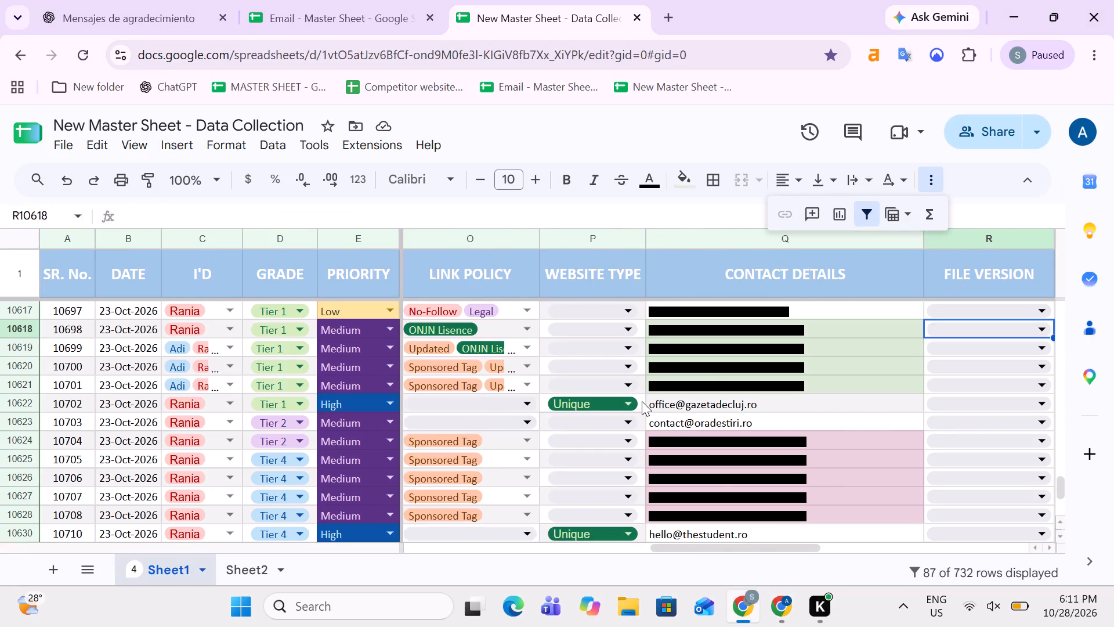
{"action": "key", "text": "Left"}
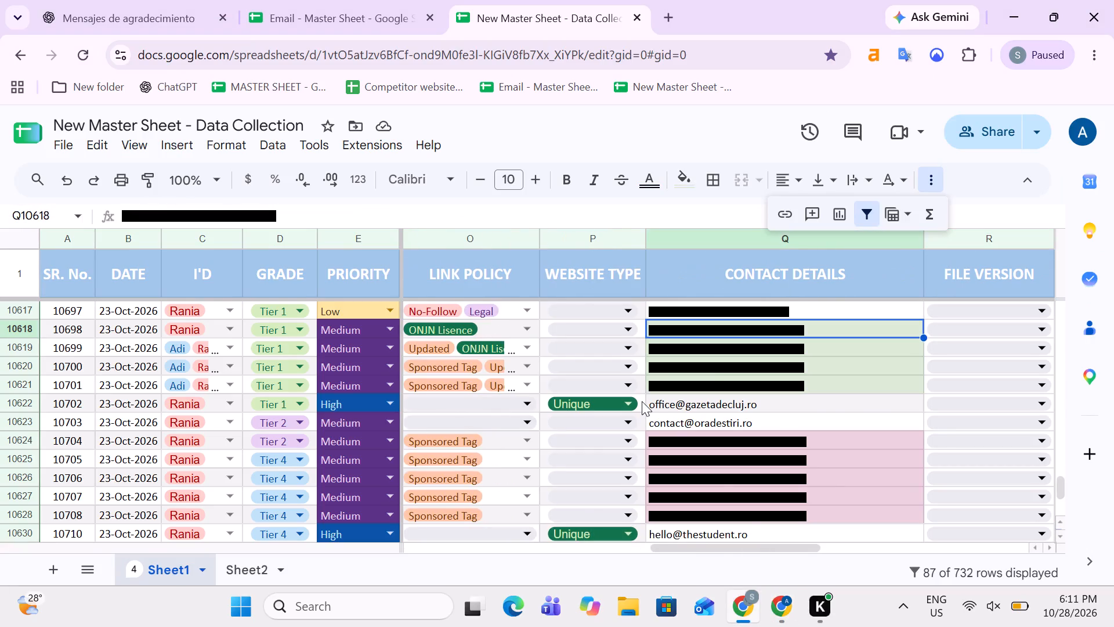
{"action": "key", "text": "alt+Tab"}
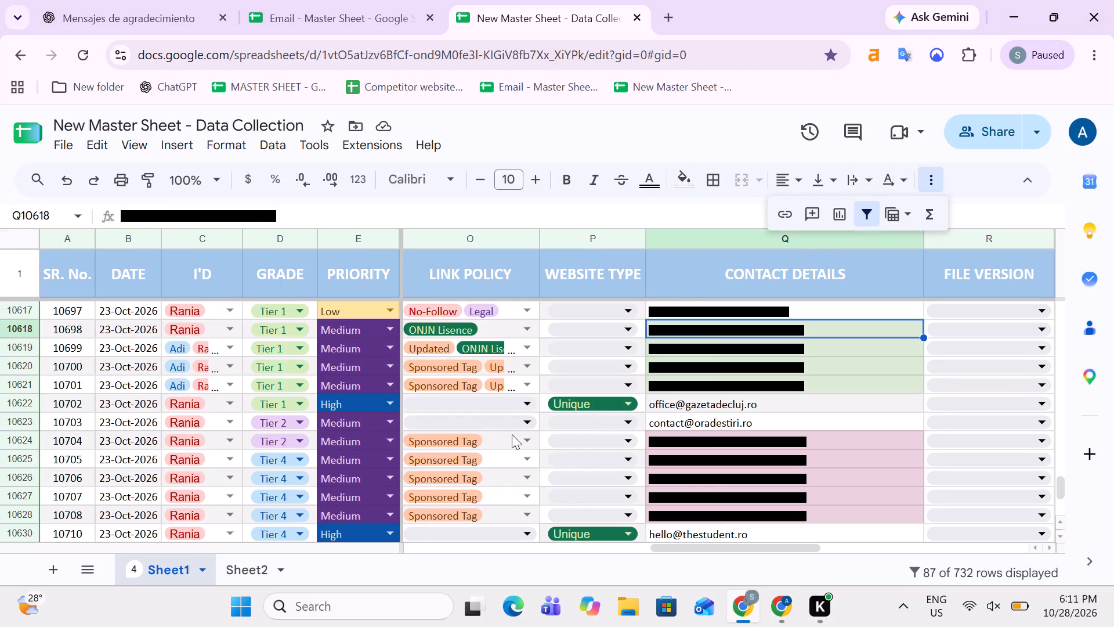
{"action": "key", "text": "Left"}
{"action": "key", "text": "Down"}
{"action": "key", "text": "Down"}
{"action": "key", "text": "Down"}
{"action": "key", "text": "Right"}
{"action": "key", "text": "Right"}
{"action": "key", "text": "Down"}
{"action": "key", "text": "Left"}
{"action": "key", "text": "Left"}
{"action": "key", "text": "Left"}
{"action": "key", "text": "Left"}
{"action": "key", "text": "Left"}
{"action": "key", "text": "Left"}
{"action": "key", "text": "Left"}
{"action": "key", "text": "Left"}
{"action": "key", "text": "Left"}
{"action": "key", "text": "Left"}
{"action": "key", "text": "Left"}
{"action": "key", "text": "Left"}
{"action": "key", "text": "Left"}
{"action": "key", "text": "Left"}
{"action": "key", "text": "Left"}
{"action": "key", "text": "Left"}
{"action": "key", "text": "Left"}
{"action": "key", "text": "Left"}
{"action": "key", "text": "Left"}
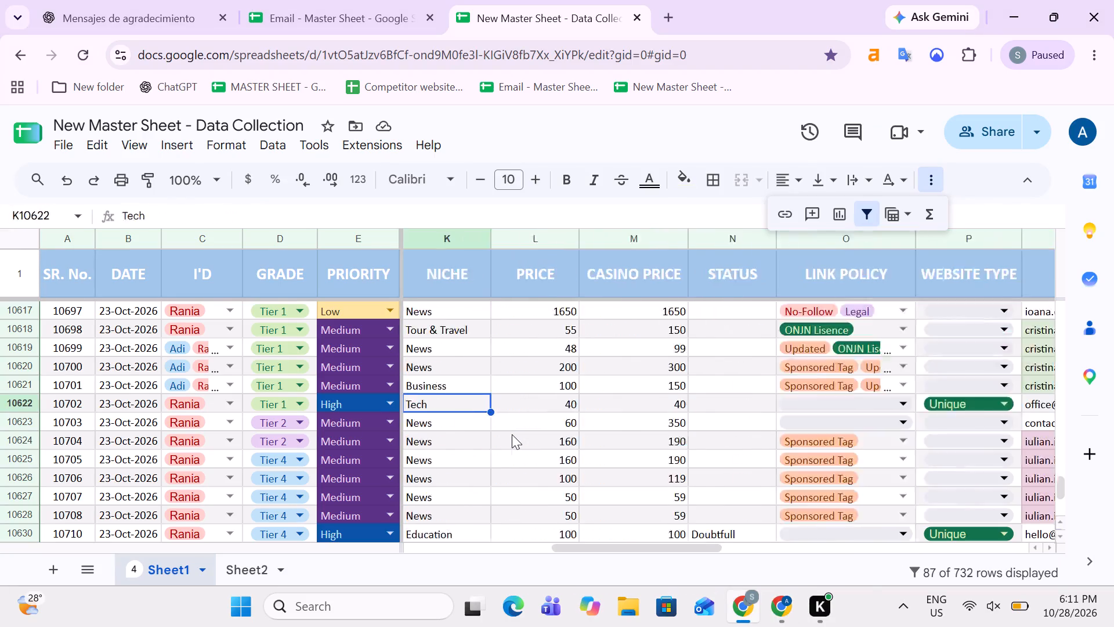
{"action": "key", "text": "Right"}
{"action": "key", "text": "Right"}
{"action": "key", "text": "Right"}
{"action": "key", "text": "Right"}
{"action": "key", "text": "Right"}
{"action": "key", "text": "ctrl+c"}
{"action": "key", "text": "alt+Tab"}
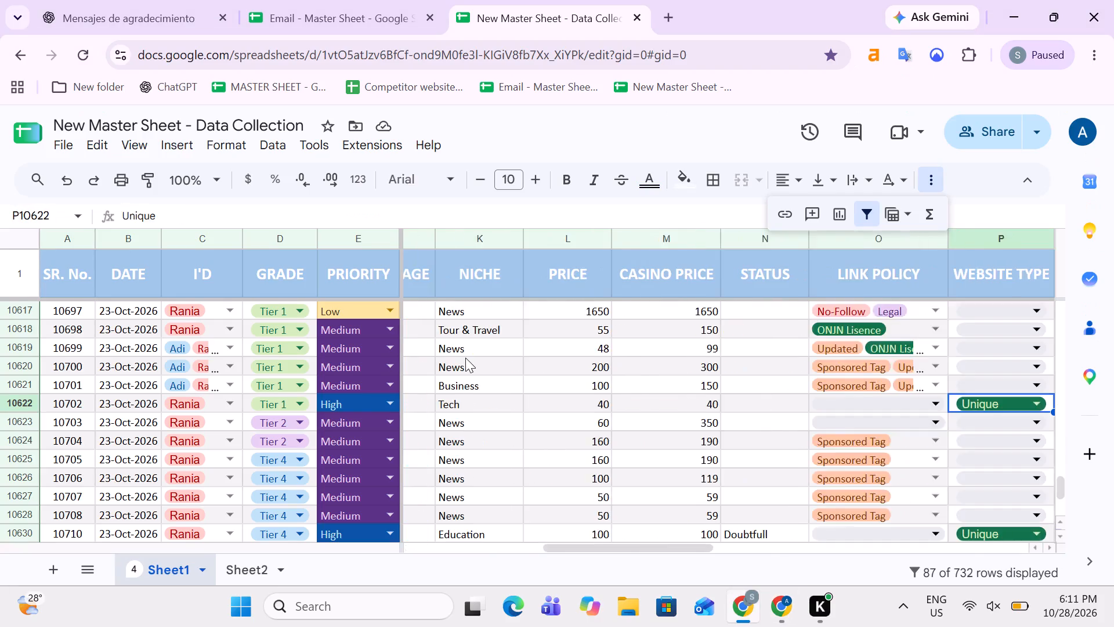
{"action": "key", "text": "Down"}
{"action": "key", "text": "Left"}
{"action": "key", "text": "Left"}
{"action": "key", "text": "Left"}
{"action": "key", "text": "Left"}
{"action": "key", "text": "Left"}
{"action": "key", "text": "Left"}
{"action": "key", "text": "Left"}
{"action": "key", "text": "Left"}
{"action": "key", "text": "Left"}
{"action": "key", "text": "Left"}
{"action": "key", "text": "Left"}
{"action": "key", "text": "Left"}
{"action": "key", "text": "Left"}
{"action": "key", "text": "Left"}
{"action": "key", "text": "Left"}
{"action": "key", "text": "Left"}
{"action": "key", "text": "Left"}
{"action": "key", "text": "Right"}
{"action": "key", "text": "Right"}
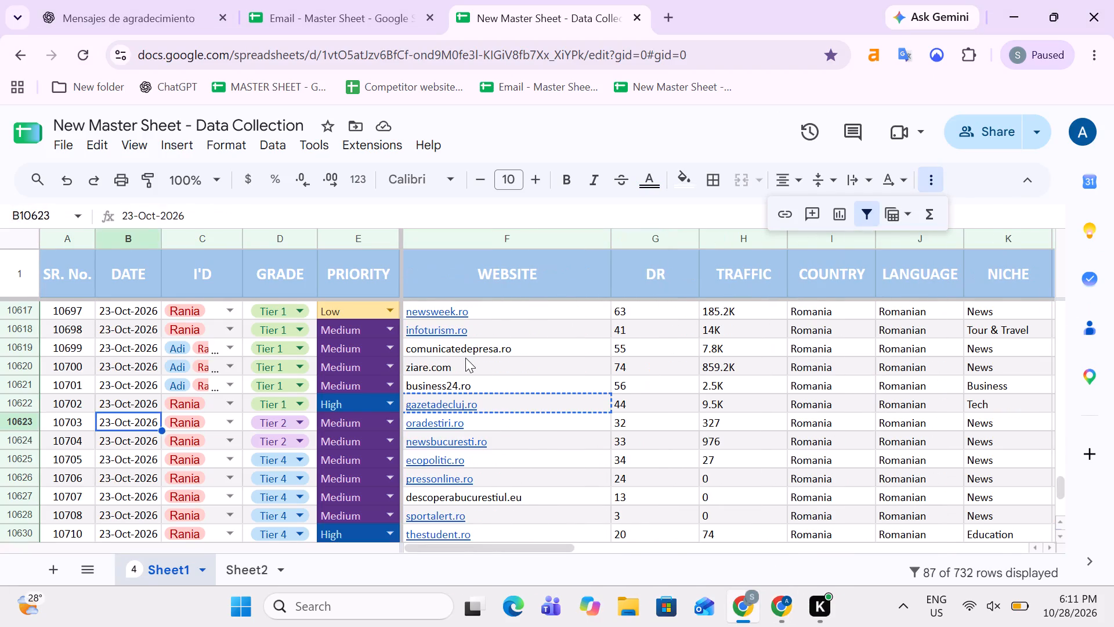
{"action": "key", "text": "Right"}
{"action": "key", "text": "Right"}
{"action": "key", "text": "Right"}
{"action": "key", "text": "ctrl+c"}
{"action": "key", "text": "alt+Tab"}
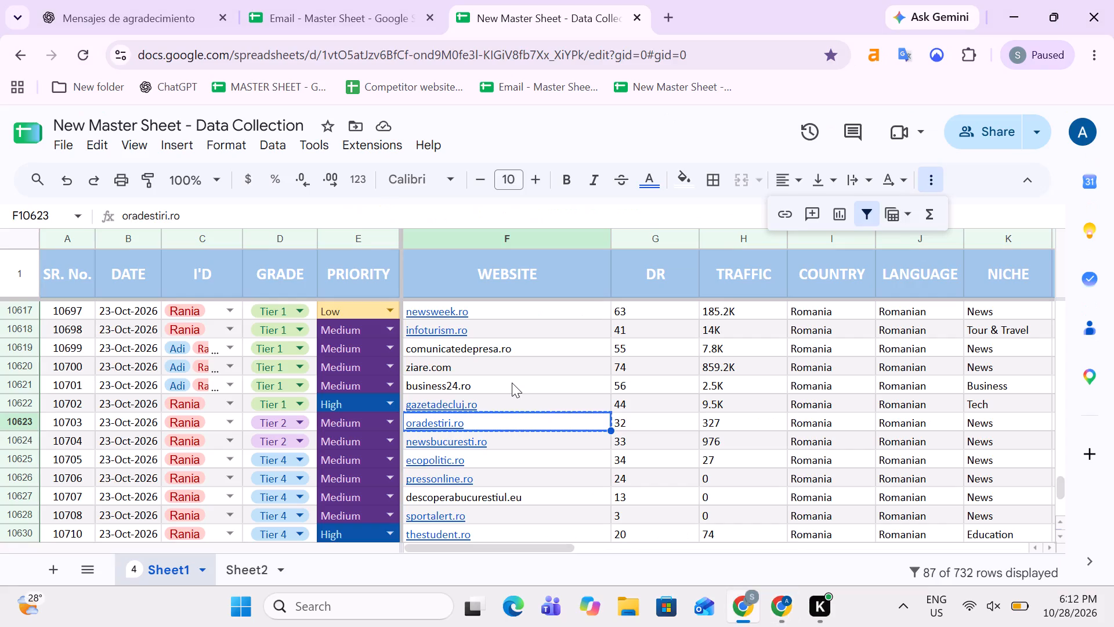
{"action": "key", "text": "Right"}
{"action": "key", "text": "Right"}
{"action": "key", "text": "Right"}
{"action": "key", "text": "Right"}
{"action": "key", "text": "Right"}
{"action": "key", "text": "Right"}
{"action": "key", "text": "Right"}
{"action": "key", "text": "Right"}
{"action": "key", "text": "Right"}
{"action": "key", "text": "Right"}
{"action": "key", "text": "Right"}
{"action": "key", "text": "Down"}
{"action": "key", "text": "Left"}
{"action": "key", "text": "Left"}
{"action": "key", "text": "Left"}
{"action": "key", "text": "Left"}
{"action": "key", "text": "Left"}
{"action": "key", "text": "Left"}
{"action": "key", "text": "Left"}
{"action": "key", "text": "Left"}
{"action": "key", "text": "Left"}
{"action": "key", "text": "Left"}
{"action": "key", "text": "Left"}
{"action": "key", "text": "Left"}
{"action": "key", "text": "Left"}
{"action": "key", "text": "Left"}
{"action": "key", "text": "Left"}
{"action": "key", "text": "Left"}
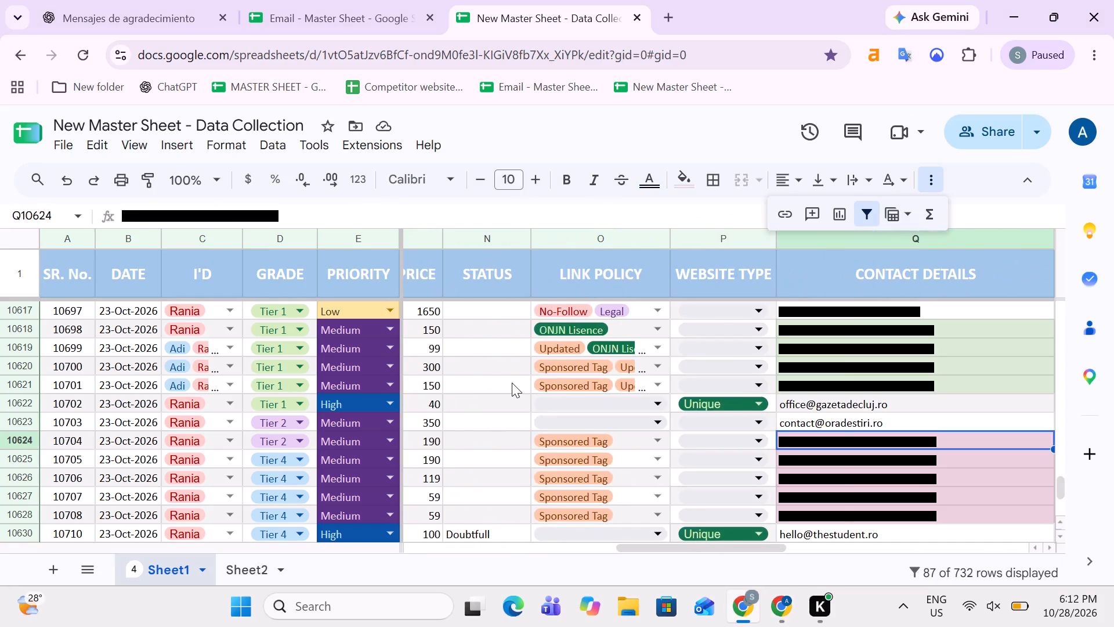
{"action": "key", "text": "Right"}
{"action": "key", "text": "Right"}
{"action": "key", "text": "Right"}
{"action": "key", "text": "Right"}
{"action": "key", "text": "Right"}
{"action": "key", "text": "ctrl+c"}
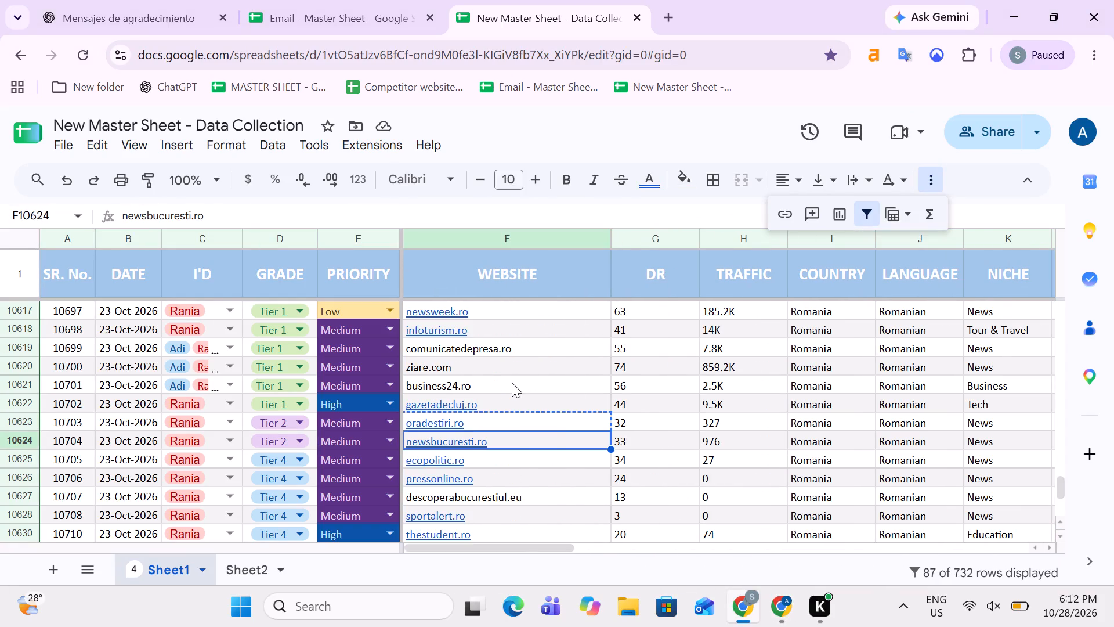
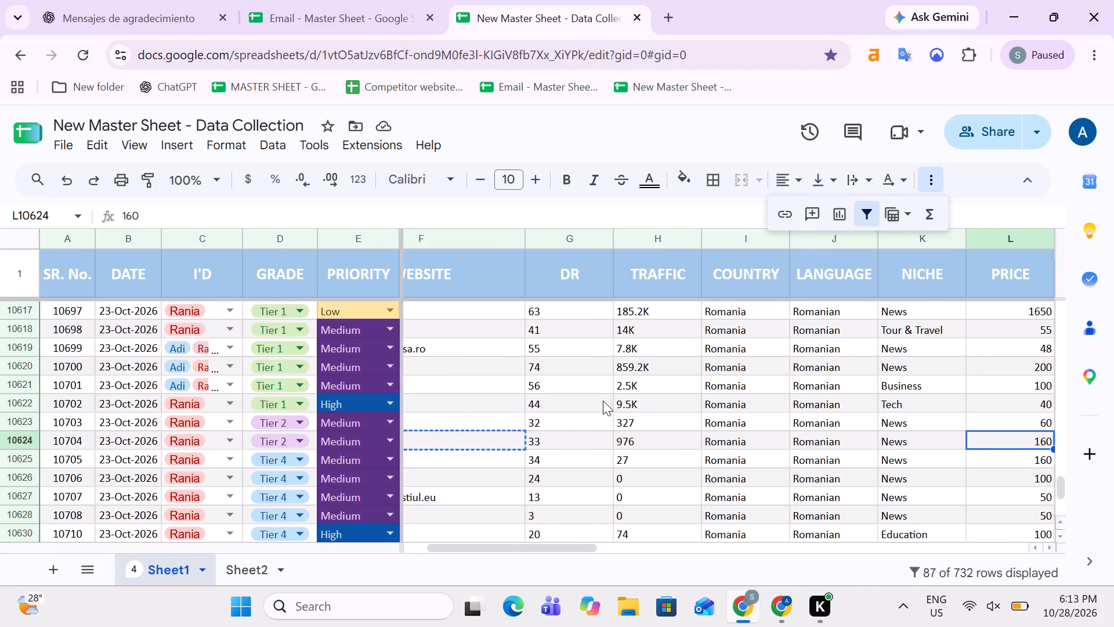
{"action": "key", "text": "Right"}
{"action": "key", "text": "Right"}
{"action": "key", "text": "Right"}
{"action": "key", "text": "Right"}
Check the Contact Details column for the filtered entries below newsbucuresti.ro, ending on the thestudent.ro row.
{"action": "key", "text": "Down"}
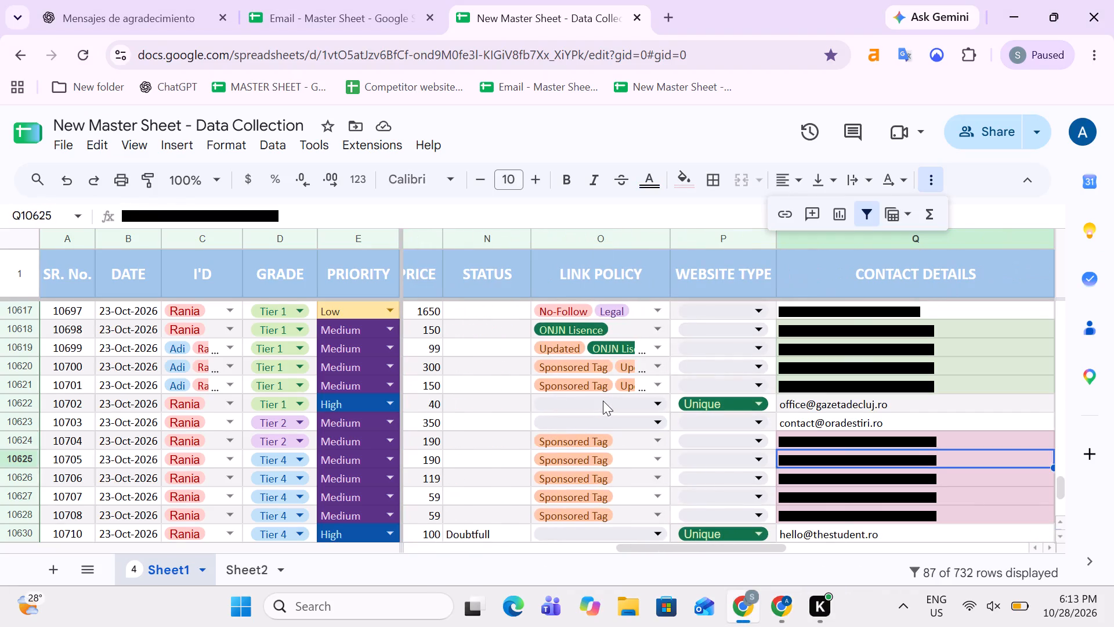
{"action": "key", "text": "Down"}
{"action": "key", "text": "Down"}
{"action": "key", "text": "Down"}
{"action": "key", "text": "Down"}
{"action": "key", "text": "Down"}
{"action": "key", "text": "Down"}
{"action": "key", "text": "Down"}
{"action": "key", "text": "Down"}
{"action": "key", "text": "Down"}
{"action": "key", "text": "Down"}
{"action": "key", "text": "Down"}
{"action": "key", "text": "Down"}
{"action": "key", "text": "Down"}
{"action": "key", "text": "Up"}
{"action": "key", "text": "Up"}
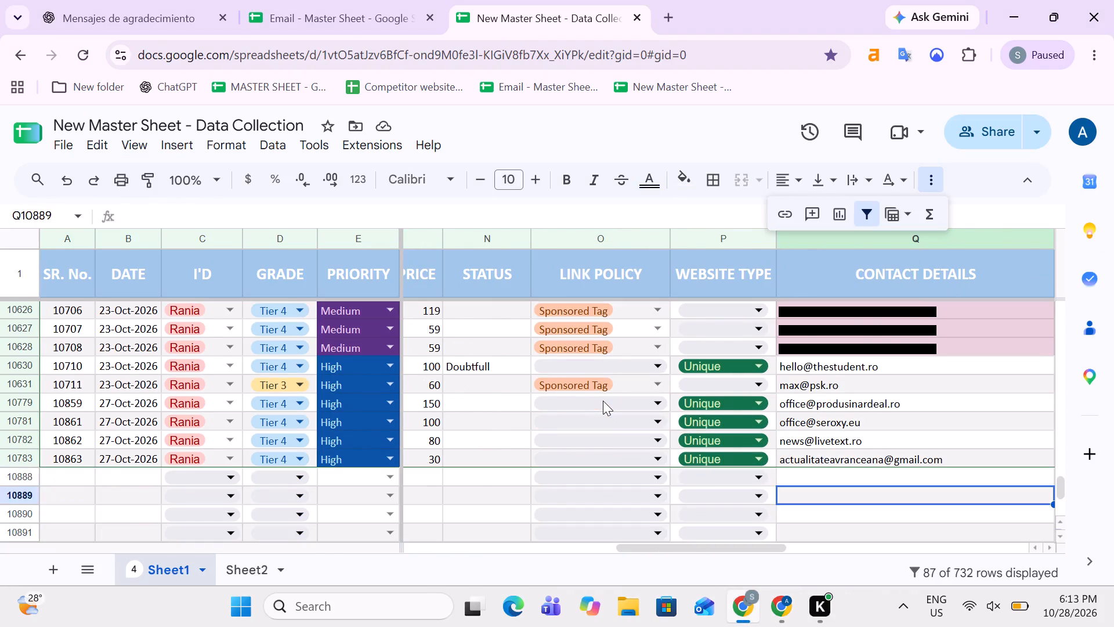
{"action": "key", "text": "Up"}
{"action": "key", "text": "Up"}
{"action": "key", "text": "Up"}
{"action": "key", "text": "Up"}
{"action": "key", "text": "Up"}
{"action": "key", "text": "Up"}
{"action": "key", "text": "Up"}
{"action": "key", "text": "alt+Tab"}
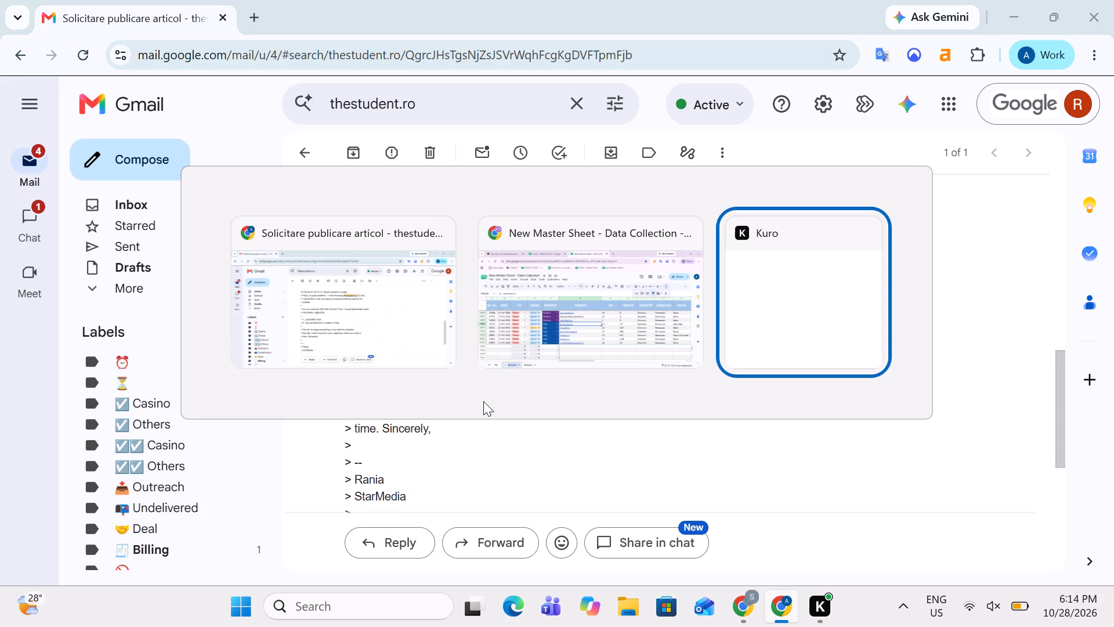
{"action": "key", "text": "Left"}
{"action": "key", "text": "Return"}
{"action": "key", "text": "Right"}
{"action": "key", "text": "Right"}
{"action": "key", "text": "Right"}
{"action": "key", "text": "Right"}
{"action": "key", "text": "Right"}
{"action": "key", "text": "Right"}
{"action": "key", "text": "Right"}
{"action": "key", "text": "Right"}
{"action": "key", "text": "Right"}
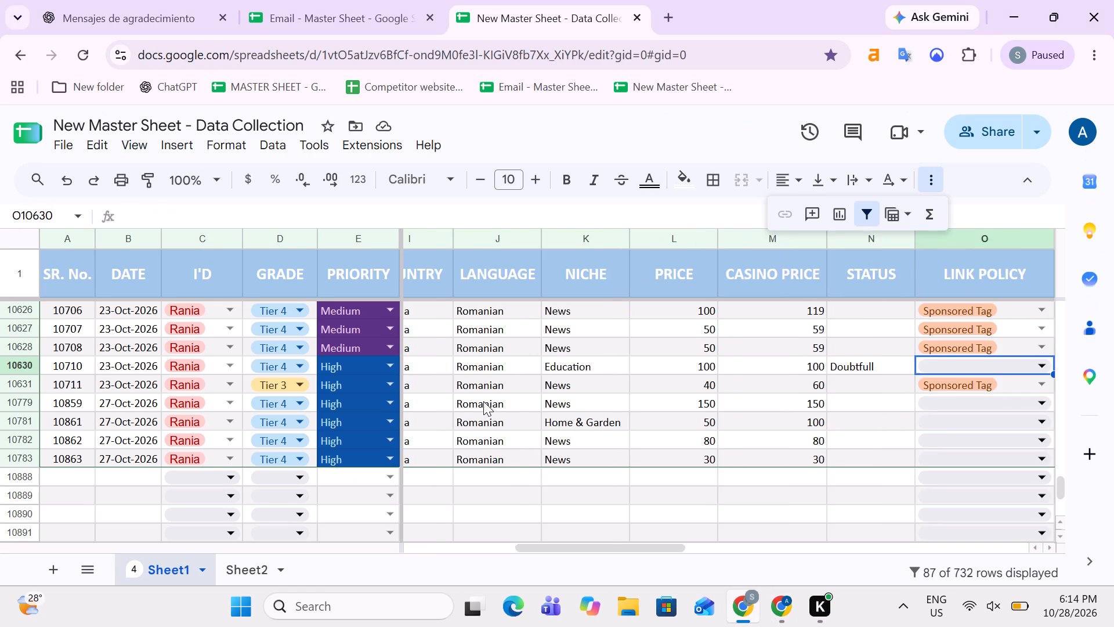
{"action": "key", "text": "Right"}
{"action": "key", "text": "Down"}
{"action": "key", "text": "Left"}
{"action": "key", "text": "Left"}
{"action": "key", "text": "Left"}
{"action": "key", "text": "Left"}
{"action": "key", "text": "Left"}
{"action": "key", "text": "Left"}
{"action": "key", "text": "Left"}
{"action": "key", "text": "Left"}
{"action": "key", "text": "Left"}
{"action": "key", "text": "Left"}
{"action": "key", "text": "Left"}
{"action": "key", "text": "Left"}
{"action": "key", "text": "Left"}
{"action": "key", "text": "Left"}
{"action": "key", "text": "Left"}
{"action": "key", "text": "Right"}
{"action": "key", "text": "Right"}
{"action": "key", "text": "Right"}
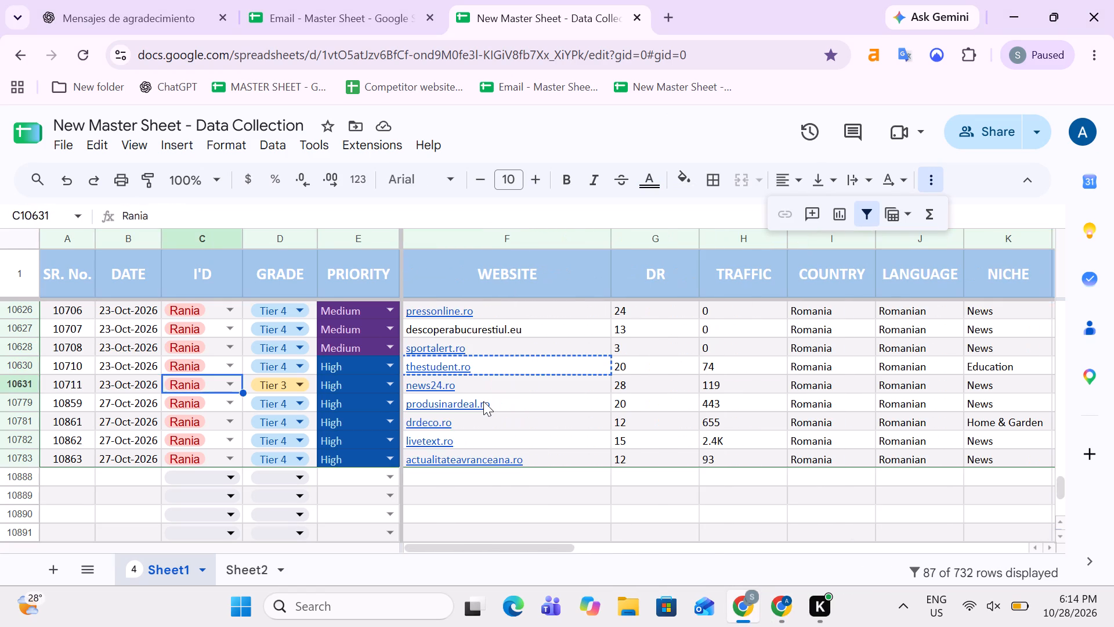
{"action": "key", "text": "Right"}
{"action": "key", "text": "Right"}
{"action": "key", "text": "ctrl+c"}
{"action": "key", "text": "alt+Tab"}
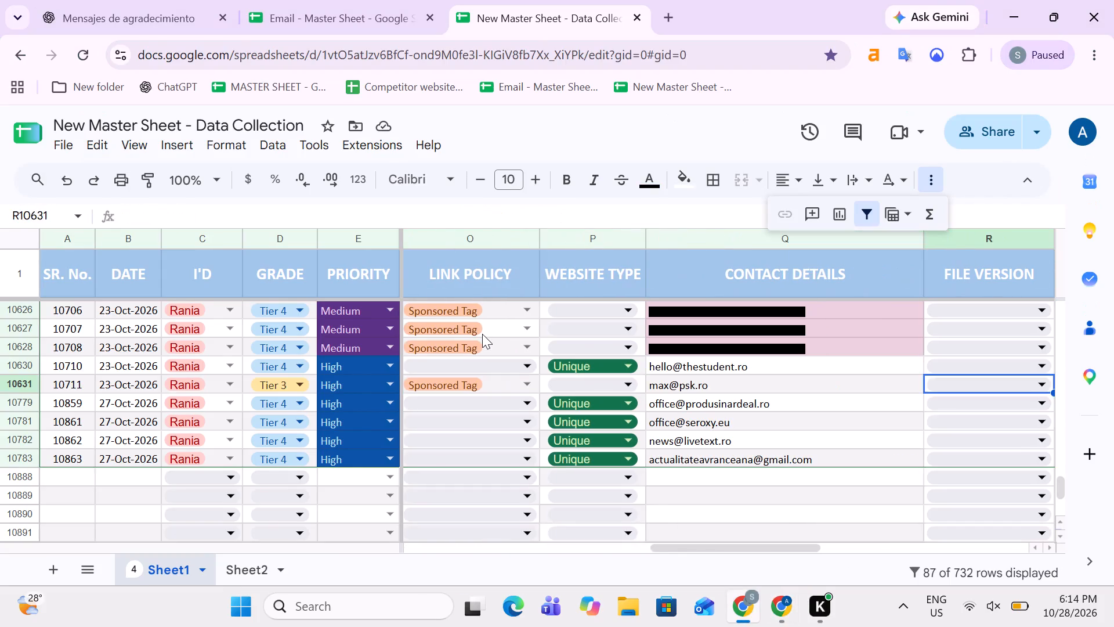
{"action": "key", "text": "Down"}
{"action": "key", "text": "Left"}
{"action": "key", "text": "Left"}
{"action": "key", "text": "Left"}
{"action": "key", "text": "Left"}
{"action": "key", "text": "Left"}
{"action": "key", "text": "Left"}
{"action": "key", "text": "Left"}
{"action": "key", "text": "Left"}
{"action": "key", "text": "Left"}
{"action": "key", "text": "Left"}
{"action": "key", "text": "Left"}
{"action": "key", "text": "Left"}
{"action": "key", "text": "Left"}
{"action": "key", "text": "Right"}
{"action": "key", "text": "Up"}
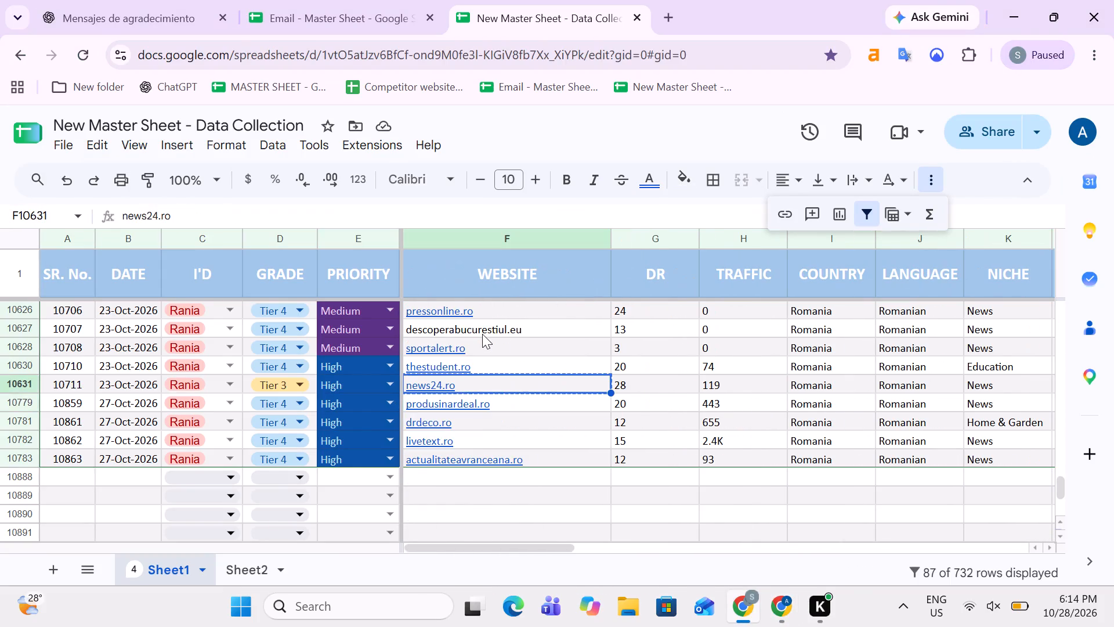
{"action": "key", "text": "Down"}
{"action": "key", "text": "Left"}
{"action": "key", "text": "Right"}
{"action": "key", "text": "ctrl+c"}
{"action": "key", "text": "alt+Tab"}
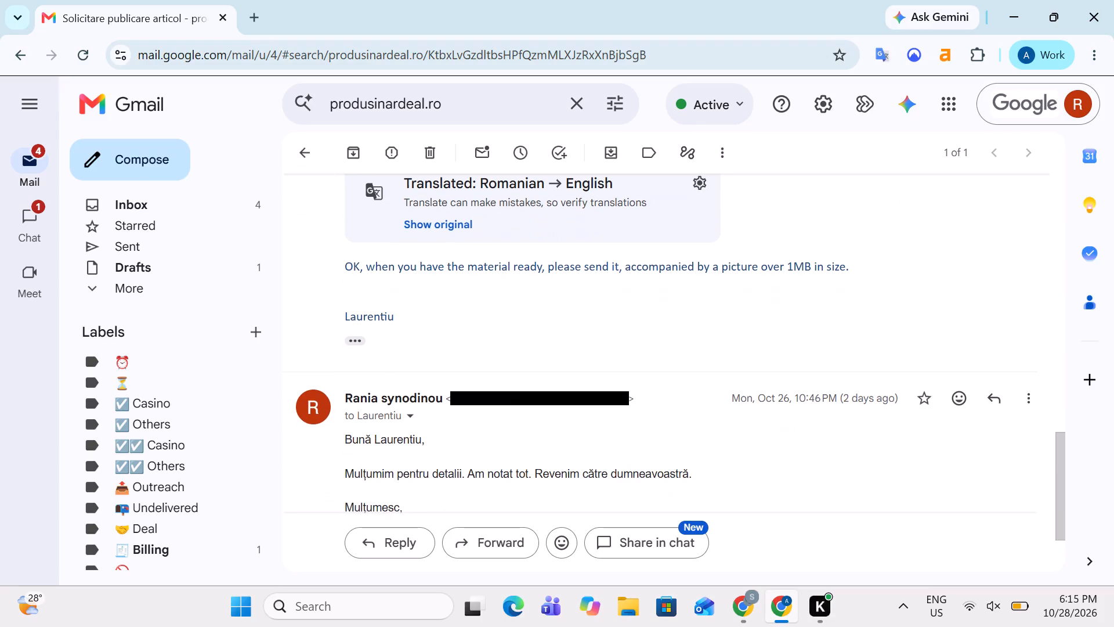
Read the final messages of the produsinardeal.ro conversation, including the publisher's reply about sending material, and switch back to the New Master Sheet.
{"action": "scroll", "coordinate": [736, 340], "scroll_direction": "down", "scroll_amount": 2}
{"action": "scroll", "coordinate": [602, 330], "scroll_direction": "down", "scroll_amount": 2}
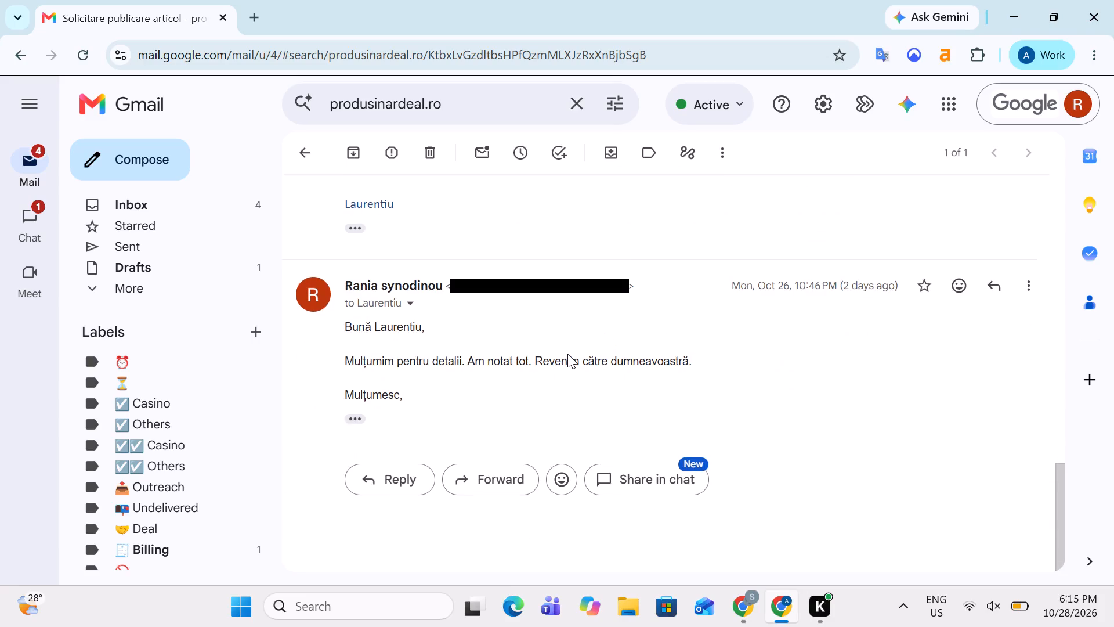
{"action": "scroll", "coordinate": [587, 347], "scroll_direction": "down", "scroll_amount": 1}
{"action": "scroll", "coordinate": [573, 367], "scroll_direction": "up", "scroll_amount": 1}
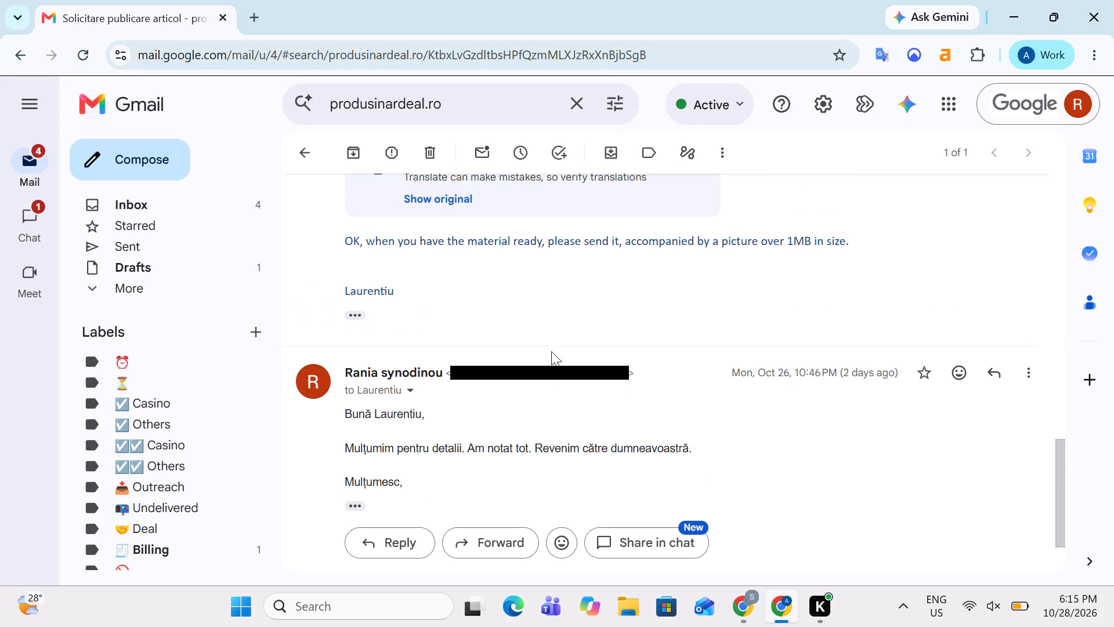
{"action": "scroll", "coordinate": [550, 351], "scroll_direction": "down", "scroll_amount": 2}
{"action": "scroll", "coordinate": [544, 362], "scroll_direction": "up", "scroll_amount": 1}
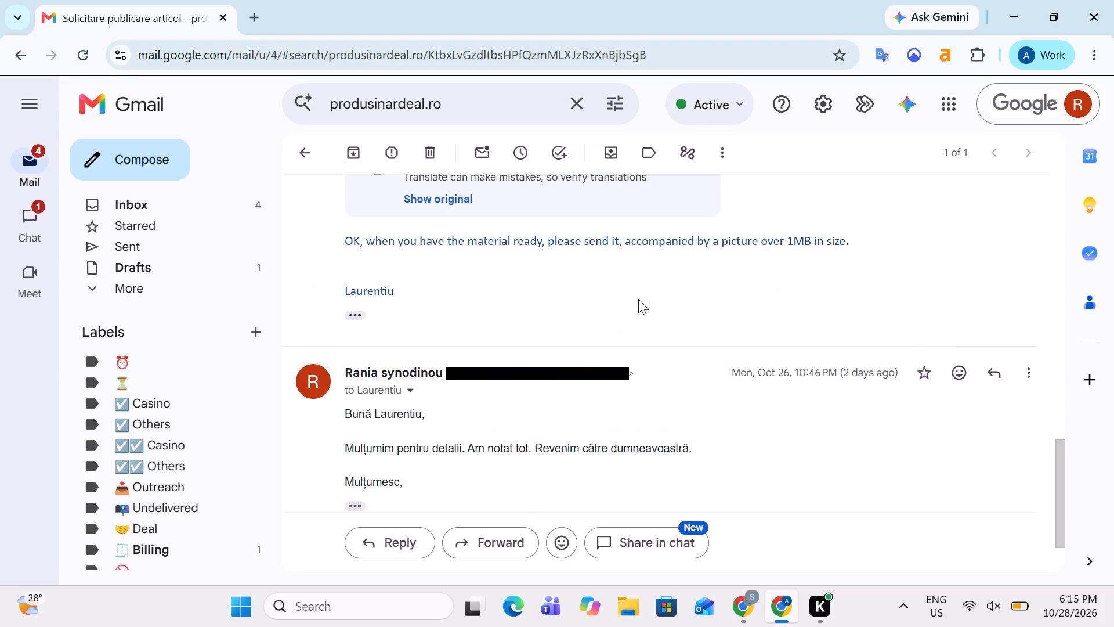
{"action": "scroll", "coordinate": [564, 359], "scroll_direction": "up", "scroll_amount": 3}
{"action": "scroll", "coordinate": [565, 359], "scroll_direction": "down", "scroll_amount": 5}
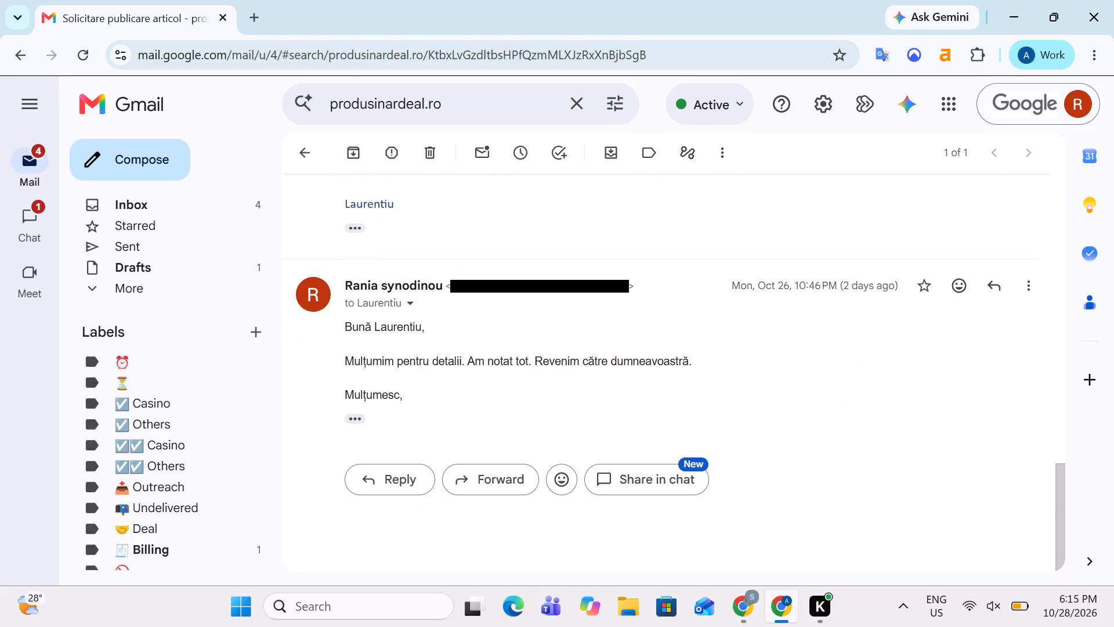
{"action": "scroll", "coordinate": [537, 383], "scroll_direction": "up", "scroll_amount": 3}
{"action": "scroll", "coordinate": [549, 439], "scroll_direction": "up", "scroll_amount": 3}
{"action": "key", "text": "alt+Tab"}
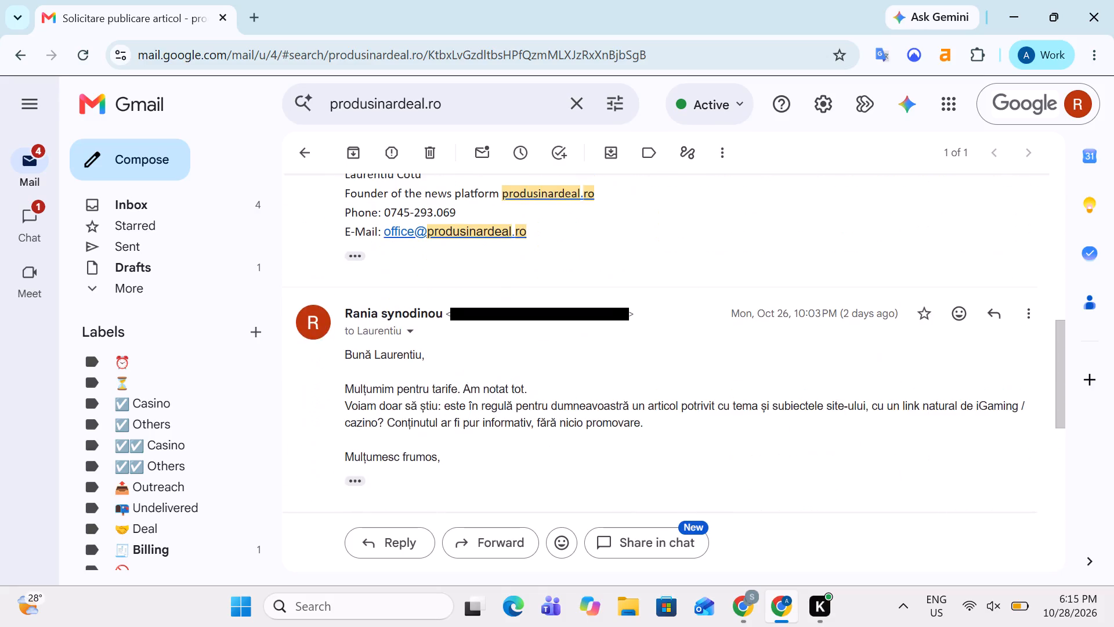
Review the produsinardeal.ro row in the New Master Sheet, from its website across to prices, link policy and website type.
{"action": "key", "text": "Right"}
{"action": "key", "text": "Right"}
{"action": "key", "text": "Right"}
{"action": "key", "text": "Right"}
{"action": "key", "text": "Right"}
{"action": "key", "text": "Right"}
{"action": "key", "text": "Right"}
{"action": "key", "text": "Right"}
{"action": "key", "text": "Right"}
{"action": "key", "text": "Right"}
{"action": "key", "text": "Right"}
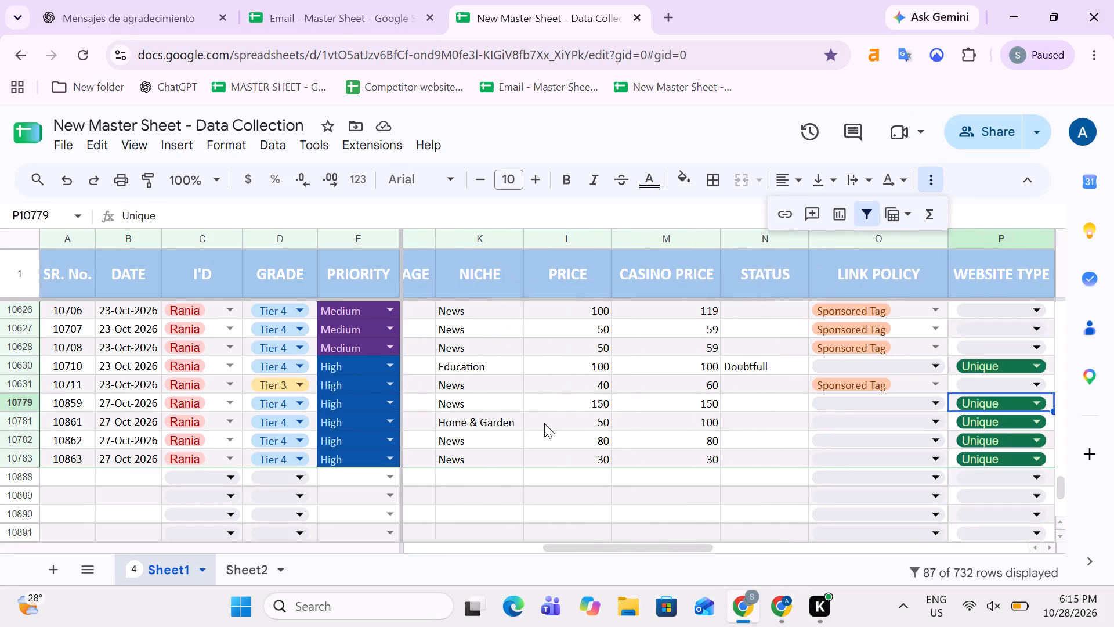
{"action": "key", "text": "Down"}
{"action": "key", "text": "Left"}
{"action": "key", "text": "Left"}
{"action": "key", "text": "Left"}
{"action": "key", "text": "Left"}
{"action": "key", "text": "Left"}
{"action": "key", "text": "Left"}
{"action": "key", "text": "Left"}
{"action": "key", "text": "Left"}
{"action": "key", "text": "Left"}
{"action": "key", "text": "Left"}
{"action": "key", "text": "Left"}
{"action": "key", "text": "Left"}
{"action": "key", "text": "Left"}
{"action": "key", "text": "Left"}
{"action": "key", "text": "Left"}
{"action": "key", "text": "Left"}
{"action": "key", "text": "Right"}
{"action": "key", "text": "Right"}
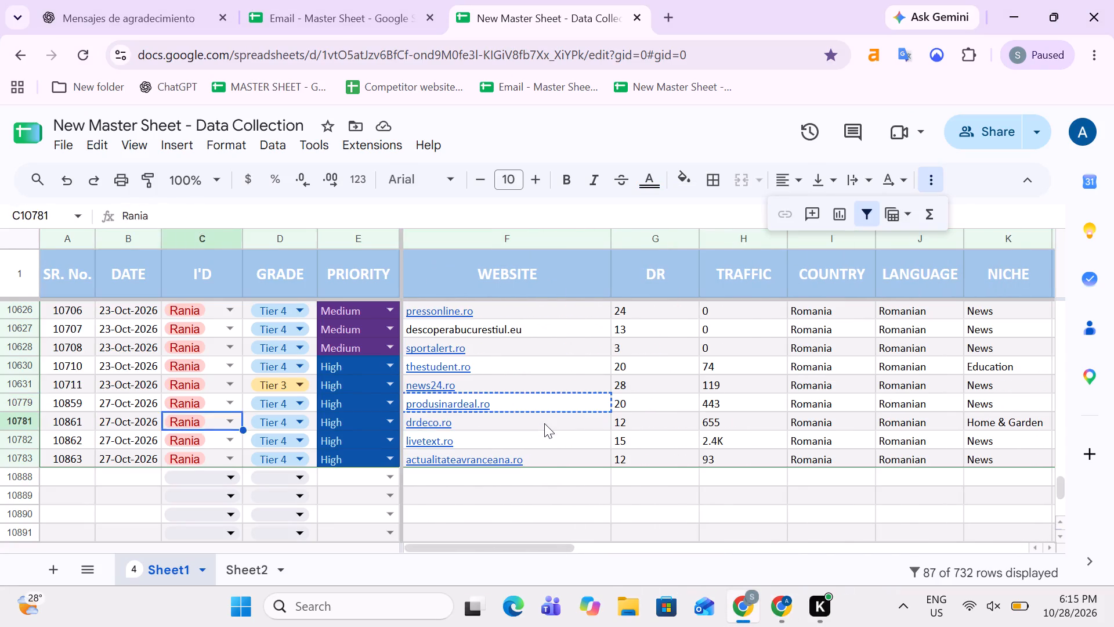
{"action": "key", "text": "Right"}
{"action": "key", "text": "Right"}
{"action": "key", "text": "Right"}
{"action": "key", "text": "ctrl+c"}
{"action": "key", "text": "alt+Tab"}
{"action": "left_click", "coordinate": [562, 107]}
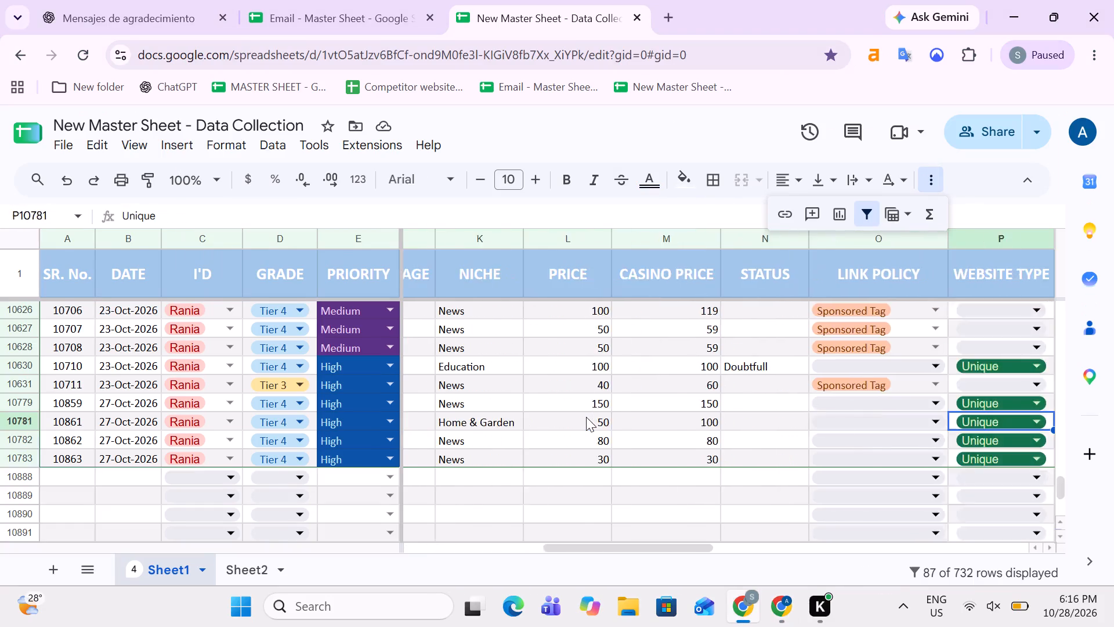
{"action": "key", "text": "Right"}
{"action": "key", "text": "Down"}
{"action": "key", "text": "Left"}
{"action": "key", "text": "Left"}
{"action": "key", "text": "Left"}
{"action": "key", "text": "Left"}
{"action": "key", "text": "Left"}
{"action": "key", "text": "Left"}
{"action": "key", "text": "Left"}
{"action": "key", "text": "Left"}
{"action": "key", "text": "Left"}
{"action": "key", "text": "Left"}
{"action": "key", "text": "Left"}
{"action": "key", "text": "Left"}
{"action": "key", "text": "Left"}
{"action": "key", "text": "Left"}
{"action": "key", "text": "Left"}
{"action": "key", "text": "Left"}
{"action": "key", "text": "Left"}
{"action": "key", "text": "Left"}
{"action": "key", "text": "Right"}
{"action": "key", "text": "Right"}
{"action": "key", "text": "Right"}
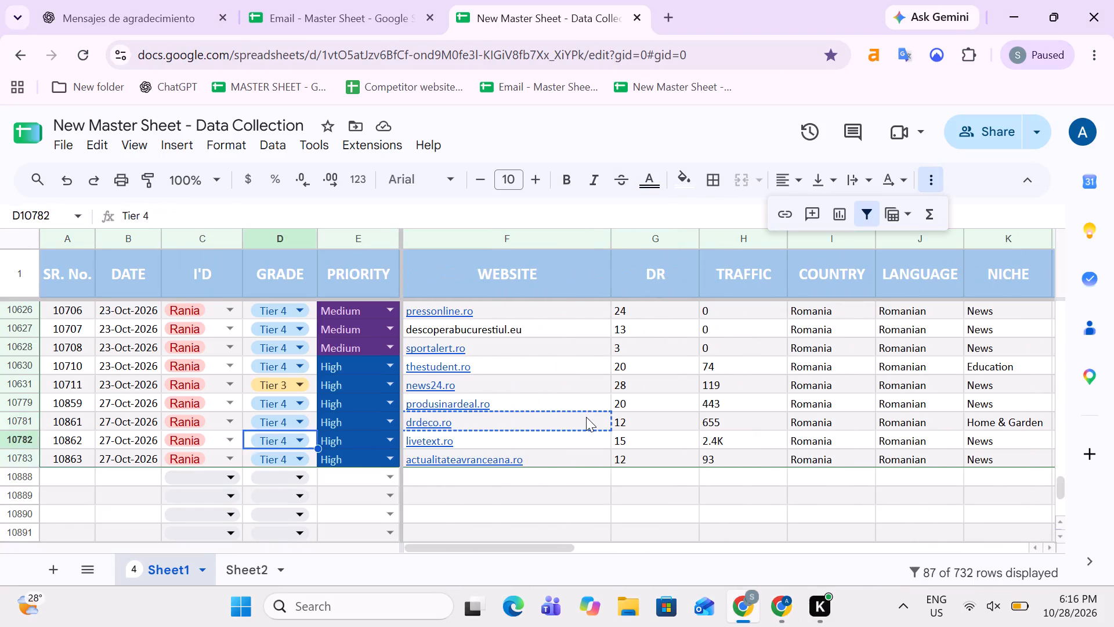
{"action": "key", "text": "Right"}
{"action": "key", "text": "Right"}
{"action": "key", "text": "ctrl+c"}
{"action": "key", "text": "alt+Tab"}
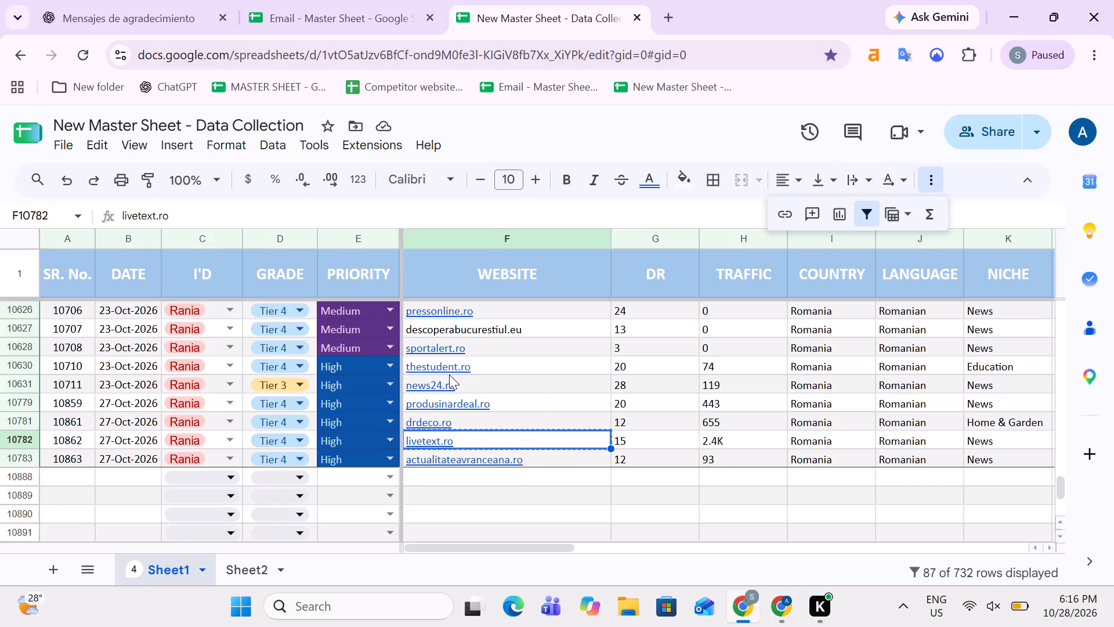
{"action": "key", "text": "Right"}
{"action": "key", "text": "Right"}
{"action": "key", "text": "Right"}
{"action": "key", "text": "Right"}
{"action": "key", "text": "Right"}
{"action": "key", "text": "Right"}
{"action": "key", "text": "Right"}
{"action": "key", "text": "Right"}
{"action": "key", "text": "Right"}
{"action": "key", "text": "Right"}
{"action": "key", "text": "Right"}
{"action": "key", "text": "Left"}
{"action": "key", "text": "Left"}
{"action": "key", "text": "Left"}
{"action": "key", "text": "Left"}
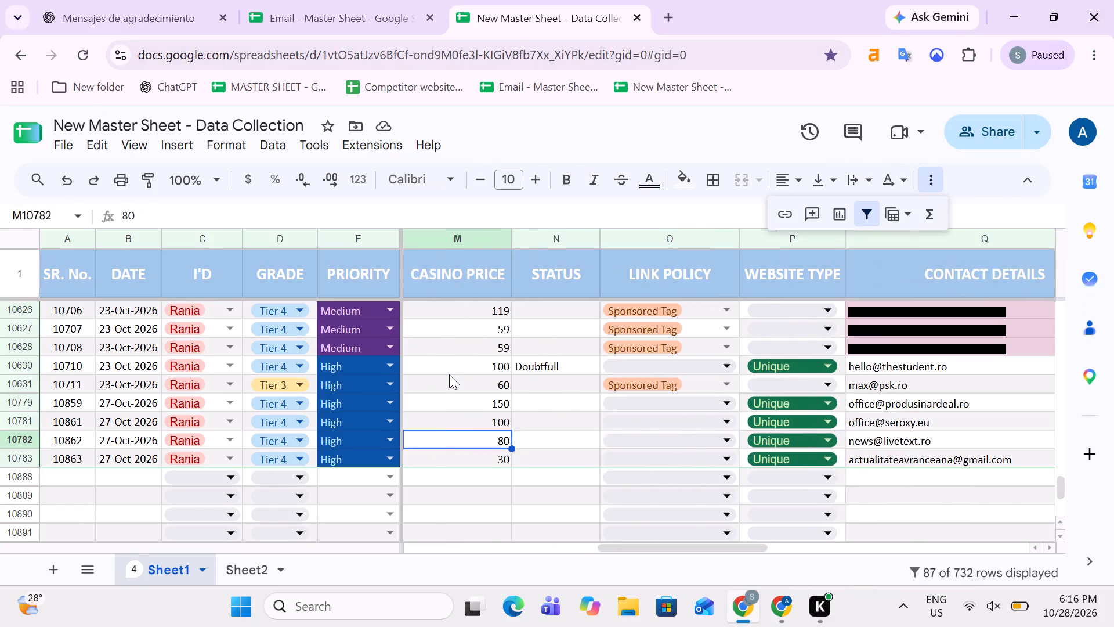
{"action": "key", "text": "Left"}
{"action": "key", "text": "Right"}
{"action": "key", "text": "Left"}
{"action": "key", "text": "Left"}
{"action": "key", "text": "Left"}
{"action": "key", "text": "Left"}
{"action": "key", "text": "Left"}
{"action": "key", "text": "Left"}
{"action": "key", "text": "Left"}
{"action": "key", "text": "Left"}
{"action": "key", "text": "Left"}
{"action": "key", "text": "Left"}
{"action": "key", "text": "Left"}
{"action": "key", "text": "Left"}
{"action": "key", "text": "Left"}
{"action": "key", "text": "Left"}
{"action": "key", "text": "Right"}
{"action": "key", "text": "Right"}
{"action": "key", "text": "Right"}
{"action": "key", "text": "Right"}
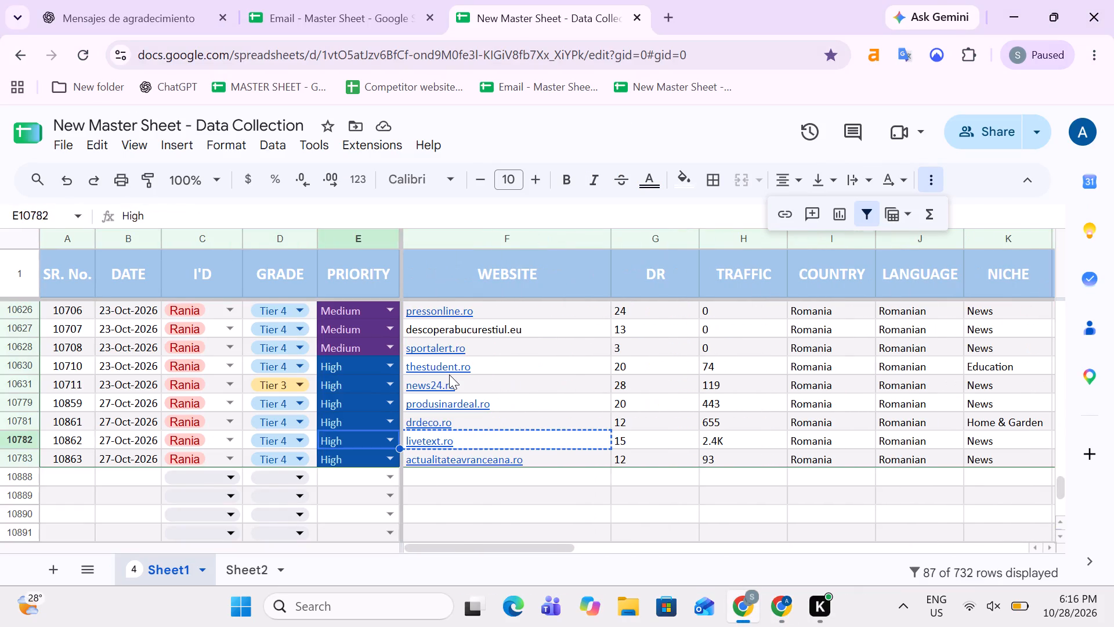
{"action": "key", "text": "Right"}
{"action": "key", "text": "Down"}
{"action": "key", "text": "ctrl+c"}
{"action": "key", "text": "alt+Tab"}
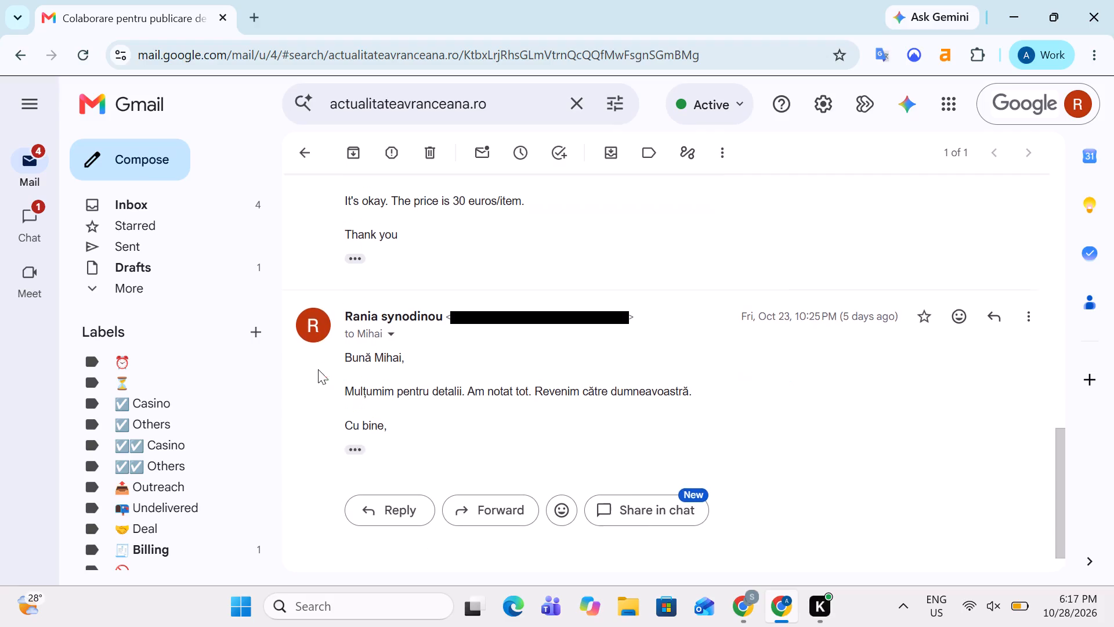
Review the publisher's price reply in the actualitateavranceana.ro conversation and check that site's row in the New Master Sheet across to File Version.
{"action": "scroll", "coordinate": [470, 366], "scroll_direction": "up", "scroll_amount": 3}
{"action": "key", "text": "alt+Tab"}
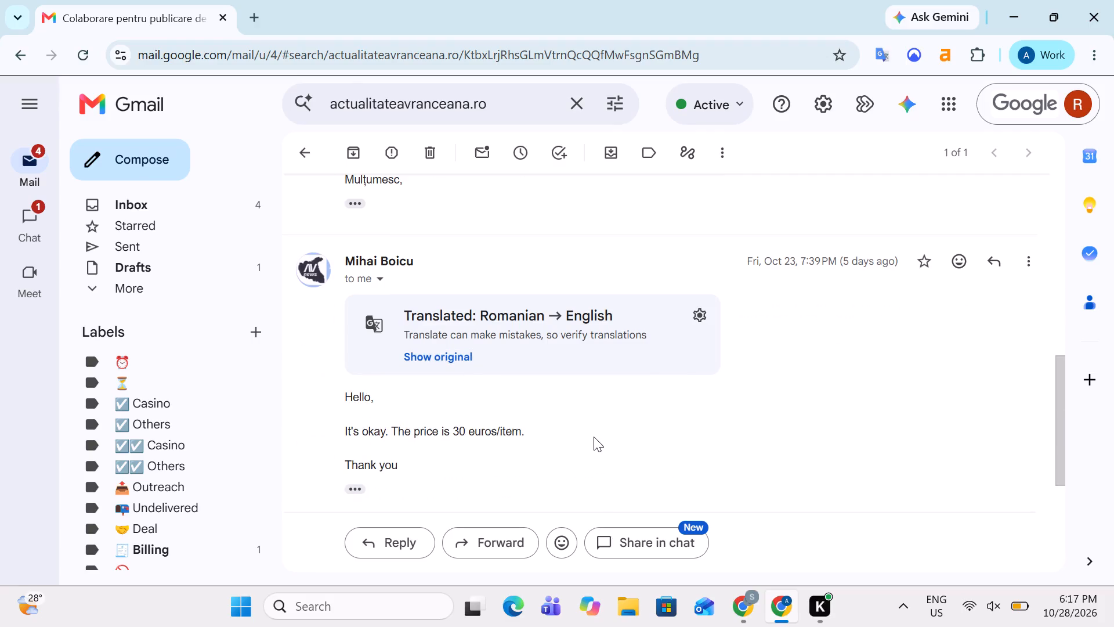
{"action": "key", "text": "Right"}
{"action": "key", "text": "Right"}
{"action": "key", "text": "Right"}
{"action": "key", "text": "Right"}
{"action": "key", "text": "Right"}
{"action": "key", "text": "Right"}
{"action": "key", "text": "Right"}
{"action": "key", "text": "Right"}
{"action": "key", "text": "Right"}
{"action": "key", "text": "Right"}
{"action": "key", "text": "Right"}
{"action": "key", "text": "Right"}
{"action": "key", "text": "Right"}
{"action": "key", "text": "Left"}
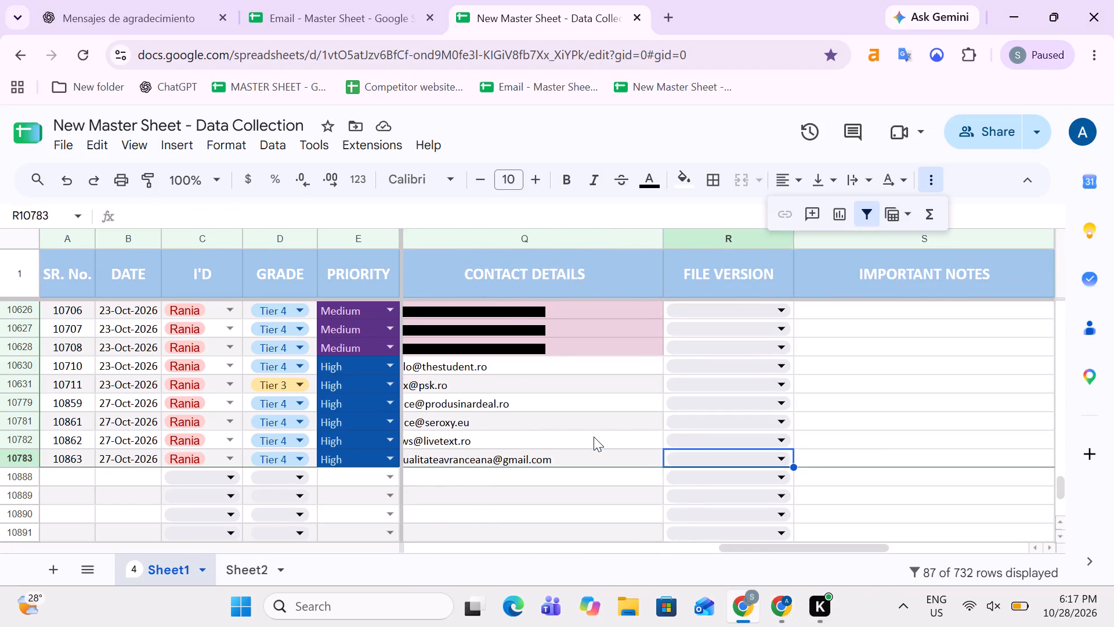
{"action": "key", "text": "Left"}
{"action": "key", "text": "Left"}
{"action": "key", "text": "Left"}
{"action": "key", "text": "Left"}
{"action": "key", "text": "Left"}
{"action": "key", "text": "Left"}
{"action": "key", "text": "Left"}
{"action": "key", "text": "Left"}
{"action": "key", "text": "Left"}
{"action": "key", "text": "Left"}
{"action": "key", "text": "Left"}
{"action": "key", "text": "Left"}
{"action": "key", "text": "Left"}
{"action": "key", "text": "Left"}
{"action": "key", "text": "Left"}
{"action": "key", "text": "Left"}
{"action": "key", "text": "Right"}
{"action": "key", "text": "Right"}
{"action": "key", "text": "Right"}
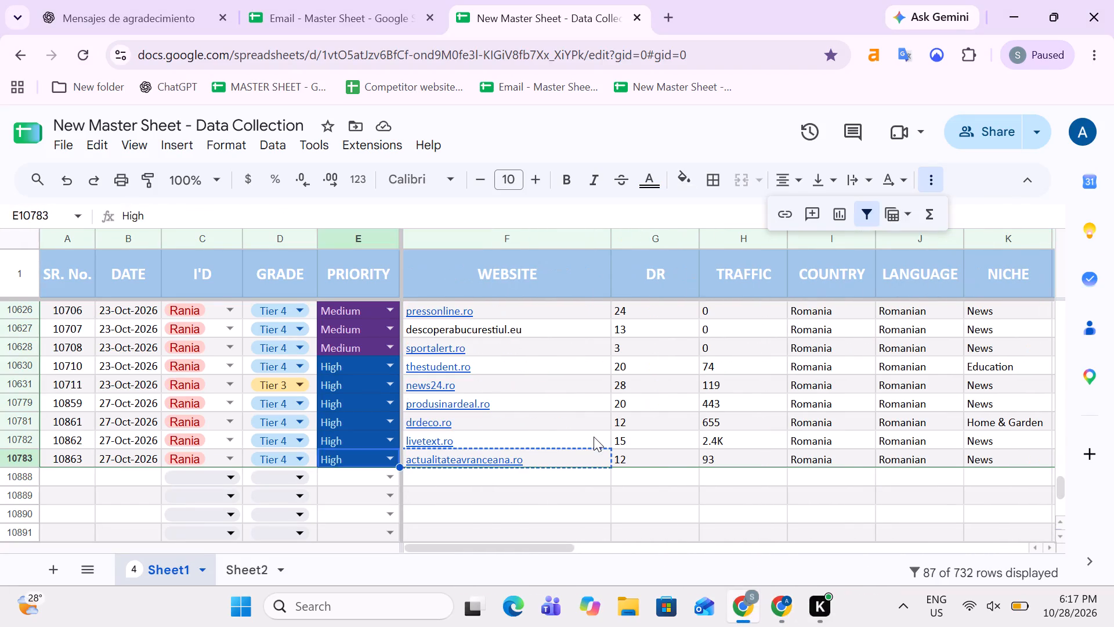
{"action": "key", "text": "Right"}
Go up to the green "Completed 30 Sep. 2026" divider row in Sheet1 and remove the filter applied there.
{"action": "key", "text": "Up"}
{"action": "key", "text": "Up"}
{"action": "key", "text": "Up"}
{"action": "key", "text": "Up"}
{"action": "key", "text": "Up"}
{"action": "key", "text": "Up"}
{"action": "key", "text": "Up"}
{"action": "key", "text": "Up"}
{"action": "key", "text": "Up"}
{"action": "key", "text": "Up"}
{"action": "key", "text": "Up"}
{"action": "key", "text": "Up"}
{"action": "key", "text": "Up"}
{"action": "key", "text": "Up"}
{"action": "key", "text": "Up"}
{"action": "key", "text": "Up"}
{"action": "key", "text": "Up"}
{"action": "key", "text": "Up"}
{"action": "key", "text": "Up"}
{"action": "key", "text": "Up"}
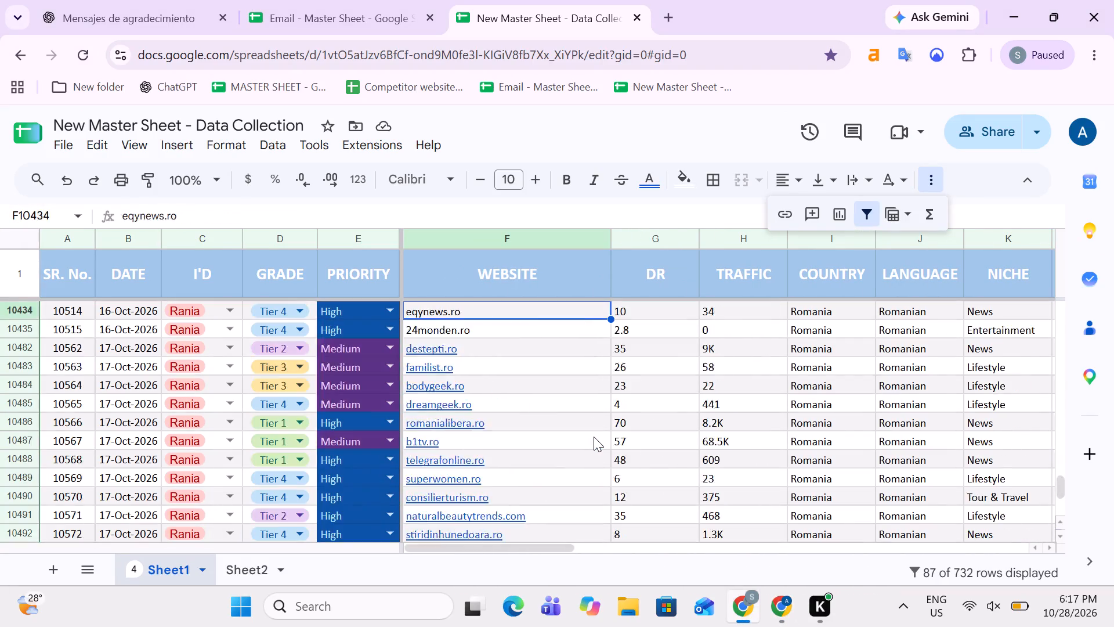
{"action": "key", "text": "Up"}
{"action": "key", "text": "Up"}
{"action": "key", "text": "Up"}
{"action": "key", "text": "Up"}
{"action": "key", "text": "Up"}
{"action": "key", "text": "Up"}
{"action": "key", "text": "Up"}
{"action": "key", "text": "Up"}
{"action": "key", "text": "Up"}
{"action": "key", "text": "Up"}
{"action": "key", "text": "Up"}
{"action": "key", "text": "Up"}
{"action": "key", "text": "Up"}
{"action": "key", "text": "Up"}
{"action": "key", "text": "Up"}
{"action": "key", "text": "Up"}
{"action": "key", "text": "Up"}
{"action": "key", "text": "Up"}
{"action": "key", "text": "Up"}
{"action": "key", "text": "Up"}
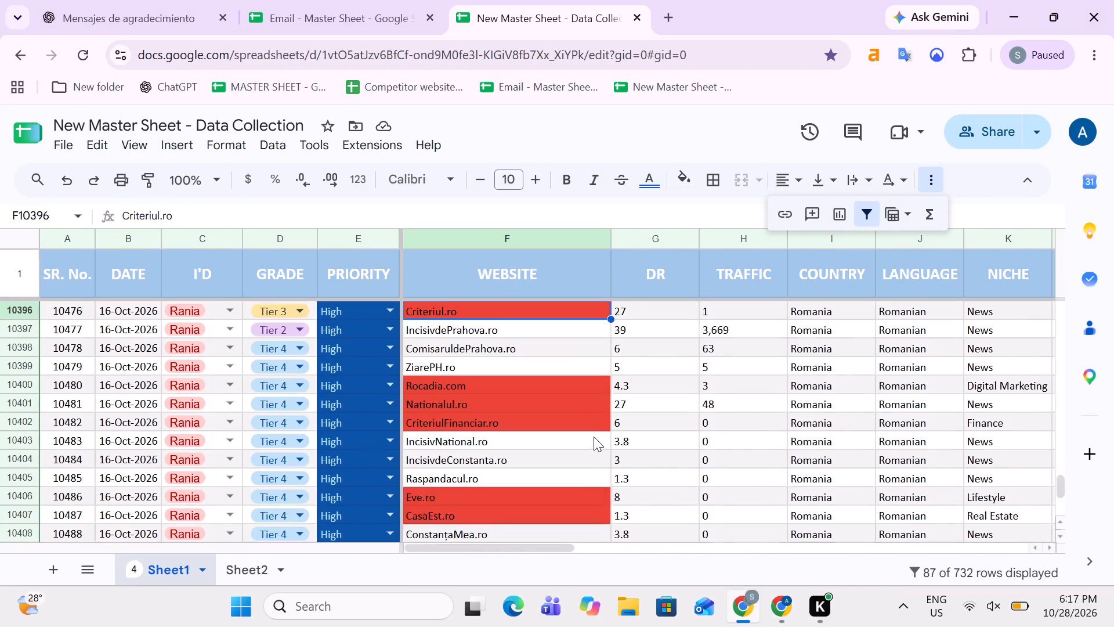
{"action": "key", "text": "Up"}
{"action": "key", "text": "Up"}
{"action": "key", "text": "Up"}
{"action": "key", "text": "Up"}
{"action": "key", "text": "Up"}
{"action": "key", "text": "Up"}
{"action": "key", "text": "Up"}
{"action": "key", "text": "Up"}
{"action": "key", "text": "Up"}
{"action": "key", "text": "Up"}
{"action": "key", "text": "Up"}
{"action": "key", "text": "Up"}
{"action": "key", "text": "Up"}
{"action": "key", "text": "Up"}
{"action": "key", "text": "Up"}
{"action": "key", "text": "Up"}
{"action": "key", "text": "Up"}
{"action": "key", "text": "Up"}
{"action": "key", "text": "Up"}
{"action": "key", "text": "Up"}
{"action": "key", "text": "Down"}
{"action": "key", "text": "Down"}
{"action": "key", "text": "Down"}
{"action": "key", "text": "Down"}
{"action": "key", "text": "Down"}
{"action": "key", "text": "Down"}
{"action": "key", "text": "Down"}
{"action": "key", "text": "Down"}
{"action": "key", "text": "Down"}
{"action": "key", "text": "Down"}
{"action": "key", "text": "Down"}
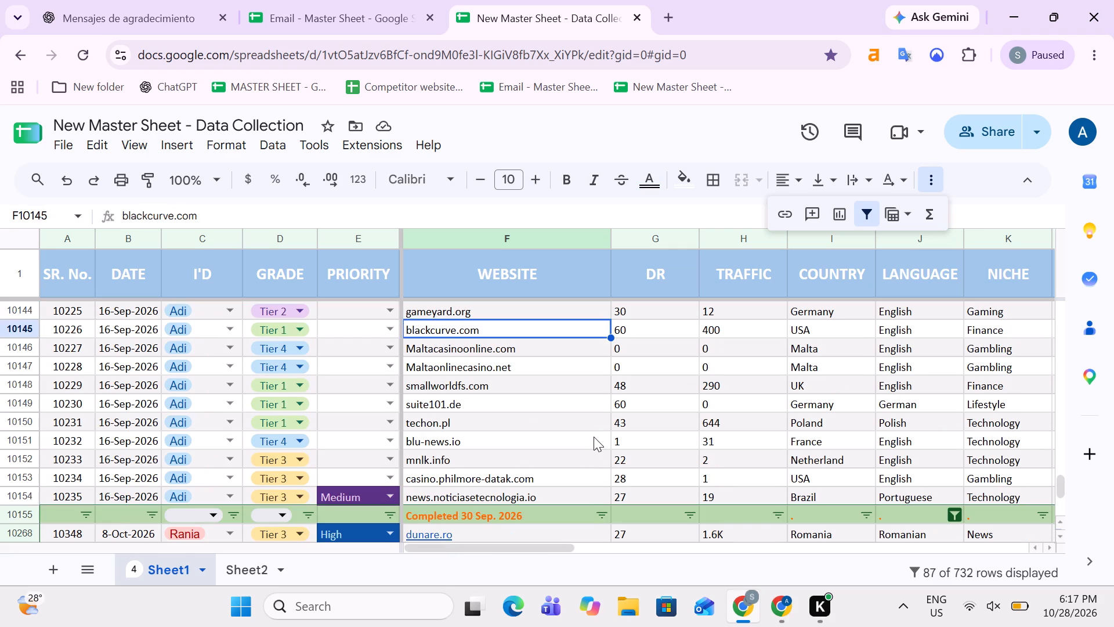
{"action": "key", "text": "Down"}
{"action": "key", "text": "Down"}
{"action": "key", "text": "Down"}
{"action": "key", "text": "Down"}
{"action": "key", "text": "Down"}
{"action": "key", "text": "Down"}
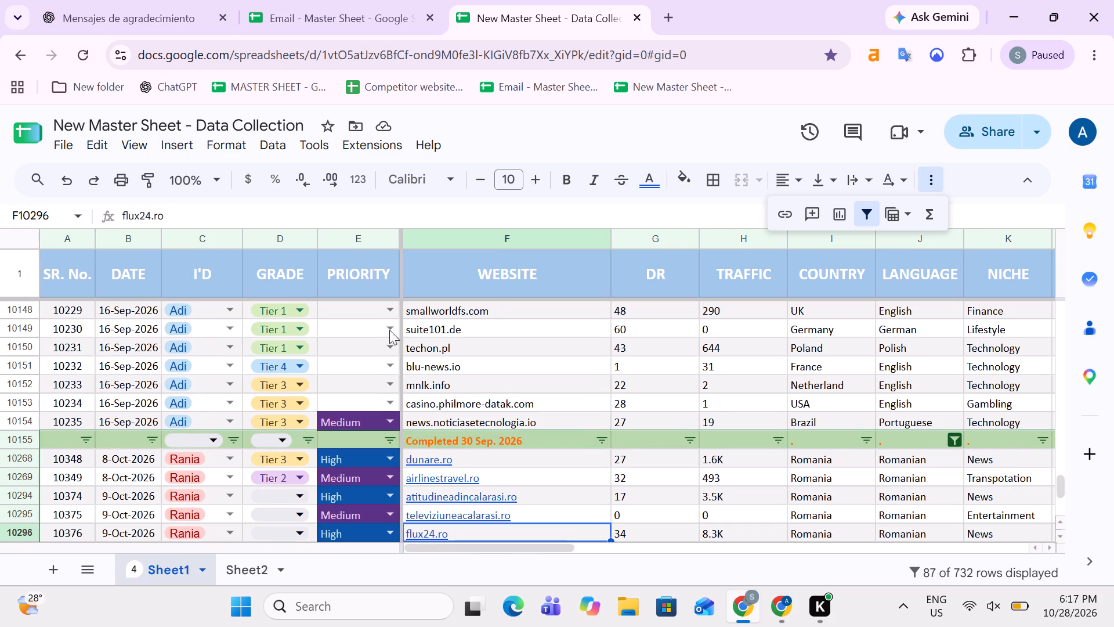
{"action": "left_click", "coordinate": [0, 444]}
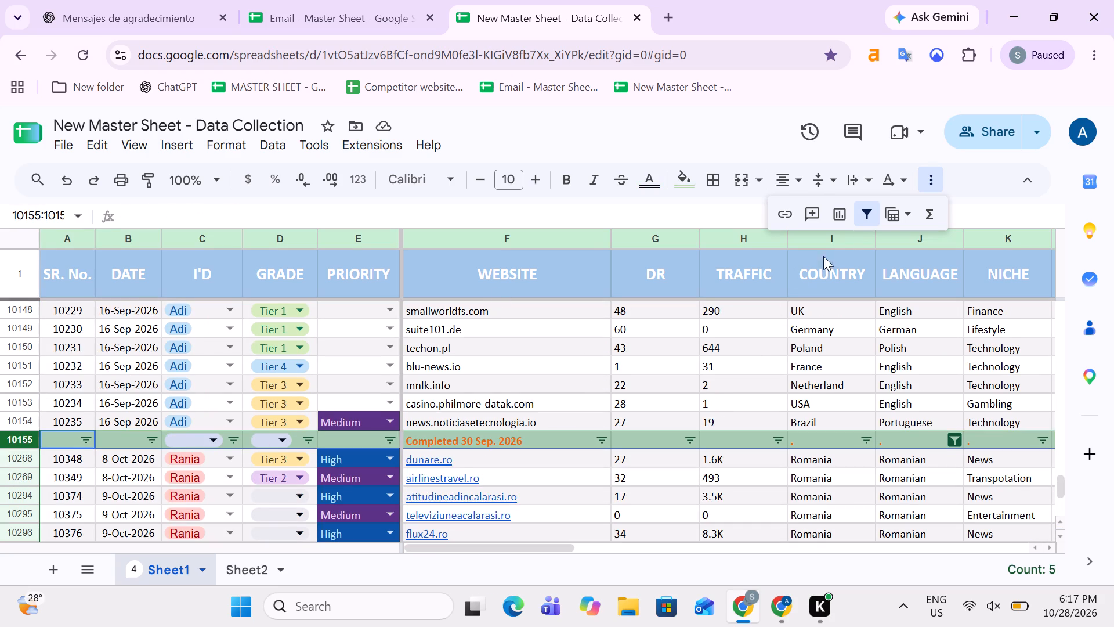
{"action": "left_click", "coordinate": [871, 210]}
{"action": "left_click", "coordinate": [819, 466]}
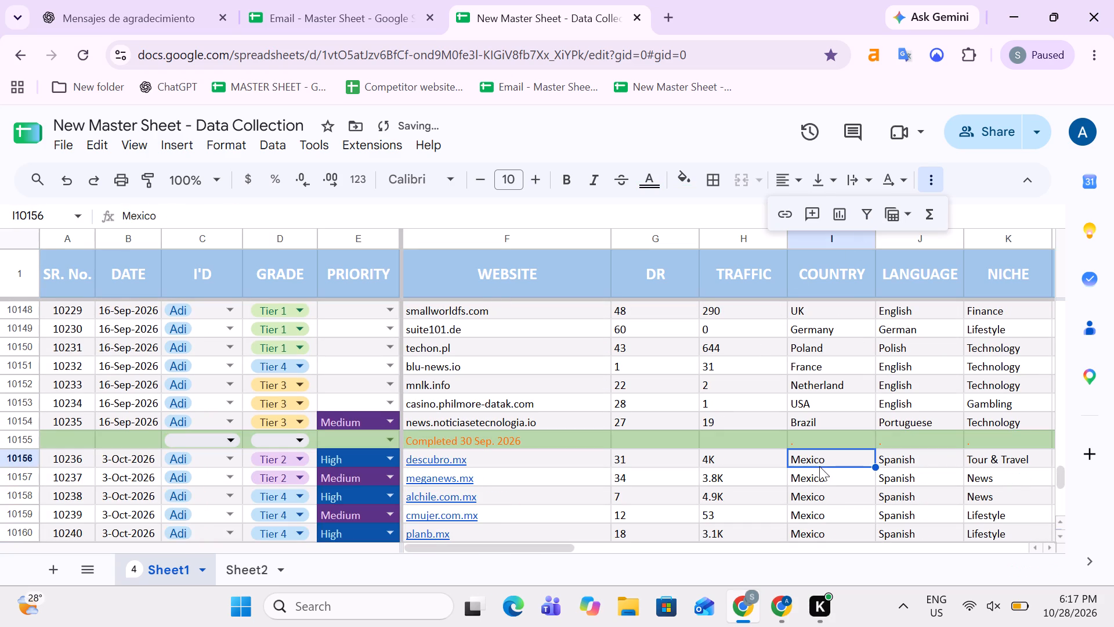
Look across the "Completed 30 Sep. 2026" divider row from the Country column to File Version and back to the row's start.
{"action": "key", "text": "Up"}
{"action": "key", "text": "Right"}
{"action": "key", "text": "Right"}
{"action": "key", "text": "Right"}
{"action": "key", "text": "Right"}
{"action": "key", "text": "Right"}
{"action": "key", "text": "Right"}
{"action": "key", "text": "Right"}
{"action": "key", "text": "Right"}
{"action": "key", "text": "Right"}
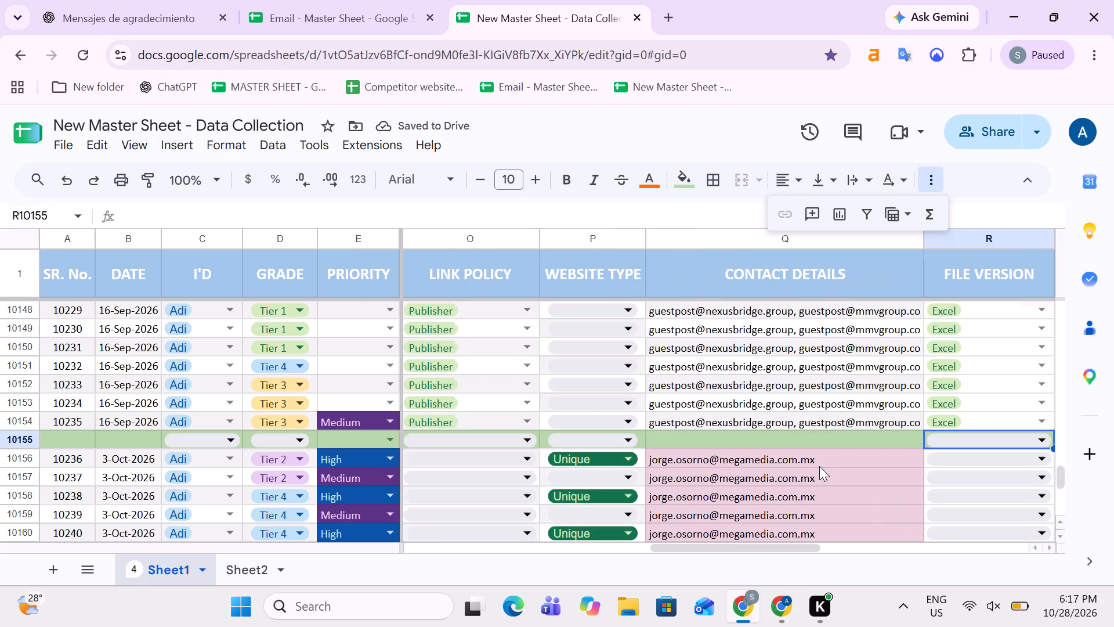
{"action": "key", "text": "Left"}
{"action": "key", "text": "Left"}
{"action": "key", "text": "Right"}
{"action": "key", "text": "Left"}
{"action": "key", "text": "Left"}
{"action": "key", "text": "Left"}
{"action": "key", "text": "Left"}
{"action": "key", "text": "Left"}
{"action": "key", "text": "Left"}
{"action": "key", "text": "Left"}
{"action": "key", "text": "Left"}
{"action": "key", "text": "Left"}
{"action": "key", "text": "Left"}
{"action": "key", "text": "Left"}
{"action": "key", "text": "Left"}
{"action": "key", "text": "Left"}
{"action": "key", "text": "Left"}
{"action": "key", "text": "Left"}
{"action": "key", "text": "Left"}
{"action": "key", "text": "Left"}
{"action": "key", "text": "Left"}
{"action": "key", "text": "Right"}
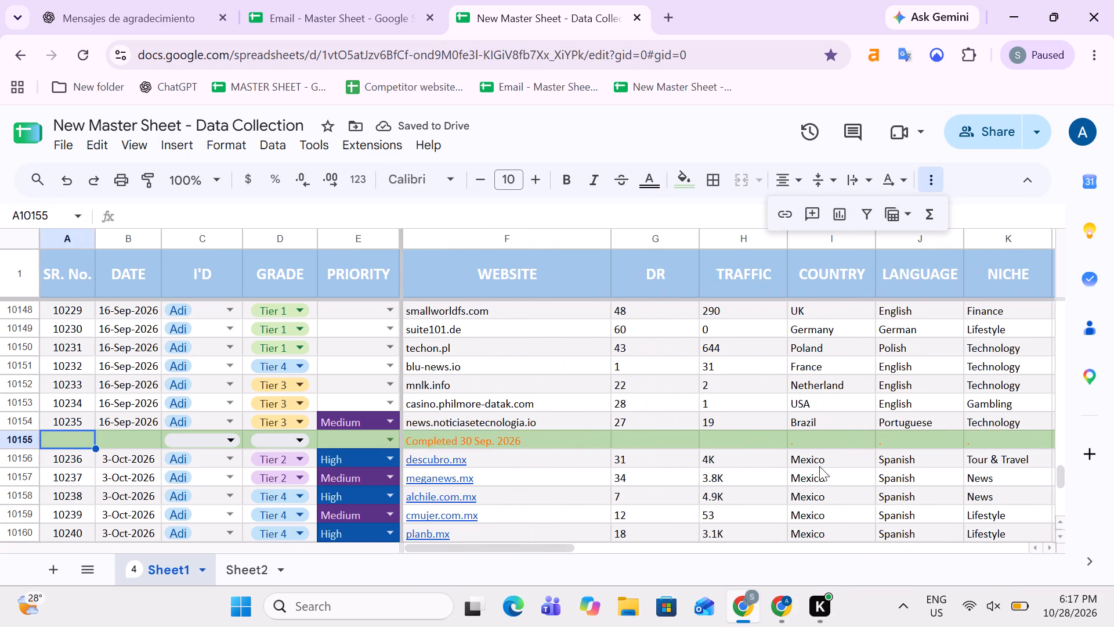
Go from below the "Completed 30 Sep. 2026" divider to the last filled row in Sheet1's Website column.
{"action": "key", "text": "Right"}
{"action": "key", "text": "Right"}
{"action": "key", "text": "Right"}
{"action": "key", "text": "Right"}
{"action": "key", "text": "Down"}
{"action": "key", "text": "Left"}
{"action": "key", "text": "Right"}
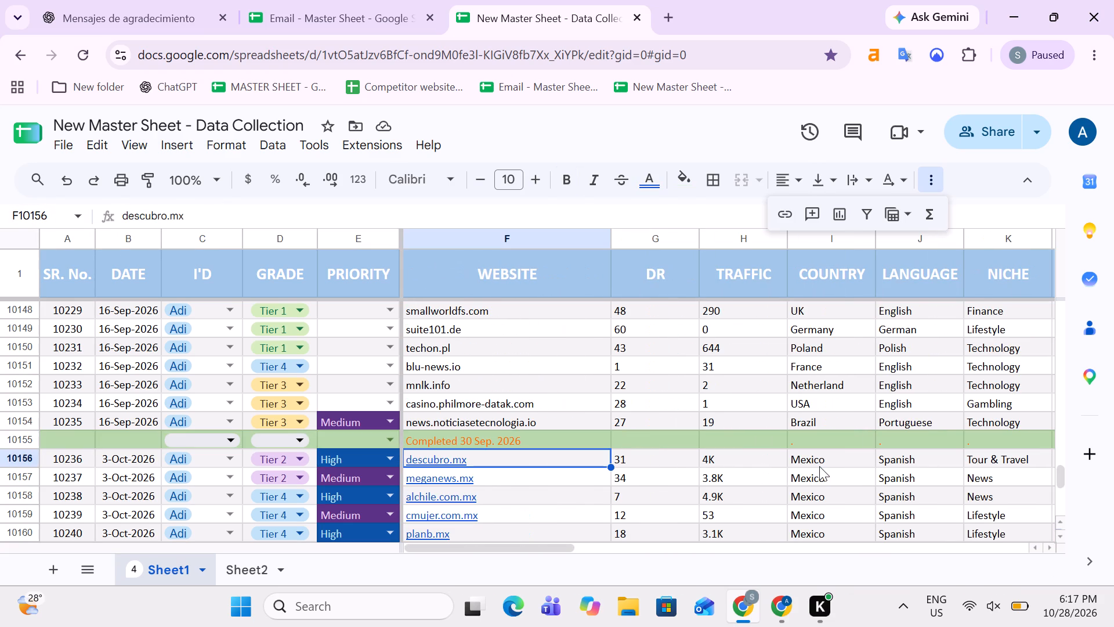
{"action": "key", "text": "ctrl+Down"}
{"action": "key", "text": "Down"}
{"action": "key", "text": "Down"}
{"action": "key", "text": "Up"}
{"action": "key", "text": "Up"}
{"action": "key", "text": "Right"}
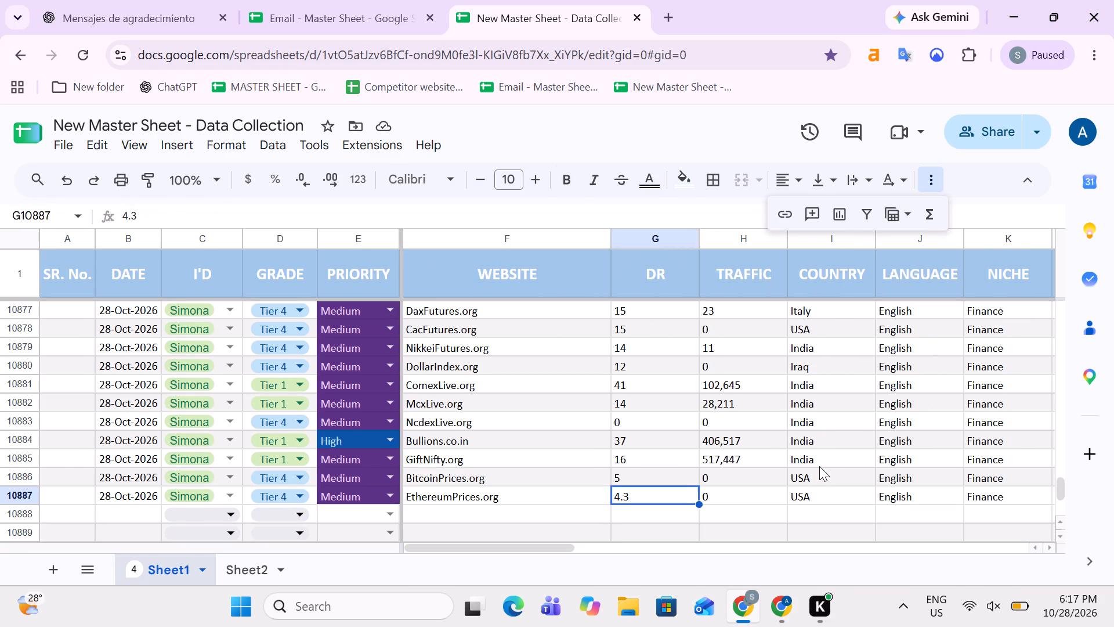
Look across the EthereumPrices.org row past Website Type, Contact Details and File Version, and return to its DR cell.
{"action": "key", "text": "Right"}
{"action": "key", "text": "Right"}
{"action": "key", "text": "Right"}
{"action": "key", "text": "Right"}
{"action": "key", "text": "Right"}
{"action": "key", "text": "Right"}
{"action": "key", "text": "Right"}
{"action": "key", "text": "Right"}
{"action": "key", "text": "Right"}
{"action": "key", "text": "Right"}
{"action": "key", "text": "Right"}
{"action": "key", "text": "Right"}
{"action": "key", "text": "Right"}
{"action": "key", "text": "Left"}
{"action": "key", "text": "Left"}
{"action": "key", "text": "Left"}
{"action": "key", "text": "Left"}
{"action": "key", "text": "Left"}
{"action": "key", "text": "Left"}
{"action": "key", "text": "Left"}
{"action": "key", "text": "Left"}
{"action": "key", "text": "Left"}
{"action": "key", "text": "Left"}
{"action": "key", "text": "Left"}
{"action": "key", "text": "Left"}
{"action": "key", "text": "Left"}
{"action": "key", "text": "Left"}
{"action": "key", "text": "Left"}
{"action": "key", "text": "Left"}
{"action": "key", "text": "Left"}
{"action": "key", "text": "Left"}
{"action": "key", "text": "Left"}
{"action": "key", "text": "Left"}
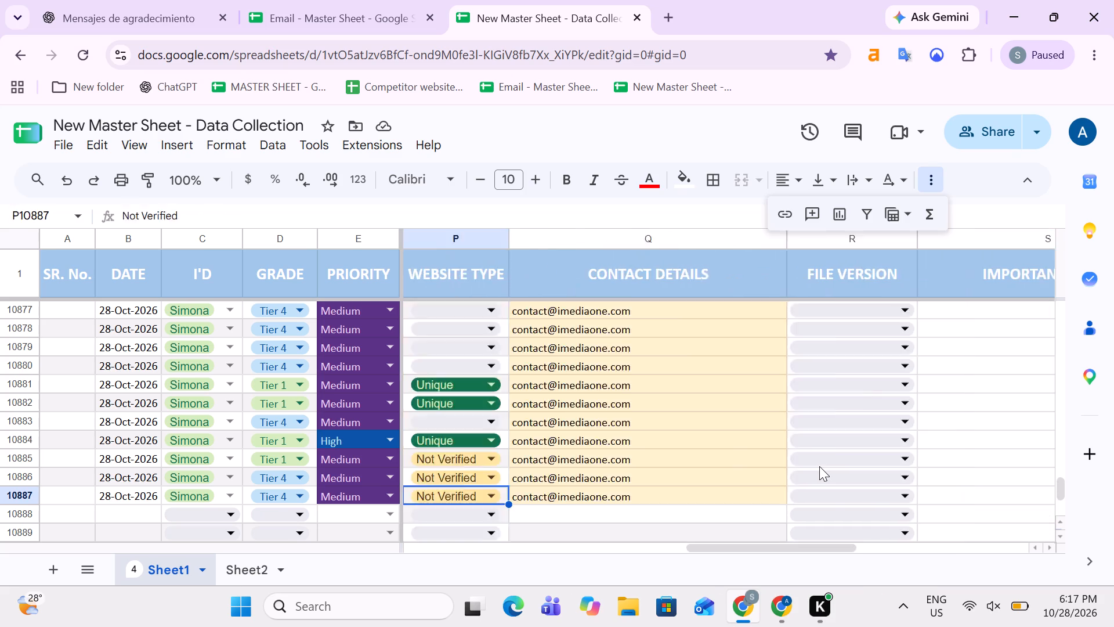
{"action": "key", "text": "Right"}
{"action": "key", "text": "Right"}
{"action": "key", "text": "Right"}
{"action": "key", "text": "Right"}
{"action": "key", "text": "Right"}
{"action": "key", "text": "Right"}
Check the rows below the EthereumPrices.org entry for further data and return to that entry's Website cell.
{"action": "key", "text": "Down"}
{"action": "key", "text": "Down"}
{"action": "key", "text": "Down"}
{"action": "key", "text": "Down"}
{"action": "key", "text": "Down"}
{"action": "key", "text": "Down"}
{"action": "key", "text": "Down"}
{"action": "key", "text": "Down"}
{"action": "key", "text": "Down"}
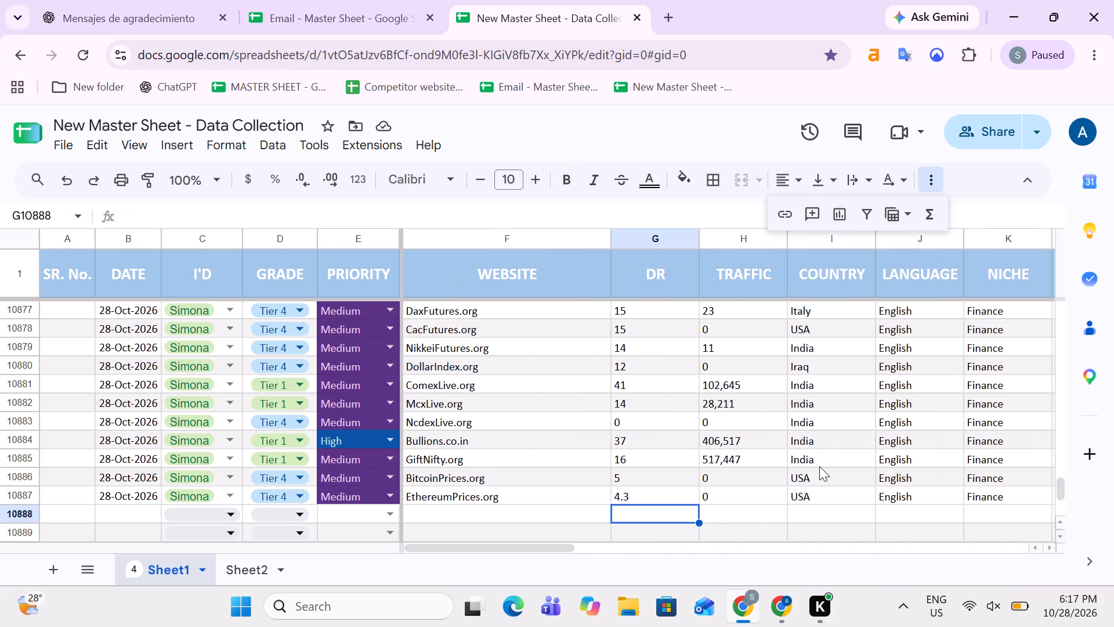
{"action": "key", "text": "Up"}
{"action": "key", "text": "Up"}
{"action": "key", "text": "Up"}
{"action": "key", "text": "Up"}
{"action": "key", "text": "Up"}
{"action": "key", "text": "Up"}
{"action": "key", "text": "Up"}
{"action": "key", "text": "Up"}
{"action": "key", "text": "Up"}
{"action": "key", "text": "Up"}
{"action": "key", "text": "Down"}
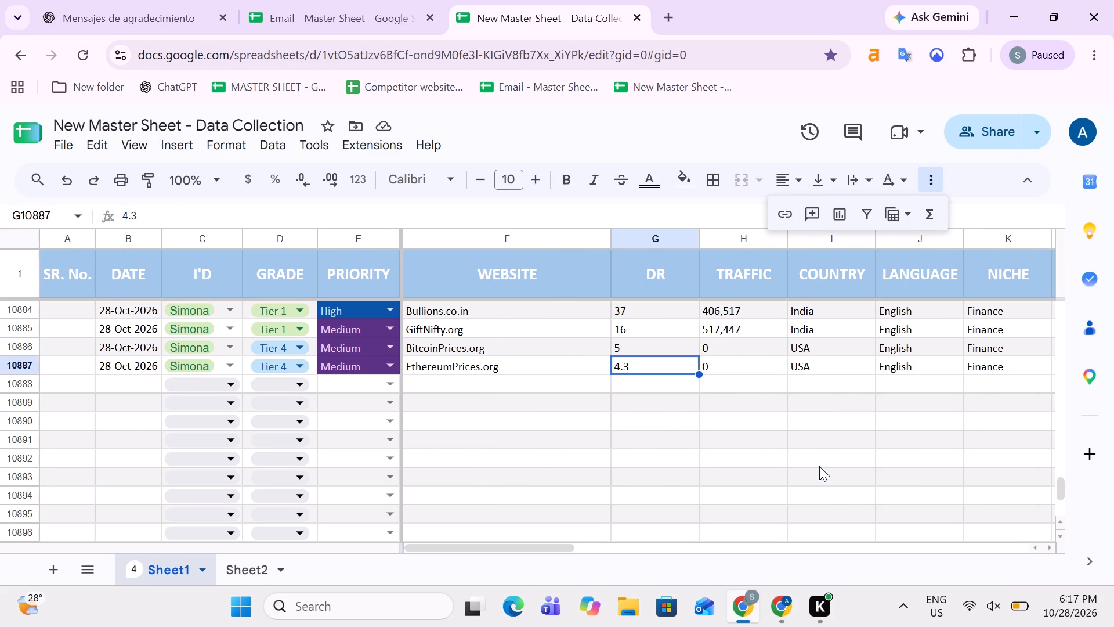
{"action": "key", "text": "Down"}
{"action": "key", "text": "Down"}
{"action": "key", "text": "Left"}
{"action": "key", "text": "Up"}
{"action": "key", "text": "Up"}
Review the EthereumPrices.org row's Price, Casino Price, Status, Link Policy and contact columns, and return to the row's start.
{"action": "key", "text": "Right"}
{"action": "key", "text": "Right"}
{"action": "key", "text": "Right"}
{"action": "key", "text": "Right"}
{"action": "key", "text": "Right"}
{"action": "key", "text": "Right"}
{"action": "key", "text": "Right"}
{"action": "key", "text": "Right"}
{"action": "key", "text": "Right"}
{"action": "key", "text": "Right"}
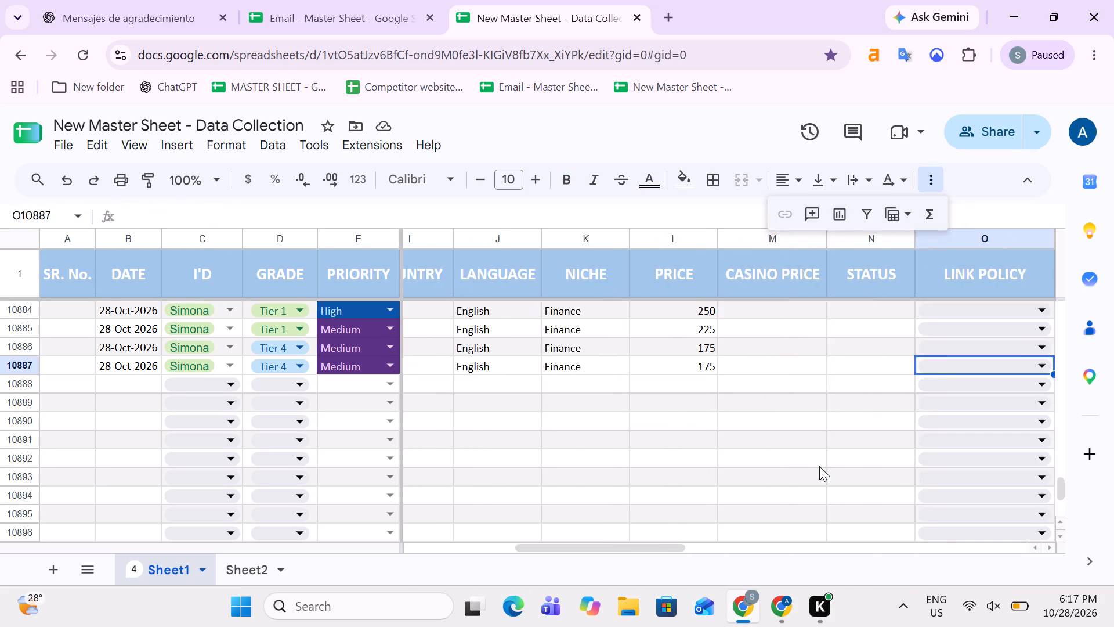
{"action": "key", "text": "Right"}
{"action": "key", "text": "Left"}
{"action": "key", "text": "Left"}
{"action": "key", "text": "Left"}
{"action": "key", "text": "Left"}
{"action": "key", "text": "Left"}
{"action": "key", "text": "Left"}
{"action": "key", "text": "Left"}
{"action": "key", "text": "Left"}
{"action": "key", "text": "Left"}
{"action": "key", "text": "Left"}
{"action": "key", "text": "Left"}
{"action": "key", "text": "Left"}
{"action": "key", "text": "Left"}
{"action": "key", "text": "Left"}
{"action": "key", "text": "Left"}
{"action": "key", "text": "Left"}
{"action": "key", "text": "Left"}
{"action": "key", "text": "Left"}
{"action": "key", "text": "Left"}
{"action": "key", "text": "Left"}
Move to the Website cell of the first empty row below the EthereumPrices.org entry.
{"action": "key", "text": "Down"}
{"action": "key", "text": "Right"}
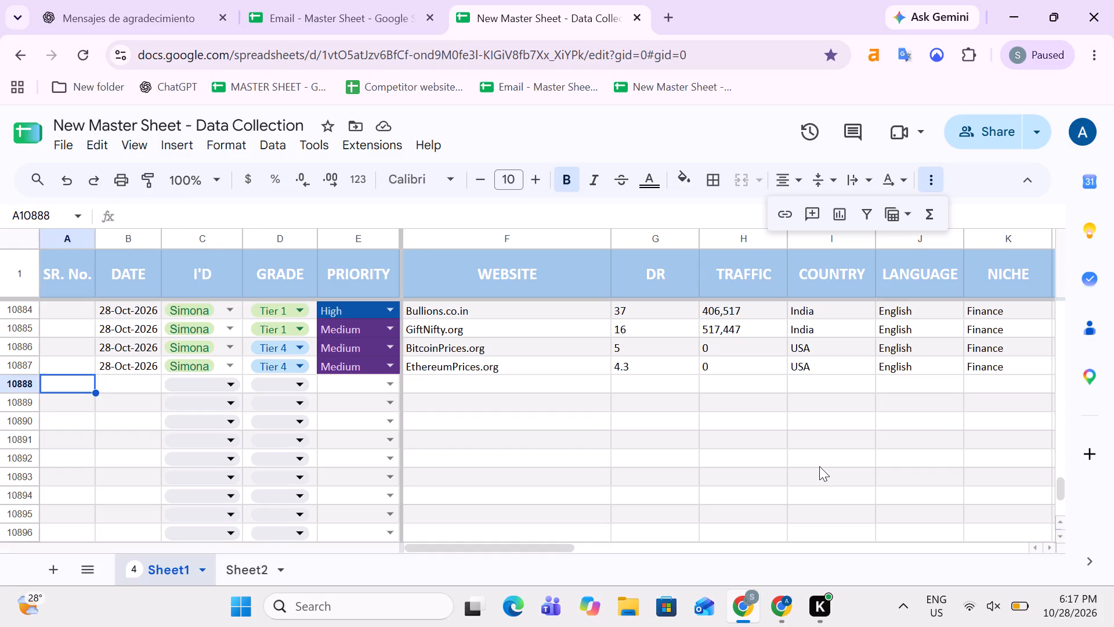
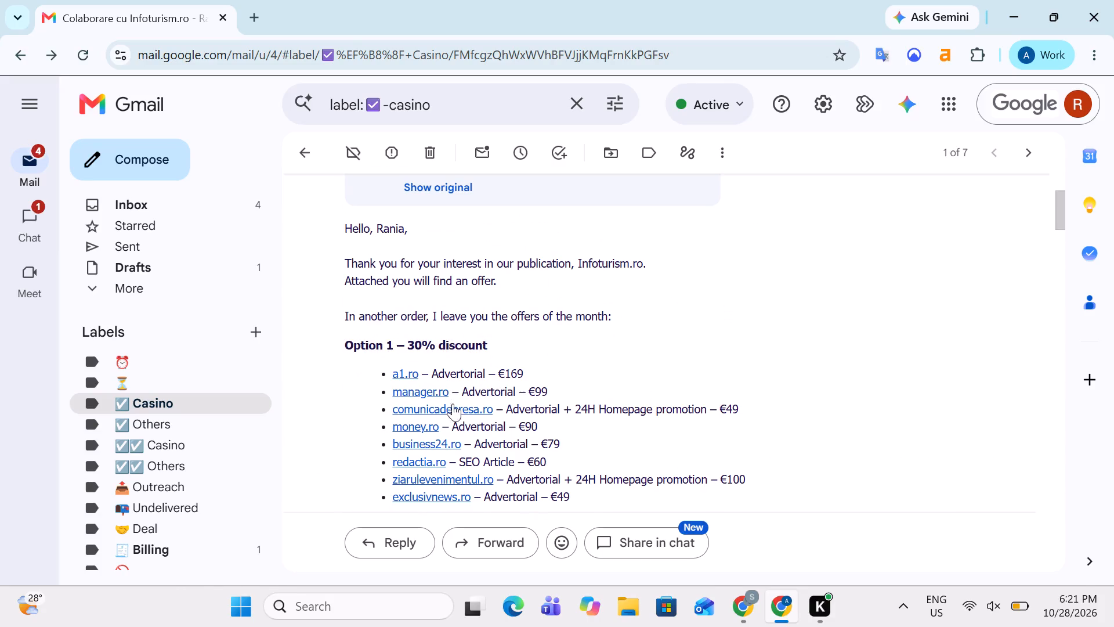
{"action": "scroll", "coordinate": [483, 439], "scroll_direction": "up", "scroll_amount": 5}
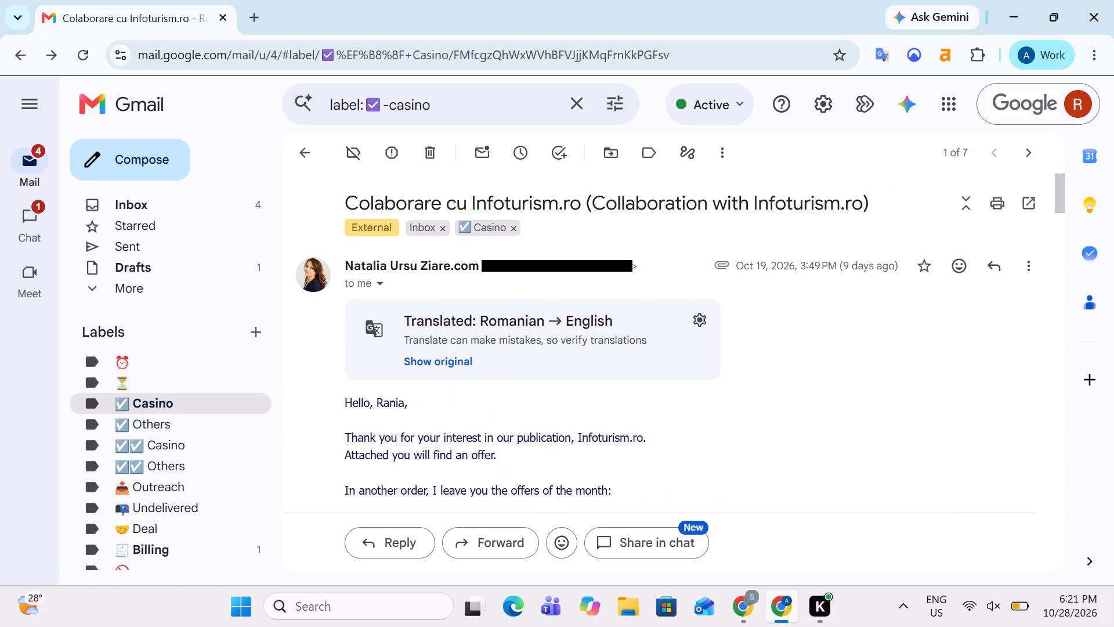
{"action": "left_click", "coordinate": [487, 197]}
{"action": "left_click_drag", "start_coordinate": [487, 197], "coordinate": [571, 197]}
{"action": "key", "text": "ctrl+c"}
{"action": "key", "text": "ctrl+c"}
{"action": "left_click", "coordinate": [256, 15]}
{"action": "key", "text": "ctrl+v"}
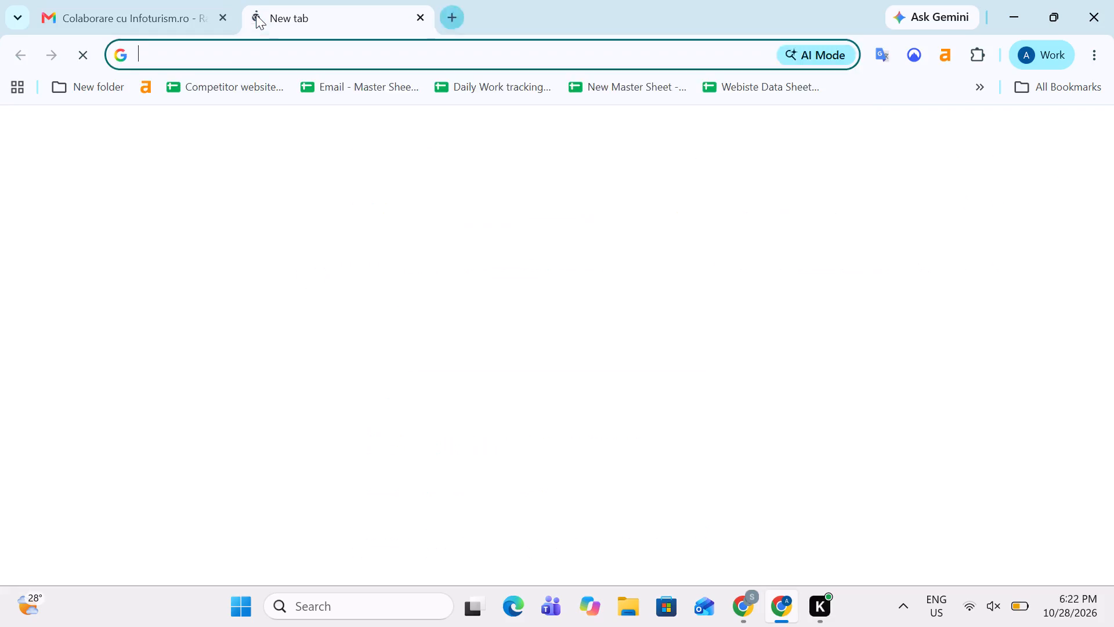
{"action": "key", "text": "Return"}
Copy the domain infoturism.ro from the opened site's address.
{"action": "left_click", "coordinate": [328, 48]}
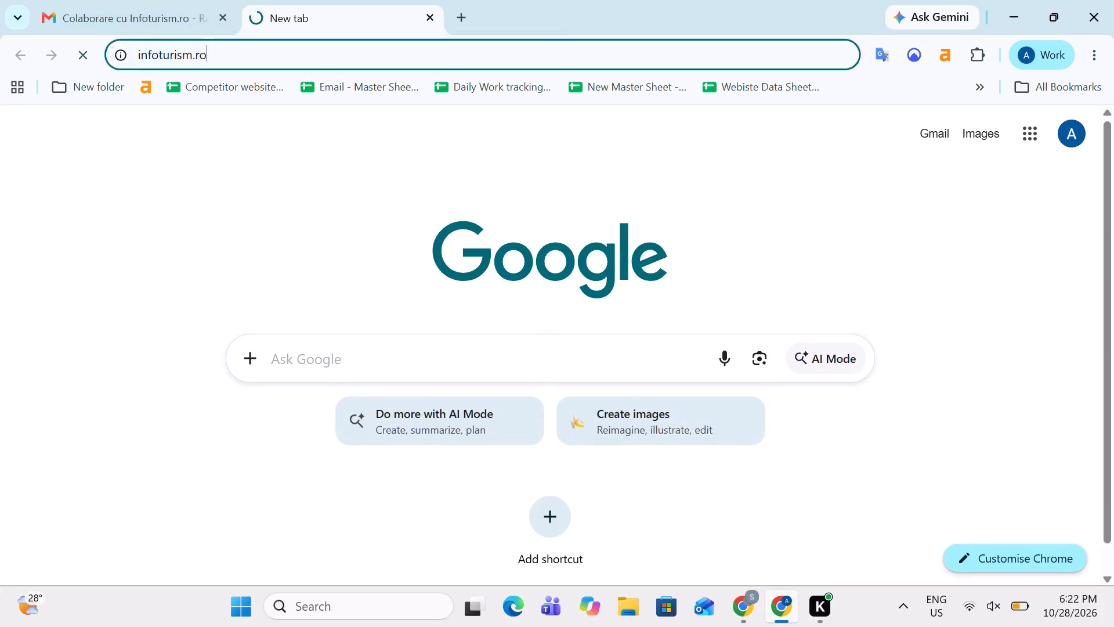
{"action": "left_click_drag", "start_coordinate": [328, 48], "coordinate": [229, 57]}
{"action": "left_click", "coordinate": [306, 59]}
{"action": "left_click_drag", "start_coordinate": [306, 59], "coordinate": [253, 57]}
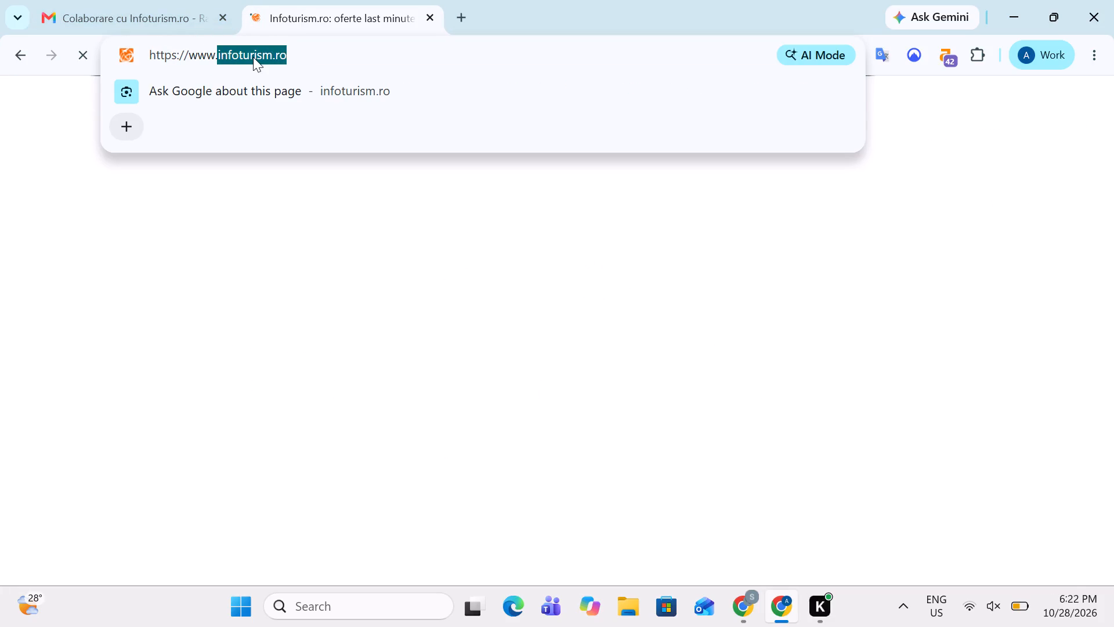
{"action": "key", "text": "ctrl+c"}
{"action": "key", "text": "ctrl+c"}
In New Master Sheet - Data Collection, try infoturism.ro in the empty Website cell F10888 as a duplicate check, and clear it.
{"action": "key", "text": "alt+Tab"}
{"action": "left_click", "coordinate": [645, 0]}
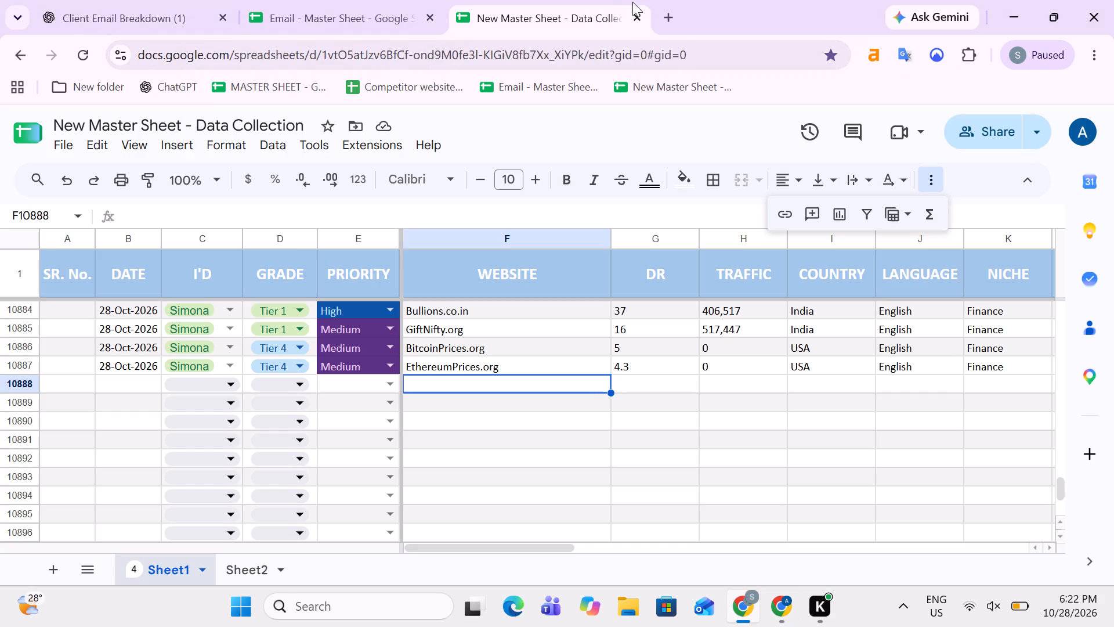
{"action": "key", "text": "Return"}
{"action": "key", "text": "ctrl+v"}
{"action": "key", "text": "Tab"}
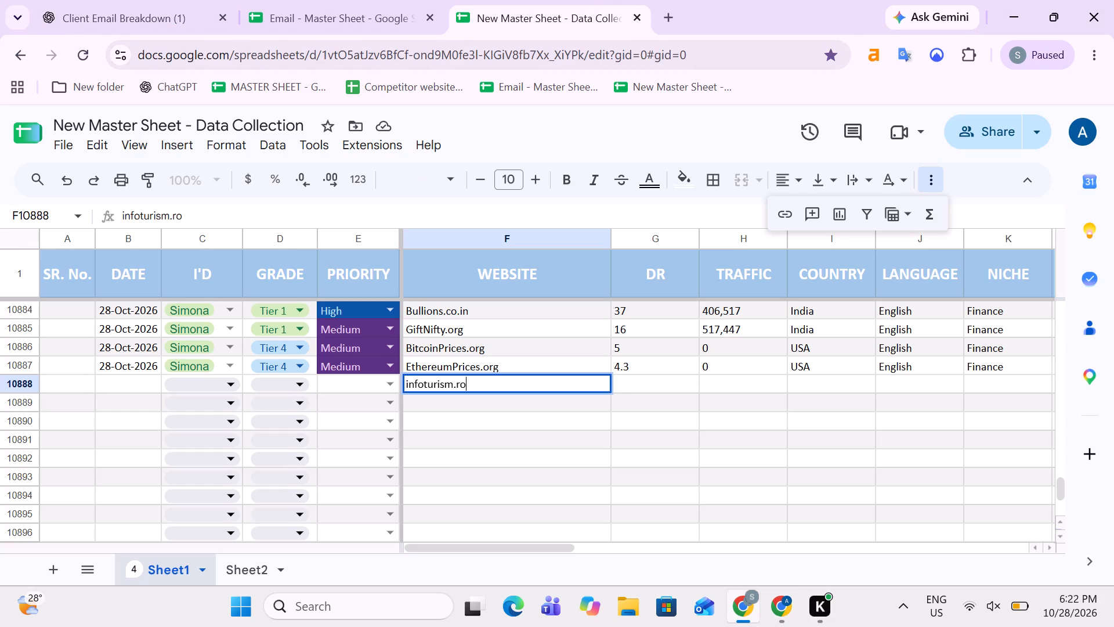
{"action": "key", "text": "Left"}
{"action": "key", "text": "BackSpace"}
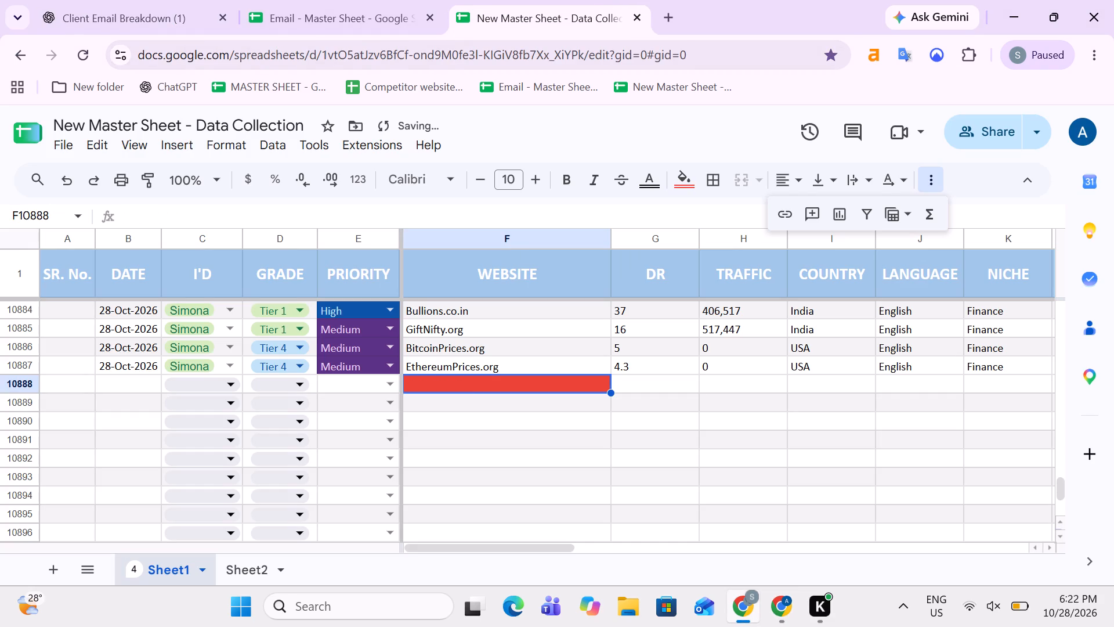
Search the sheet for infoturism.ro and review its row from DR through the prices and link policy to Contact Details.
{"action": "key", "text": "ctrl+f"}
{"action": "key", "text": "ctrl+v"}
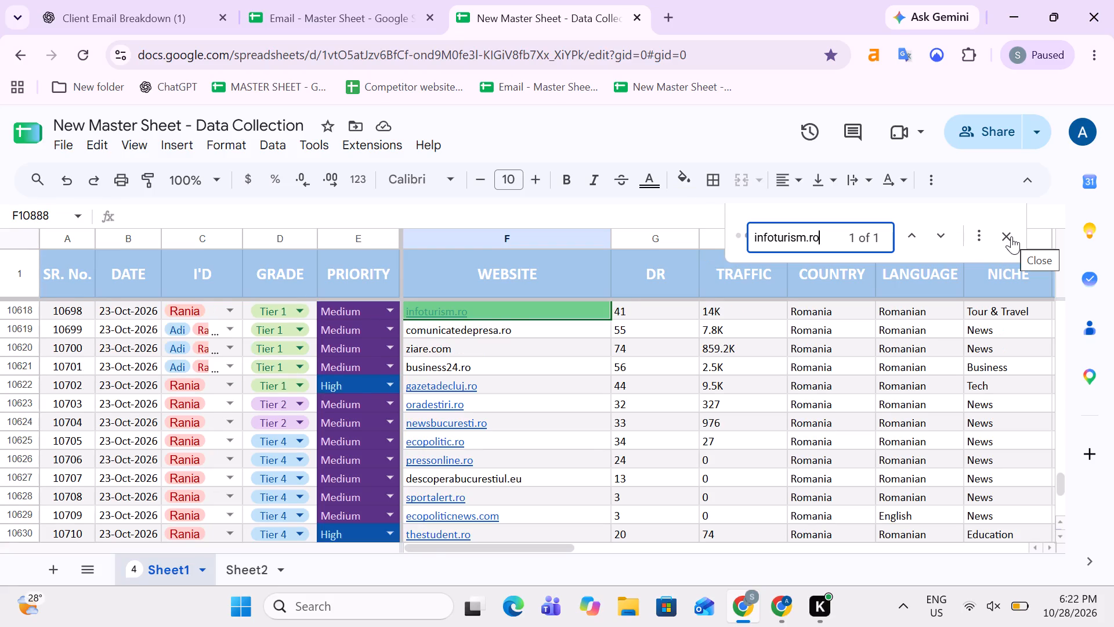
{"action": "scroll", "coordinate": [797, 366], "scroll_direction": "up", "scroll_amount": 1}
{"action": "left_click", "coordinate": [627, 401]}
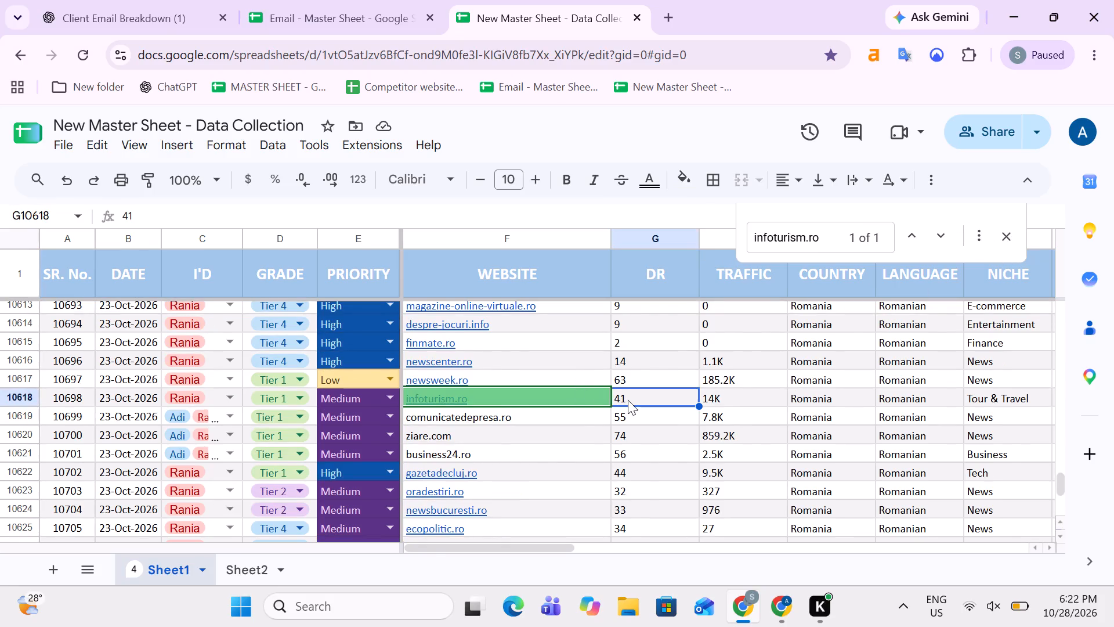
{"action": "key", "text": "Right"}
{"action": "key", "text": "Right"}
{"action": "key", "text": "Right"}
{"action": "key", "text": "Right"}
{"action": "key", "text": "Right"}
{"action": "key", "text": "Right"}
{"action": "key", "text": "Right"}
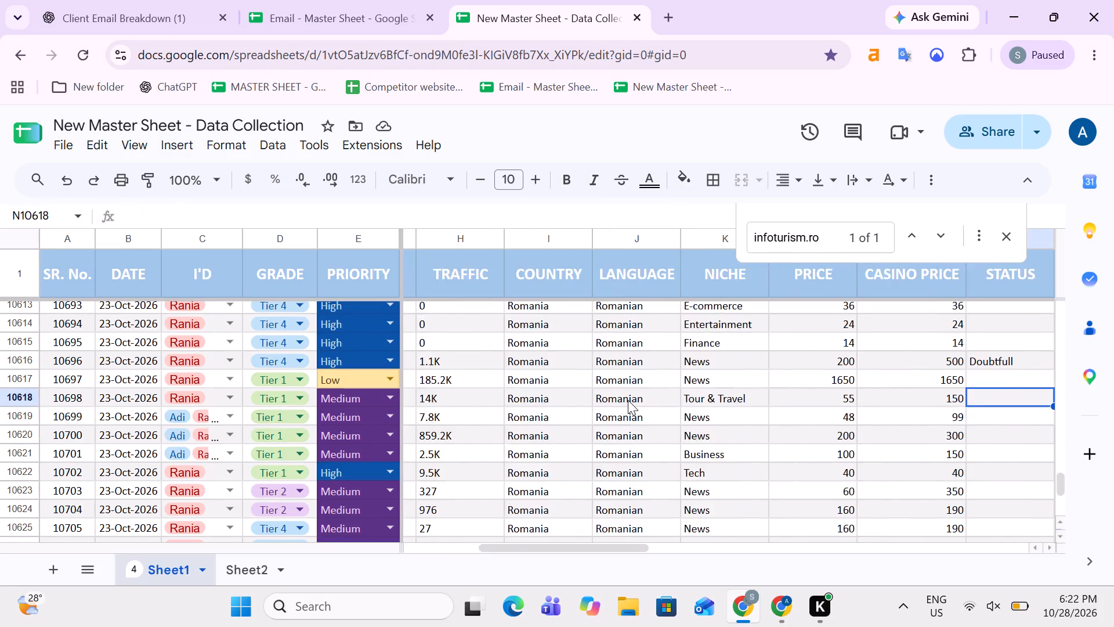
{"action": "key", "text": "Right"}
{"action": "key", "text": "Right"}
{"action": "key", "text": "Right"}
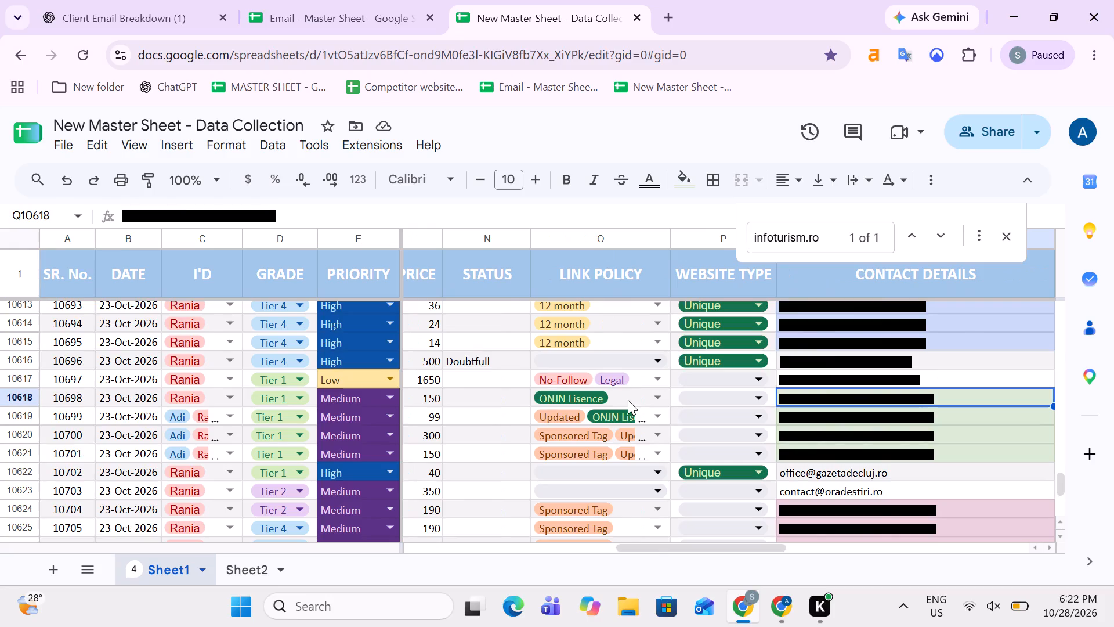
{"action": "left_click", "coordinate": [1004, 234]}
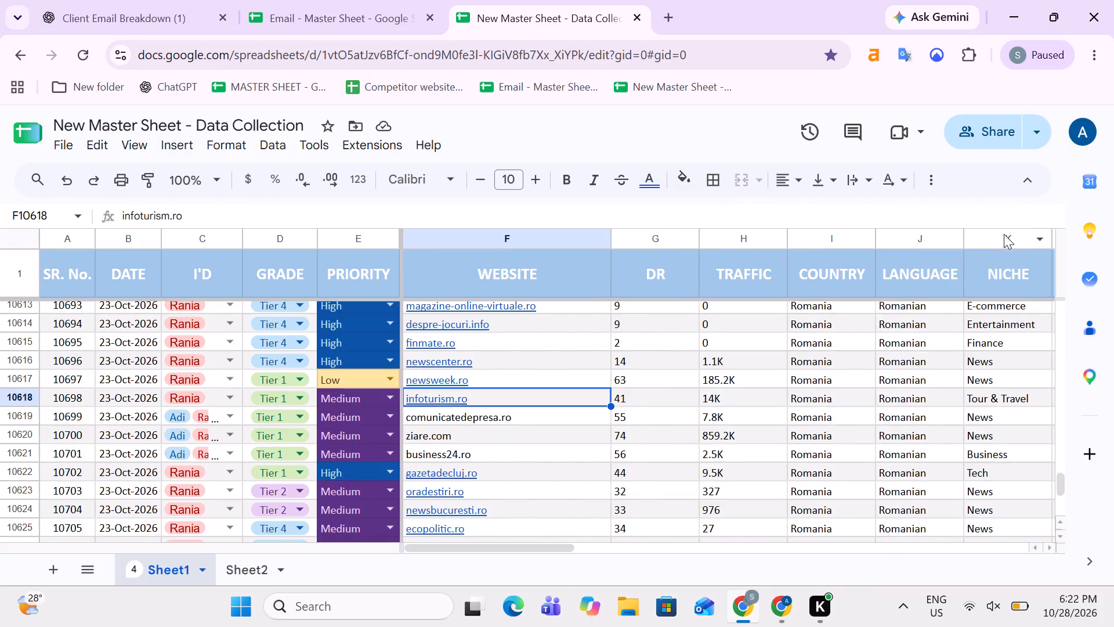
{"action": "key", "text": "Right"}
{"action": "key", "text": "Right"}
{"action": "key", "text": "Right"}
{"action": "key", "text": "Right"}
{"action": "key", "text": "Right"}
{"action": "key", "text": "Right"}
{"action": "key", "text": "Right"}
{"action": "key", "text": "Right"}
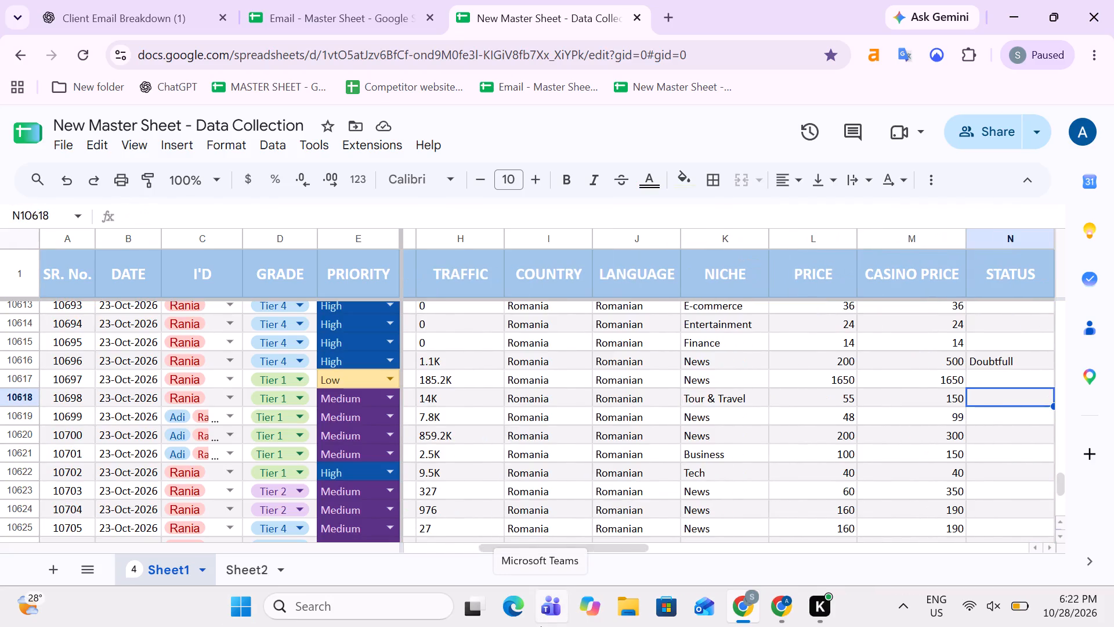
{"action": "key", "text": "Right"}
{"action": "key", "text": "Right"}
{"action": "key", "text": "Right"}
{"action": "key", "text": "Right"}
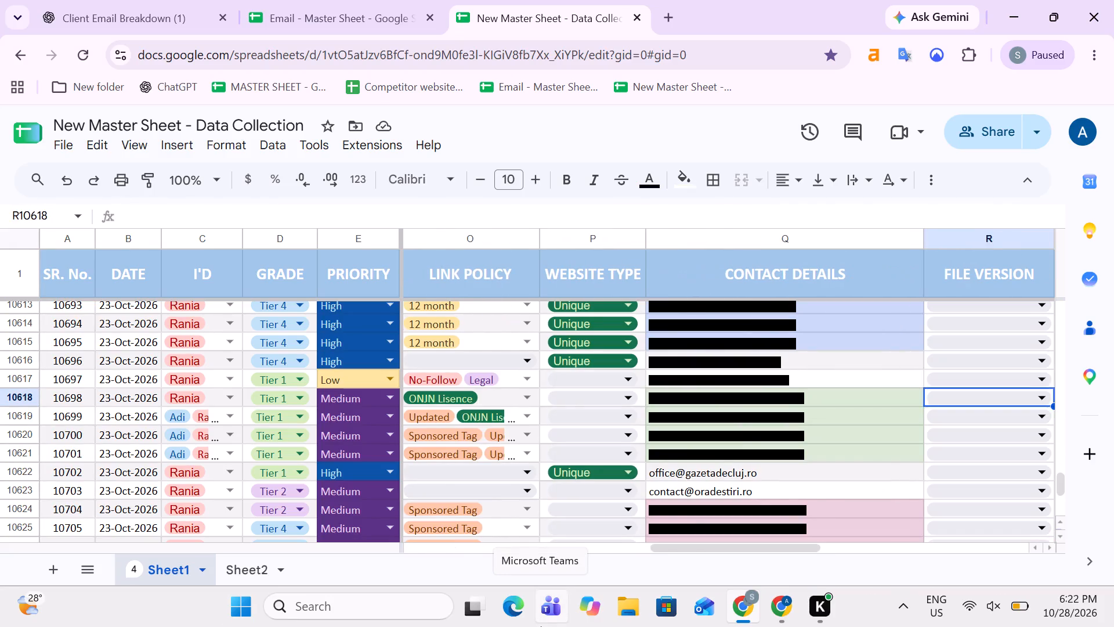
{"action": "key", "text": "Left"}
{"action": "double_click", "coordinate": [833, 391]}
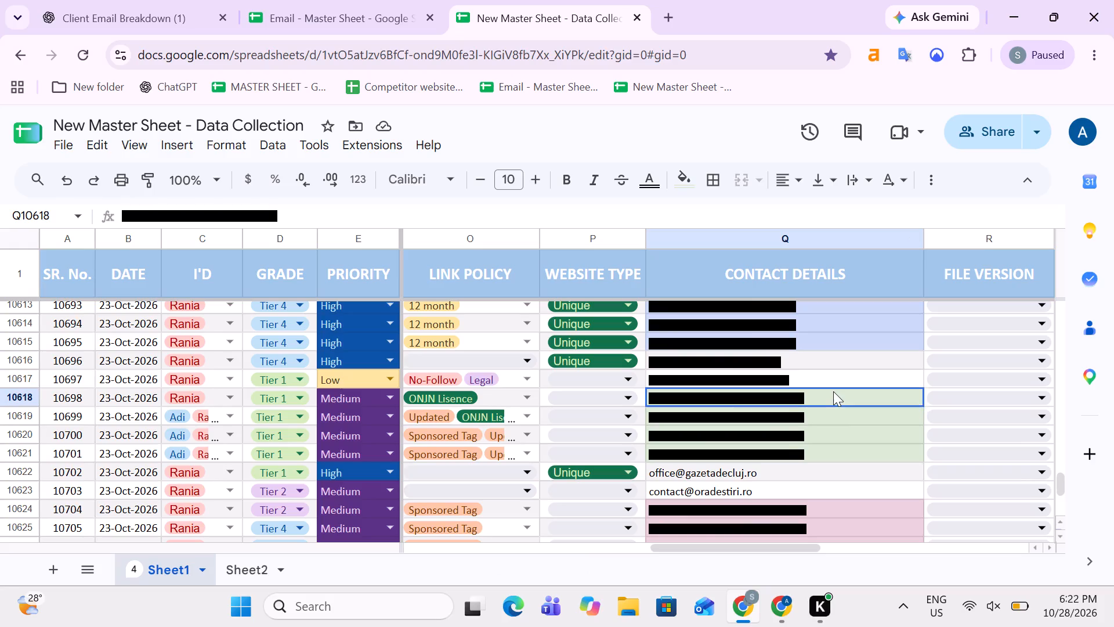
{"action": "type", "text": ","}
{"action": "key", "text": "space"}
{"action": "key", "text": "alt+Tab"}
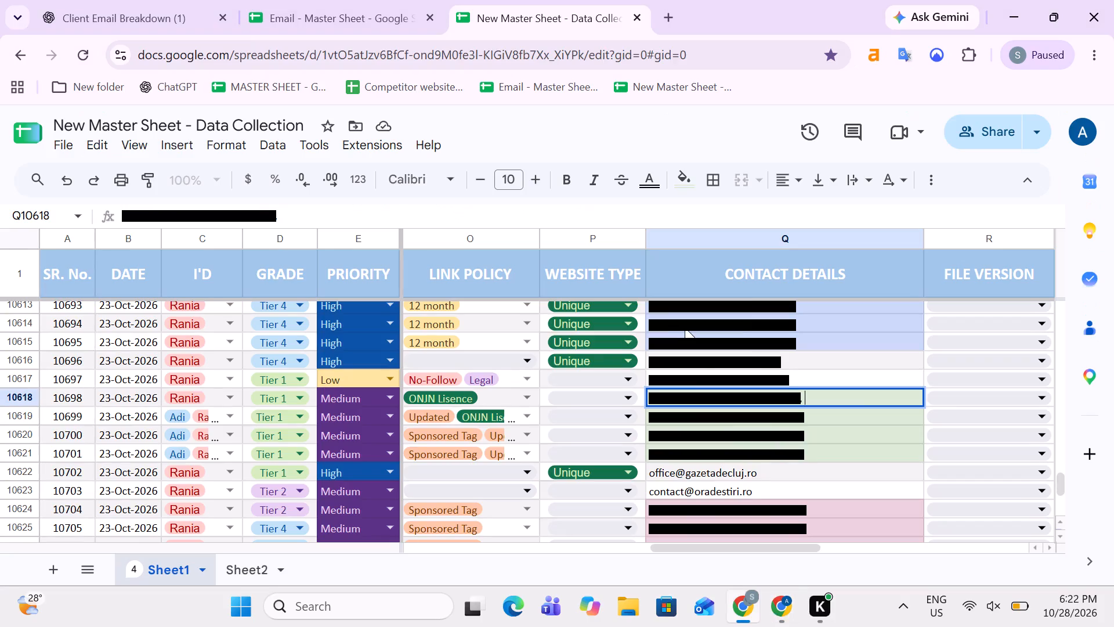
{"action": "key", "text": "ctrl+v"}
{"action": "left_click", "coordinate": [835, 425]}
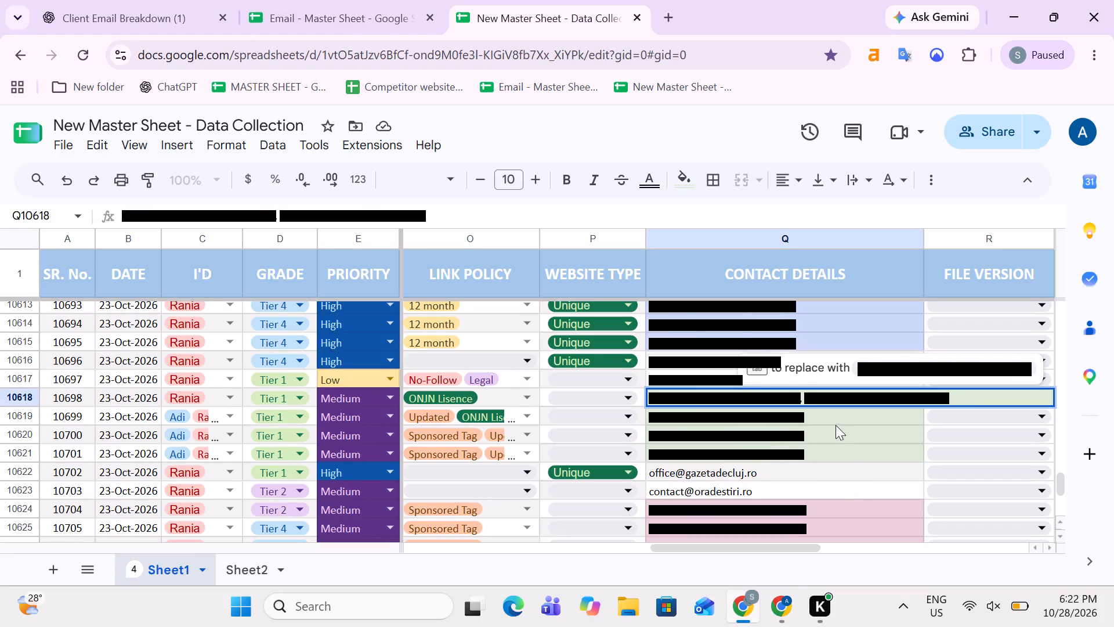
Look back along the infoturism.ro row to its start, and go to the first empty Website cell below the list.
{"action": "key", "text": "Up"}
{"action": "key", "text": "Left"}
{"action": "key", "text": "Left"}
{"action": "key", "text": "Left"}
{"action": "key", "text": "Left"}
{"action": "key", "text": "Left"}
{"action": "key", "text": "Left"}
{"action": "key", "text": "Left"}
{"action": "key", "text": "Left"}
{"action": "key", "text": "Left"}
{"action": "key", "text": "Left"}
{"action": "key", "text": "Left"}
{"action": "key", "text": "Left"}
{"action": "key", "text": "Left"}
{"action": "key", "text": "Left"}
{"action": "key", "text": "Left"}
{"action": "key", "text": "Left"}
{"action": "key", "text": "Left"}
{"action": "key", "text": "Left"}
{"action": "key", "text": "Left"}
{"action": "key", "text": "Left"}
{"action": "key", "text": "Right"}
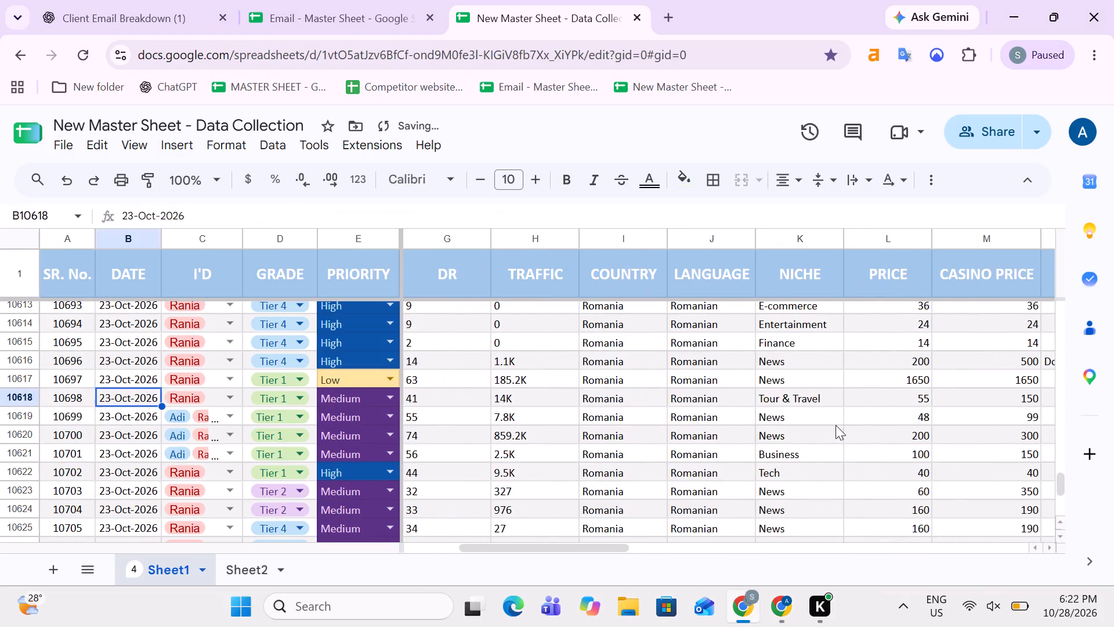
{"action": "key", "text": "Right"}
{"action": "key", "text": "Right"}
{"action": "key", "text": "Right"}
{"action": "key", "text": "Right"}
{"action": "key", "text": "Right"}
{"action": "key", "text": "Left"}
{"action": "key", "text": "ctrl+Down"}
{"action": "key", "text": "Down"}
{"action": "key", "text": "Down"}
{"action": "key", "text": "Down"}
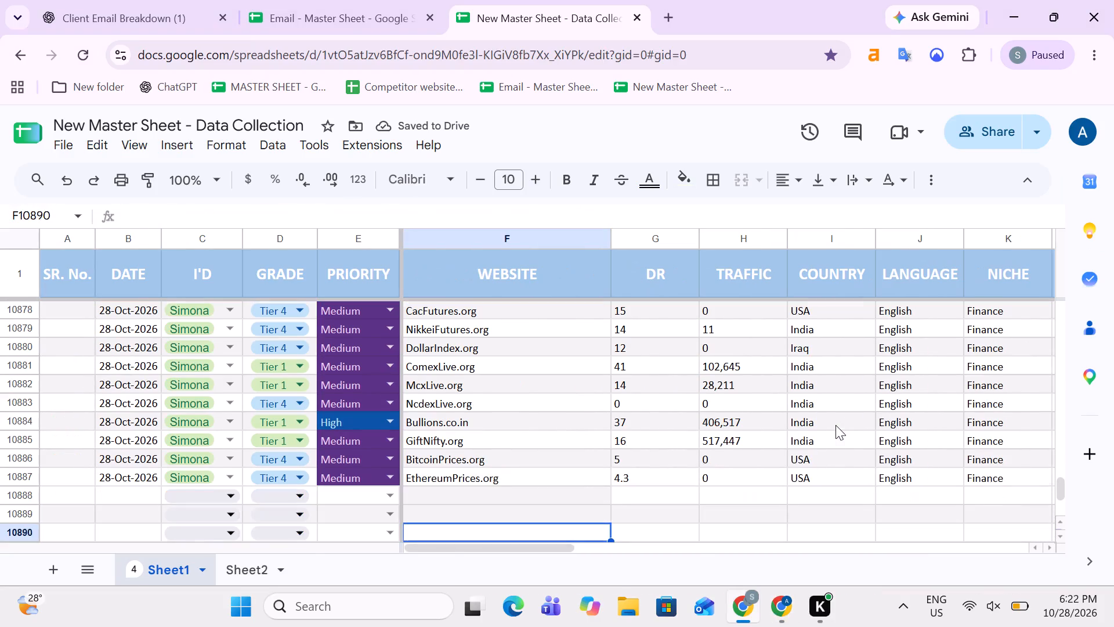
{"action": "key", "text": "Up"}
{"action": "key", "text": "Up"}
{"action": "key", "text": "alt+Tab"}
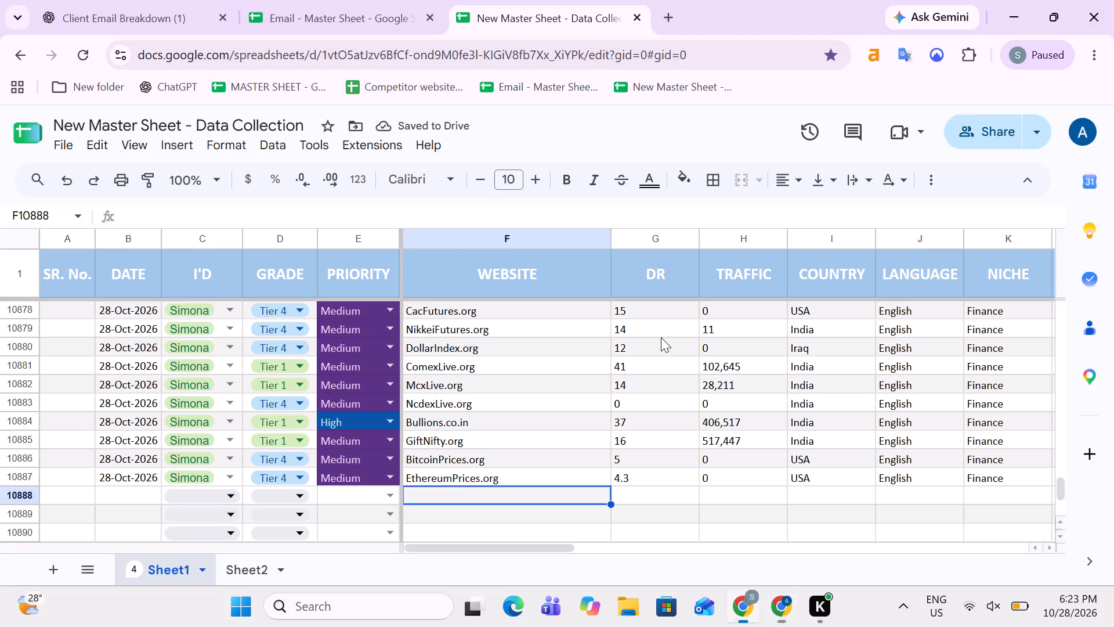
{"action": "key", "text": "Return"}
{"action": "key", "text": "ctrl+v"}
{"action": "key", "text": "Tab"}
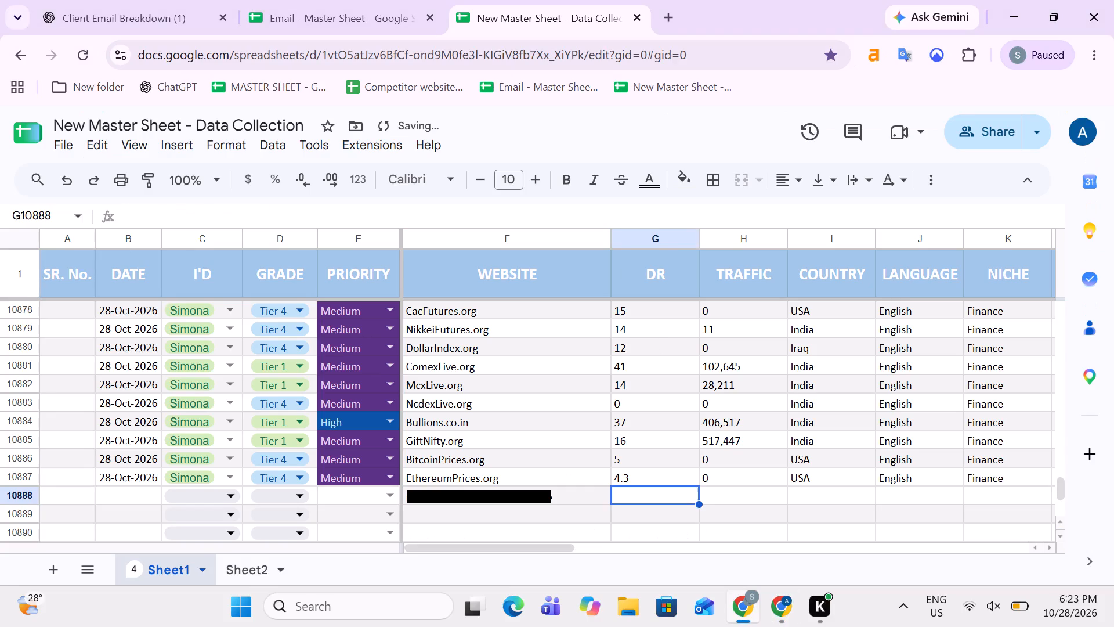
Enter the same e-mail address in the Contact Details cell of row 10888.
{"action": "key", "text": "Right"}
{"action": "key", "text": "Right"}
{"action": "key", "text": "Left"}
{"action": "key", "text": "Left"}
{"action": "key", "text": "Left"}
{"action": "key", "text": "Left"}
{"action": "key", "text": "Left"}
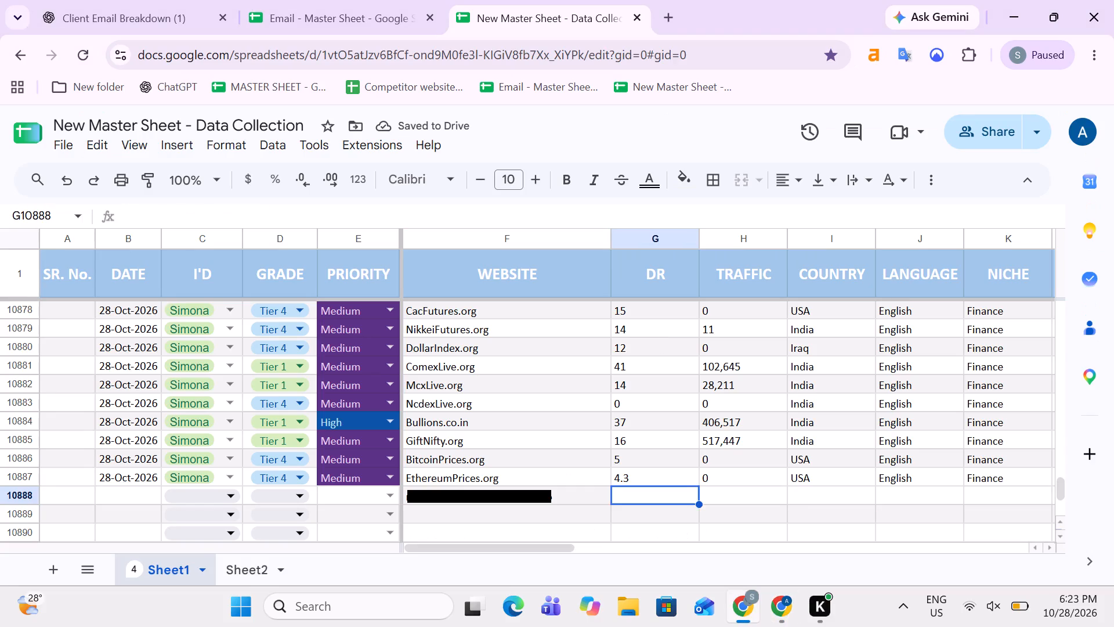
{"action": "key", "text": "Left"}
{"action": "key", "text": "Left"}
{"action": "key", "text": "Right"}
{"action": "key", "text": "Right"}
{"action": "key", "text": "Right"}
{"action": "key", "text": "Right"}
{"action": "key", "text": "Right"}
{"action": "key", "text": "Right"}
{"action": "key", "text": "Right"}
{"action": "key", "text": "Right"}
{"action": "key", "text": "Right"}
{"action": "key", "text": "Right"}
{"action": "key", "text": "Right"}
{"action": "key", "text": "Right"}
{"action": "key", "text": "Right"}
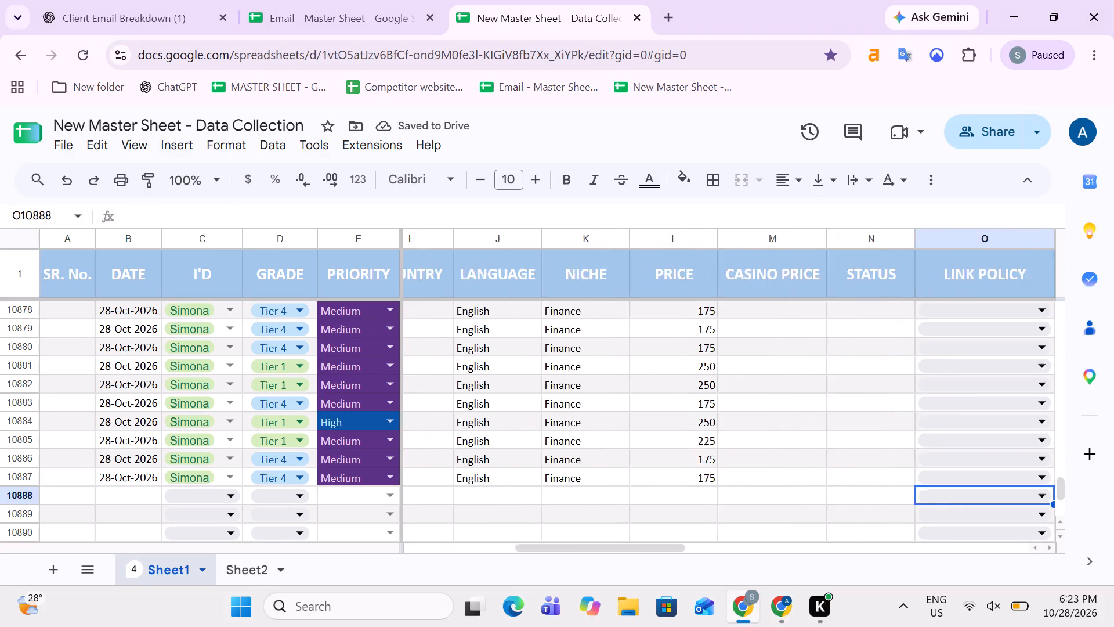
{"action": "key", "text": "Right"}
{"action": "key", "text": "Right"}
{"action": "key", "text": "Right"}
{"action": "key", "text": "Left"}
{"action": "key", "text": "Return"}
{"action": "key", "text": "ctrl+v"}
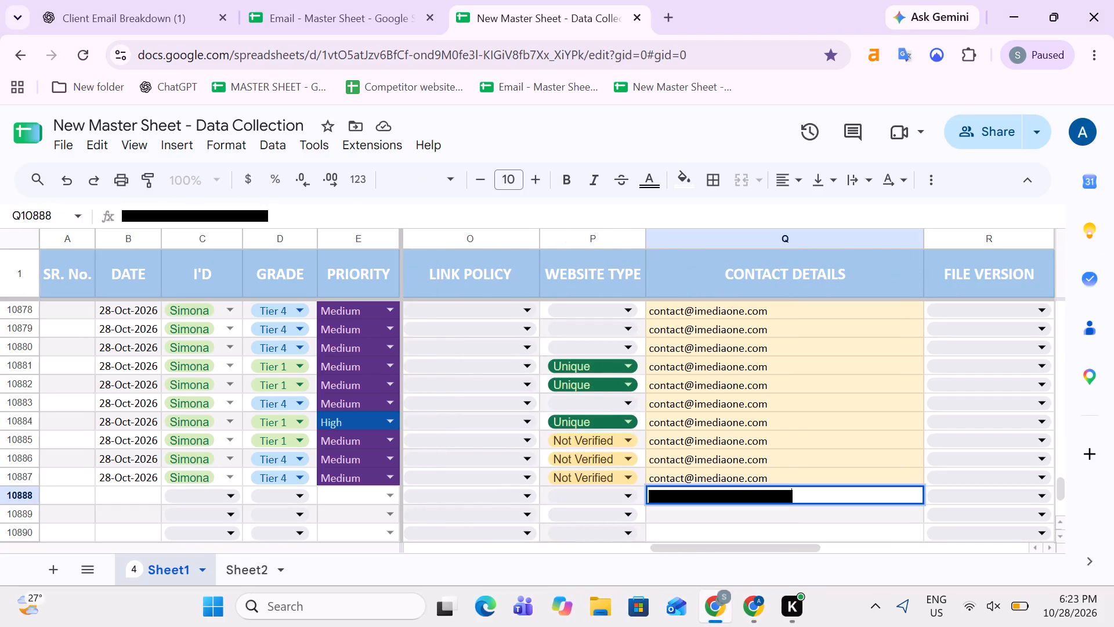
{"action": "key", "text": "Tab"}
Set row 10888's Country to Romania and its Language to Romanian.
{"action": "key", "text": "Left"}
{"action": "key", "text": "Left"}
{"action": "key", "text": "Left"}
{"action": "key", "text": "Left"}
{"action": "key", "text": "Left"}
{"action": "key", "text": "Left"}
{"action": "key", "text": "Left"}
{"action": "key", "text": "Left"}
{"action": "key", "text": "Left"}
{"action": "key", "text": "Left"}
{"action": "key", "text": "Left"}
{"action": "key", "text": "Left"}
{"action": "key", "text": "Left"}
{"action": "key", "text": "Left"}
{"action": "key", "text": "Left"}
{"action": "key", "text": "Left"}
{"action": "key", "text": "Left"}
{"action": "key", "text": "Left"}
{"action": "key", "text": "Left"}
{"action": "key", "text": "Right"}
{"action": "key", "text": "Right"}
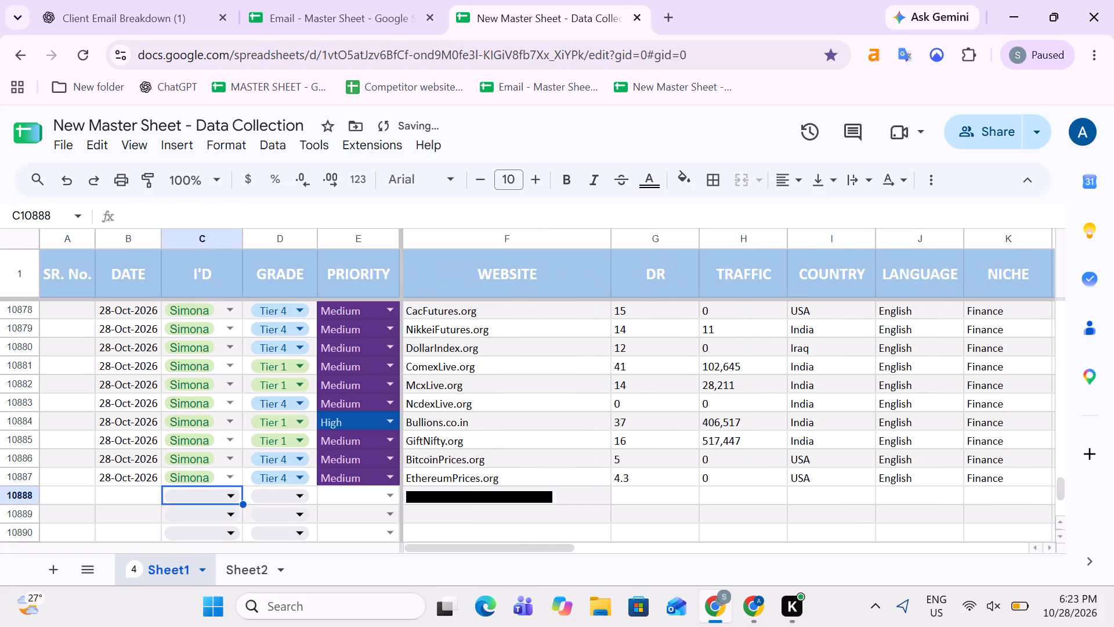
{"action": "key", "text": "Right"}
{"action": "key", "text": "Right"}
{"action": "key", "text": "Right"}
{"action": "key", "text": "Right"}
{"action": "key", "text": "Right"}
{"action": "key", "text": "Right"}
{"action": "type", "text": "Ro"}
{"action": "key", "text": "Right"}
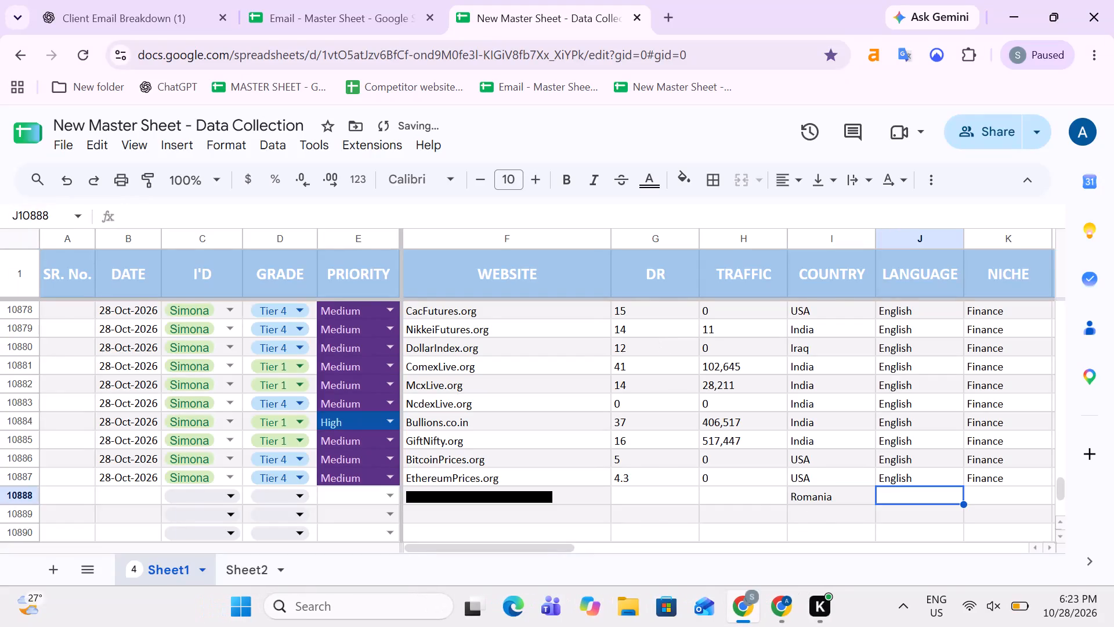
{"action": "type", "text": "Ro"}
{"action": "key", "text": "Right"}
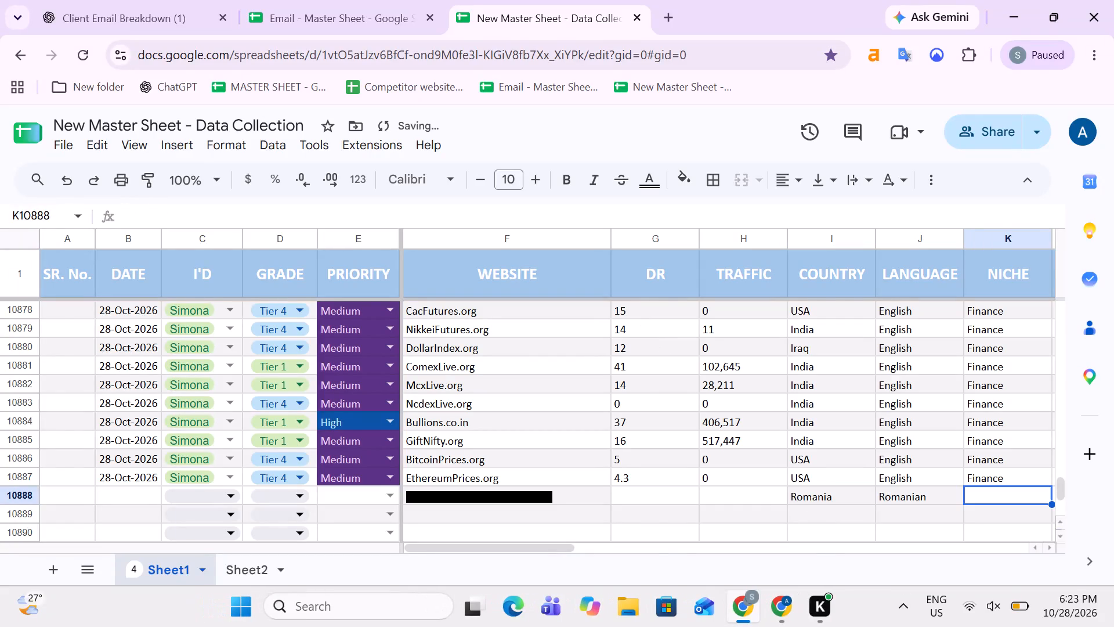
Fill row 10888's Niche with Full List and copy that entry into its Price and Casino Price cells.
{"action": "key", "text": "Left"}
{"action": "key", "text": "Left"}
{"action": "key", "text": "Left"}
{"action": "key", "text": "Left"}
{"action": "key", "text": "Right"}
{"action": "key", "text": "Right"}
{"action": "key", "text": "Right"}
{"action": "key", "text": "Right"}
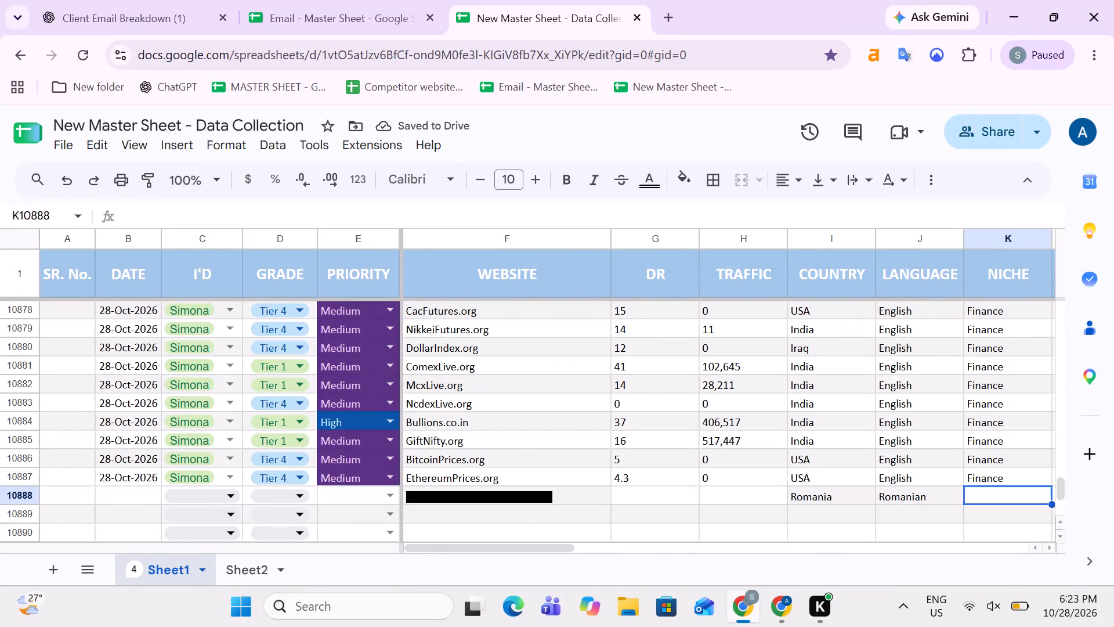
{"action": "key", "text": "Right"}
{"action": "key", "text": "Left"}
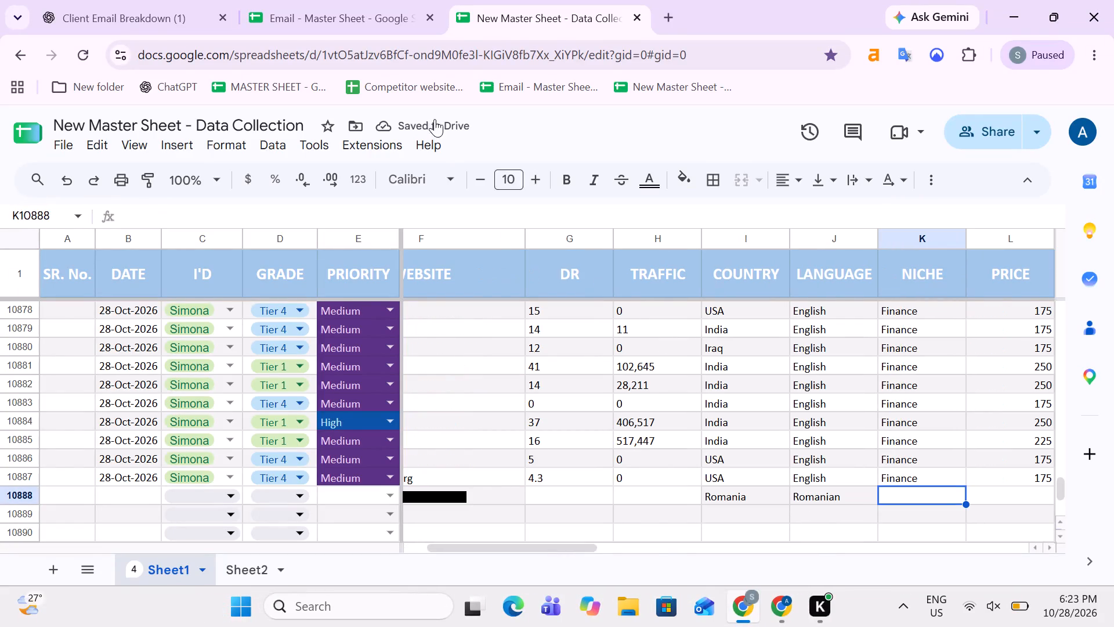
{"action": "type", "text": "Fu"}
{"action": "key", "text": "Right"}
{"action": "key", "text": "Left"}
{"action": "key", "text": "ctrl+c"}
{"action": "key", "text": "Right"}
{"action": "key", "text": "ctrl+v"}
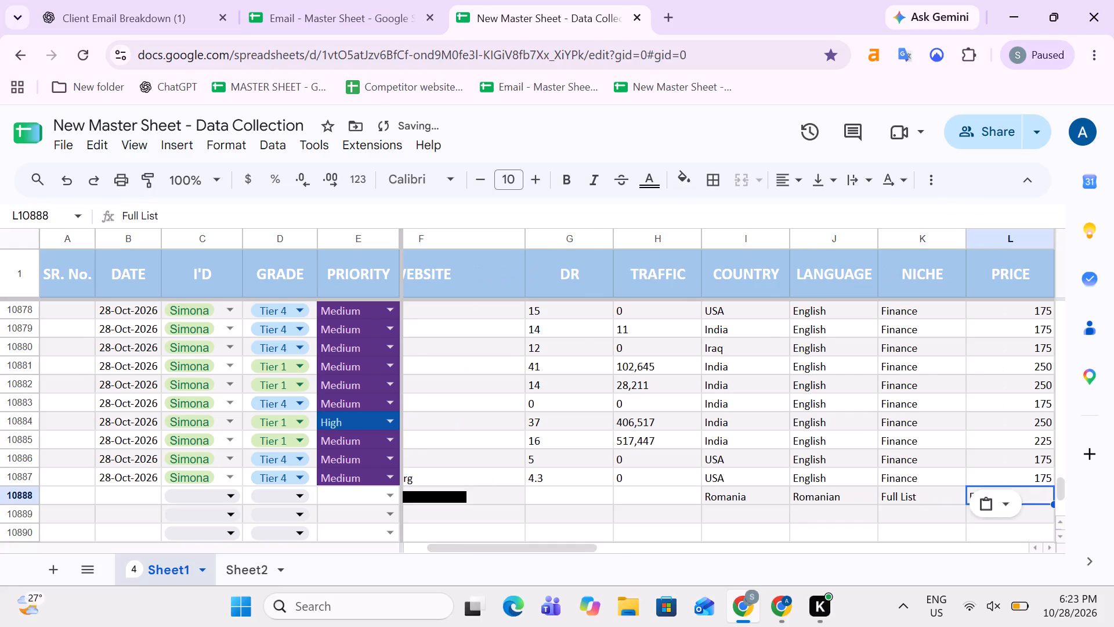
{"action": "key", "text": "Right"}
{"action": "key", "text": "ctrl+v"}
Set the File Version of row 10888 to Portfolio Link.
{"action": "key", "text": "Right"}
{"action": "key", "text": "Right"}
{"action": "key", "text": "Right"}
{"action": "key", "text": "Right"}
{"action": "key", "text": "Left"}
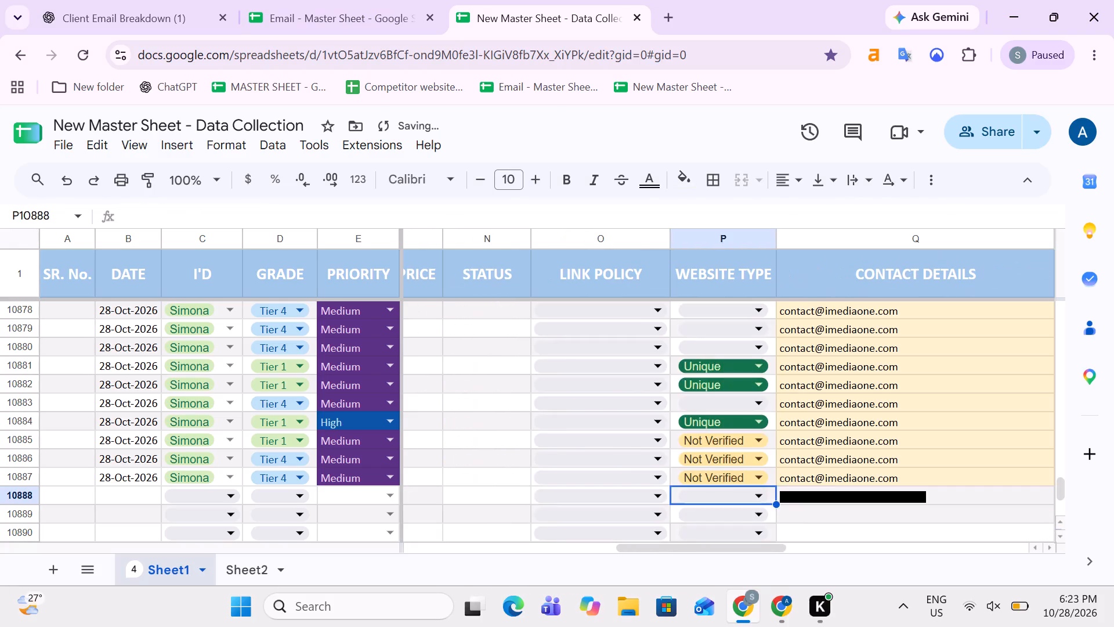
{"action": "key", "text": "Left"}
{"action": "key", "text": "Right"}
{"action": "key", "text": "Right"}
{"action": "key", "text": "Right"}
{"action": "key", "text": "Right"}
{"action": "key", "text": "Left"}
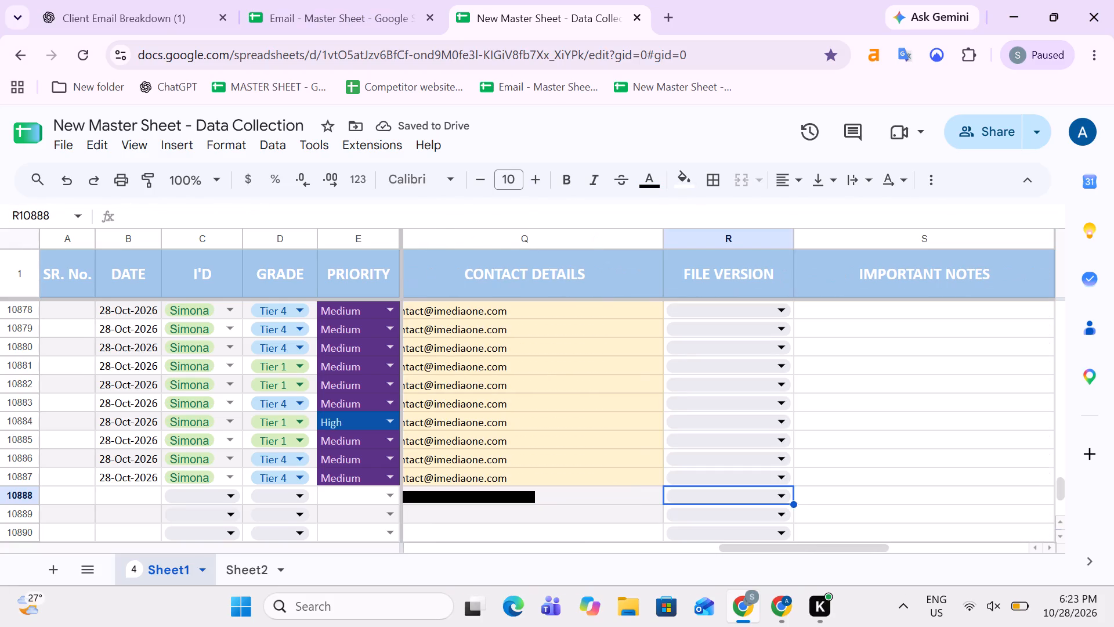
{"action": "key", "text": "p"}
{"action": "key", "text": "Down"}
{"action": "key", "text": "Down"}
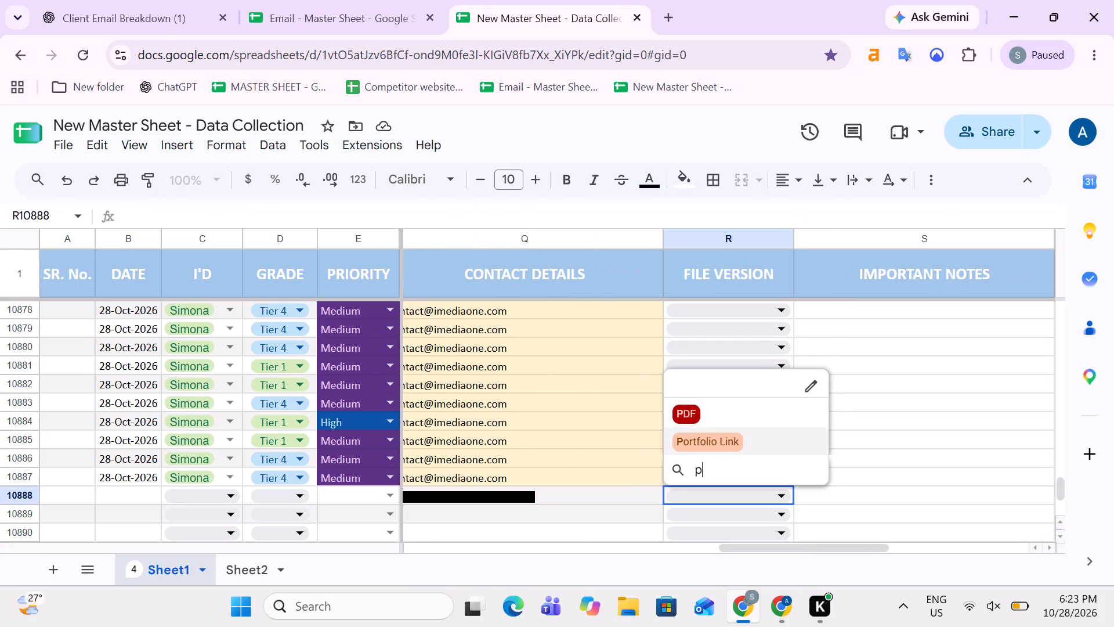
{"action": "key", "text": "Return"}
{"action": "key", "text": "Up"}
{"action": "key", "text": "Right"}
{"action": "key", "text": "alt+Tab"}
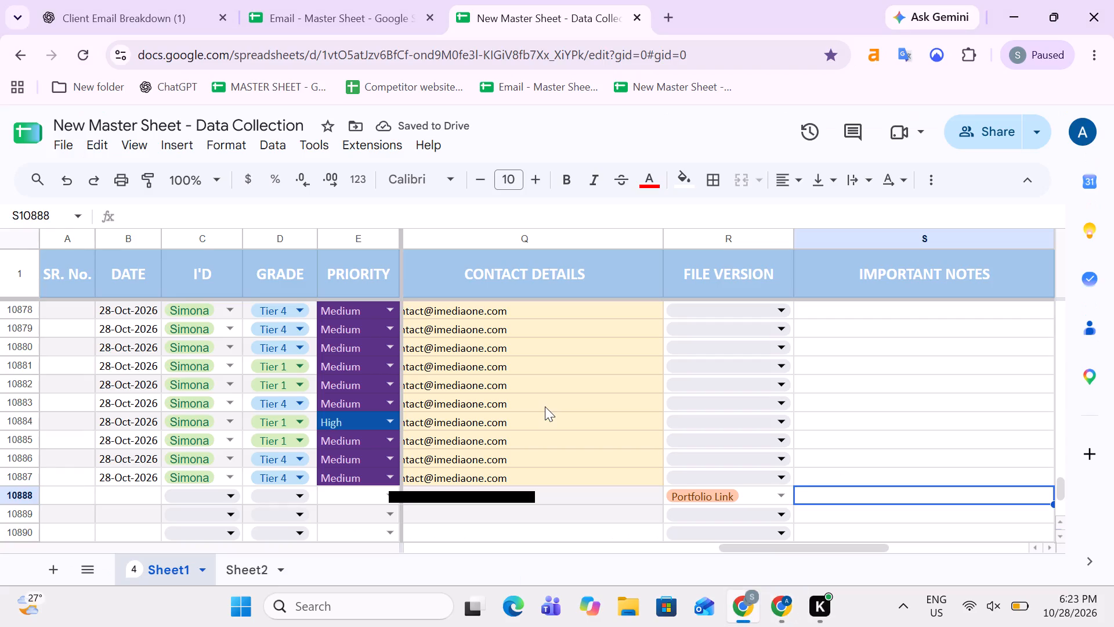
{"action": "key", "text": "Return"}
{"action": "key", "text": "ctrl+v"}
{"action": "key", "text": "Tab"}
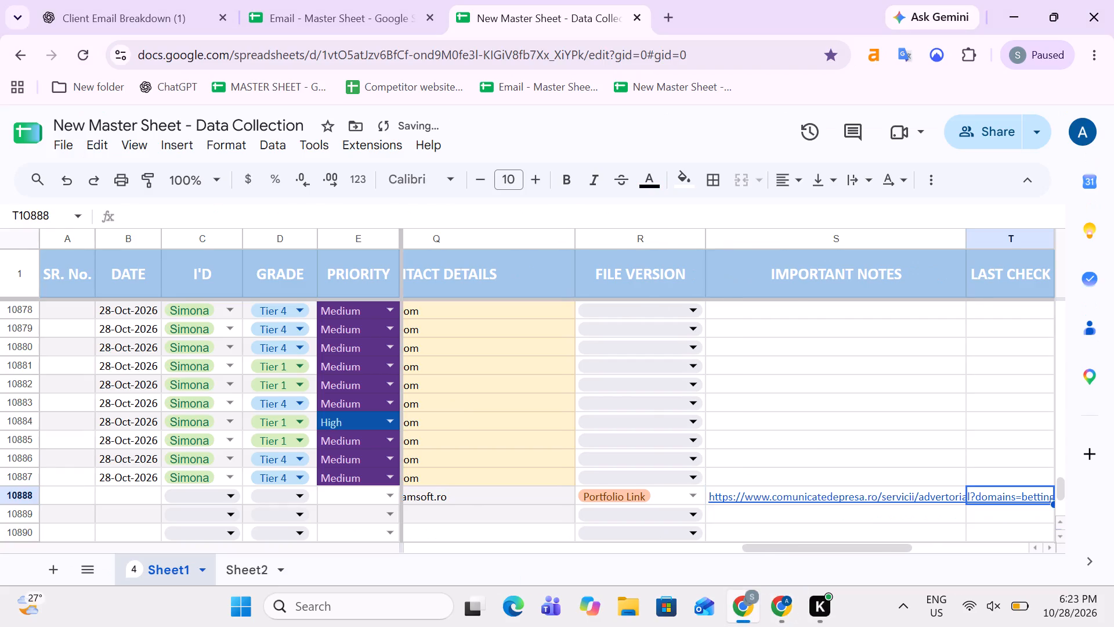
Set the I'D of row 10888 to Rania.
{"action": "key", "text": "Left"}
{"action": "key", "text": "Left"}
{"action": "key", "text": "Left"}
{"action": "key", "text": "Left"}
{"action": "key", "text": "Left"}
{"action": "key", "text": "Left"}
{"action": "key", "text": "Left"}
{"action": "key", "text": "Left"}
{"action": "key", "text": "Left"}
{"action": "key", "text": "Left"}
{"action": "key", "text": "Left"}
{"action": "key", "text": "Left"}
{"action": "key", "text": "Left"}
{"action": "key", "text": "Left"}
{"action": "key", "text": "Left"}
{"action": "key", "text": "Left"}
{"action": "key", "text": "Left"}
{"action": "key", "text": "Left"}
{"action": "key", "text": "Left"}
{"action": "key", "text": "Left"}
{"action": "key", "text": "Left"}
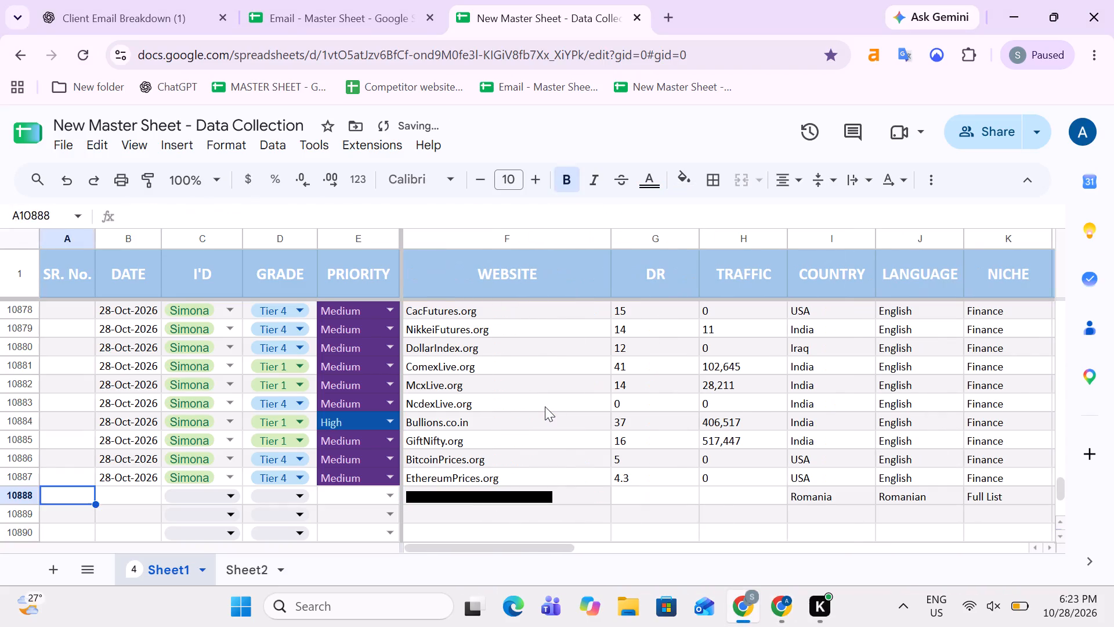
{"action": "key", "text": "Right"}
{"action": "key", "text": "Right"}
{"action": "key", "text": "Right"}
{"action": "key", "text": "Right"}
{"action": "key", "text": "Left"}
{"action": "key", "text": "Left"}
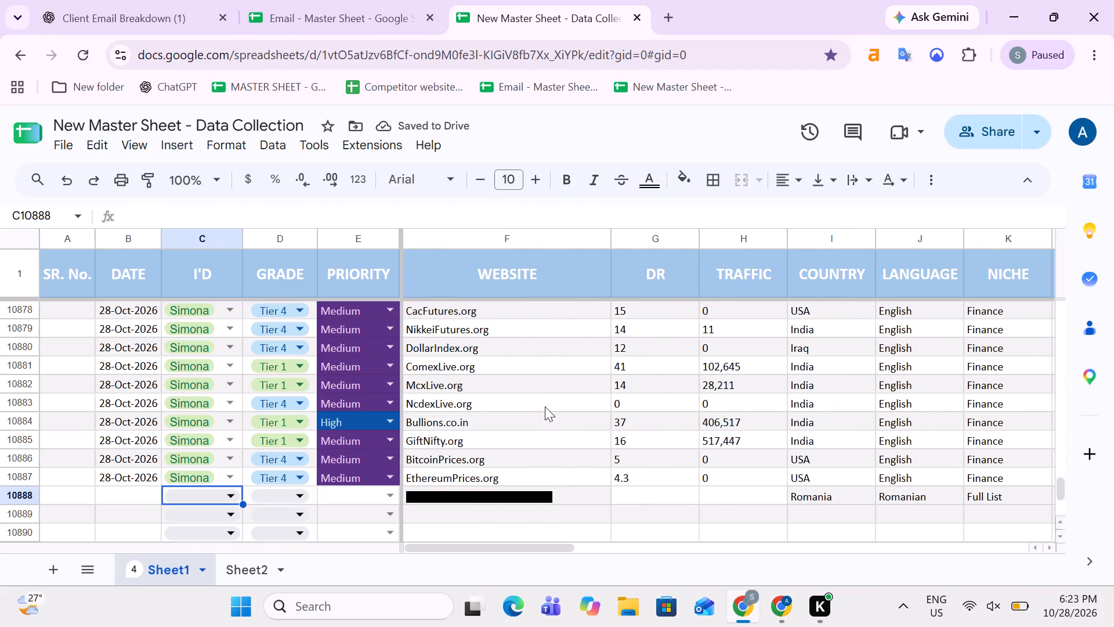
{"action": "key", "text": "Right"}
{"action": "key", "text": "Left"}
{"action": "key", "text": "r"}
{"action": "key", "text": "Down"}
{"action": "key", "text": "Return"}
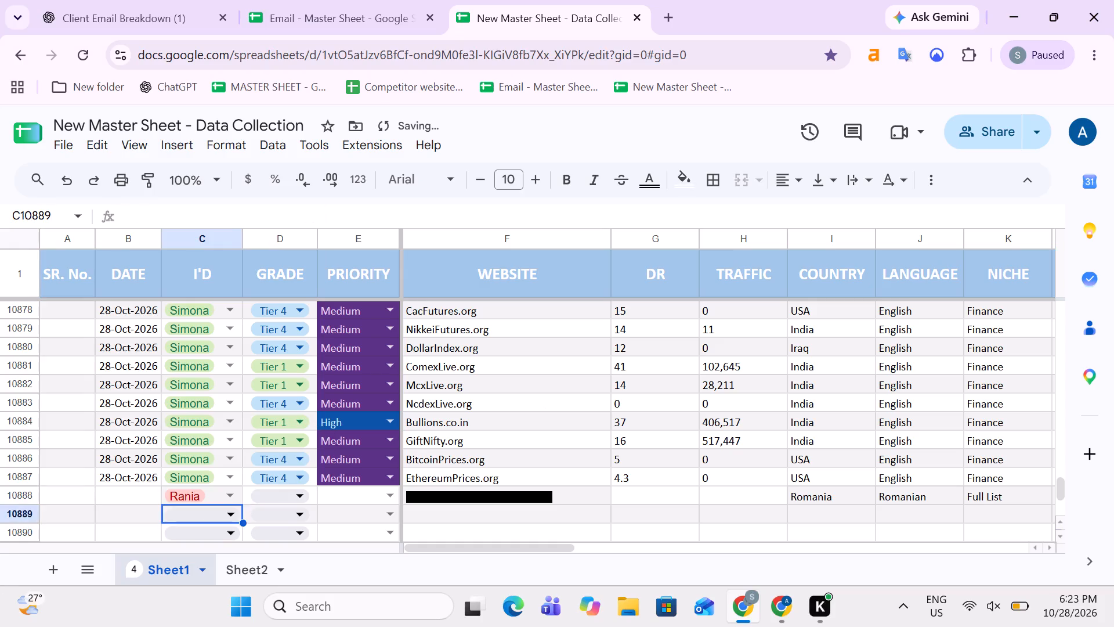
Change the text colour of the whole row 10888 to orange.
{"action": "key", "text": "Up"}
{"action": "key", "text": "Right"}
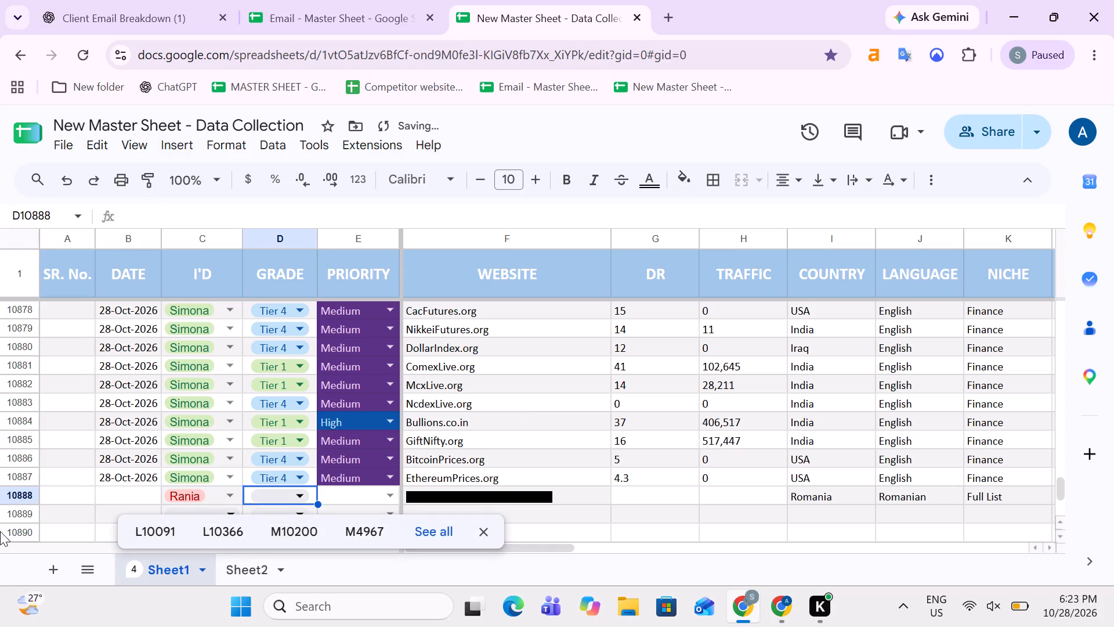
{"action": "left_click", "coordinate": [0, 492]}
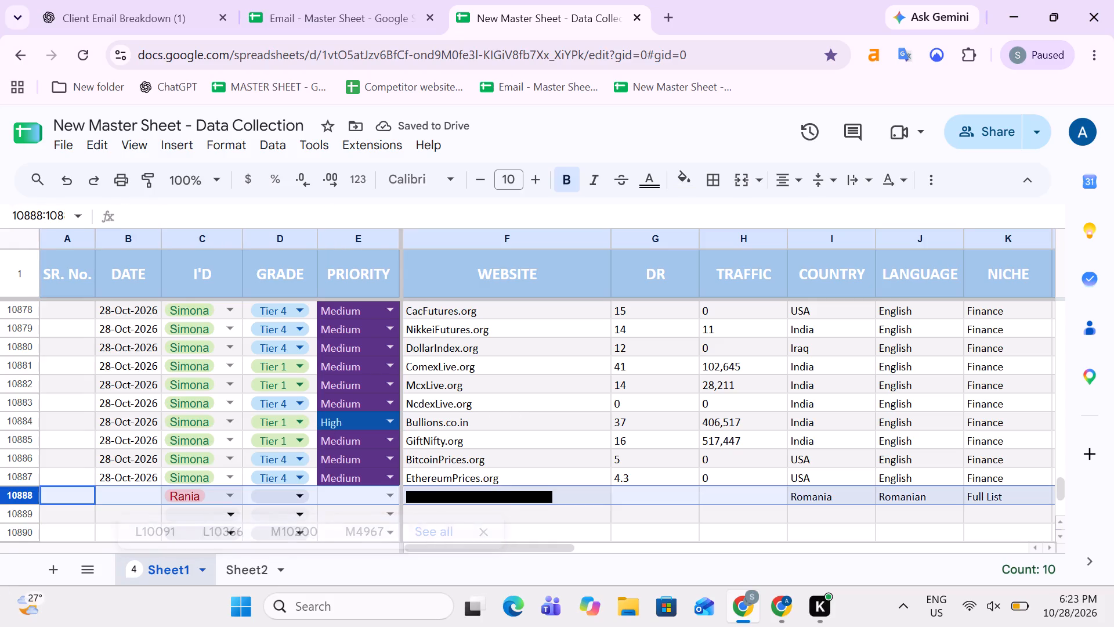
{"action": "left_click", "coordinate": [649, 186]}
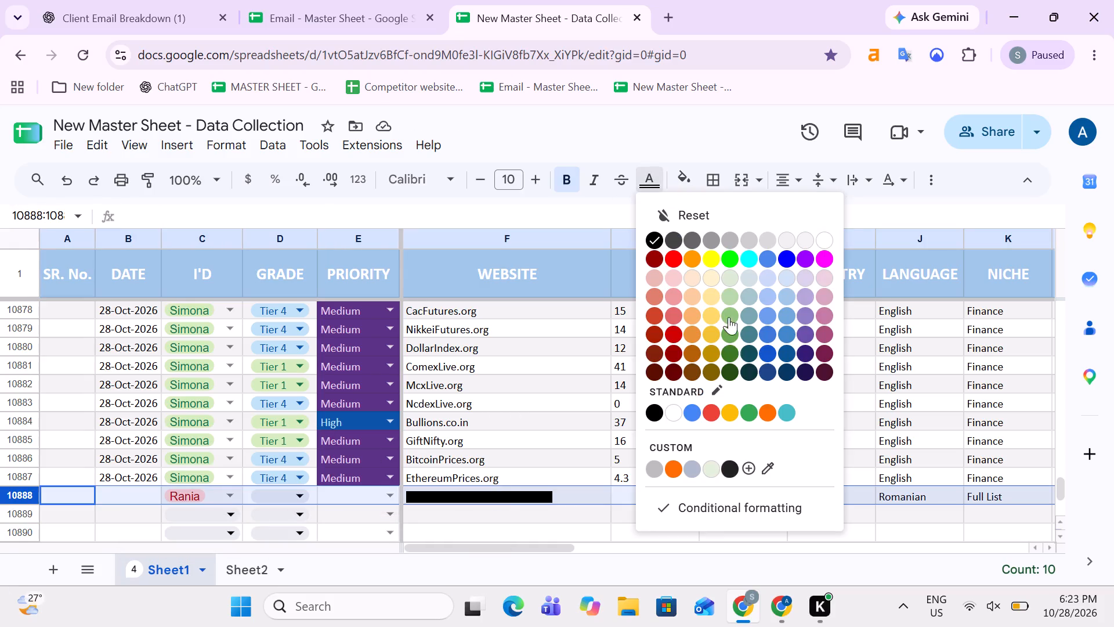
{"action": "left_click", "coordinate": [764, 414]}
{"action": "key", "text": "Right"}
{"action": "key", "text": "Right"}
{"action": "key", "text": "Right"}
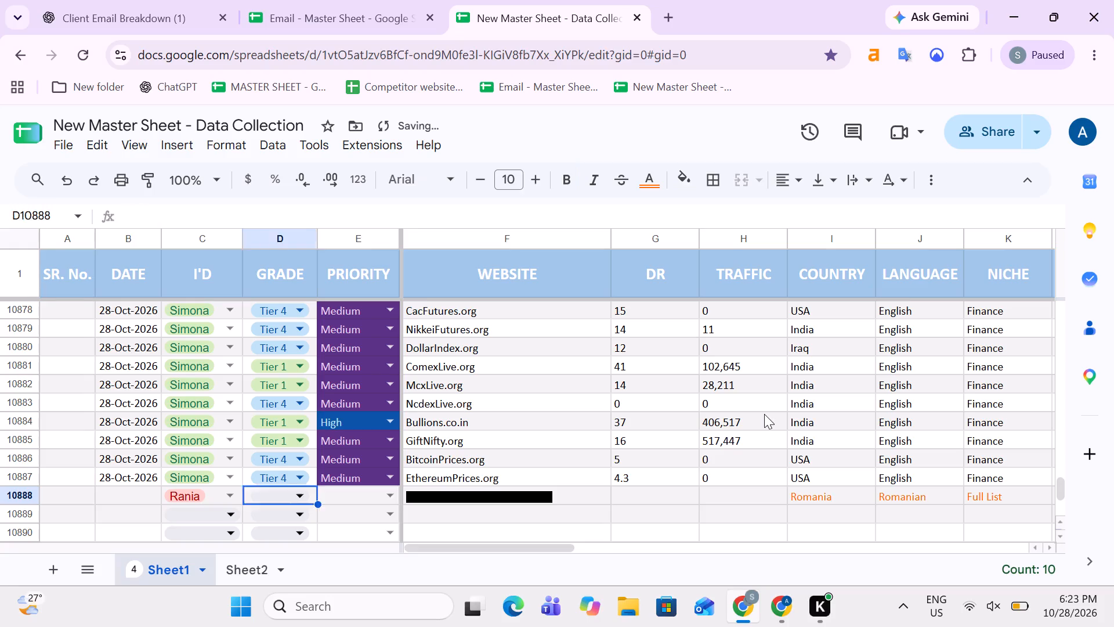
{"action": "key", "text": "Right"}
{"action": "key", "text": "Right"}
{"action": "key", "text": "Right"}
{"action": "key", "text": "alt+Tab"}
{"action": "scroll", "coordinate": [765, 361], "scroll_direction": "down", "scroll_amount": 11}
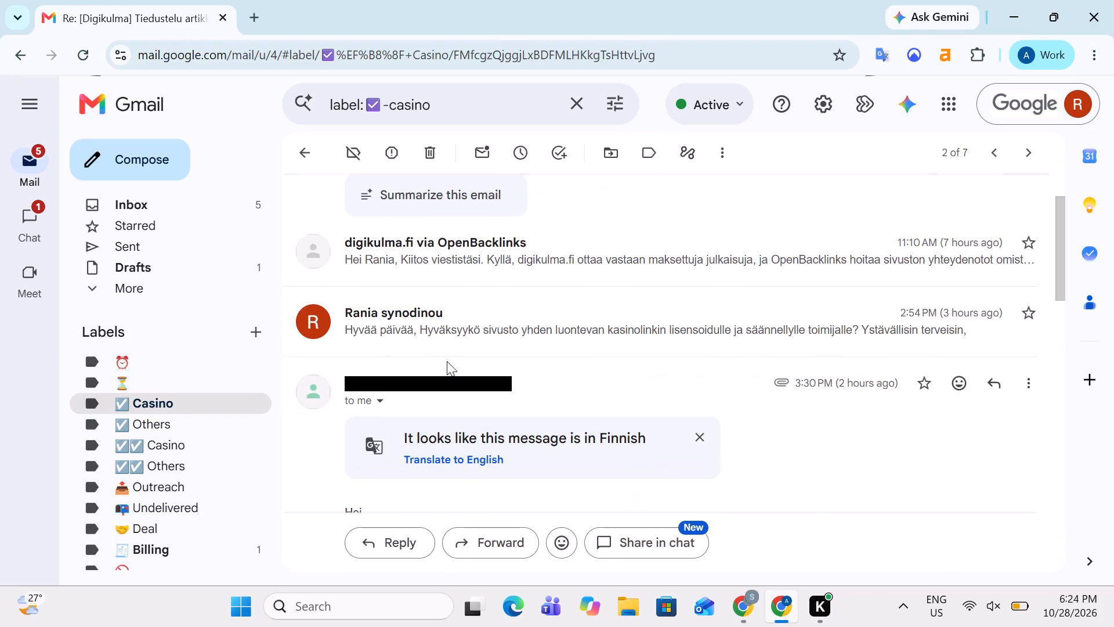
{"action": "scroll", "coordinate": [475, 390], "scroll_direction": "down", "scroll_amount": 2}
{"action": "scroll", "coordinate": [495, 379], "scroll_direction": "up", "scroll_amount": 3}
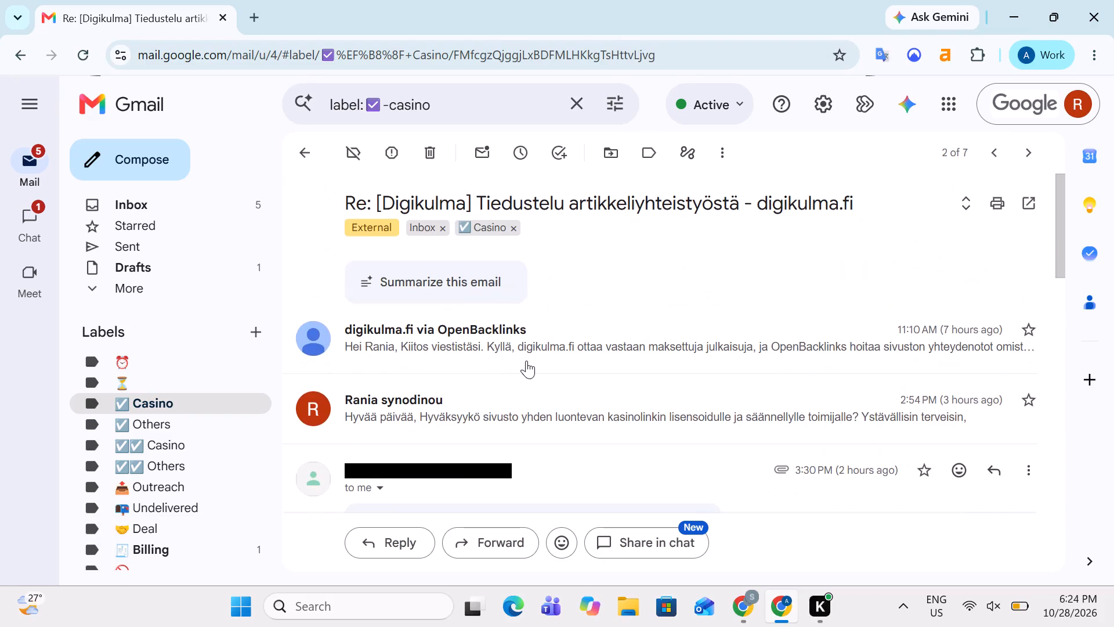
{"action": "left_click", "coordinate": [526, 361]}
{"action": "scroll", "coordinate": [516, 377], "scroll_direction": "down", "scroll_amount": 2}
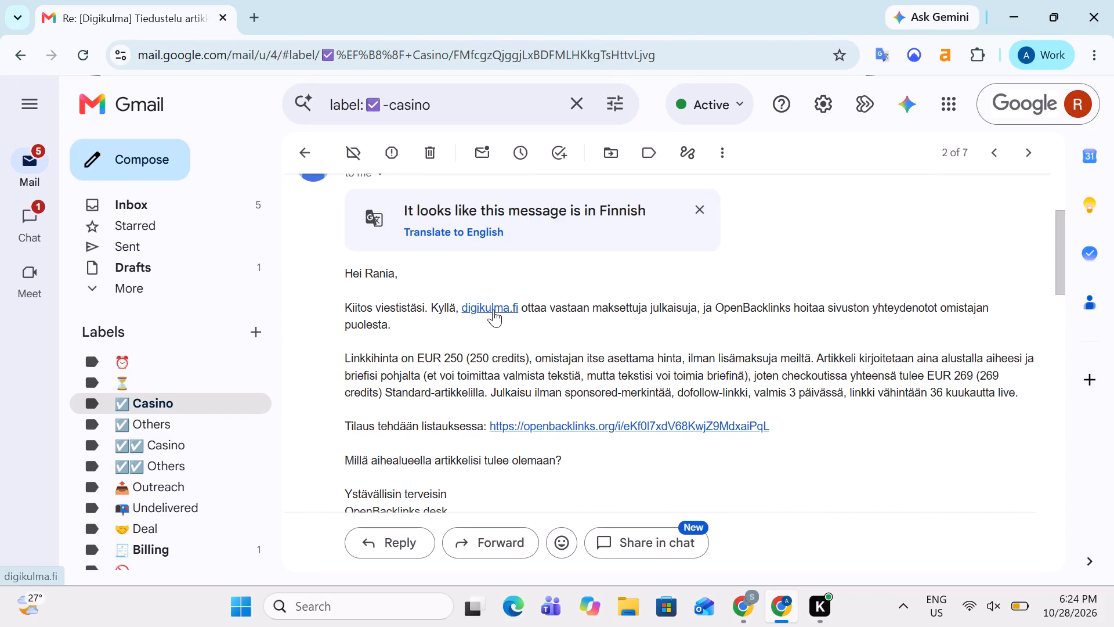
Open digikulma.fi from the message and copy its address into row 10889's Website cell in the New Master Sheet.
{"action": "left_click", "coordinate": [493, 309], "text": "ctrl"}
{"action": "left_click", "coordinate": [425, 0]}
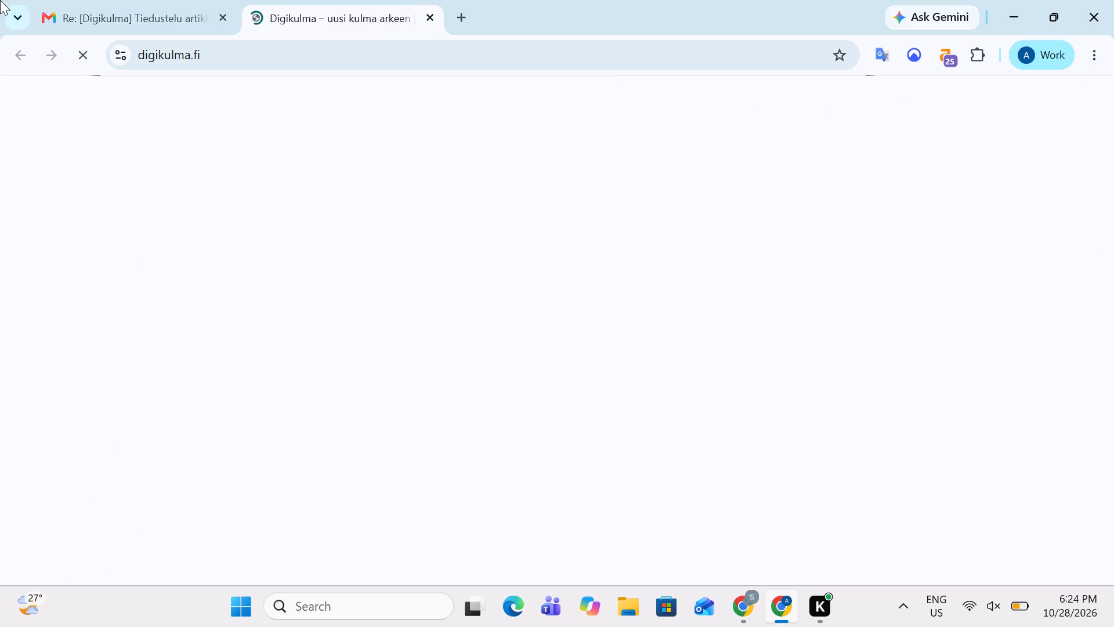
{"action": "left_click", "coordinate": [352, 54]}
{"action": "left_click_drag", "start_coordinate": [352, 54], "coordinate": [204, 62]}
{"action": "key", "text": "ctrl+c"}
{"action": "key", "text": "ctrl+c"}
{"action": "key", "text": "alt+Tab"}
{"action": "key", "text": "Down"}
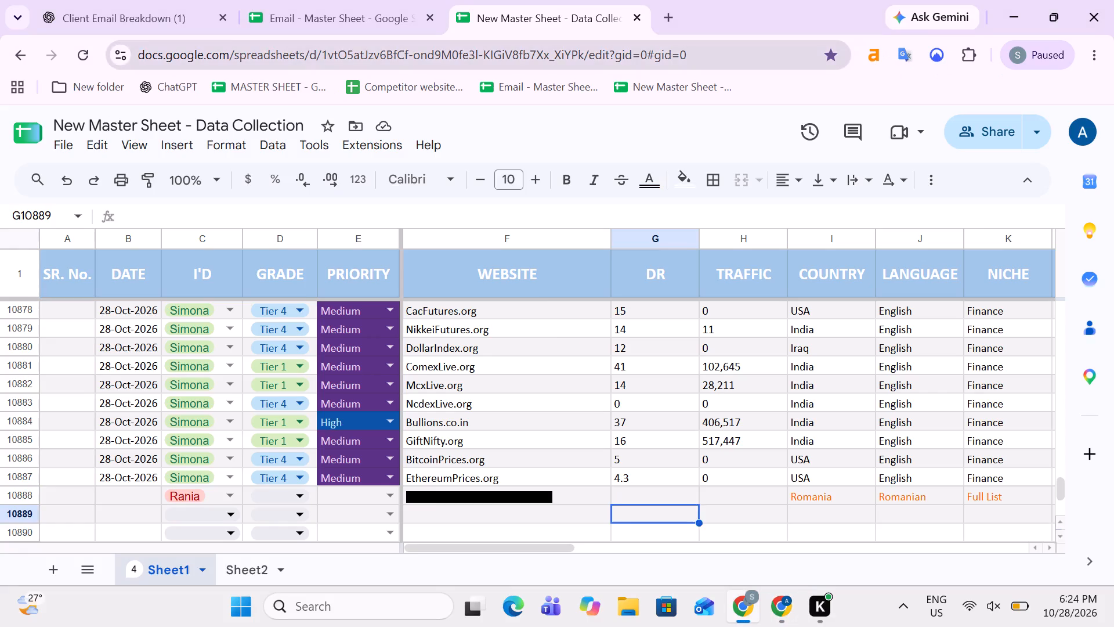
{"action": "key", "text": "Left"}
{"action": "key", "text": "Return"}
{"action": "key", "text": "ctrl+v"}
{"action": "key", "text": "Tab"}
Back on the digikulma.fi site, skim the homepage's topics and retry the page translation.
{"action": "key", "text": "alt+Tab"}
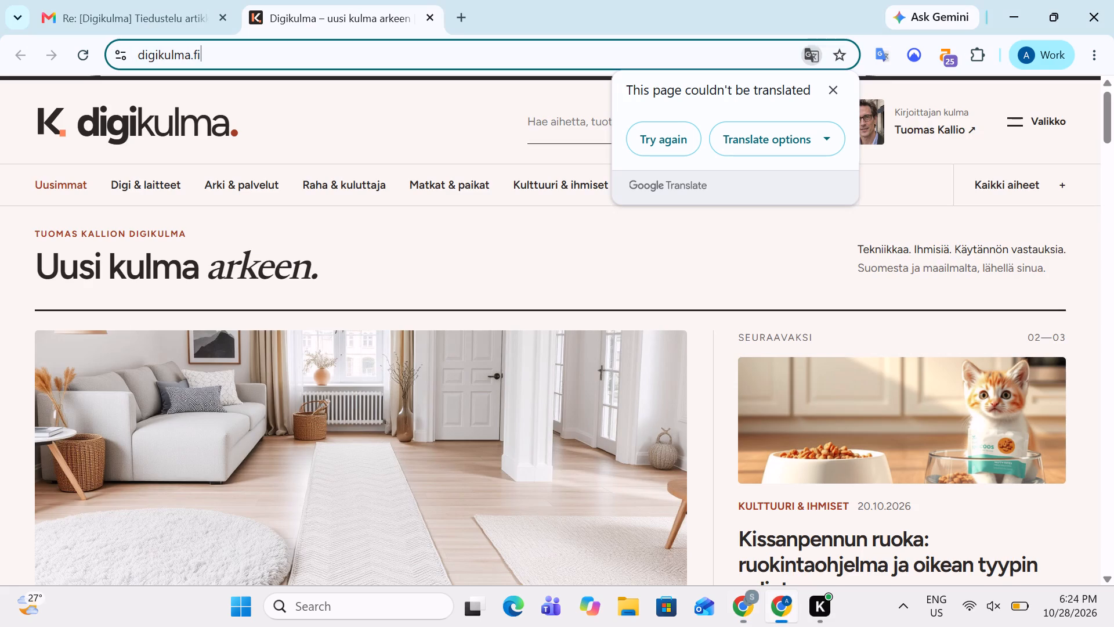
{"action": "scroll", "coordinate": [423, 503], "scroll_direction": "down", "scroll_amount": 7}
{"action": "scroll", "coordinate": [718, 269], "scroll_direction": "down", "scroll_amount": 8}
{"action": "scroll", "coordinate": [732, 223], "scroll_direction": "down", "scroll_amount": 7}
{"action": "scroll", "coordinate": [729, 222], "scroll_direction": "up", "scroll_amount": 2}
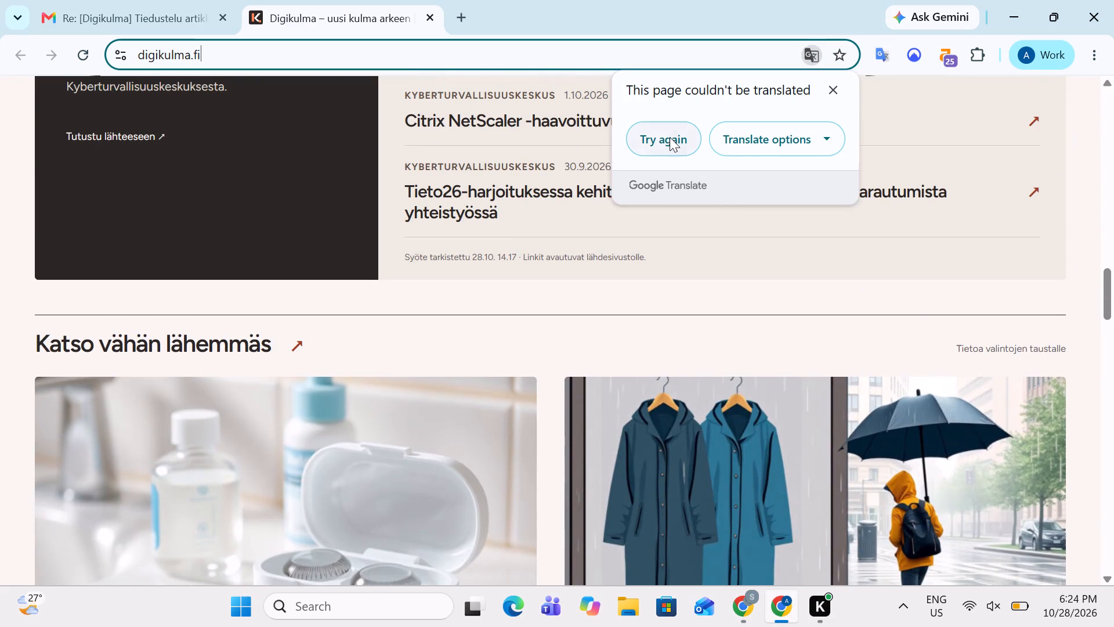
{"action": "left_click", "coordinate": [670, 136]}
Open the SEO browser extension for the digikulma.fi site.
{"action": "left_click", "coordinate": [949, 57]}
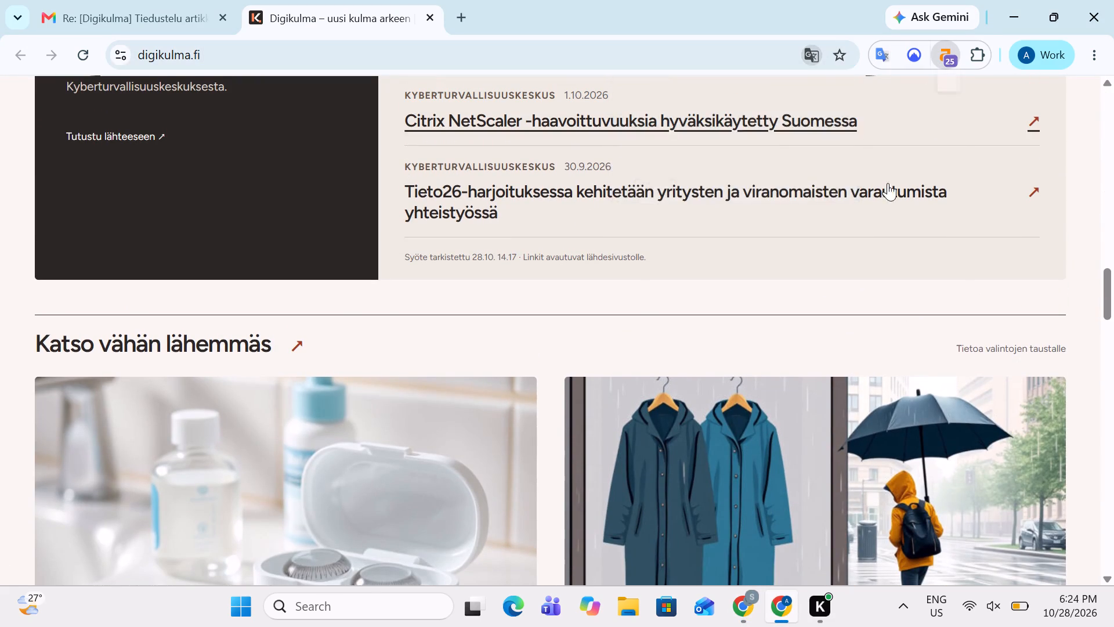
Fill the digikulma.fi row in the New Master Sheet with DR 25, traffic 174, country Finland, language Finnish and a niche starting with "Li".
{"action": "key", "text": "alt+Tab"}
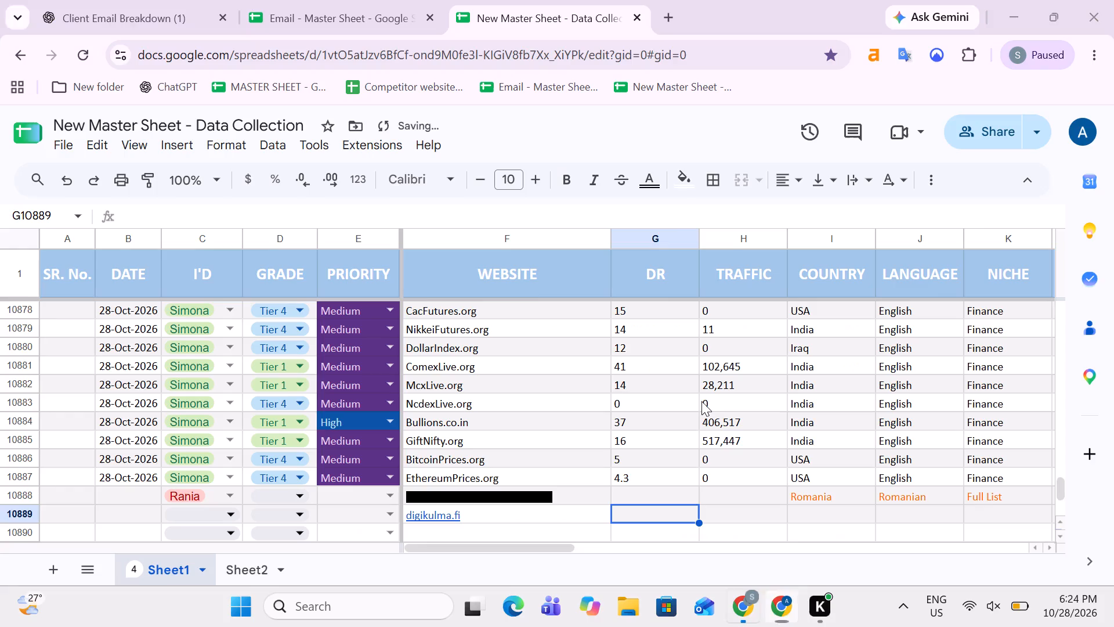
{"action": "type", "text": "25"}
{"action": "key", "text": "Right"}
{"action": "type", "text": "174"}
{"action": "key", "text": "Right"}
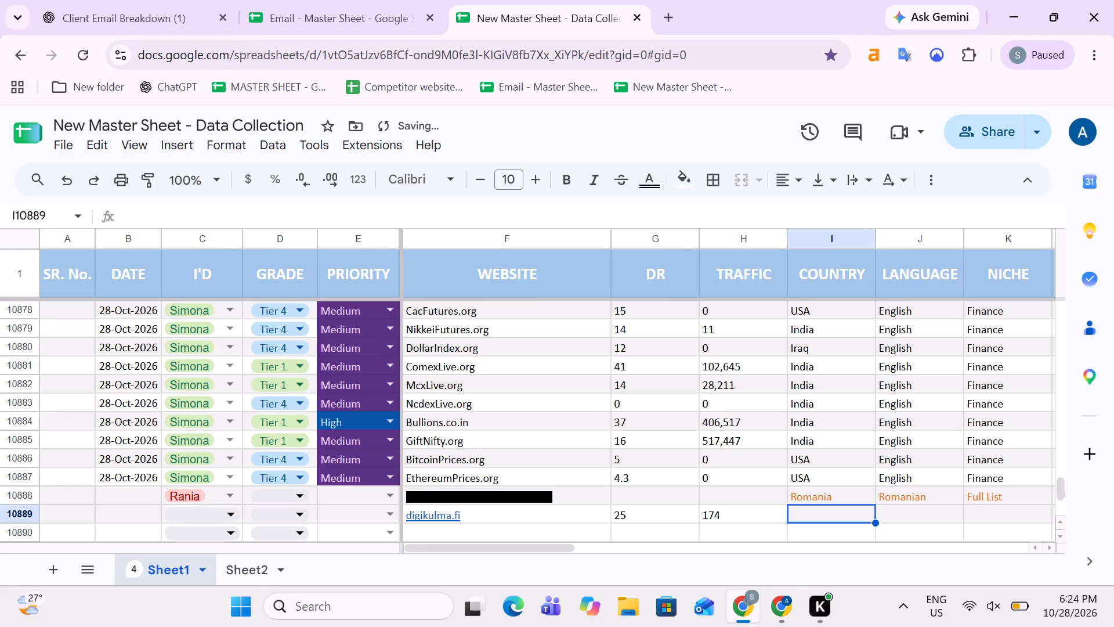
{"action": "type", "text": "Fin"}
{"action": "key", "text": "Right"}
{"action": "type", "text": "Fi"}
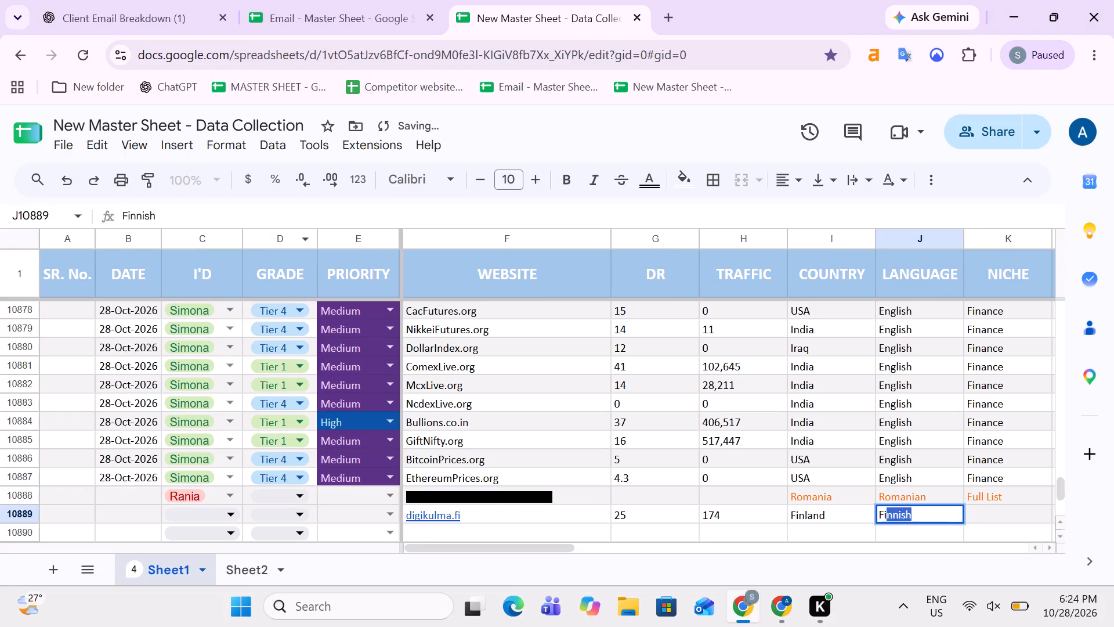
{"action": "key", "text": "Right"}
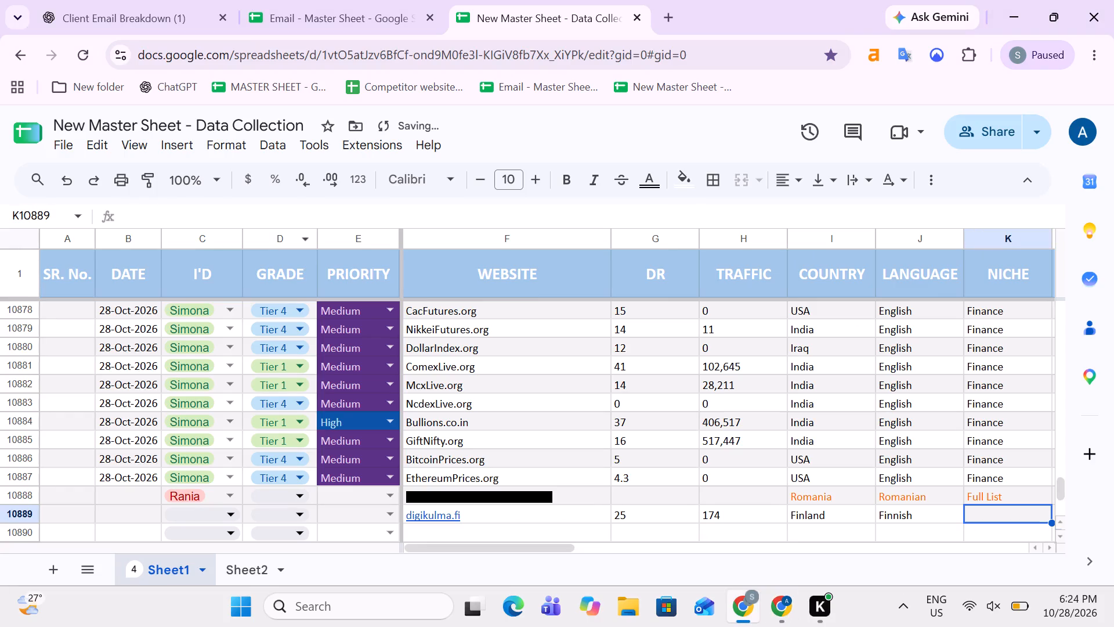
{"action": "type", "text": "Li"}
{"action": "key", "text": "Right"}
{"action": "key", "text": "Right"}
{"action": "key", "text": "Right"}
{"action": "key", "text": "Left"}
{"action": "key", "text": "Left"}
Go back to the digikulma.fi website, reopening its page, and search the site for Netbet.
{"action": "key", "text": "alt+Tab"}
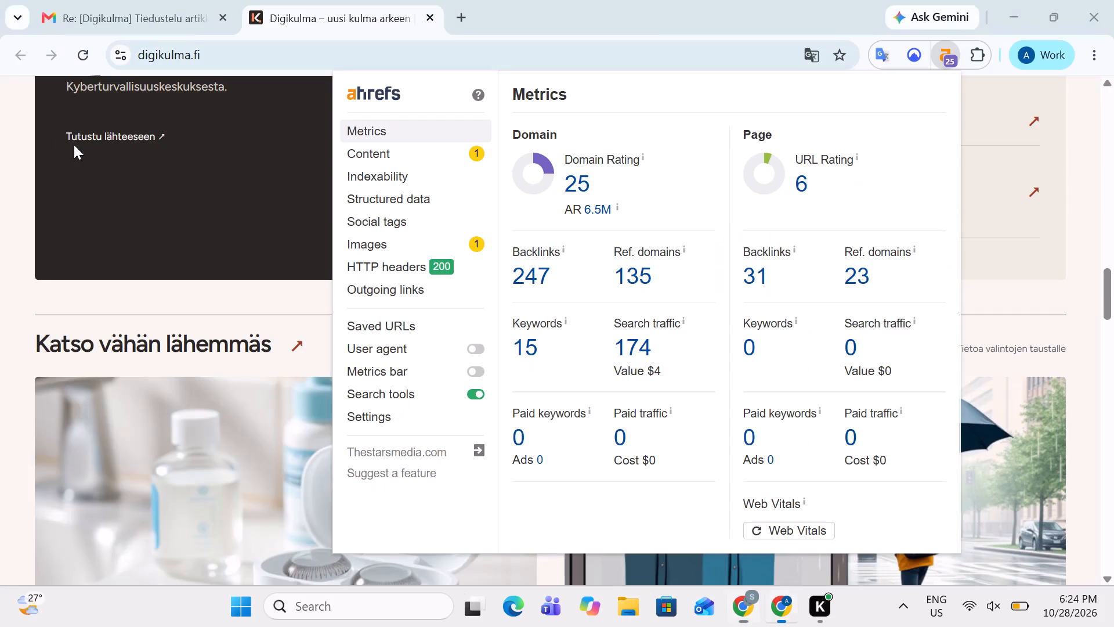
{"action": "left_click", "coordinate": [427, 16]}
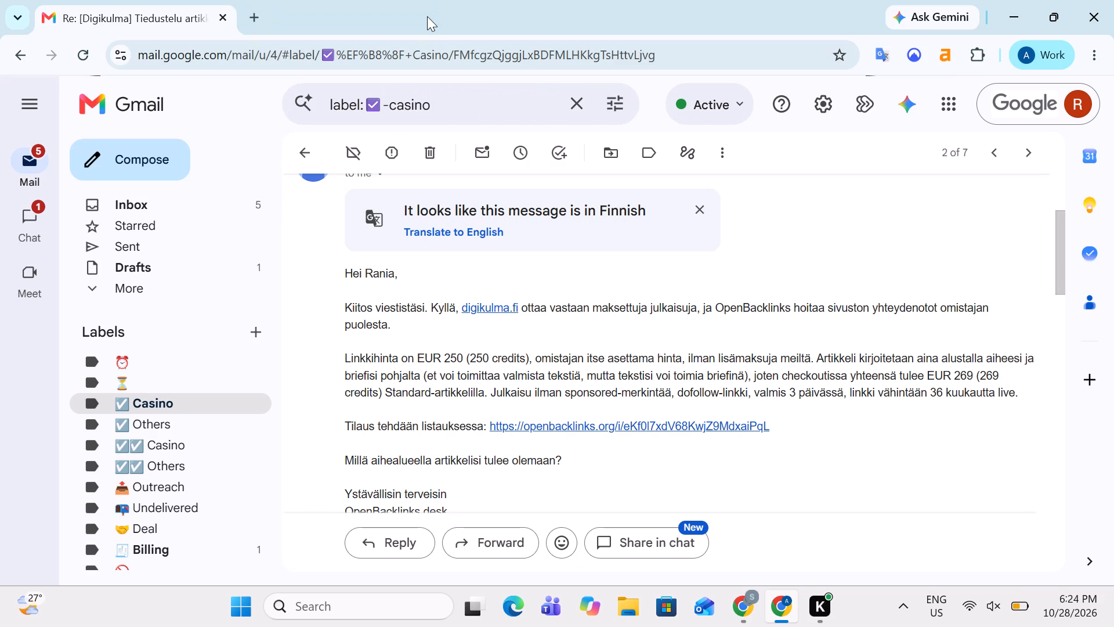
{"action": "key", "text": "ctrl+shift+t"}
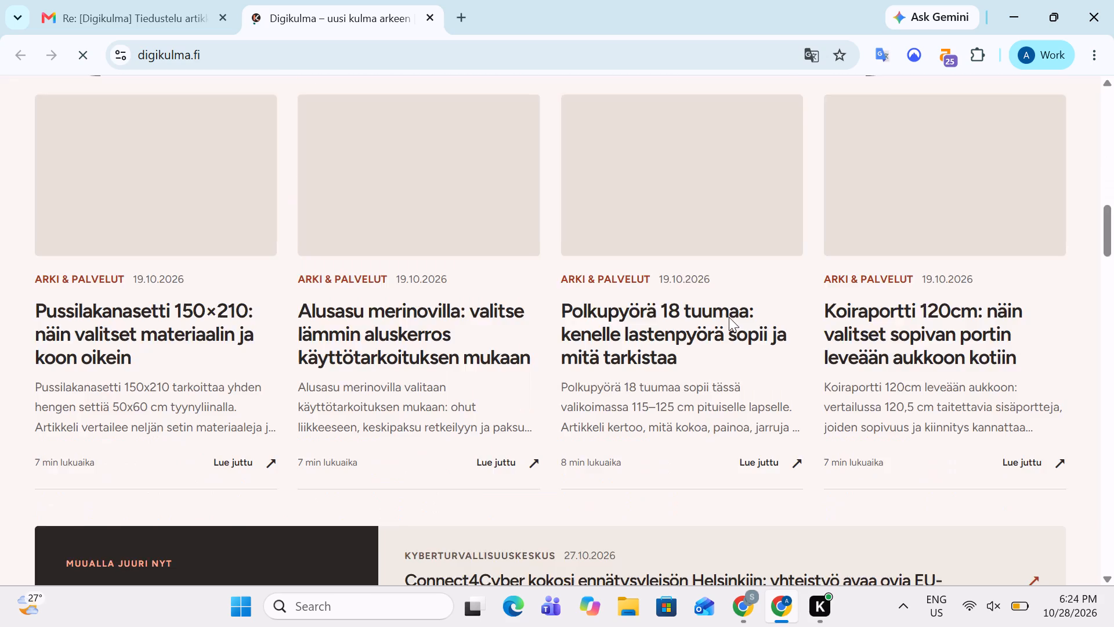
{"action": "scroll", "coordinate": [856, 243], "scroll_direction": "up", "scroll_amount": 20}
{"action": "scroll", "coordinate": [856, 243], "scroll_direction": "up", "scroll_amount": 9}
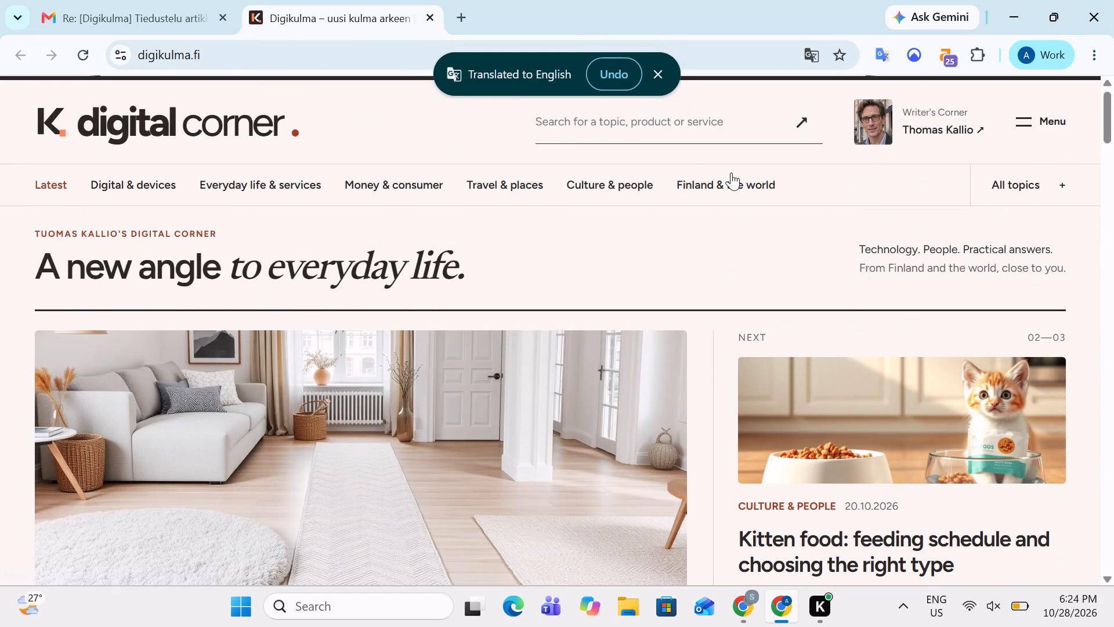
{"action": "left_click", "coordinate": [621, 121]}
{"action": "left_click", "coordinate": [659, 168]}
{"action": "key", "text": "Return"}
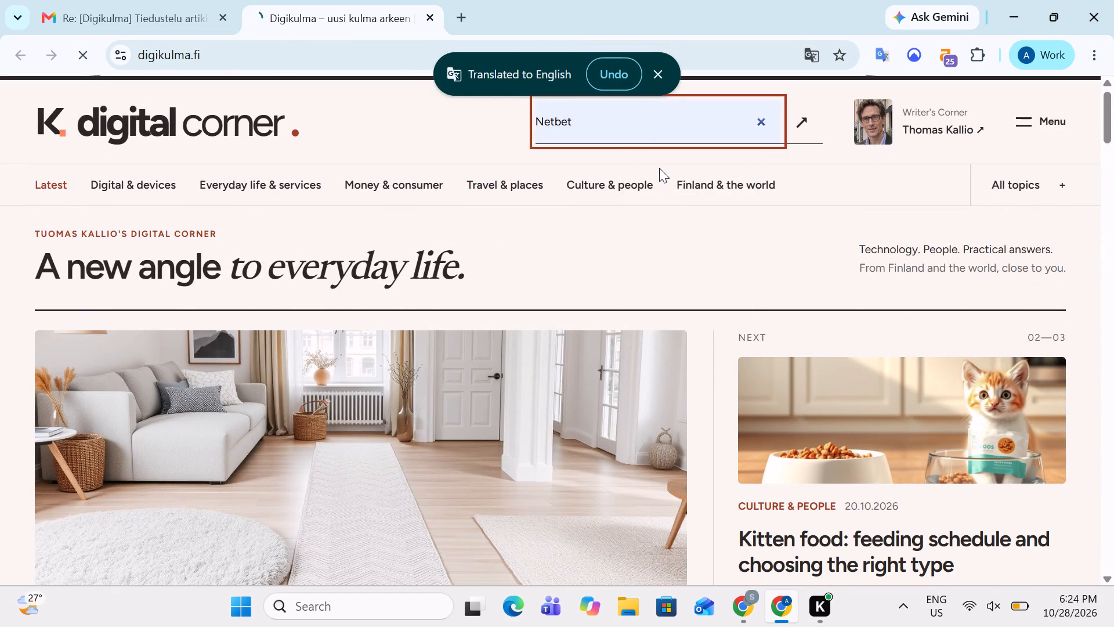
{"action": "scroll", "coordinate": [568, 294], "scroll_direction": "down", "scroll_amount": 3}
{"action": "scroll", "coordinate": [519, 358], "scroll_direction": "down", "scroll_amount": 2}
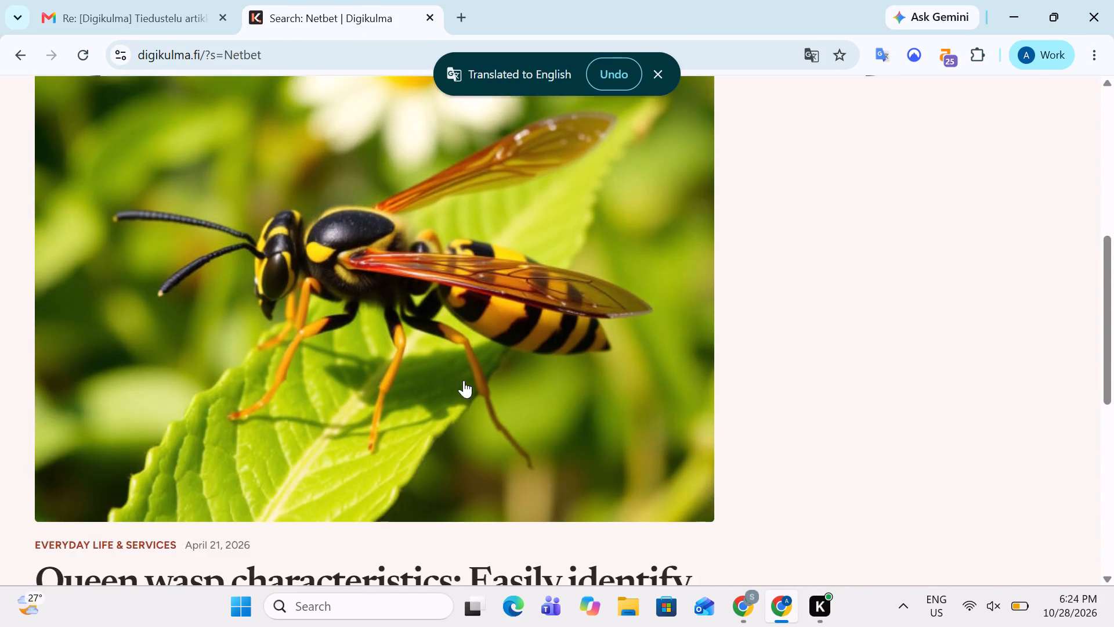
{"action": "scroll", "coordinate": [458, 385], "scroll_direction": "down", "scroll_amount": 3}
{"action": "left_click", "coordinate": [431, 334], "text": "ctrl"}
{"action": "left_click", "coordinate": [538, 0]}
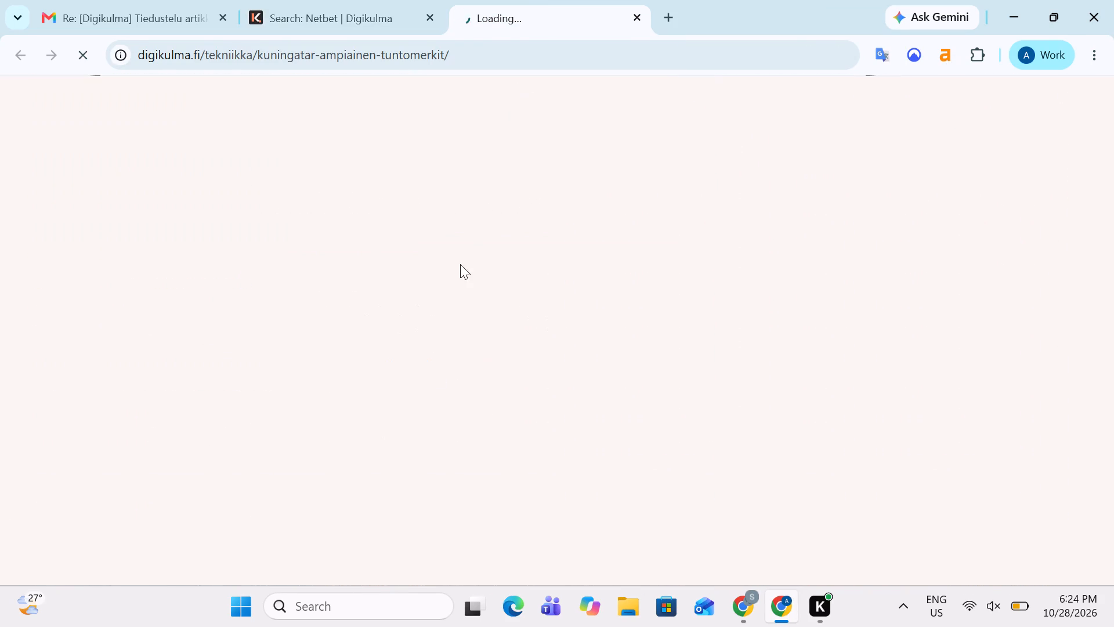
{"action": "scroll", "coordinate": [537, 297], "scroll_direction": "down", "scroll_amount": 2}
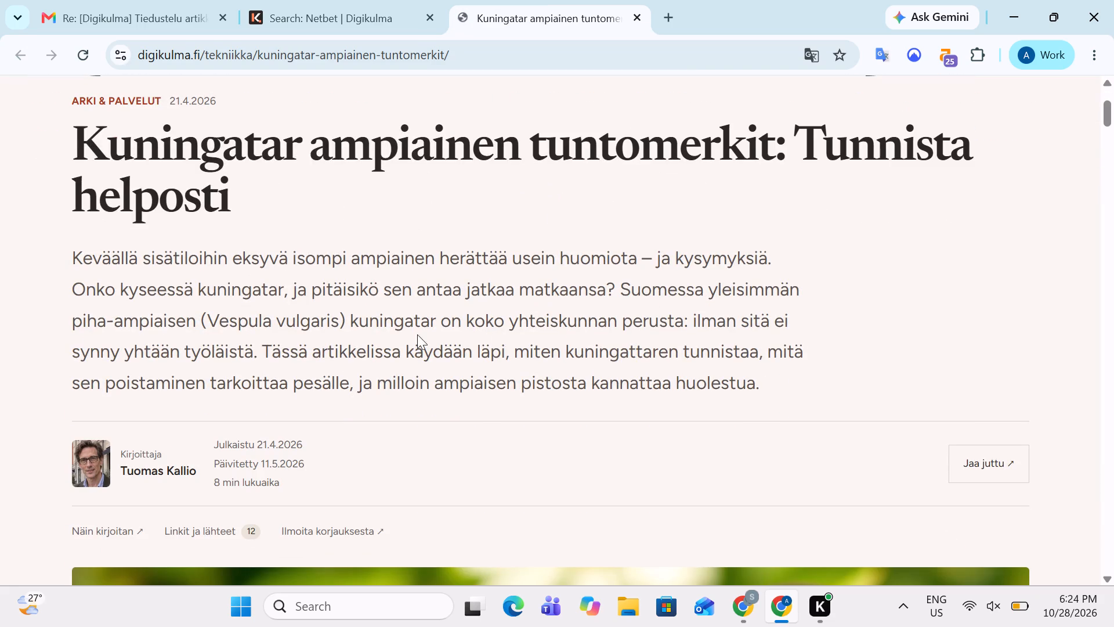
{"action": "scroll", "coordinate": [395, 333], "scroll_direction": "down", "scroll_amount": 9}
{"action": "scroll", "coordinate": [464, 381], "scroll_direction": "down", "scroll_amount": 6}
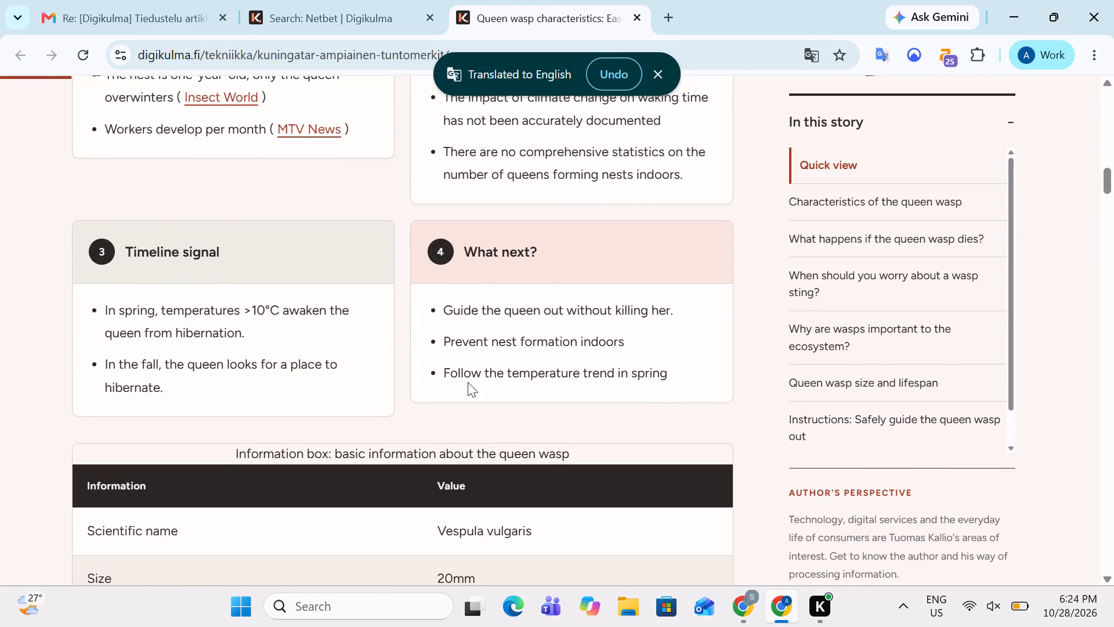
{"action": "scroll", "coordinate": [468, 383], "scroll_direction": "down", "scroll_amount": 14}
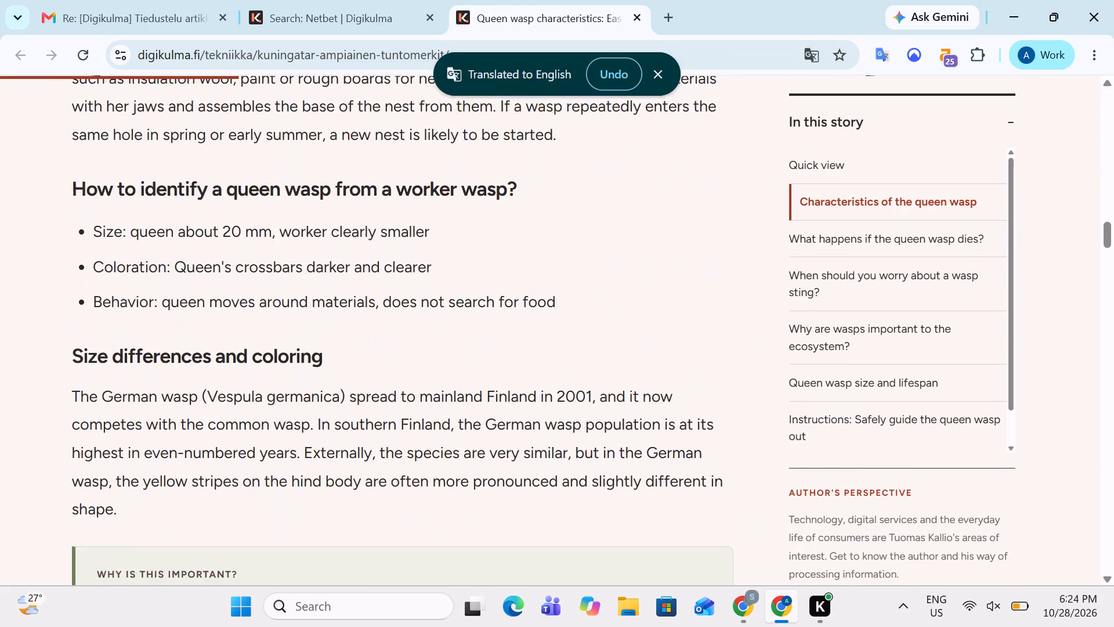
{"action": "scroll", "coordinate": [464, 378], "scroll_direction": "down", "scroll_amount": 9}
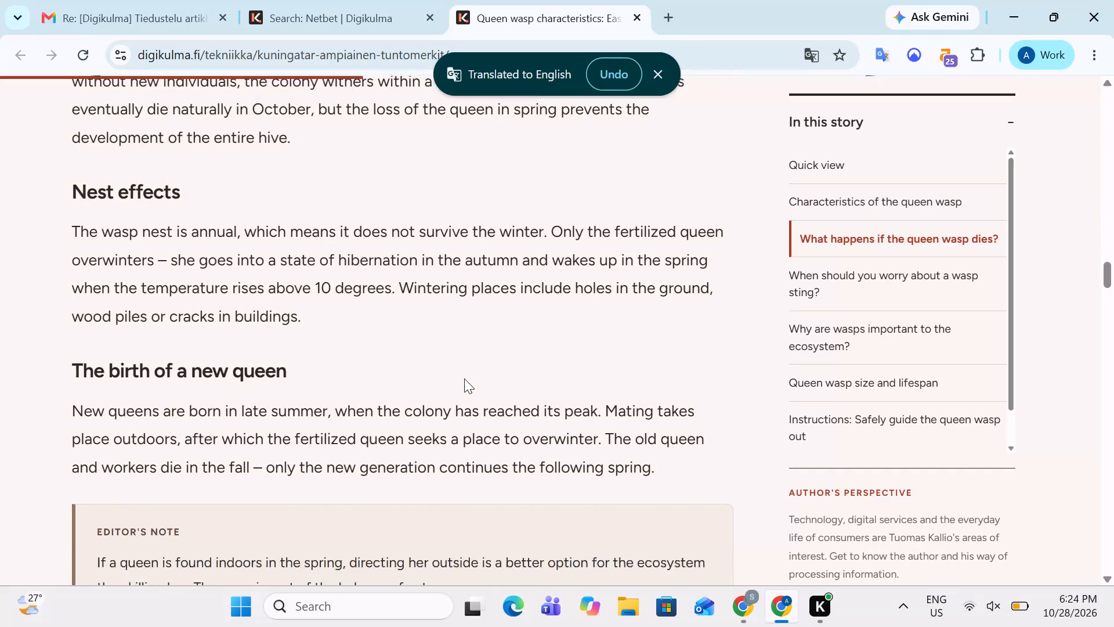
{"action": "scroll", "coordinate": [464, 379], "scroll_direction": "down", "scroll_amount": 13}
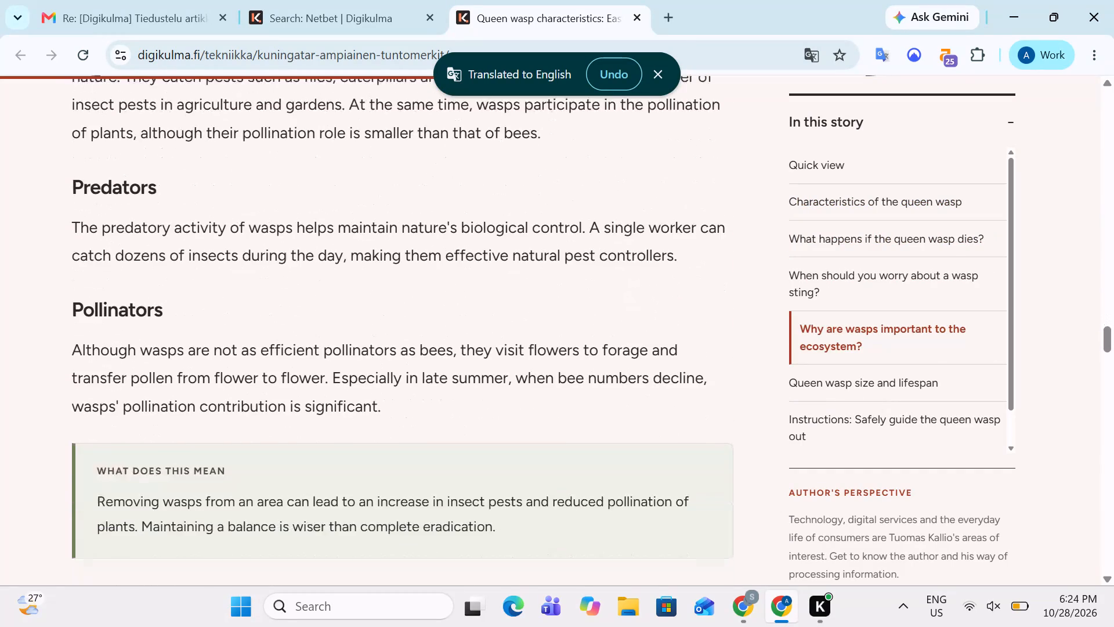
{"action": "scroll", "coordinate": [464, 379], "scroll_direction": "down", "scroll_amount": 10}
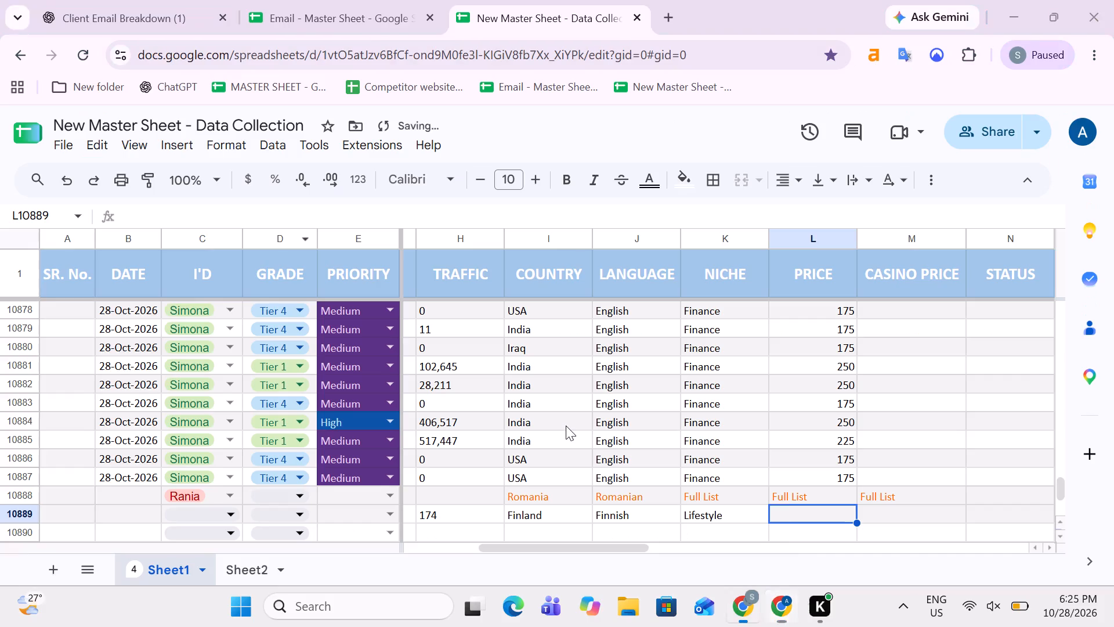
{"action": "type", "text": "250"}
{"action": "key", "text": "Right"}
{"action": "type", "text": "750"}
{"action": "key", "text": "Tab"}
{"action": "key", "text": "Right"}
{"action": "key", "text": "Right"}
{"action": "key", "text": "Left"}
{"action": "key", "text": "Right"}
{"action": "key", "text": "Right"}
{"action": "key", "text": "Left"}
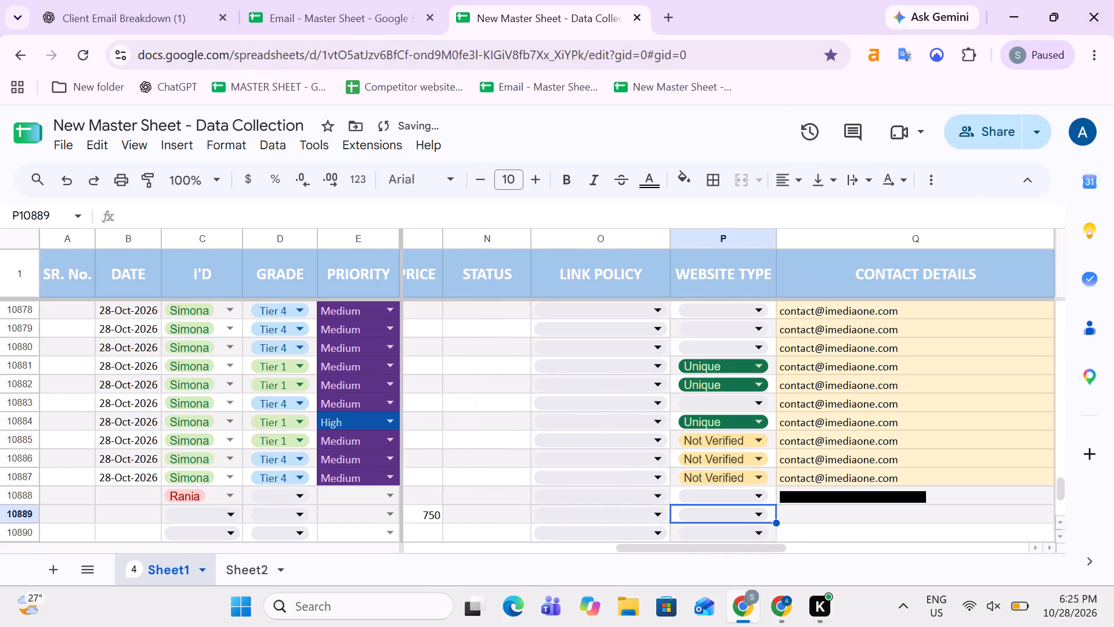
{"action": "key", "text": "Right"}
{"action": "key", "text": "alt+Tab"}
{"action": "scroll", "coordinate": [605, 376], "scroll_direction": "up", "scroll_amount": 2}
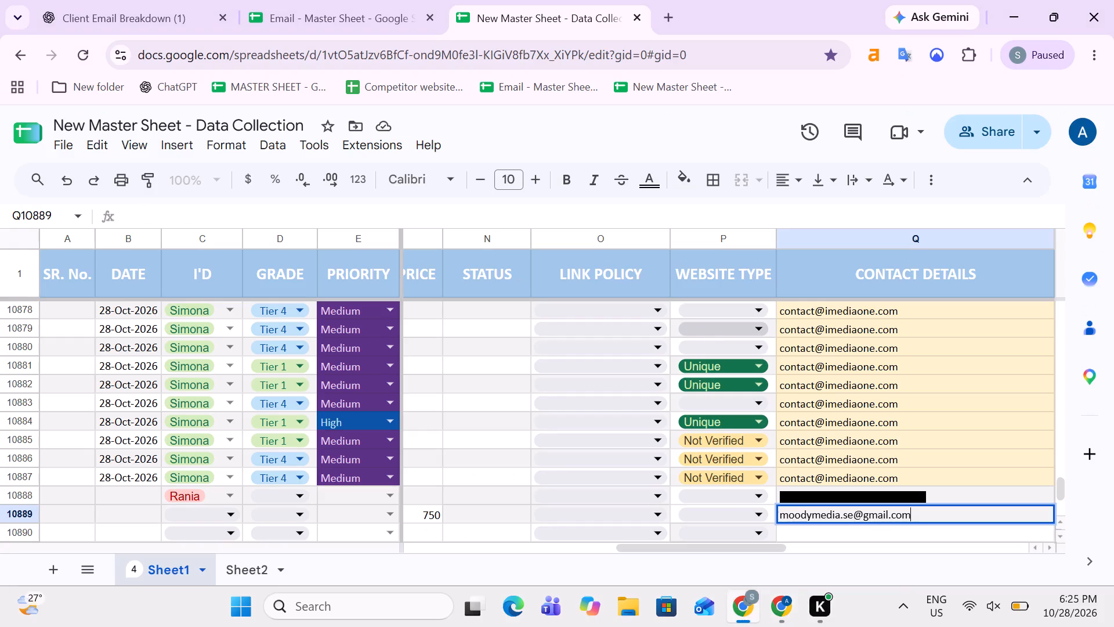
{"action": "key", "text": "Tab"}
Set the priority of the digikulma.fi row to Medium.
{"action": "key", "text": "Left"}
{"action": "key", "text": "Right"}
{"action": "key", "text": "Left"}
{"action": "key", "text": "Left"}
{"action": "key", "text": "Left"}
{"action": "key", "text": "Left"}
{"action": "key", "text": "Left"}
{"action": "key", "text": "Left"}
{"action": "key", "text": "Left"}
{"action": "key", "text": "Left"}
{"action": "key", "text": "Left"}
{"action": "key", "text": "Left"}
{"action": "key", "text": "Left"}
{"action": "key", "text": "Left"}
{"action": "key", "text": "Left"}
{"action": "key", "text": "Left"}
{"action": "key", "text": "Left"}
{"action": "key", "text": "Left"}
{"action": "key", "text": "Left"}
{"action": "key", "text": "Left"}
{"action": "key", "text": "Left"}
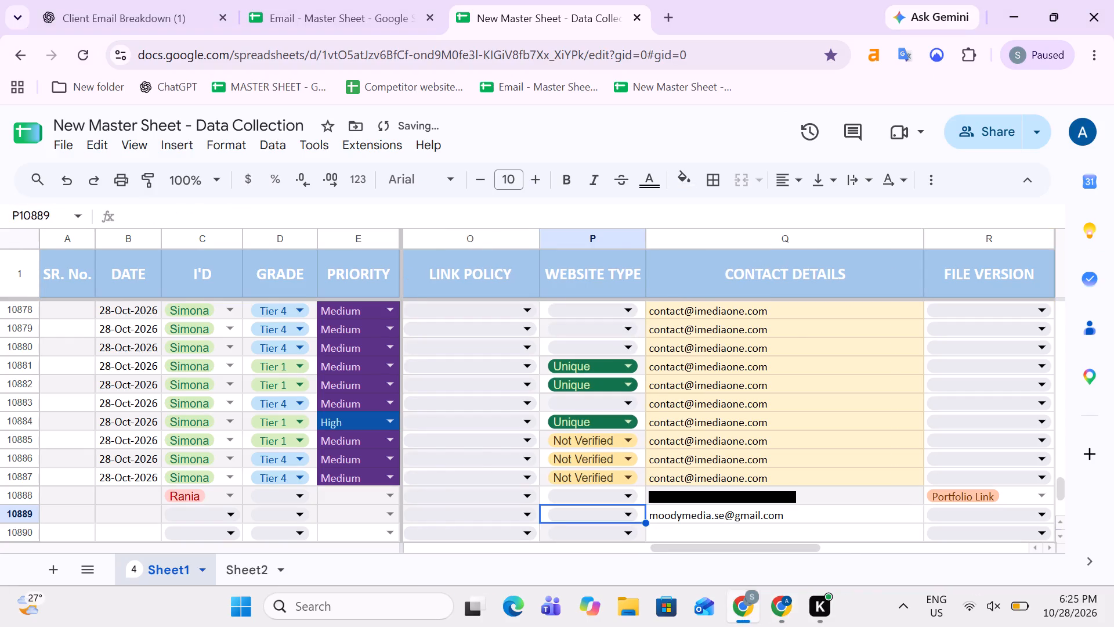
{"action": "key", "text": "Right"}
{"action": "key", "text": "Right"}
{"action": "key", "text": "Right"}
{"action": "key", "text": "Right"}
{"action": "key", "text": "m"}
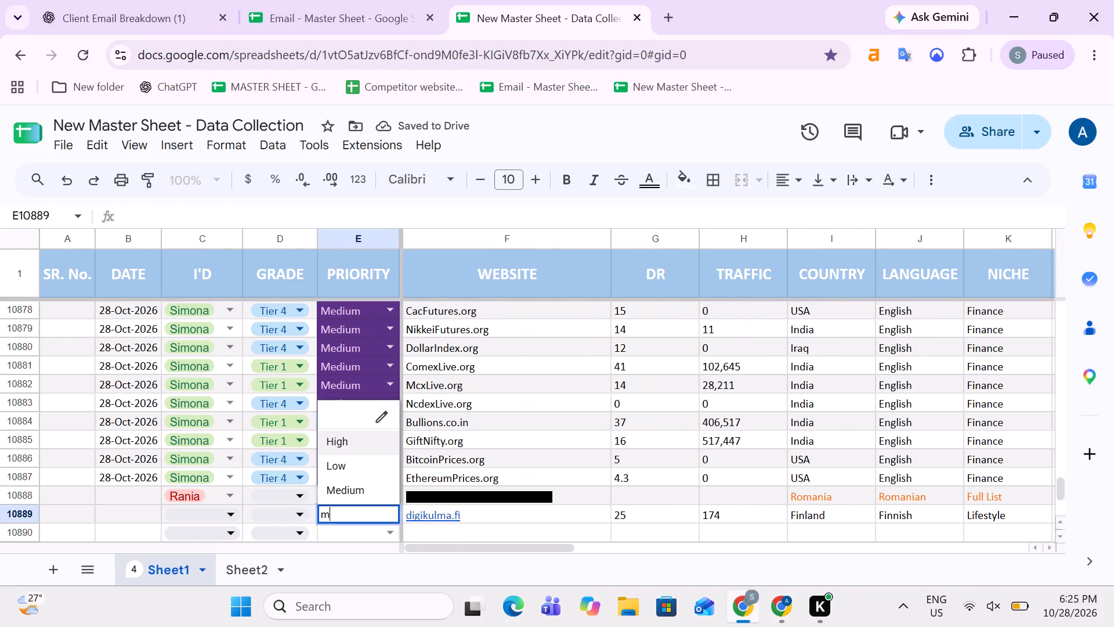
{"action": "key", "text": "Down"}
{"action": "key", "text": "Return"}
Set the grade of the digikulma.fi row to Tier 3.
{"action": "key", "text": "Up"}
{"action": "key", "text": "Right"}
{"action": "key", "text": "Left"}
{"action": "key", "text": "Left"}
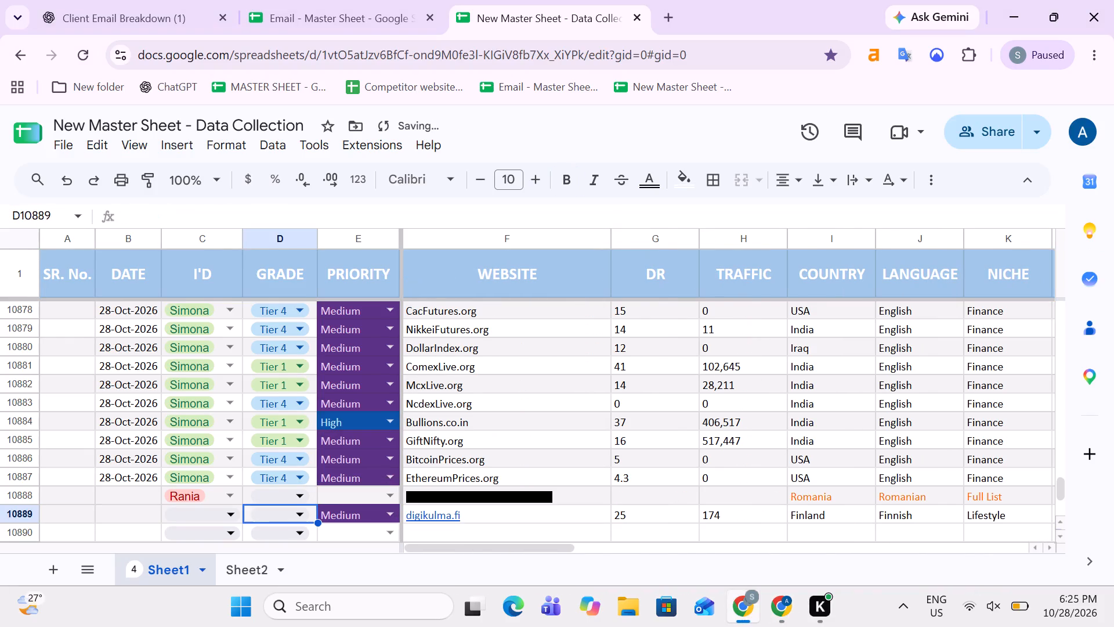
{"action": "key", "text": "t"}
{"action": "key", "text": "Up"}
{"action": "key", "text": "Up"}
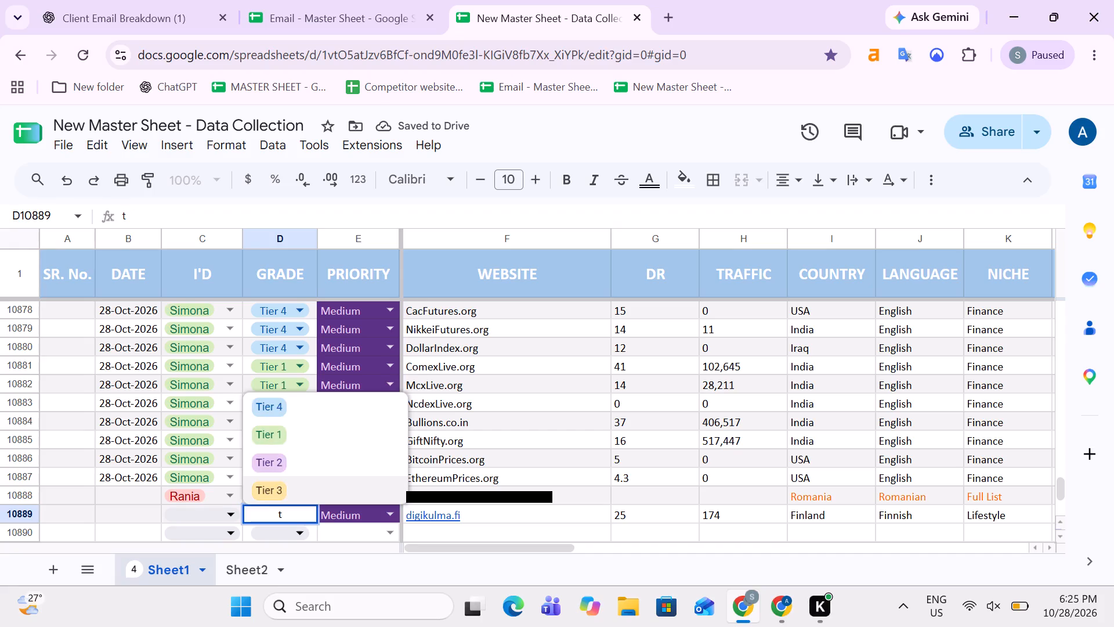
{"action": "key", "text": "Return"}
{"action": "key", "text": "Up"}
{"action": "key", "text": "Right"}
{"action": "key", "text": "Right"}
{"action": "key", "text": "alt+Tab"}
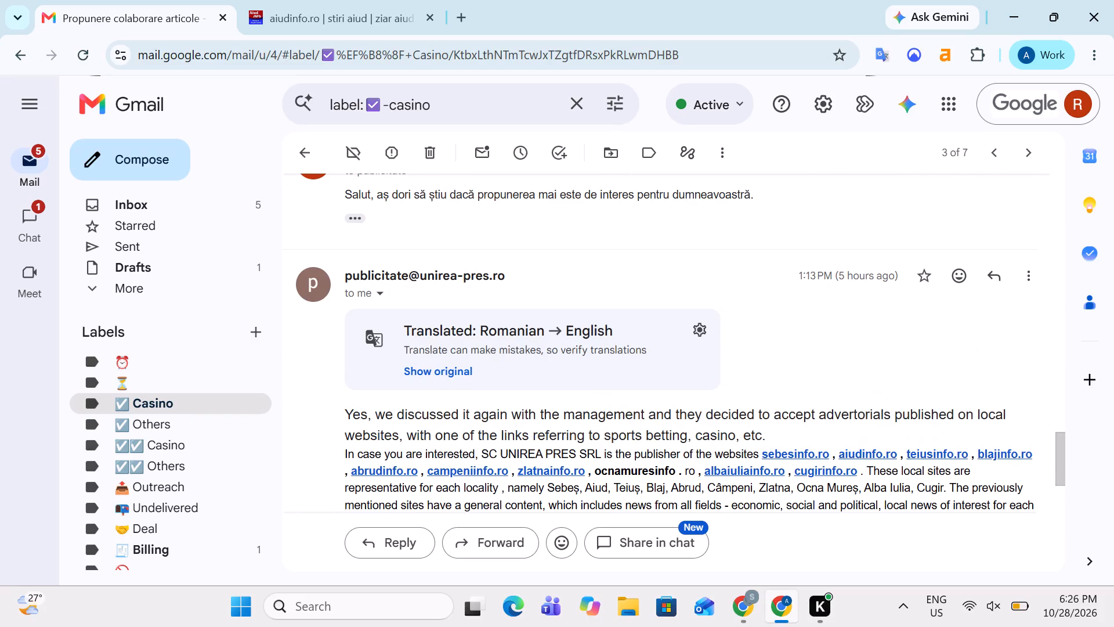
Review the aiudinfo.ro email conversation for price and link terms, translating the sent question about waiving the (P) label into English.
{"action": "scroll", "coordinate": [433, 374], "scroll_direction": "down", "scroll_amount": 2}
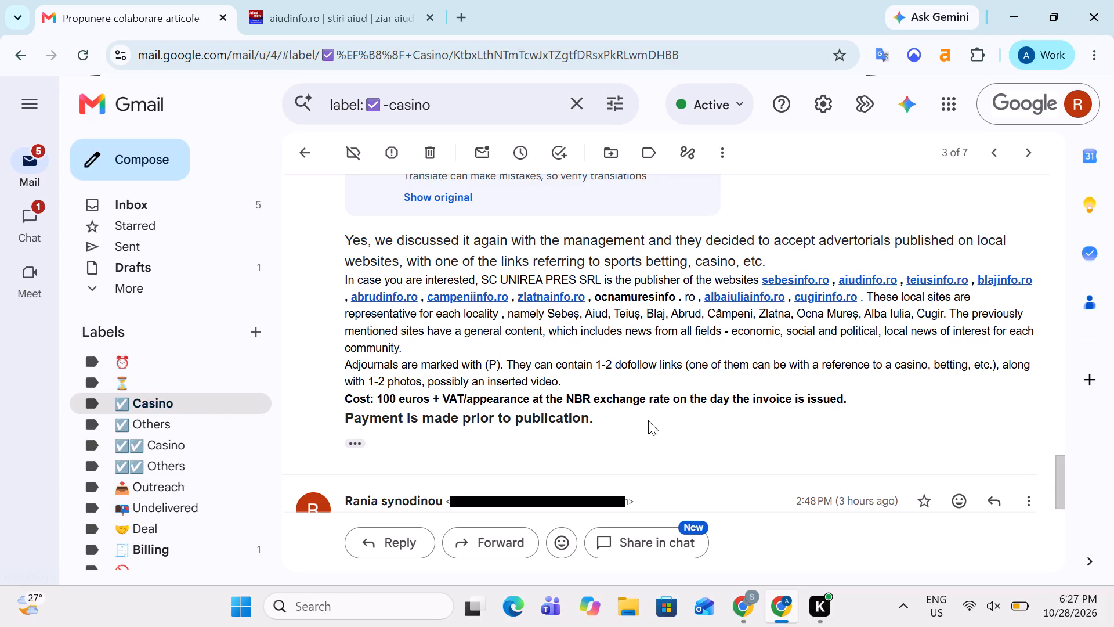
{"action": "scroll", "coordinate": [550, 404], "scroll_direction": "down", "scroll_amount": 3}
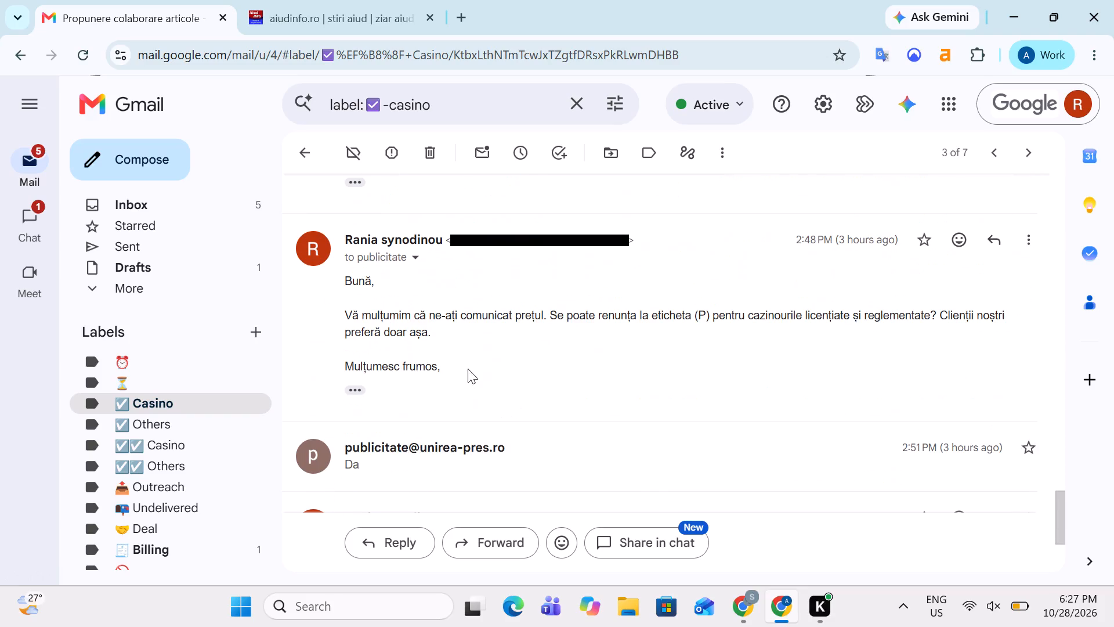
{"action": "left_click", "coordinate": [1018, 234]}
{"action": "scroll", "coordinate": [952, 351], "scroll_direction": "down", "scroll_amount": 3}
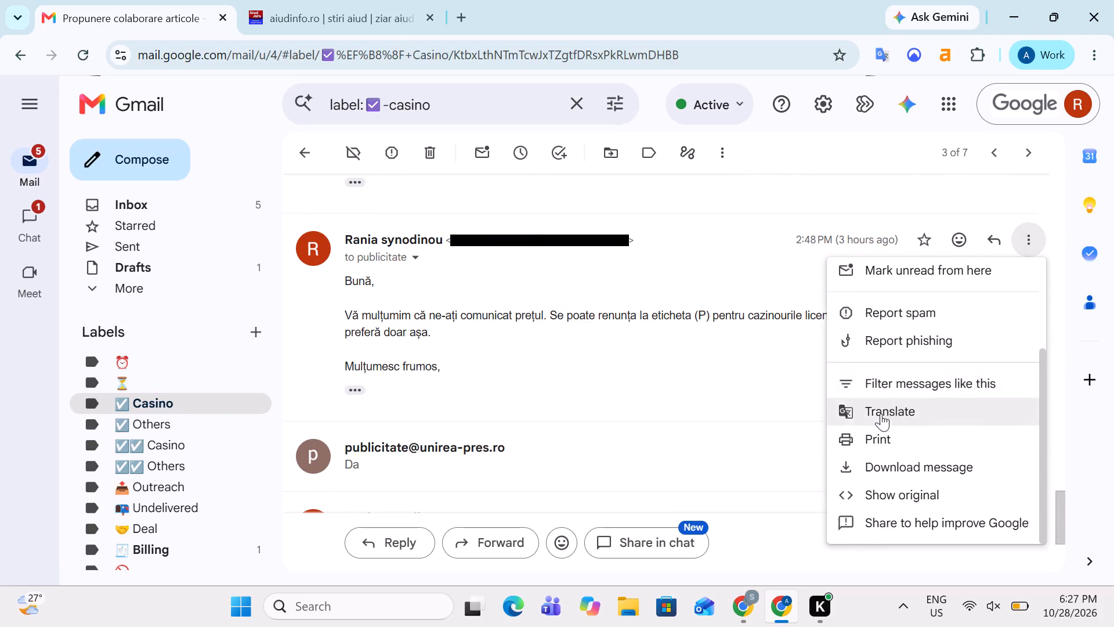
{"action": "left_click", "coordinate": [878, 417]}
{"action": "scroll", "coordinate": [599, 396], "scroll_direction": "down", "scroll_amount": 1}
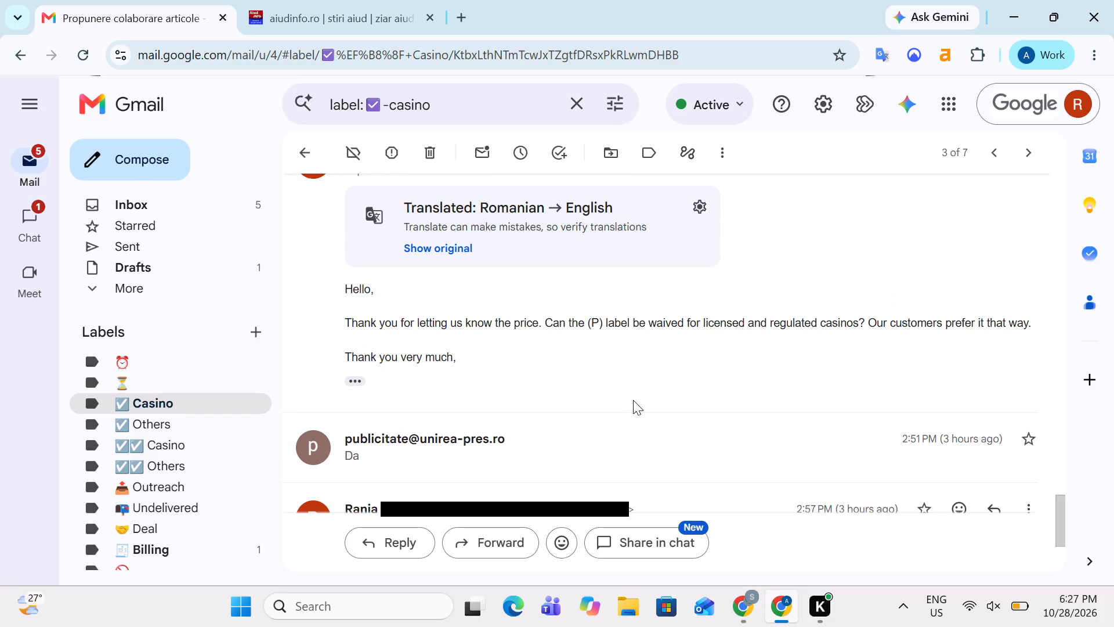
{"action": "scroll", "coordinate": [634, 396], "scroll_direction": "down", "scroll_amount": 1}
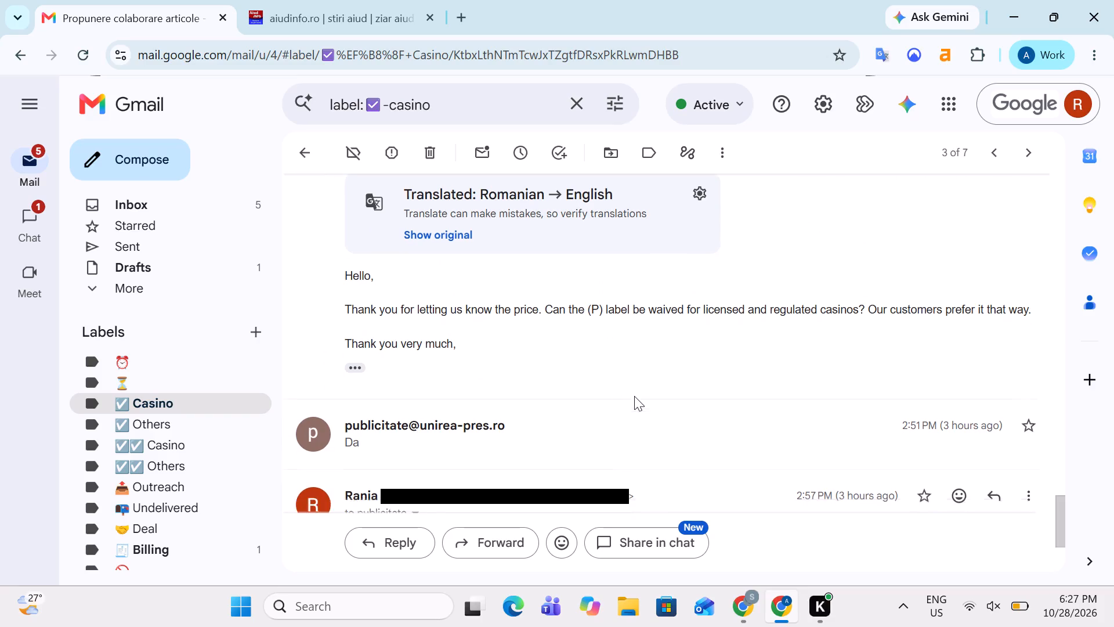
{"action": "scroll", "coordinate": [523, 374], "scroll_direction": "down", "scroll_amount": 1}
{"action": "scroll", "coordinate": [420, 330], "scroll_direction": "down", "scroll_amount": 1}
{"action": "scroll", "coordinate": [449, 352], "scroll_direction": "up", "scroll_amount": 6}
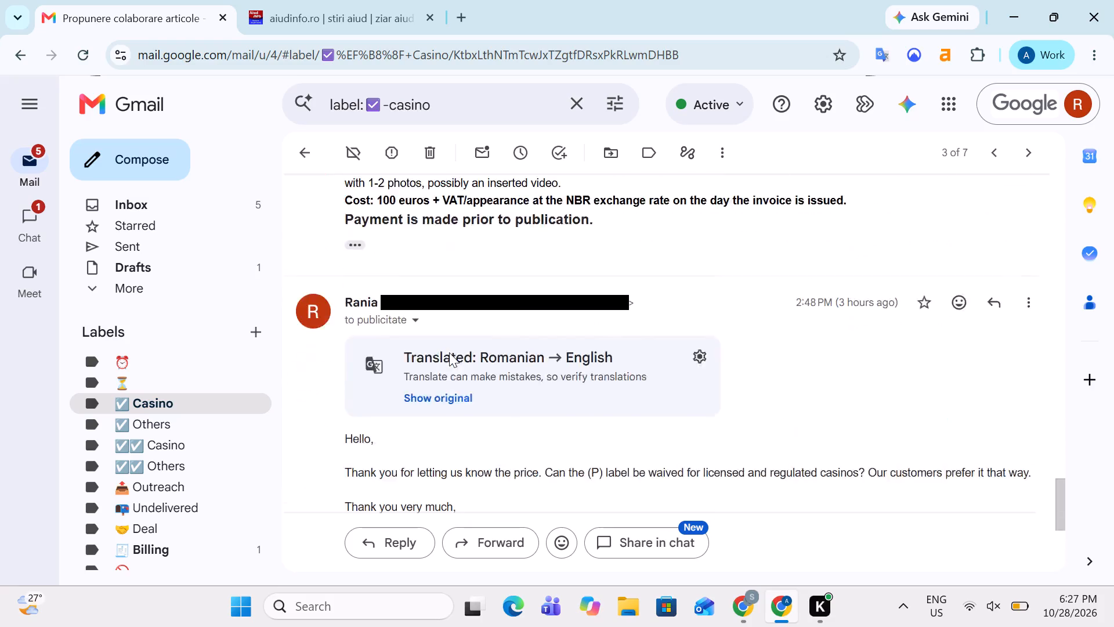
{"action": "scroll", "coordinate": [453, 365], "scroll_direction": "up", "scroll_amount": 20}
{"action": "scroll", "coordinate": [453, 365], "scroll_direction": "up", "scroll_amount": 8}
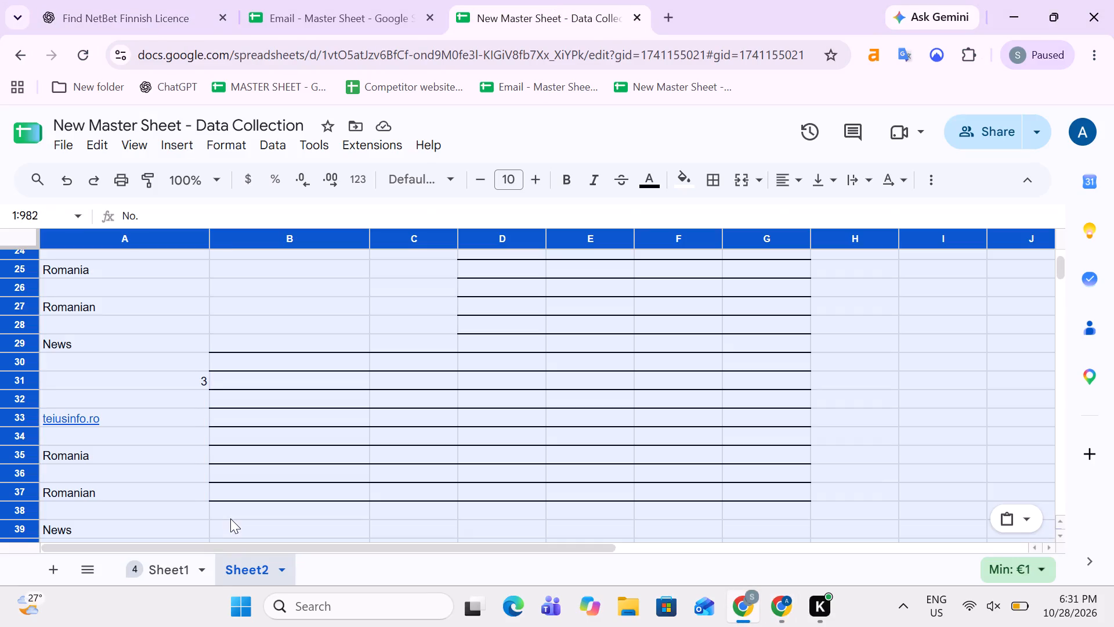
Clear all the previously pasted content from Sheet2.
{"action": "key", "text": "Delete"}
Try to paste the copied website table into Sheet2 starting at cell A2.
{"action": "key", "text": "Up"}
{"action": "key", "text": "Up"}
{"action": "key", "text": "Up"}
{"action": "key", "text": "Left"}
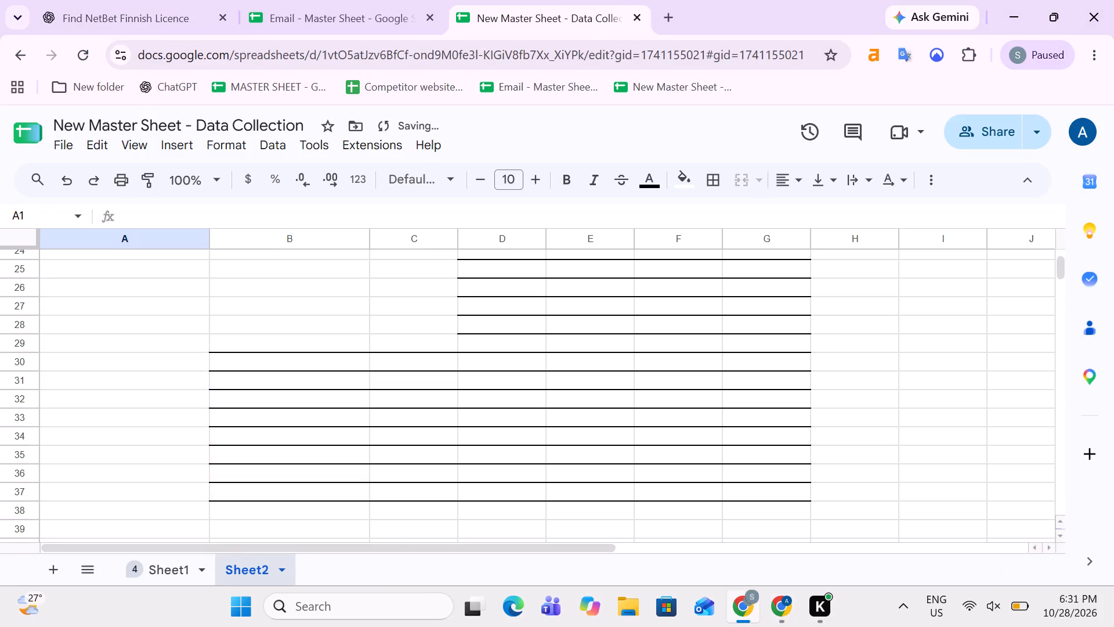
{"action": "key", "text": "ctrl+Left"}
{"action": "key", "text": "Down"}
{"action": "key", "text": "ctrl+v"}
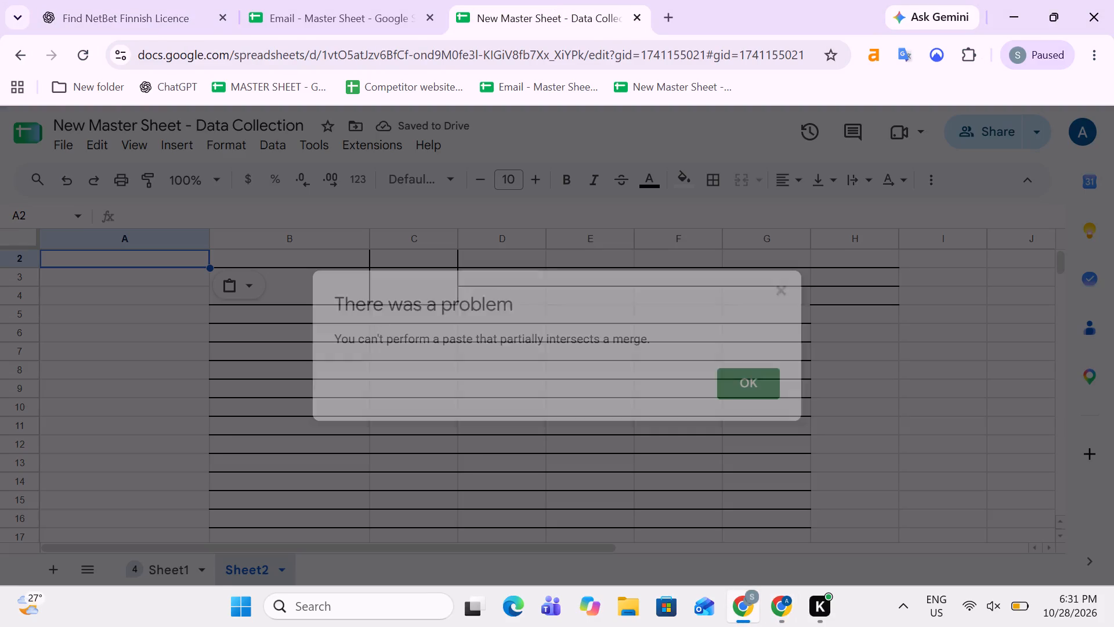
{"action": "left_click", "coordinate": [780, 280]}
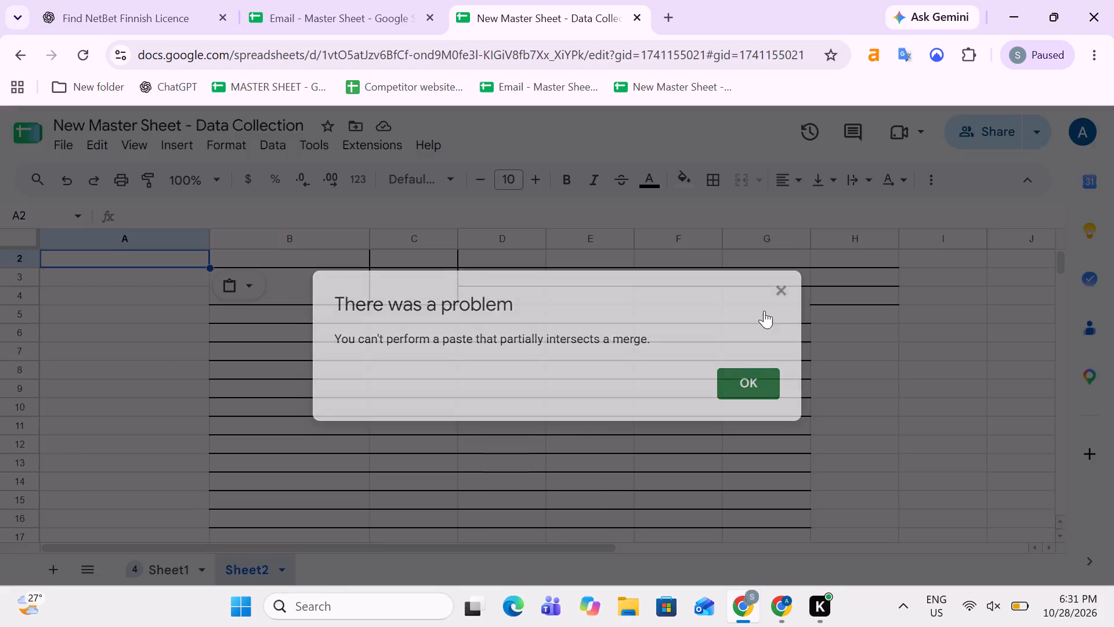
Paste the table of websites with country, language and niche into Sheet2 starting at cell B5.
{"action": "left_click", "coordinate": [299, 295]}
{"action": "key", "text": "Left"}
{"action": "key", "text": "Down"}
{"action": "key", "text": "Down"}
{"action": "key", "text": "Right"}
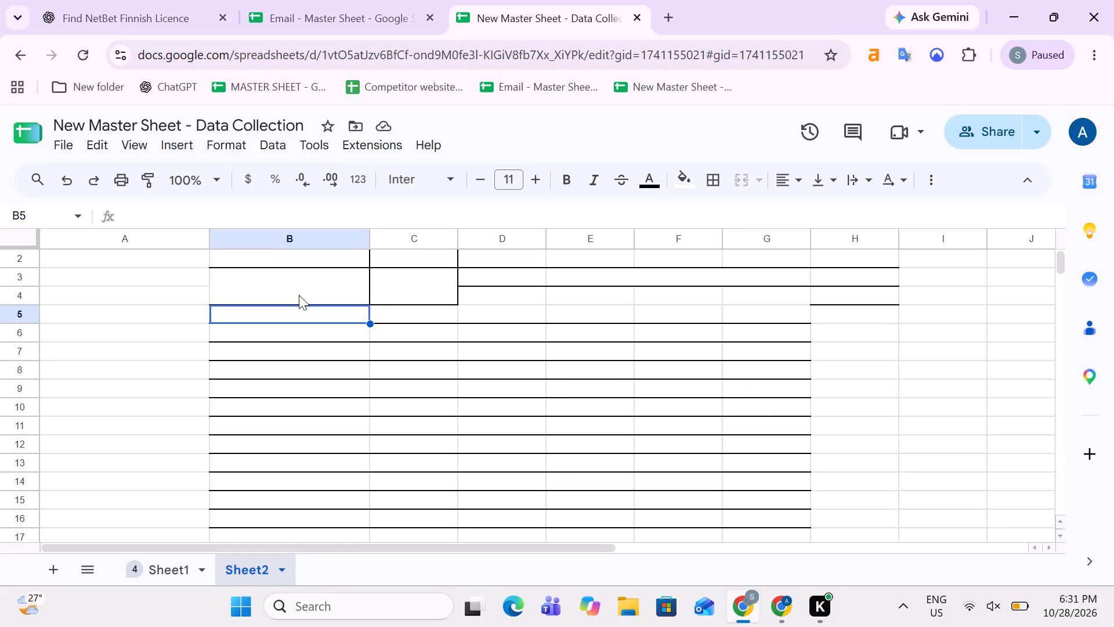
{"action": "key", "text": "ctrl+v"}
Copy the website names from sebesinfo.ro to cugirinfo.ro out of Sheet2's Website column and return to Sheet1.
{"action": "key", "text": "Down"}
{"action": "key", "text": "Down"}
{"action": "key", "text": "Down"}
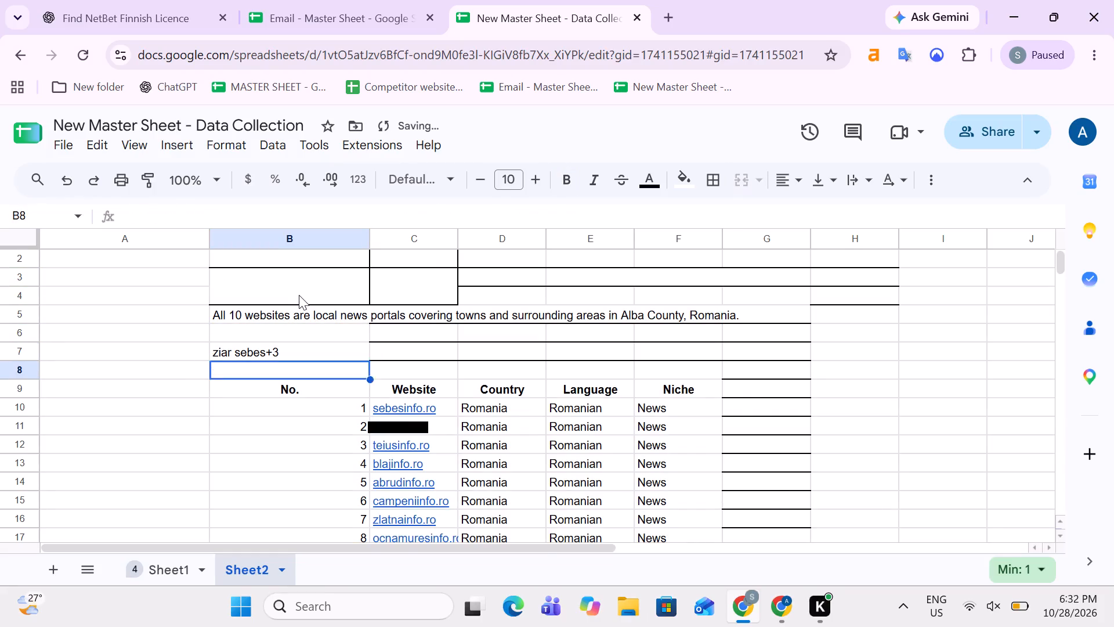
{"action": "key", "text": "Right"}
{"action": "key", "text": "Right"}
{"action": "key", "text": "Down"}
{"action": "key", "text": "Left"}
{"action": "key", "text": "Down"}
{"action": "key", "text": "Right"}
{"action": "key", "text": "Up"}
{"action": "key", "text": "Down"}
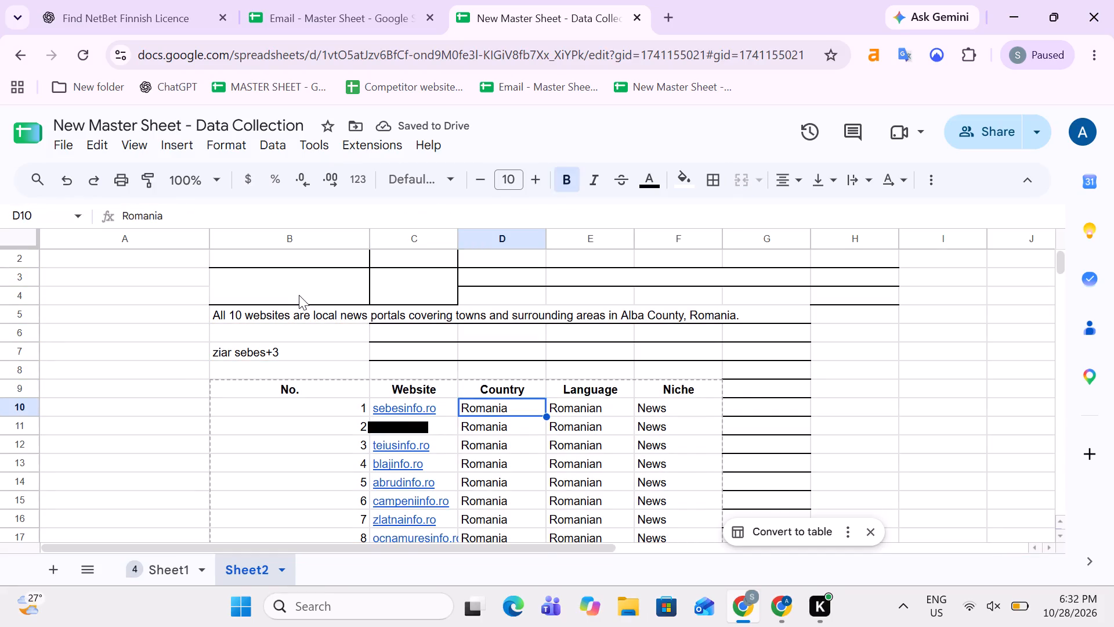
{"action": "key", "text": "Left"}
{"action": "key", "text": "ctrl+shift+Down"}
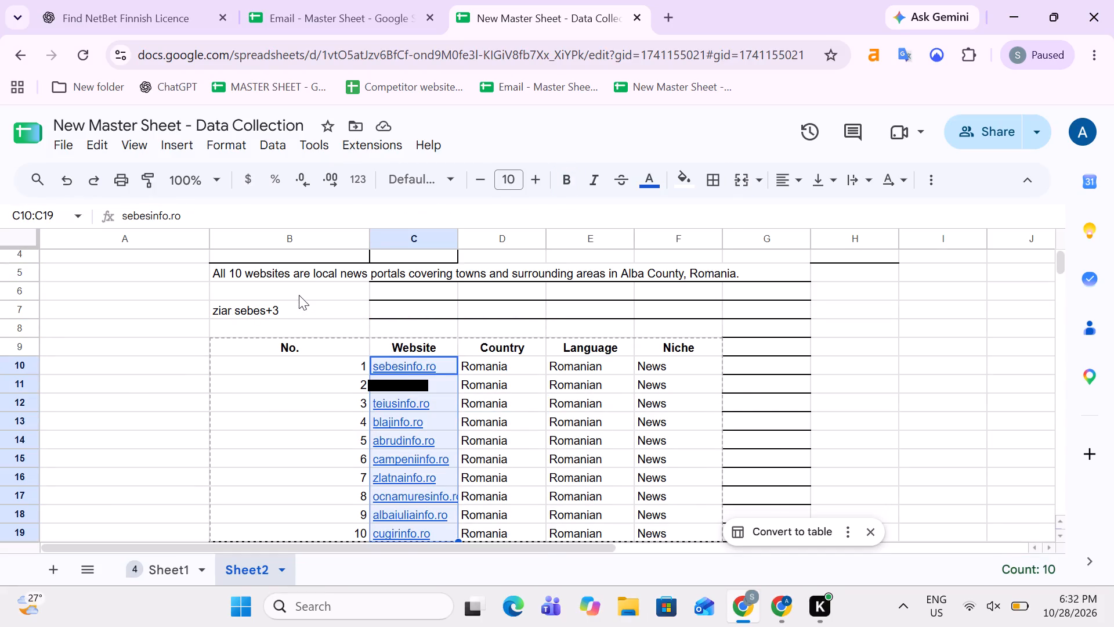
{"action": "key", "text": "Up"}
{"action": "key", "text": "Down"}
{"action": "key", "text": "ctrl+shift+Down"}
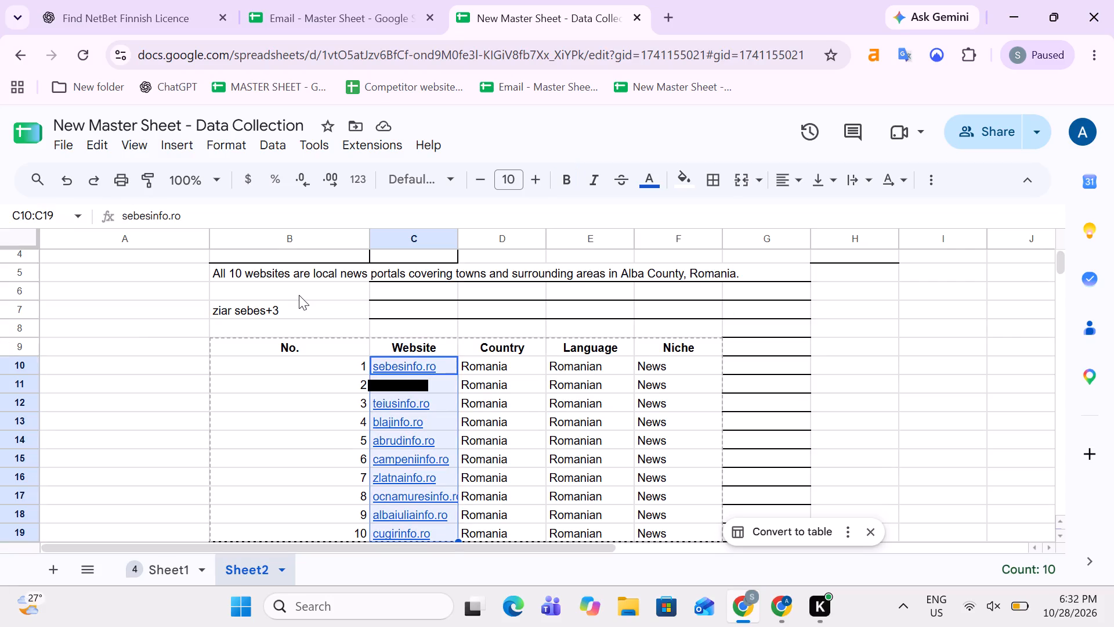
{"action": "key", "text": "ctrl+c"}
{"action": "left_click", "coordinate": [163, 578]}
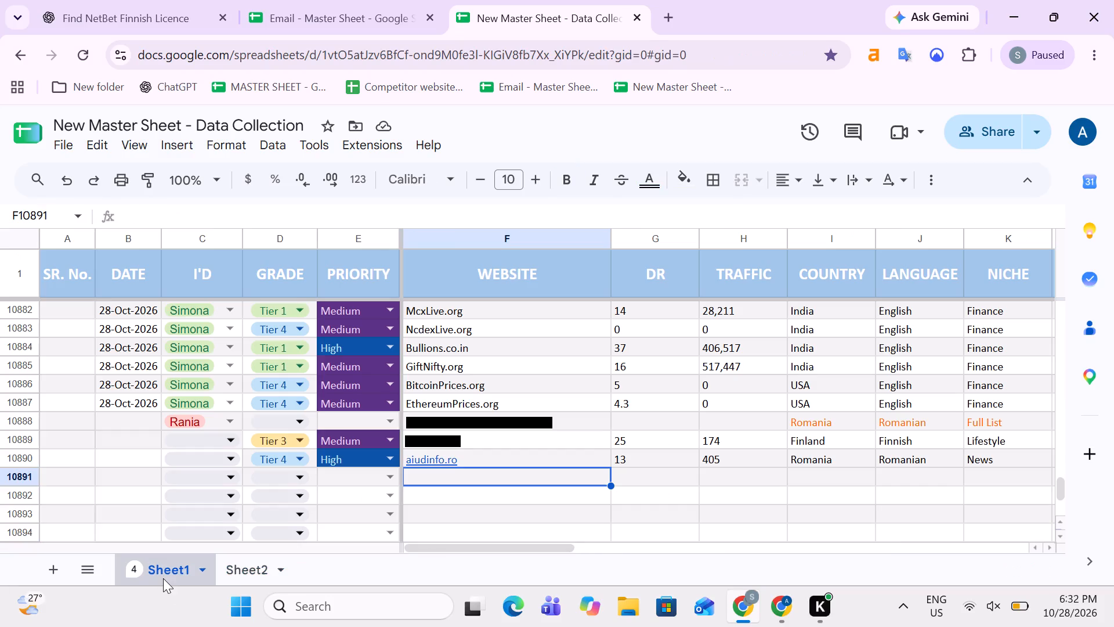
Paste the website names from sebesinfo.ro to cugirinfo.ro under aiudinfo.ro in the sheet's WEBSITE column, without their source link formatting.
{"action": "key", "text": "ctrl+v"}
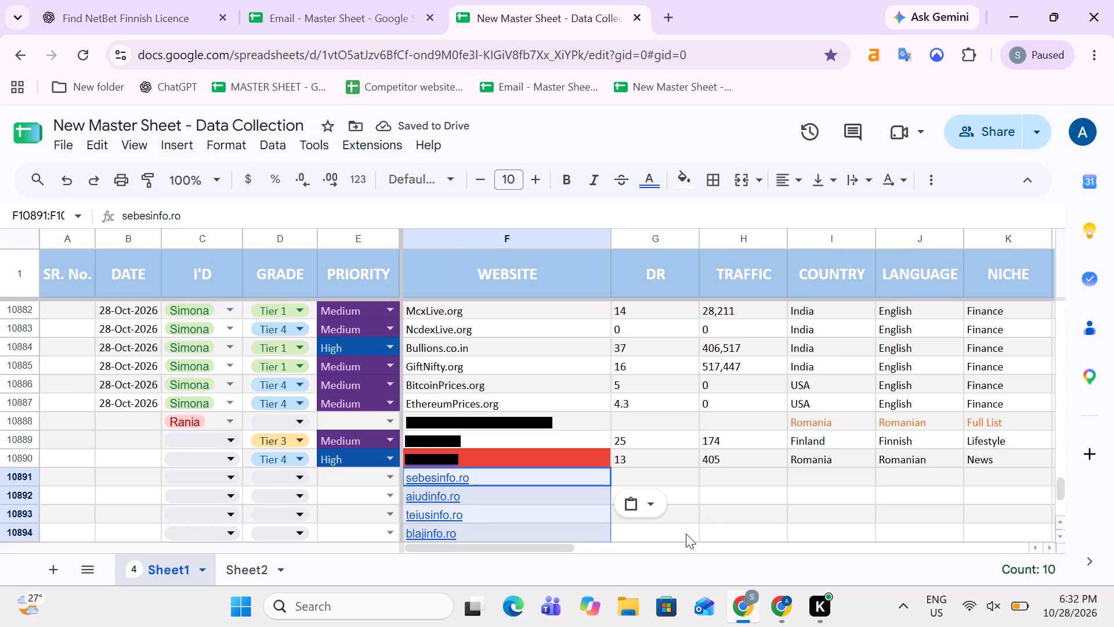
{"action": "left_click", "coordinate": [649, 511]}
{"action": "left_click", "coordinate": [679, 375]}
{"action": "scroll", "coordinate": [536, 410], "scroll_direction": "down", "scroll_amount": 2}
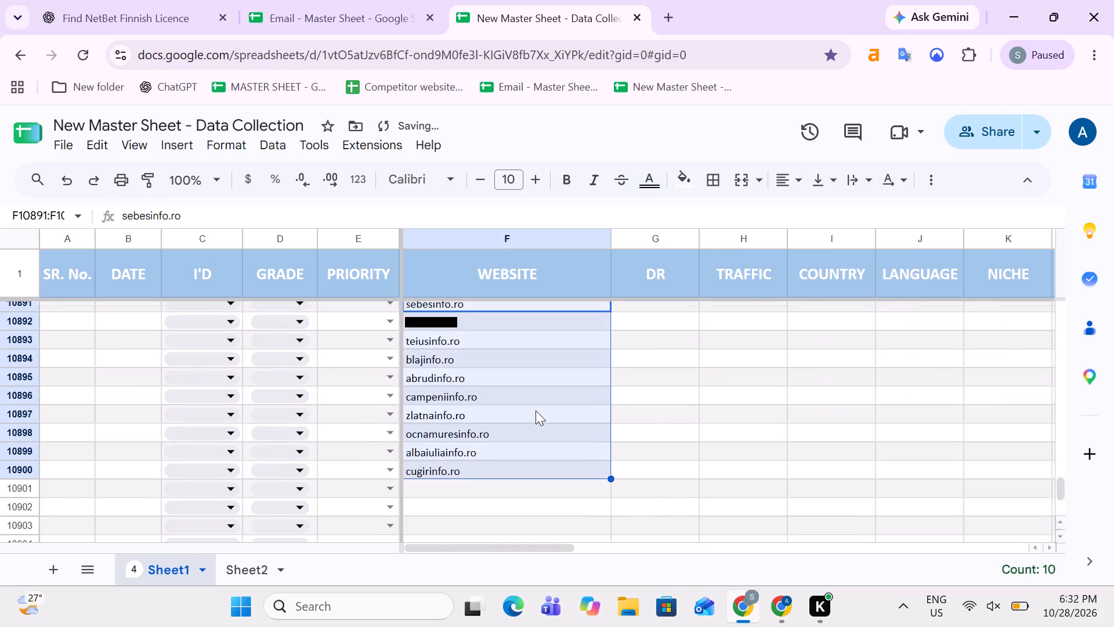
Delete row 10892, the duplicate aiudinfo.ro entry, from the New Master Sheet.
{"action": "scroll", "coordinate": [553, 437], "scroll_direction": "up", "scroll_amount": 1}
{"action": "left_click", "coordinate": [625, 409]}
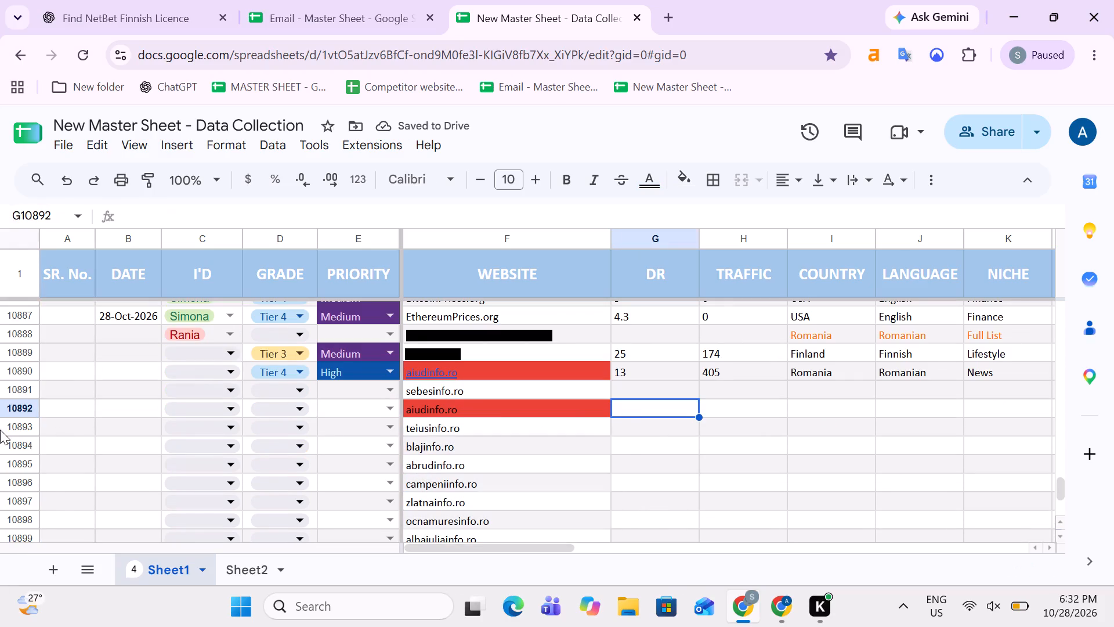
{"action": "left_click", "coordinate": [6, 412]}
{"action": "right_click", "coordinate": [6, 412]}
{"action": "left_click", "coordinate": [66, 380]}
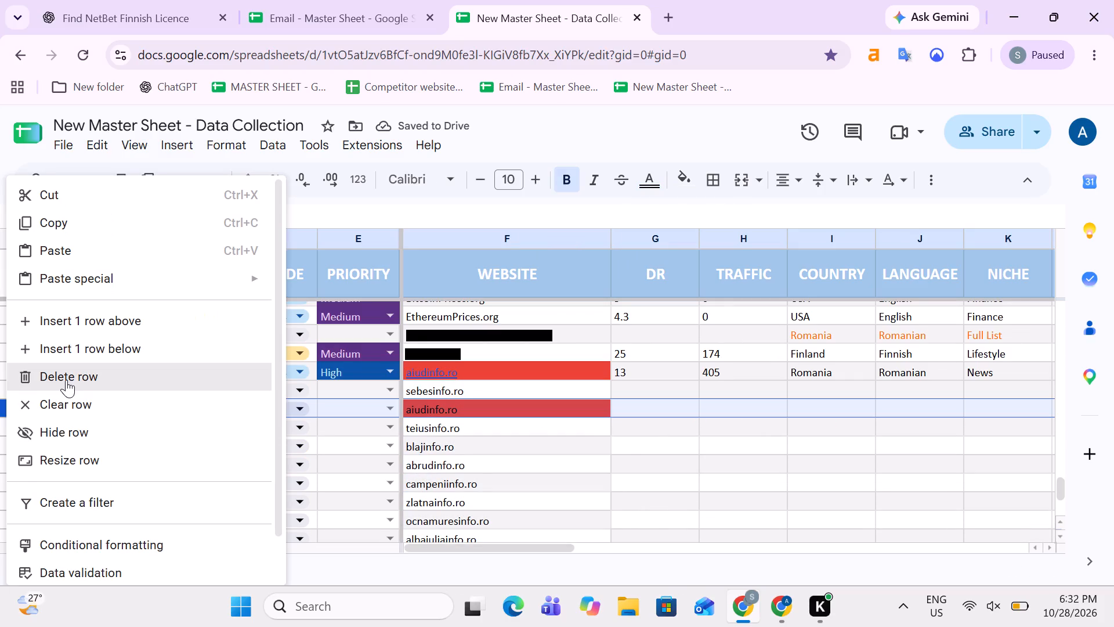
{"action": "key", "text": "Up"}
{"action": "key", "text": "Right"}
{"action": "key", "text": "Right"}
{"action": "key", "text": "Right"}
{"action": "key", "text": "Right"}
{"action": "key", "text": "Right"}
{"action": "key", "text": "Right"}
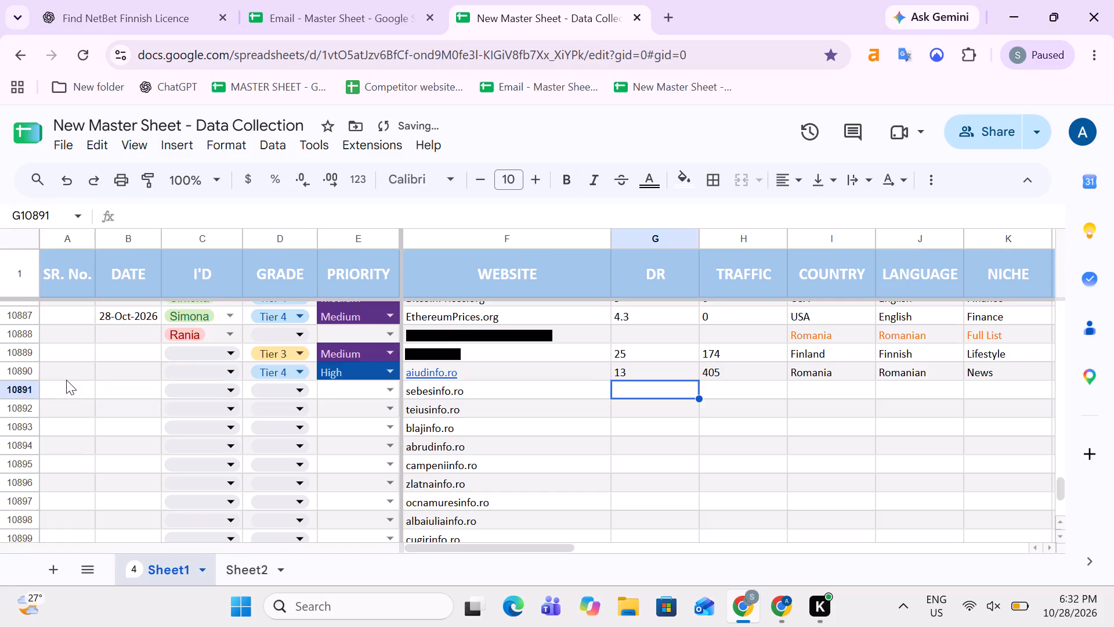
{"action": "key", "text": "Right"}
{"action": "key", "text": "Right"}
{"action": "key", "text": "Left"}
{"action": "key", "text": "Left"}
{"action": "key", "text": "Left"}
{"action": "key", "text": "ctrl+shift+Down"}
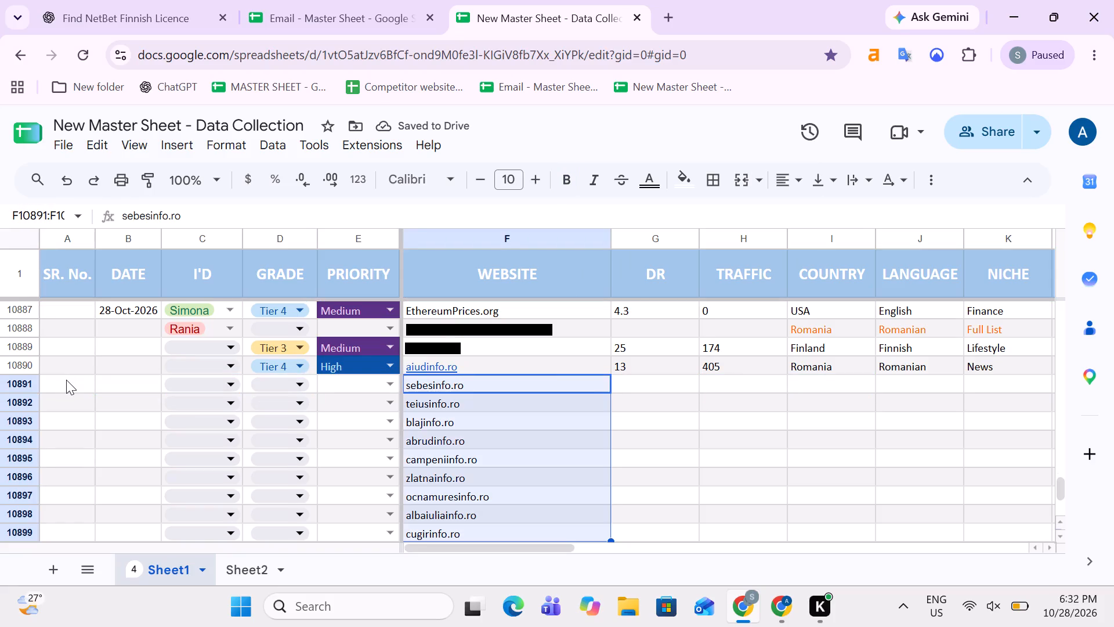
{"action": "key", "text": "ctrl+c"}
Copy aiudinfo.ro's country, language and niche (Romania, Romanian, News) into rows 10891 to 10899, sebesinfo.ro through cugirinfo.ro.
{"action": "key", "text": "Right"}
{"action": "key", "text": "Left"}
{"action": "key", "text": "Right"}
{"action": "key", "text": "Right"}
{"action": "key", "text": "Right"}
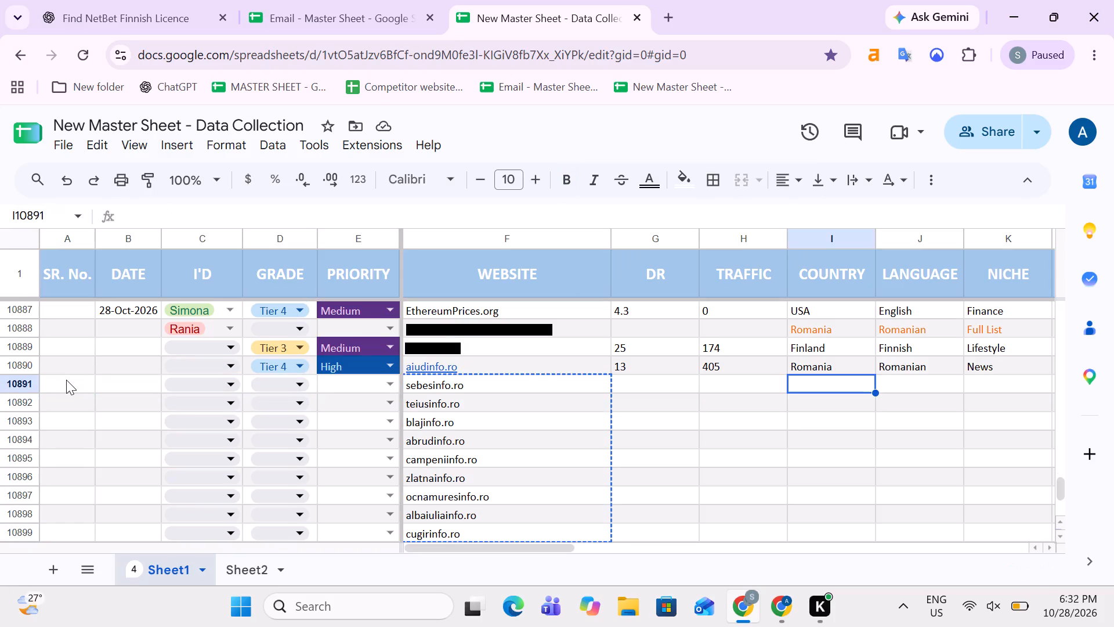
{"action": "key", "text": "Up"}
{"action": "key", "text": "shift+Right"}
{"action": "key", "text": "shift+Right"}
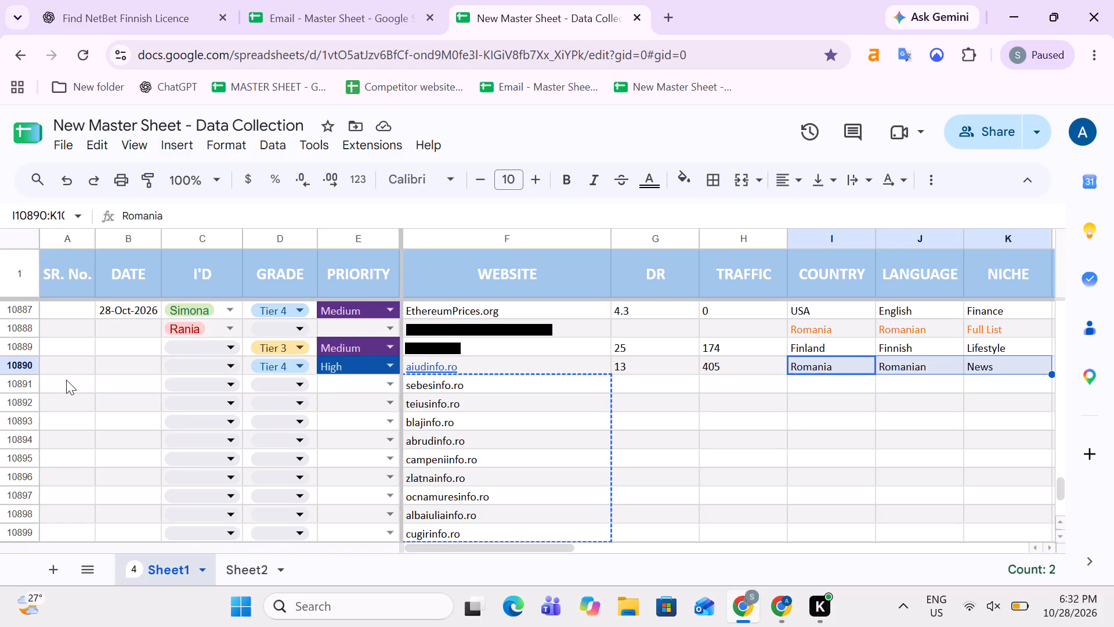
{"action": "key", "text": "ctrl+c"}
{"action": "key", "text": "Down"}
{"action": "key", "text": "shift+Down"}
{"action": "key", "text": "shift+Down"}
{"action": "key", "text": "shift+Down"}
{"action": "key", "text": "shift+Down"}
{"action": "key", "text": "shift+Down"}
{"action": "key", "text": "shift+Down"}
{"action": "key", "text": "shift+Down"}
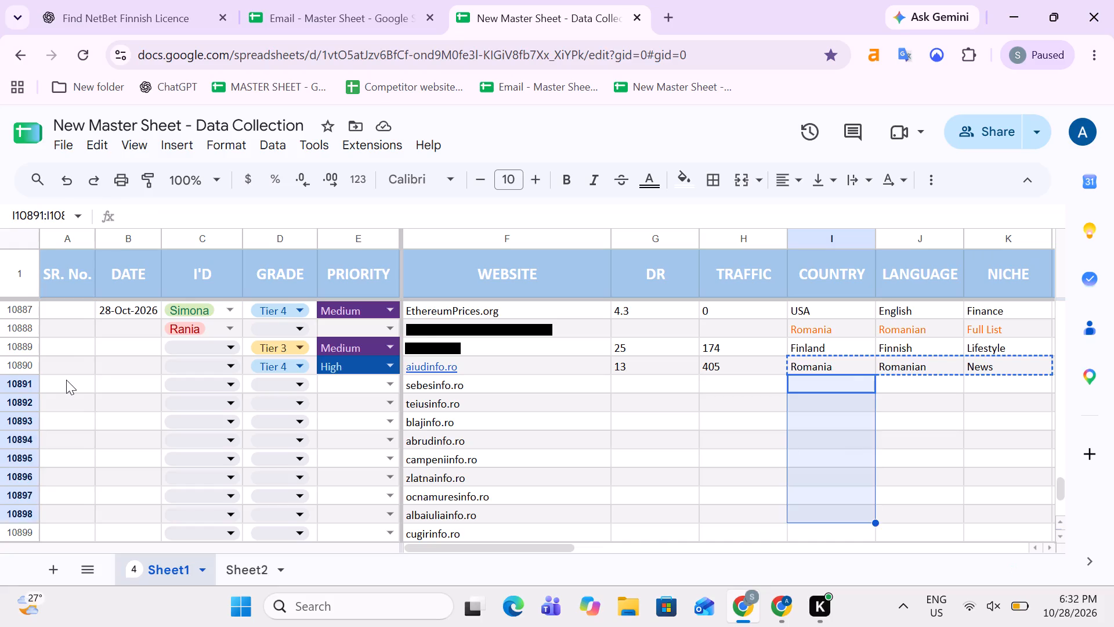
{"action": "key", "text": "shift+Down"}
{"action": "key", "text": "shift+Down"}
{"action": "key", "text": "shift+Up"}
{"action": "key", "text": "ctrl+v"}
Copy aiudinfo.ro's price of 100 and casino price of 100 into rows 10891 to 10899.
{"action": "key", "text": "Up"}
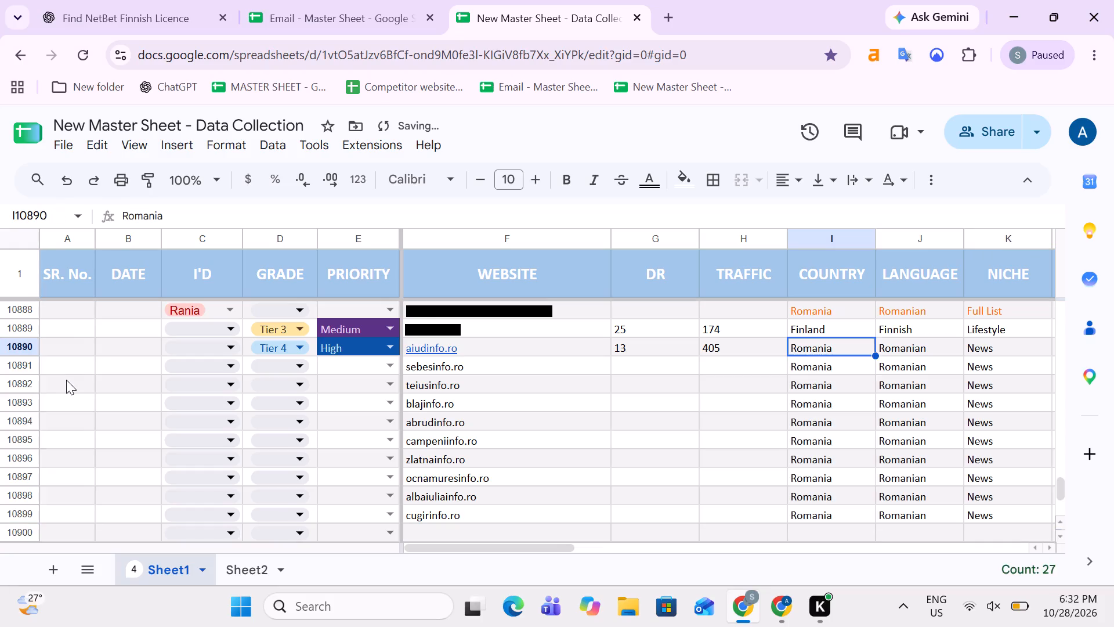
{"action": "key", "text": "Right"}
{"action": "key", "text": "Right"}
{"action": "key", "text": "Right"}
{"action": "key", "text": "Right"}
{"action": "key", "text": "Right"}
{"action": "key", "text": "Left"}
{"action": "key", "text": "Left"}
{"action": "key", "text": "shift+Right"}
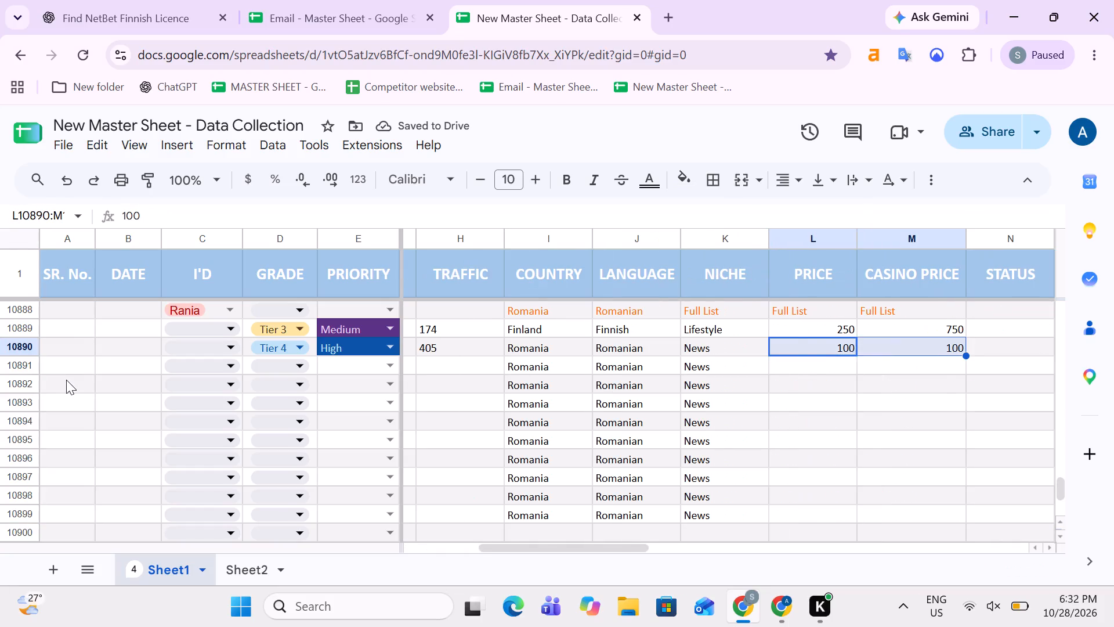
{"action": "key", "text": "ctrl+c"}
{"action": "key", "text": "Down"}
{"action": "key", "text": "shift+Down"}
{"action": "key", "text": "shift+Down"}
{"action": "key", "text": "shift+Down"}
{"action": "key", "text": "shift+Down"}
{"action": "key", "text": "shift+Down"}
{"action": "key", "text": "shift+Down"}
{"action": "key", "text": "shift+Down"}
{"action": "key", "text": "shift+Down"}
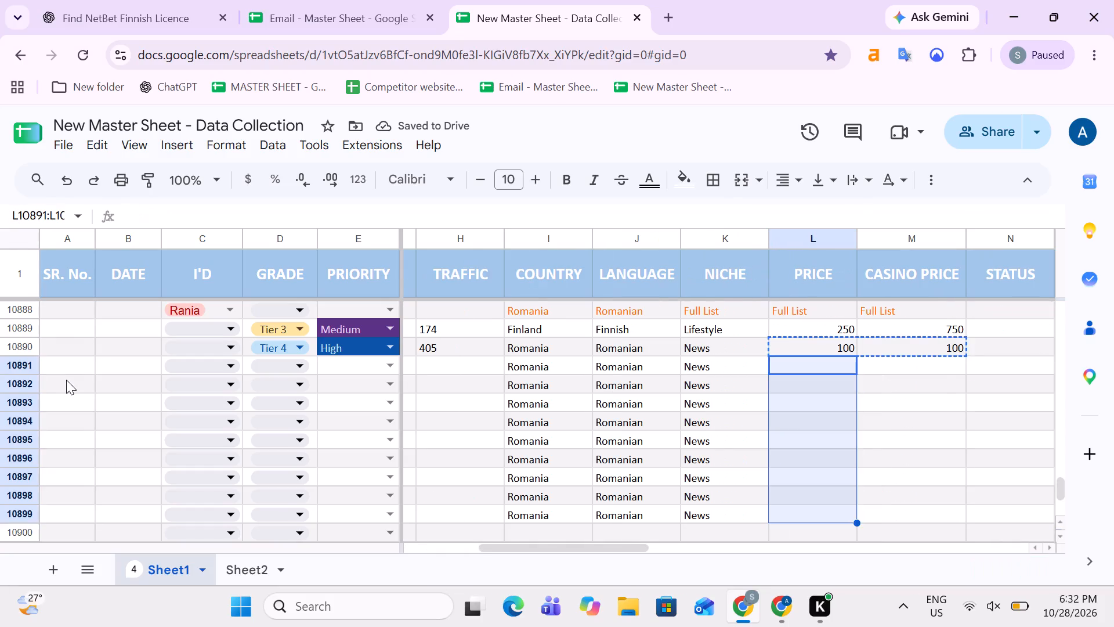
{"action": "key", "text": "ctrl+v"}
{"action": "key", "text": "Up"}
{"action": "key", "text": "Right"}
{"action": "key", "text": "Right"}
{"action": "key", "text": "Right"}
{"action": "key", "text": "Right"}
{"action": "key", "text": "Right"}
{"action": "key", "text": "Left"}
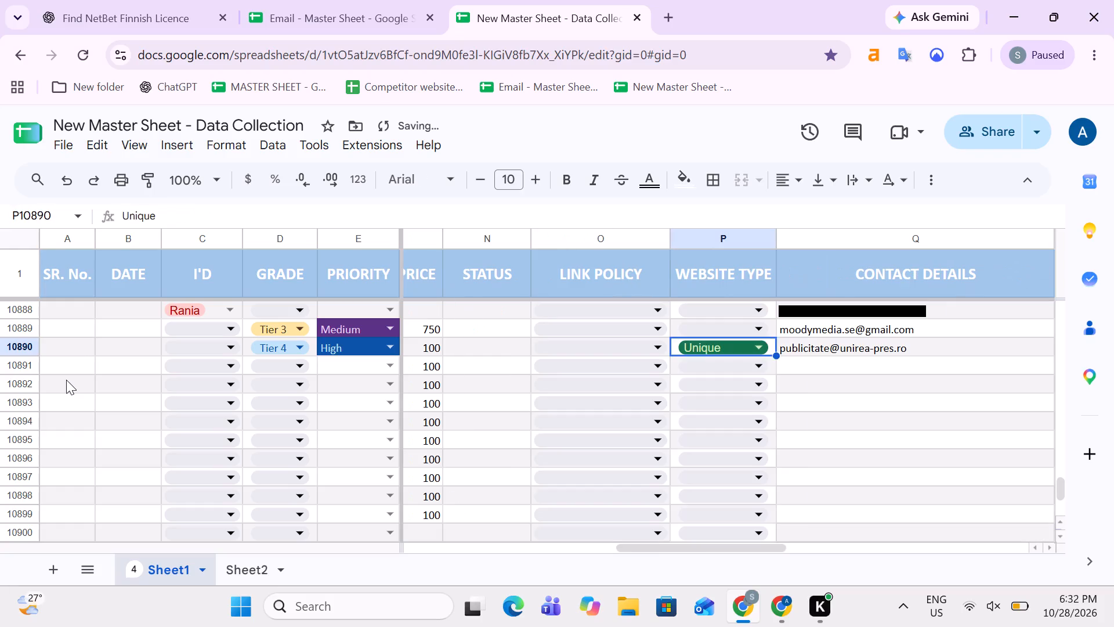
Copy sebesinfo.ro from the WEBSITE column and open the site in a new tab of the Gmail browser window.
{"action": "key", "text": "Down"}
{"action": "key", "text": "Left"}
{"action": "key", "text": "Left"}
{"action": "key", "text": "Left"}
{"action": "key", "text": "Left"}
{"action": "key", "text": "Left"}
{"action": "key", "text": "Left"}
{"action": "key", "text": "Left"}
{"action": "key", "text": "Left"}
{"action": "key", "text": "Left"}
{"action": "key", "text": "Left"}
{"action": "key", "text": "Left"}
{"action": "key", "text": "Left"}
{"action": "key", "text": "Left"}
{"action": "key", "text": "Left"}
{"action": "key", "text": "Left"}
{"action": "key", "text": "Left"}
{"action": "key", "text": "Left"}
{"action": "key", "text": "Left"}
{"action": "key", "text": "Left"}
{"action": "key", "text": "Right"}
{"action": "key", "text": "Right"}
{"action": "key", "text": "Right"}
{"action": "key", "text": "Right"}
{"action": "key", "text": "Right"}
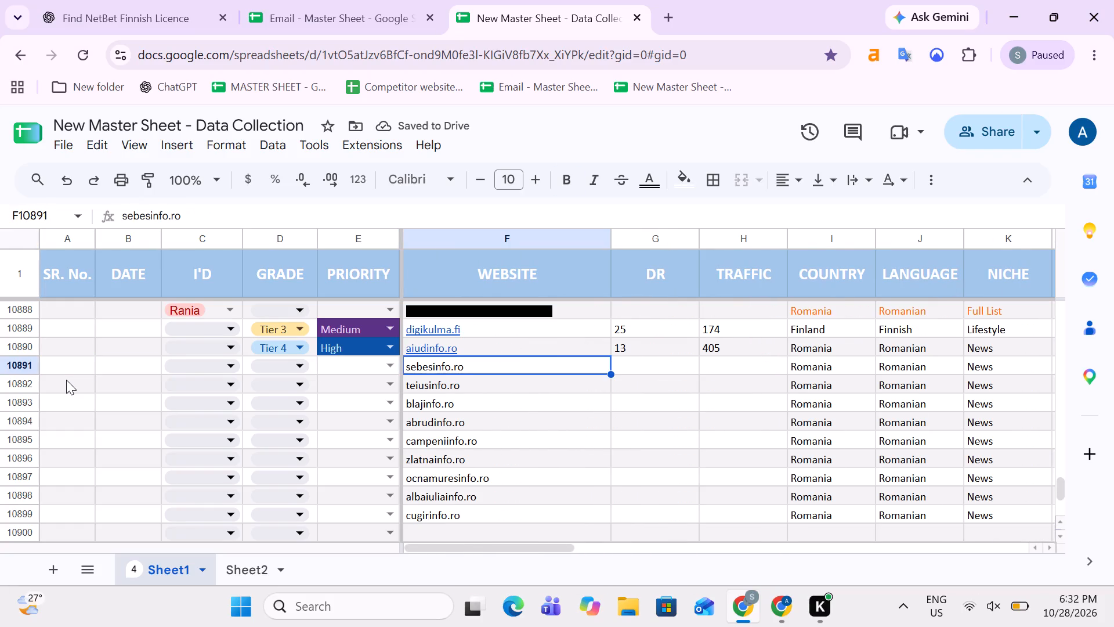
{"action": "key", "text": "ctrl+c"}
{"action": "key", "text": "alt+Tab"}
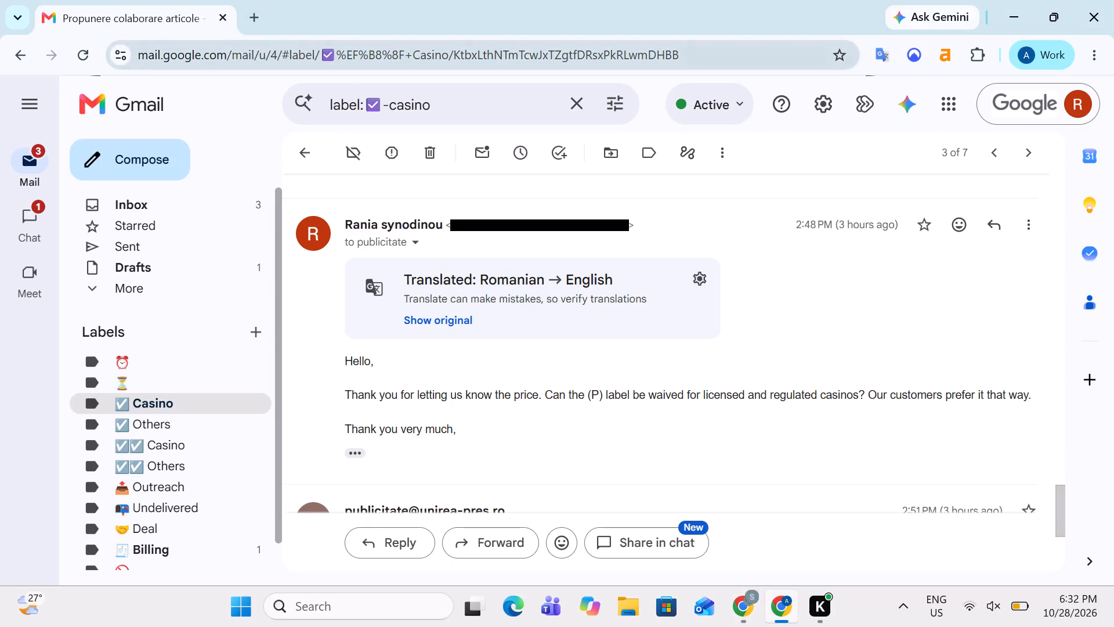
{"action": "left_click", "coordinate": [257, 13]}
{"action": "key", "text": "ctrl+v"}
{"action": "key", "text": "Return"}
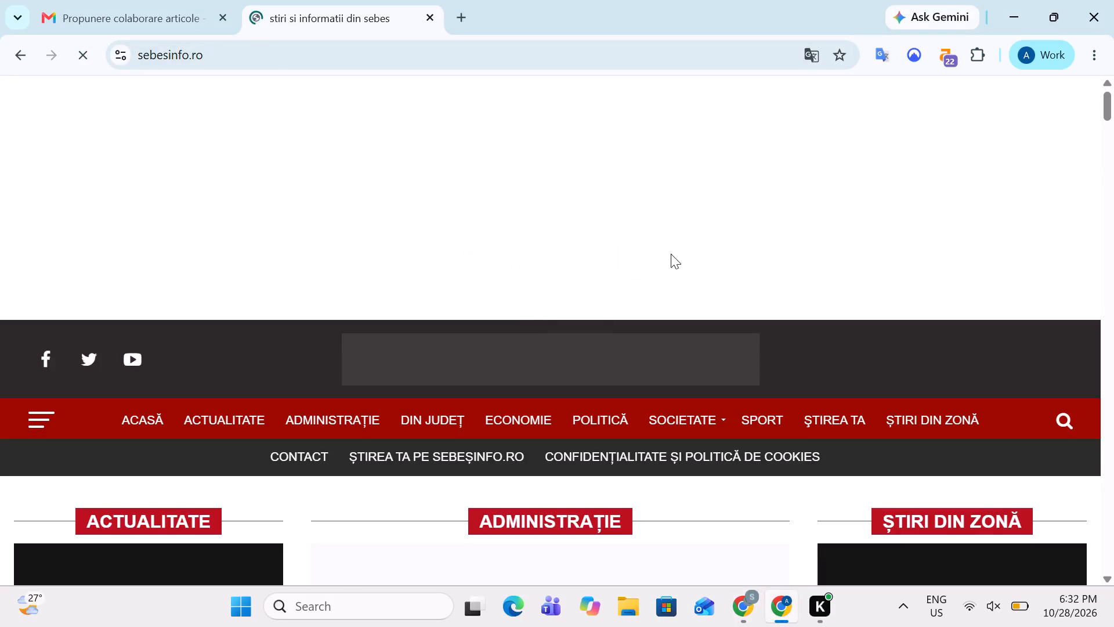
Search the sebesinfo.ro website for "Netbet".
{"action": "scroll", "coordinate": [718, 290], "scroll_direction": "down", "scroll_amount": 6}
{"action": "scroll", "coordinate": [740, 329], "scroll_direction": "up", "scroll_amount": 7}
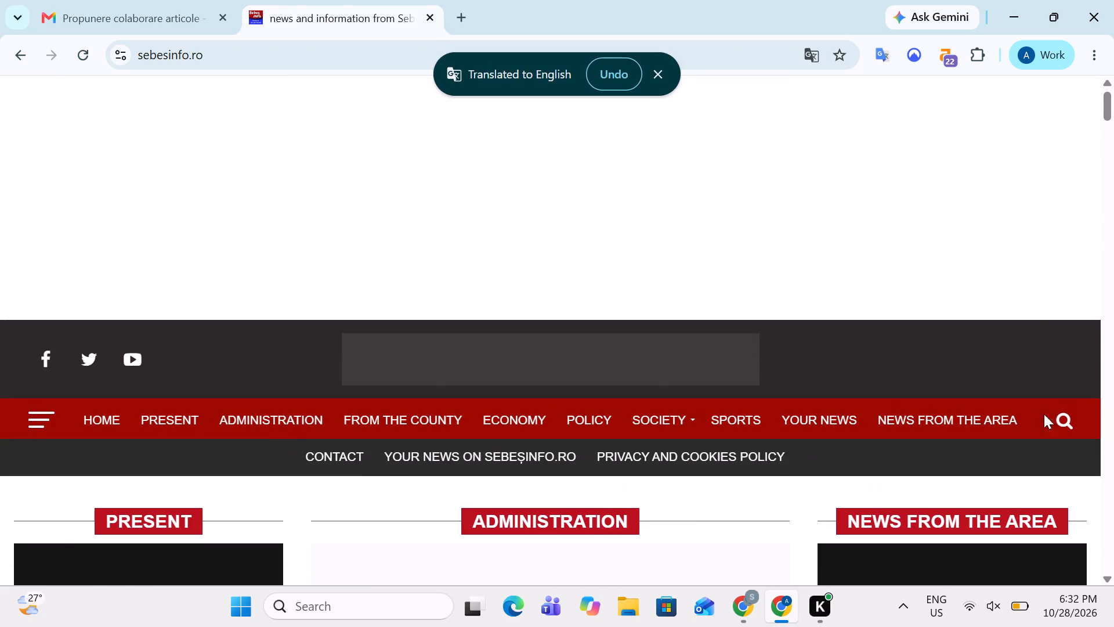
{"action": "left_click", "coordinate": [1061, 415]}
{"action": "scroll", "coordinate": [714, 371], "scroll_direction": "down", "scroll_amount": 1}
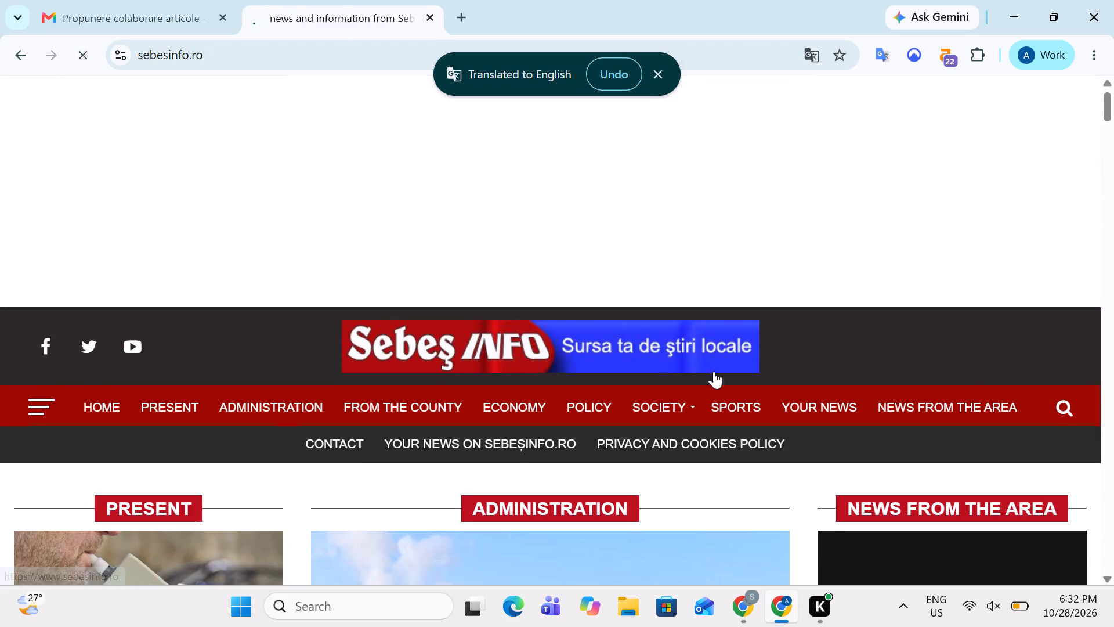
{"action": "scroll", "coordinate": [714, 371], "scroll_direction": "down", "scroll_amount": 2}
{"action": "left_click", "coordinate": [1061, 400]}
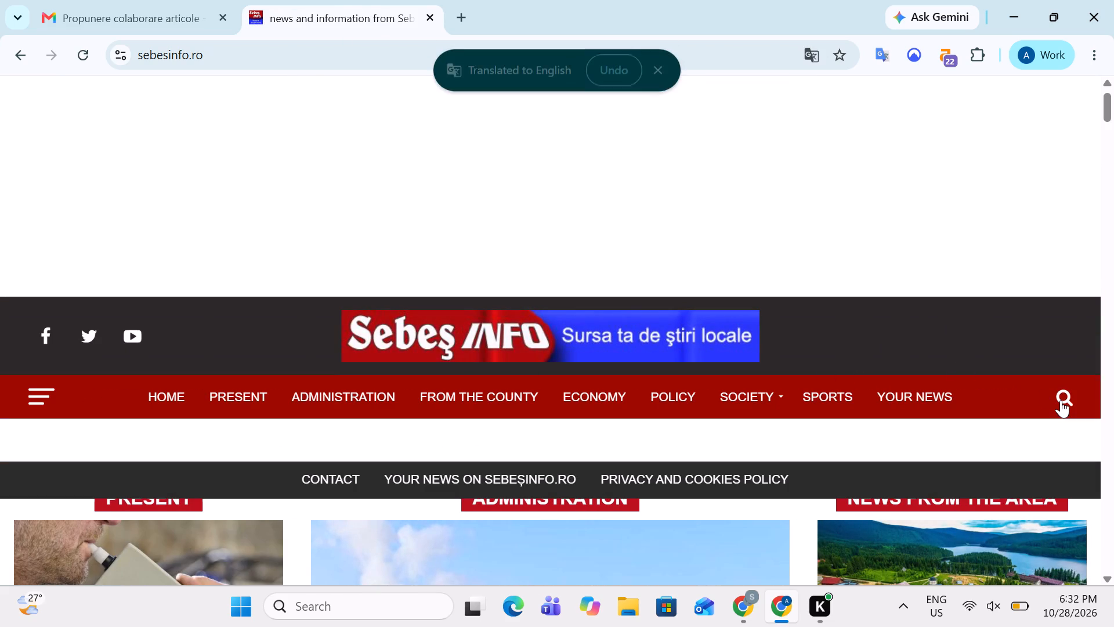
{"action": "scroll", "coordinate": [978, 402], "scroll_direction": "down", "scroll_amount": 3}
{"action": "left_click", "coordinate": [1071, 139]}
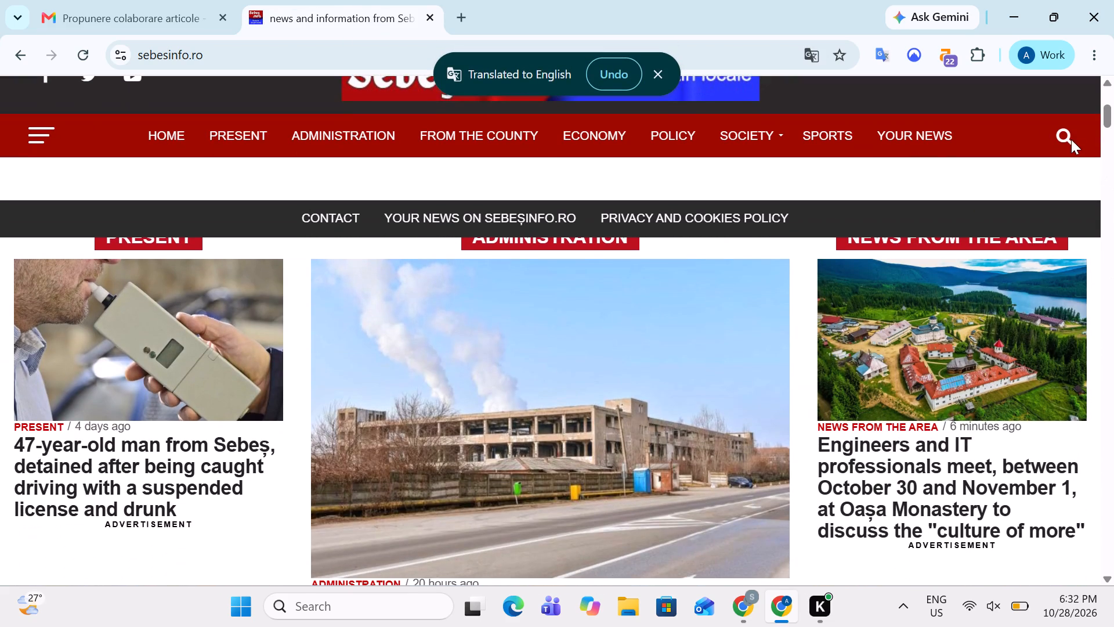
{"action": "left_click", "coordinate": [1063, 137]}
{"action": "double_click", "coordinate": [1063, 137]}
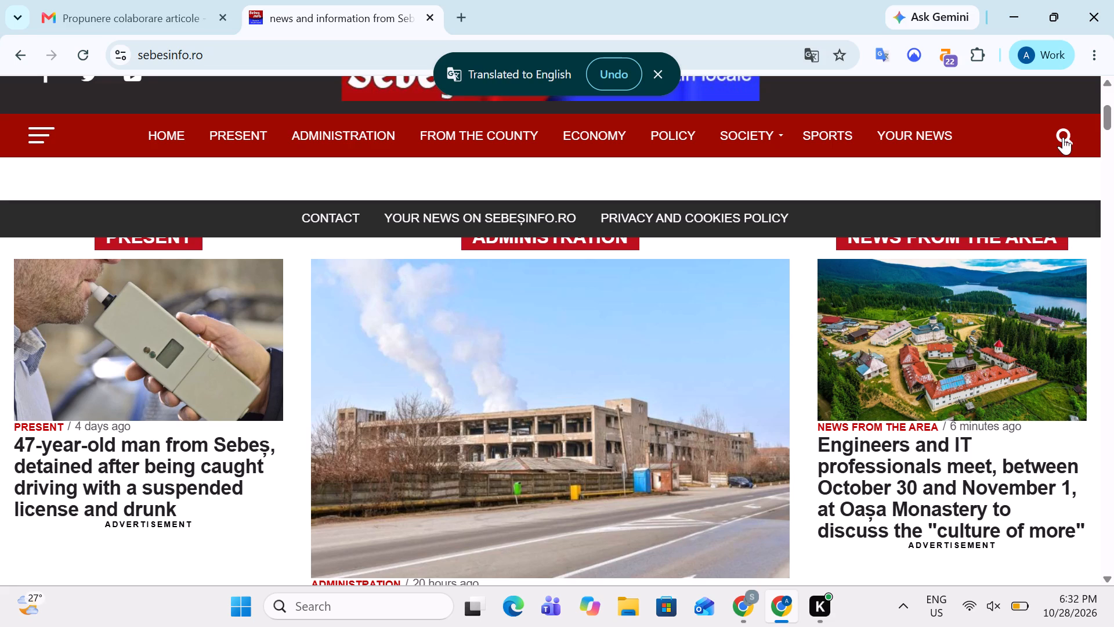
{"action": "double_click", "coordinate": [1063, 137]}
{"action": "left_click", "coordinate": [382, 347]}
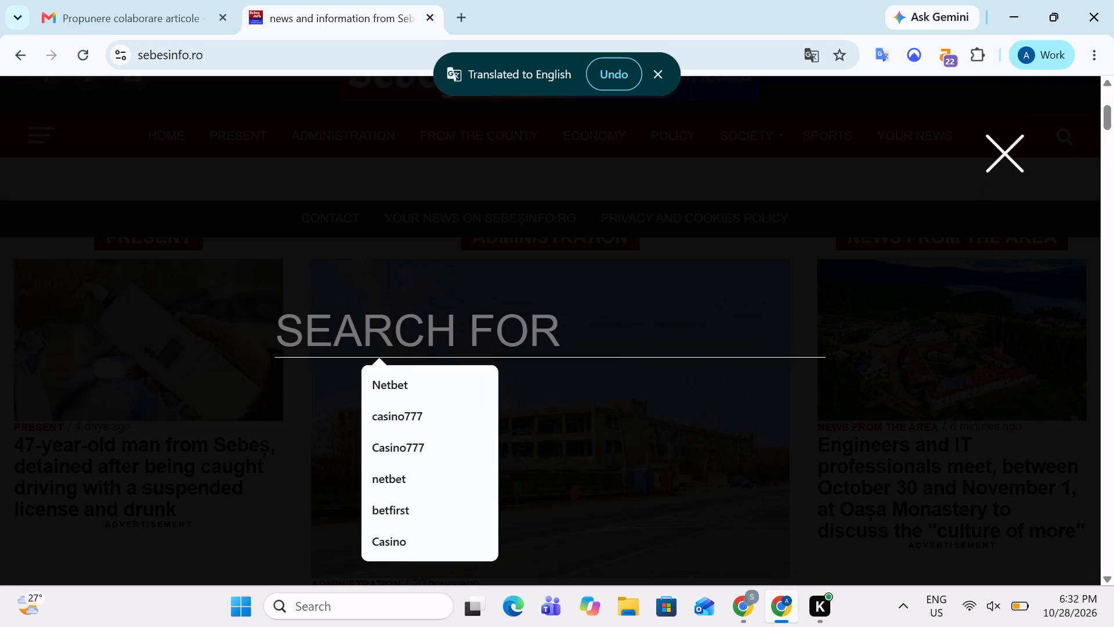
{"action": "type", "text": "Netbet"}
{"action": "key", "text": "Return"}
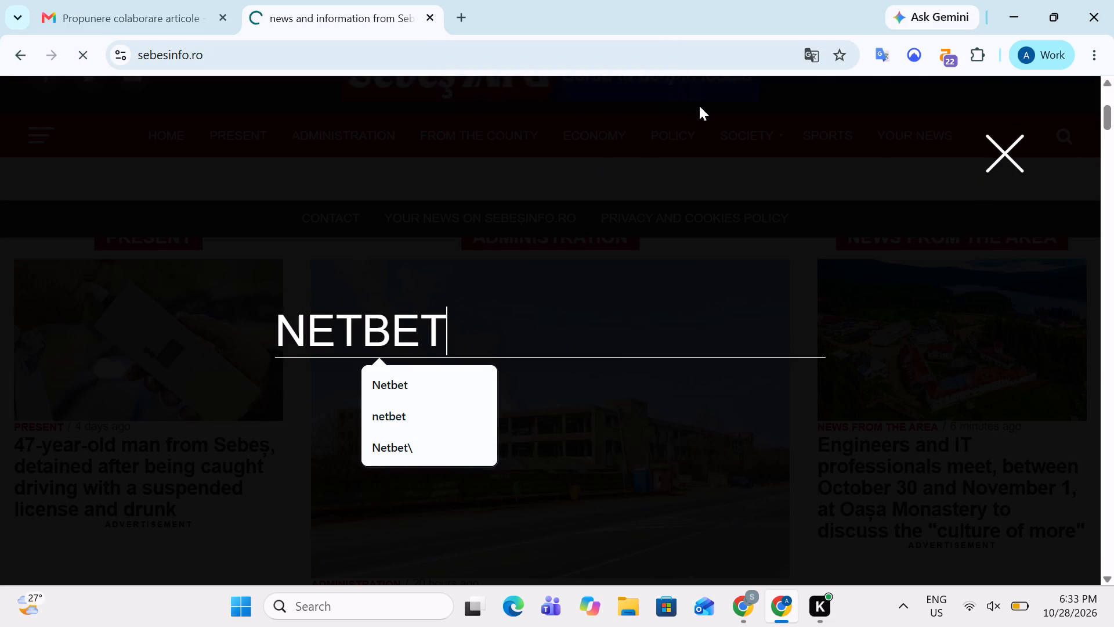
Check sebesinfo.ro's Ahrefs metrics and record DR 22 and traffic 375 in its New Master Sheet row.
{"action": "left_click", "coordinate": [950, 62]}
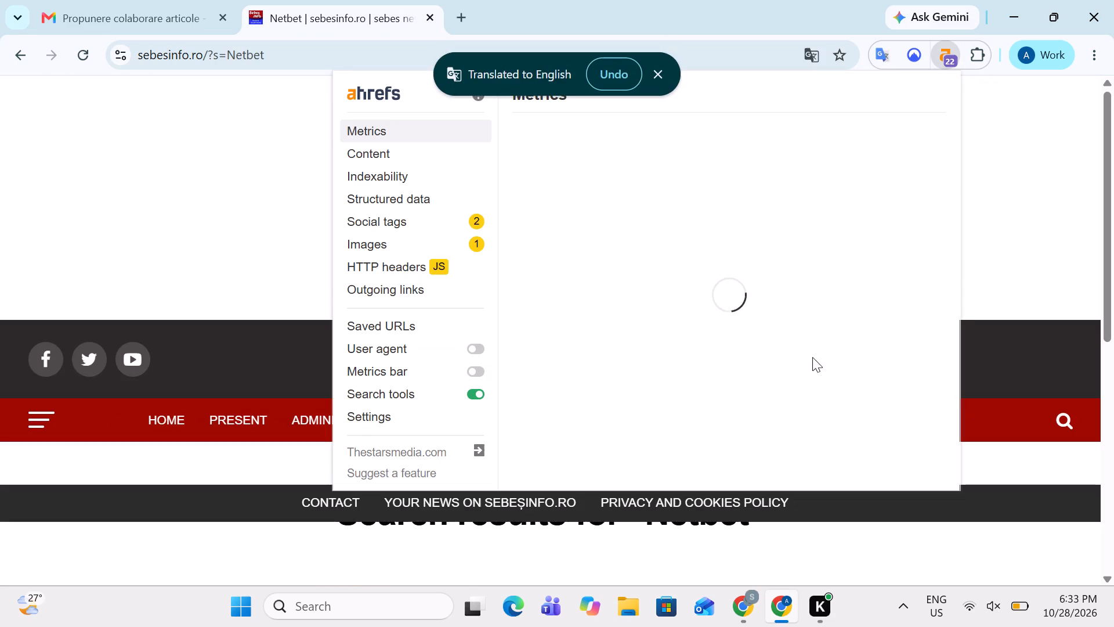
{"action": "key", "text": "alt+Tab"}
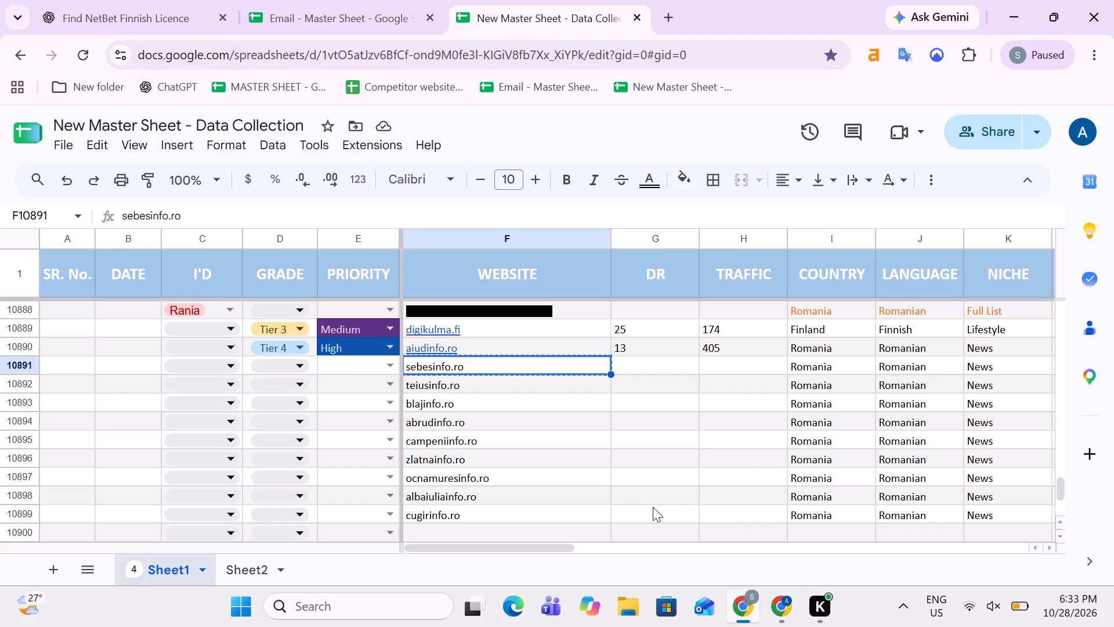
{"action": "key", "text": "Right"}
{"action": "type", "text": "22"}
{"action": "key", "text": "Right"}
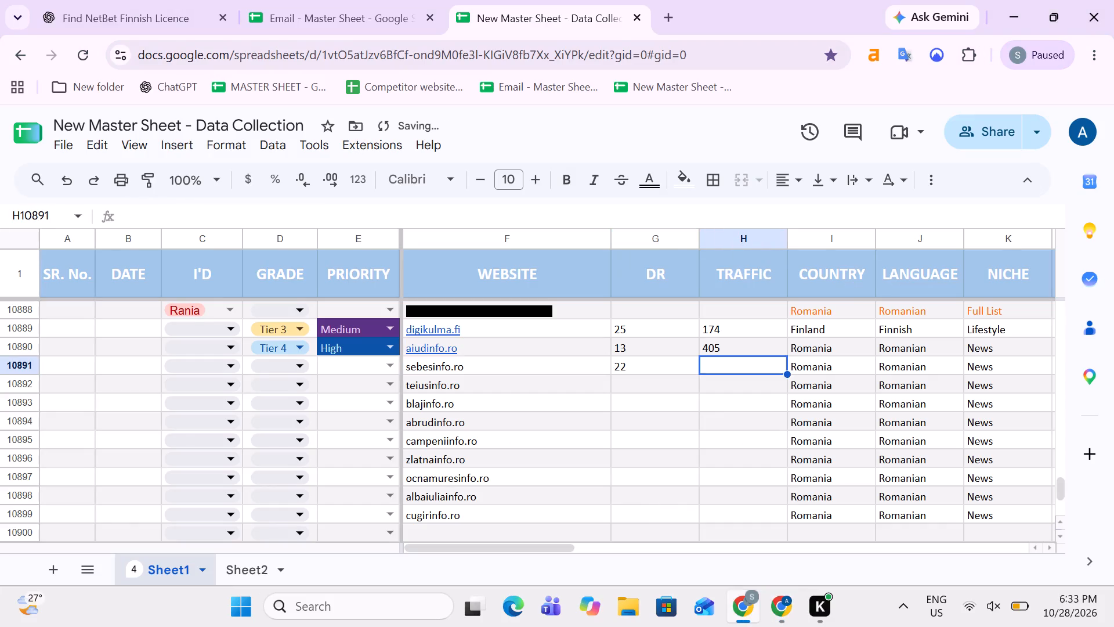
{"action": "type", "text": "375"}
Review sebesinfo.ro's Netbet search results, and set the site's WEBSITE TYPE to Unique in row 10891.
{"action": "key", "text": "Right"}
{"action": "key", "text": "Right"}
{"action": "key", "text": "Right"}
{"action": "key", "text": "Right"}
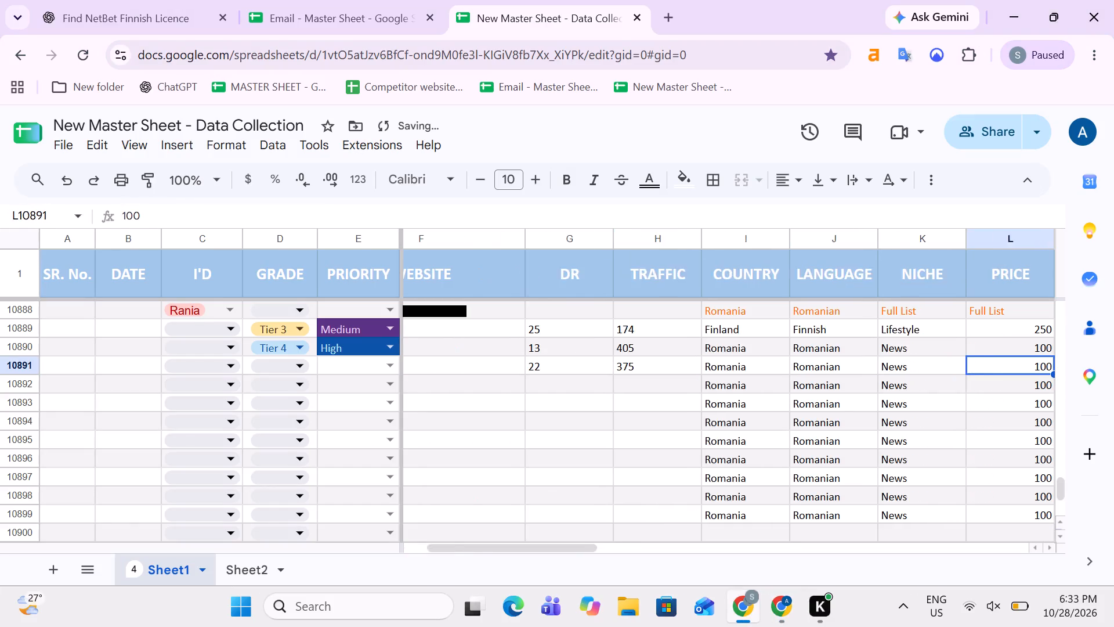
{"action": "key", "text": "Right"}
{"action": "key", "text": "Right"}
{"action": "key", "text": "Right"}
{"action": "key", "text": "Right"}
{"action": "key", "text": "alt+Tab"}
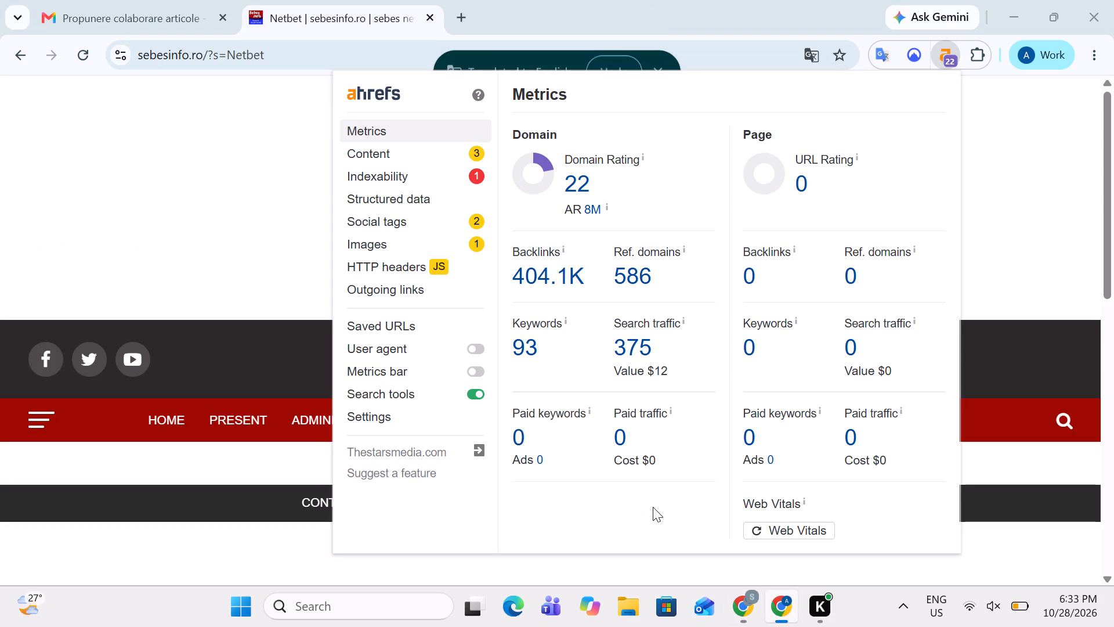
{"action": "left_click", "coordinate": [0, 260]}
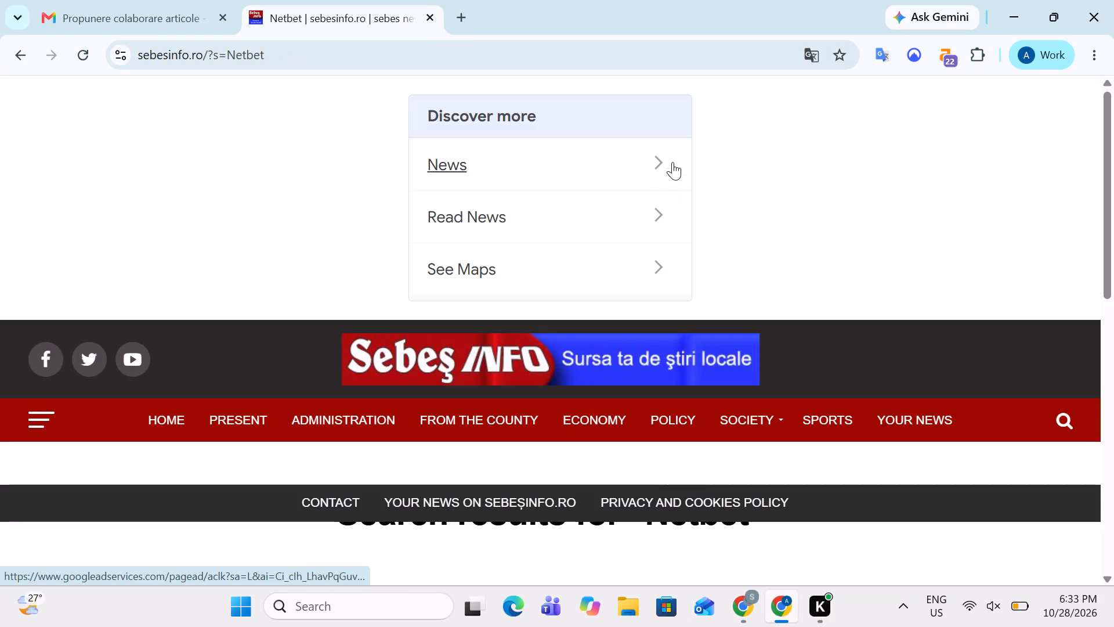
{"action": "scroll", "coordinate": [521, 314], "scroll_direction": "down", "scroll_amount": 4}
{"action": "scroll", "coordinate": [443, 392], "scroll_direction": "down", "scroll_amount": 2}
{"action": "key", "text": "alt+Tab"}
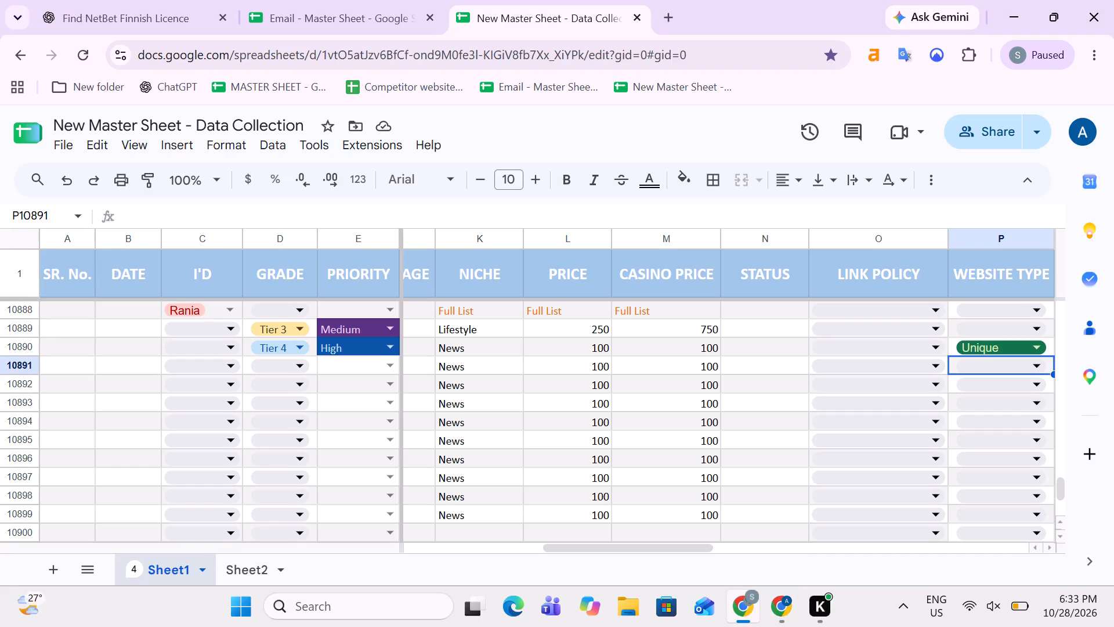
{"action": "key", "text": "u"}
{"action": "key", "text": "Tab"}
Set the PRIORITY of sebesinfo.ro in row 10891 to High.
{"action": "key", "text": "Left"}
{"action": "key", "text": "Left"}
{"action": "key", "text": "Left"}
{"action": "key", "text": "Left"}
{"action": "key", "text": "Left"}
{"action": "key", "text": "Left"}
{"action": "key", "text": "Left"}
{"action": "key", "text": "Left"}
{"action": "key", "text": "Left"}
{"action": "key", "text": "Left"}
{"action": "key", "text": "Left"}
{"action": "key", "text": "Left"}
{"action": "key", "text": "Left"}
{"action": "key", "text": "Left"}
{"action": "key", "text": "Left"}
{"action": "key", "text": "Left"}
{"action": "key", "text": "Left"}
{"action": "key", "text": "Left"}
{"action": "key", "text": "Right"}
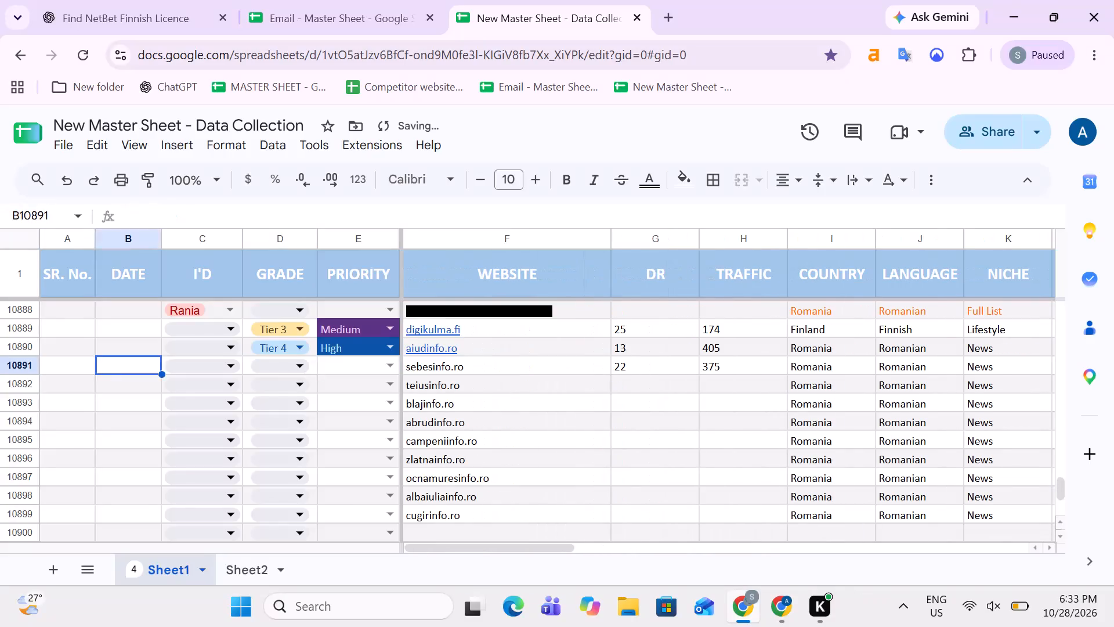
{"action": "key", "text": "Right"}
{"action": "key", "text": "Right"}
{"action": "key", "text": "Right"}
{"action": "key", "text": "Right"}
{"action": "key", "text": "Left"}
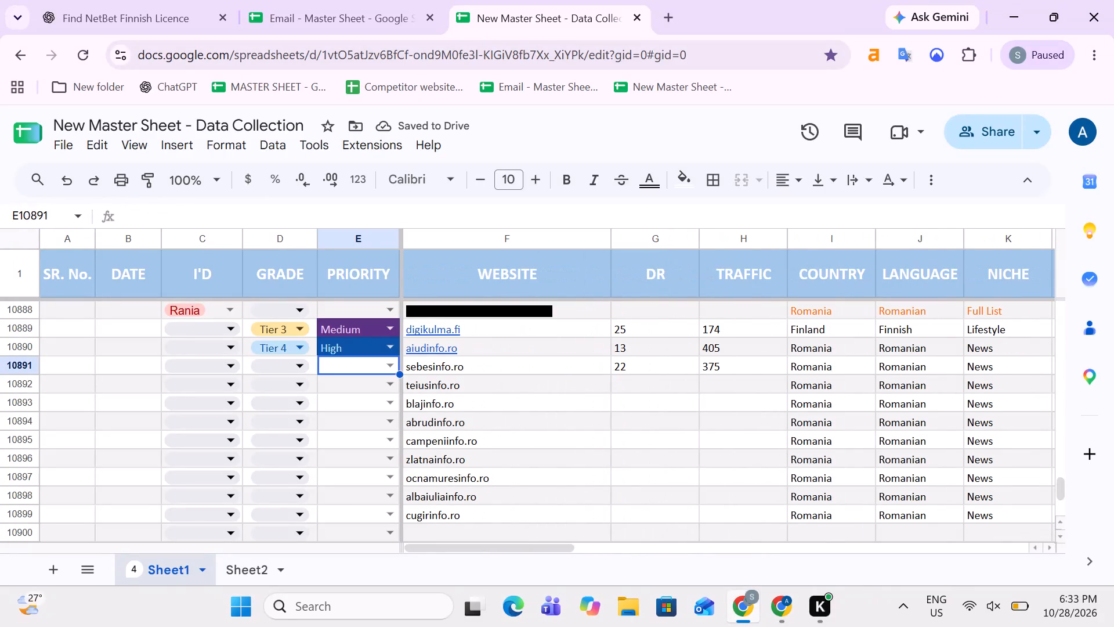
{"action": "key", "text": "h"}
{"action": "key", "text": "Down"}
{"action": "key", "text": "Return"}
Copy teiusinfo.ro from the WEBSITE column and open the site in the tab showing sebesinfo.ro.
{"action": "key", "text": "Right"}
{"action": "key", "text": "ctrl+c"}
{"action": "key", "text": "alt+Tab"}
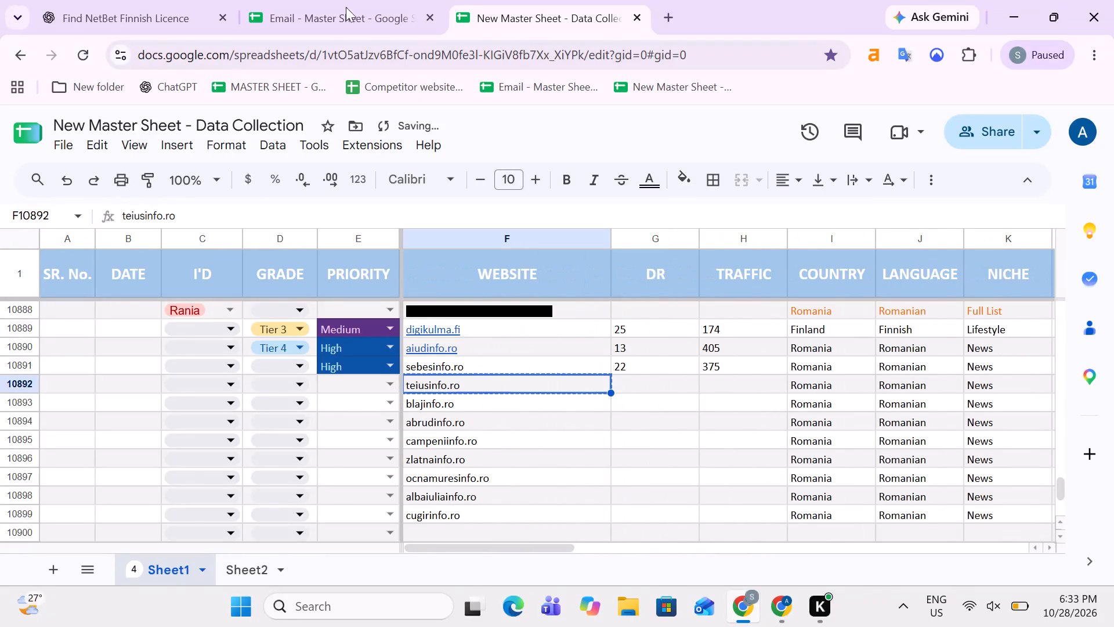
{"action": "left_click", "coordinate": [432, 57]}
{"action": "key", "text": "ctrl+v"}
{"action": "key", "text": "Return"}
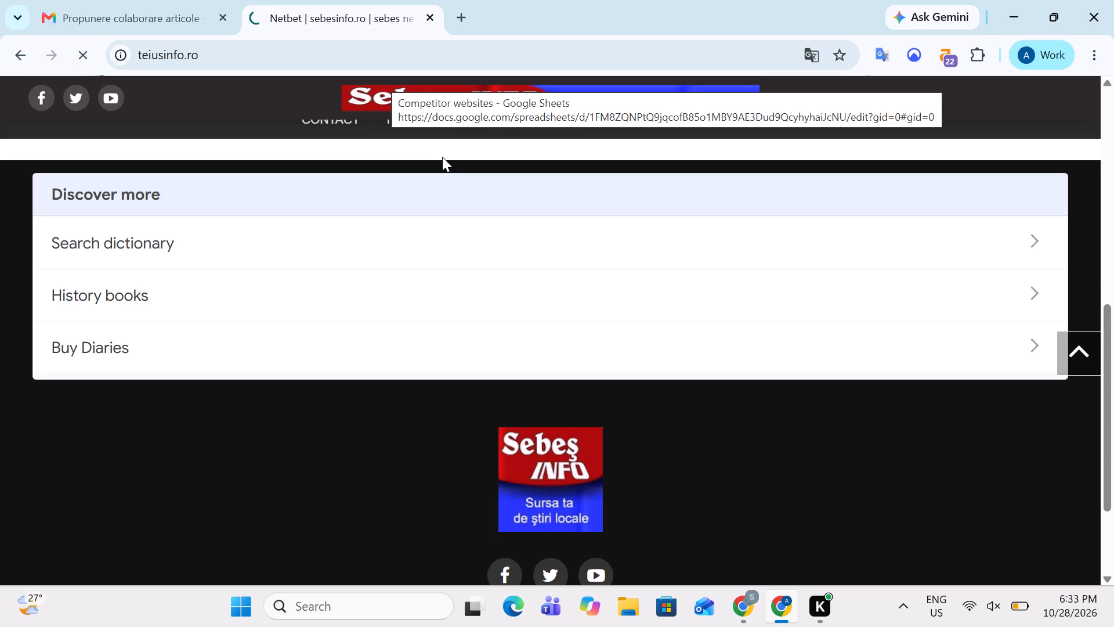
Search teiusinfo.ro for "Netbet".
{"action": "scroll", "coordinate": [481, 301], "scroll_direction": "down", "scroll_amount": 2}
{"action": "scroll", "coordinate": [860, 318], "scroll_direction": "up", "scroll_amount": 4}
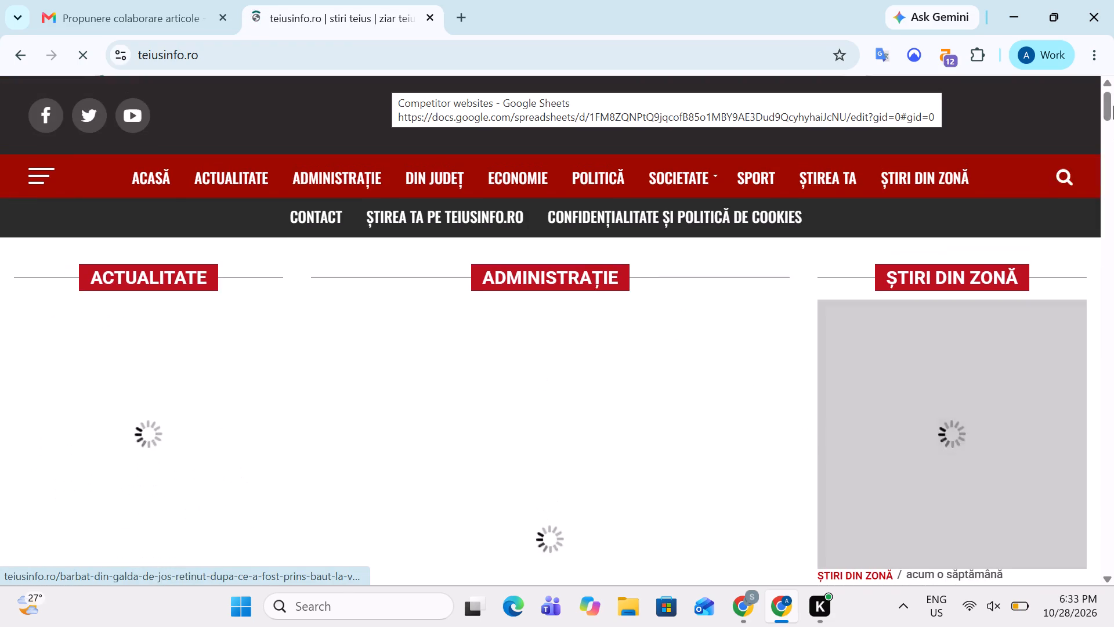
{"action": "scroll", "coordinate": [989, 377], "scroll_direction": "down", "scroll_amount": 1}
{"action": "left_click", "coordinate": [1068, 336]}
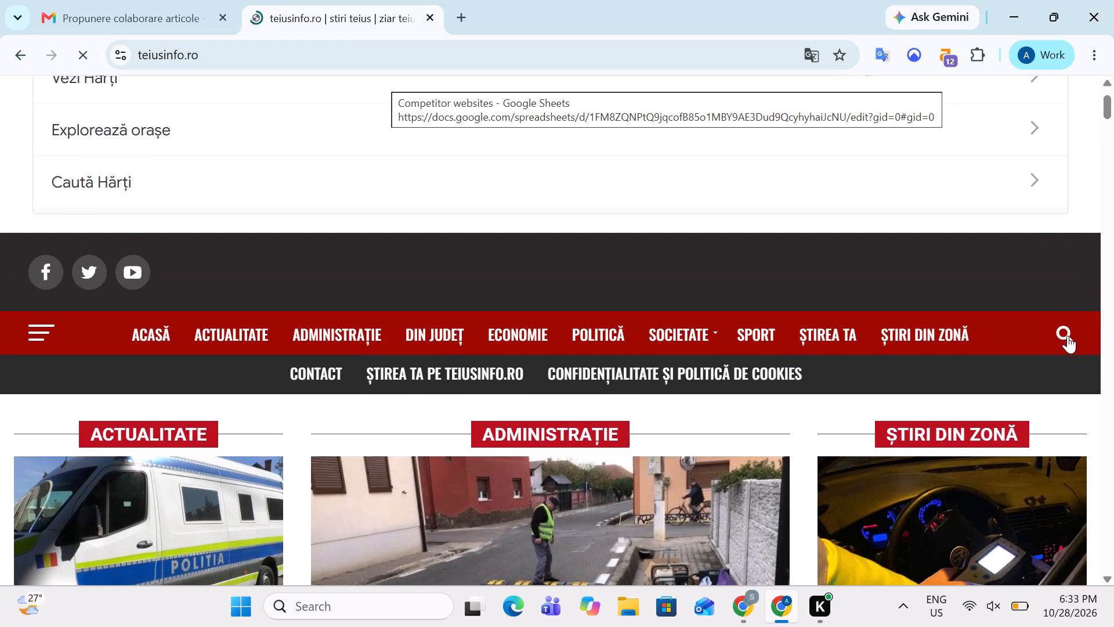
{"action": "left_click", "coordinate": [469, 326]}
{"action": "type", "text": "Netbet"}
{"action": "key", "text": "Return"}
Check teiusinfo.ro's Ahrefs metrics and record DR 12 and traffic 4 in its New Master Sheet row.
{"action": "left_click", "coordinate": [950, 64]}
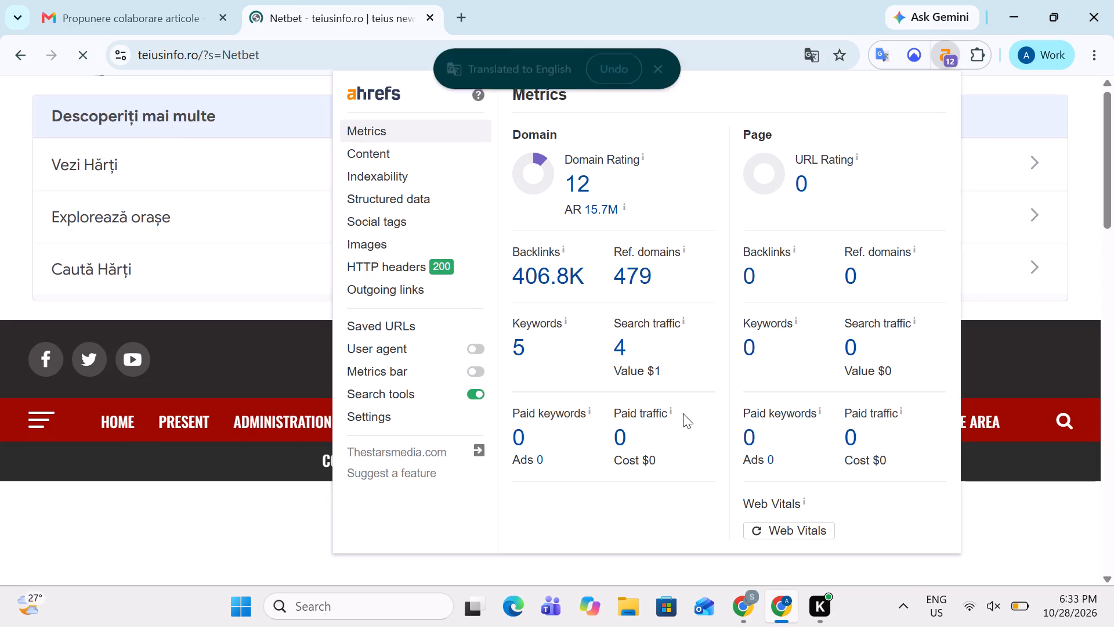
{"action": "key", "text": "alt+Tab"}
{"action": "key", "text": "Right"}
{"action": "type", "text": "12"}
{"action": "key", "text": "Right"}
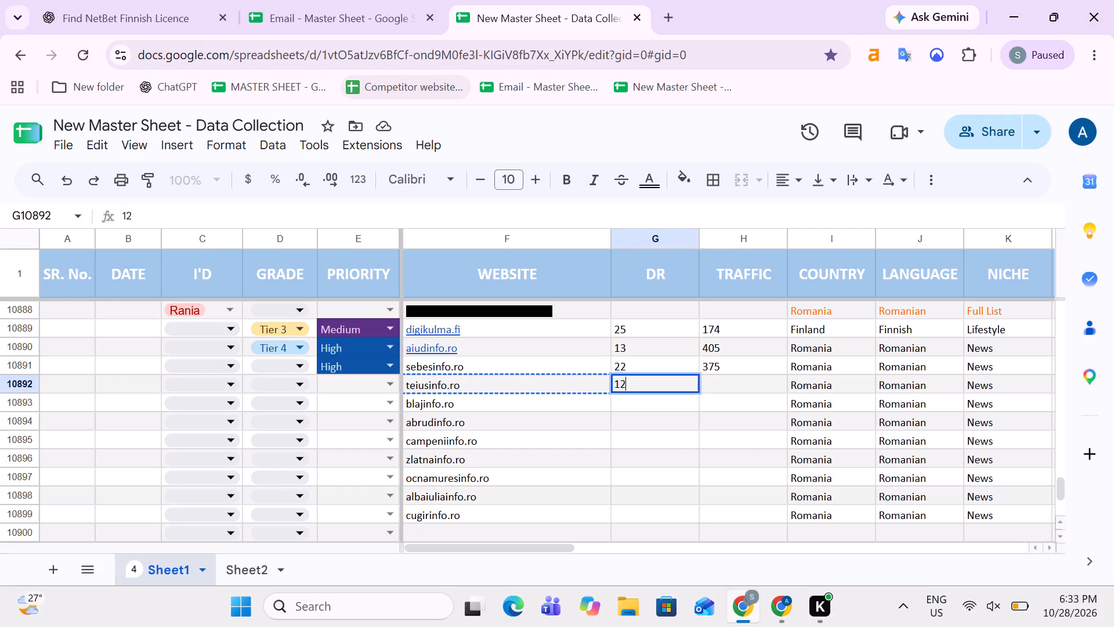
{"action": "key", "text": "4"}
{"action": "key", "text": "Right"}
Go to teiusinfo.ro's WEBSITE TYPE cell in row 10892, and examine the site's Netbet search results, dismissing the ads.
{"action": "key", "text": "Right"}
{"action": "key", "text": "Right"}
{"action": "key", "text": "Right"}
{"action": "key", "text": "Right"}
{"action": "key", "text": "Right"}
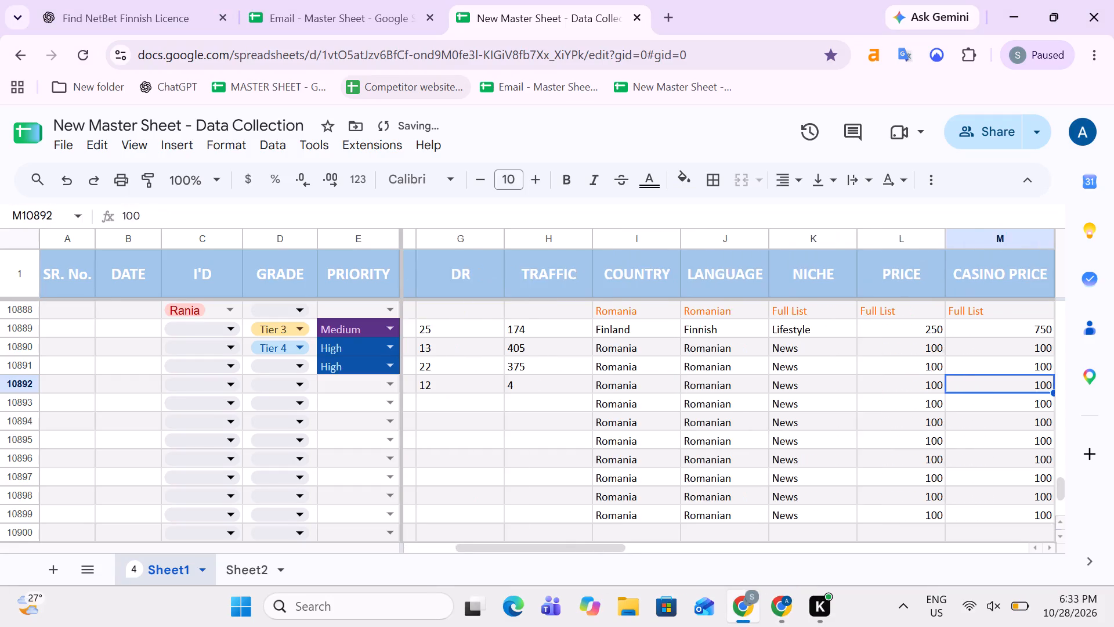
{"action": "key", "text": "Right"}
{"action": "key", "text": "Right"}
{"action": "key", "text": "alt+Tab"}
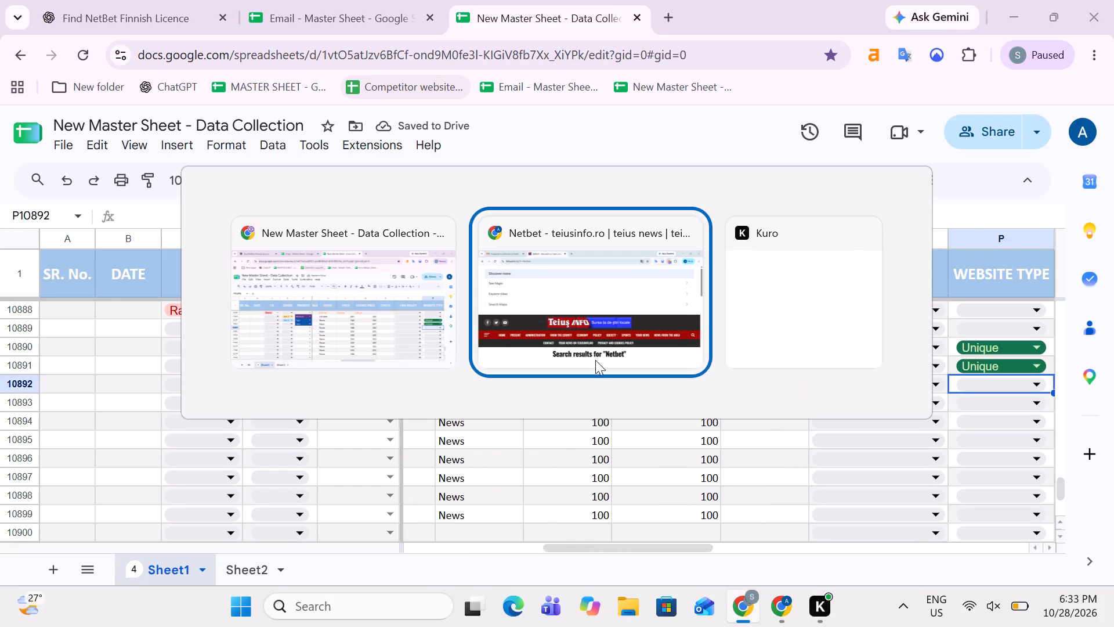
{"action": "left_click", "coordinate": [588, 320]}
{"action": "scroll", "coordinate": [566, 369], "scroll_direction": "down", "scroll_amount": 5}
{"action": "left_click", "coordinate": [3, 511]}
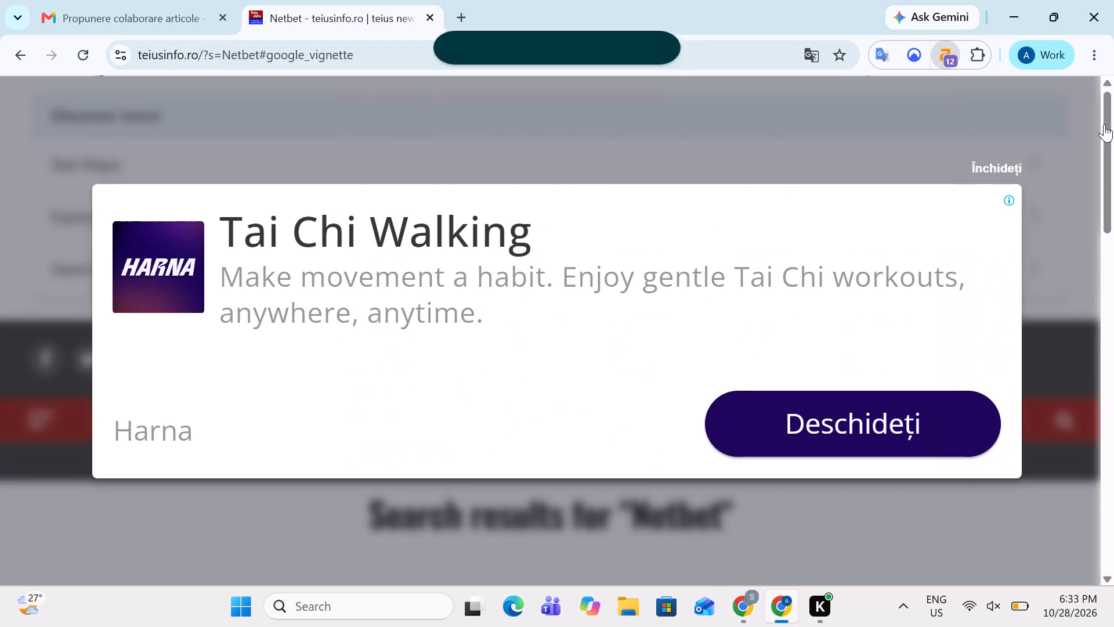
{"action": "left_click", "coordinate": [989, 161]}
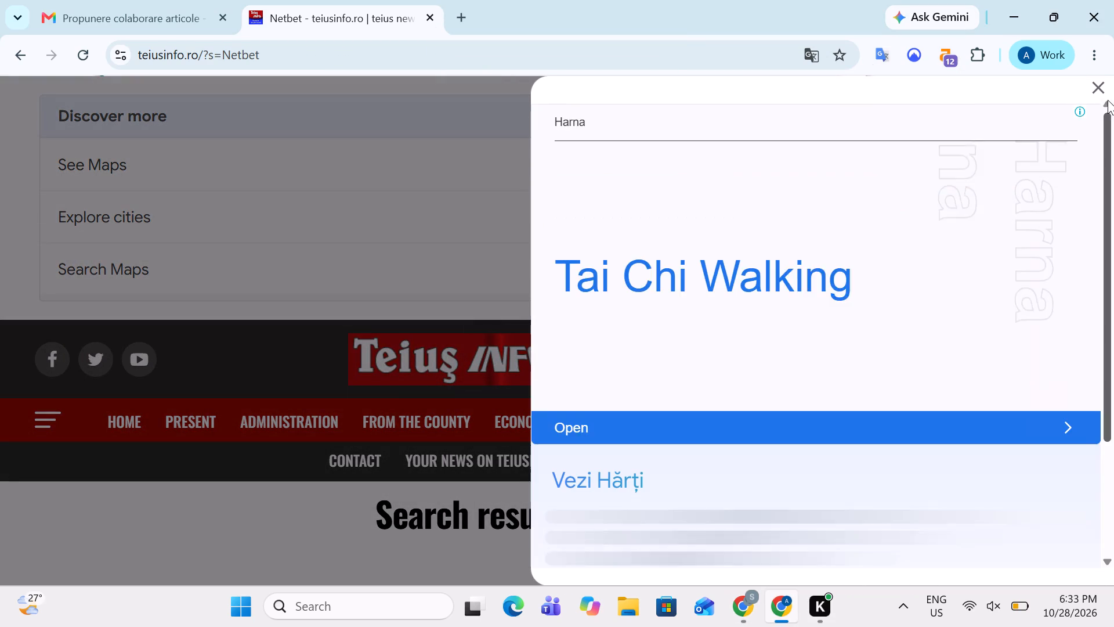
{"action": "left_click", "coordinate": [1101, 89]}
{"action": "scroll", "coordinate": [415, 373], "scroll_direction": "down", "scroll_amount": 9}
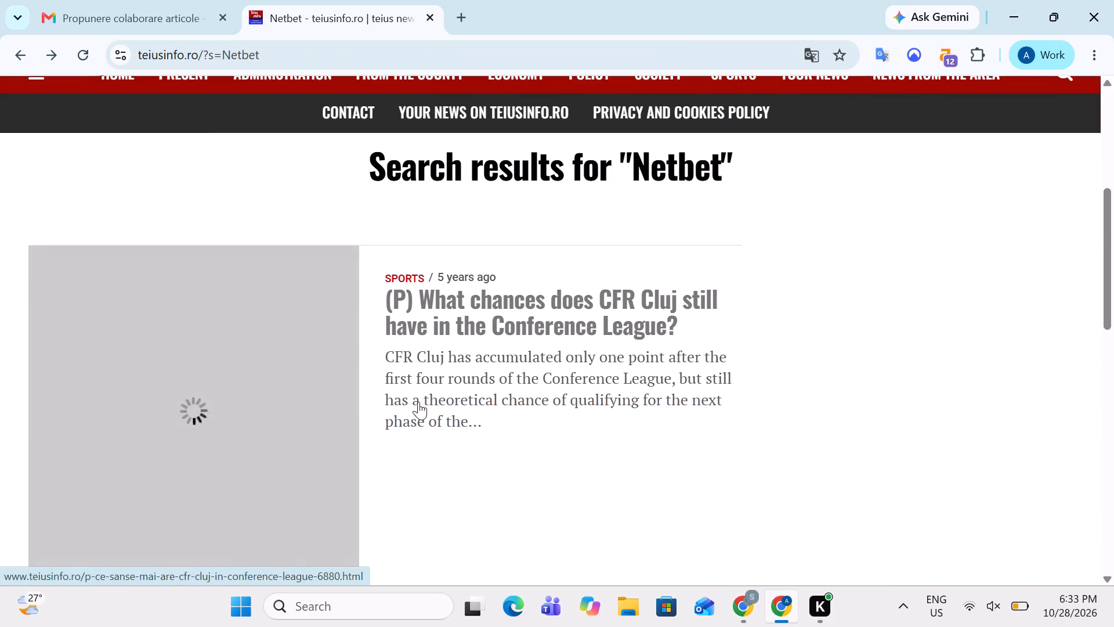
Examine the CFR Cluj Conference League article from teiusinfo.ro's Netbet results for a NetBet link.
{"action": "left_click", "coordinate": [554, 305], "text": "ctrl"}
{"action": "left_click", "coordinate": [441, 0]}
{"action": "left_click", "coordinate": [489, 2]}
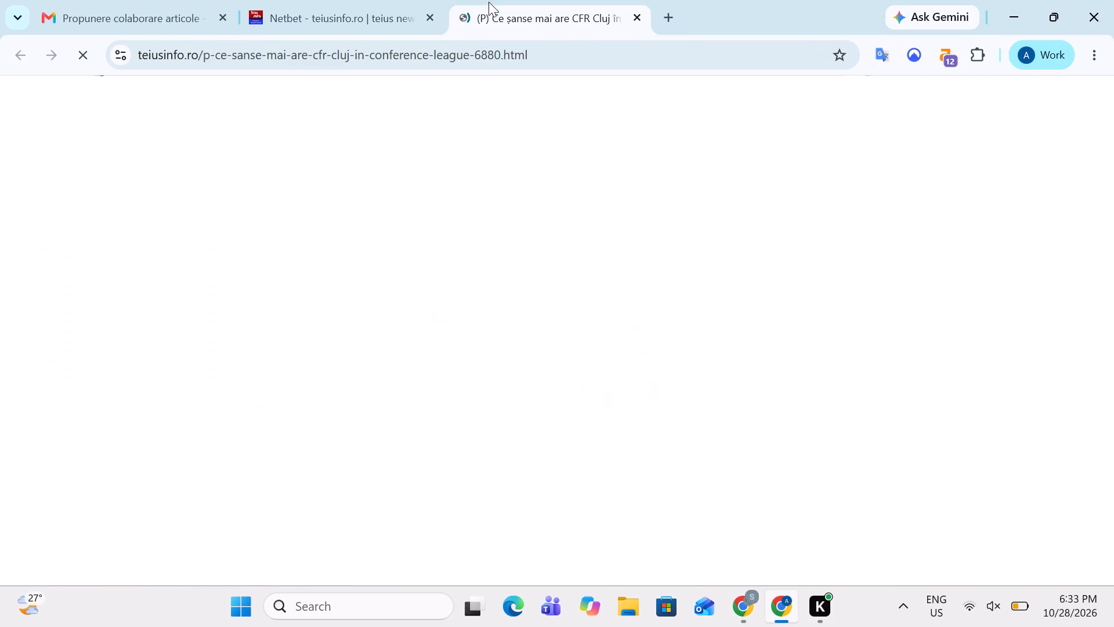
{"action": "scroll", "coordinate": [436, 446], "scroll_direction": "down", "scroll_amount": 6}
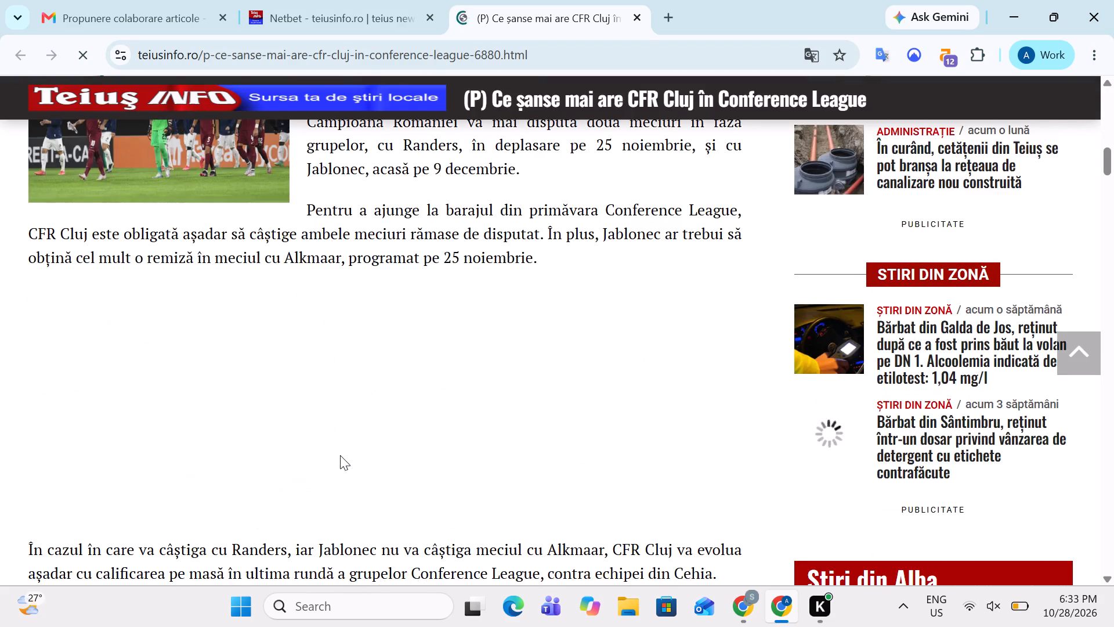
{"action": "scroll", "coordinate": [353, 479], "scroll_direction": "down", "scroll_amount": 2}
{"action": "scroll", "coordinate": [377, 437], "scroll_direction": "down", "scroll_amount": 3}
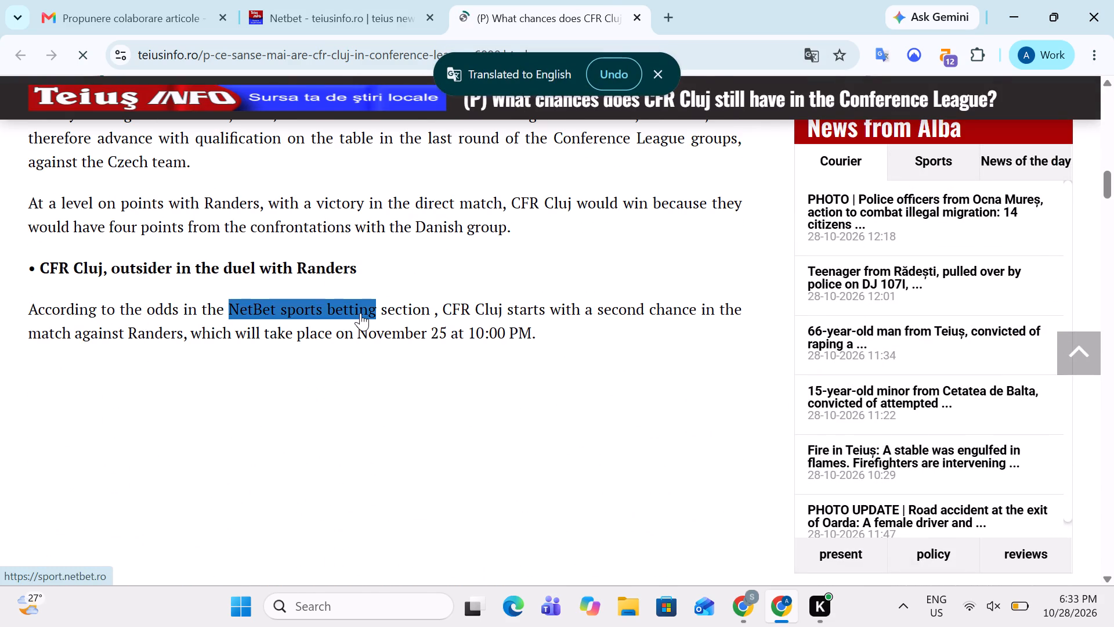
{"action": "left_click", "coordinate": [638, 15]}
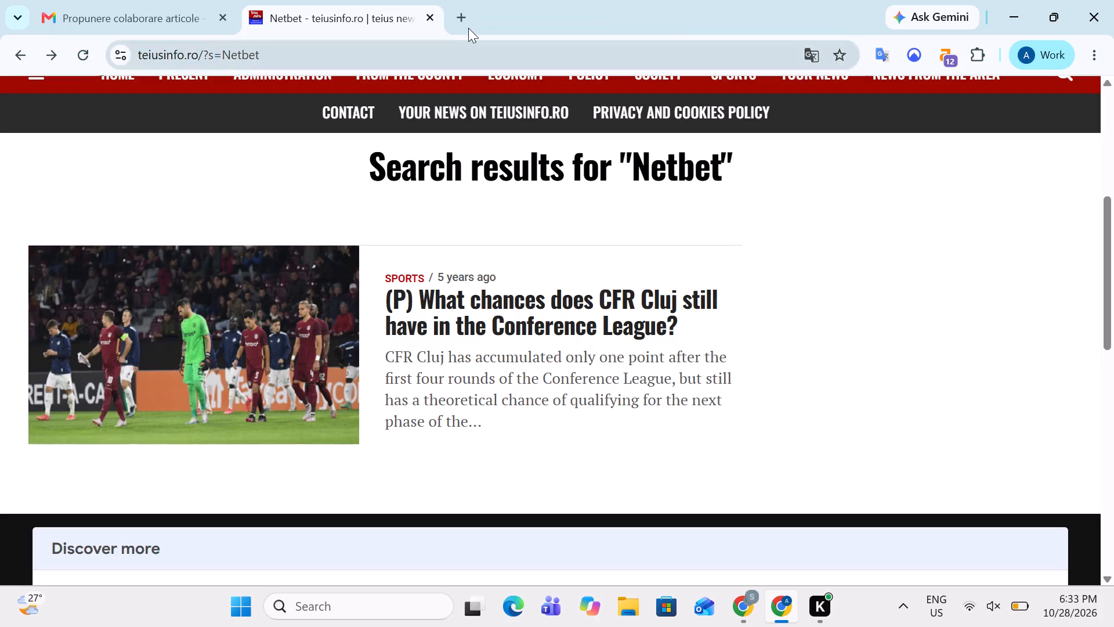
{"action": "left_click", "coordinate": [433, 19]}
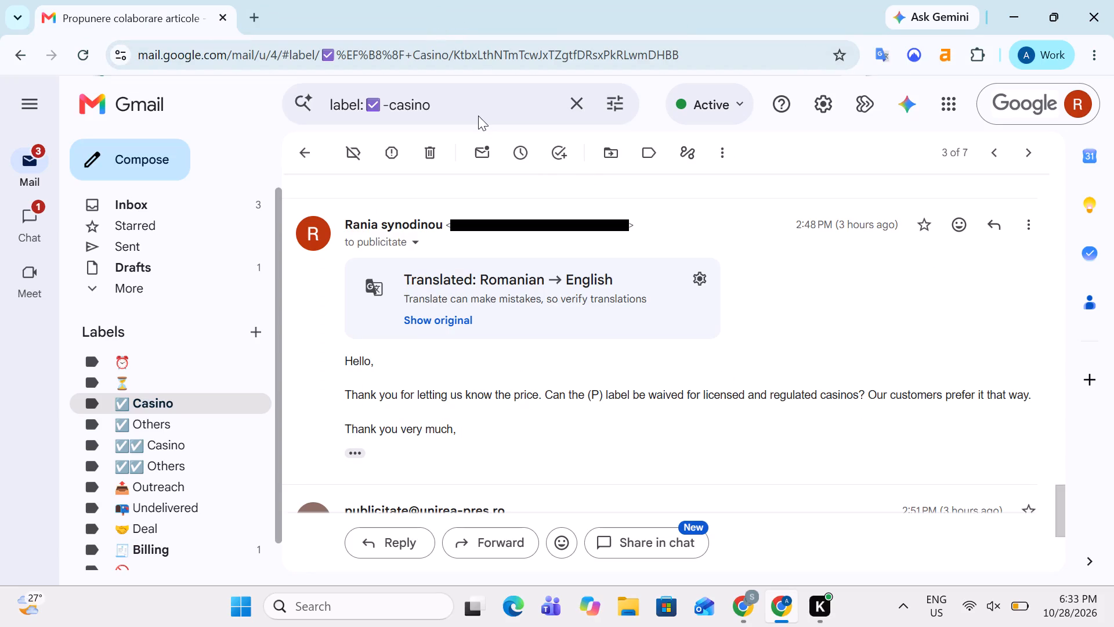
{"action": "key", "text": "ctrl+shift+t"}
Set the PRIORITY of teiusinfo.ro in row 10892 of the New Master Sheet to Medium.
{"action": "key", "text": "alt+Tab"}
{"action": "key", "text": "Left"}
{"action": "key", "text": "Left"}
{"action": "key", "text": "Left"}
{"action": "key", "text": "Left"}
{"action": "key", "text": "Left"}
{"action": "key", "text": "Left"}
{"action": "key", "text": "Left"}
{"action": "key", "text": "Left"}
{"action": "key", "text": "Left"}
{"action": "key", "text": "Left"}
{"action": "key", "text": "Left"}
{"action": "key", "text": "Left"}
{"action": "key", "text": "Left"}
{"action": "key", "text": "Left"}
{"action": "key", "text": "Left"}
{"action": "key", "text": "Left"}
{"action": "key", "text": "Left"}
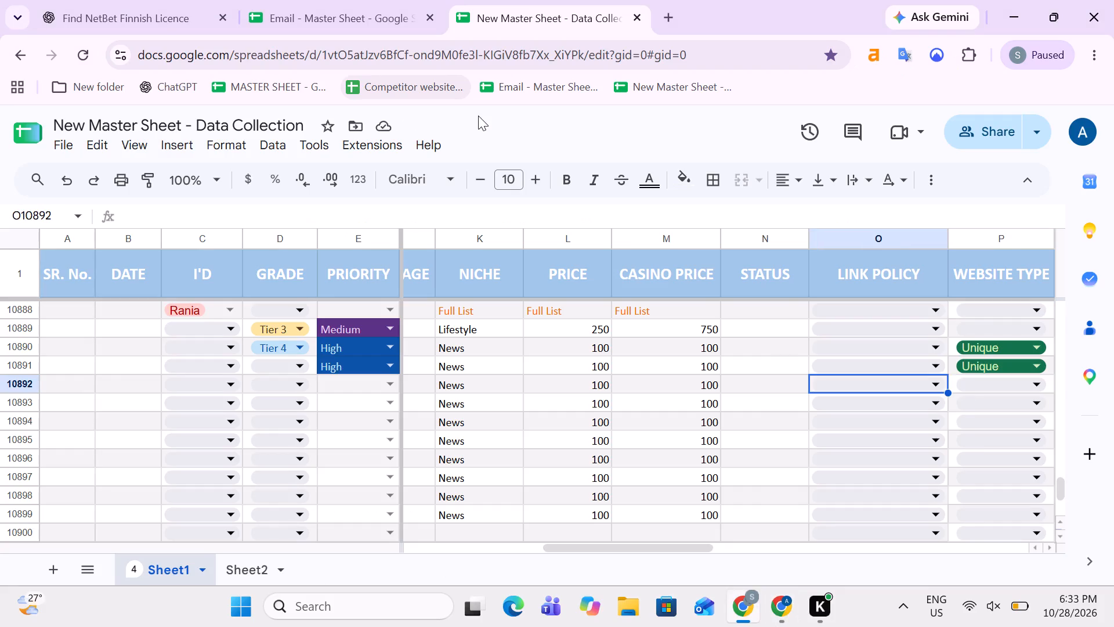
{"action": "key", "text": "Right"}
{"action": "key", "text": "Right"}
{"action": "key", "text": "Right"}
{"action": "key", "text": "Right"}
{"action": "key", "text": "m"}
{"action": "key", "text": "Down"}
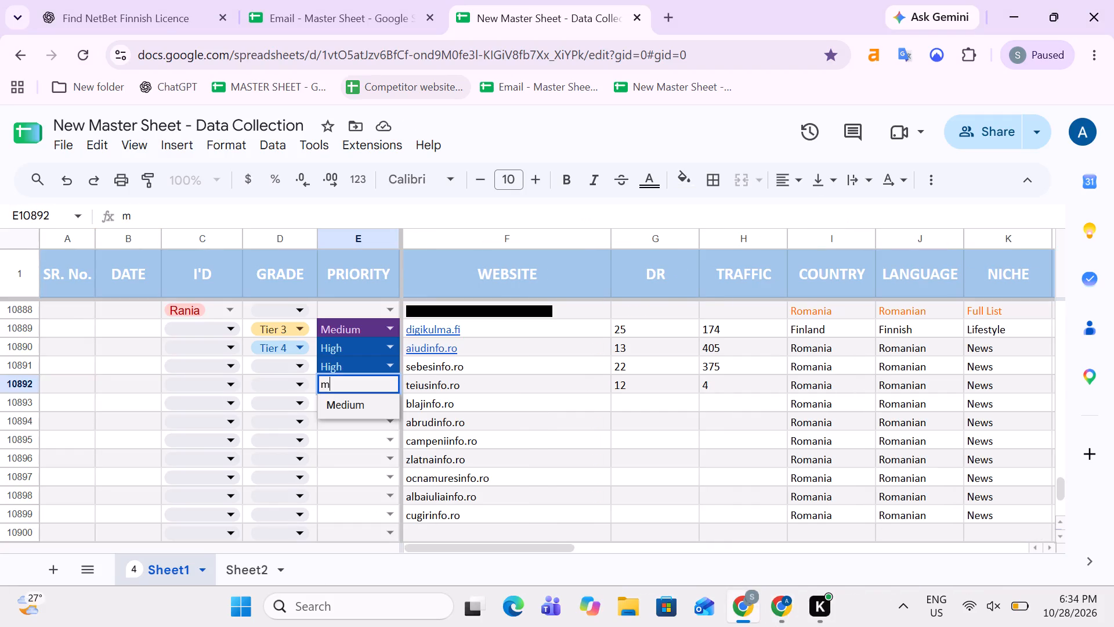
{"action": "key", "text": "Return"}
{"action": "key", "text": "Up"}
Set the GRADE of teiusinfo.ro in row 10892 to Tier 4.
{"action": "key", "text": "Left"}
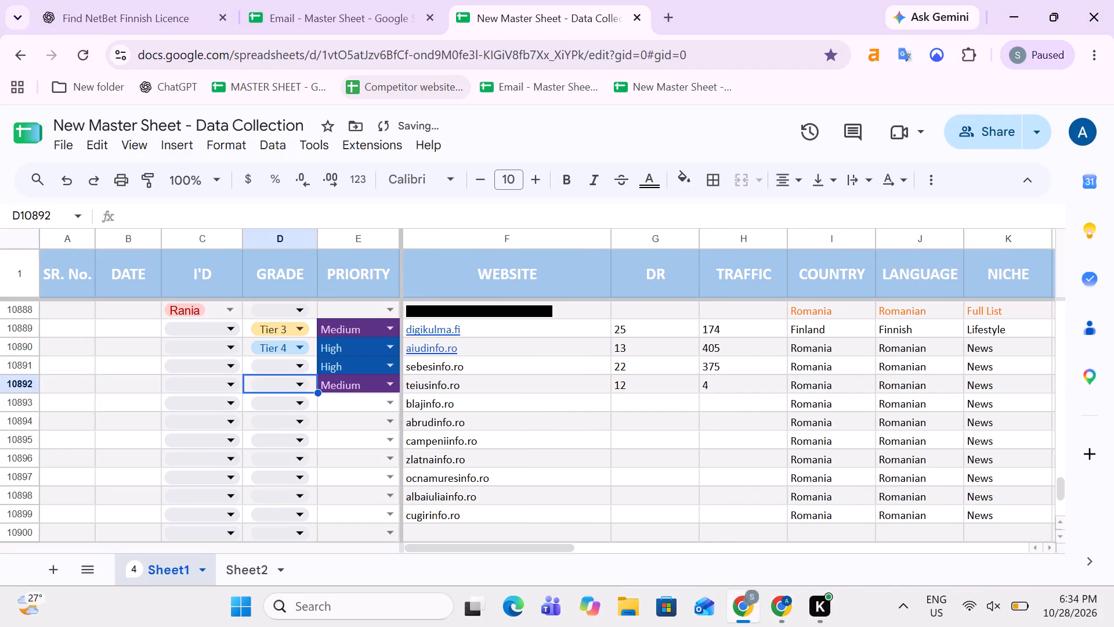
{"action": "key", "text": "t"}
{"action": "key", "text": "Up"}
{"action": "key", "text": "Return"}
{"action": "key", "text": "Up"}
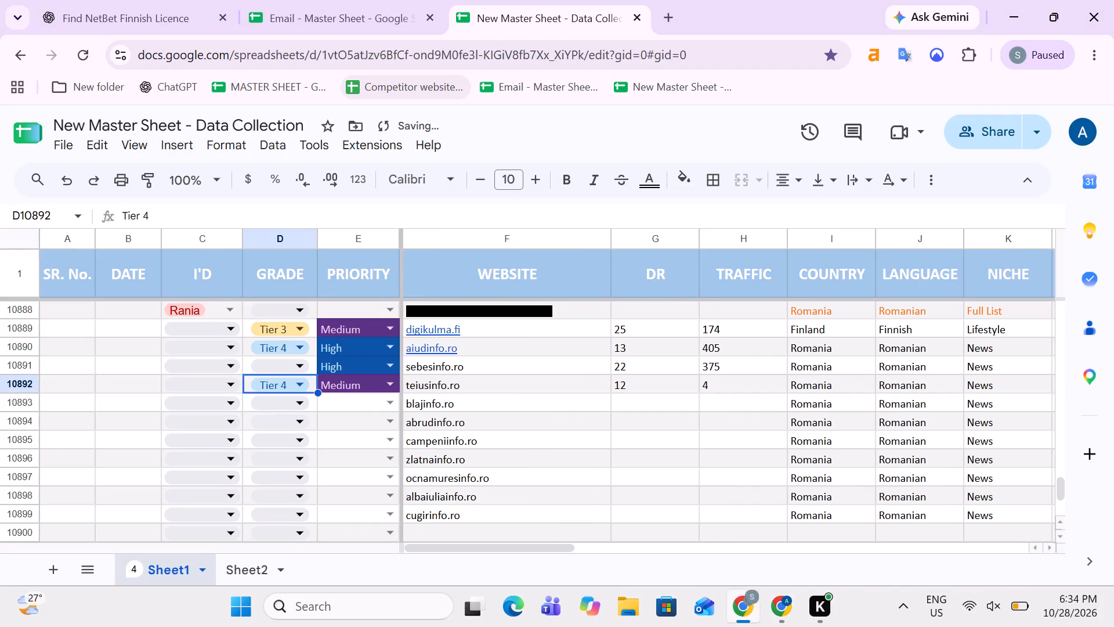
Set the GRADE of sebesinfo.ro in row 10891 to Tier 3.
{"action": "key", "text": "Up"}
{"action": "key", "text": "Right"}
{"action": "key", "text": "Left"}
{"action": "key", "text": "t"}
{"action": "key", "text": "Up"}
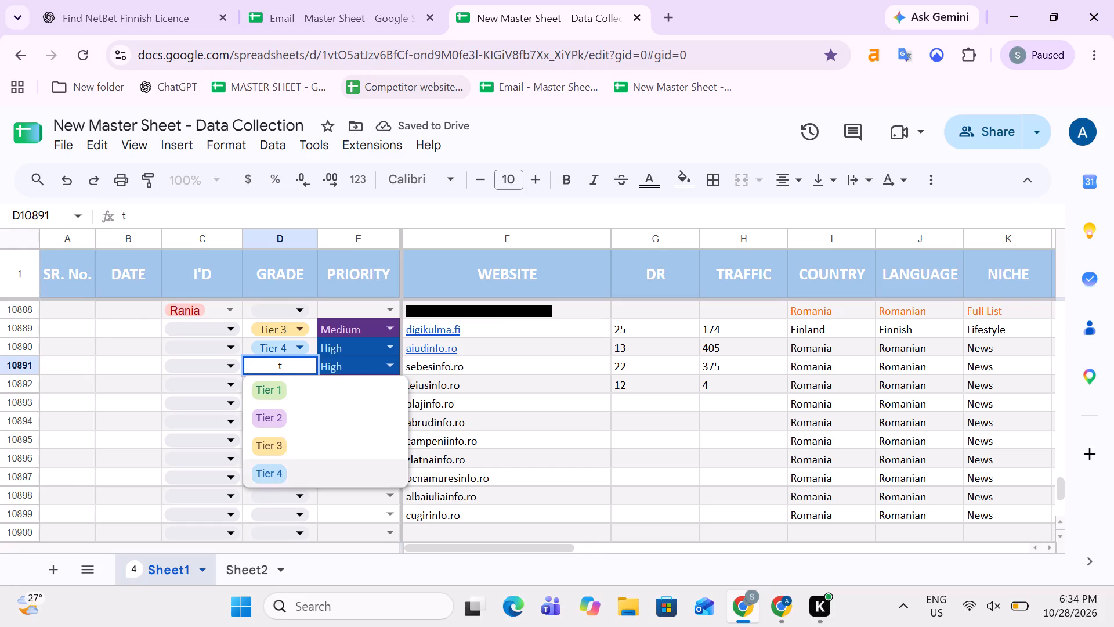
{"action": "key", "text": "Up"}
{"action": "key", "text": "Return"}
{"action": "key", "text": "Up"}
Copy blajinfo.ro from the WEBSITE column and open the site in the tab showing teiusinfo.ro.
{"action": "key", "text": "Right"}
{"action": "key", "text": "Right"}
{"action": "key", "text": "Down"}
{"action": "key", "text": "Down"}
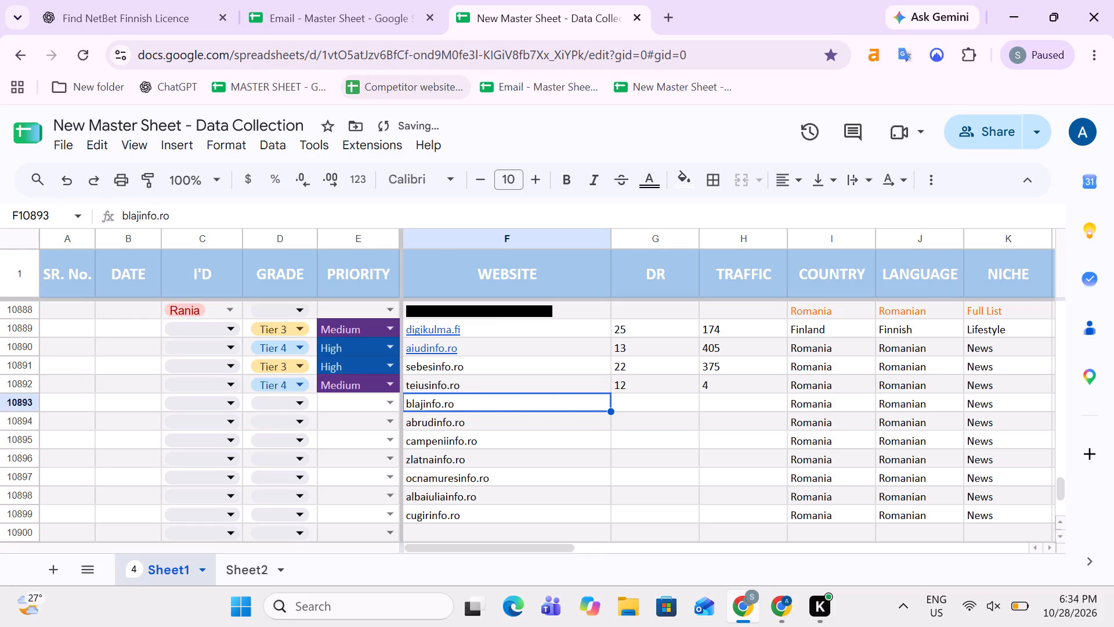
{"action": "key", "text": "ctrl+c"}
{"action": "key", "text": "alt+Tab"}
{"action": "left_click", "coordinate": [446, 52]}
{"action": "key", "text": "ctrl+v"}
{"action": "key", "text": "Return"}
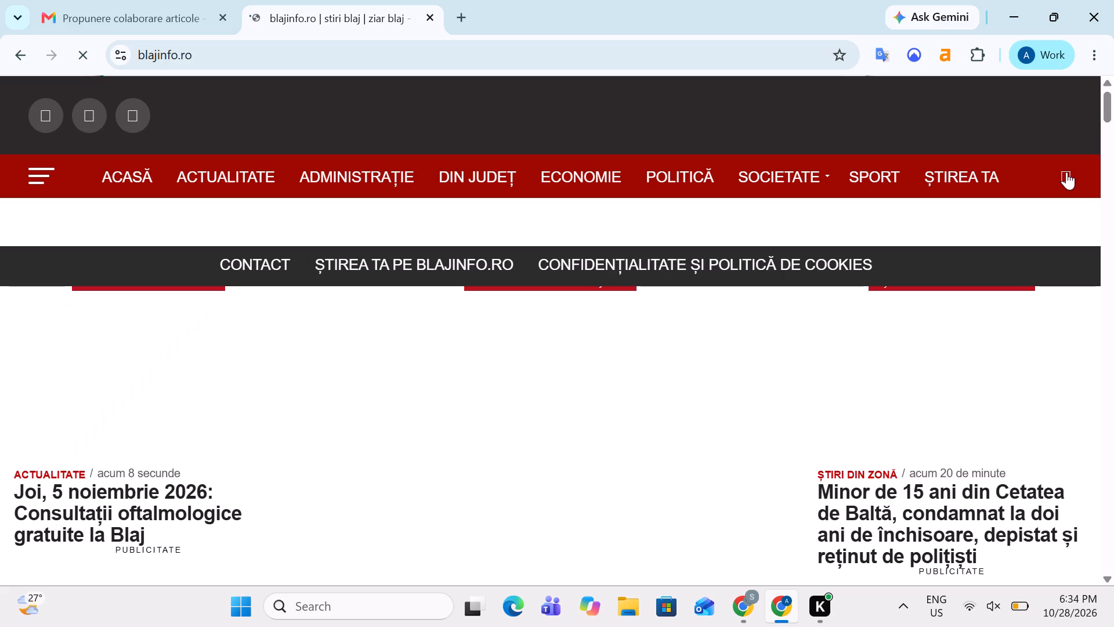
Search blajinfo.ro for "Netbet" and examine the search results.
{"action": "left_click", "coordinate": [1066, 172]}
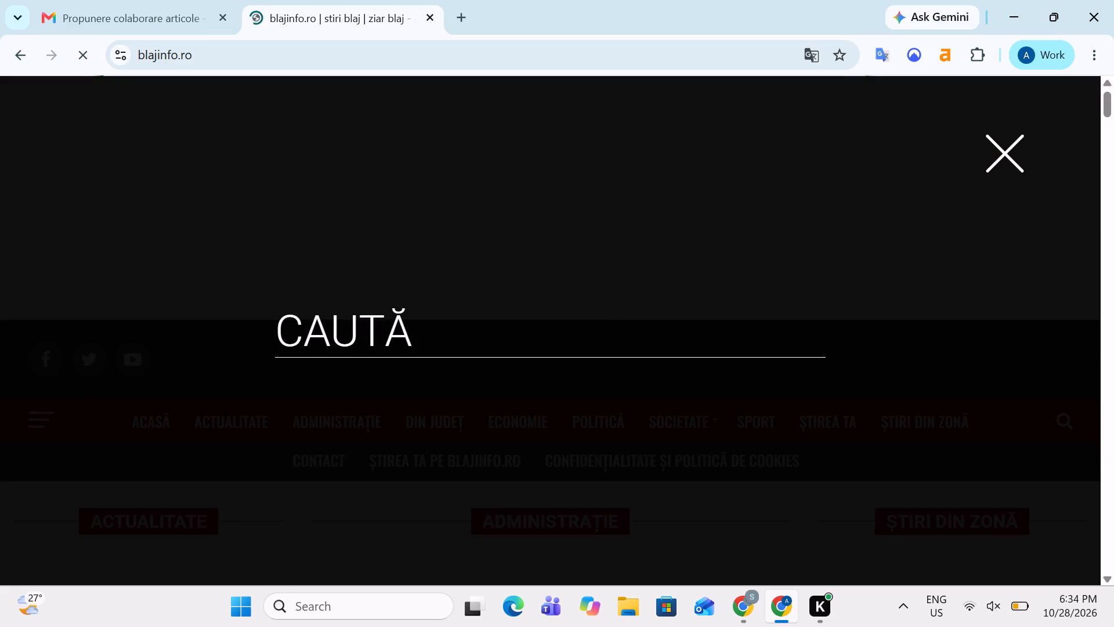
{"action": "left_click", "coordinate": [530, 347]}
{"action": "type", "text": "Netbet"}
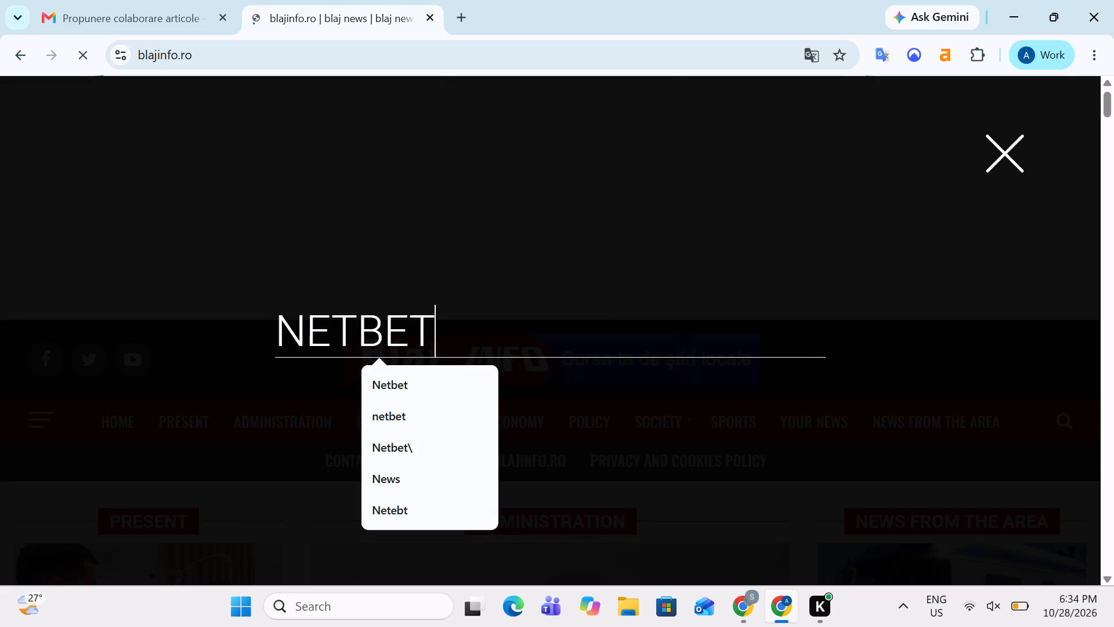
{"action": "key", "text": "Return"}
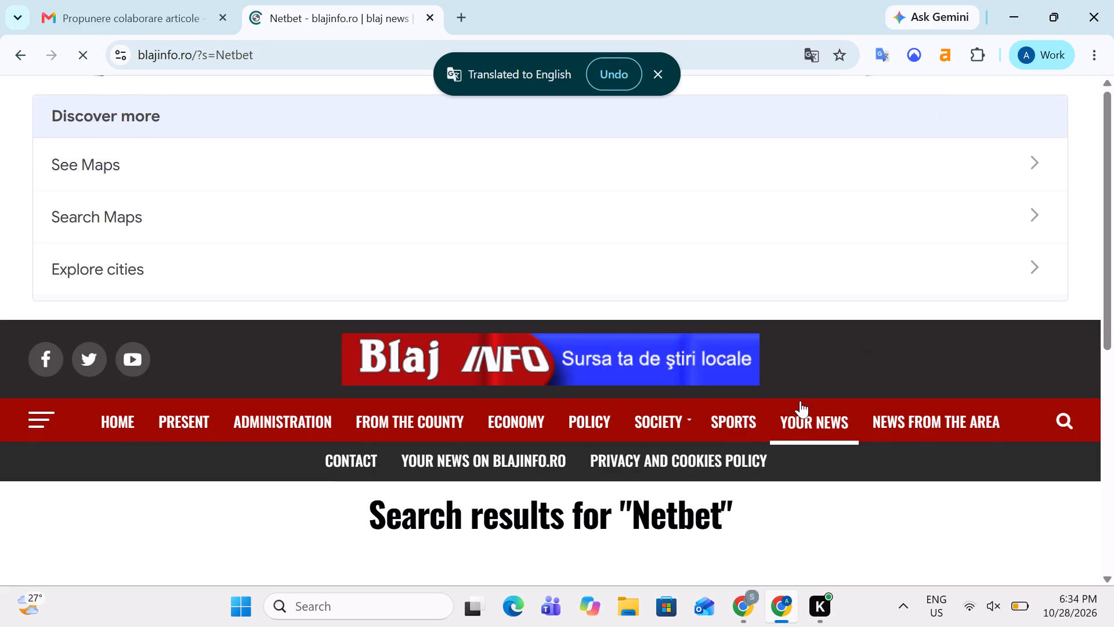
{"action": "scroll", "coordinate": [795, 390], "scroll_direction": "down", "scroll_amount": 5}
{"action": "scroll", "coordinate": [760, 307], "scroll_direction": "down", "scroll_amount": 3}
{"action": "scroll", "coordinate": [757, 325], "scroll_direction": "up", "scroll_amount": 8}
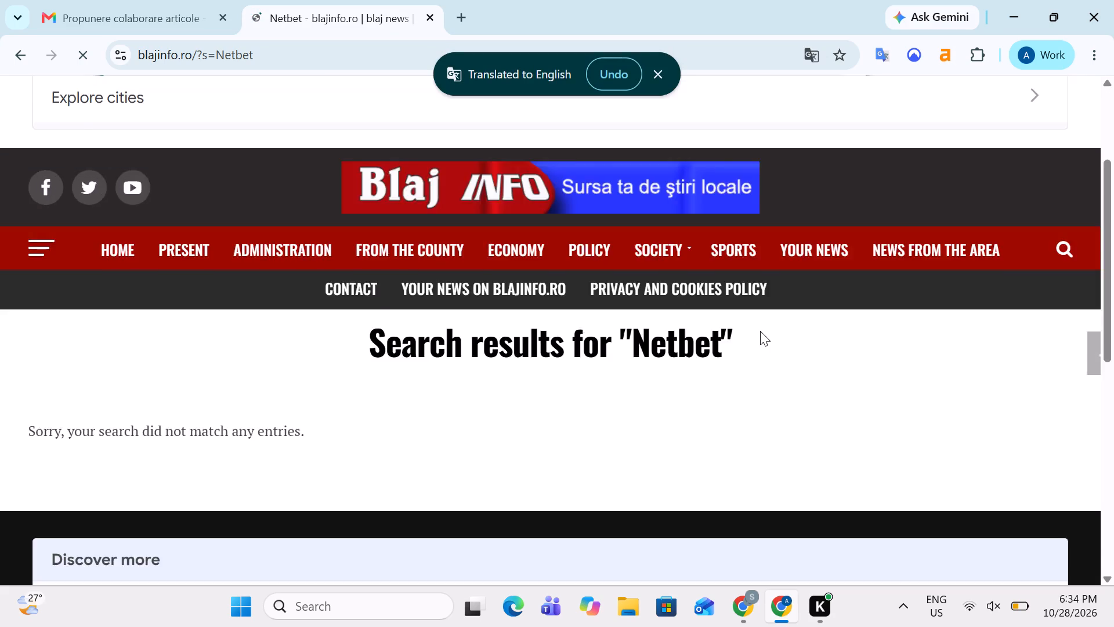
{"action": "scroll", "coordinate": [760, 331], "scroll_direction": "up", "scroll_amount": 3}
{"action": "scroll", "coordinate": [744, 296], "scroll_direction": "down", "scroll_amount": 3}
Check blajinfo.ro's Ahrefs metrics and record DR 15 and traffic 183 in its New Master Sheet row.
{"action": "left_click", "coordinate": [948, 56]}
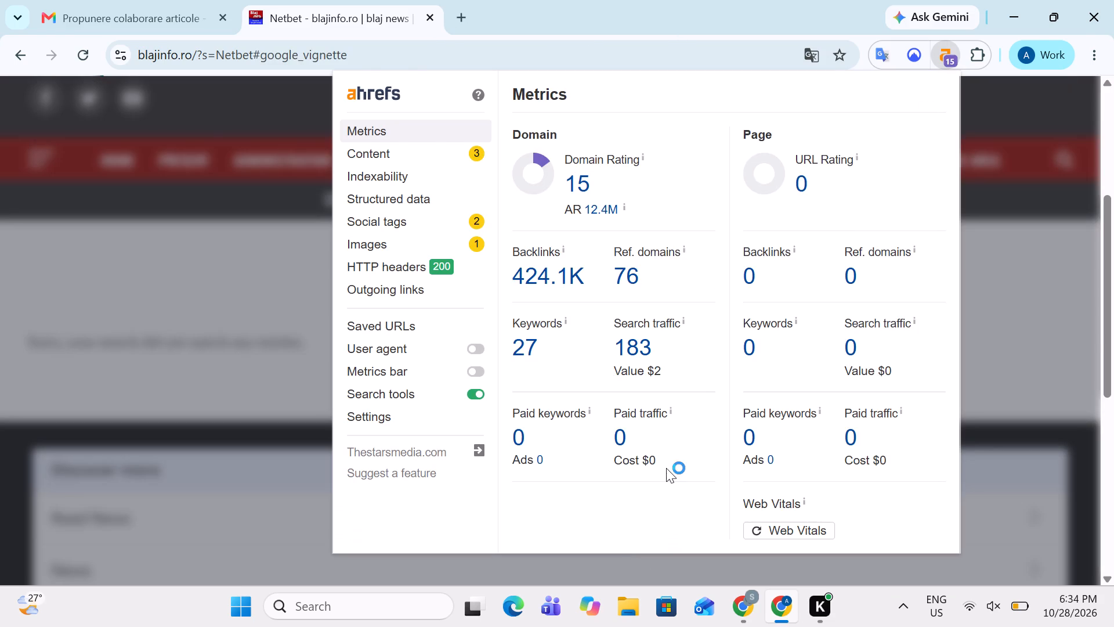
{"action": "key", "text": "alt+Tab"}
{"action": "key", "text": "Right"}
{"action": "type", "text": "15"}
{"action": "key", "text": "Right"}
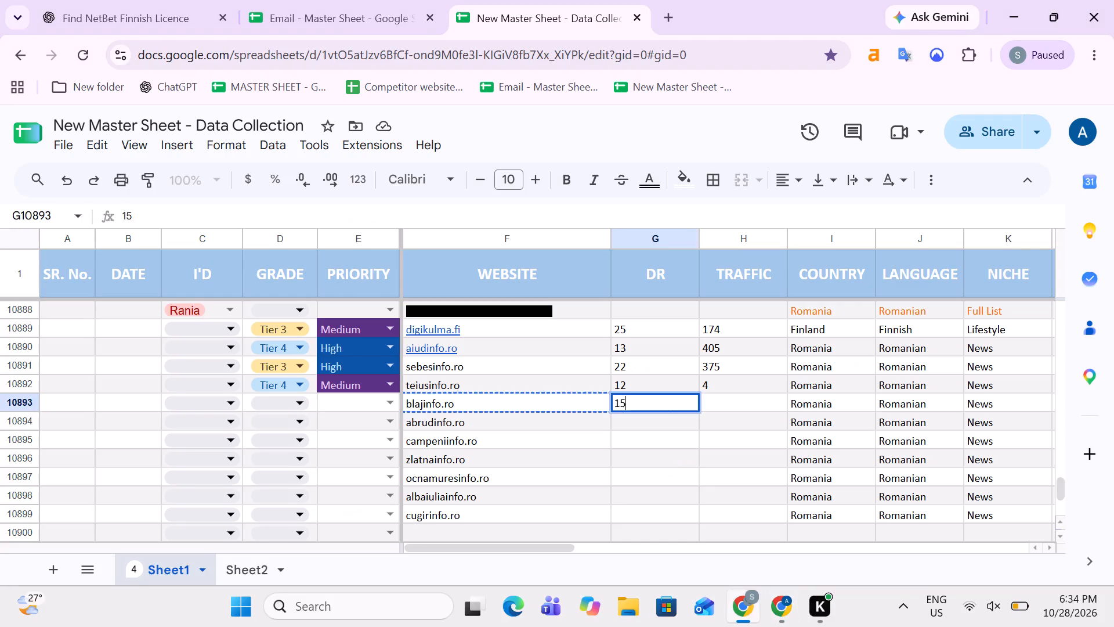
{"action": "type", "text": "183"}
{"action": "key", "text": "Right"}
Set the WEBSITE TYPE of blajinfo.ro in row 10893 to Unique.
{"action": "key", "text": "Right"}
{"action": "key", "text": "Right"}
{"action": "key", "text": "Right"}
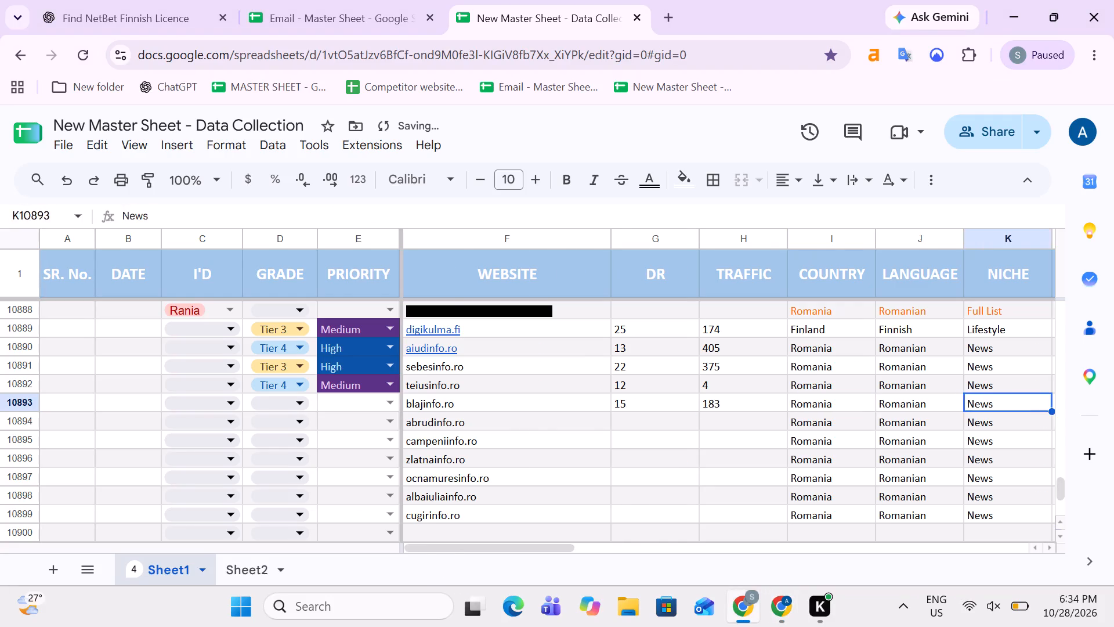
{"action": "key", "text": "Right"}
{"action": "key", "text": "Right"}
{"action": "key", "text": "Right"}
{"action": "key", "text": "Right"}
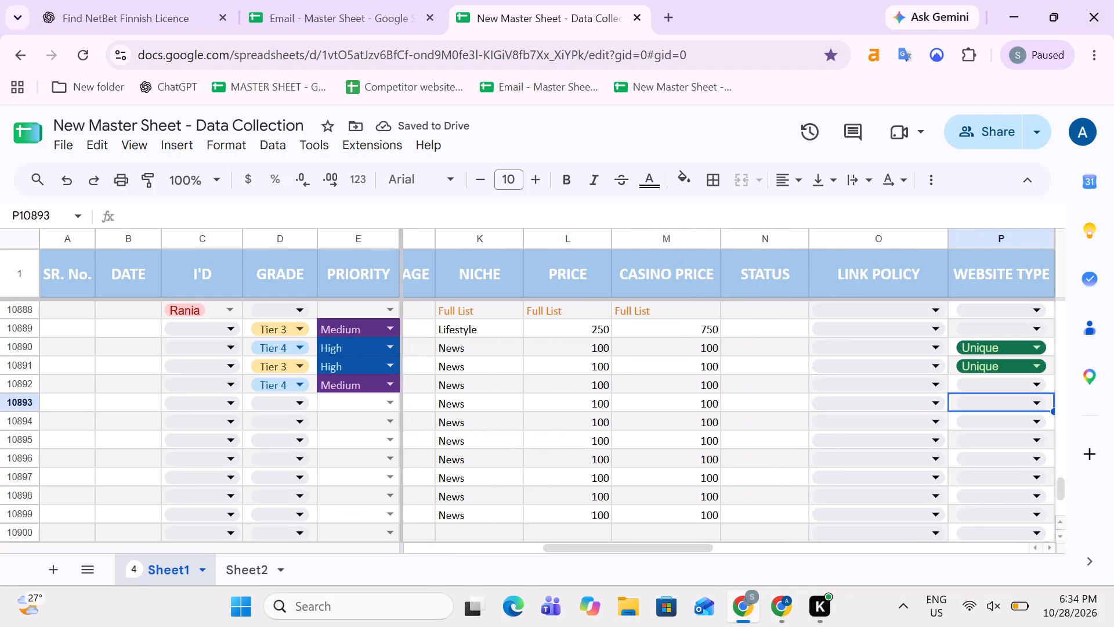
{"action": "key", "text": "u"}
{"action": "key", "text": "Tab"}
Set the PRIORITY of blajinfo.ro in row 10893 to High.
{"action": "key", "text": "Left"}
{"action": "key", "text": "Left"}
{"action": "key", "text": "Left"}
{"action": "key", "text": "Left"}
{"action": "key", "text": "Left"}
{"action": "key", "text": "Left"}
{"action": "key", "text": "Left"}
{"action": "key", "text": "Left"}
{"action": "key", "text": "Left"}
{"action": "key", "text": "Left"}
{"action": "key", "text": "Left"}
{"action": "key", "text": "Left"}
{"action": "key", "text": "Left"}
{"action": "key", "text": "Left"}
{"action": "key", "text": "Left"}
{"action": "key", "text": "Right"}
{"action": "key", "text": "Right"}
{"action": "key", "text": "Right"}
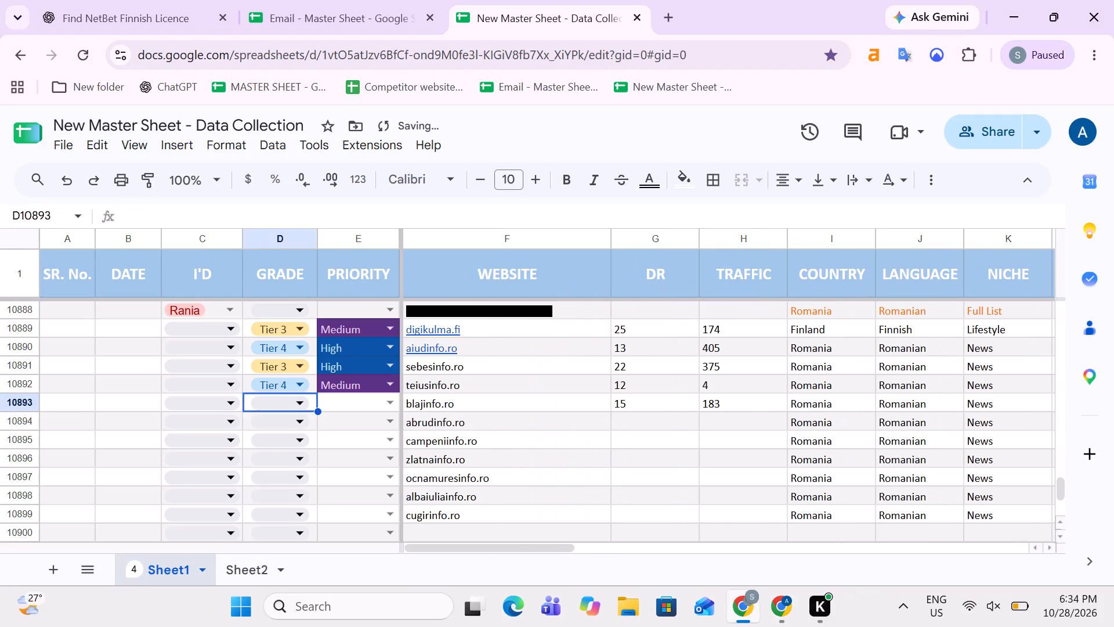
{"action": "key", "text": "h"}
{"action": "key", "text": "Down"}
{"action": "key", "text": "Return"}
{"action": "key", "text": "Up"}
Set the GRADE of blajinfo.ro in row 10893 to Tier 4.
{"action": "key", "text": "Left"}
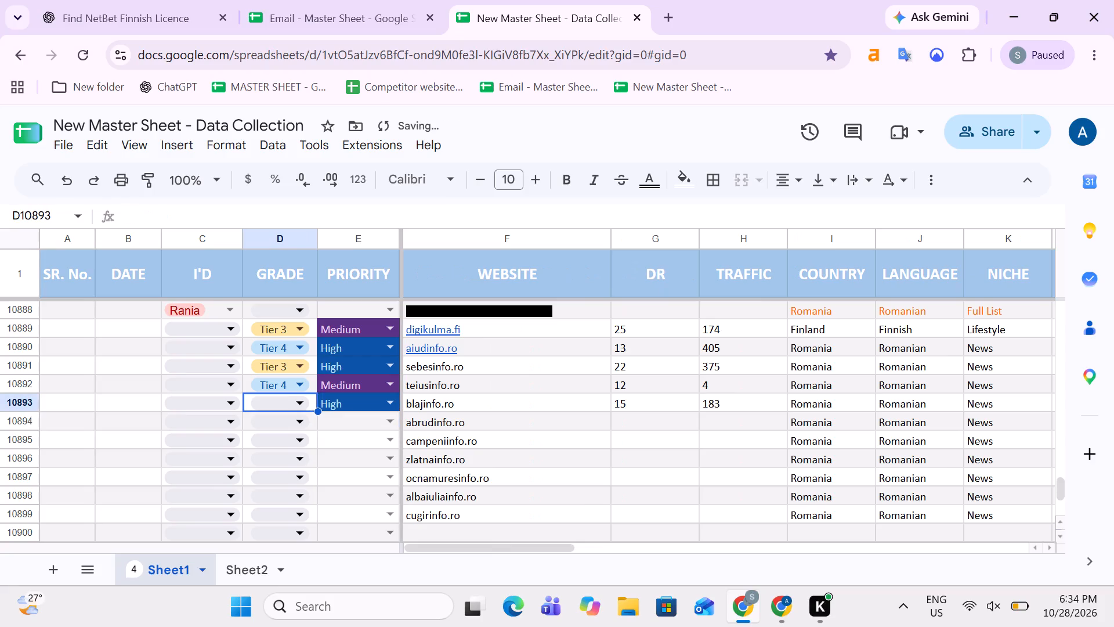
{"action": "key", "text": "t"}
{"action": "key", "text": "Up"}
{"action": "key", "text": "Return"}
Copy abrudinfo.ro from the WEBSITE column and open the site in the tab showing blajinfo.ro.
{"action": "key", "text": "Right"}
{"action": "key", "text": "Right"}
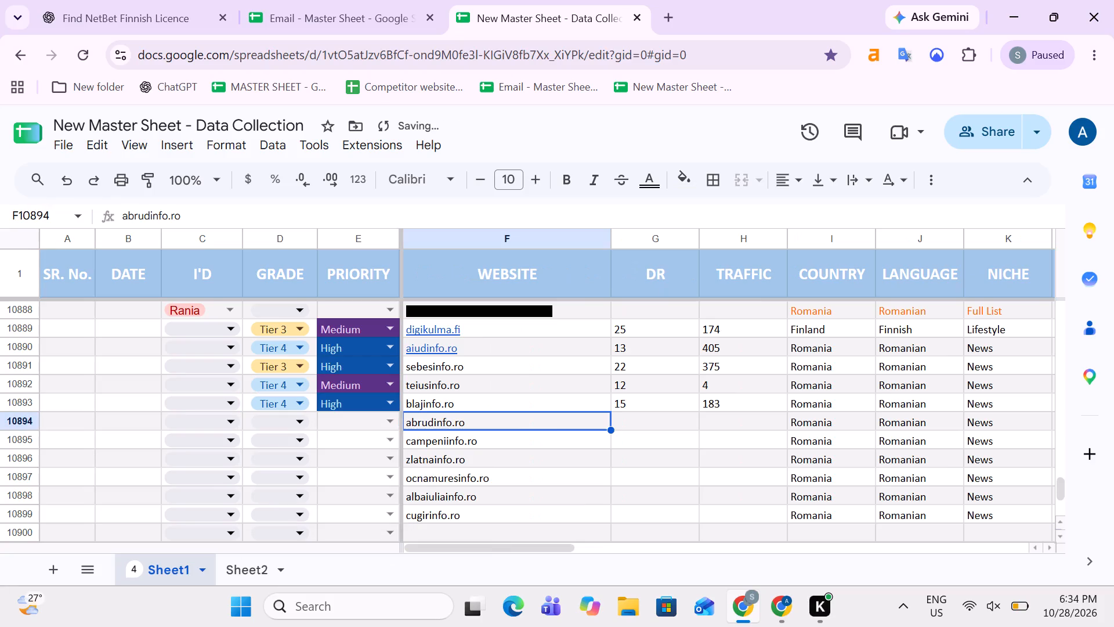
{"action": "key", "text": "ctrl+c"}
{"action": "key", "text": "alt+Tab"}
{"action": "left_click", "coordinate": [614, 69]}
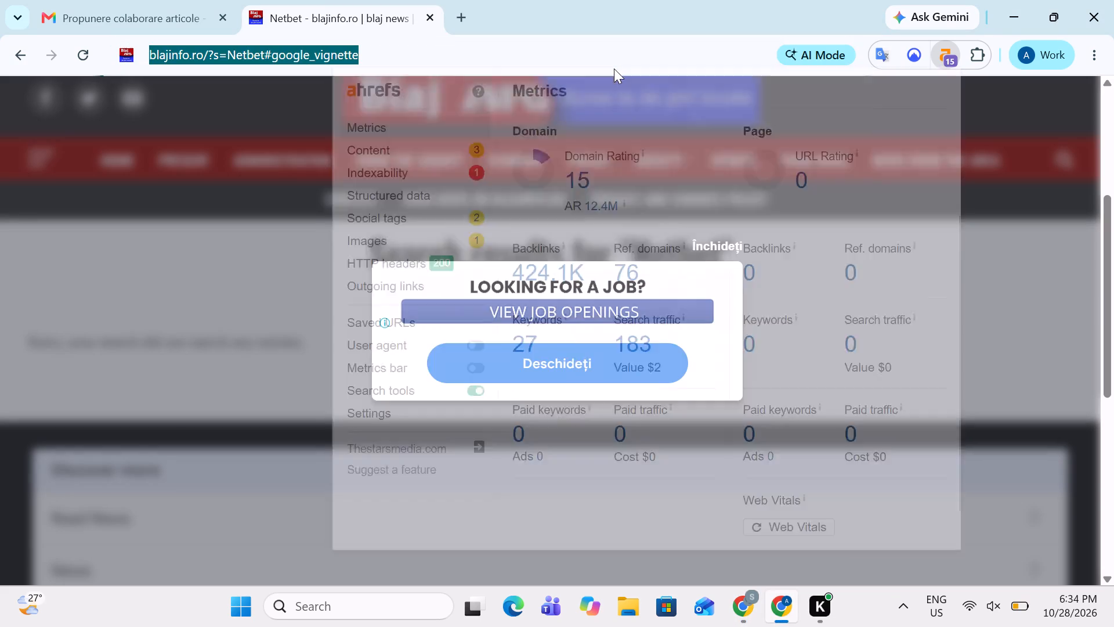
{"action": "key", "text": "ctrl+v"}
{"action": "key", "text": "Return"}
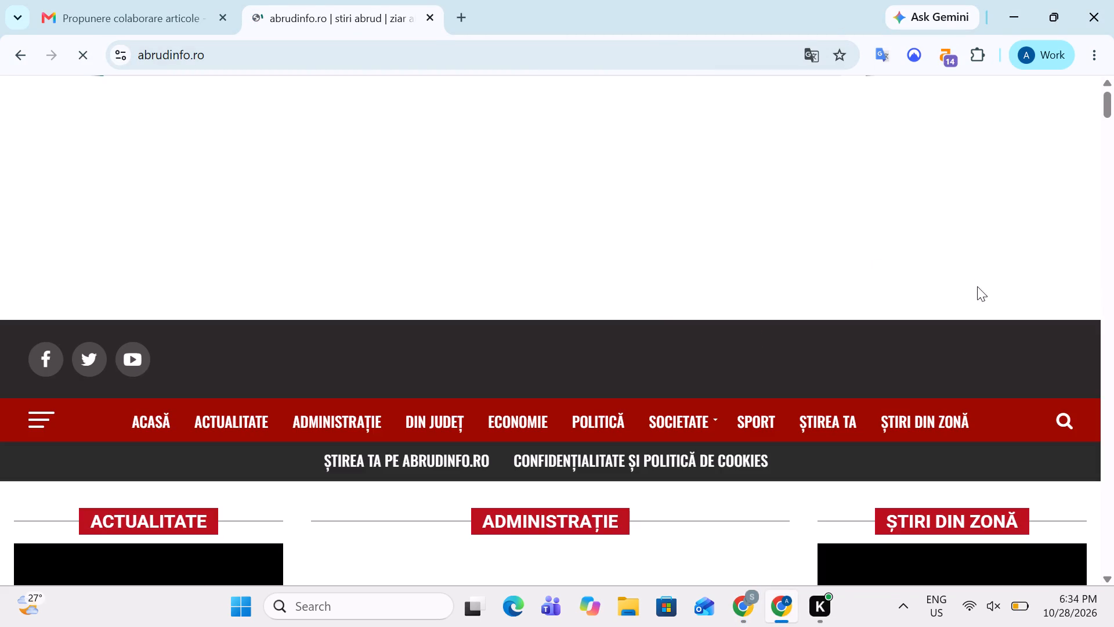
Search abrudinfo.ro for Netbet and check the search results.
{"action": "left_click", "coordinate": [1059, 419]}
{"action": "left_click", "coordinate": [495, 332]}
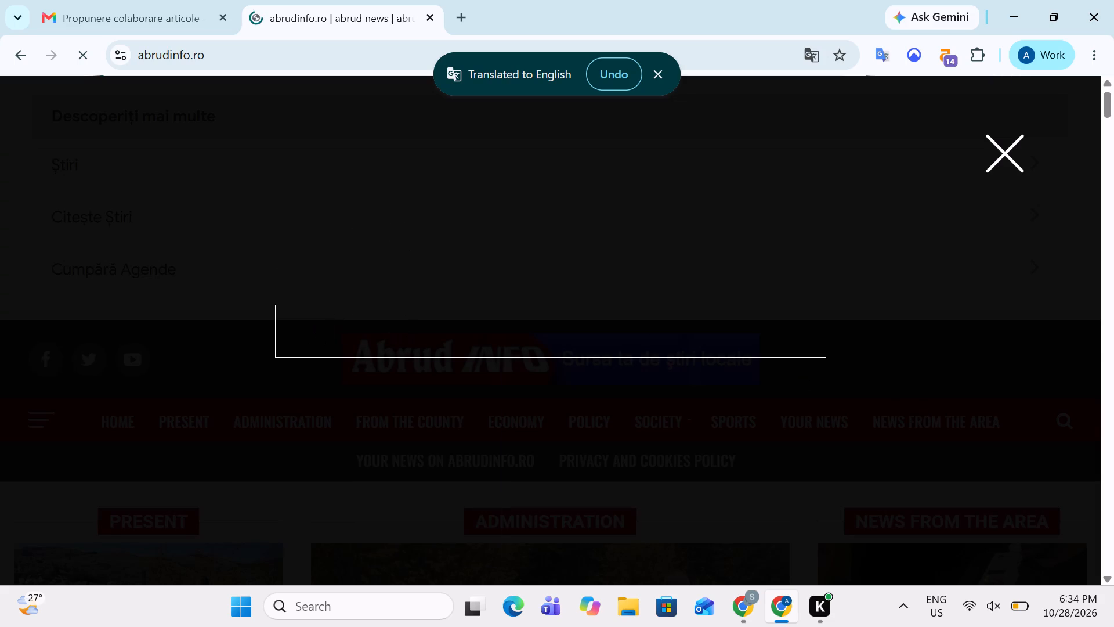
{"action": "type", "text": "Netbet"}
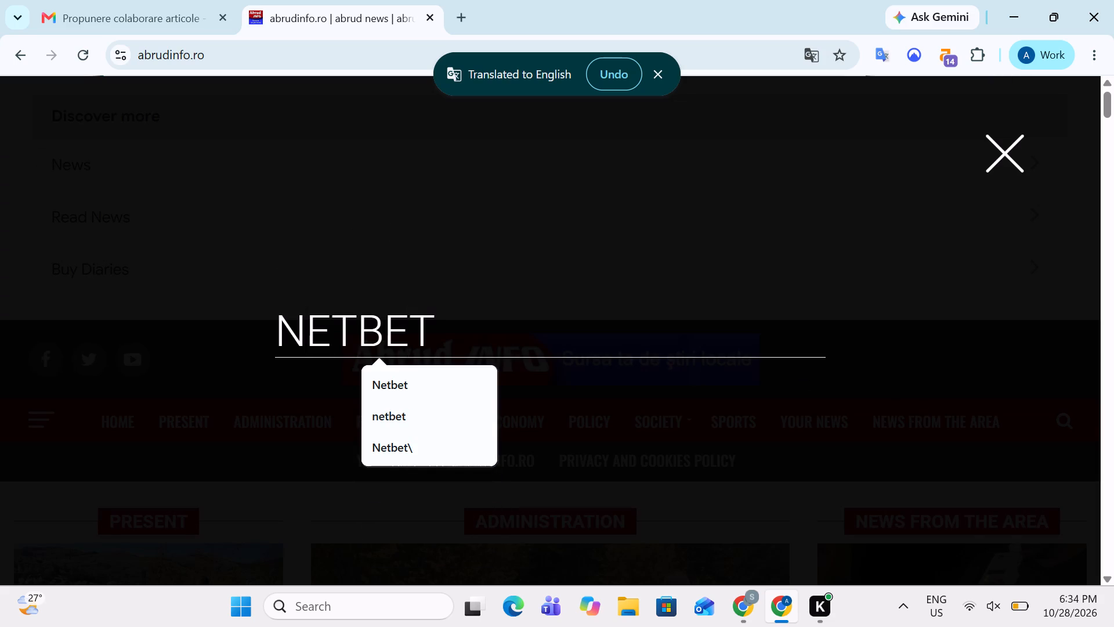
{"action": "key", "text": "Return"}
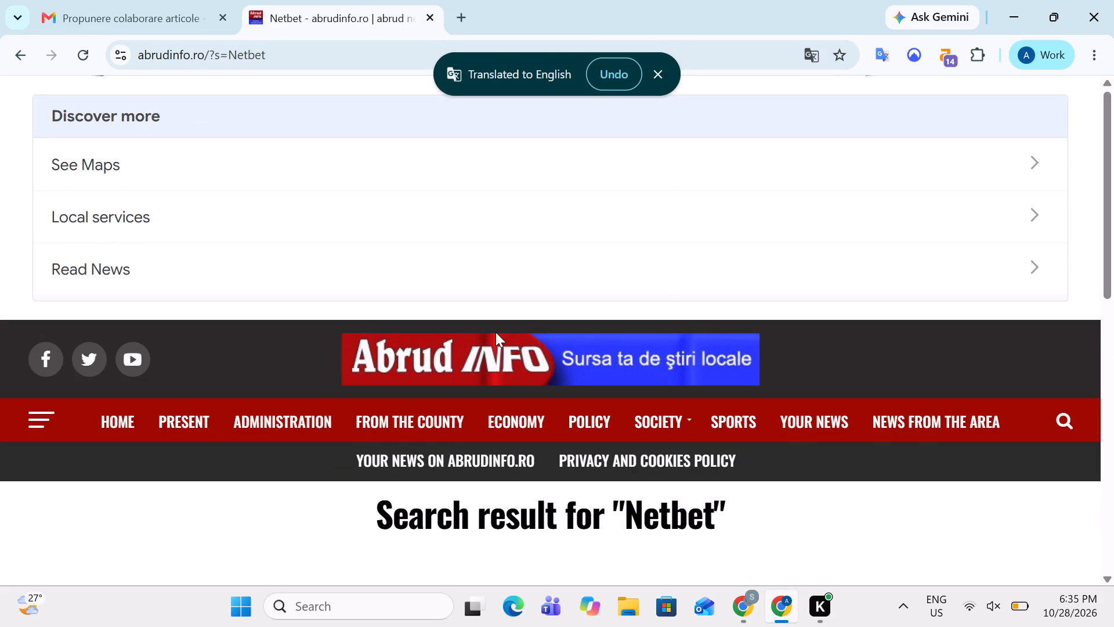
{"action": "scroll", "coordinate": [380, 292], "scroll_direction": "down", "scroll_amount": 4}
{"action": "scroll", "coordinate": [468, 243], "scroll_direction": "up", "scroll_amount": 3}
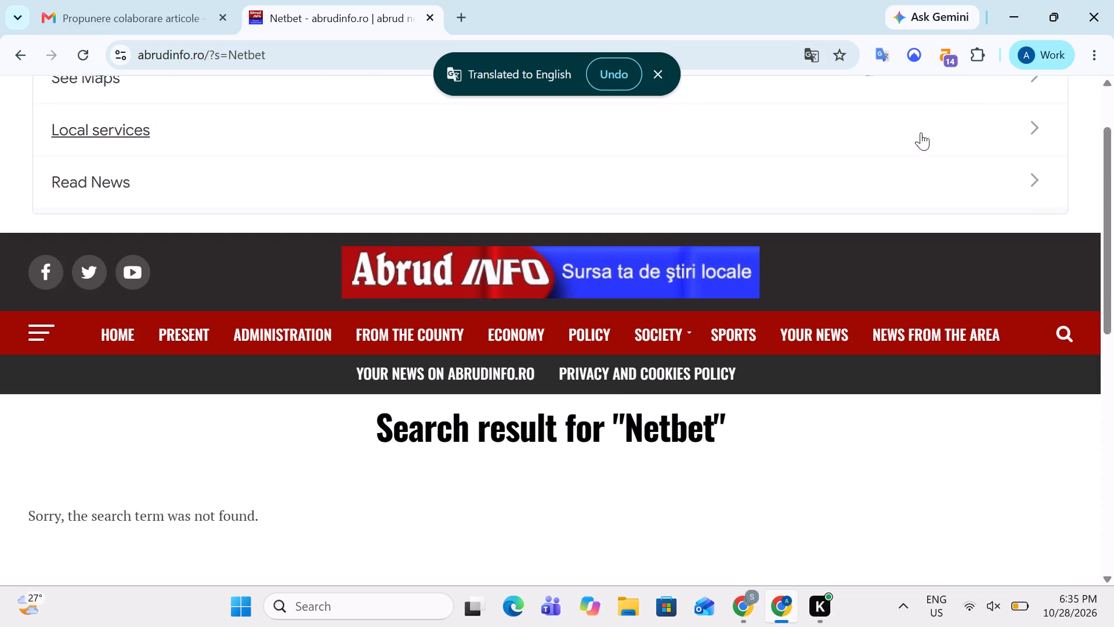
Look up abrudinfo.ro's Ahrefs domain metrics and record DR 14 and TRAFFIC 18 in row 10894.
{"action": "left_click", "coordinate": [956, 56]}
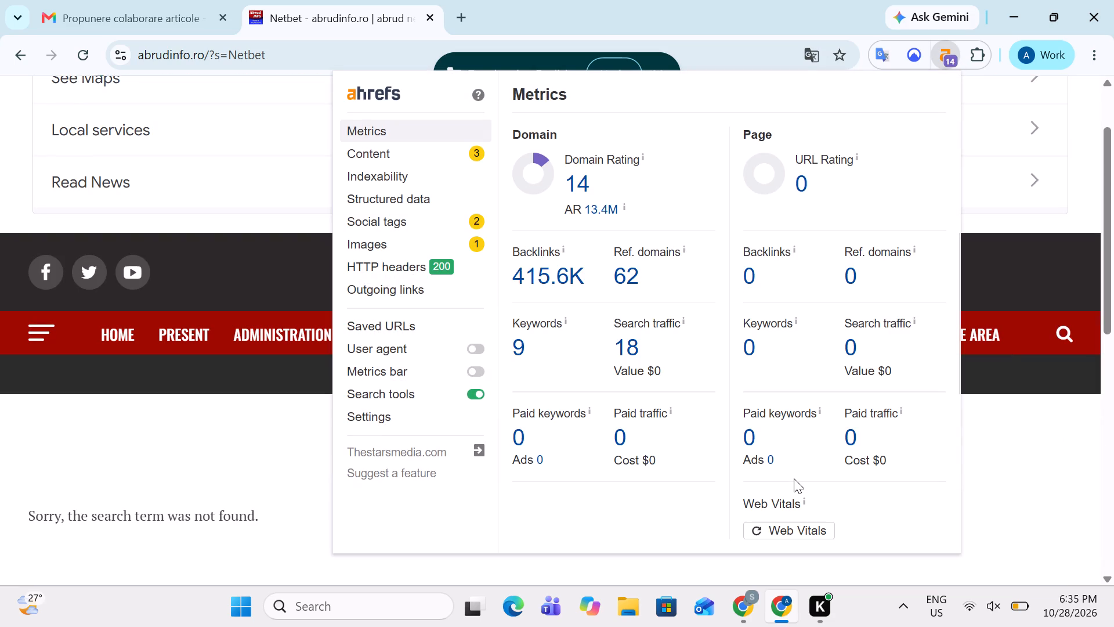
{"action": "key", "text": "alt+Tab"}
{"action": "key", "text": "Right"}
{"action": "type", "text": "14"}
{"action": "key", "text": "Right"}
{"action": "key", "text": "alt+Tab"}
{"action": "key", "text": "alt+Tab"}
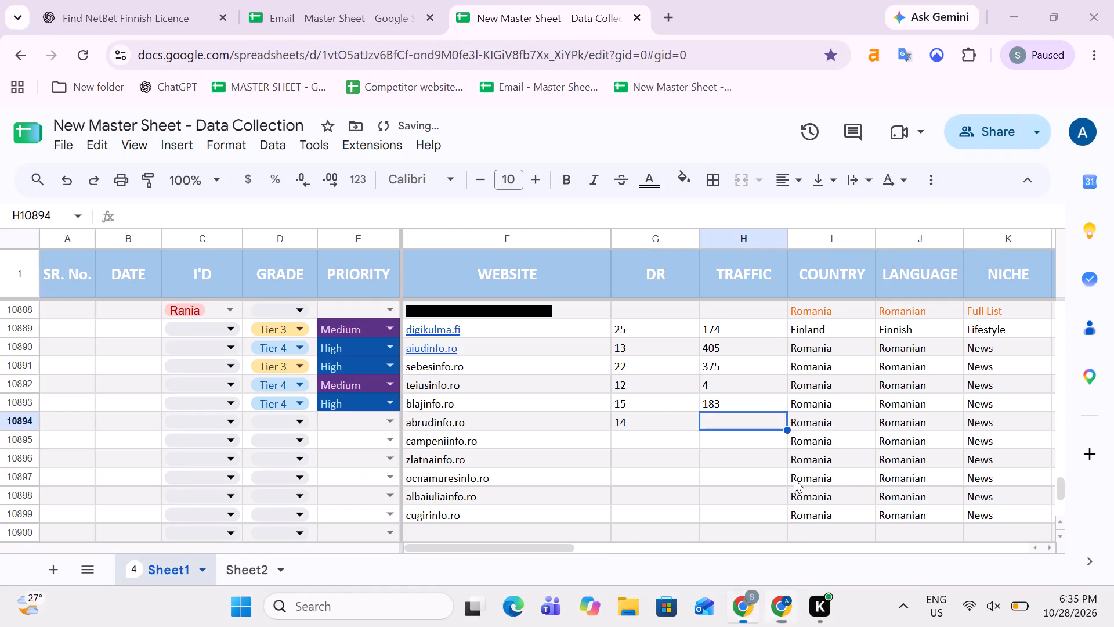
{"action": "type", "text": "18"}
{"action": "key", "text": "Tab"}
Set the WEBSITE TYPE of abrudinfo.ro in row 10894 to Unique.
{"action": "key", "text": "Right"}
{"action": "key", "text": "Right"}
{"action": "key", "text": "Right"}
{"action": "key", "text": "Right"}
{"action": "key", "text": "Right"}
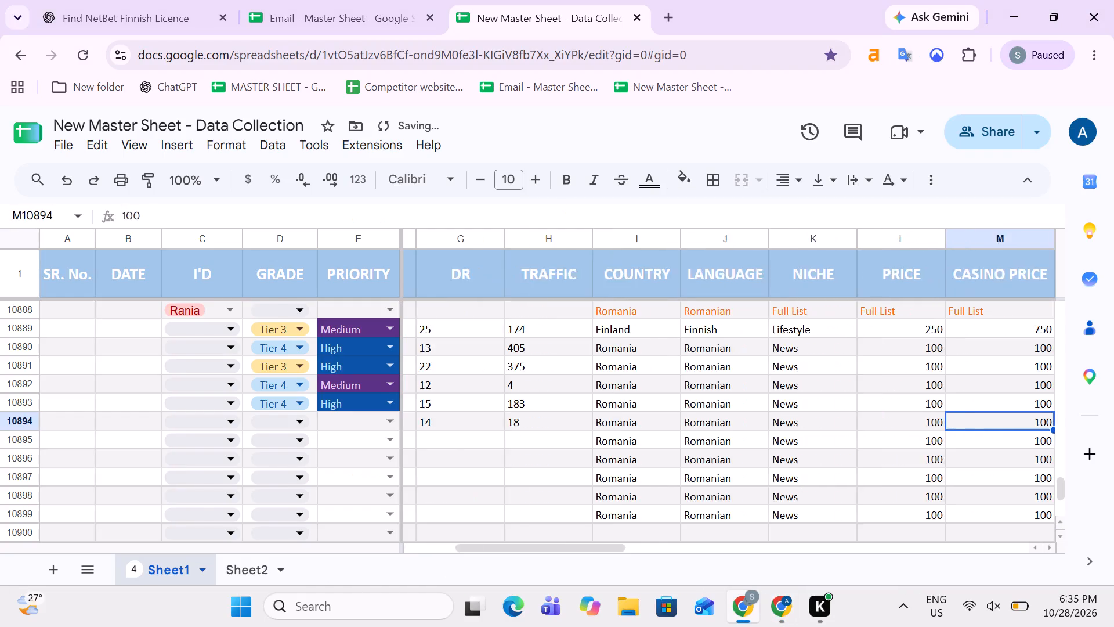
{"action": "key", "text": "Right"}
{"action": "key", "text": "Right"}
{"action": "key", "text": "Right"}
{"action": "key", "text": "Left"}
{"action": "key", "text": "u"}
{"action": "key", "text": "Tab"}
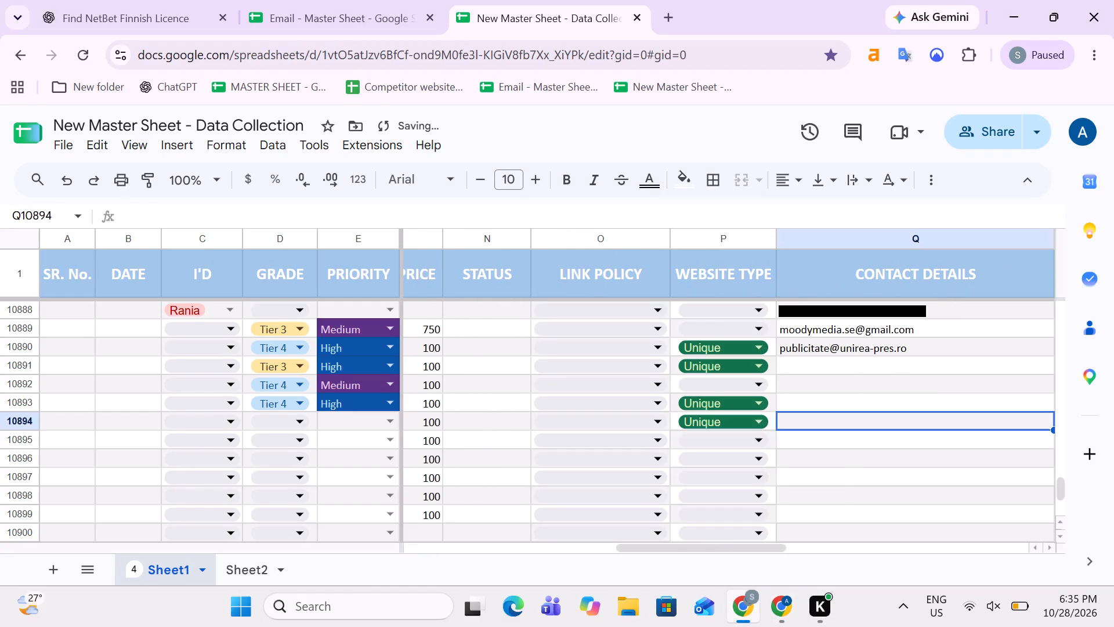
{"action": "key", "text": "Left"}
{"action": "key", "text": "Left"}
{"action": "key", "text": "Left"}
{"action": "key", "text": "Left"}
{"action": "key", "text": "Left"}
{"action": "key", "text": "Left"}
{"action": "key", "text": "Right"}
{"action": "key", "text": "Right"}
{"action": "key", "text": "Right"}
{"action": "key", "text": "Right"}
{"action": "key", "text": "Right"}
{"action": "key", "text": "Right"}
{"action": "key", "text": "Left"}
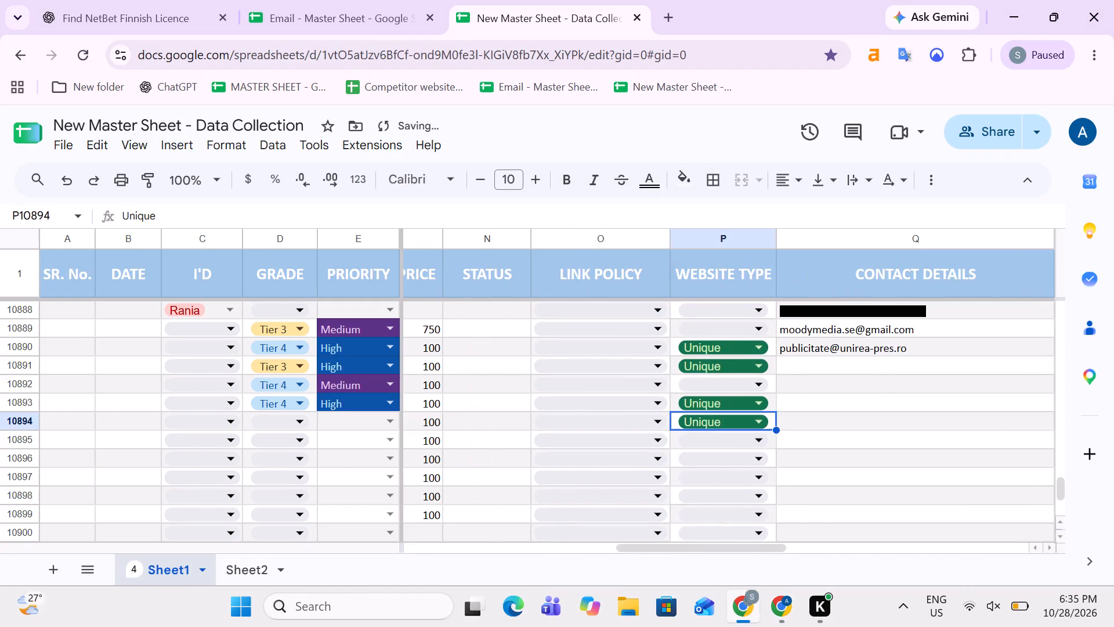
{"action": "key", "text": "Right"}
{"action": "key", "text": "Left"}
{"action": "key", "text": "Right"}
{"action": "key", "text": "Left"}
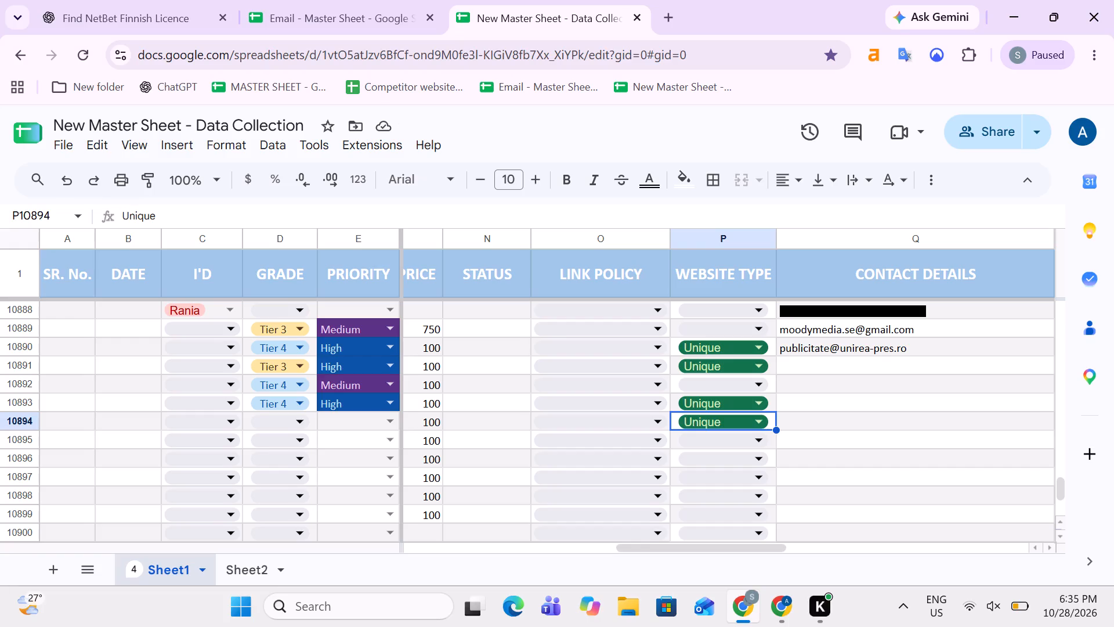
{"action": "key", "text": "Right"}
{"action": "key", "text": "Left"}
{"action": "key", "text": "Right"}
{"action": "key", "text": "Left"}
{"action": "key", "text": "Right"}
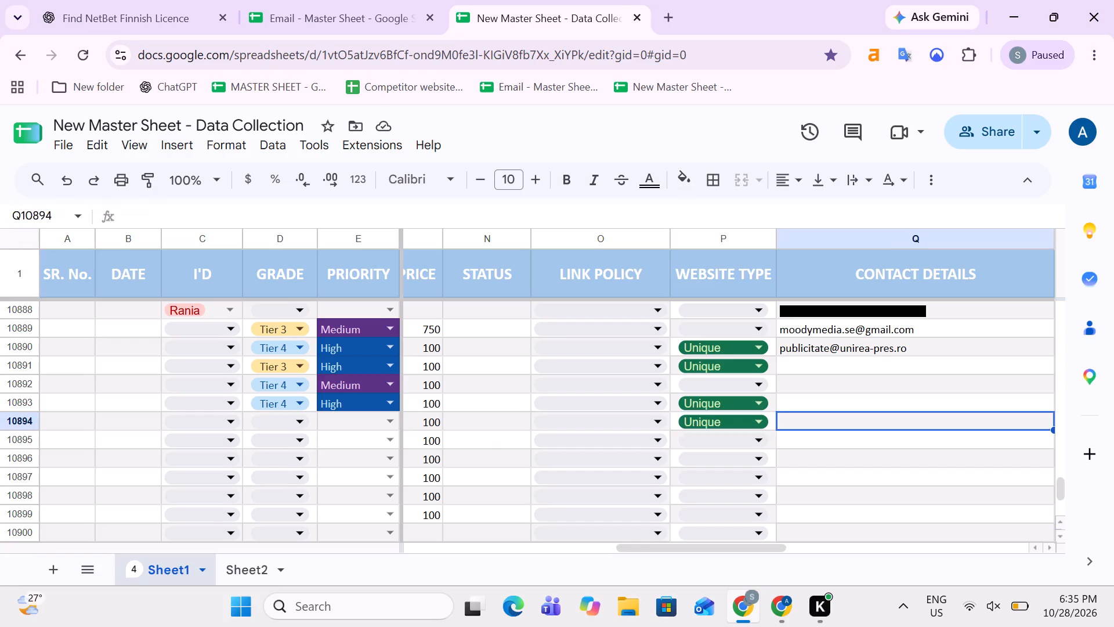
Set the PRIORITY of abrudinfo.ro in row 10894 to High.
{"action": "key", "text": "Left"}
{"action": "key", "text": "Left"}
{"action": "key", "text": "Left"}
{"action": "key", "text": "Left"}
{"action": "key", "text": "Left"}
{"action": "key", "text": "Left"}
{"action": "key", "text": "Left"}
{"action": "key", "text": "Left"}
{"action": "key", "text": "Left"}
{"action": "key", "text": "Left"}
{"action": "key", "text": "Left"}
{"action": "key", "text": "Left"}
{"action": "key", "text": "Left"}
{"action": "key", "text": "Left"}
{"action": "key", "text": "Left"}
{"action": "key", "text": "Left"}
{"action": "key", "text": "Left"}
{"action": "key", "text": "Left"}
{"action": "key", "text": "Left"}
{"action": "key", "text": "Right"}
{"action": "key", "text": "Right"}
{"action": "key", "text": "Right"}
{"action": "key", "text": "Right"}
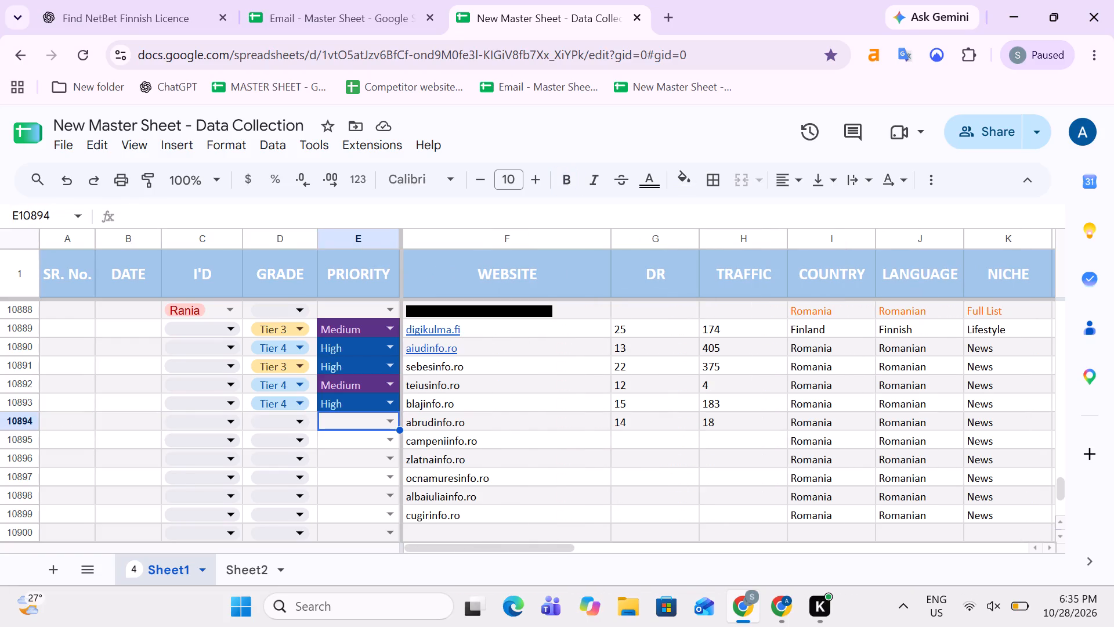
{"action": "key", "text": "h"}
{"action": "key", "text": "Down"}
{"action": "key", "text": "Up"}
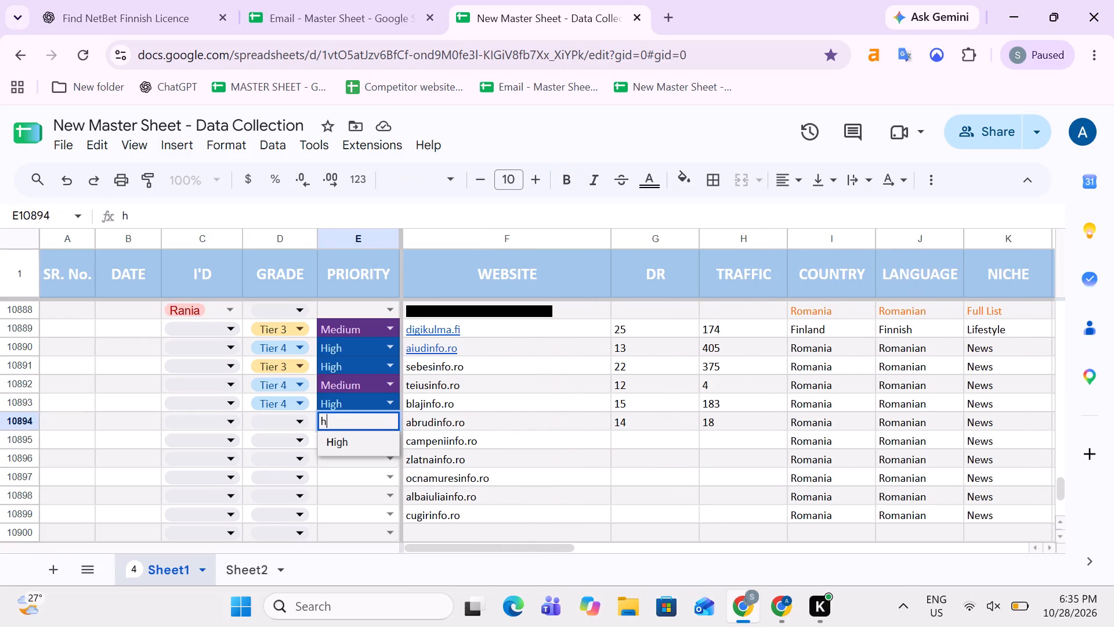
{"action": "key", "text": "Return"}
Set the GRADE of abrudinfo.ro in row 10894 to Tier 4.
{"action": "key", "text": "Up"}
{"action": "key", "text": "Right"}
{"action": "key", "text": "Right"}
{"action": "key", "text": "Right"}
{"action": "key", "text": "Left"}
{"action": "key", "text": "Left"}
{"action": "key", "text": "Left"}
{"action": "key", "text": "Left"}
{"action": "key", "text": "Left"}
{"action": "key", "text": "Left"}
{"action": "key", "text": "Left"}
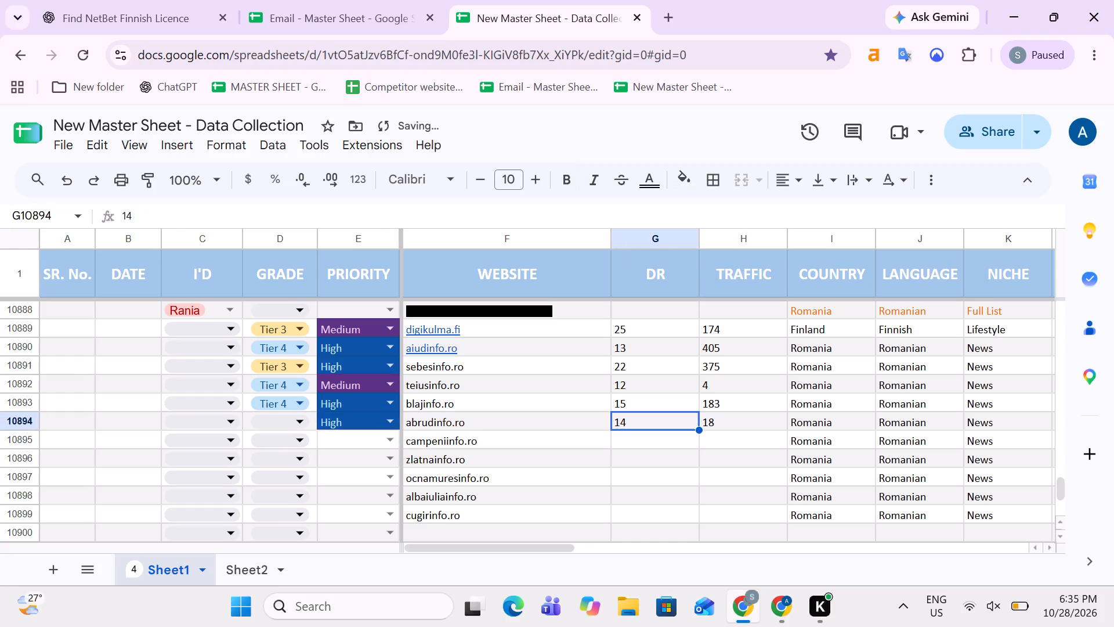
{"action": "key", "text": "Right"}
{"action": "key", "text": "Right"}
{"action": "key", "text": "Right"}
{"action": "key", "text": "t"}
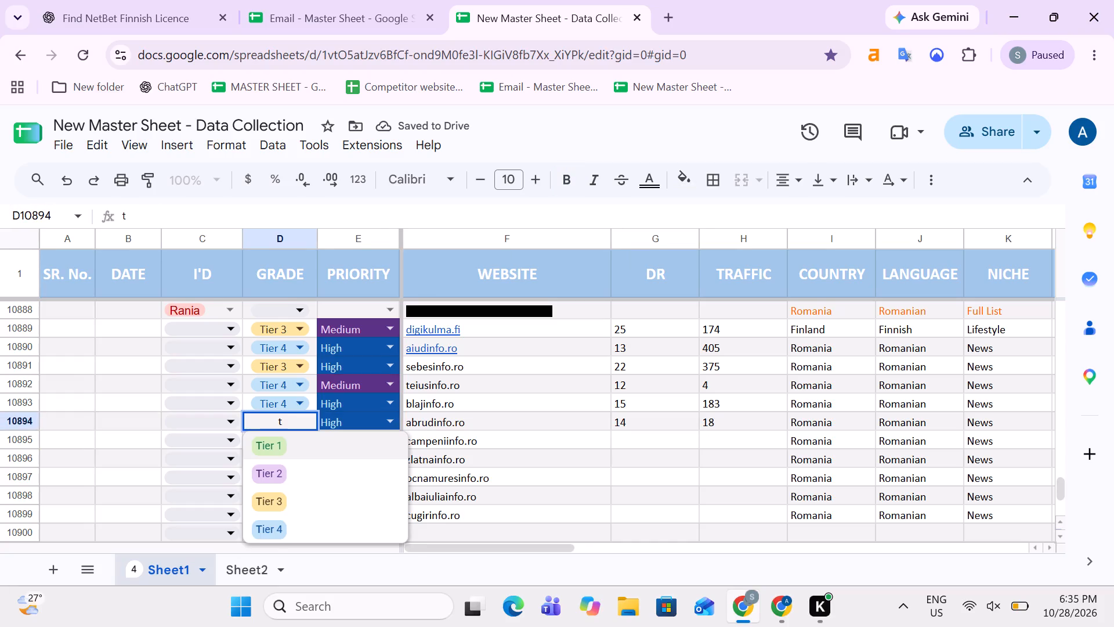
{"action": "key", "text": "Up"}
{"action": "key", "text": "Return"}
Copy campeniinfo.ro from the WEBSITE column and open the site in the tab showing abrudinfo.ro.
{"action": "key", "text": "Right"}
{"action": "key", "text": "Right"}
{"action": "key", "text": "ctrl+c"}
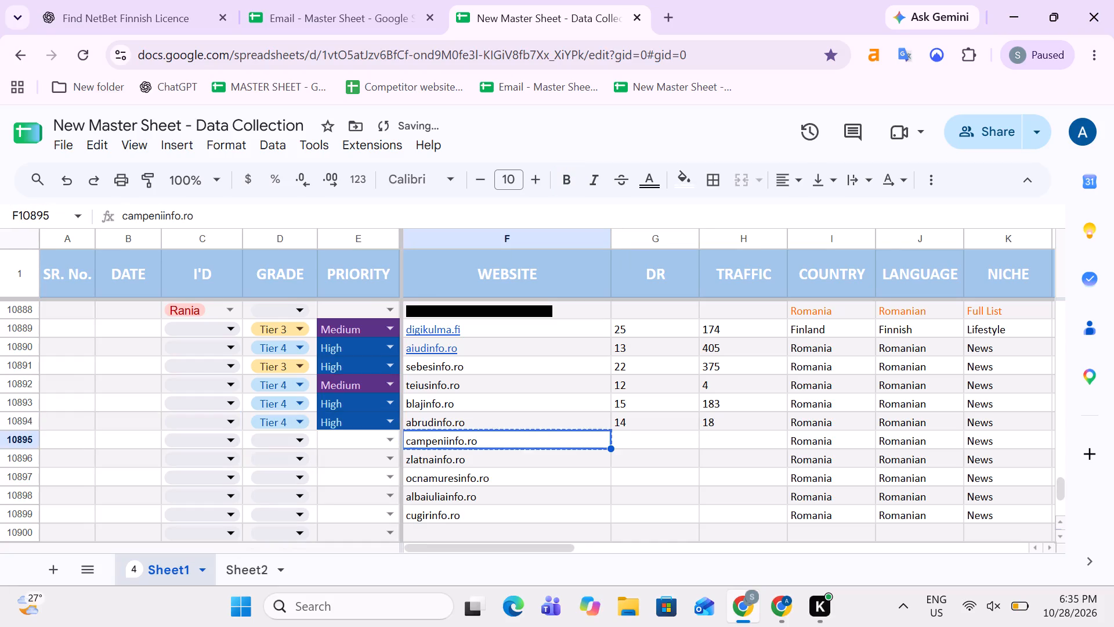
{"action": "key", "text": "alt+Tab"}
{"action": "left_click", "coordinate": [728, 42]}
{"action": "key", "text": "ctrl+v"}
{"action": "key", "text": "Return"}
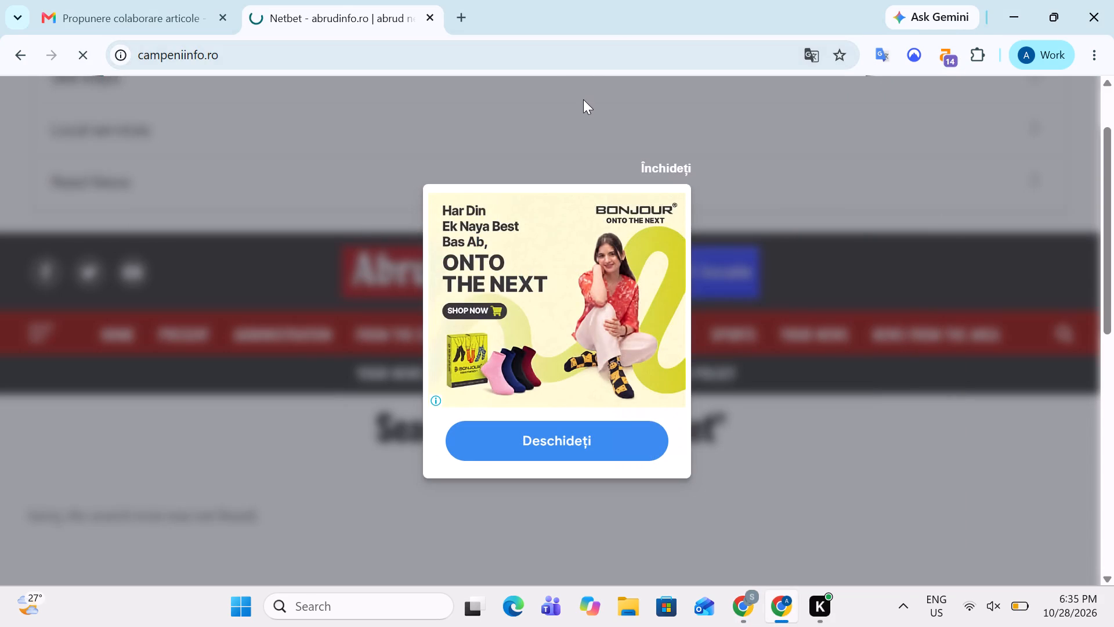
Search campeniinfo.ro for Netbet and check the search results.
{"action": "scroll", "coordinate": [952, 276], "scroll_direction": "down", "scroll_amount": 4}
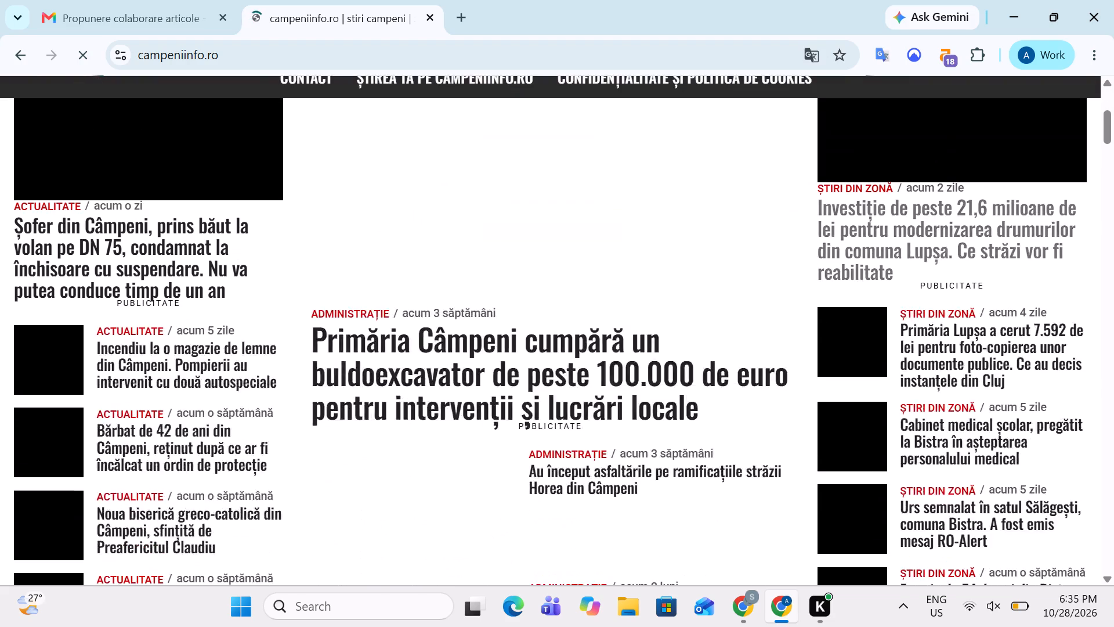
{"action": "scroll", "coordinate": [939, 330], "scroll_direction": "up", "scroll_amount": 4}
{"action": "left_click", "coordinate": [1064, 178]}
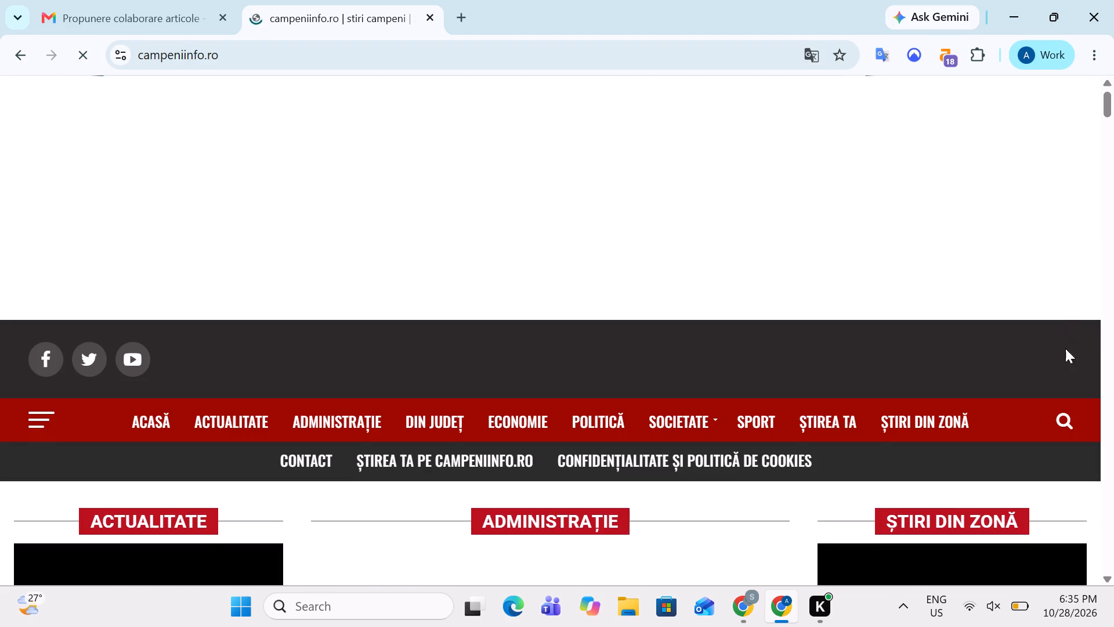
{"action": "scroll", "coordinate": [1061, 370], "scroll_direction": "down", "scroll_amount": 3}
{"action": "scroll", "coordinate": [1048, 168], "scroll_direction": "up", "scroll_amount": 1}
{"action": "left_click", "coordinate": [1059, 140]}
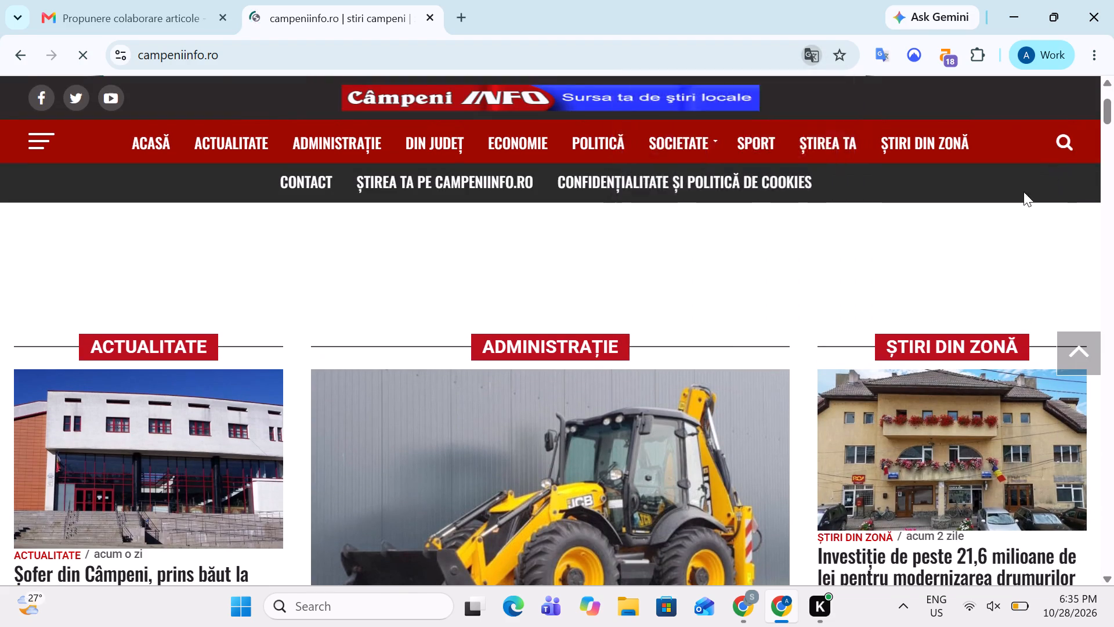
{"action": "left_click", "coordinate": [558, 333]}
{"action": "type", "text": "Netbet"}
{"action": "key", "text": "Return"}
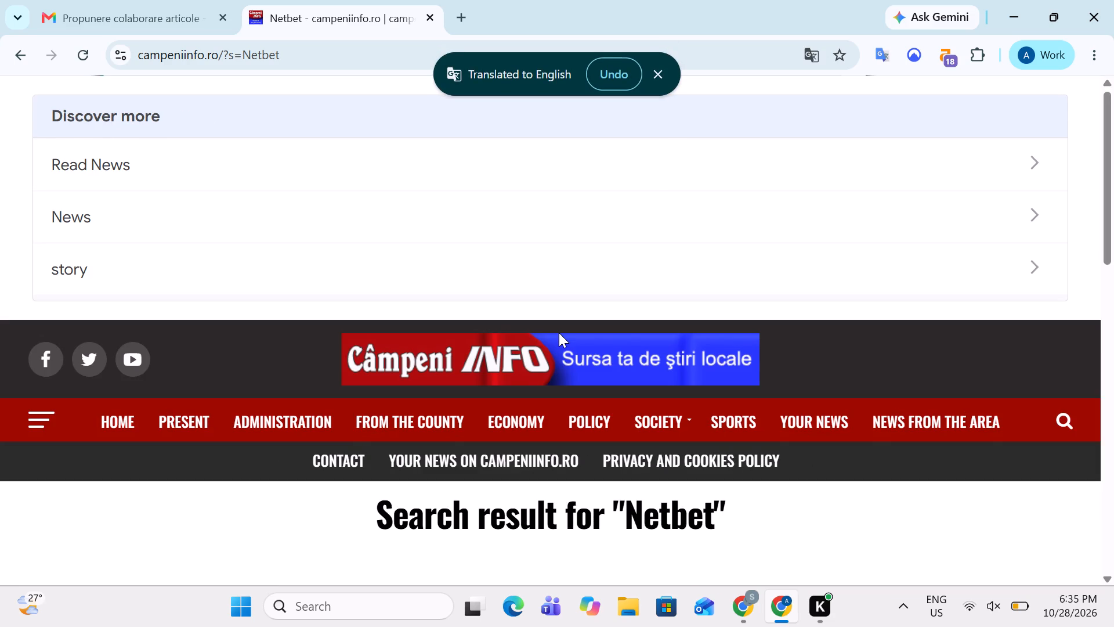
{"action": "scroll", "coordinate": [559, 333], "scroll_direction": "down", "scroll_amount": 4}
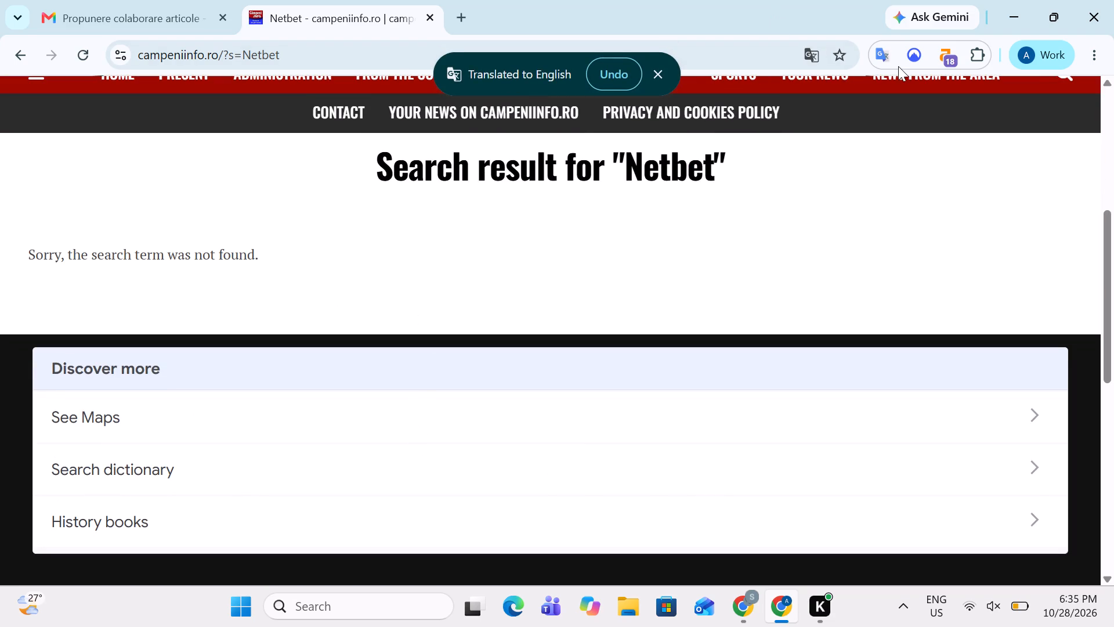
Look up campeniinfo.ro's Ahrefs domain metrics and record DR 18 and TRAFFIC 981 in row 10895.
{"action": "left_click", "coordinate": [952, 44]}
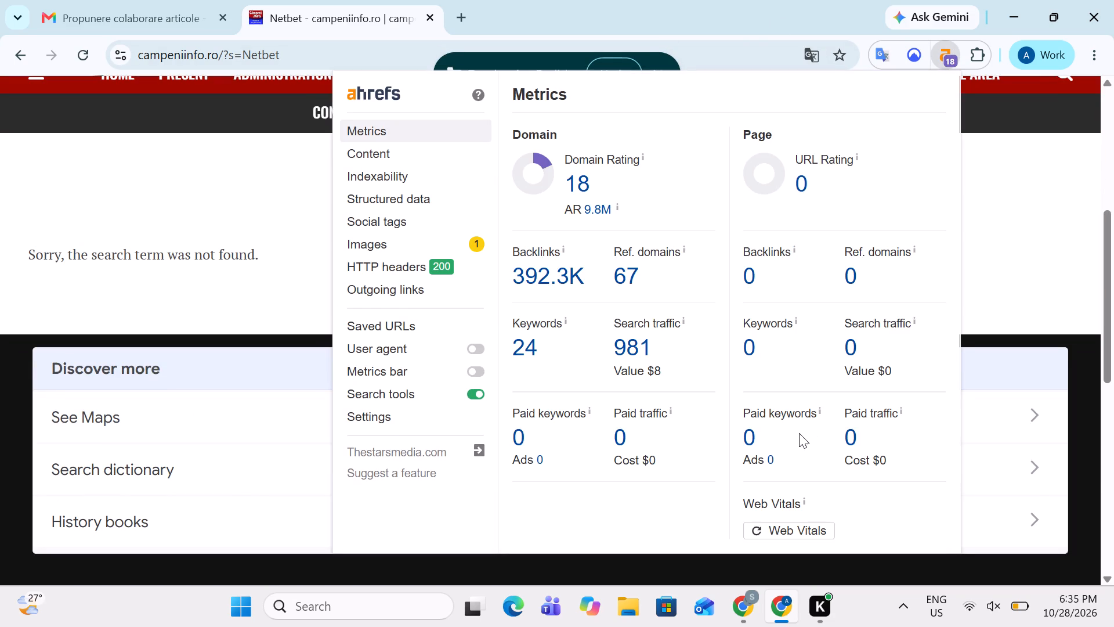
{"action": "key", "text": "alt+Tab"}
{"action": "key", "text": "Right"}
{"action": "type", "text": "18"}
{"action": "key", "text": "Right"}
{"action": "type", "text": "981"}
{"action": "key", "text": "Right"}
Set the PRIORITY of campeniinfo.ro in row 10895 to High.
{"action": "key", "text": "Left"}
{"action": "key", "text": "Left"}
{"action": "key", "text": "Left"}
{"action": "key", "text": "Left"}
{"action": "key", "text": "Left"}
{"action": "key", "text": "Left"}
{"action": "key", "text": "Left"}
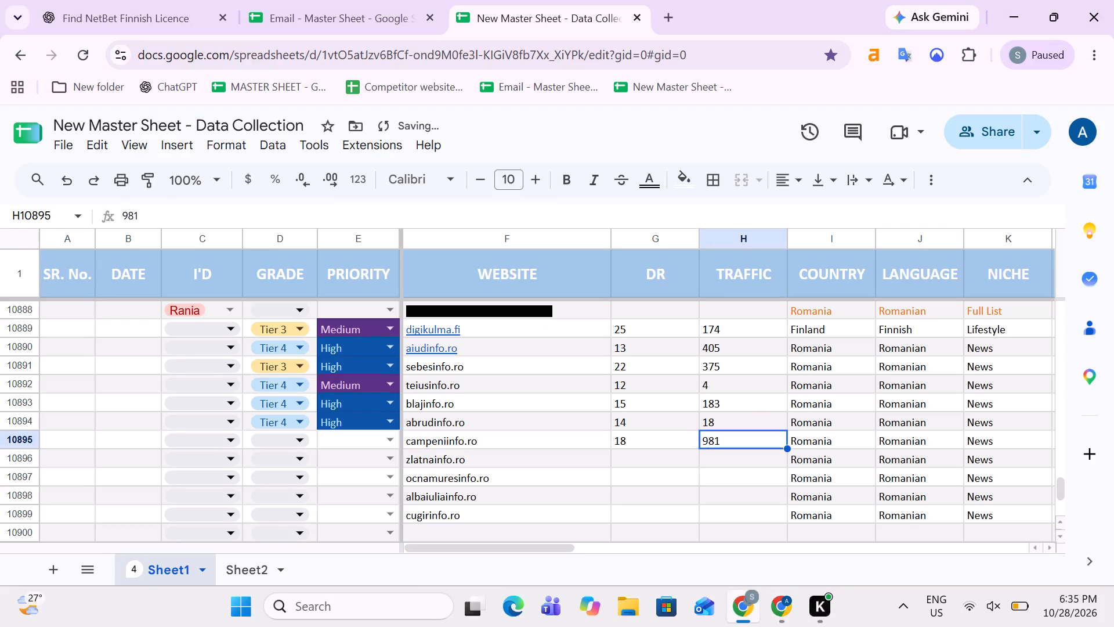
{"action": "key", "text": "Right"}
{"action": "key", "text": "Right"}
{"action": "key", "text": "Right"}
{"action": "key", "text": "h"}
{"action": "key", "text": "Down"}
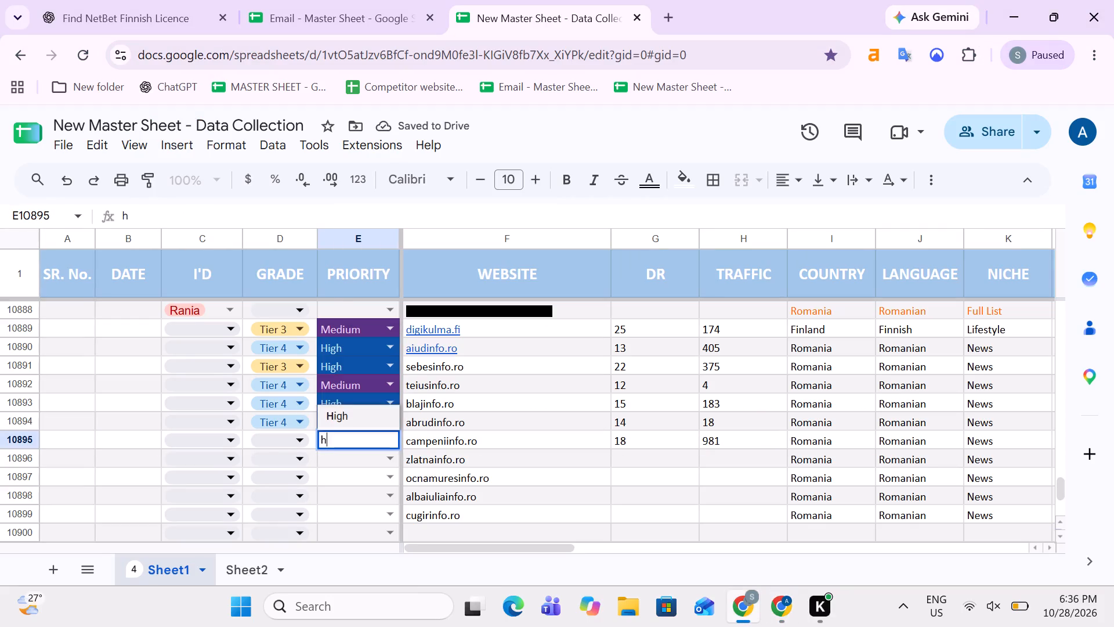
{"action": "key", "text": "Return"}
Set the WEBSITE TYPE of campeniinfo.ro in row 10895 to Unique.
{"action": "key", "text": "Up"}
{"action": "key", "text": "Right"}
{"action": "key", "text": "Right"}
{"action": "key", "text": "Right"}
{"action": "key", "text": "Right"}
{"action": "key", "text": "Right"}
{"action": "key", "text": "Right"}
{"action": "key", "text": "Right"}
{"action": "key", "text": "Right"}
{"action": "key", "text": "Right"}
{"action": "key", "text": "Right"}
{"action": "key", "text": "Right"}
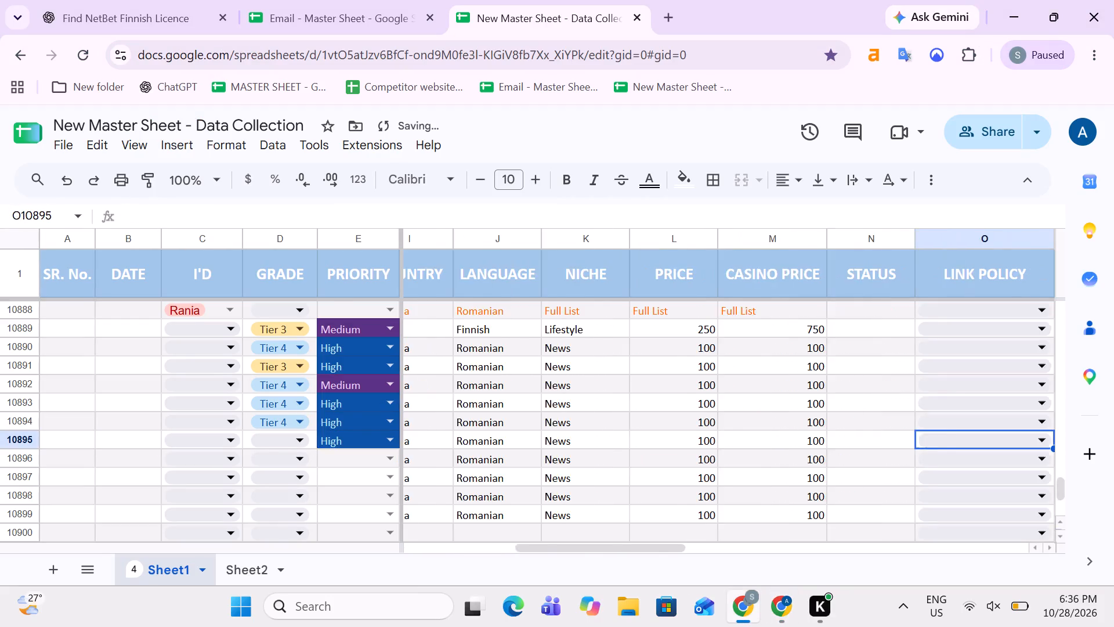
{"action": "key", "text": "u"}
{"action": "key", "text": "Tab"}
Set the GRADE of campeniinfo.ro in row 10895 to Tier 4.
{"action": "key", "text": "Left"}
{"action": "key", "text": "Left"}
{"action": "key", "text": "Left"}
{"action": "key", "text": "Left"}
{"action": "key", "text": "Left"}
{"action": "key", "text": "Left"}
{"action": "key", "text": "Left"}
{"action": "key", "text": "Left"}
{"action": "key", "text": "Left"}
{"action": "key", "text": "Left"}
{"action": "key", "text": "Left"}
{"action": "key", "text": "Left"}
{"action": "key", "text": "Left"}
{"action": "key", "text": "Left"}
{"action": "key", "text": "Left"}
{"action": "key", "text": "Left"}
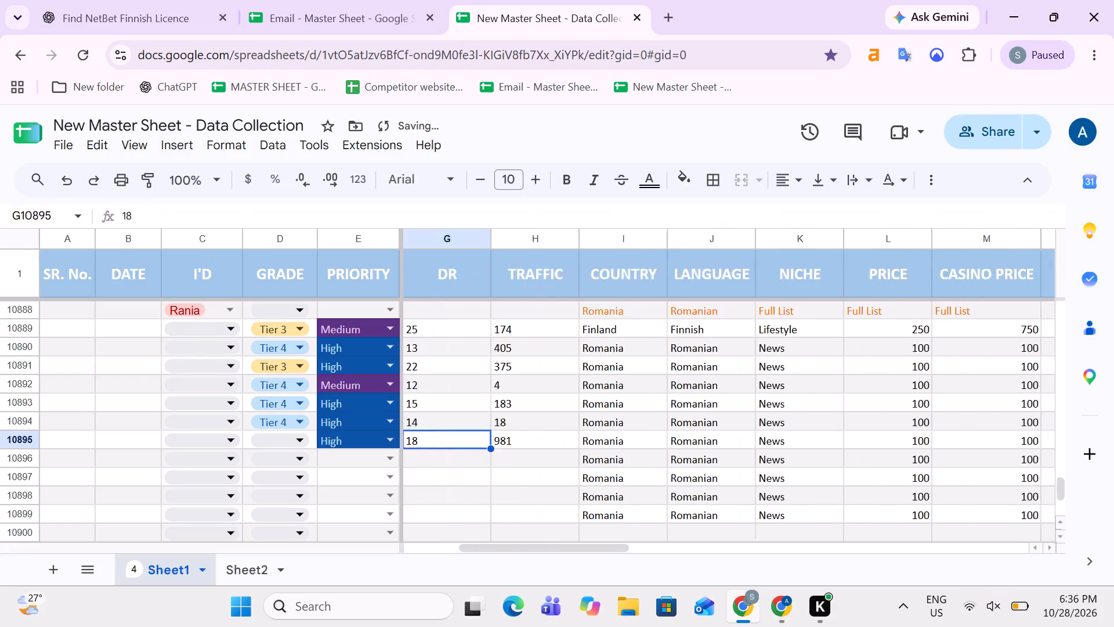
{"action": "key", "text": "Right"}
{"action": "key", "text": "Right"}
{"action": "key", "text": "Right"}
{"action": "key", "text": "Left"}
{"action": "key", "text": "Right"}
{"action": "key", "text": "t"}
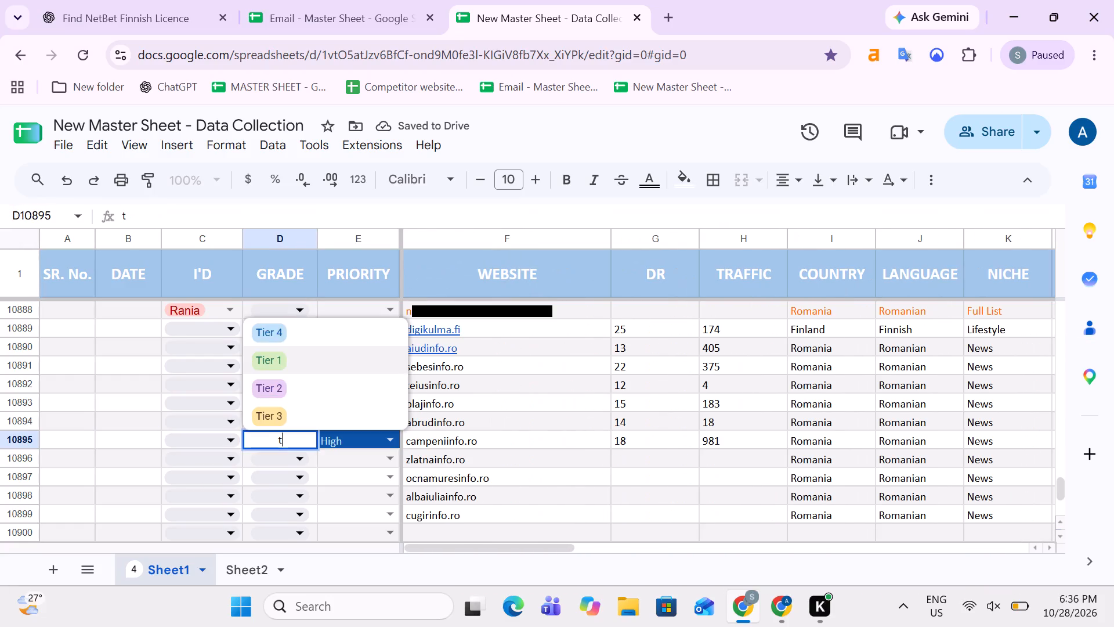
{"action": "key", "text": "Up"}
{"action": "key", "text": "Return"}
Copy zlatnainfo.ro from row 10896 and open the site in the other browser window.
{"action": "key", "text": "Right"}
{"action": "key", "text": "Right"}
{"action": "key", "text": "ctrl+c"}
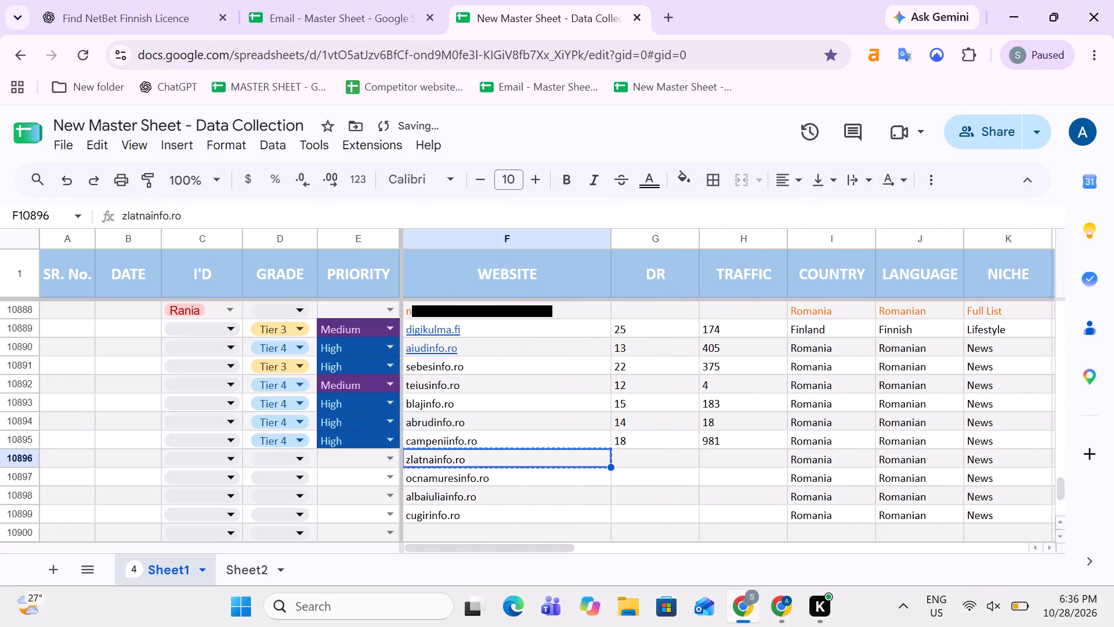
{"action": "key", "text": "alt+Tab"}
{"action": "left_click", "coordinate": [605, 52]}
{"action": "key", "text": "ctrl+v"}
{"action": "key", "text": "Return"}
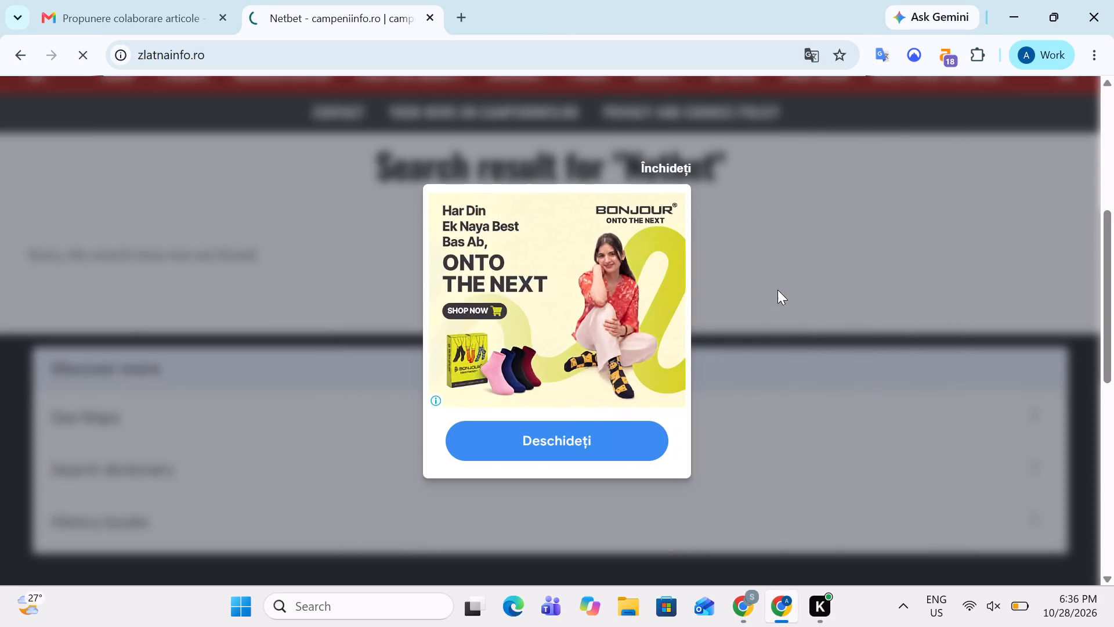
Search zlatnainfo.ro for Netbet and check the search results.
{"action": "scroll", "coordinate": [483, 394], "scroll_direction": "down", "scroll_amount": 1}
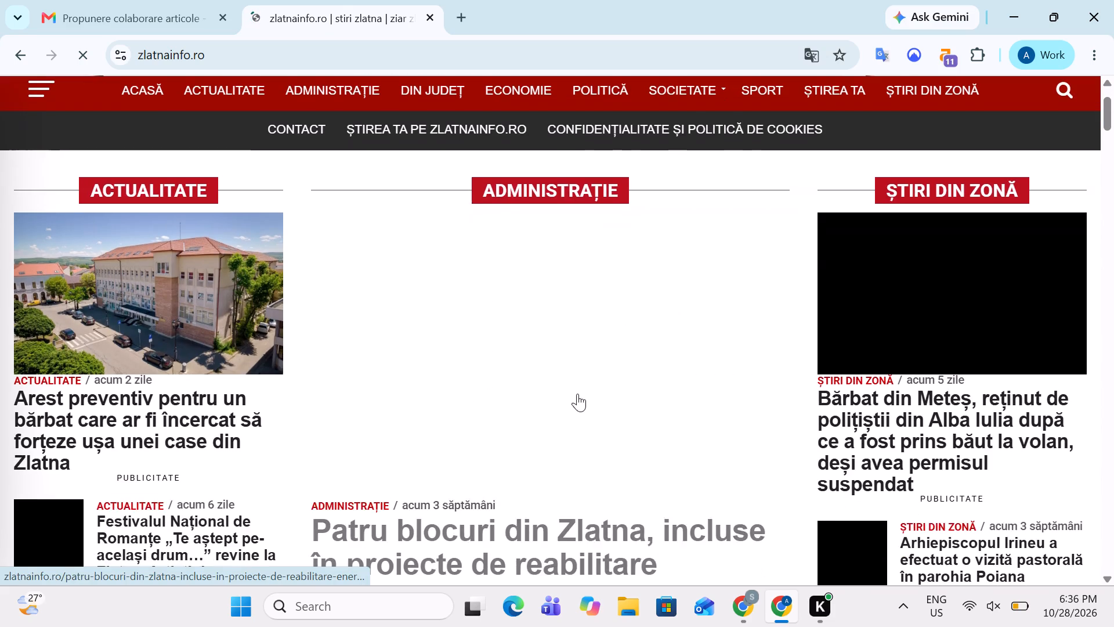
{"action": "scroll", "coordinate": [578, 394], "scroll_direction": "up", "scroll_amount": 4}
{"action": "left_click", "coordinate": [1054, 182]}
{"action": "left_click", "coordinate": [1064, 181]}
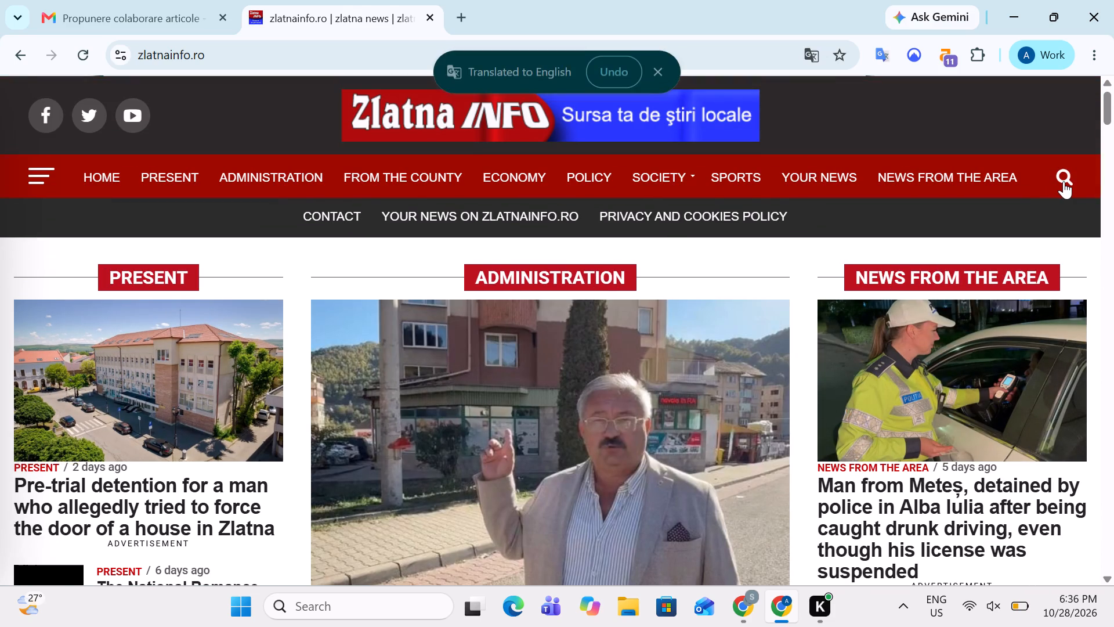
{"action": "scroll", "coordinate": [927, 377], "scroll_direction": "down", "scroll_amount": 1}
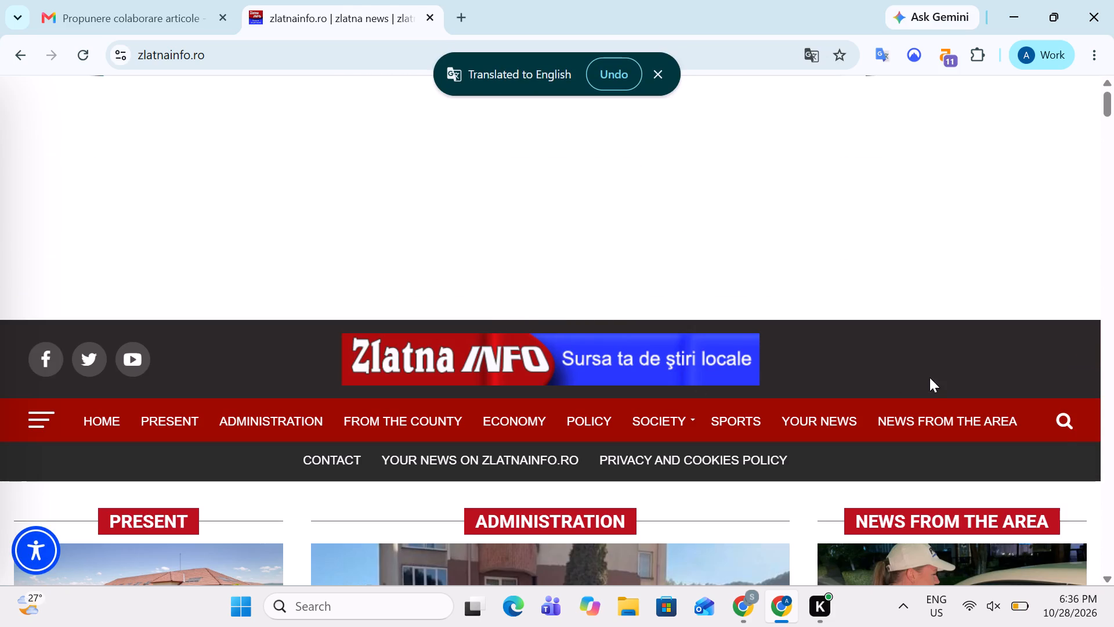
{"action": "scroll", "coordinate": [929, 377], "scroll_direction": "down", "scroll_amount": 1}
{"action": "left_click", "coordinate": [1057, 251]}
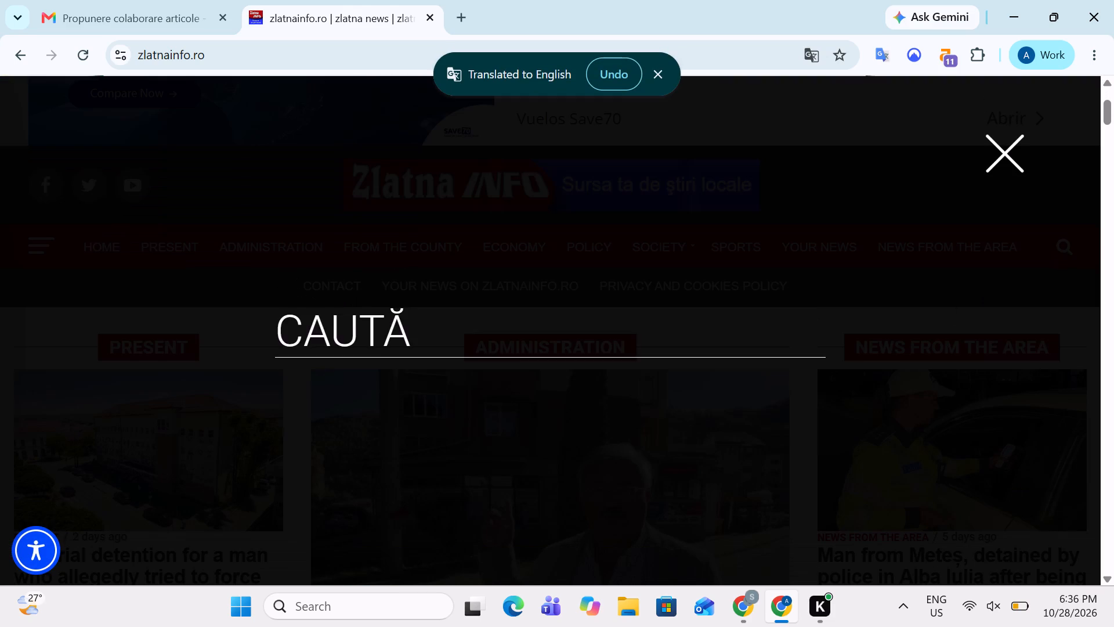
{"action": "left_click", "coordinate": [459, 323]}
{"action": "type", "text": "Netbet"}
{"action": "key", "text": "Return"}
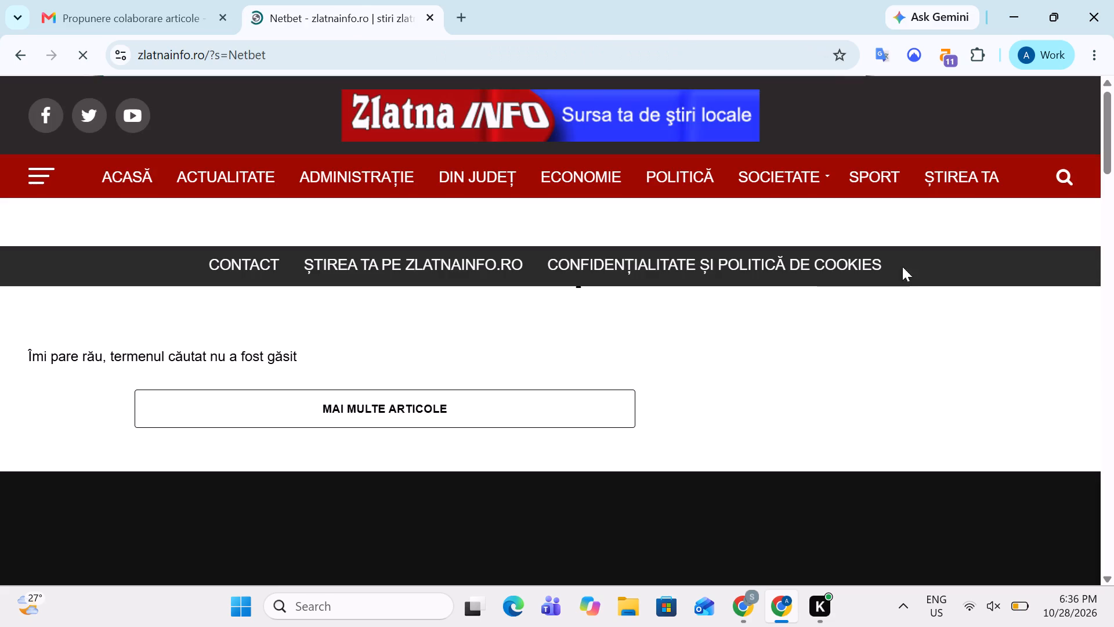
{"action": "scroll", "coordinate": [815, 294], "scroll_direction": "down", "scroll_amount": 1}
Look up zlatnainfo.ro's Ahrefs domain metrics and record DR 11 and TRAFFIC 14 in row 10896.
{"action": "left_click", "coordinate": [944, 59]}
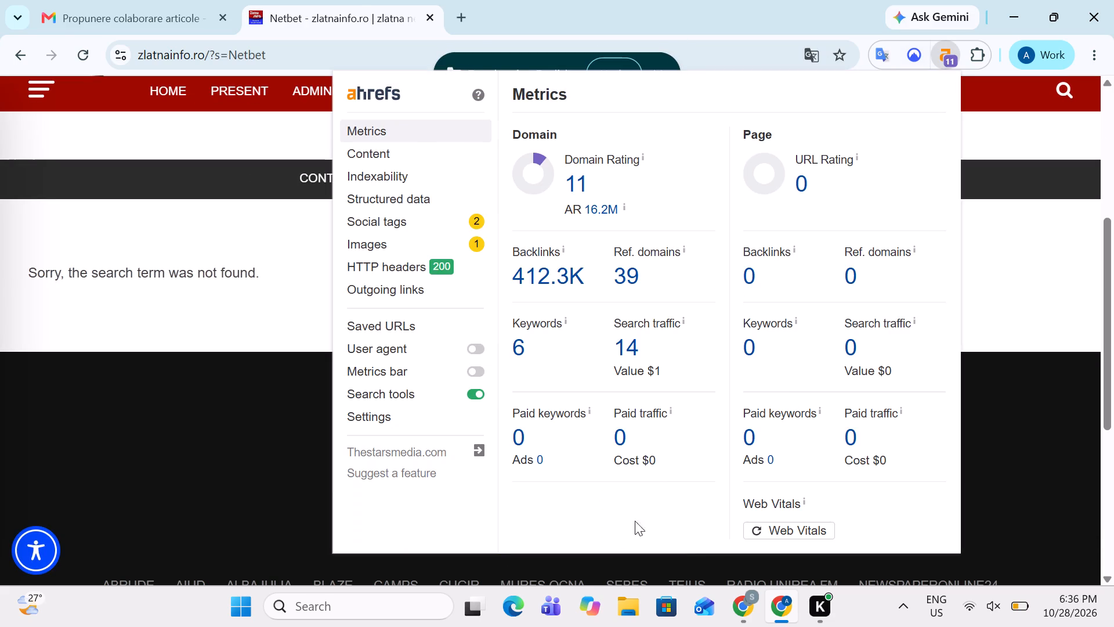
{"action": "key", "text": "alt+Tab"}
{"action": "key", "text": "Right"}
{"action": "type", "text": "11"}
{"action": "key", "text": "Right"}
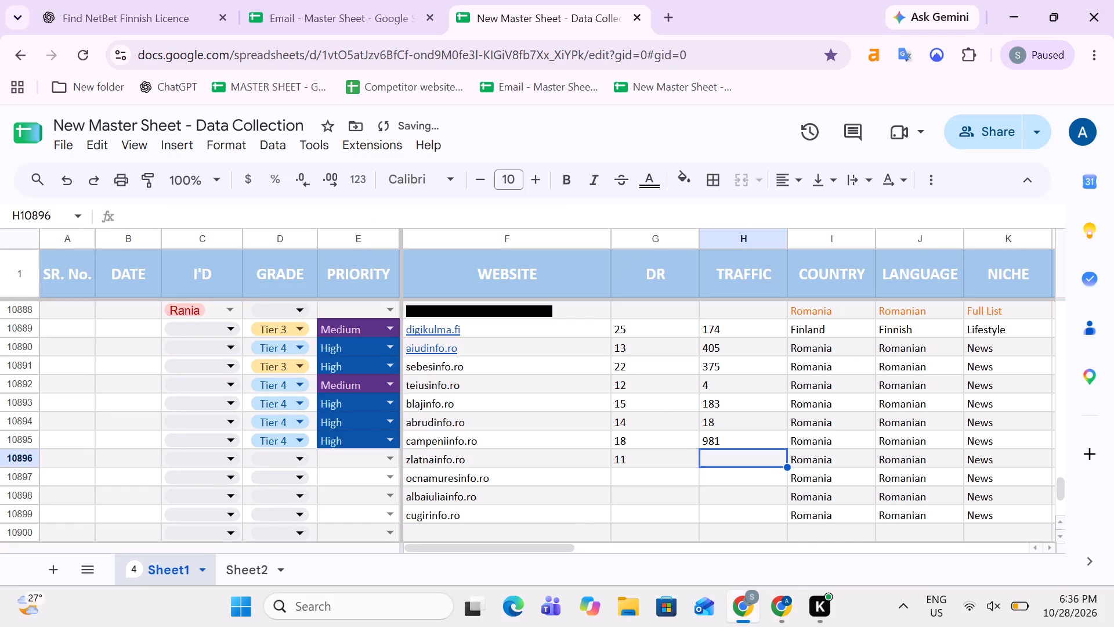
{"action": "type", "text": "14"}
{"action": "key", "text": "Right"}
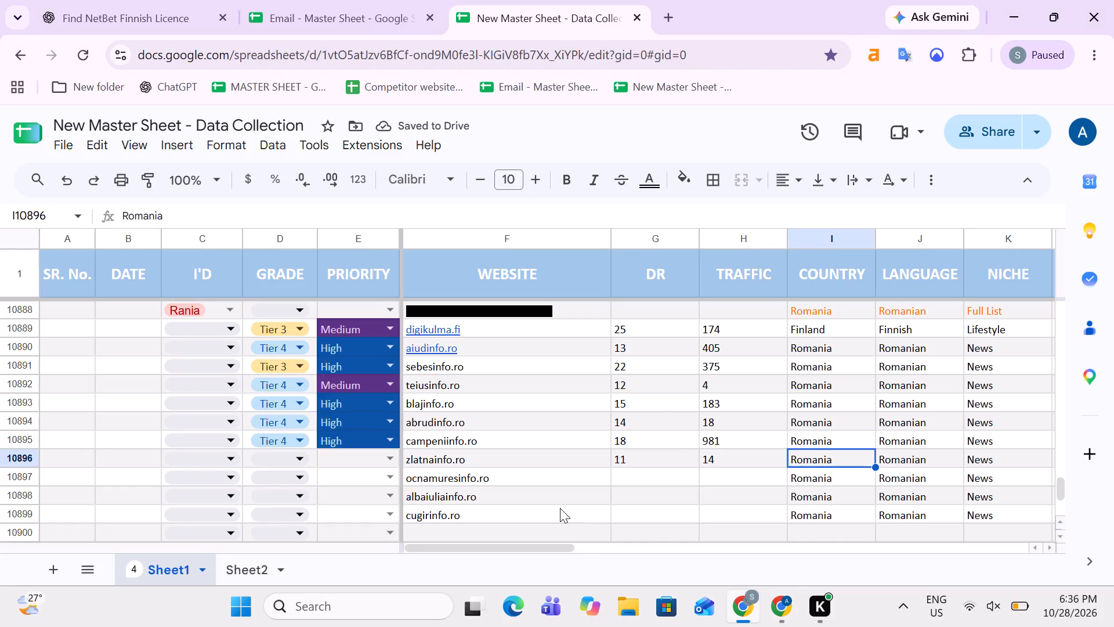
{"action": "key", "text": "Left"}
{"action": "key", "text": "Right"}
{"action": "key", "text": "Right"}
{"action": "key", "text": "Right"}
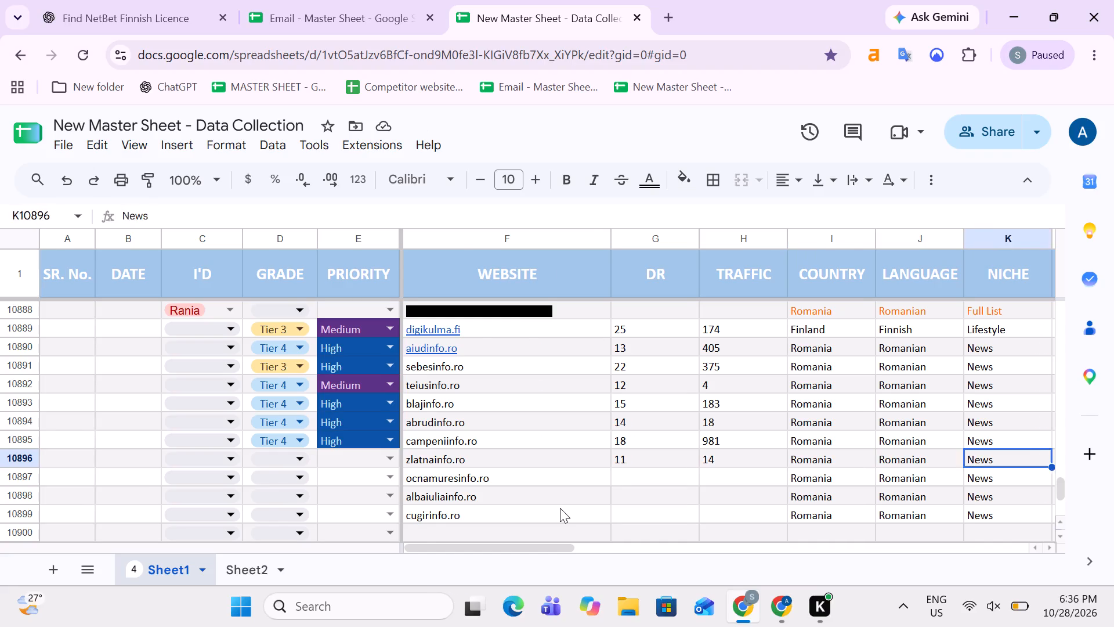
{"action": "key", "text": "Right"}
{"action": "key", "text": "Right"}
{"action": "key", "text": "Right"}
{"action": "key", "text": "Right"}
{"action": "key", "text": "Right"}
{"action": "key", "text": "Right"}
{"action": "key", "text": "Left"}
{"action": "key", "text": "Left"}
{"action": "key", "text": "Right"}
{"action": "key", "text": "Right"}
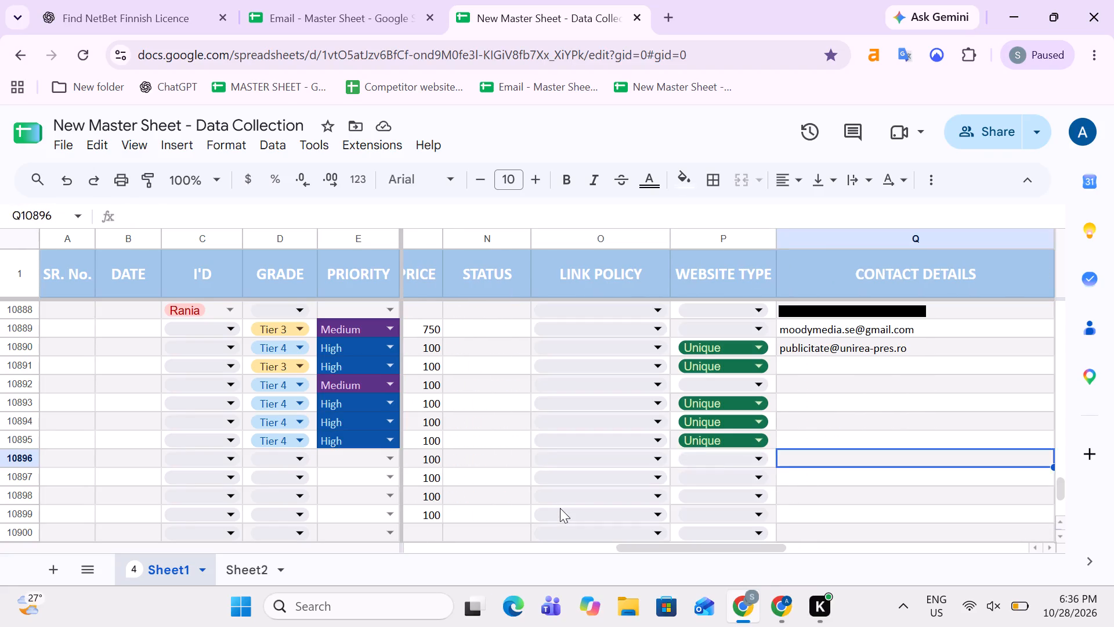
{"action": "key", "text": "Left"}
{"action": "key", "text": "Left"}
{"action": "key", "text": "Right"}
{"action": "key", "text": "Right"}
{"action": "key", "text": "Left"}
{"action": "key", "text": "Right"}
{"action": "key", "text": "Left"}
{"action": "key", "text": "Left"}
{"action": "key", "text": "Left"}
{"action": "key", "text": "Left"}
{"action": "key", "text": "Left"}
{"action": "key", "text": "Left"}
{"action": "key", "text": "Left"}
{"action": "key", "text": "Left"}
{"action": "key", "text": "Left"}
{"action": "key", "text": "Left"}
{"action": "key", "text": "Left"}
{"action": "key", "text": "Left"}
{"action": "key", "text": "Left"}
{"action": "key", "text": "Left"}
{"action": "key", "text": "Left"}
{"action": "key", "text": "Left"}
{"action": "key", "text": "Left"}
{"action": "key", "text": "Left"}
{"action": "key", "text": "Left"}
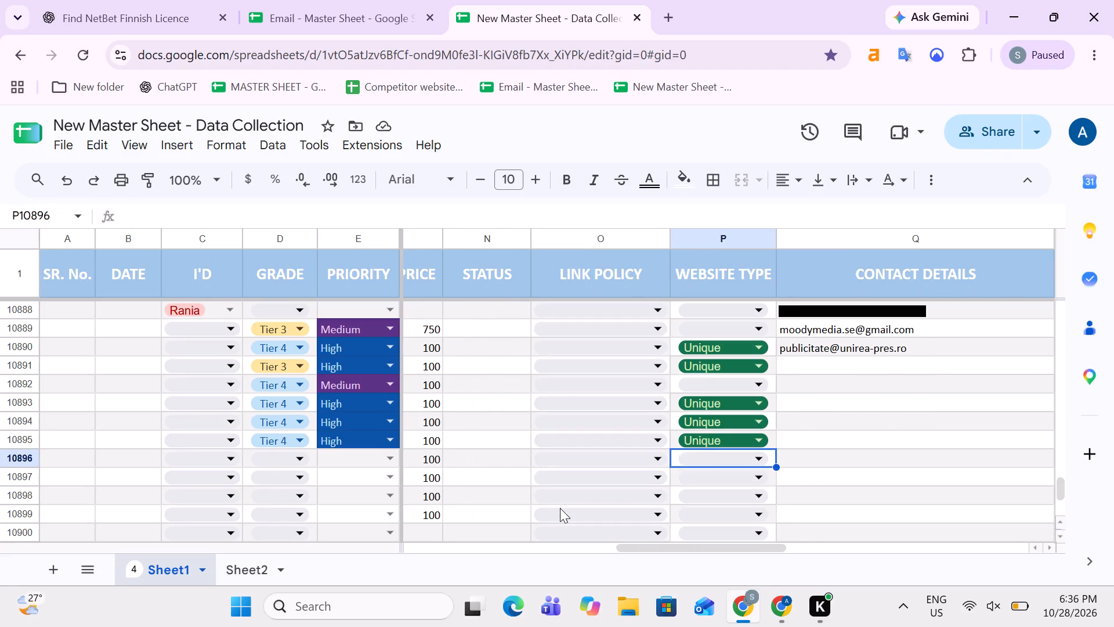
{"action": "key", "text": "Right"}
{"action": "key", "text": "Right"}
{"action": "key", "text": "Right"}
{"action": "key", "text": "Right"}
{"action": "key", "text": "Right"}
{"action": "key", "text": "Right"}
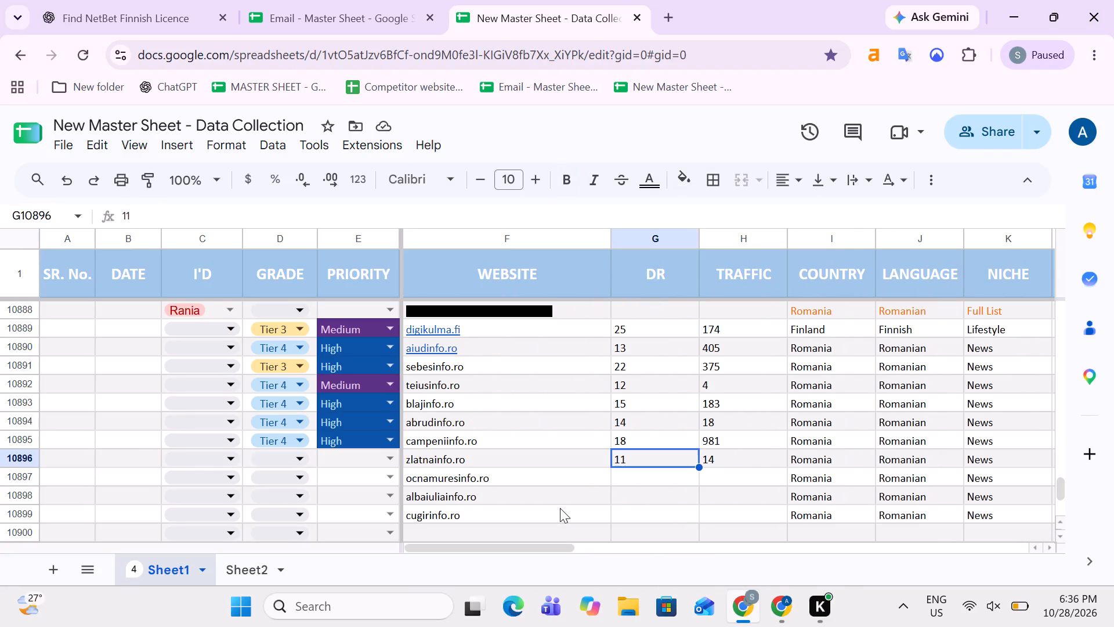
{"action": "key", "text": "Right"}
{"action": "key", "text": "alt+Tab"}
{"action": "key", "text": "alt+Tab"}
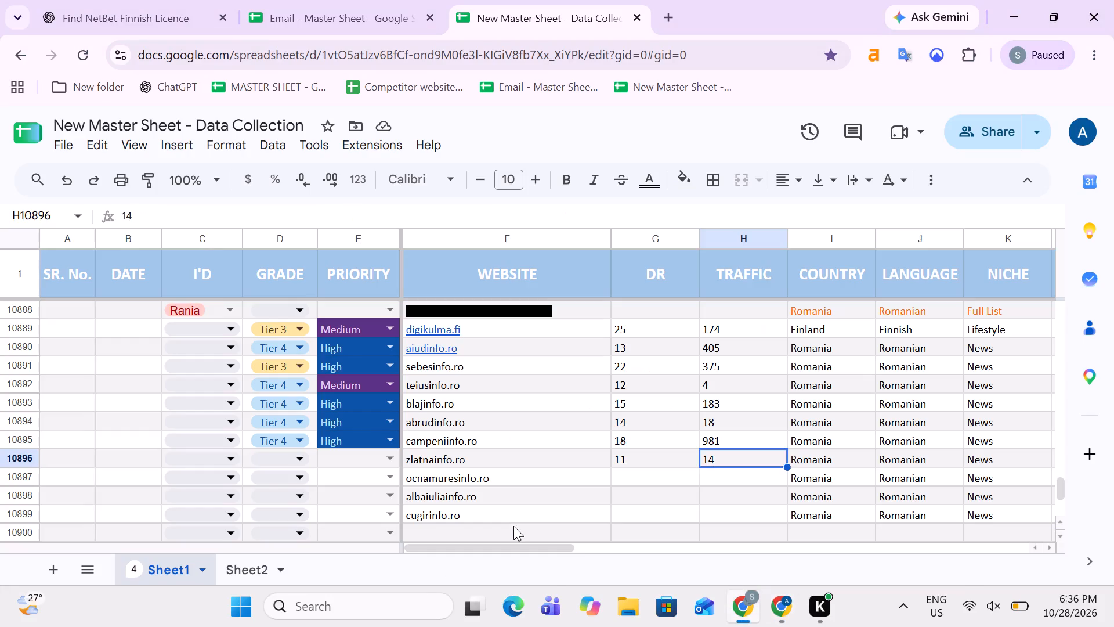
Set the WEBSITE TYPE of zlatnainfo.ro in row 10896 to Unique.
{"action": "key", "text": "Right"}
{"action": "key", "text": "Right"}
{"action": "key", "text": "Right"}
{"action": "key", "text": "Right"}
{"action": "key", "text": "Right"}
{"action": "key", "text": "Right"}
{"action": "key", "text": "Right"}
{"action": "key", "text": "Right"}
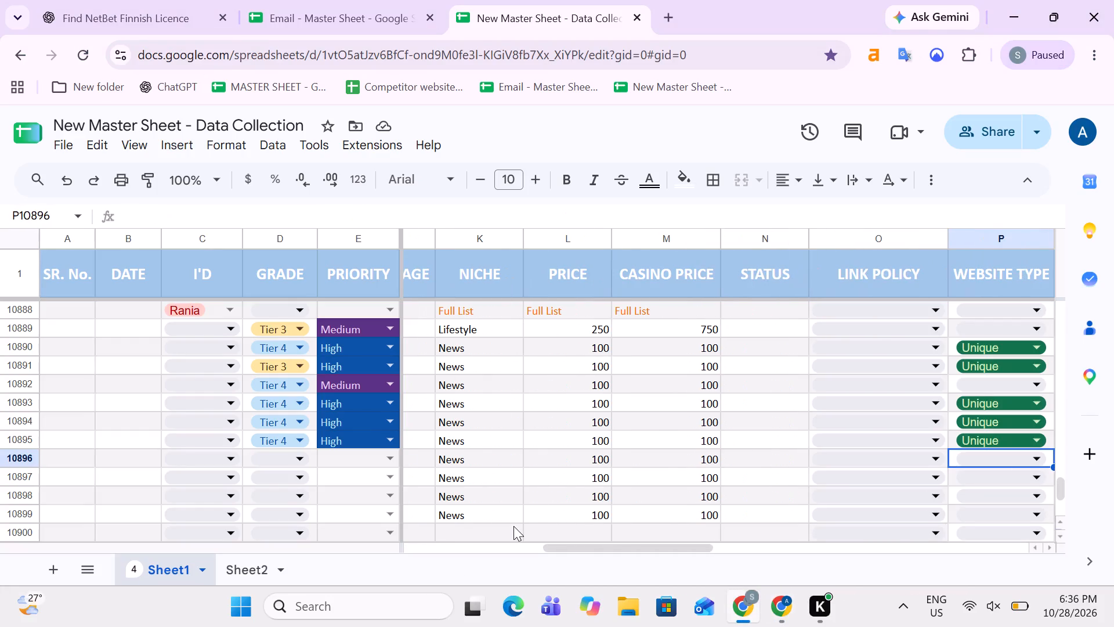
{"action": "key", "text": "u"}
{"action": "key", "text": "Tab"}
Set the PRIORITY of zlatnainfo.ro in row 10896 to High.
{"action": "key", "text": "Left"}
{"action": "key", "text": "Left"}
{"action": "key", "text": "Left"}
{"action": "key", "text": "Left"}
{"action": "key", "text": "Left"}
{"action": "key", "text": "Left"}
{"action": "key", "text": "Left"}
{"action": "key", "text": "Left"}
{"action": "key", "text": "Left"}
{"action": "key", "text": "Left"}
{"action": "key", "text": "Left"}
{"action": "key", "text": "Left"}
{"action": "key", "text": "Left"}
{"action": "key", "text": "Left"}
{"action": "key", "text": "Left"}
{"action": "key", "text": "Left"}
{"action": "key", "text": "Left"}
{"action": "key", "text": "Right"}
{"action": "key", "text": "Right"}
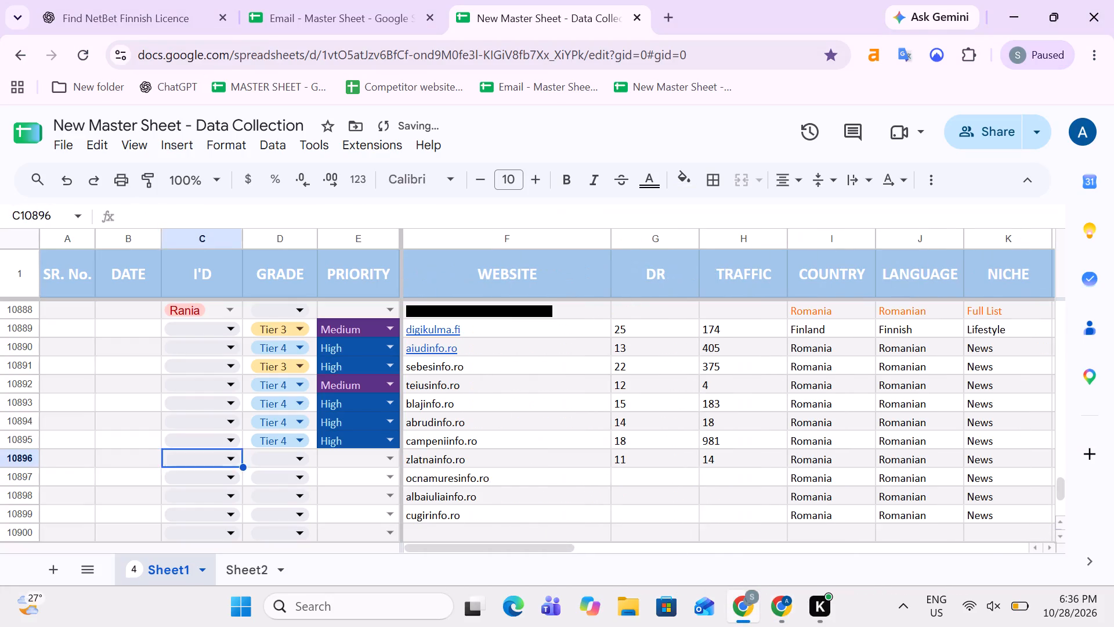
{"action": "key", "text": "Right"}
{"action": "key", "text": "Right"}
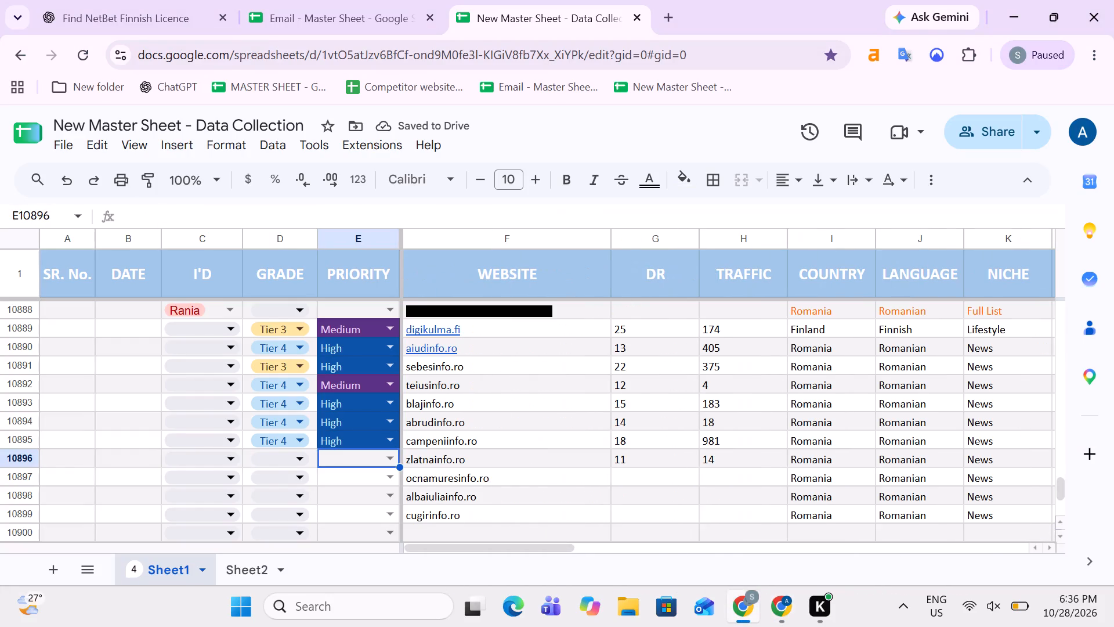
{"action": "key", "text": "h"}
{"action": "key", "text": "Down"}
{"action": "key", "text": "Return"}
Set the GRADE of zlatnainfo.ro in row 10896 to Tier 4.
{"action": "key", "text": "Up"}
{"action": "key", "text": "Left"}
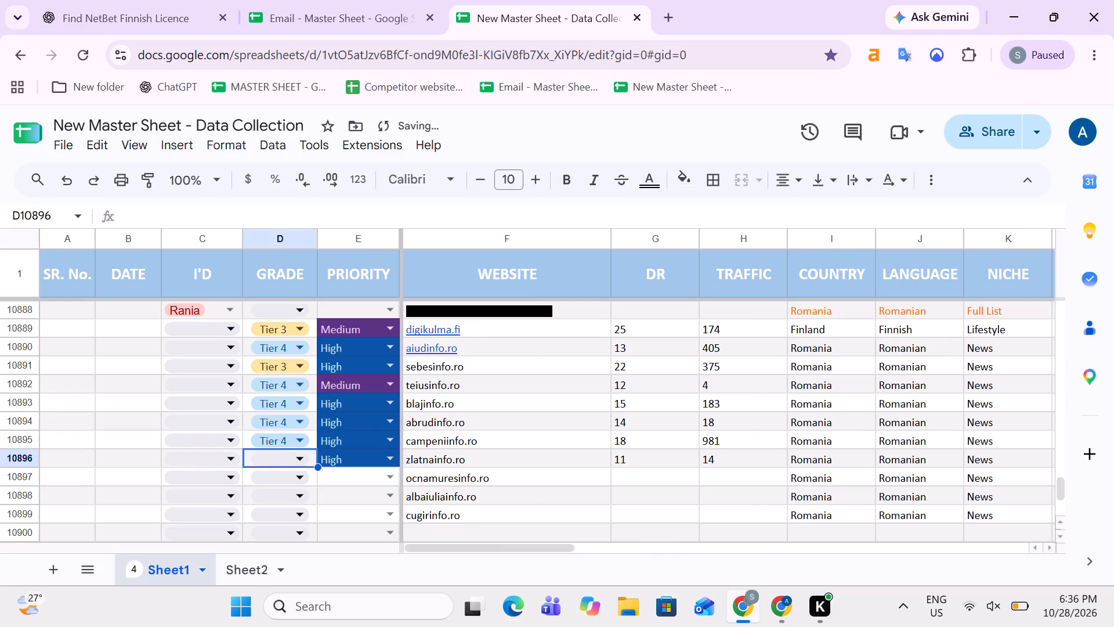
{"action": "key", "text": "t"}
{"action": "key", "text": "Up"}
{"action": "key", "text": "Return"}
Copy ocnamuresinfo.ro from row 10897 and open the site in the other browser window.
{"action": "key", "text": "Right"}
{"action": "key", "text": "Right"}
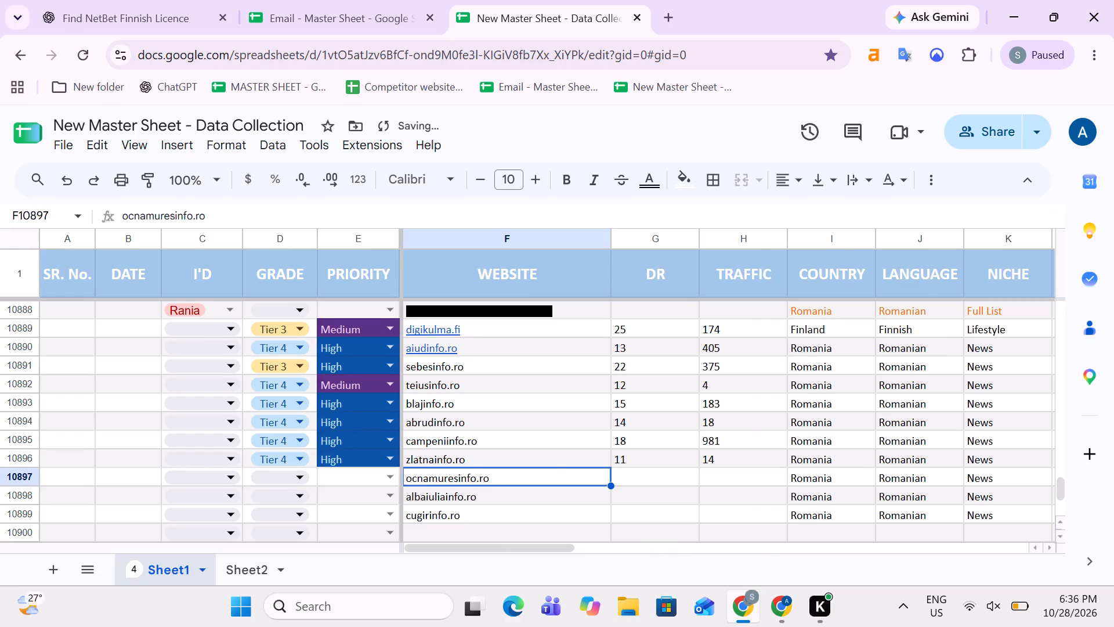
{"action": "key", "text": "ctrl+c"}
{"action": "key", "text": "alt+Tab"}
{"action": "left_click", "coordinate": [475, 52]}
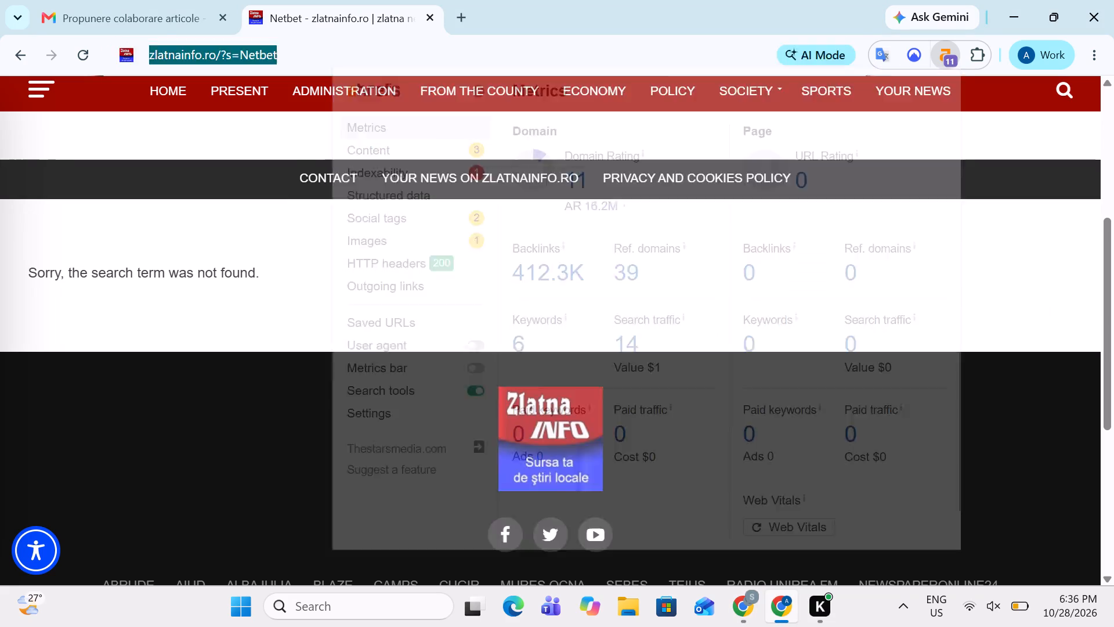
{"action": "key", "text": "ctrl+v"}
{"action": "key", "text": "Return"}
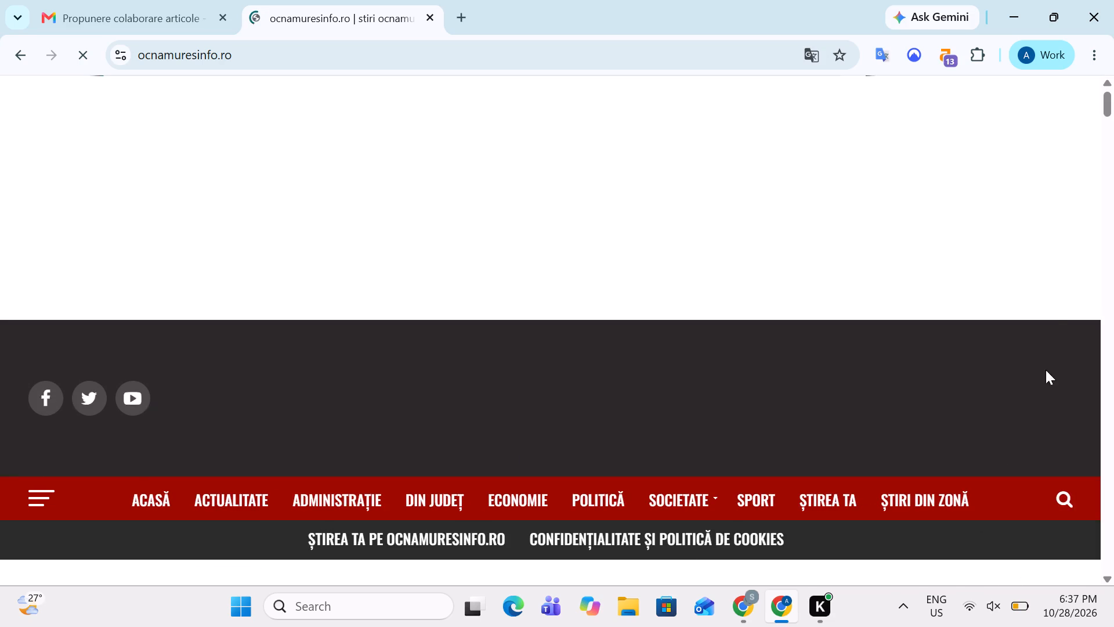
Search ocnamuresinfo.ro for Netbet and check the search results.
{"action": "scroll", "coordinate": [1041, 393], "scroll_direction": "down", "scroll_amount": 3}
{"action": "scroll", "coordinate": [1075, 333], "scroll_direction": "down", "scroll_amount": 3}
{"action": "scroll", "coordinate": [1071, 250], "scroll_direction": "up", "scroll_amount": 2}
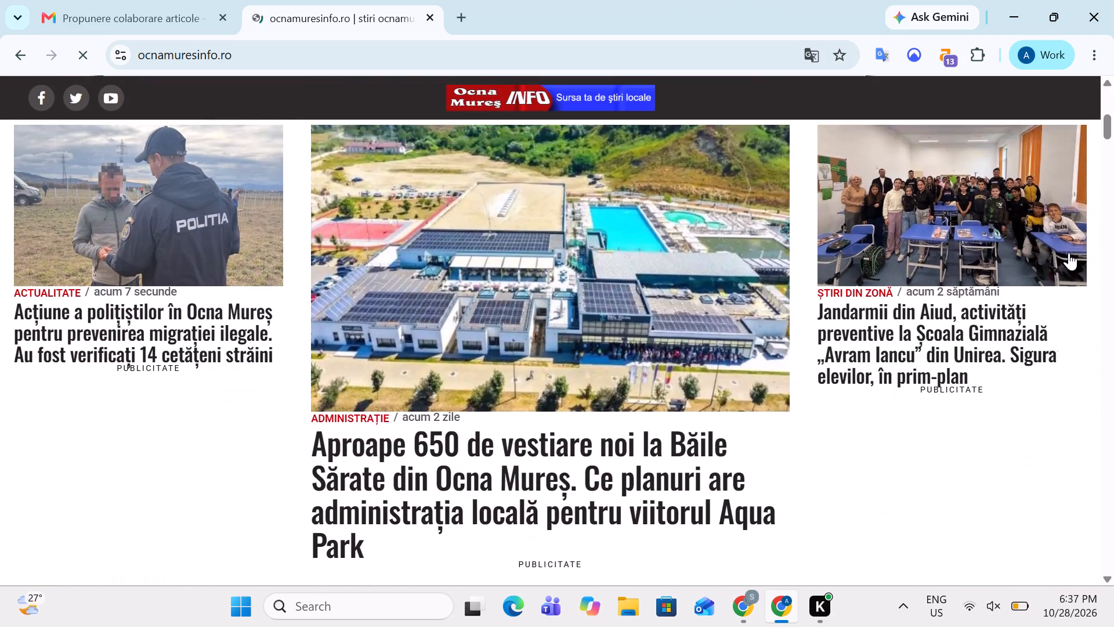
{"action": "scroll", "coordinate": [1074, 232], "scroll_direction": "up", "scroll_amount": 2}
{"action": "left_click", "coordinate": [1064, 246]}
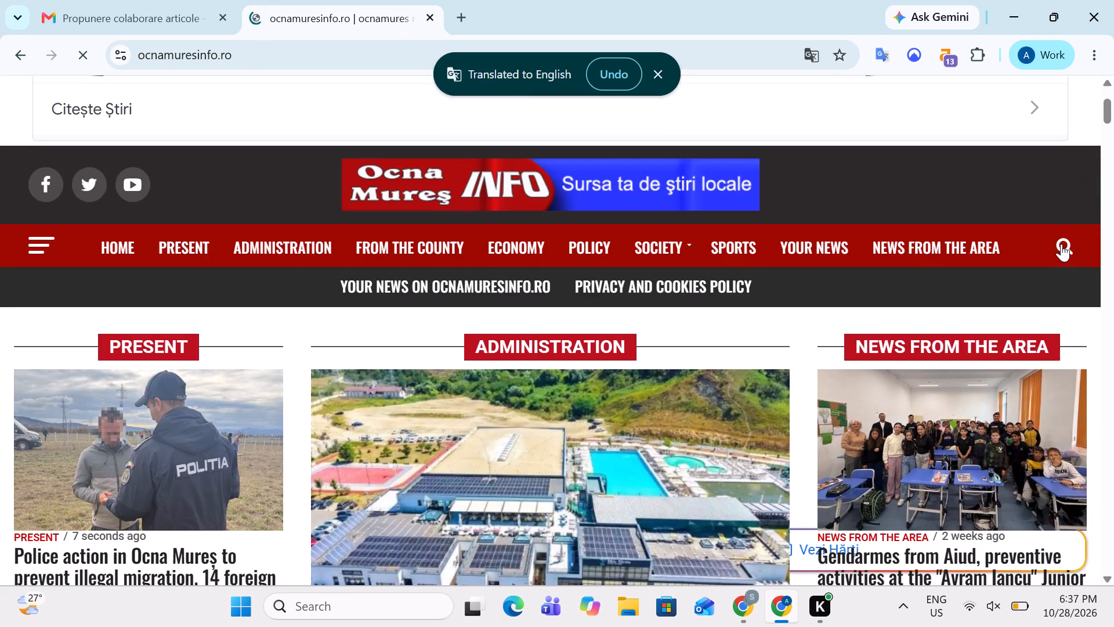
{"action": "left_click", "coordinate": [538, 344]}
{"action": "type", "text": "Netbet"}
{"action": "key", "text": "Return"}
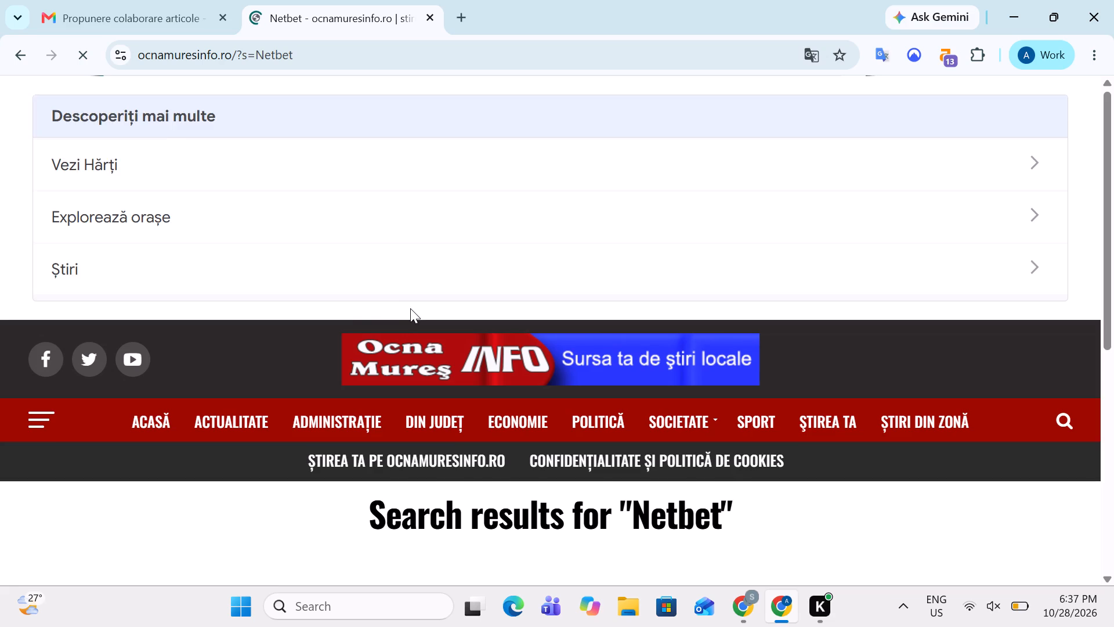
{"action": "scroll", "coordinate": [366, 312], "scroll_direction": "down", "scroll_amount": 4}
{"action": "scroll", "coordinate": [480, 300], "scroll_direction": "up", "scroll_amount": 2}
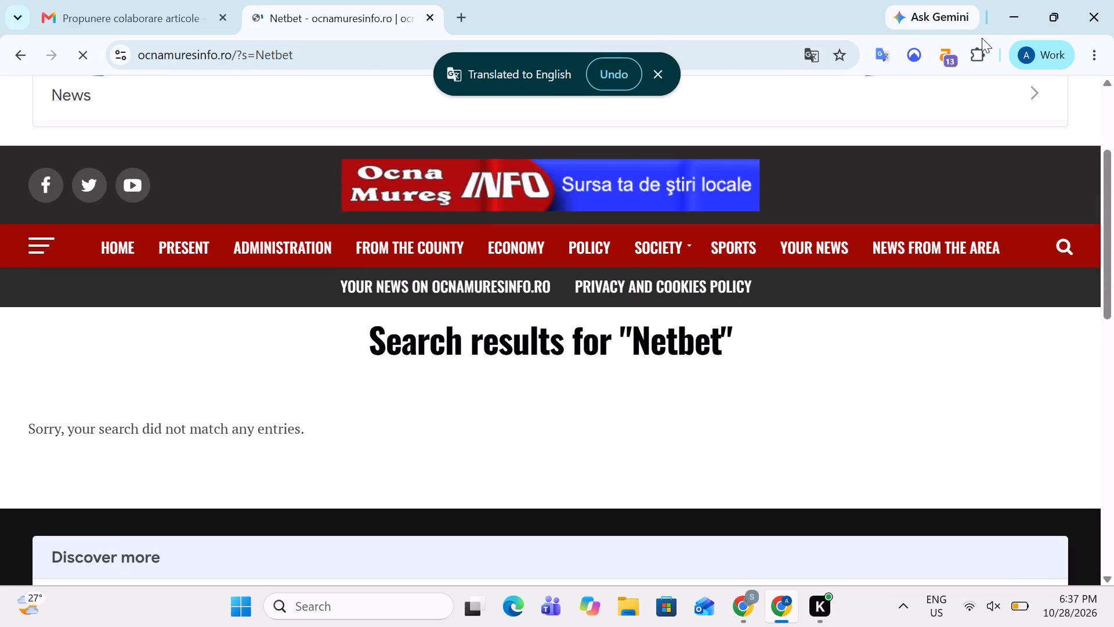
Check the Ahrefs metrics for ocnamuresinfo.ro and record DR 13 and TRAFFIC 4 in row 10897.
{"action": "left_click", "coordinate": [950, 56]}
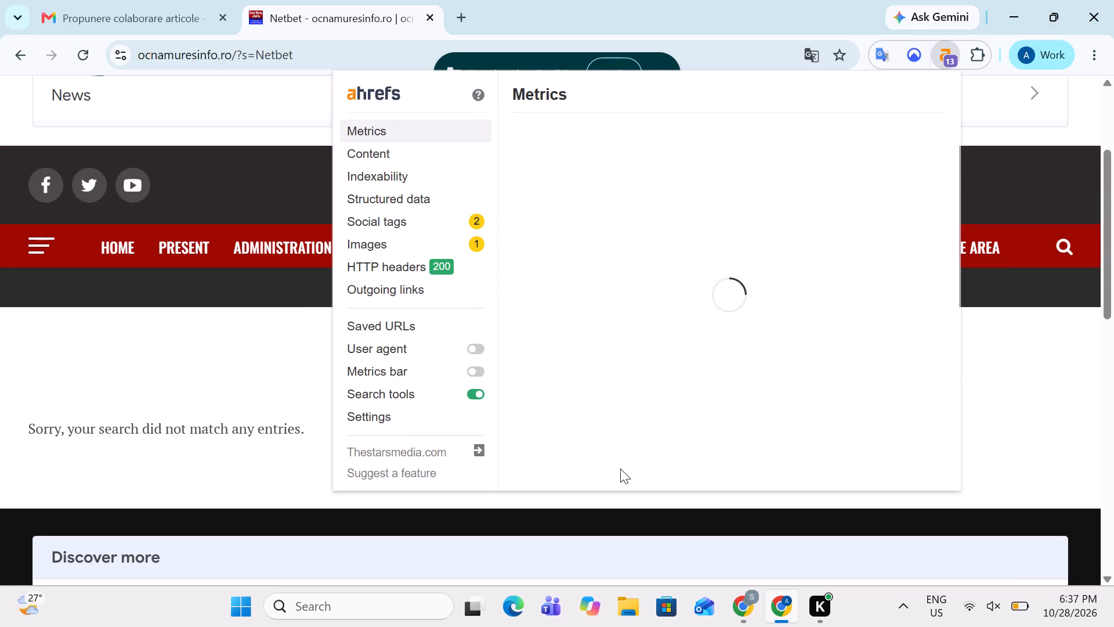
{"action": "key", "text": "alt+Tab"}
{"action": "key", "text": "Right"}
{"action": "type", "text": "13"}
{"action": "key", "text": "Right"}
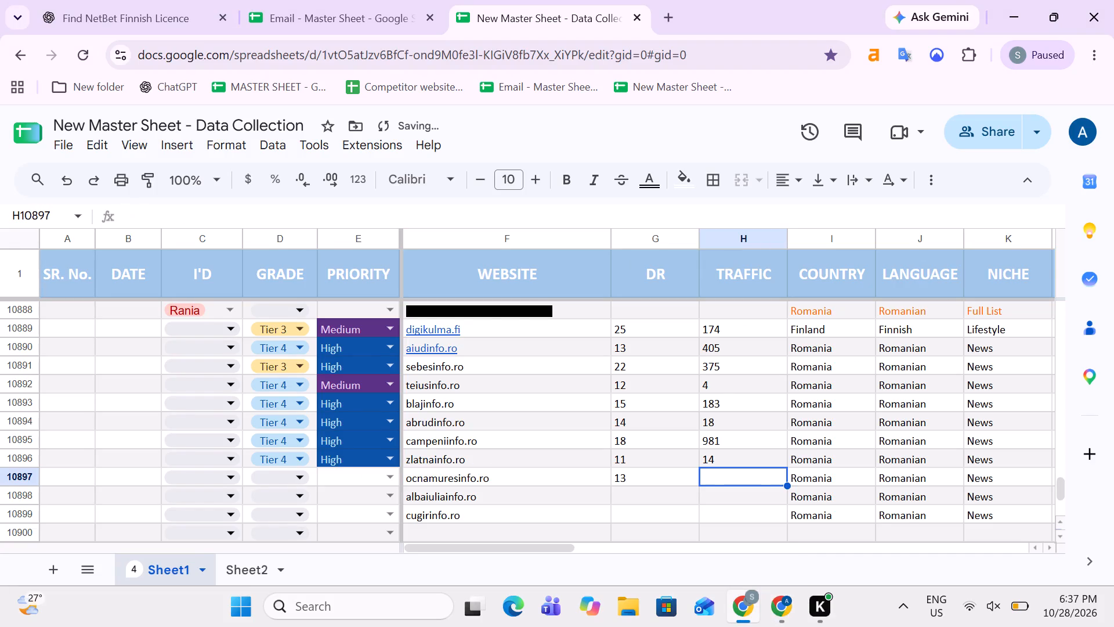
{"action": "key", "text": "4"}
{"action": "key", "text": "Right"}
Set the WEBSITE TYPE of ocnamuresinfo.ro in row 10897 to Unique.
{"action": "key", "text": "Right"}
{"action": "key", "text": "Right"}
{"action": "key", "text": "Right"}
{"action": "key", "text": "Right"}
{"action": "key", "text": "Right"}
{"action": "key", "text": "Right"}
{"action": "key", "text": "Right"}
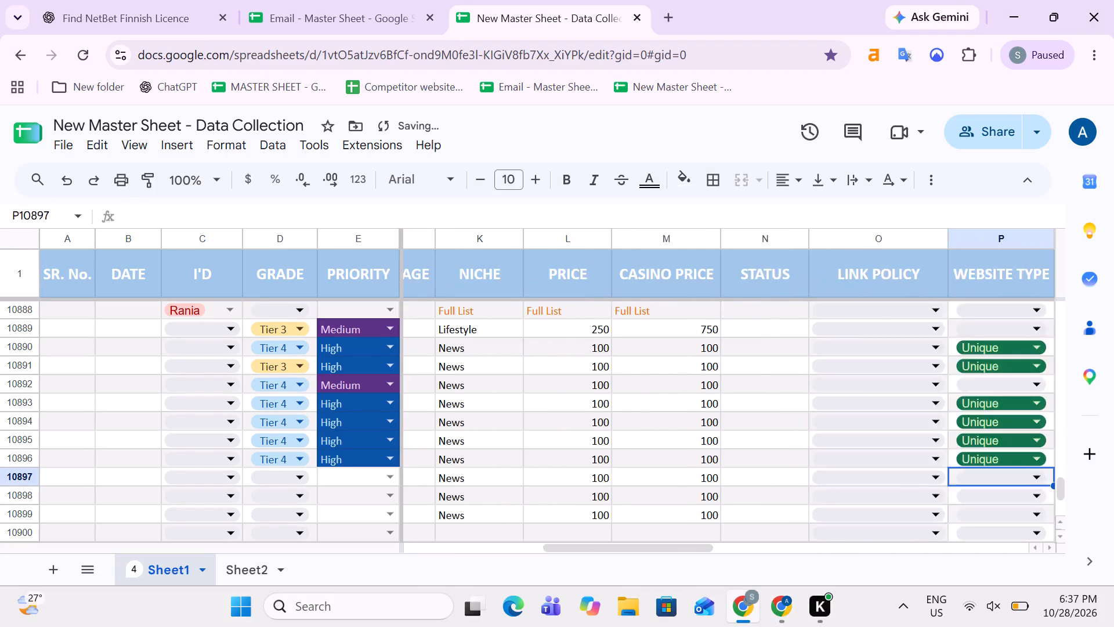
{"action": "key", "text": "Right"}
{"action": "key", "text": "Left"}
{"action": "key", "text": "Right"}
{"action": "key", "text": "Left"}
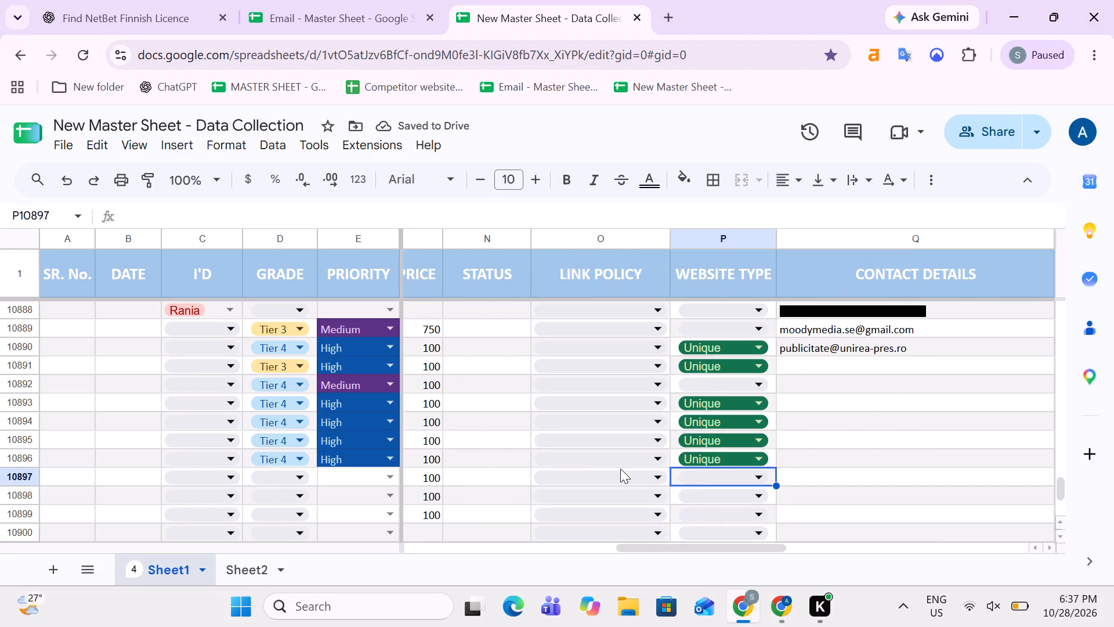
{"action": "key", "text": "u"}
{"action": "key", "text": "Tab"}
Set the PRIORITY of ocnamuresinfo.ro in row 10897 to High.
{"action": "key", "text": "Left"}
{"action": "key", "text": "Left"}
{"action": "key", "text": "Left"}
{"action": "key", "text": "Left"}
{"action": "key", "text": "Left"}
{"action": "key", "text": "Left"}
{"action": "key", "text": "Left"}
{"action": "key", "text": "Left"}
{"action": "key", "text": "Left"}
{"action": "key", "text": "Left"}
{"action": "key", "text": "Left"}
{"action": "key", "text": "Left"}
{"action": "key", "text": "Left"}
{"action": "key", "text": "Left"}
{"action": "key", "text": "Left"}
{"action": "key", "text": "Right"}
{"action": "key", "text": "Right"}
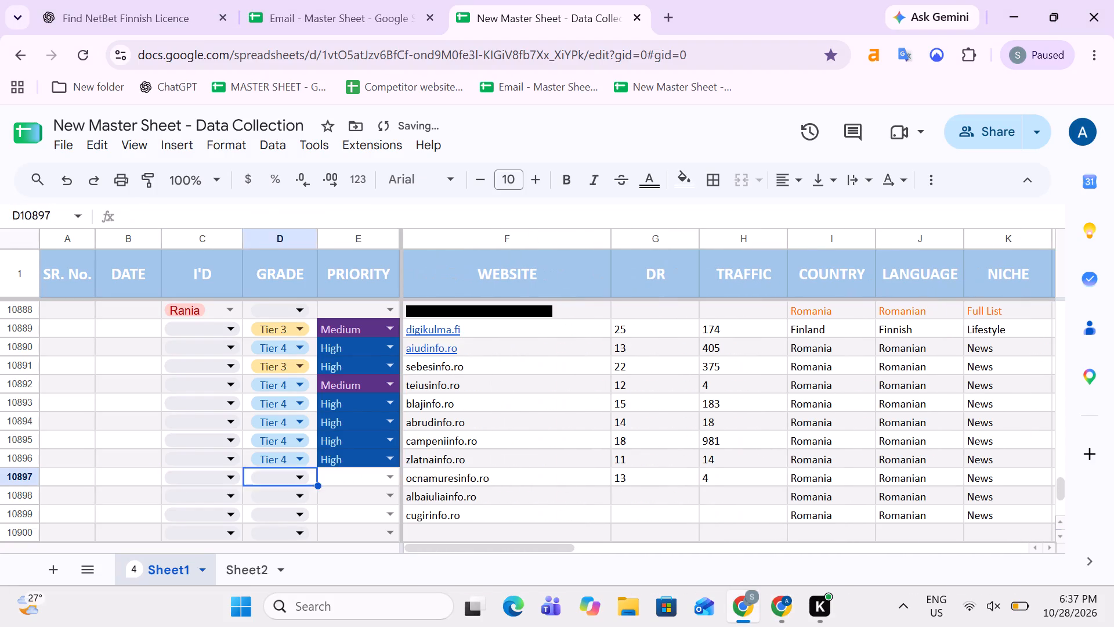
{"action": "key", "text": "Right"}
{"action": "key", "text": "h"}
{"action": "key", "text": "Down"}
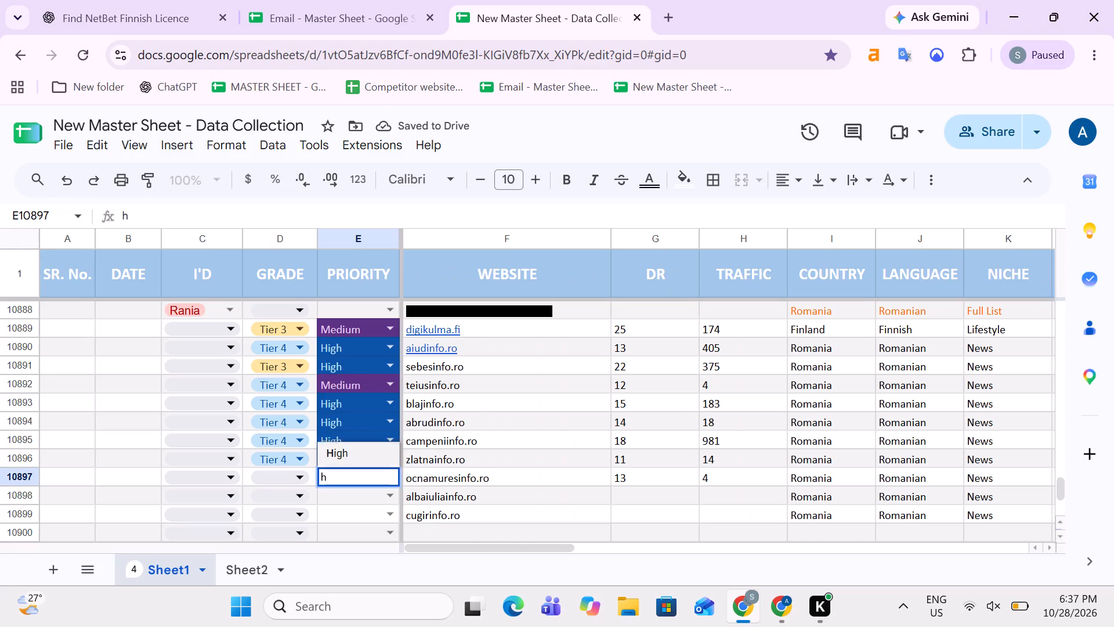
{"action": "key", "text": "Return"}
Copy albaiuliainfo.ro from row 10898 and open the site in the other browser window.
{"action": "key", "text": "Right"}
{"action": "key", "text": "ctrl+c"}
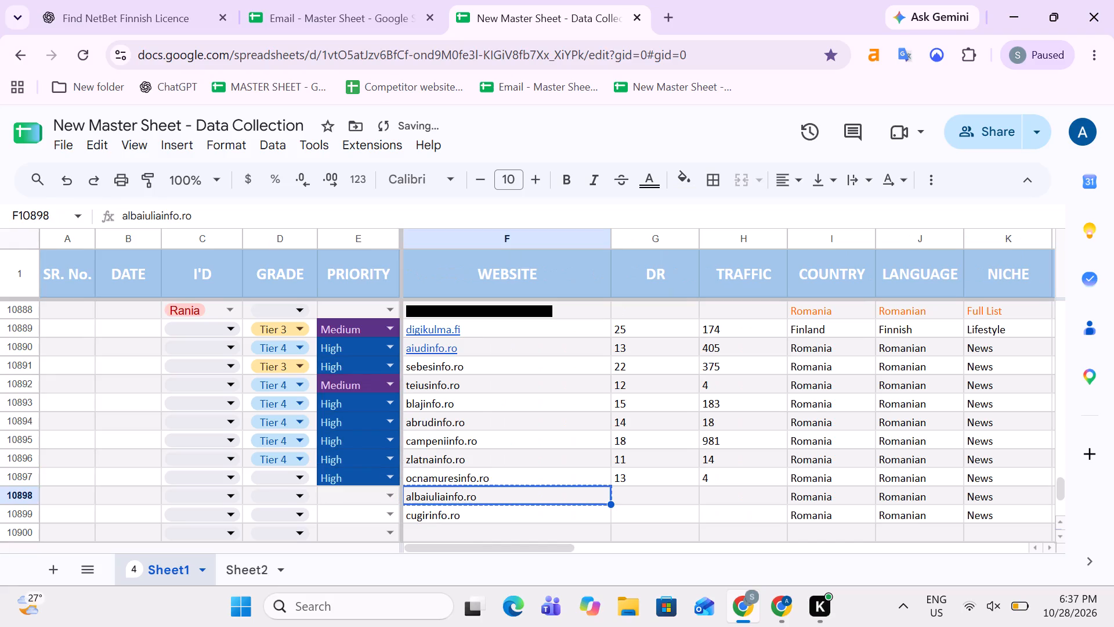
{"action": "key", "text": "alt+Tab"}
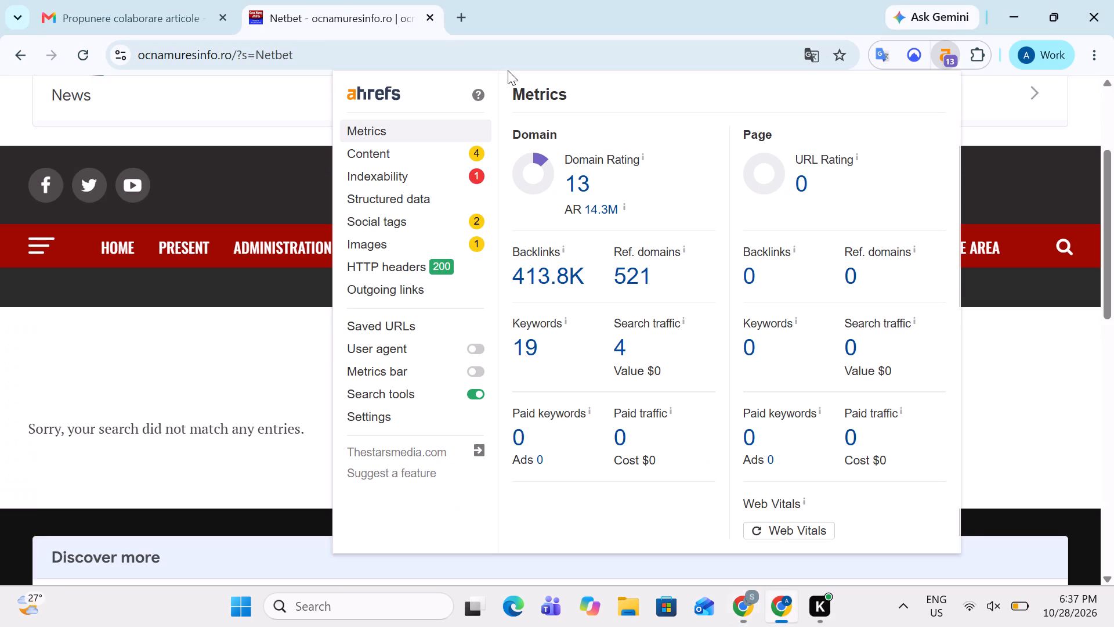
{"action": "left_click", "coordinate": [500, 58]}
{"action": "key", "text": "ctrl+v"}
{"action": "key", "text": "Return"}
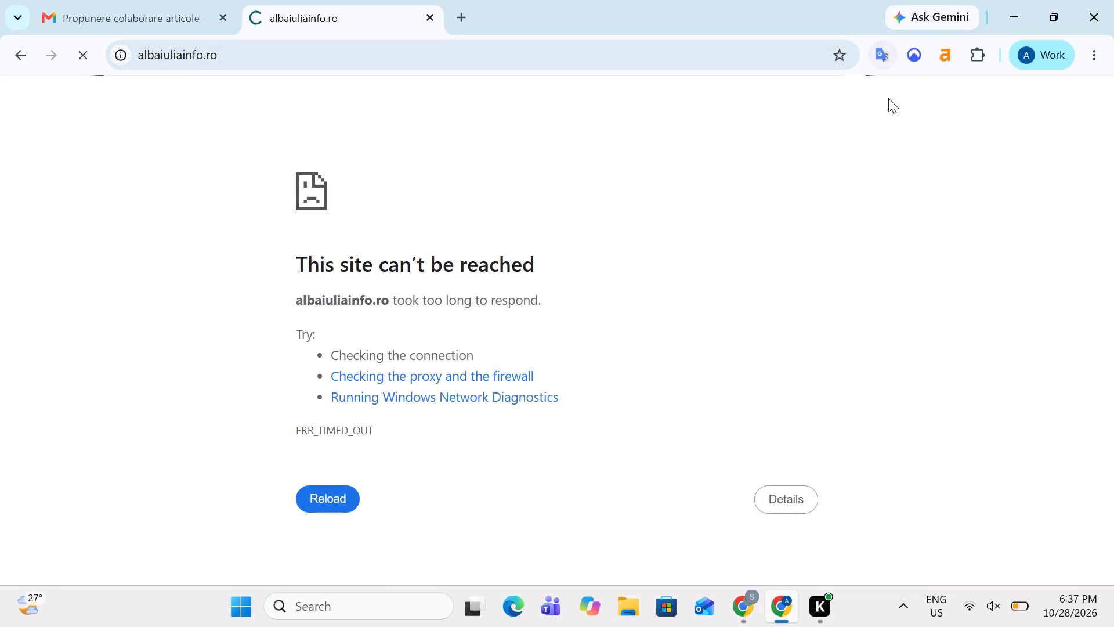
Check the Ahrefs metrics for albaiuliainfo.ro and record DR 20 and TRAFFIC 312 in row 10898.
{"action": "left_click", "coordinate": [950, 62]}
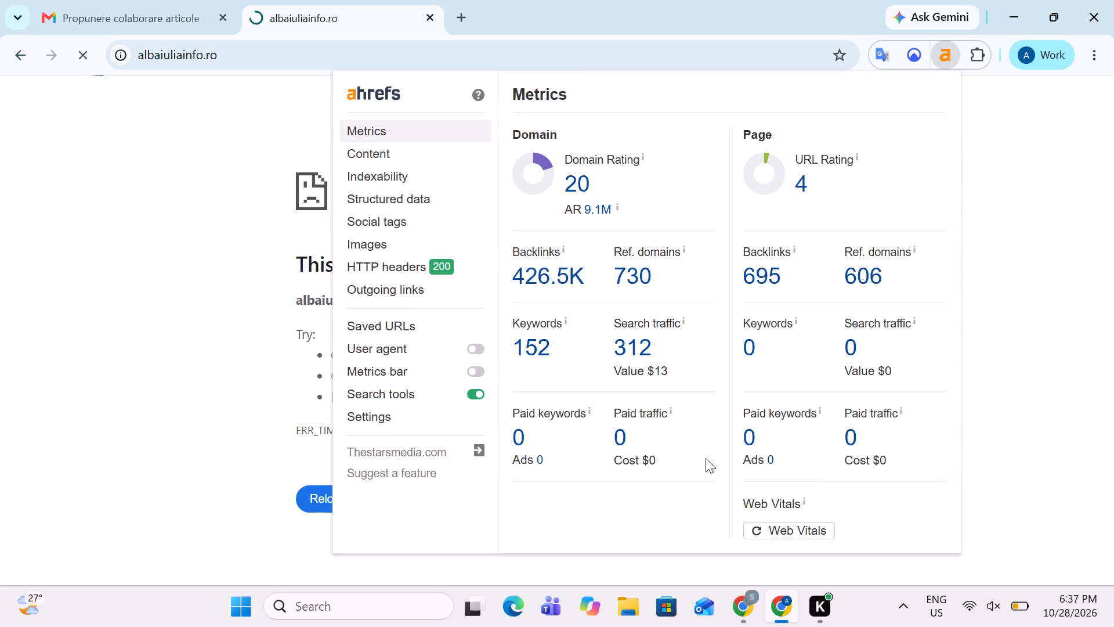
{"action": "key", "text": "alt+Tab"}
{"action": "key", "text": "Left"}
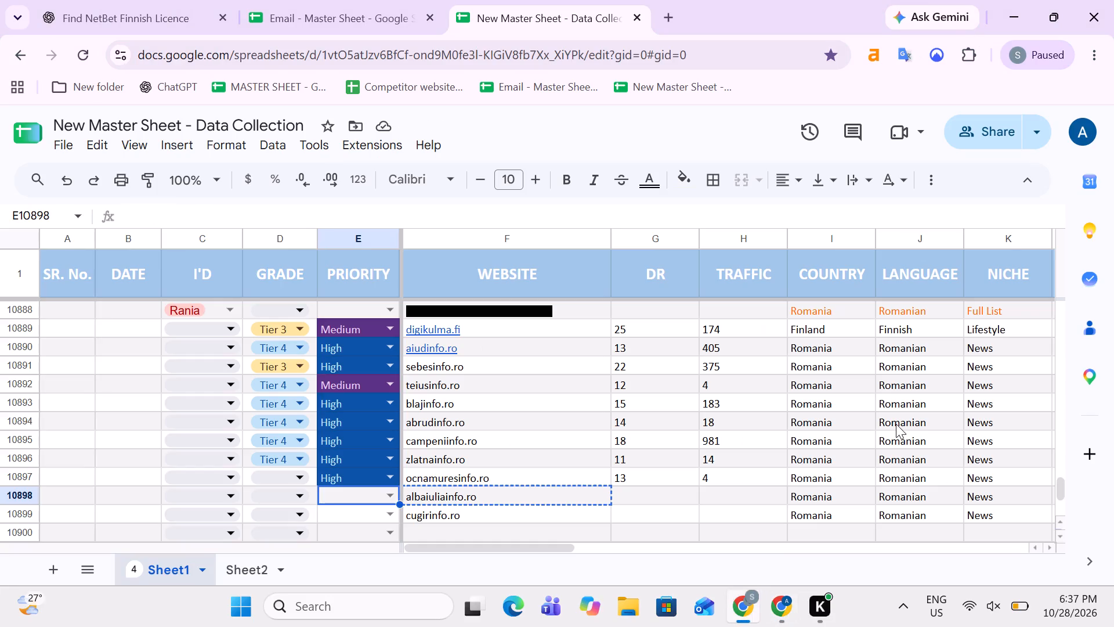
{"action": "key", "text": "Right"}
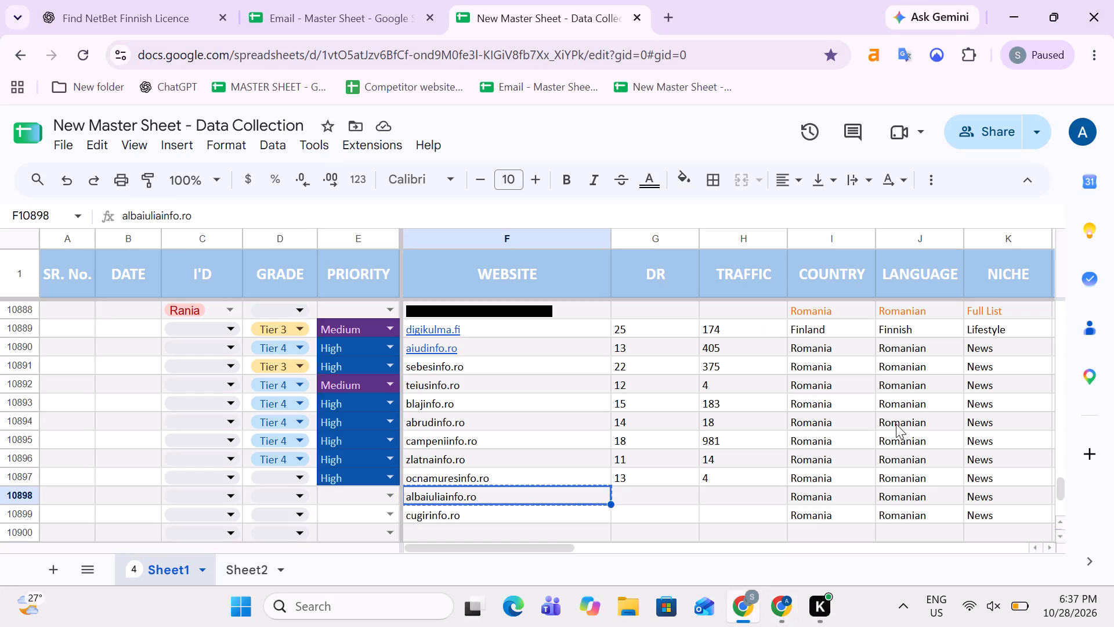
{"action": "key", "text": "alt+Tab"}
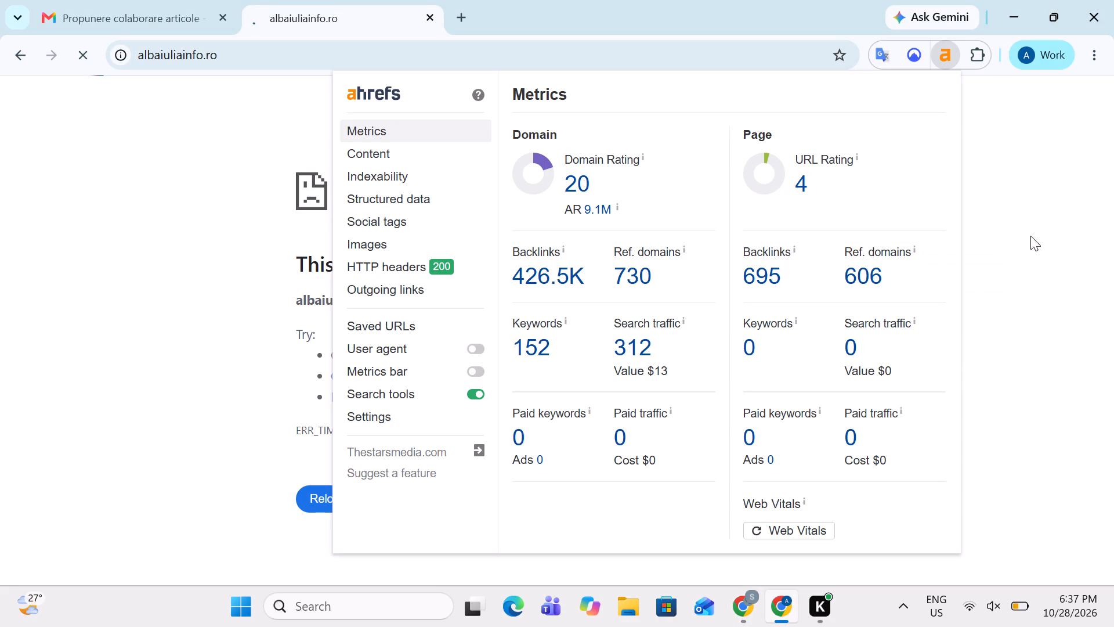
{"action": "key", "text": "alt+Tab"}
{"action": "key", "text": "Right"}
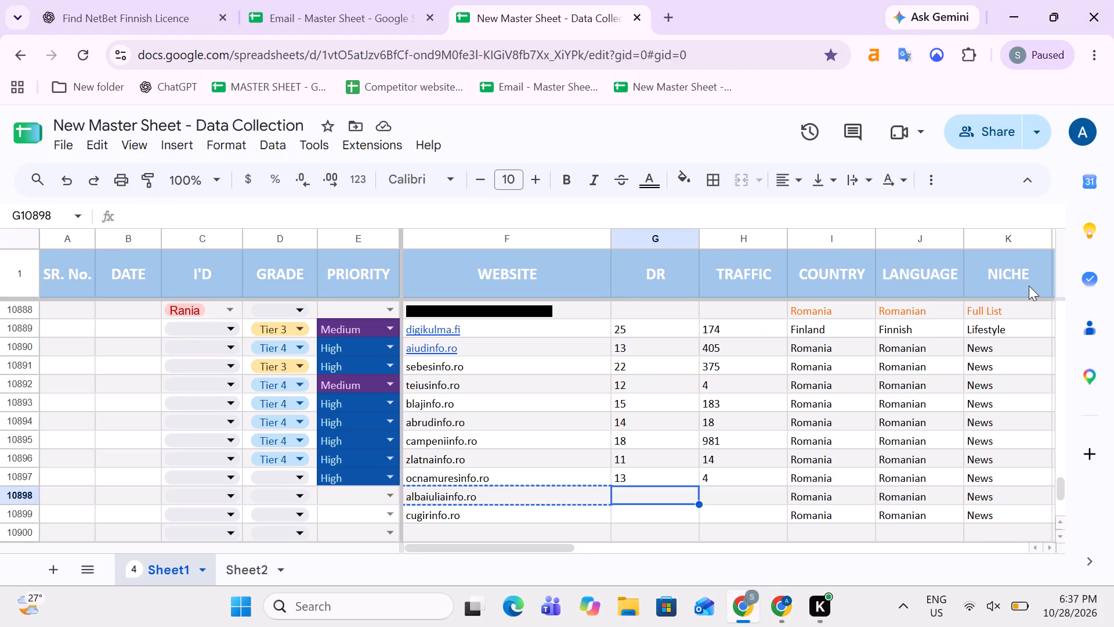
{"action": "type", "text": "20"}
{"action": "key", "text": "Right"}
{"action": "key", "text": "2"}
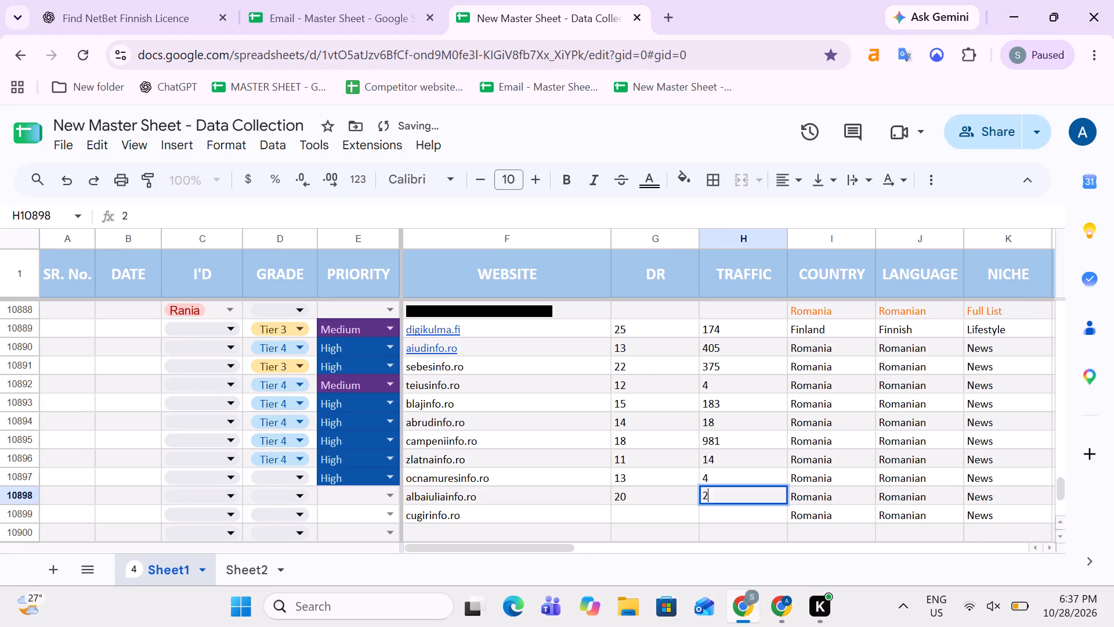
{"action": "key", "text": "BackSpace"}
{"action": "type", "text": "312"}
{"action": "key", "text": "Right"}
Set the WEBSITE TYPE of albaiuliainfo.ro in row 10898 to Unique.
{"action": "key", "text": "Right"}
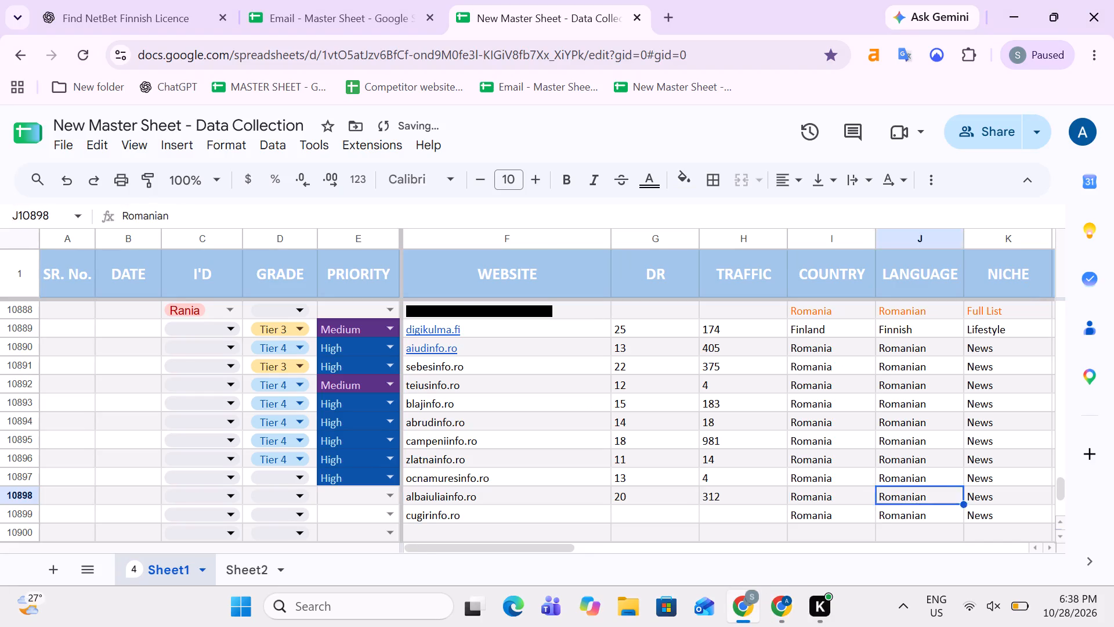
{"action": "key", "text": "Right"}
{"action": "key", "text": "Right"}
{"action": "key", "text": "Right"}
{"action": "key", "text": "Right"}
{"action": "key", "text": "Right"}
{"action": "key", "text": "Left"}
{"action": "key", "text": "Right"}
{"action": "key", "text": "Right"}
{"action": "key", "text": "Right"}
{"action": "key", "text": "Left"}
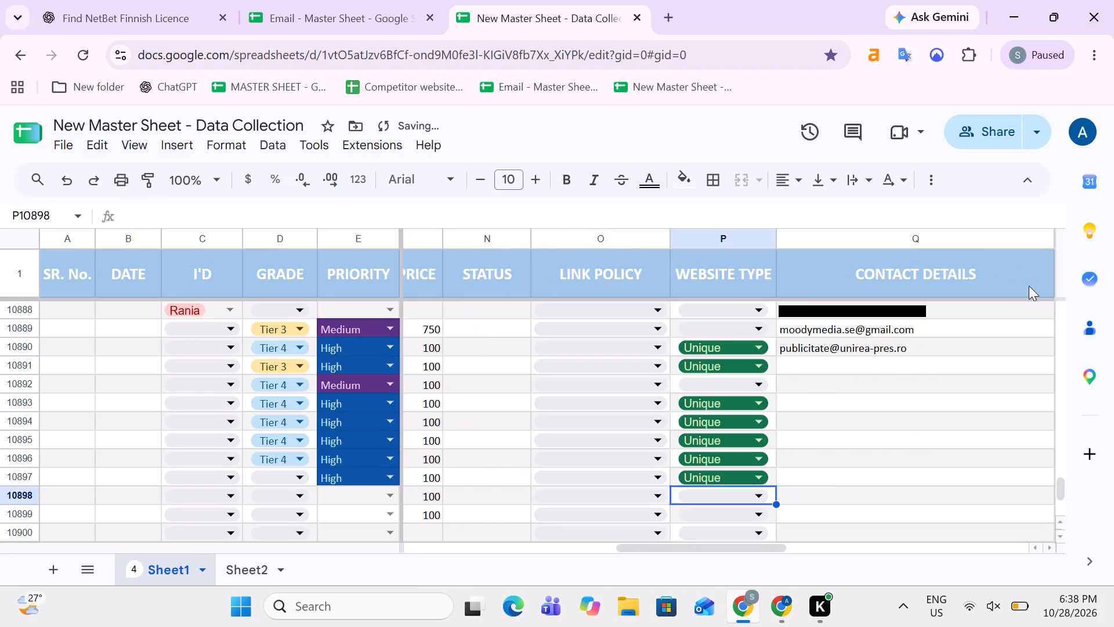
{"action": "key", "text": "u"}
{"action": "key", "text": "Down"}
{"action": "key", "text": "Return"}
Set the PRIORITY of albaiuliainfo.ro in row 10898 to High.
{"action": "key", "text": "Left"}
{"action": "key", "text": "Left"}
{"action": "key", "text": "Left"}
{"action": "key", "text": "Left"}
{"action": "key", "text": "Left"}
{"action": "key", "text": "Left"}
{"action": "key", "text": "Left"}
{"action": "key", "text": "Left"}
{"action": "key", "text": "Left"}
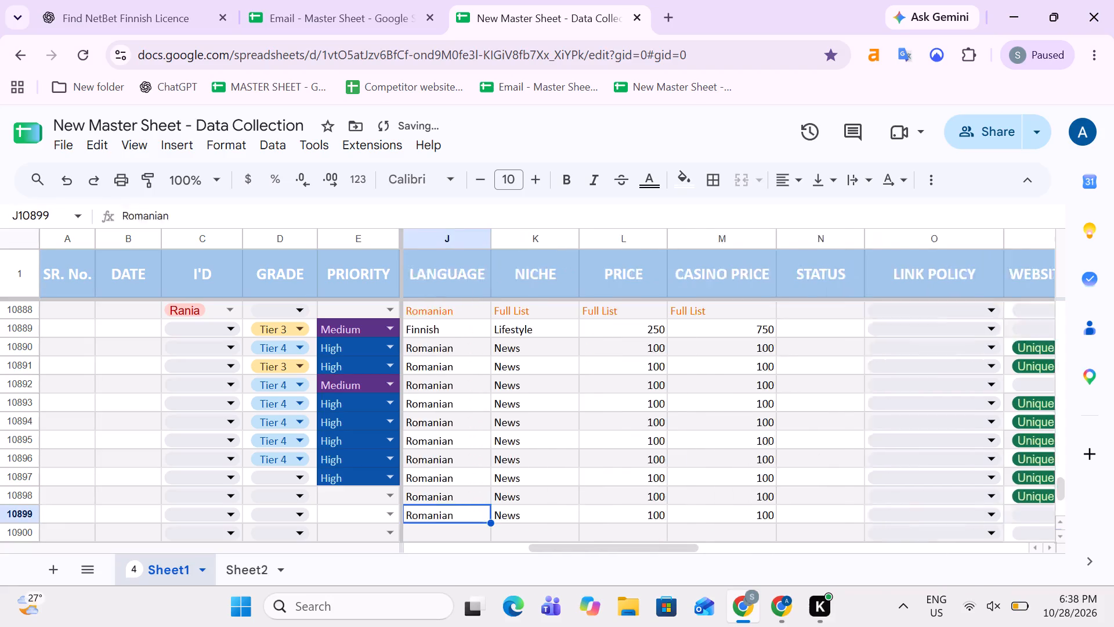
{"action": "key", "text": "Up"}
{"action": "key", "text": "Left"}
{"action": "key", "text": "Left"}
{"action": "key", "text": "Left"}
{"action": "key", "text": "Right"}
{"action": "key", "text": "j"}
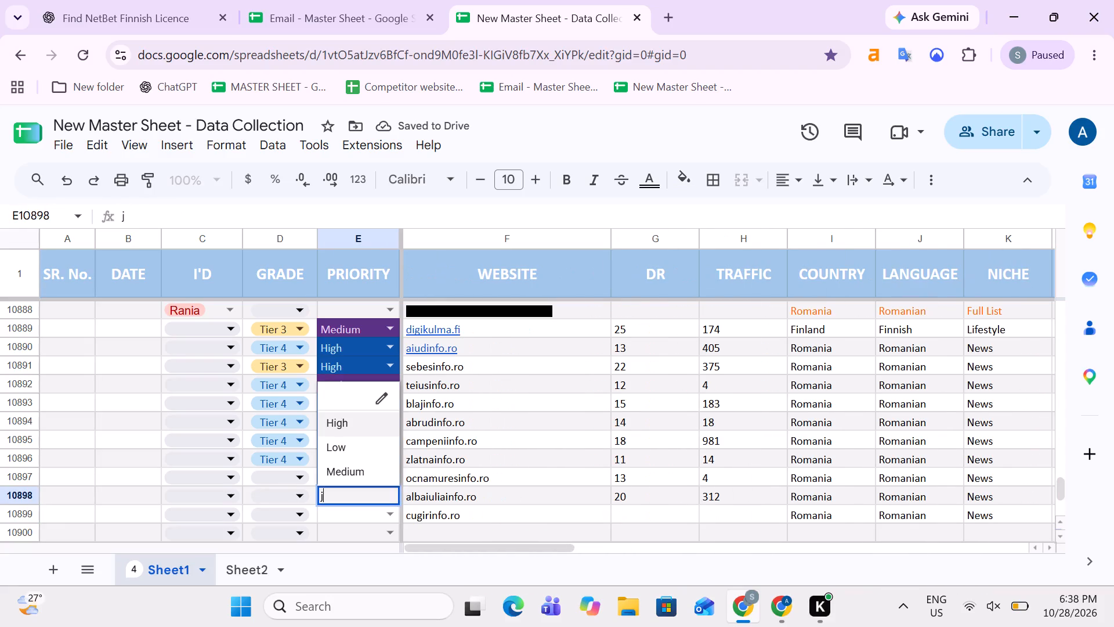
{"action": "key", "text": "BackSpace"}
{"action": "key", "text": "h"}
{"action": "key", "text": "Down"}
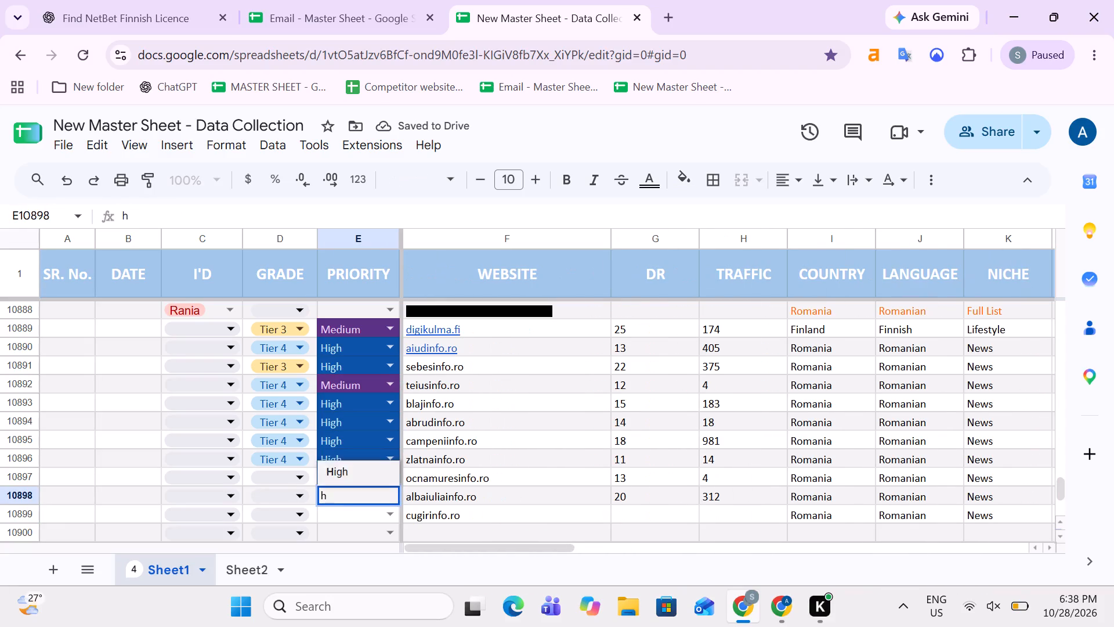
{"action": "key", "text": "Return"}
Copy the Tier 4 GRADE from row 10896 into rows 10897 and 10898 for ocnamuresinfo.ro and albaiuliainfo.ro.
{"action": "key", "text": "Up"}
{"action": "key", "text": "Left"}
{"action": "key", "text": "Up"}
{"action": "key", "text": "Up"}
{"action": "key", "text": "ctrl+c"}
{"action": "key", "text": "ctrl+Down"}
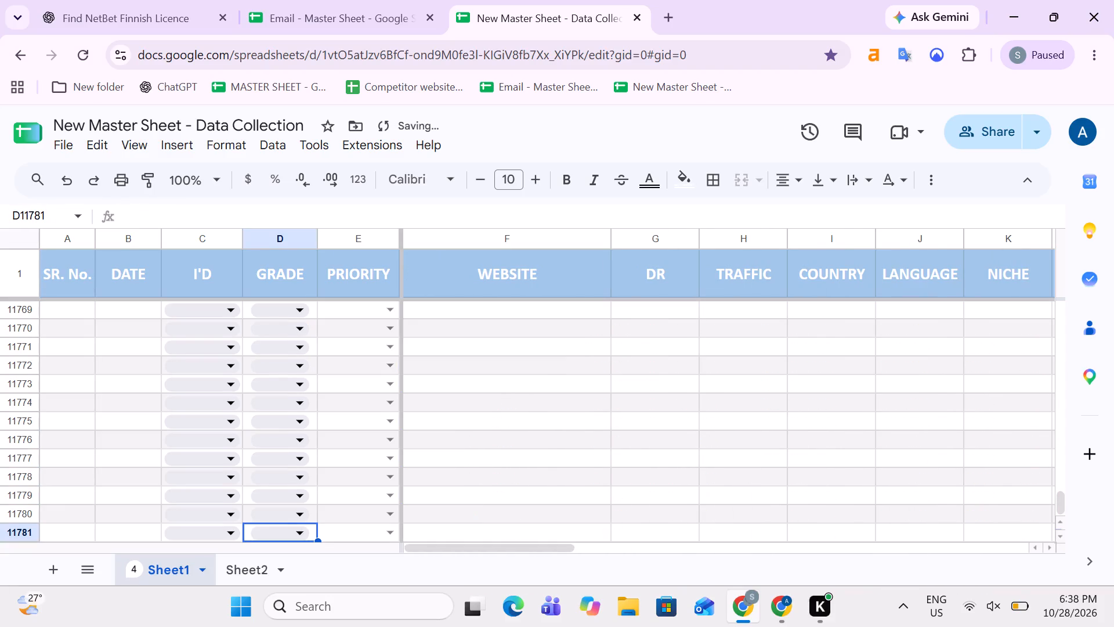
{"action": "key", "text": "ctrl+Up"}
{"action": "key", "text": "Down"}
{"action": "key", "text": "shift+Down"}
{"action": "key", "text": "ctrl+v"}
Copy cugirinfo.ro from row 10899 and open the site in the other browser window.
{"action": "key", "text": "Down"}
{"action": "key", "text": "Right"}
{"action": "key", "text": "Right"}
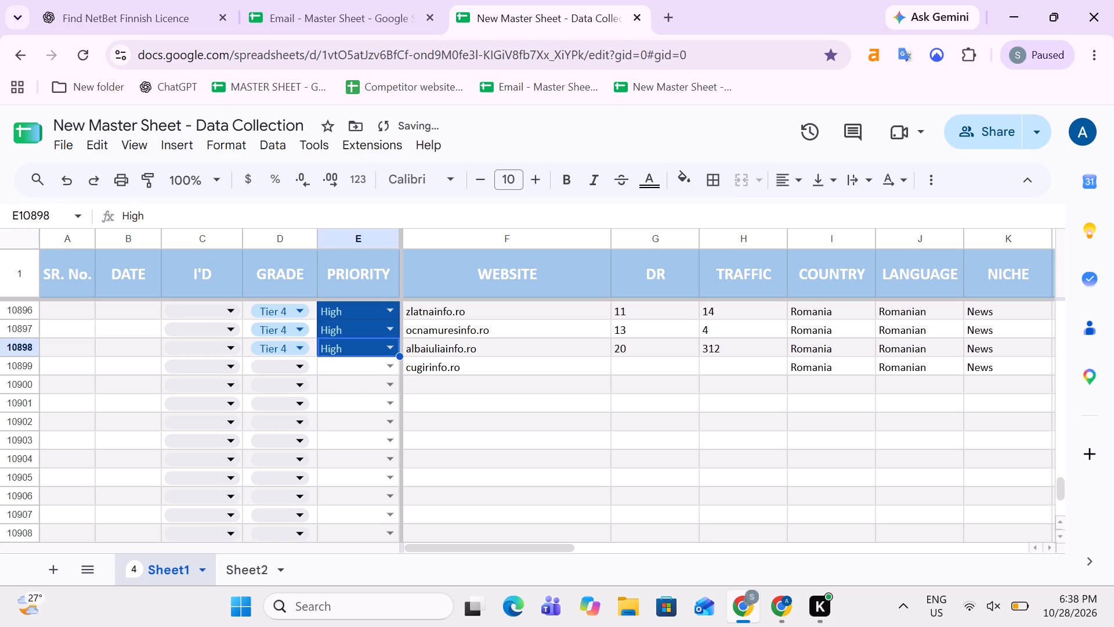
{"action": "key", "text": "Down"}
{"action": "key", "text": "alt+Tab"}
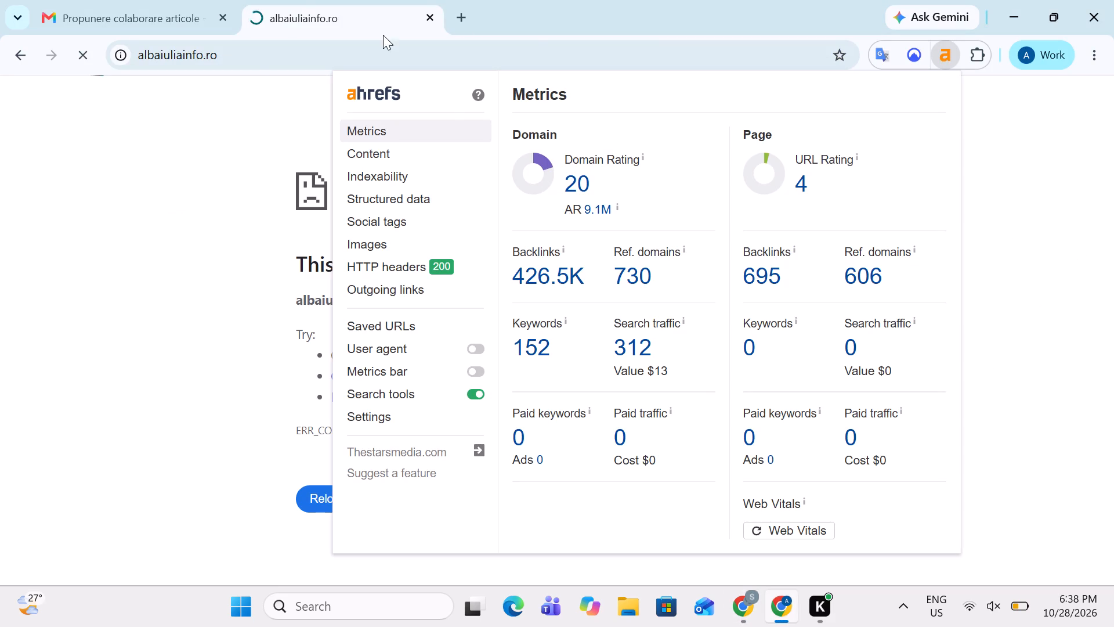
{"action": "key", "text": "alt+Tab"}
{"action": "key", "text": "ctrl+c"}
{"action": "key", "text": "alt+Tab"}
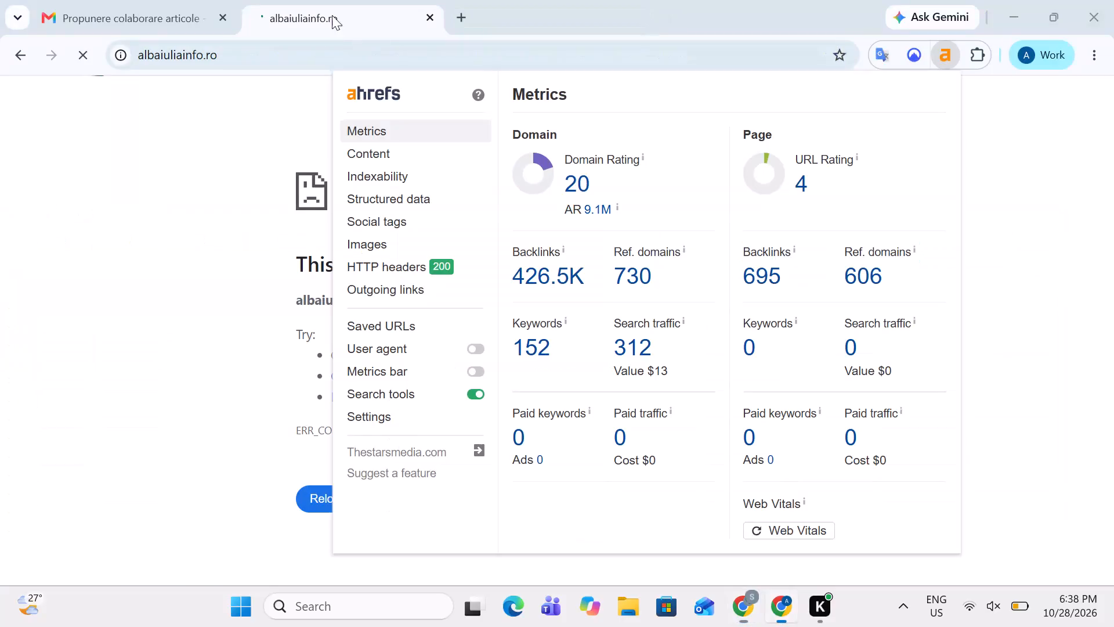
{"action": "left_click", "coordinate": [363, 58]}
{"action": "key", "text": "ctrl+v"}
{"action": "key", "text": "Return"}
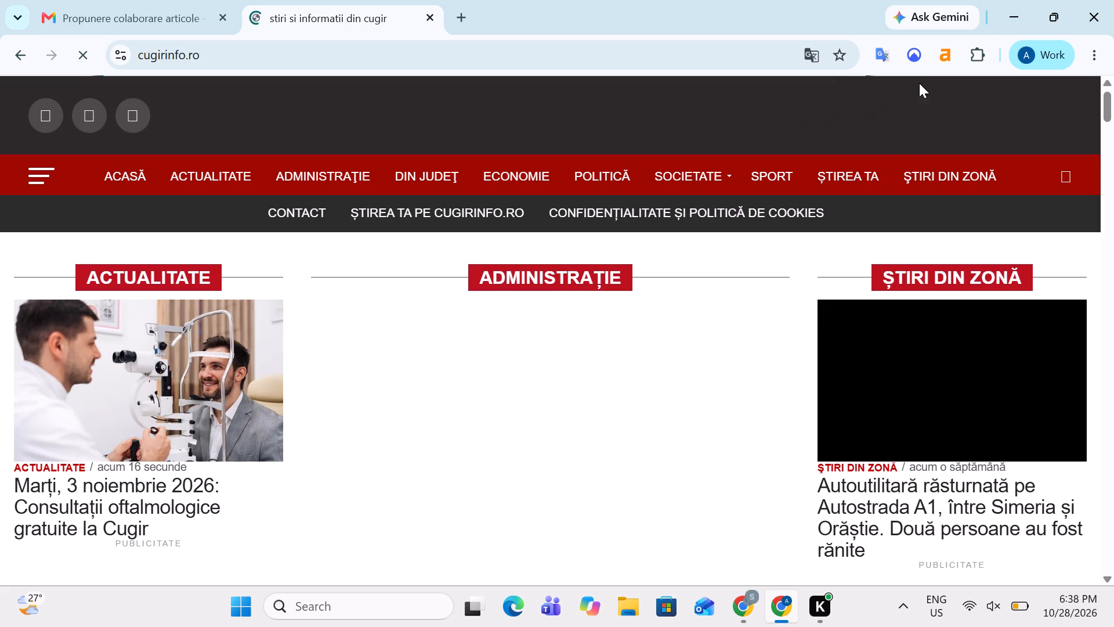
Search cugirinfo.ro for Netbet.
{"action": "scroll", "coordinate": [857, 362], "scroll_direction": "down", "scroll_amount": 4}
{"action": "scroll", "coordinate": [929, 300], "scroll_direction": "up", "scroll_amount": 5}
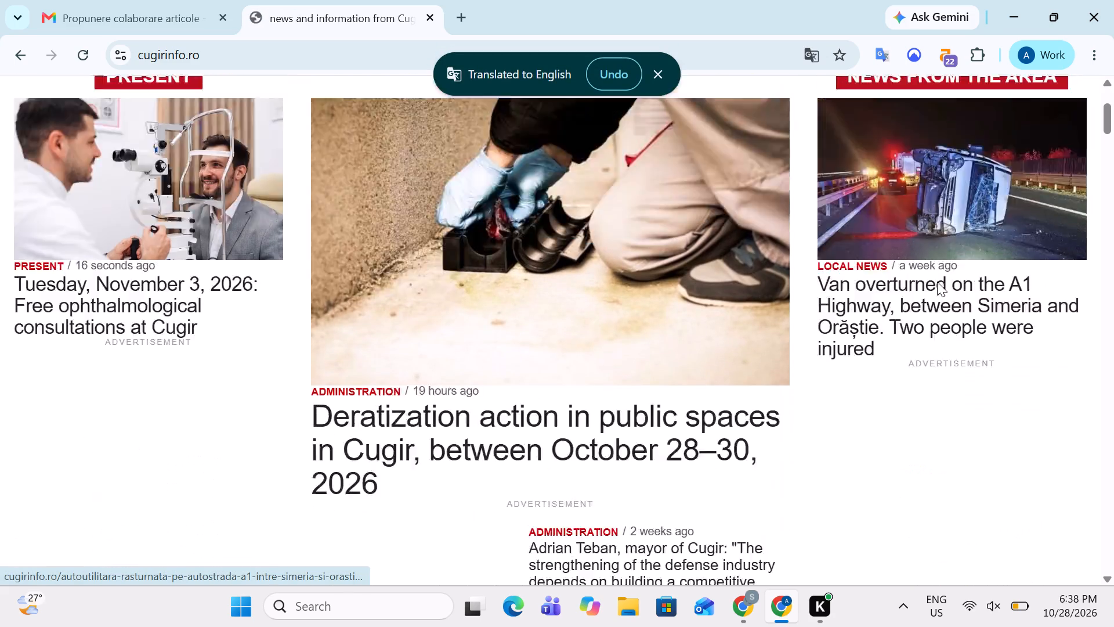
{"action": "left_click", "coordinate": [1061, 176]}
{"action": "scroll", "coordinate": [1082, 337], "scroll_direction": "down", "scroll_amount": 2}
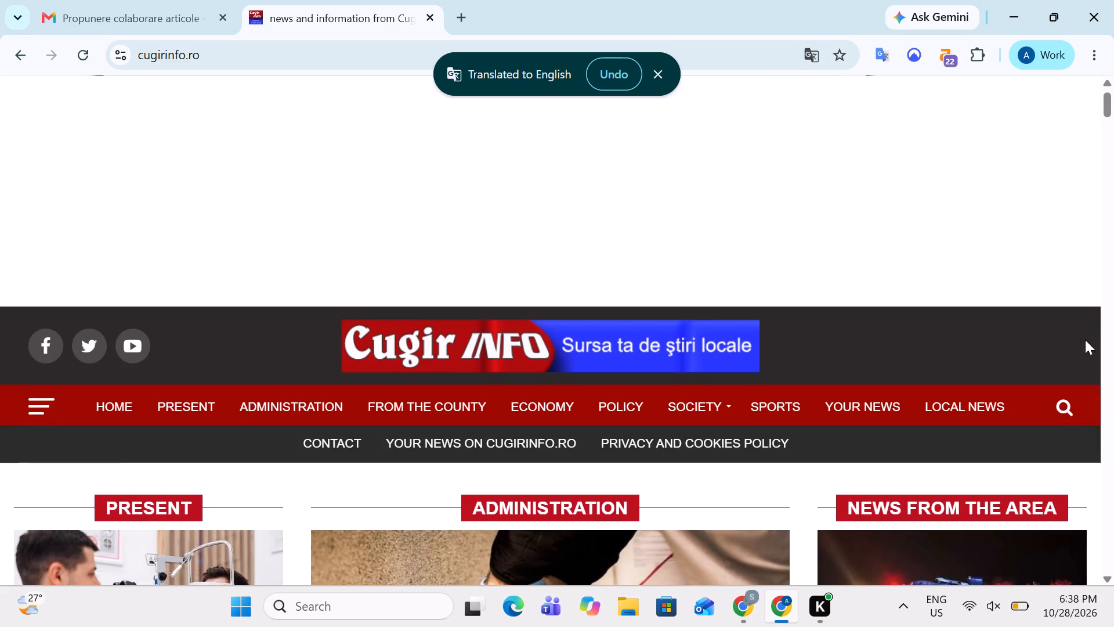
{"action": "left_click", "coordinate": [1066, 258]}
{"action": "left_click", "coordinate": [1064, 252]}
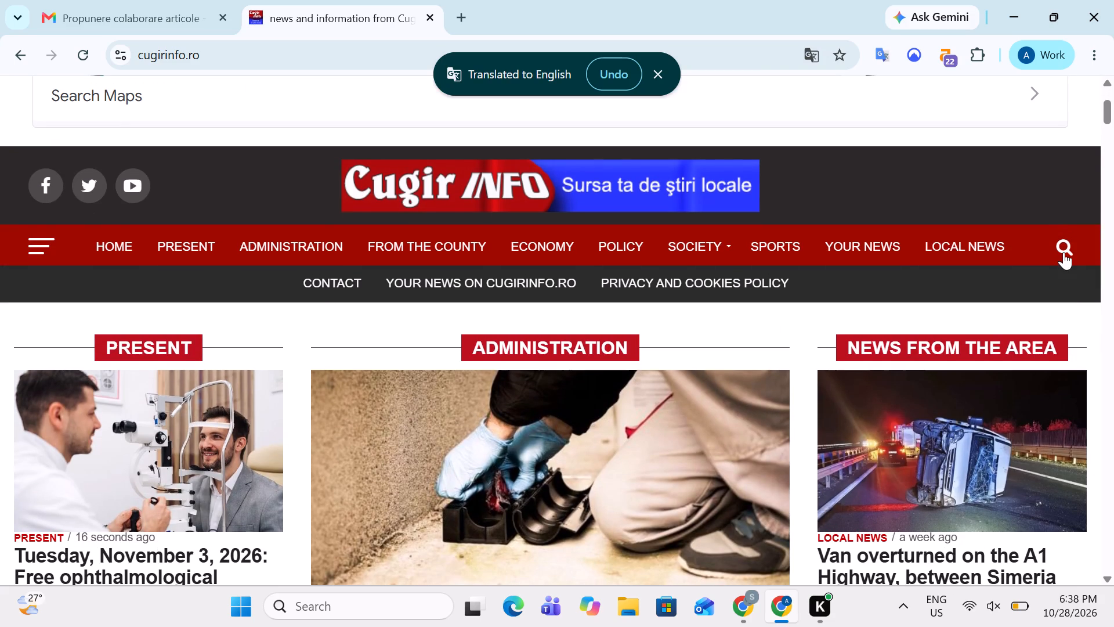
{"action": "left_click", "coordinate": [1064, 252]}
{"action": "left_click", "coordinate": [321, 365]}
{"action": "left_click", "coordinate": [379, 340]}
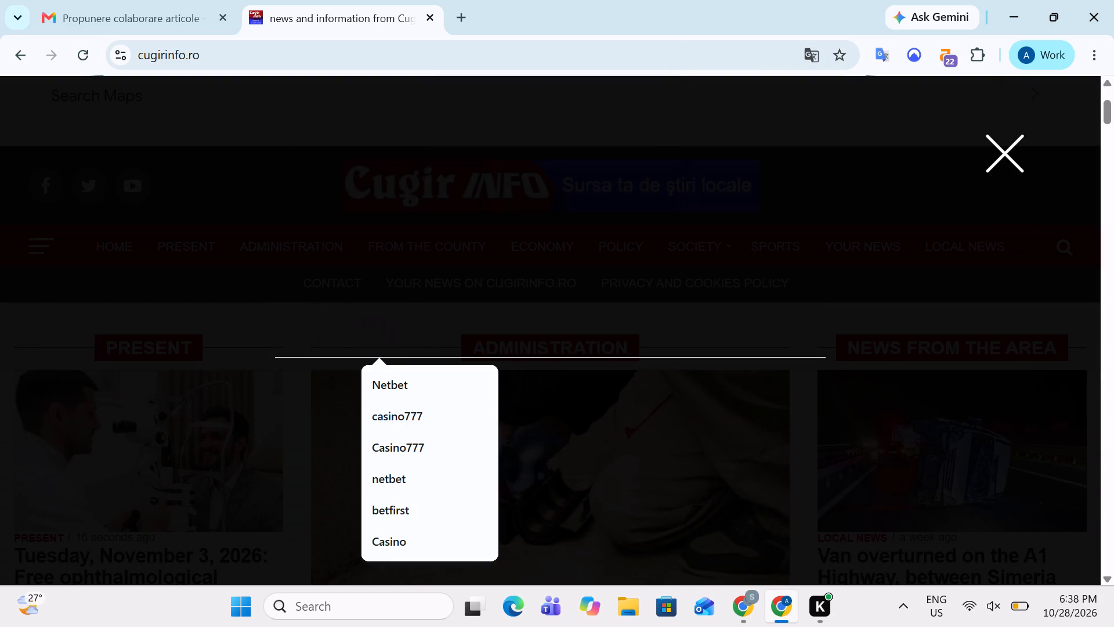
{"action": "type", "text": "Netbet"}
{"action": "key", "text": "Return"}
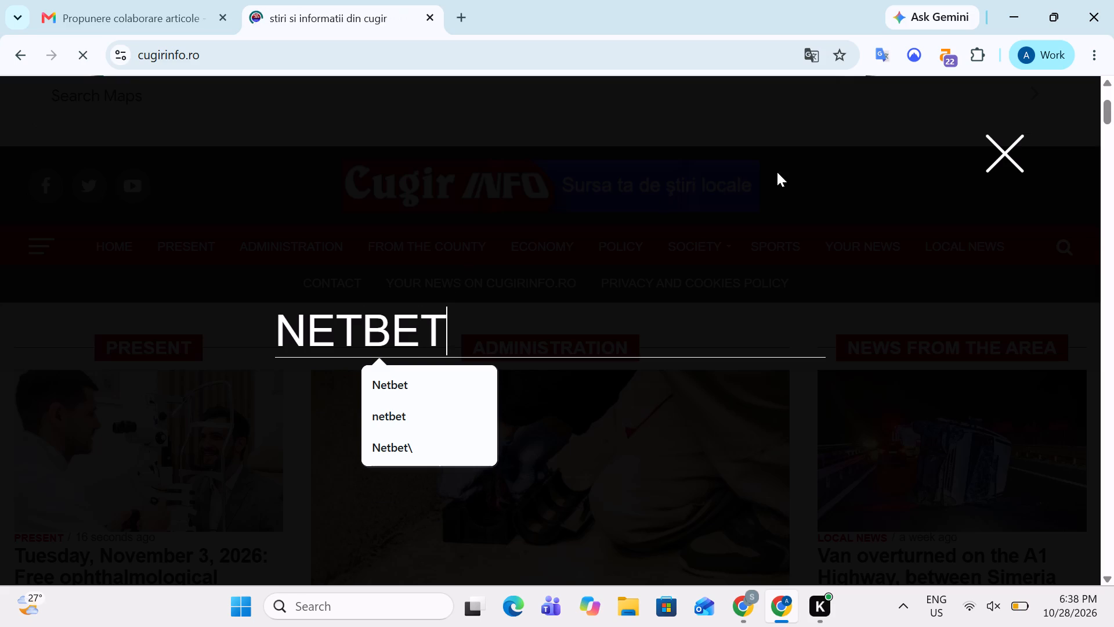
Check the Ahrefs metrics for cugirinfo.ro and record DR 22 and TRAFFIC 838 in row 10899.
{"action": "left_click", "coordinate": [949, 64]}
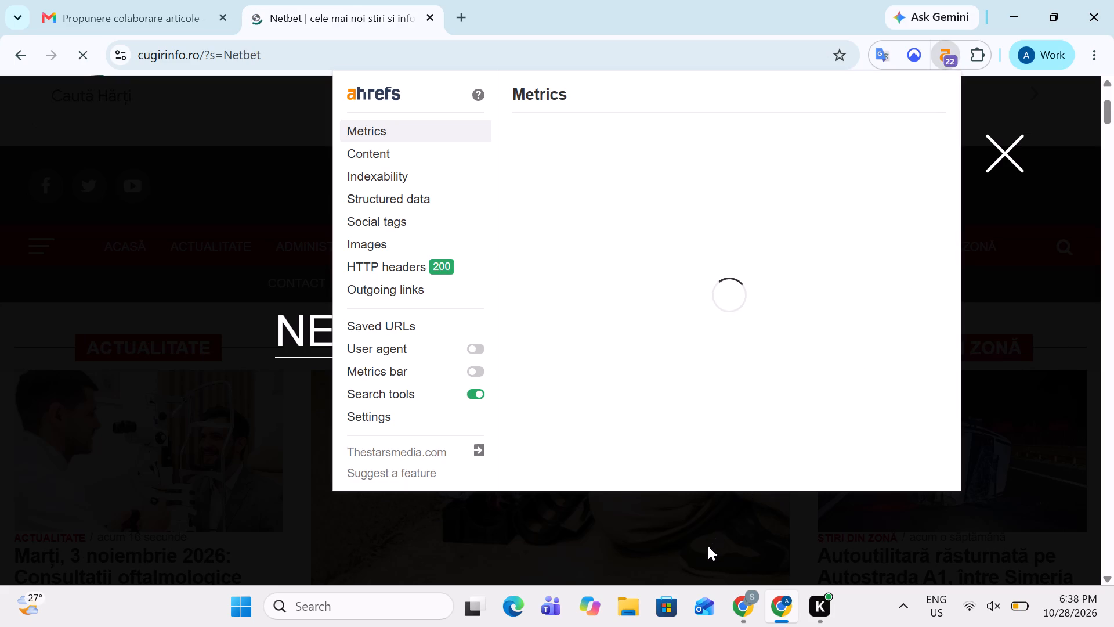
{"action": "key", "text": "alt+Tab"}
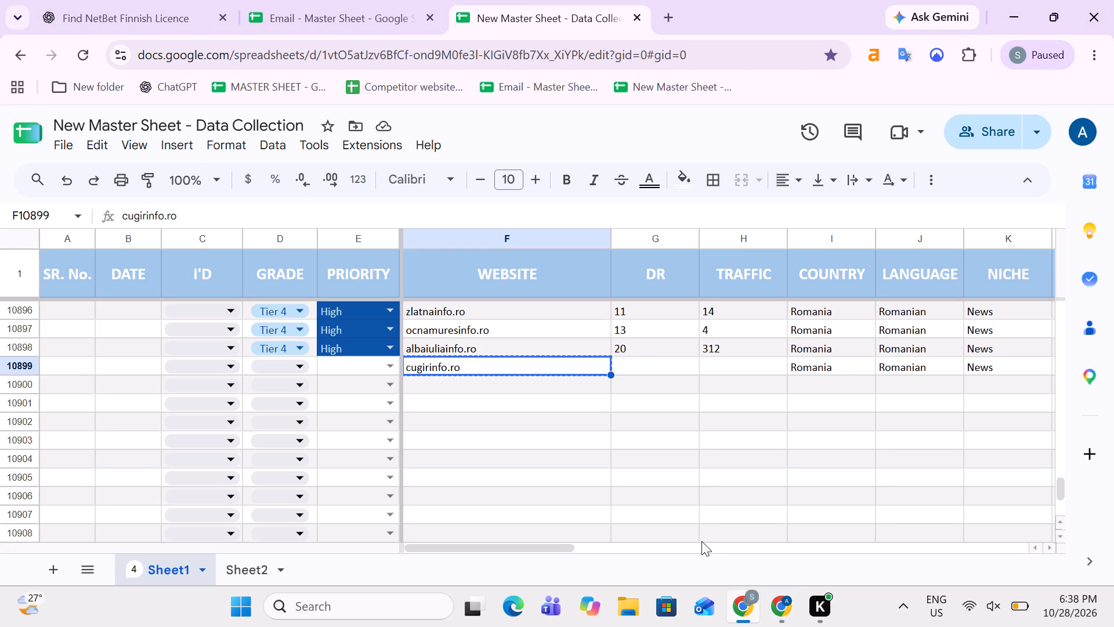
{"action": "key", "text": "Left"}
{"action": "key", "text": "Right"}
{"action": "key", "text": "Right"}
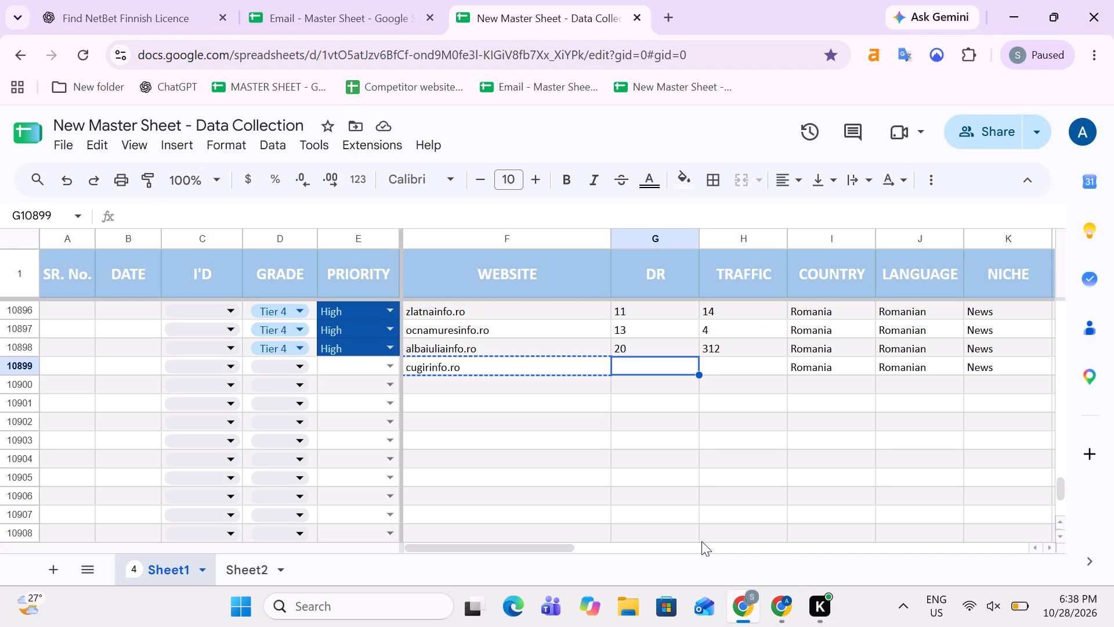
{"action": "type", "text": "22"}
{"action": "key", "text": "Right"}
{"action": "type", "text": "838"}
{"action": "key", "text": "Right"}
Close the cugirinfo.ro site in the other browser window and set its WEBSITE TYPE to Unique in row 10899.
{"action": "key", "text": "Right"}
{"action": "key", "text": "Right"}
{"action": "key", "text": "Right"}
{"action": "key", "text": "Right"}
{"action": "key", "text": "Right"}
{"action": "key", "text": "Right"}
{"action": "key", "text": "Right"}
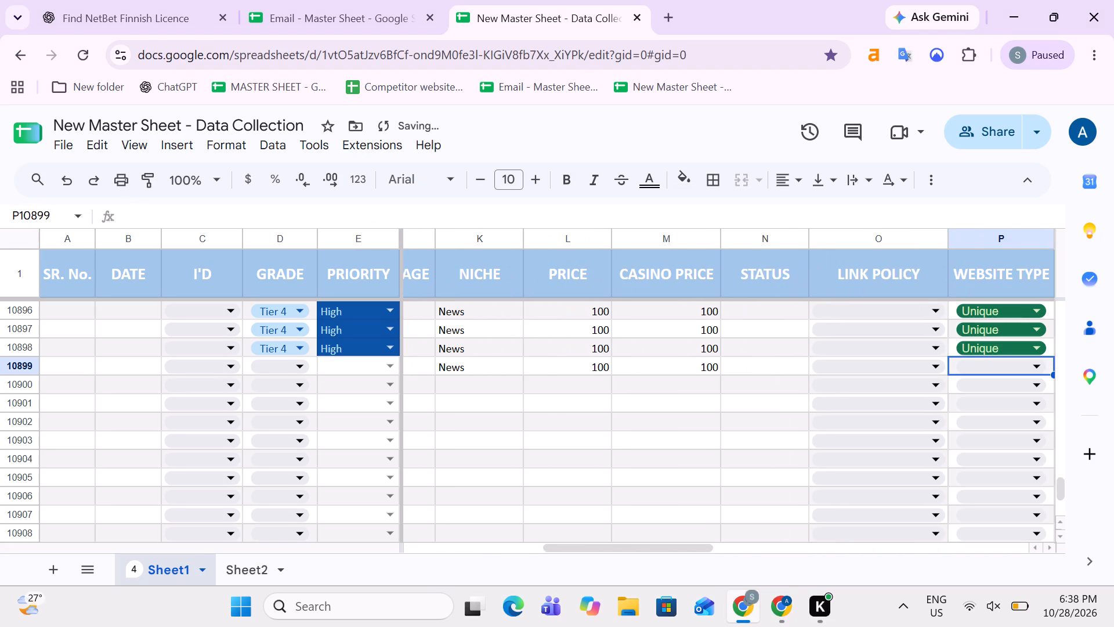
{"action": "key", "text": "alt+Tab"}
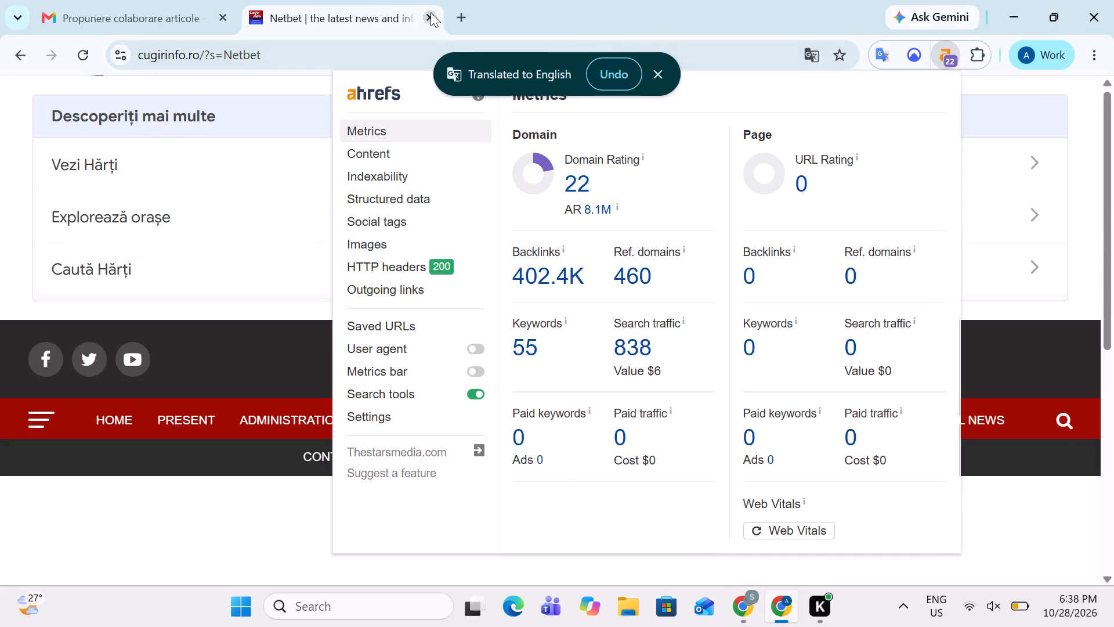
{"action": "left_click", "coordinate": [431, 12]}
{"action": "key", "text": "alt+Tab"}
{"action": "key", "text": "u"}
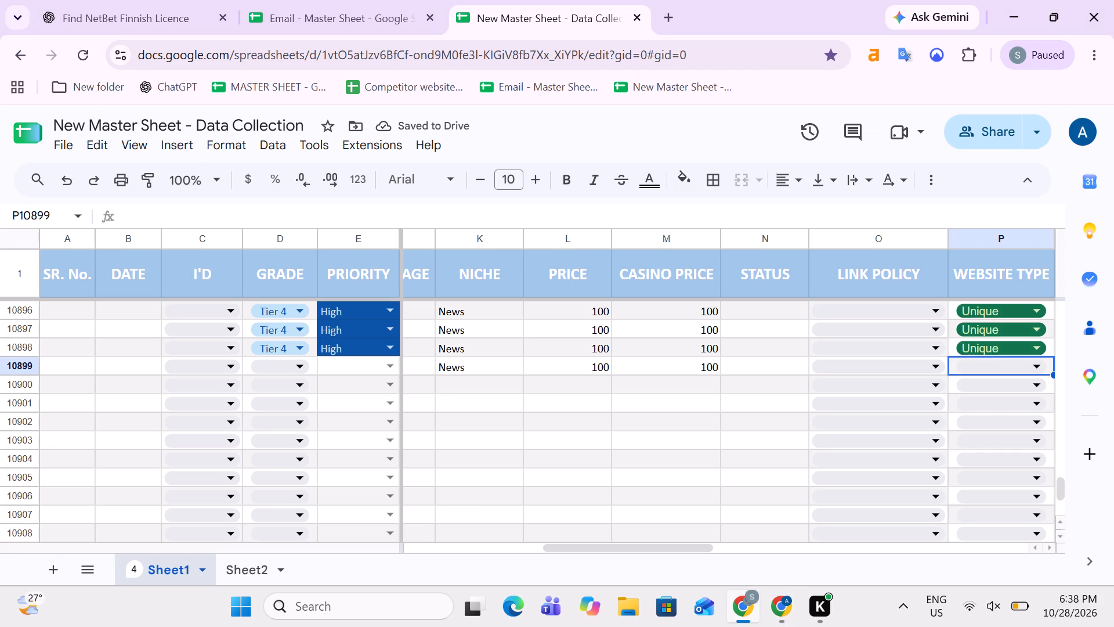
{"action": "key", "text": "Tab"}
Set the PRIORITY of cugirinfo.ro in row 10899 to High.
{"action": "key", "text": "Left"}
{"action": "key", "text": "Left"}
{"action": "key", "text": "Left"}
{"action": "key", "text": "Left"}
{"action": "key", "text": "Left"}
{"action": "key", "text": "Left"}
{"action": "key", "text": "Left"}
{"action": "key", "text": "Left"}
{"action": "key", "text": "Left"}
{"action": "key", "text": "Left"}
{"action": "key", "text": "Left"}
{"action": "key", "text": "Left"}
{"action": "key", "text": "Left"}
{"action": "key", "text": "Left"}
{"action": "key", "text": "Left"}
{"action": "key", "text": "Left"}
{"action": "key", "text": "Left"}
{"action": "key", "text": "Right"}
{"action": "key", "text": "Right"}
{"action": "key", "text": "Right"}
{"action": "key", "text": "Right"}
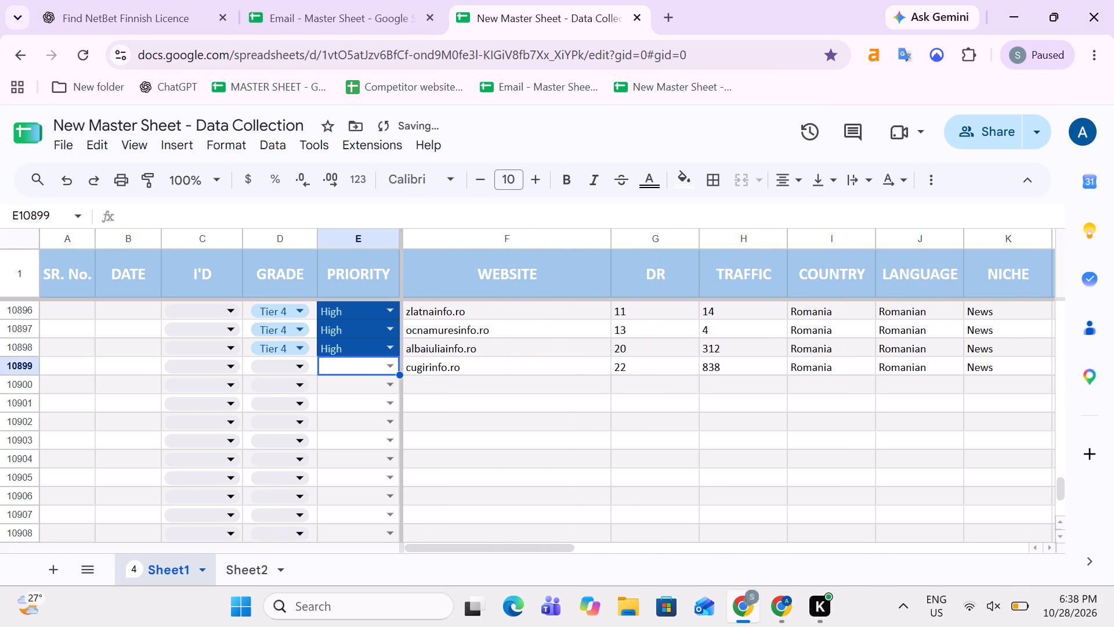
{"action": "key", "text": "h"}
{"action": "key", "text": "Down"}
{"action": "key", "text": "Return"}
{"action": "key", "text": "Up"}
Set the GRADE of cugirinfo.ro in row 10899 to Tier 3.
{"action": "key", "text": "Left"}
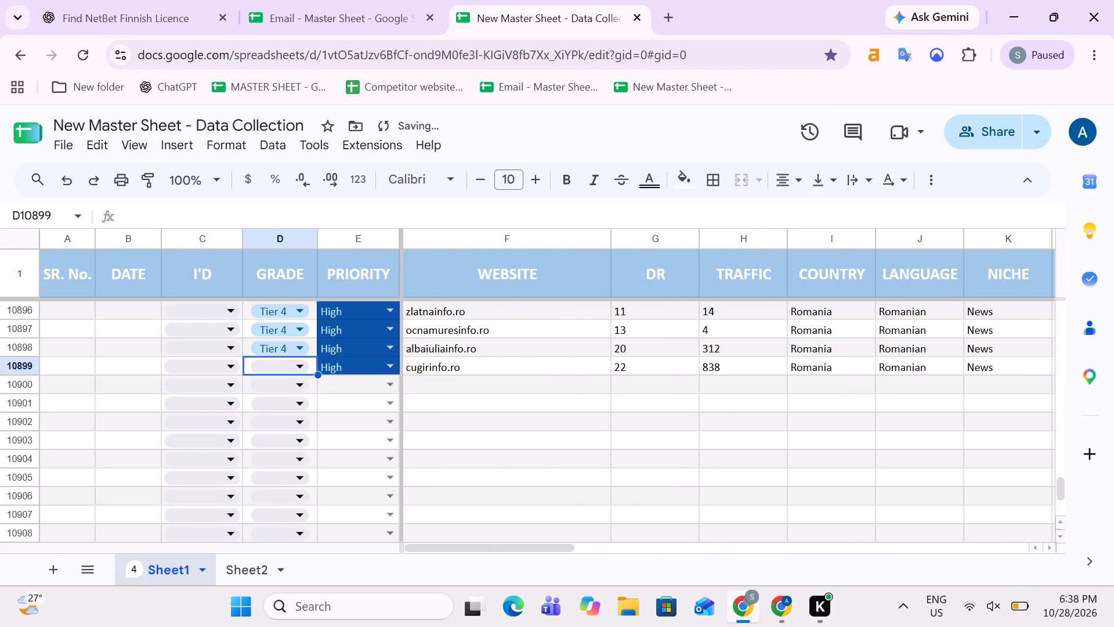
{"action": "key", "text": "t"}
{"action": "key", "text": "Up"}
{"action": "key", "text": "Up"}
{"action": "key", "text": "Return"}
{"action": "key", "text": "Up"}
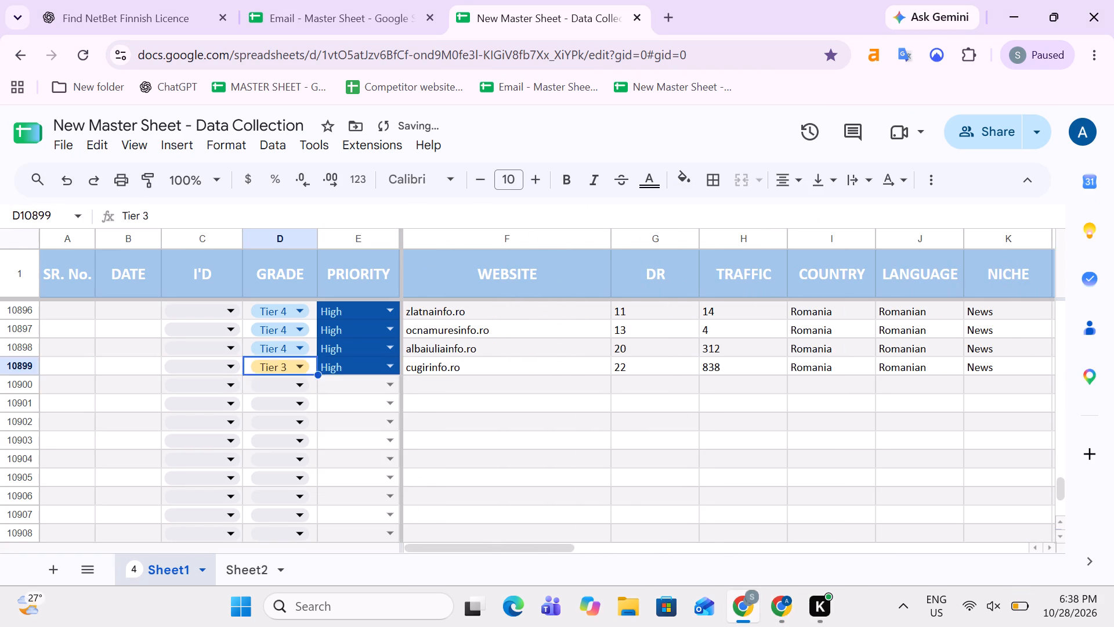
Copy the unirea-pres.ro contact e-mail from the CONTACT DETAILS cell in row 10890 into rows 10891 to 10899.
{"action": "key", "text": "Right"}
{"action": "key", "text": "Right"}
{"action": "key", "text": "Right"}
{"action": "key", "text": "Right"}
{"action": "key", "text": "Right"}
{"action": "key", "text": "Right"}
{"action": "key", "text": "Right"}
{"action": "key", "text": "Right"}
{"action": "key", "text": "Right"}
{"action": "key", "text": "Right"}
{"action": "key", "text": "Right"}
{"action": "key", "text": "Right"}
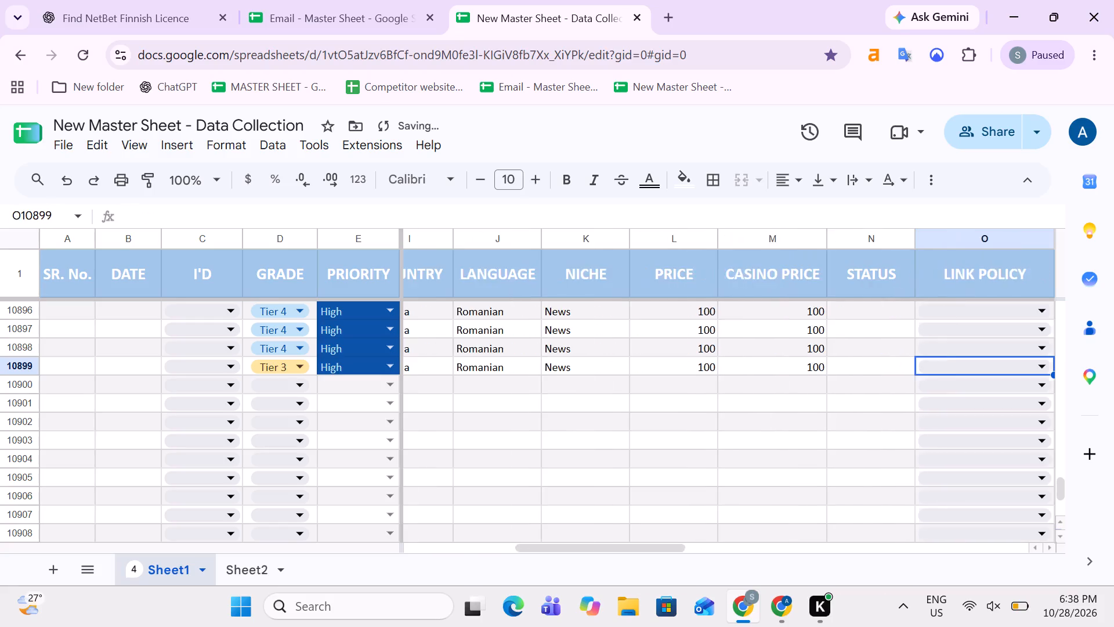
{"action": "key", "text": "Right"}
{"action": "key", "text": "ctrl+Up"}
{"action": "key", "text": "Up"}
{"action": "key", "text": "Down"}
{"action": "key", "text": "Down"}
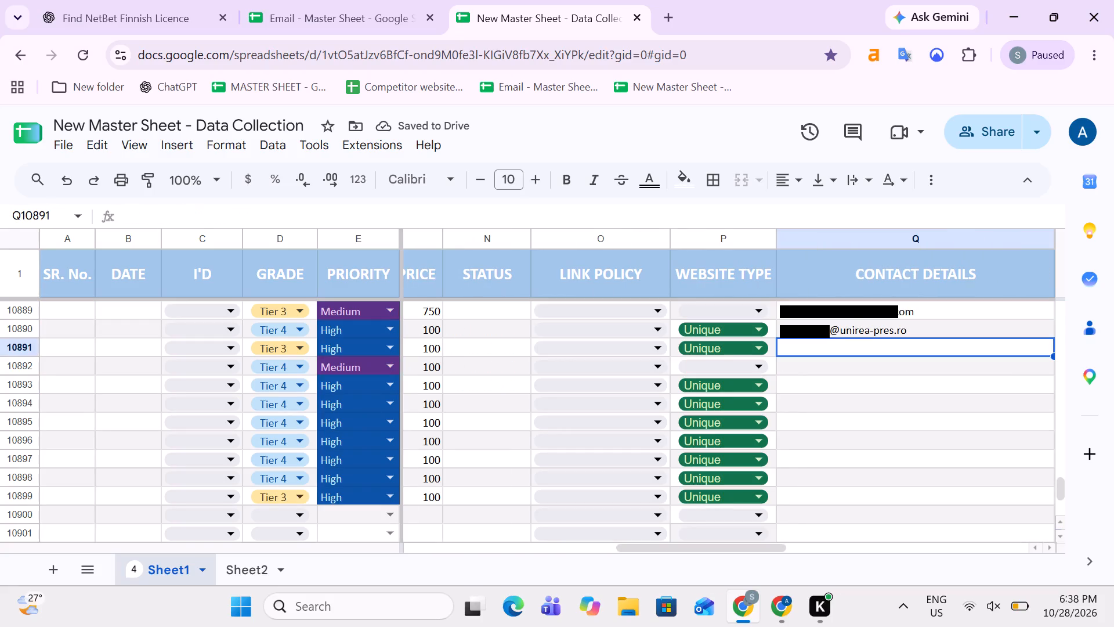
{"action": "key", "text": "Up"}
{"action": "key", "text": "ctrl+c"}
{"action": "key", "text": "Down"}
{"action": "key", "text": "shift+Down"}
{"action": "key", "text": "shift+Down"}
{"action": "key", "text": "shift+Down"}
{"action": "key", "text": "shift+Down"}
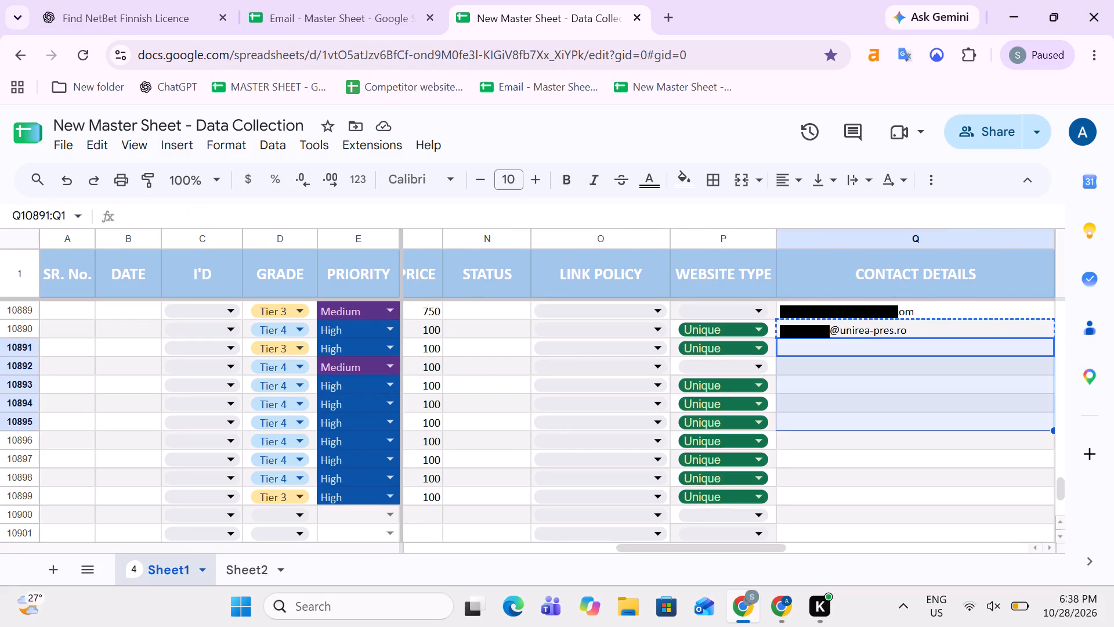
{"action": "key", "text": "shift+Down"}
{"action": "key", "text": "shift+Down"}
{"action": "key", "text": "shift+Down"}
{"action": "key", "text": "shift+Down"}
{"action": "key", "text": "ctrl+v"}
Fill the CONTACT DETAILS cells in rows 10890 to 10899 with light blue.
{"action": "key", "text": "Up"}
{"action": "key", "text": "Up"}
{"action": "key", "text": "shift+Down"}
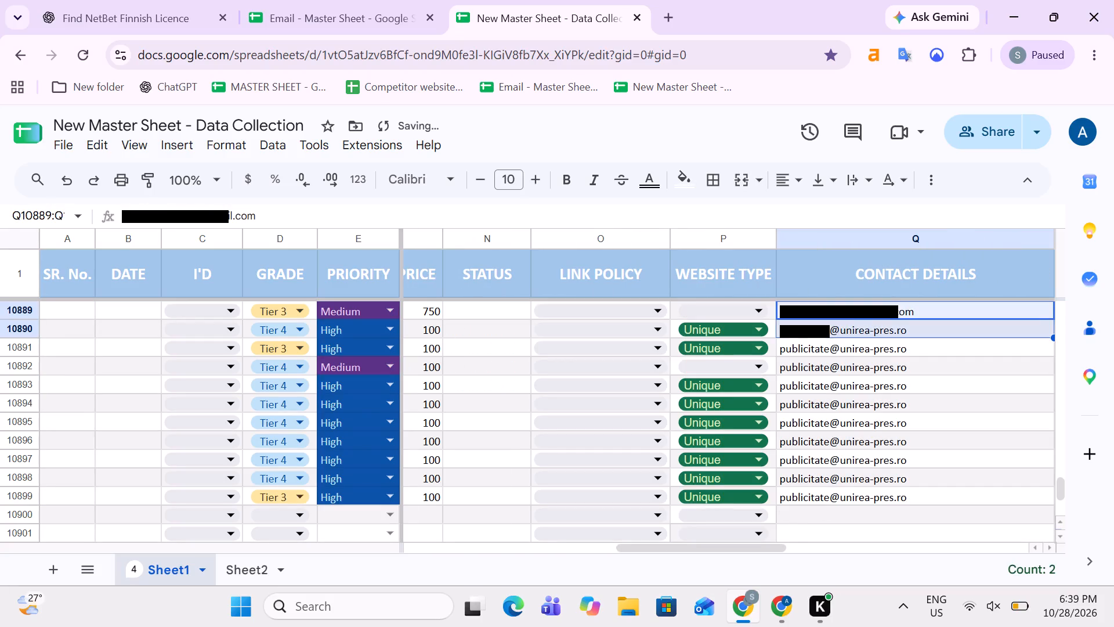
{"action": "key", "text": "Down"}
{"action": "key", "text": "shift+Down"}
{"action": "key", "text": "shift+Down"}
{"action": "key", "text": "shift+Down"}
{"action": "key", "text": "shift+Down"}
{"action": "key", "text": "shift+Down"}
{"action": "key", "text": "shift+Down"}
{"action": "key", "text": "shift+Down"}
{"action": "key", "text": "shift+Down"}
{"action": "key", "text": "shift+Down"}
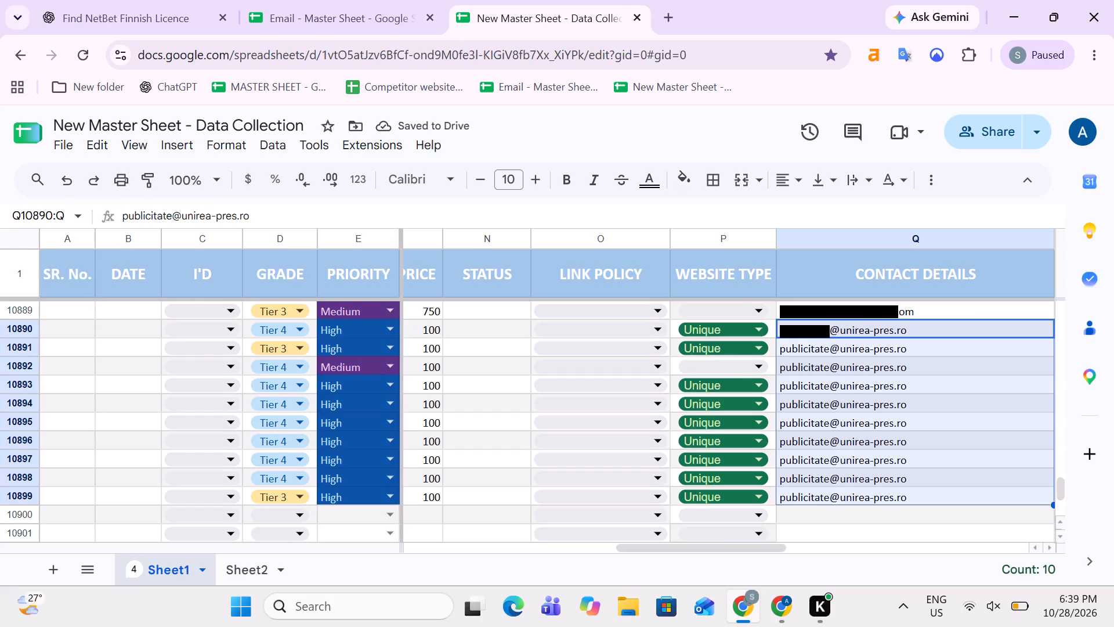
{"action": "scroll", "coordinate": [737, 329], "scroll_direction": "up", "scroll_amount": 1}
{"action": "left_click", "coordinate": [686, 175]}
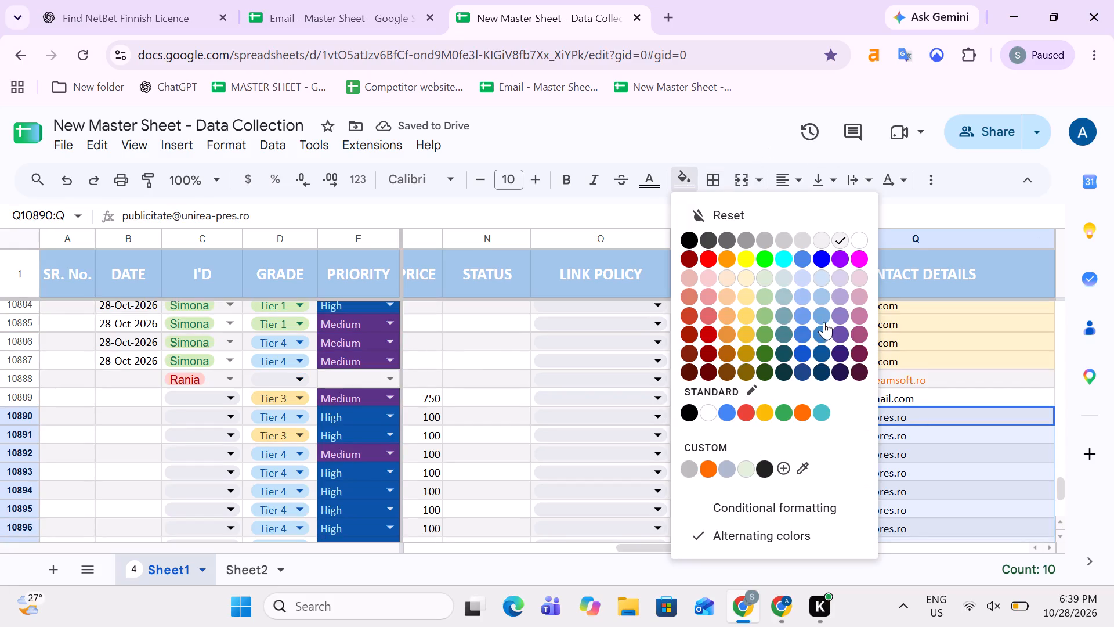
{"action": "left_click", "coordinate": [819, 279]}
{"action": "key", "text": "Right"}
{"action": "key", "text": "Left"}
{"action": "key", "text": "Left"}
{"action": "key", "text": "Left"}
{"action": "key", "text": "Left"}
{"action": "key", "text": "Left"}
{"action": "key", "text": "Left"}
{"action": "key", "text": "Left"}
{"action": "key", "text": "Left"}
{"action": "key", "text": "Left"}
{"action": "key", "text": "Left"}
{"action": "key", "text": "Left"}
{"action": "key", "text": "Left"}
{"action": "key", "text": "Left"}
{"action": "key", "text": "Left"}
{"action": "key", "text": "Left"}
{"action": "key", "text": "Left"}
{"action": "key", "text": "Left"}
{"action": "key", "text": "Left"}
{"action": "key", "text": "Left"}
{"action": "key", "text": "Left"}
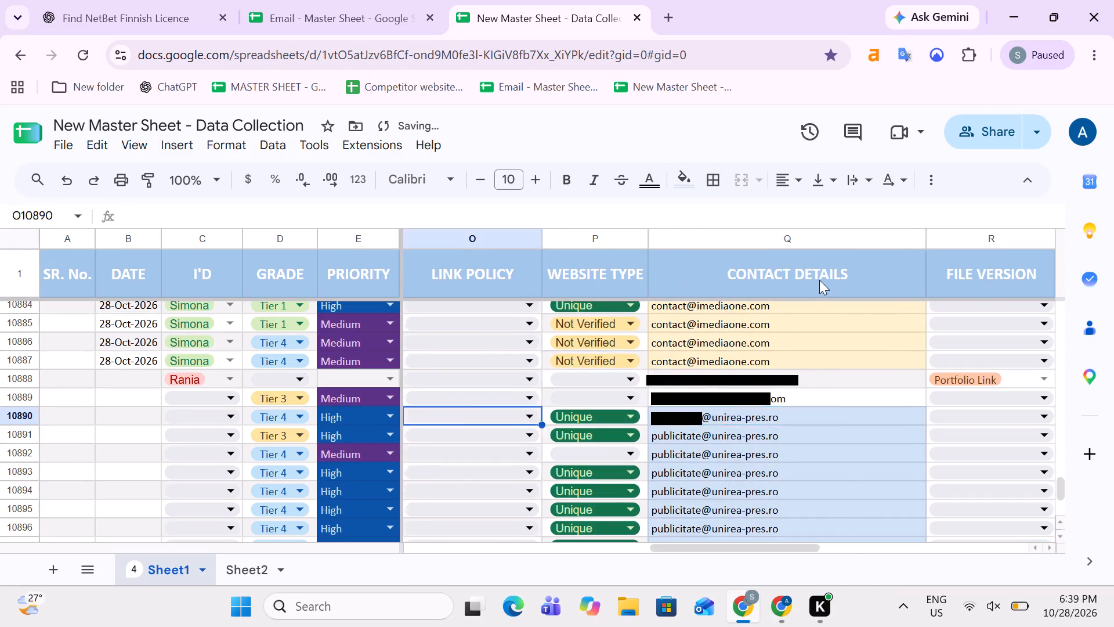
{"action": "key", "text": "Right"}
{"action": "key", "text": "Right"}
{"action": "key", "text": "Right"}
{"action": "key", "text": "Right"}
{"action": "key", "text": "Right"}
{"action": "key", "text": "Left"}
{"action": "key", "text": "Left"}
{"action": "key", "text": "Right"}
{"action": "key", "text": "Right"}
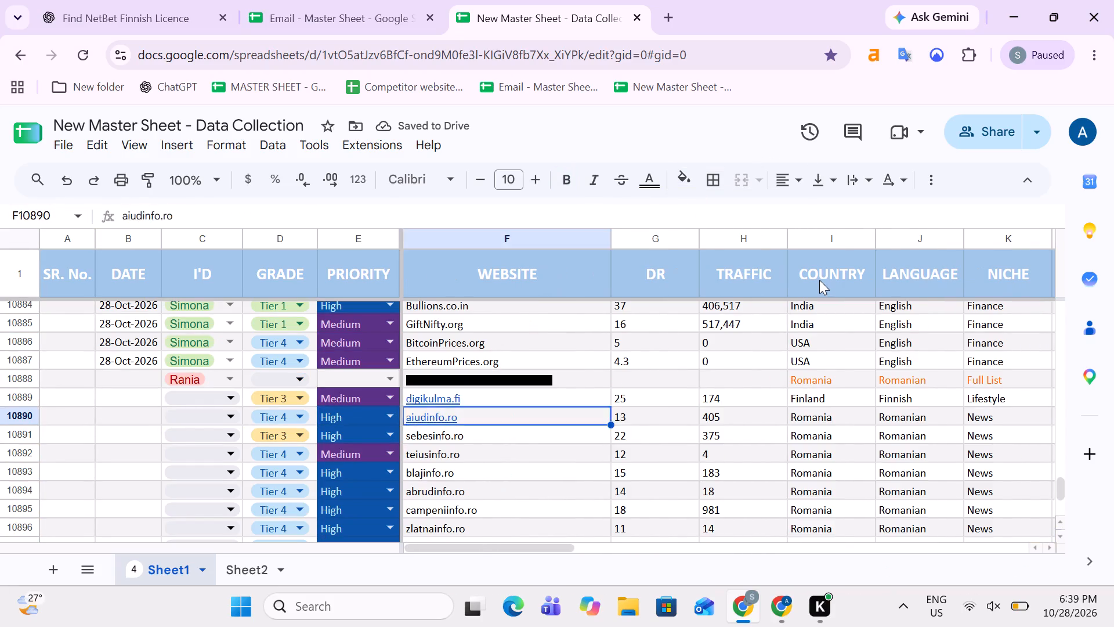
Set the LINK POLICY of aiudinfo.ro in row 10890 to Publisher.
{"action": "key", "text": "Right"}
{"action": "key", "text": "Left"}
{"action": "key", "text": "Right"}
{"action": "key", "text": "Right"}
{"action": "key", "text": "Right"}
{"action": "key", "text": "Right"}
{"action": "key", "text": "Right"}
{"action": "key", "text": "Right"}
{"action": "key", "text": "Right"}
{"action": "key", "text": "Right"}
{"action": "key", "text": "Right"}
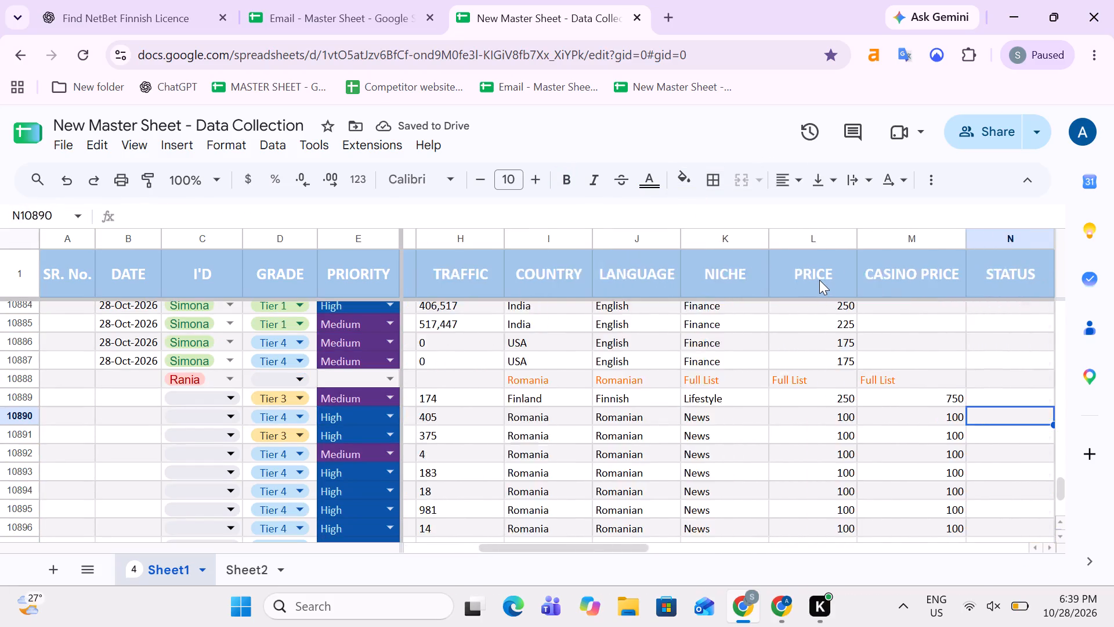
{"action": "key", "text": "Right"}
{"action": "key", "text": "Right"}
{"action": "key", "text": "Right"}
{"action": "key", "text": "Left"}
{"action": "key", "text": "Left"}
{"action": "key", "text": "Left"}
{"action": "key", "text": "Left"}
{"action": "key", "text": "Left"}
{"action": "key", "text": "Right"}
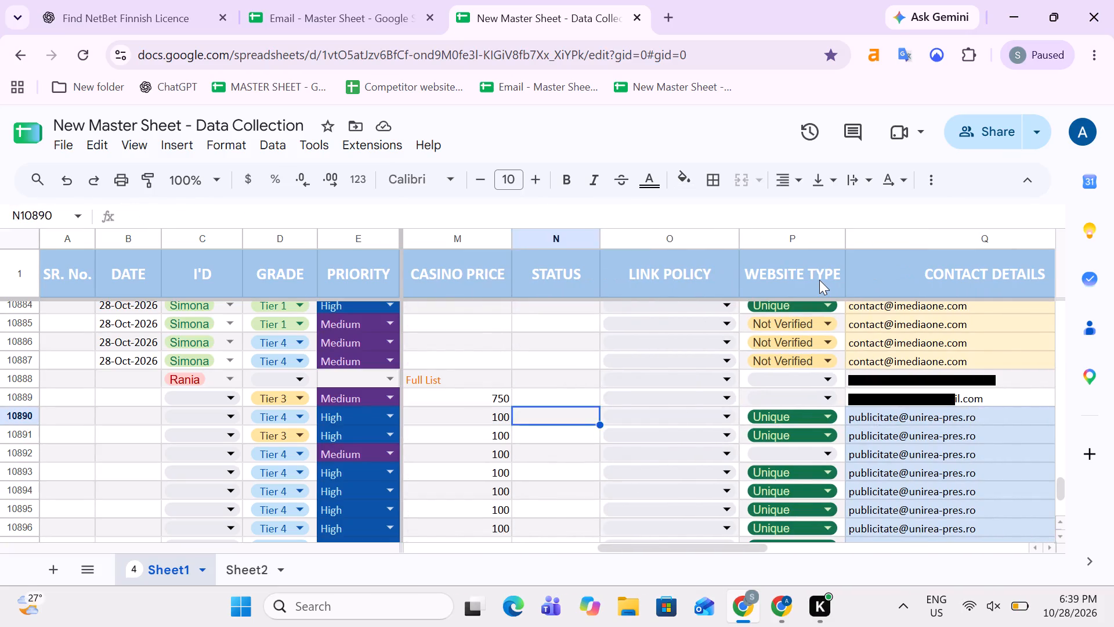
{"action": "key", "text": "Right"}
{"action": "key", "text": "p"}
{"action": "key", "text": "Down"}
{"action": "key", "text": "Down"}
{"action": "key", "text": "Return"}
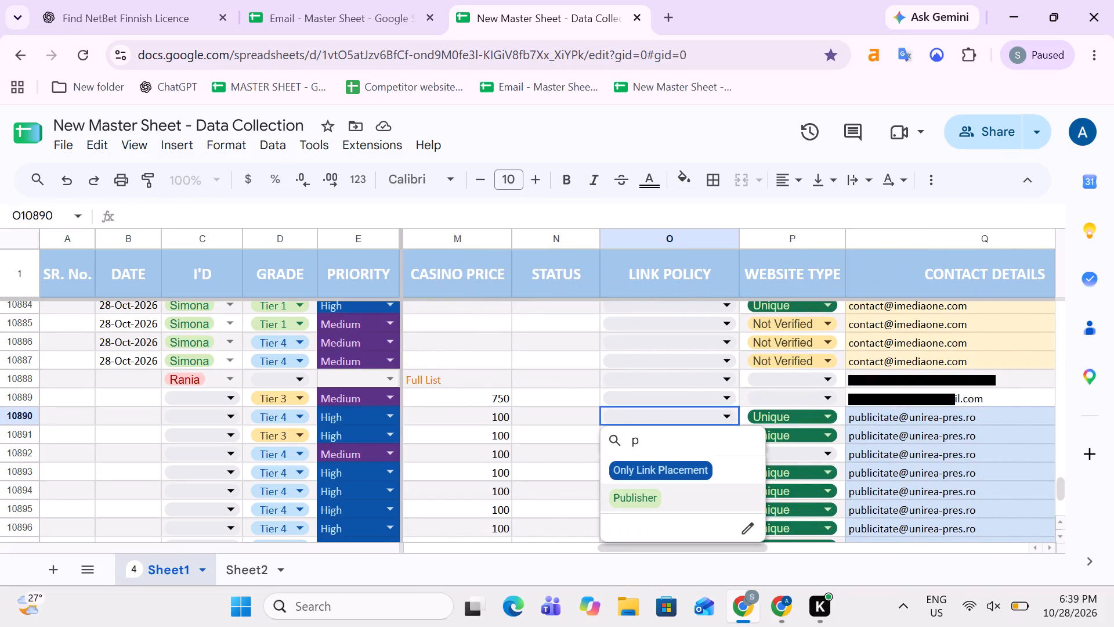
Copy the Publisher LINK POLICY from row 10890 into the LINK POLICY cells of rows 10891 to 10899.
{"action": "key", "text": "Up"}
{"action": "key", "text": "ctrl+c"}
{"action": "key", "text": "Down"}
{"action": "key", "text": "shift+Down"}
{"action": "key", "text": "shift+Down"}
{"action": "key", "text": "shift+Down"}
{"action": "key", "text": "shift+Down"}
{"action": "key", "text": "shift+Down"}
{"action": "key", "text": "shift+Down"}
{"action": "key", "text": "shift+Down"}
{"action": "key", "text": "shift+Down"}
{"action": "key", "text": "shift+Down"}
{"action": "key", "text": "shift+Down"}
{"action": "key", "text": "shift+Up"}
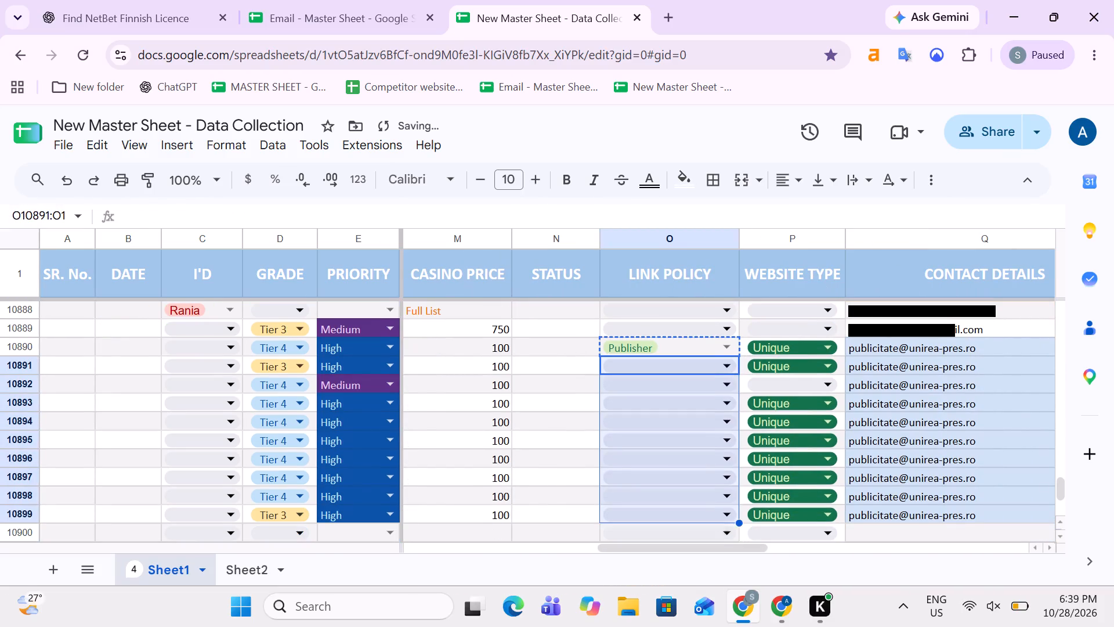
{"action": "key", "text": "shift+Up"}
{"action": "key", "text": "shift+Down"}
{"action": "key", "text": "ctrl+v"}
Look over the entries for the Romanian news websites in rows 10890 to 10899 across all columns.
{"action": "key", "text": "Right"}
{"action": "key", "text": "Up"}
{"action": "key", "text": "Up"}
{"action": "key", "text": "Up"}
{"action": "key", "text": "Up"}
{"action": "key", "text": "Up"}
{"action": "key", "text": "Up"}
{"action": "key", "text": "Up"}
{"action": "key", "text": "Up"}
{"action": "key", "text": "Up"}
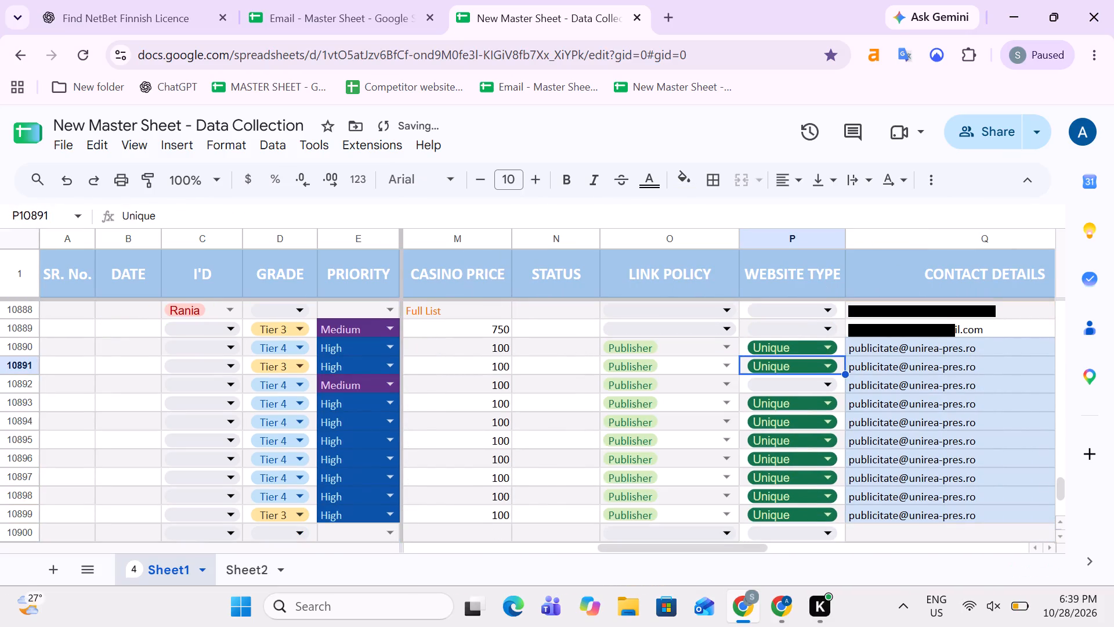
{"action": "key", "text": "Down"}
{"action": "key", "text": "Down"}
{"action": "key", "text": "Down"}
{"action": "key", "text": "Down"}
{"action": "key", "text": "Down"}
{"action": "key", "text": "Down"}
{"action": "key", "text": "Down"}
{"action": "key", "text": "Down"}
{"action": "key", "text": "Down"}
{"action": "key", "text": "Down"}
{"action": "key", "text": "Down"}
{"action": "key", "text": "Down"}
{"action": "key", "text": "Down"}
{"action": "key", "text": "Down"}
{"action": "key", "text": "Down"}
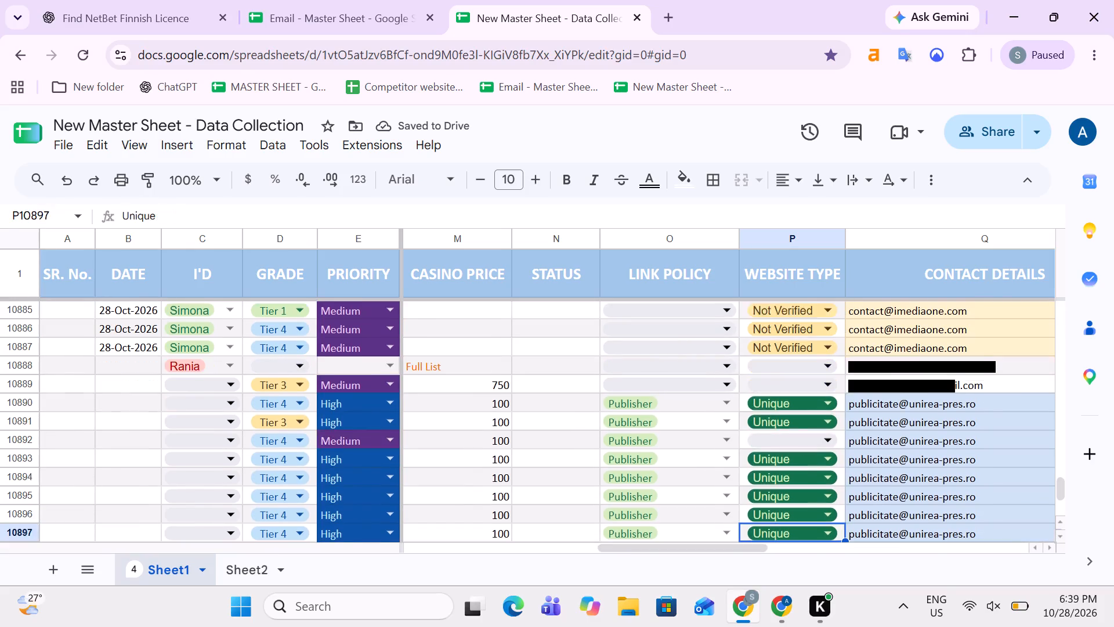
{"action": "key", "text": "Right"}
{"action": "key", "text": "Right"}
{"action": "key", "text": "Right"}
{"action": "key", "text": "Left"}
{"action": "key", "text": "Left"}
{"action": "key", "text": "Left"}
{"action": "key", "text": "Left"}
{"action": "key", "text": "Left"}
{"action": "key", "text": "Left"}
{"action": "key", "text": "Left"}
{"action": "key", "text": "Left"}
{"action": "key", "text": "Left"}
{"action": "key", "text": "Left"}
{"action": "key", "text": "Left"}
{"action": "key", "text": "Left"}
{"action": "key", "text": "Left"}
{"action": "key", "text": "Left"}
{"action": "key", "text": "Left"}
{"action": "key", "text": "Left"}
{"action": "key", "text": "Left"}
{"action": "key", "text": "Left"}
{"action": "key", "text": "Left"}
{"action": "key", "text": "Left"}
{"action": "key", "text": "Right"}
{"action": "key", "text": "Right"}
{"action": "key", "text": "Right"}
{"action": "key", "text": "Right"}
{"action": "key", "text": "Right"}
{"action": "key", "text": "Right"}
{"action": "key", "text": "Right"}
{"action": "key", "text": "Right"}
{"action": "key", "text": "Right"}
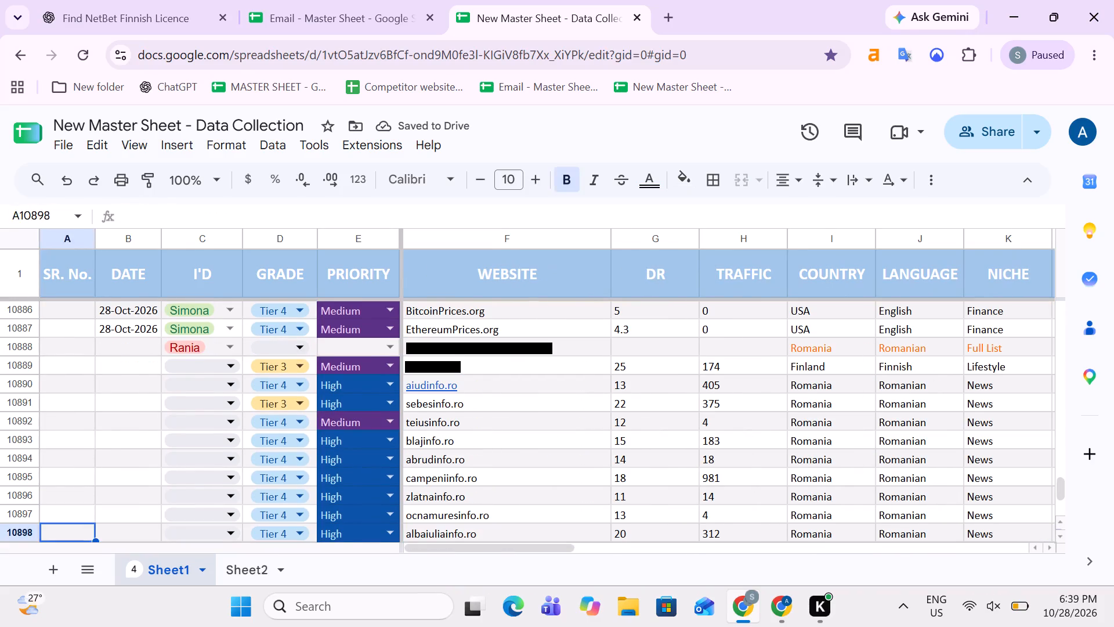
{"action": "key", "text": "Down"}
{"action": "key", "text": "Down"}
{"action": "key", "text": "Down"}
{"action": "key", "text": "Down"}
{"action": "key", "text": "Down"}
Choose Publisher as the LINK POLICY of bluedollar.net in row 10870.
{"action": "key", "text": "Up"}
{"action": "key", "text": "Up"}
{"action": "key", "text": "Up"}
{"action": "key", "text": "Up"}
{"action": "key", "text": "Up"}
{"action": "key", "text": "Up"}
{"action": "key", "text": "Up"}
{"action": "key", "text": "Up"}
{"action": "key", "text": "Up"}
{"action": "key", "text": "Up"}
{"action": "key", "text": "Up"}
{"action": "key", "text": "Up"}
{"action": "key", "text": "Up"}
{"action": "key", "text": "Up"}
{"action": "key", "text": "Up"}
{"action": "key", "text": "Up"}
{"action": "key", "text": "Up"}
{"action": "key", "text": "Up"}
{"action": "key", "text": "Up"}
{"action": "key", "text": "Up"}
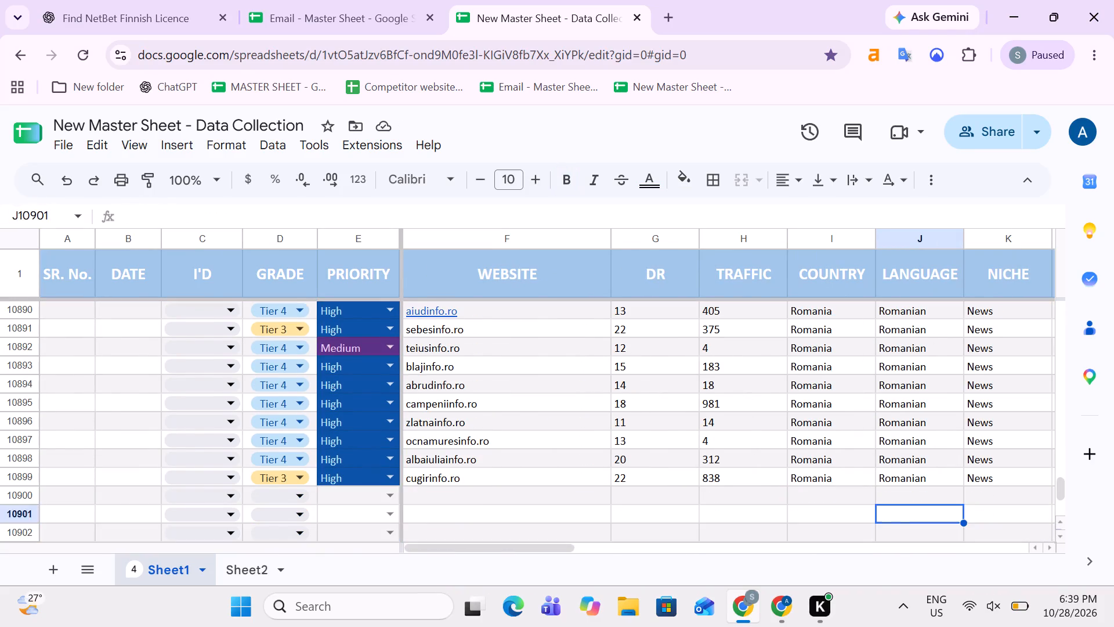
{"action": "key", "text": "Down"}
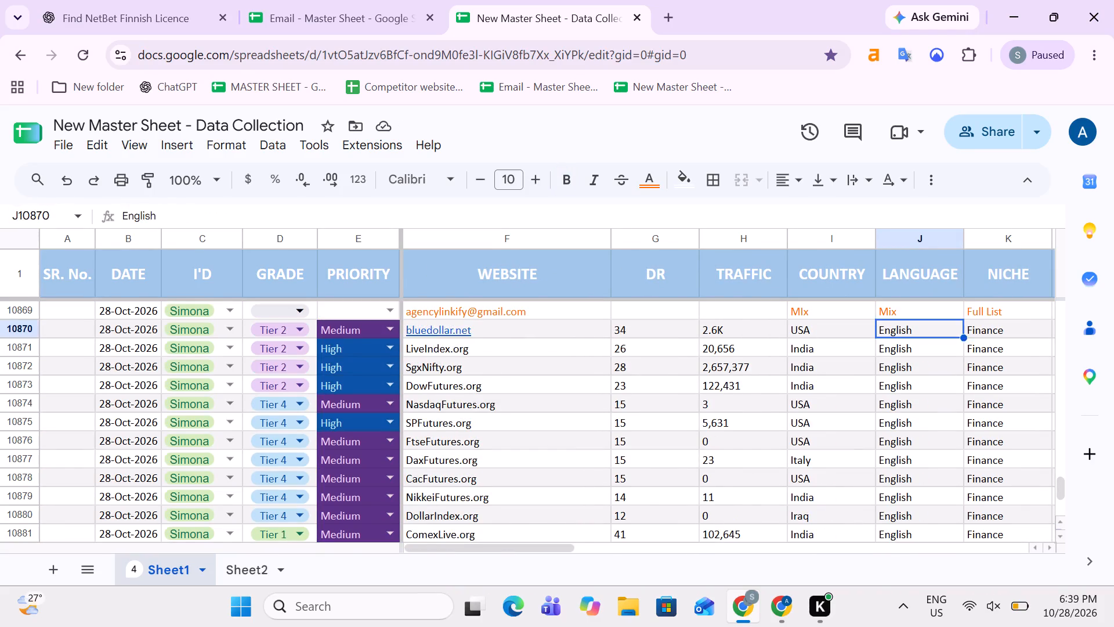
{"action": "key", "text": "Right"}
{"action": "key", "text": "Right"}
{"action": "key", "text": "Right"}
{"action": "key", "text": "Right"}
{"action": "key", "text": "Right"}
{"action": "key", "text": "Right"}
{"action": "key", "text": "Right"}
{"action": "key", "text": "Right"}
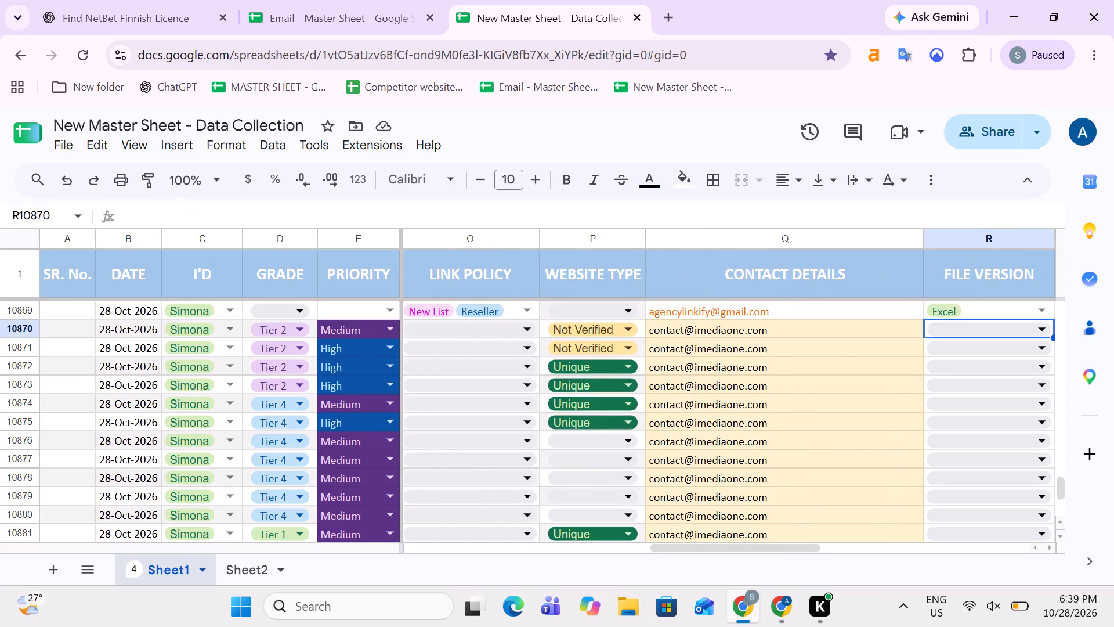
{"action": "key", "text": "Left"}
{"action": "key", "text": "Left"}
{"action": "key", "text": "Left"}
{"action": "key", "text": "Left"}
{"action": "key", "text": "Left"}
{"action": "key", "text": "Right"}
{"action": "key", "text": "Right"}
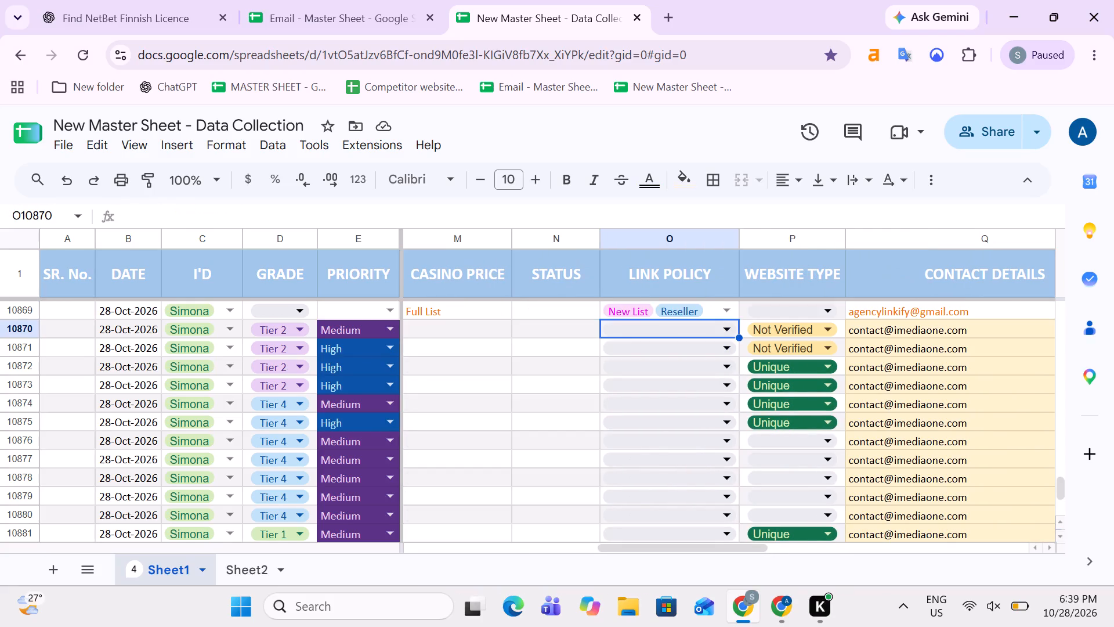
{"action": "key", "text": "p"}
{"action": "key", "text": "Down"}
{"action": "key", "text": "Down"}
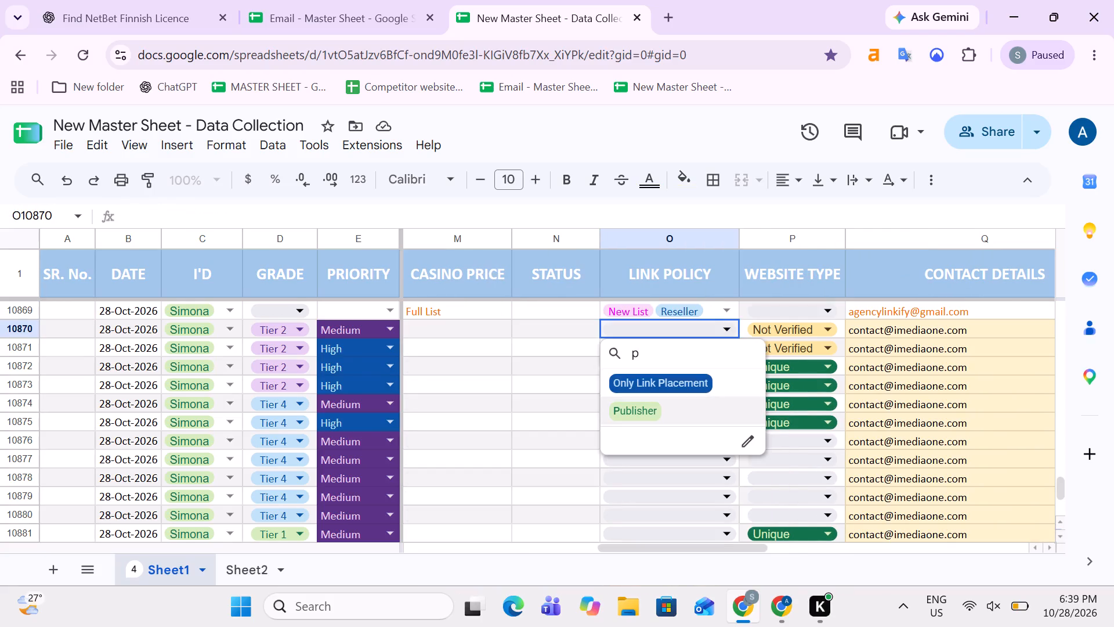
Copy the Publisher LINK POLICY from row 10870 into the LINK POLICY cells of rows 10871 to 10887.
{"action": "key", "text": "Return"}
{"action": "key", "text": "Up"}
{"action": "key", "text": "ctrl+c"}
{"action": "key", "text": "Down"}
{"action": "key", "text": "shift+Down"}
{"action": "key", "text": "shift+Down"}
{"action": "key", "text": "shift+Down"}
{"action": "key", "text": "shift+Down"}
{"action": "key", "text": "shift+Down"}
{"action": "key", "text": "shift+Down"}
{"action": "key", "text": "shift+Down"}
{"action": "key", "text": "shift+Down"}
{"action": "key", "text": "shift+Down"}
{"action": "key", "text": "shift+Down"}
{"action": "key", "text": "shift+Down"}
{"action": "key", "text": "shift+Down"}
{"action": "key", "text": "shift+Down"}
{"action": "key", "text": "shift+Down"}
{"action": "key", "text": "shift+Down"}
{"action": "key", "text": "shift+Down"}
{"action": "key", "text": "shift+Down"}
{"action": "key", "text": "shift+Down"}
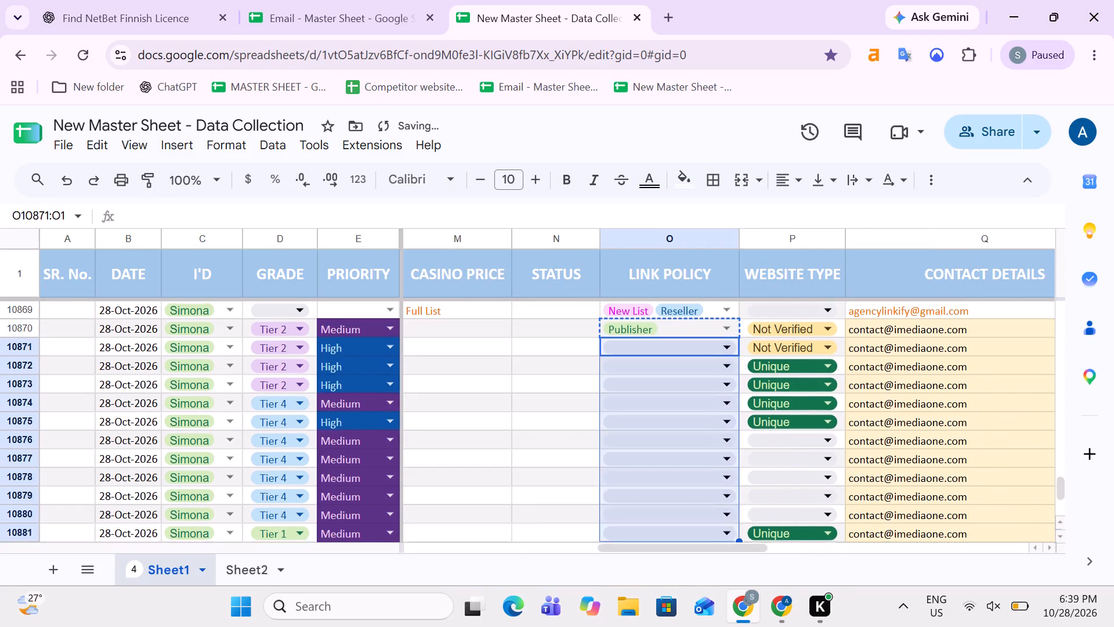
{"action": "key", "text": "shift+Up"}
{"action": "key", "text": "shift+Up"}
{"action": "key", "text": "ctrl+v"}
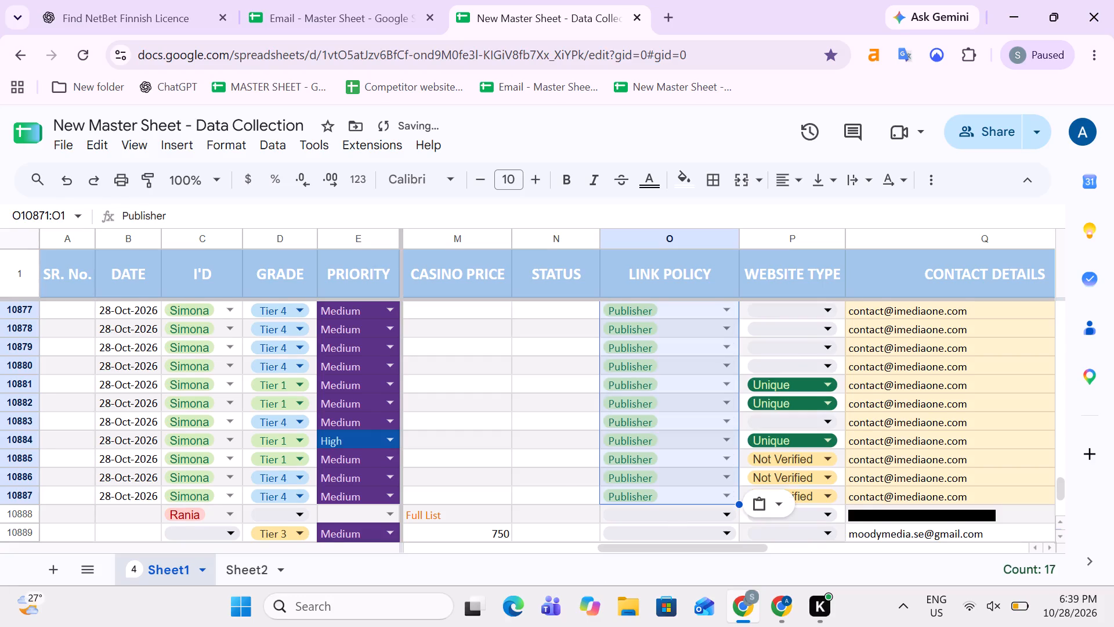
Look over the entries below row 10887, down to the first empty row 10900 and back across to the WEBSITE columns.
{"action": "key", "text": "Down"}
{"action": "key", "text": "ctrl+Down"}
{"action": "key", "text": "Down"}
{"action": "key", "text": "Down"}
{"action": "key", "text": "Down"}
{"action": "key", "text": "Down"}
{"action": "key", "text": "Down"}
{"action": "key", "text": "Down"}
{"action": "key", "text": "Down"}
{"action": "key", "text": "Down"}
{"action": "key", "text": "Down"}
{"action": "key", "text": "Down"}
{"action": "key", "text": "Down"}
{"action": "key", "text": "Down"}
{"action": "key", "text": "Down"}
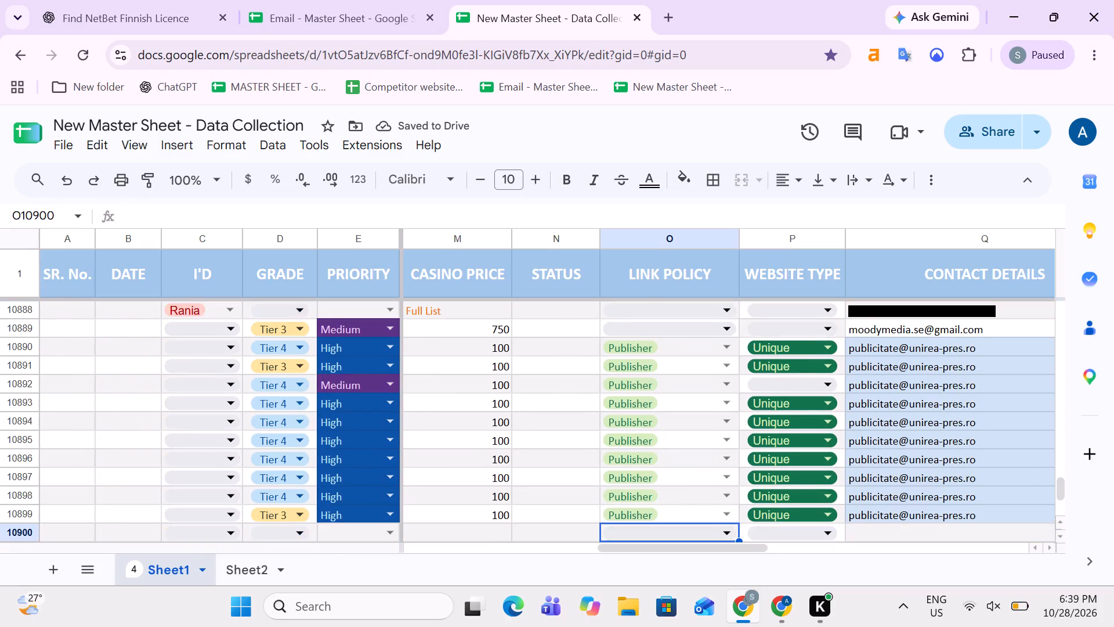
{"action": "key", "text": "Down"}
{"action": "key", "text": "Right"}
{"action": "key", "text": "Right"}
{"action": "key", "text": "Up"}
{"action": "key", "text": "Left"}
{"action": "key", "text": "Left"}
{"action": "key", "text": "Left"}
{"action": "key", "text": "Left"}
{"action": "key", "text": "Left"}
{"action": "key", "text": "Left"}
{"action": "key", "text": "Left"}
{"action": "key", "text": "Left"}
{"action": "key", "text": "Left"}
{"action": "key", "text": "Left"}
{"action": "key", "text": "Left"}
{"action": "key", "text": "Left"}
{"action": "key", "text": "Left"}
{"action": "key", "text": "Left"}
{"action": "key", "text": "Left"}
{"action": "key", "text": "Left"}
{"action": "key", "text": "Left"}
{"action": "key", "text": "Left"}
{"action": "key", "text": "Left"}
{"action": "key", "text": "Left"}
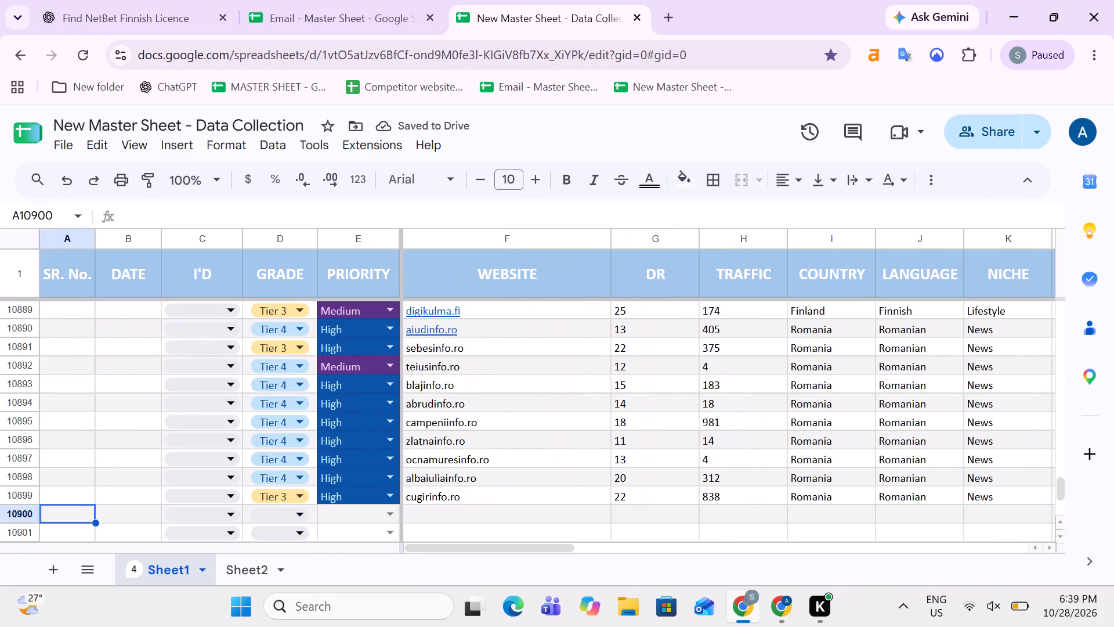
{"action": "key", "text": "Right"}
{"action": "key", "text": "Right"}
{"action": "key", "text": "Right"}
{"action": "key", "text": "Right"}
{"action": "key", "text": "Right"}
{"action": "key", "text": "Right"}
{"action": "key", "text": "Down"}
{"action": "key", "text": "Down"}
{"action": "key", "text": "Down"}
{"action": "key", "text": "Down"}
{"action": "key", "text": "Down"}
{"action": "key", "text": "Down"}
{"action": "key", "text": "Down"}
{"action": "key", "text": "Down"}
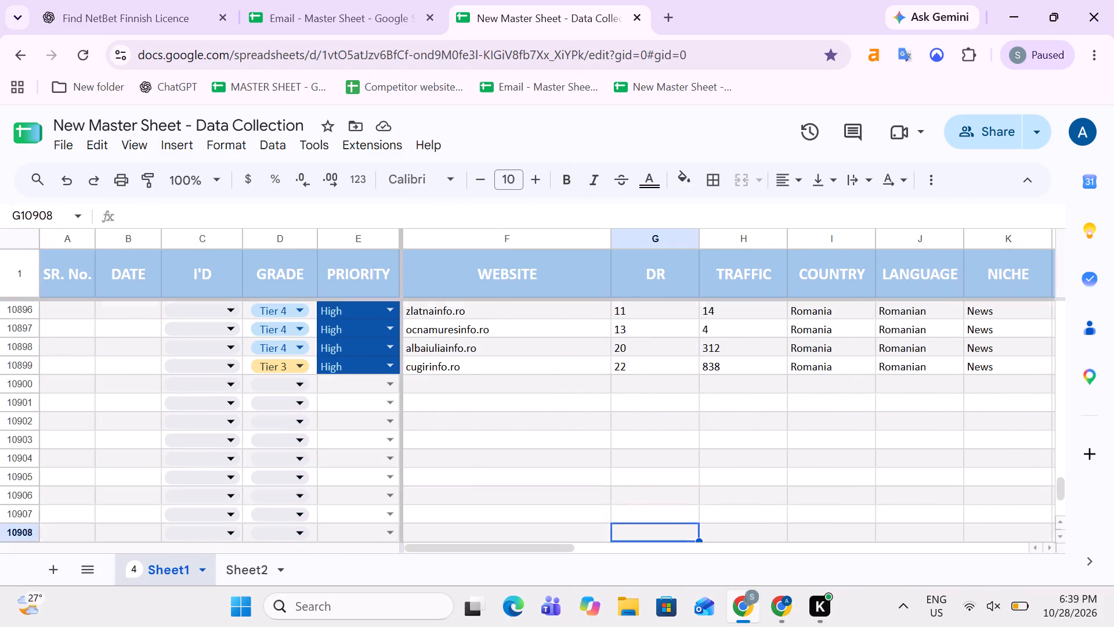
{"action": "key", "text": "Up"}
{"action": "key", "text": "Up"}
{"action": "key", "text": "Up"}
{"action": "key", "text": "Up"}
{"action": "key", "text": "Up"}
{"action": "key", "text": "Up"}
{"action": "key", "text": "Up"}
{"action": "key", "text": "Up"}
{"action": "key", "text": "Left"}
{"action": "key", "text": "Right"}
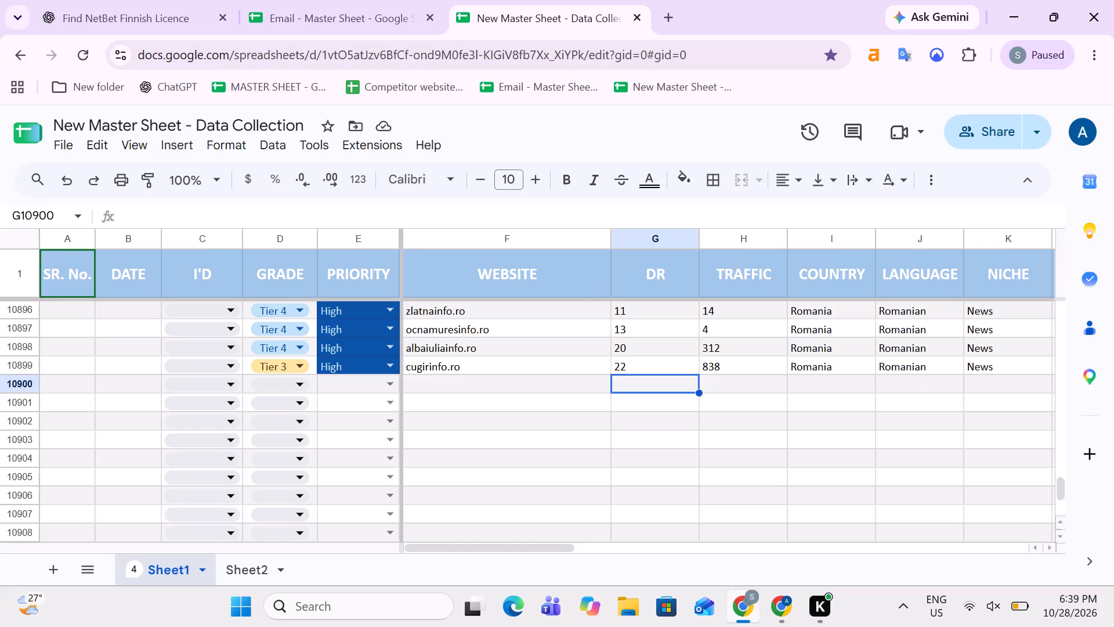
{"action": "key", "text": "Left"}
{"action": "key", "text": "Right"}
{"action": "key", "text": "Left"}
{"action": "key", "text": "alt+Tab"}
{"action": "scroll", "coordinate": [744, 375], "scroll_direction": "down", "scroll_amount": 13}
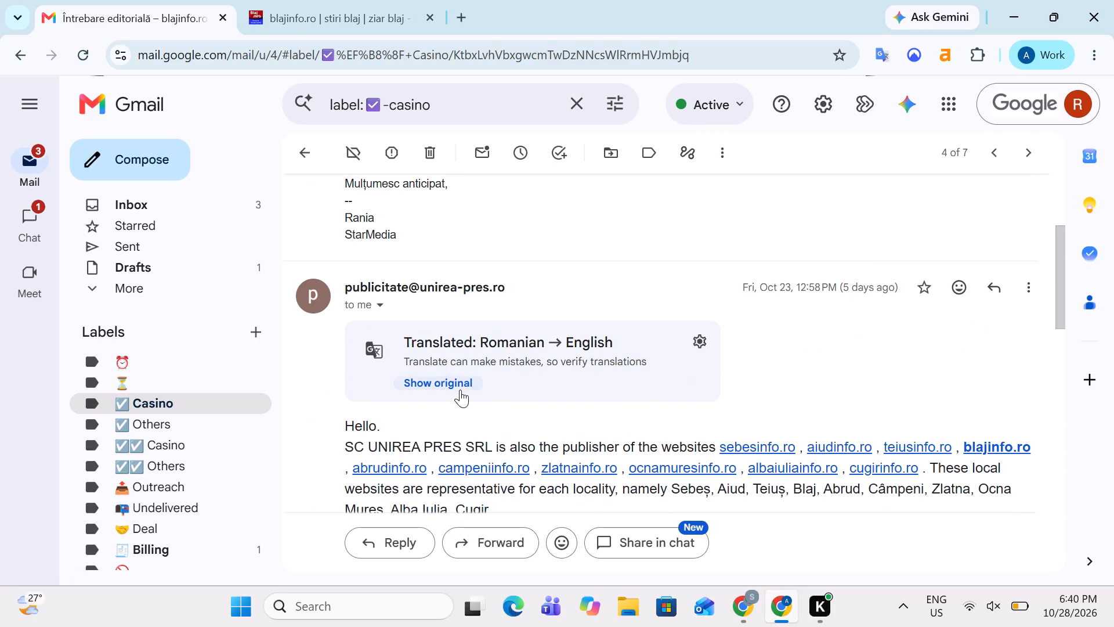
Switch to Gmail, read the translated unirea-pres.ro offer, and compare its websites with the WEBSITE entries recorded in the New Master Sheet.
{"action": "scroll", "coordinate": [504, 370], "scroll_direction": "up", "scroll_amount": 8}
{"action": "scroll", "coordinate": [525, 433], "scroll_direction": "down", "scroll_amount": 5}
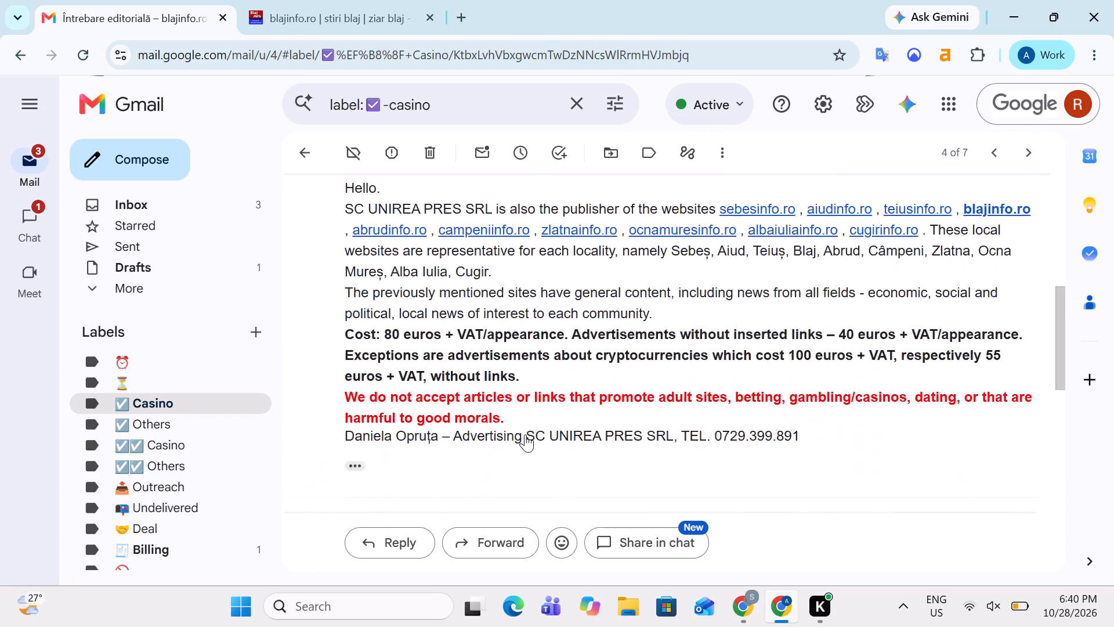
{"action": "scroll", "coordinate": [525, 434], "scroll_direction": "down", "scroll_amount": 3}
{"action": "scroll", "coordinate": [469, 395], "scroll_direction": "up", "scroll_amount": 5}
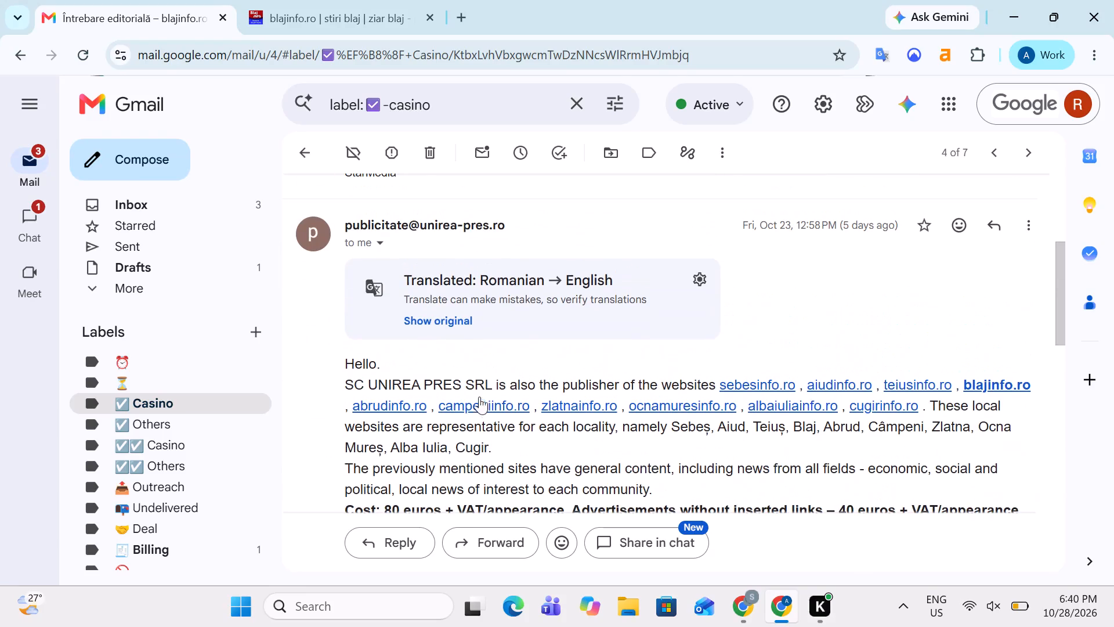
{"action": "left_click", "coordinate": [451, 327]}
{"action": "left_click", "coordinate": [446, 308]}
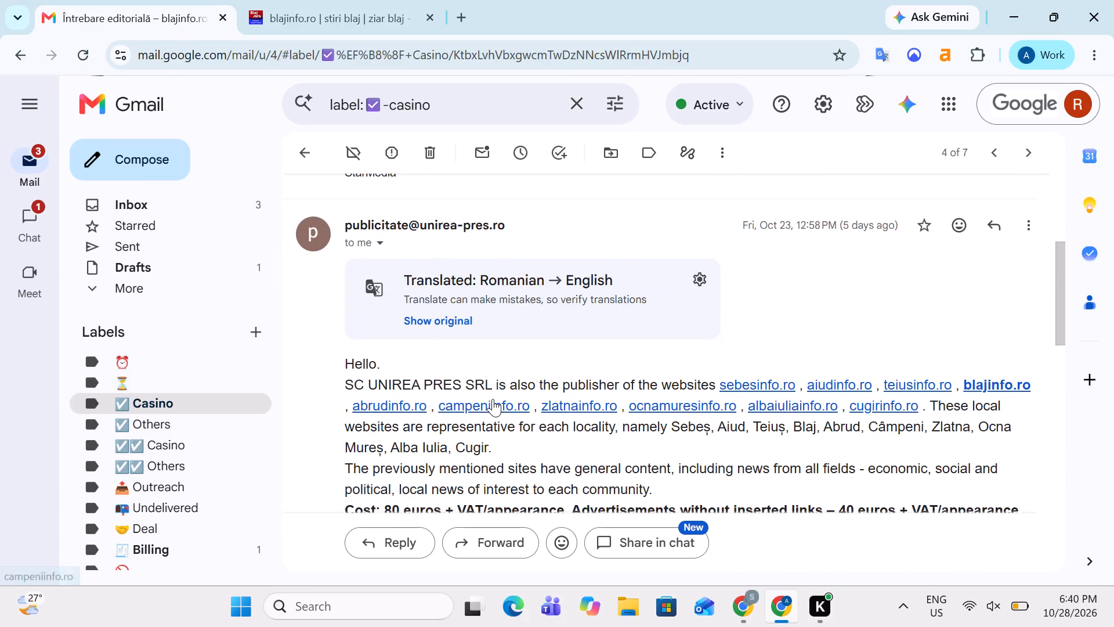
{"action": "scroll", "coordinate": [493, 399], "scroll_direction": "down", "scroll_amount": 1}
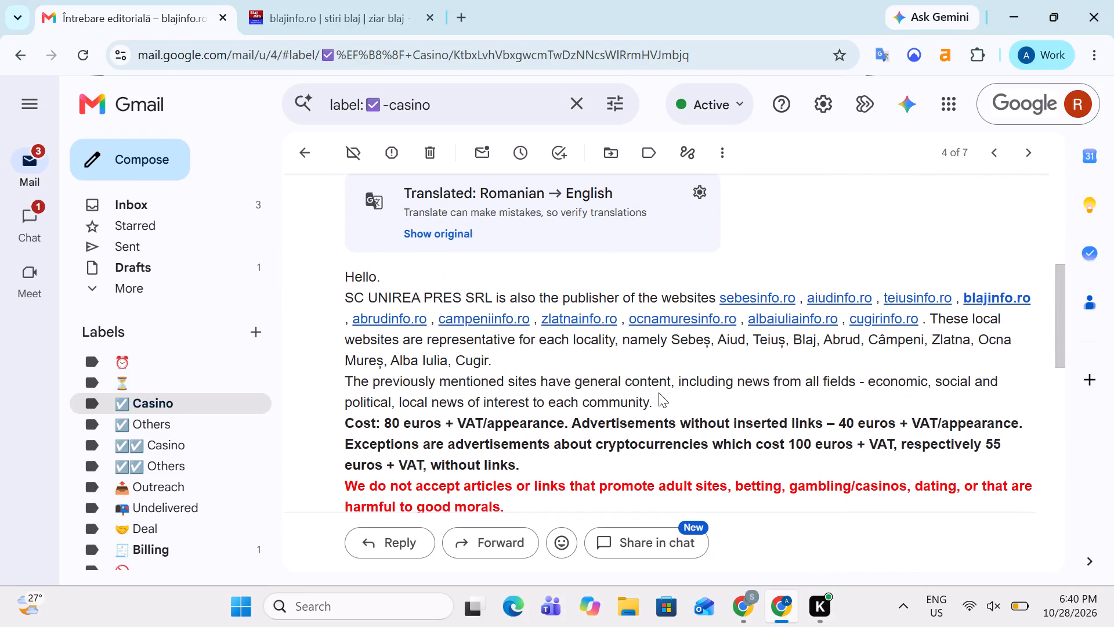
{"action": "key", "text": "alt+Tab"}
{"action": "key", "text": "Up"}
{"action": "key", "text": "Up"}
{"action": "key", "text": "Up"}
{"action": "key", "text": "Up"}
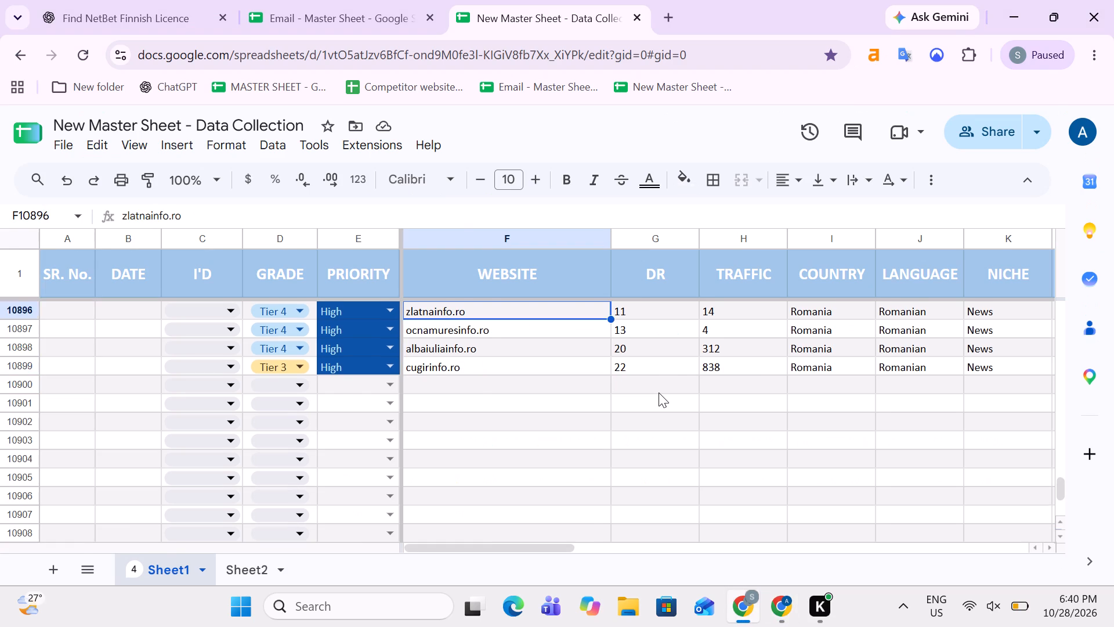
{"action": "key", "text": "alt+Tab"}
{"action": "scroll", "coordinate": [691, 395], "scroll_direction": "down", "scroll_amount": 1}
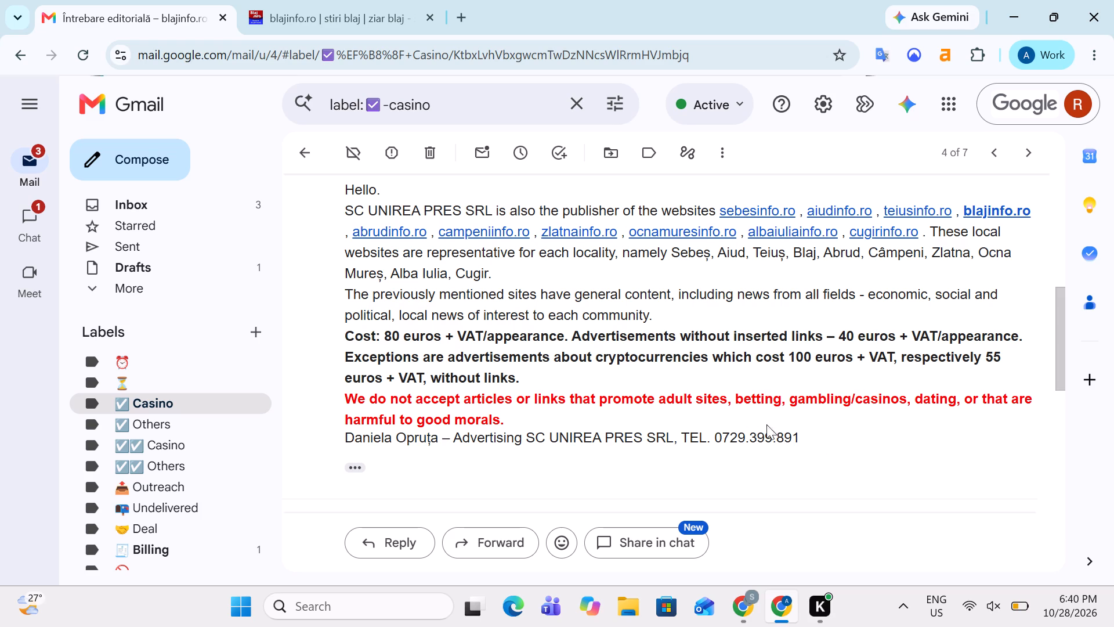
{"action": "scroll", "coordinate": [703, 437], "scroll_direction": "down", "scroll_amount": 1}
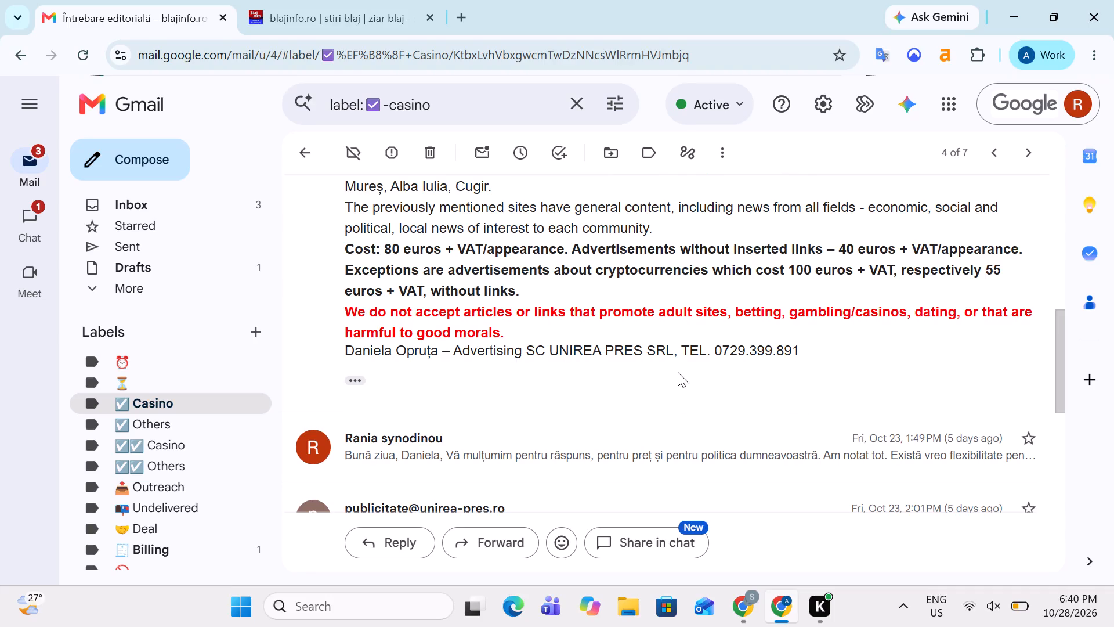
{"action": "scroll", "coordinate": [653, 376], "scroll_direction": "down", "scroll_amount": 1}
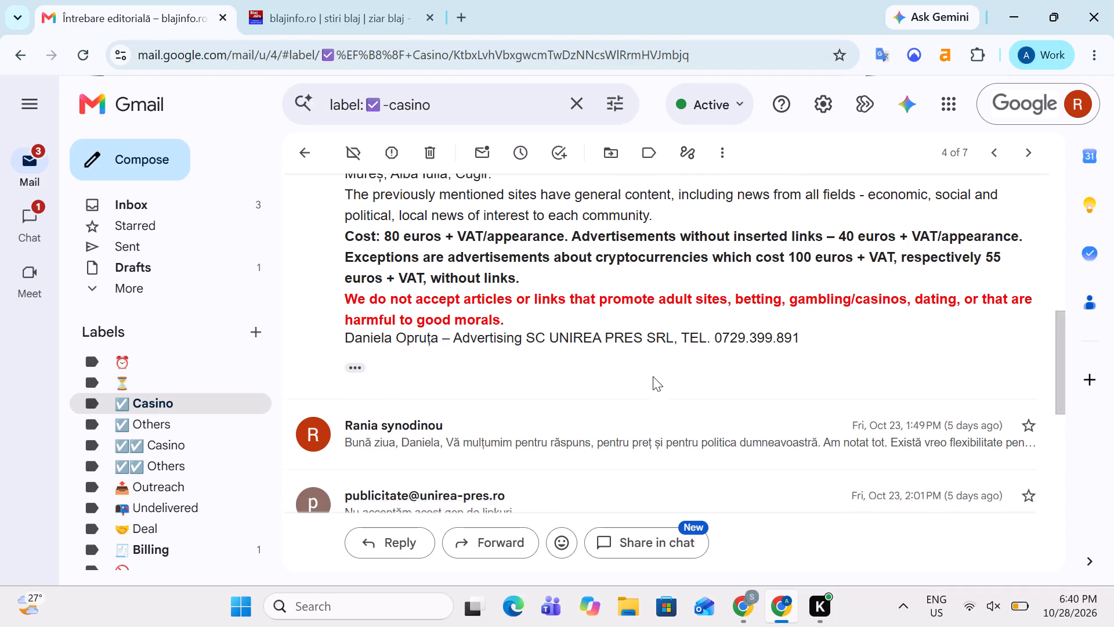
{"action": "scroll", "coordinate": [653, 376], "scroll_direction": "down", "scroll_amount": 2}
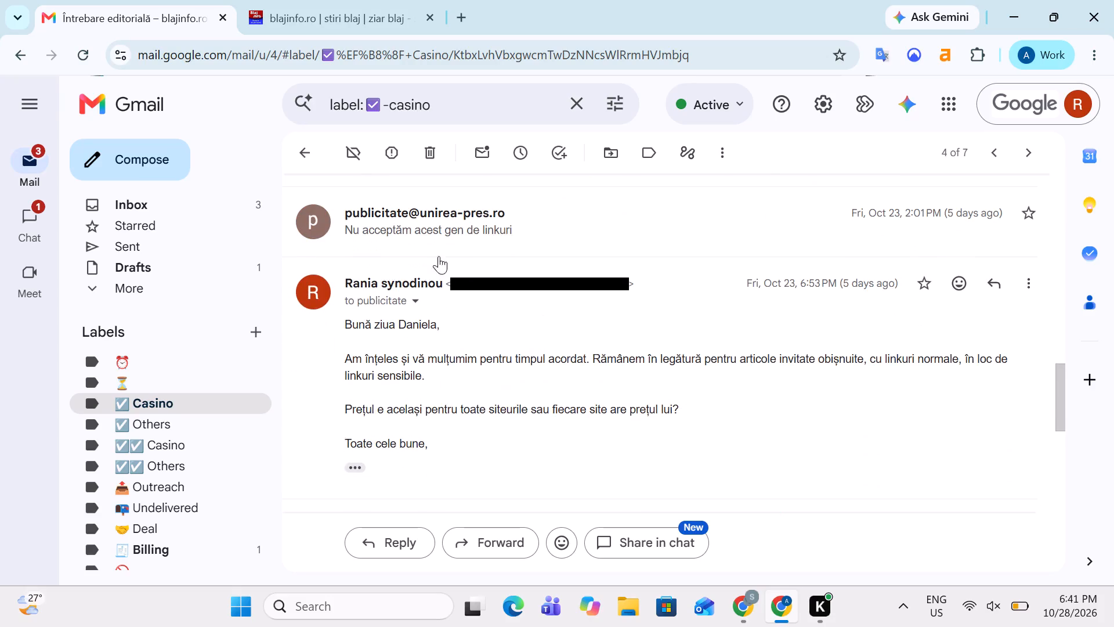
{"action": "left_click", "coordinate": [434, 247]}
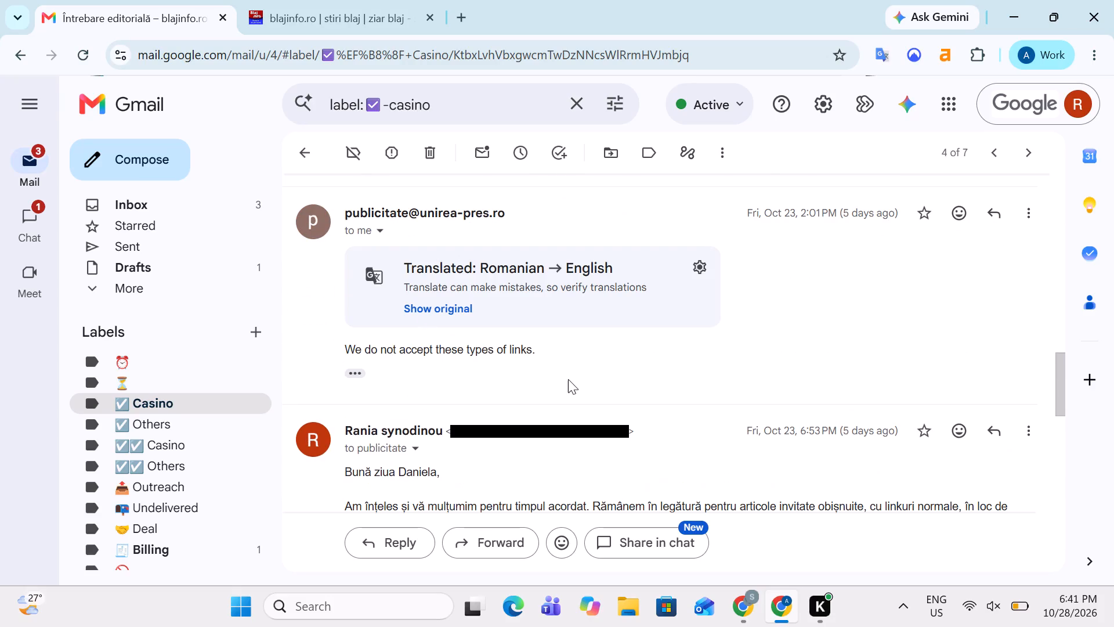
{"action": "scroll", "coordinate": [568, 379], "scroll_direction": "down", "scroll_amount": 5}
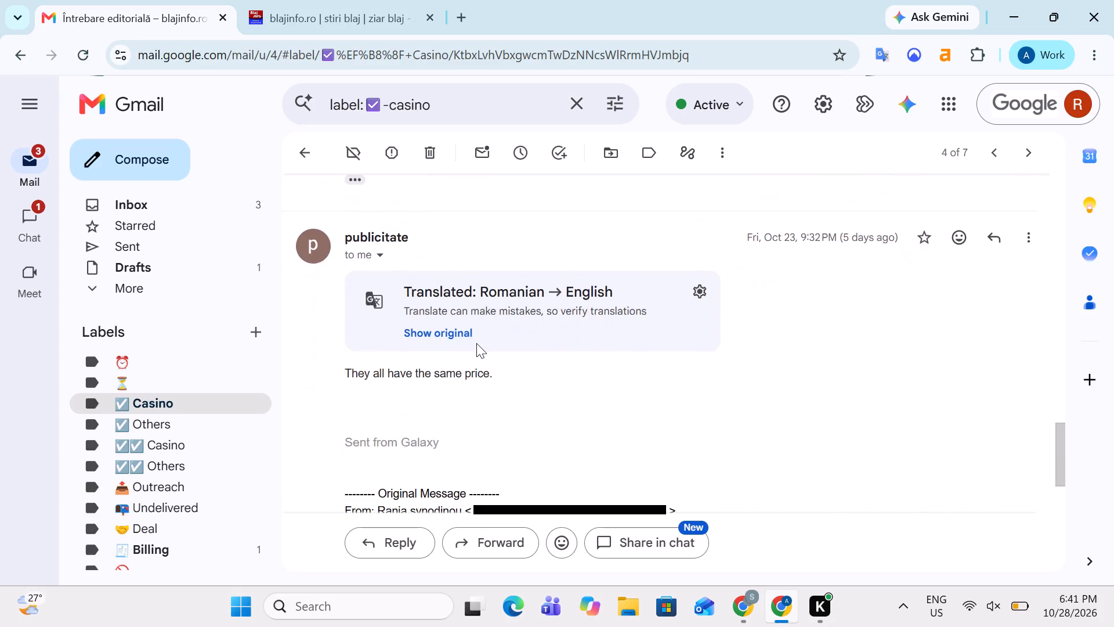
{"action": "scroll", "coordinate": [476, 343], "scroll_direction": "down", "scroll_amount": 3}
Translate the 6:53 PM October 23 message sent to the publisher from Romanian into English and read it.
{"action": "scroll", "coordinate": [477, 344], "scroll_direction": "up", "scroll_amount": 4}
{"action": "scroll", "coordinate": [538, 366], "scroll_direction": "up", "scroll_amount": 2}
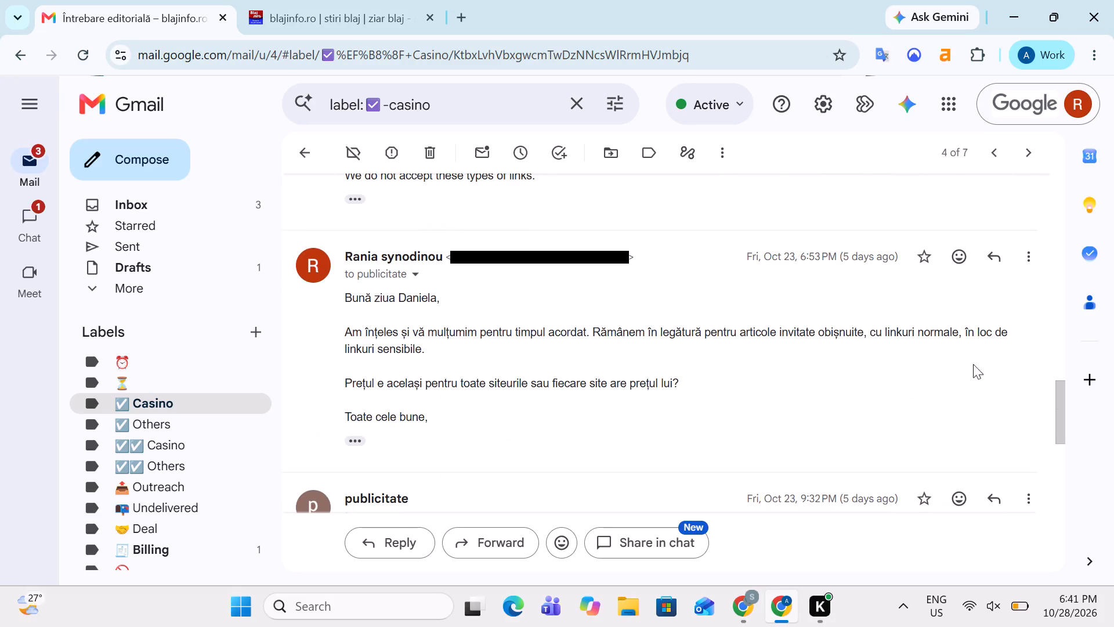
{"action": "left_click", "coordinate": [1030, 267]}
{"action": "scroll", "coordinate": [977, 337], "scroll_direction": "down", "scroll_amount": 3}
{"action": "left_click", "coordinate": [916, 407]}
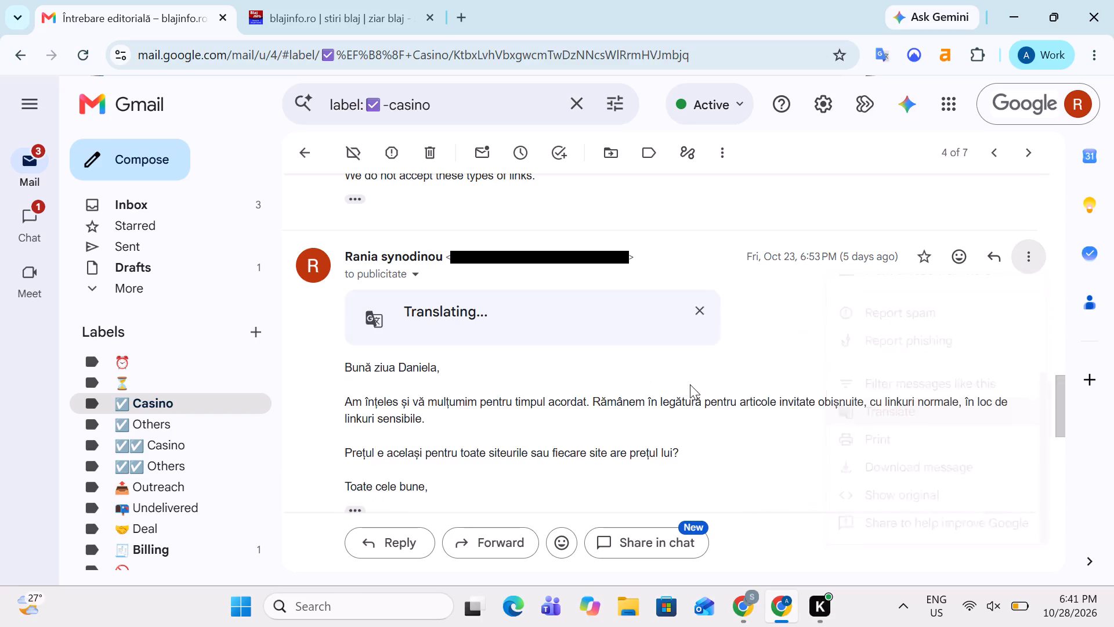
{"action": "scroll", "coordinate": [687, 383], "scroll_direction": "down", "scroll_amount": 1}
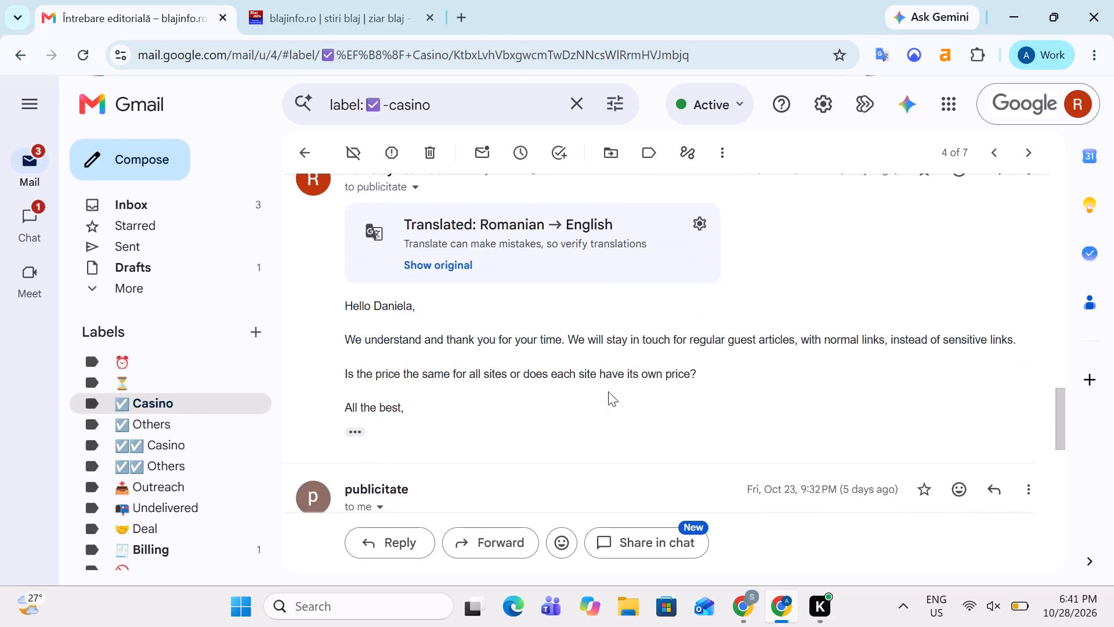
{"action": "scroll", "coordinate": [769, 380], "scroll_direction": "down", "scroll_amount": 2}
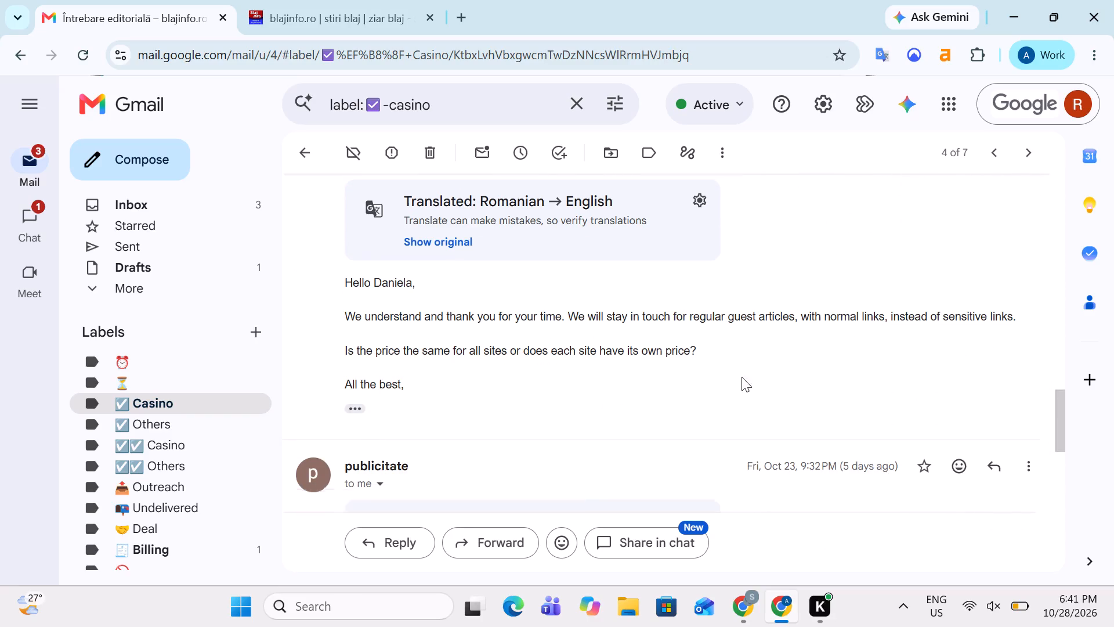
Read the rest of the thread, expanding the publisher's 12:35 PM message about link acceptance and viewing the 2:52 PM response.
{"action": "scroll", "coordinate": [742, 377], "scroll_direction": "down", "scroll_amount": 3}
{"action": "scroll", "coordinate": [426, 363], "scroll_direction": "down", "scroll_amount": 2}
{"action": "left_click", "coordinate": [457, 306]}
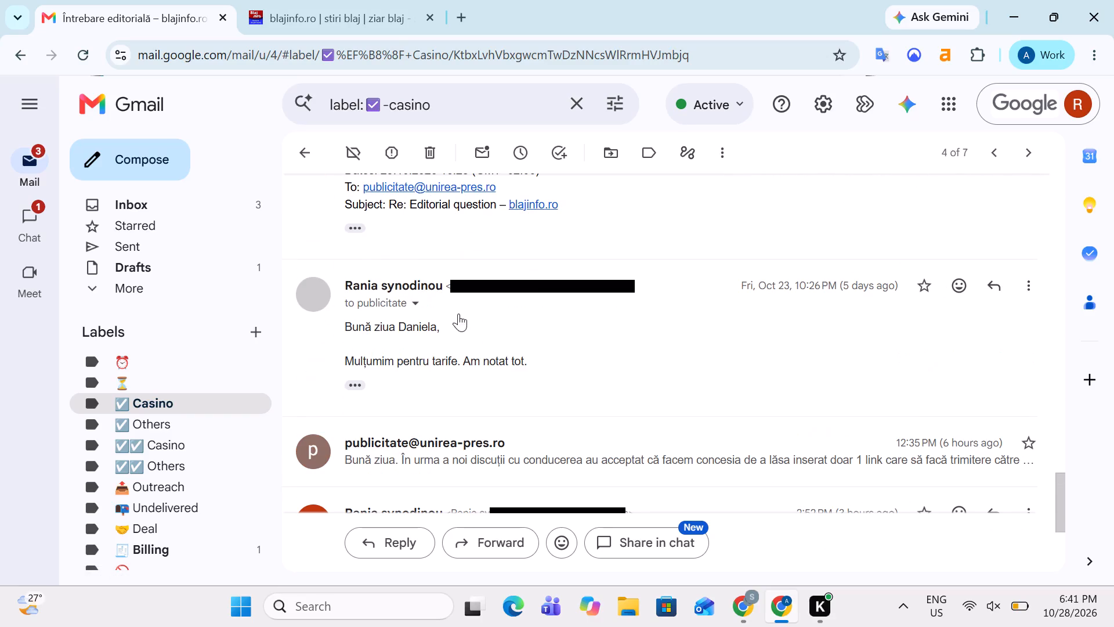
{"action": "scroll", "coordinate": [772, 369], "scroll_direction": "down", "scroll_amount": 1}
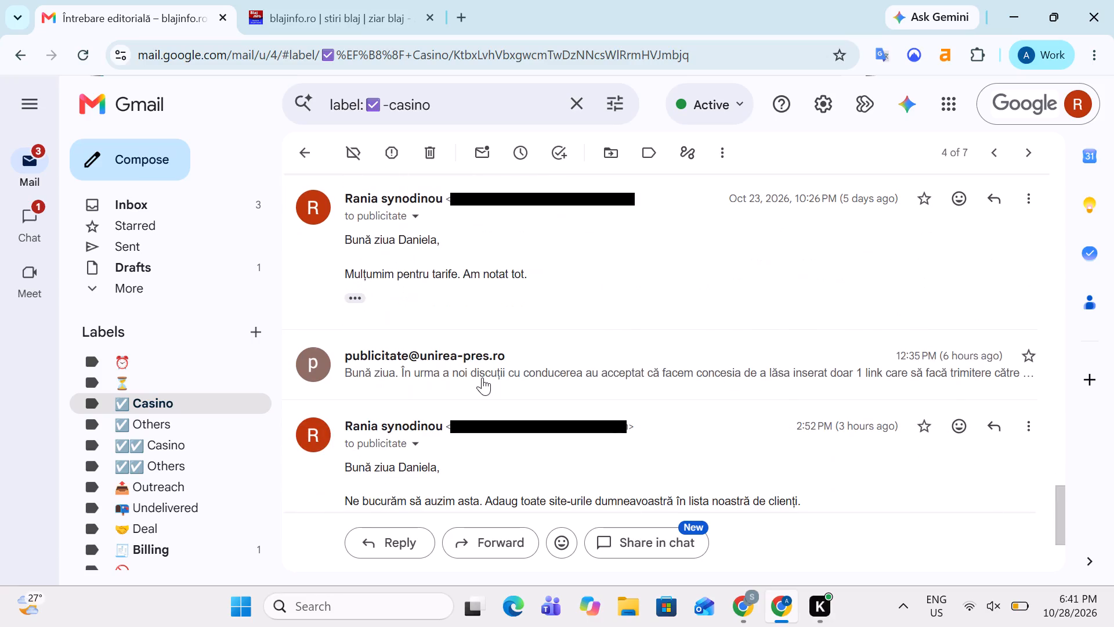
{"action": "left_click", "coordinate": [482, 377]}
{"action": "scroll", "coordinate": [443, 402], "scroll_direction": "down", "scroll_amount": 1}
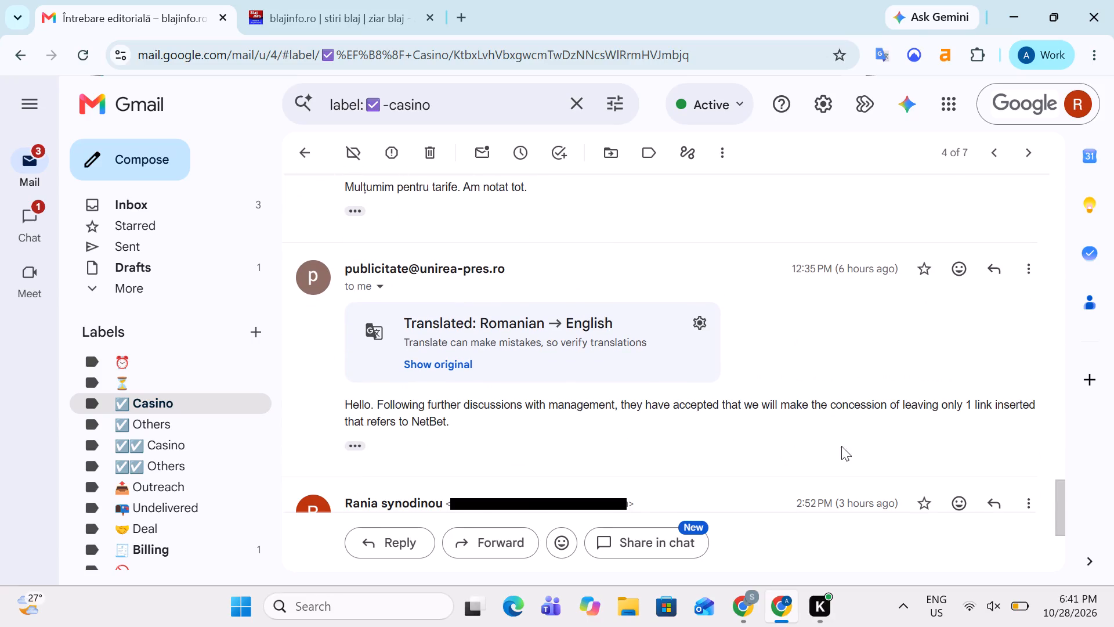
{"action": "scroll", "coordinate": [540, 402], "scroll_direction": "down", "scroll_amount": 2}
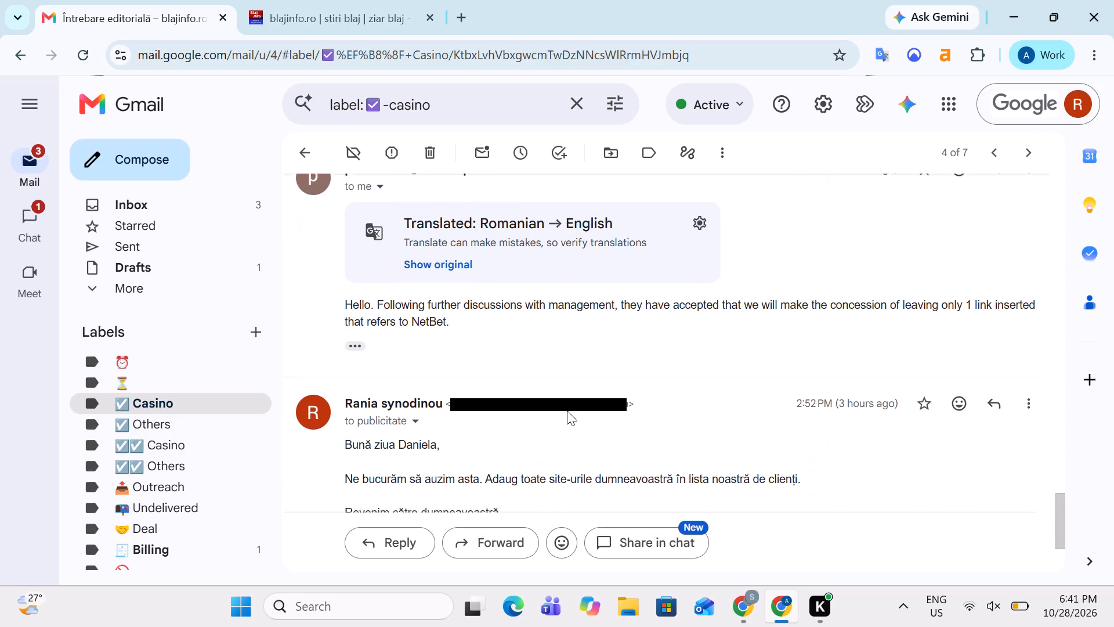
{"action": "scroll", "coordinate": [567, 410], "scroll_direction": "down", "scroll_amount": 1}
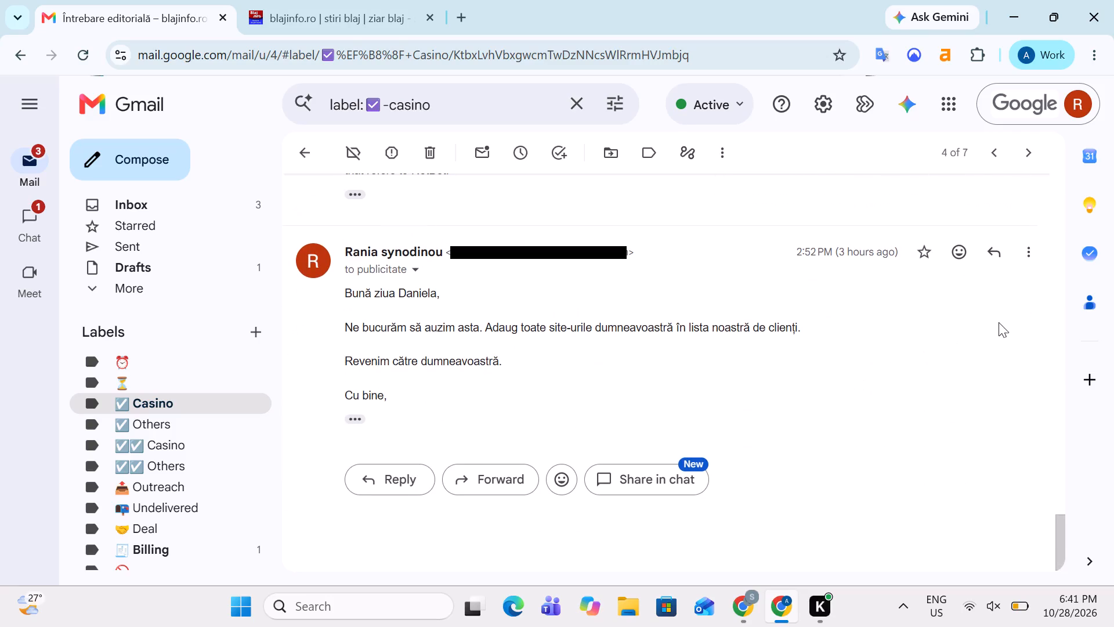
{"action": "scroll", "coordinate": [962, 352], "scroll_direction": "up", "scroll_amount": 2}
{"action": "scroll", "coordinate": [974, 382], "scroll_direction": "down", "scroll_amount": 2}
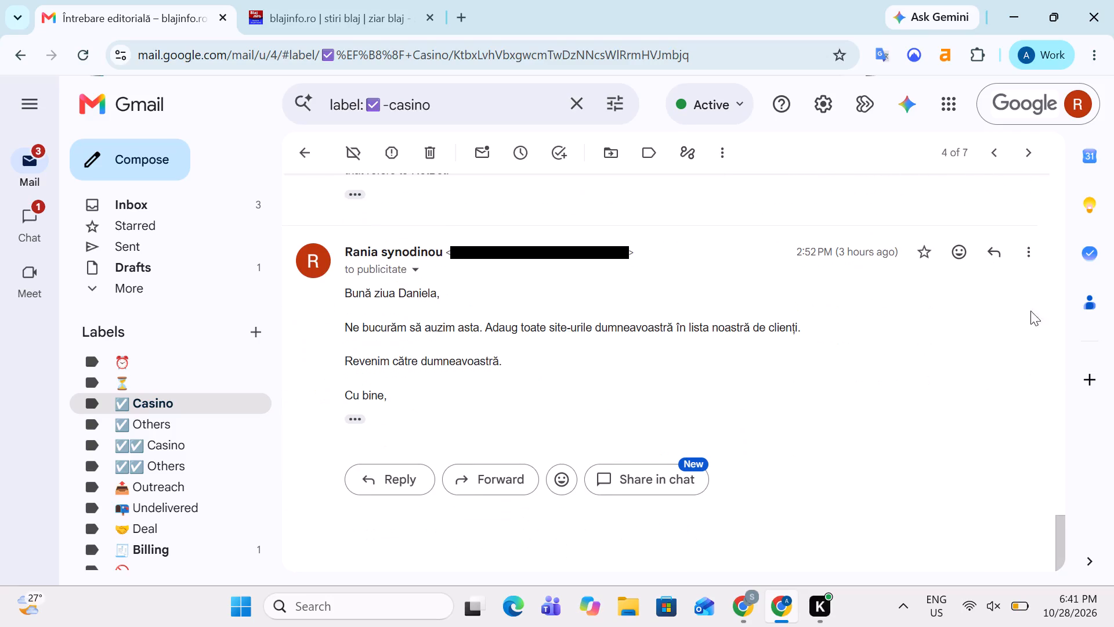
Translate the 2:52 PM reply in the unirea-pres.ro thread from Romanian into English and read it.
{"action": "left_click", "coordinate": [1039, 261]}
{"action": "scroll", "coordinate": [969, 349], "scroll_direction": "down", "scroll_amount": 3}
{"action": "left_click", "coordinate": [921, 419]}
{"action": "scroll", "coordinate": [614, 405], "scroll_direction": "down", "scroll_amount": 1}
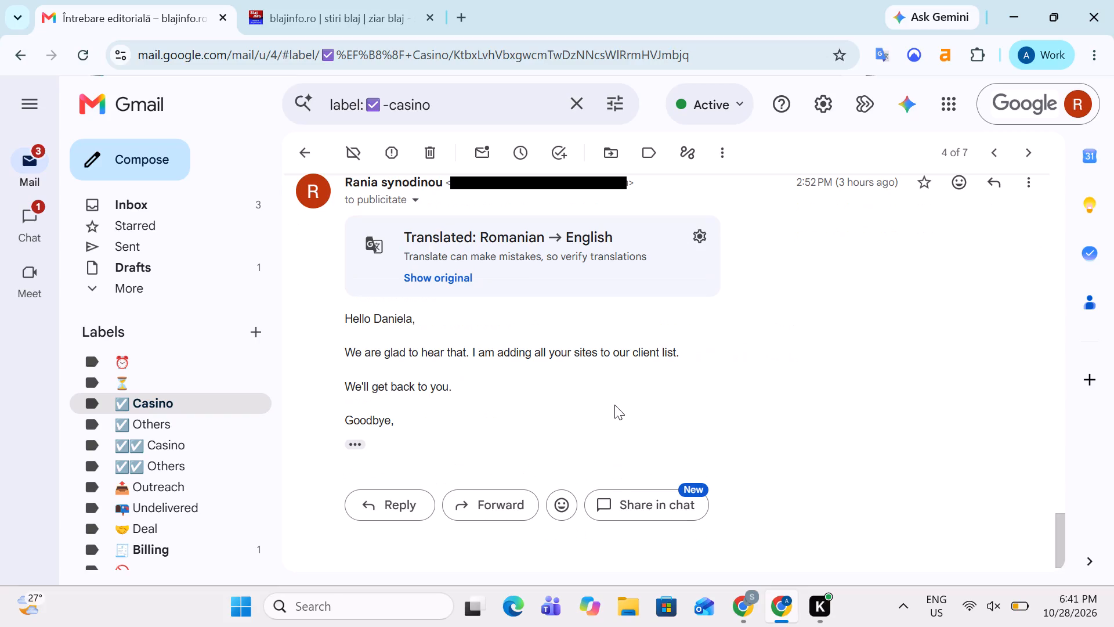
{"action": "scroll", "coordinate": [608, 402], "scroll_direction": "up", "scroll_amount": 1}
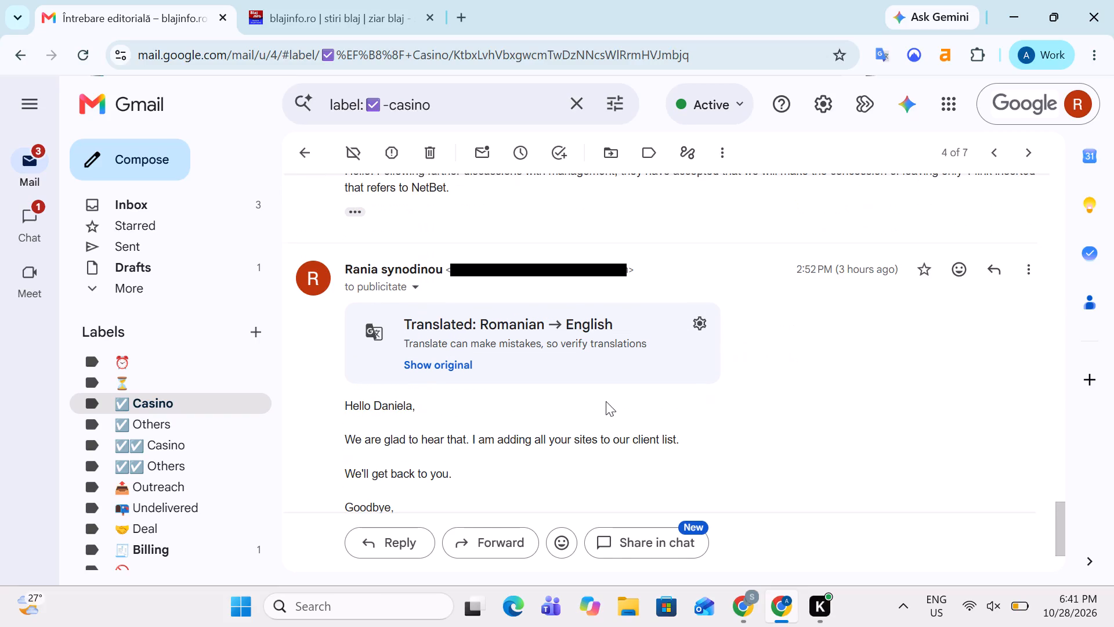
Switch to the New Master Sheet and review the prices, link policy, website type and contact details recorded for the unirea-pres.ro websites.
{"action": "key", "text": "alt+Tab"}
{"action": "key", "text": "Right"}
{"action": "key", "text": "Right"}
{"action": "key", "text": "Right"}
{"action": "key", "text": "Right"}
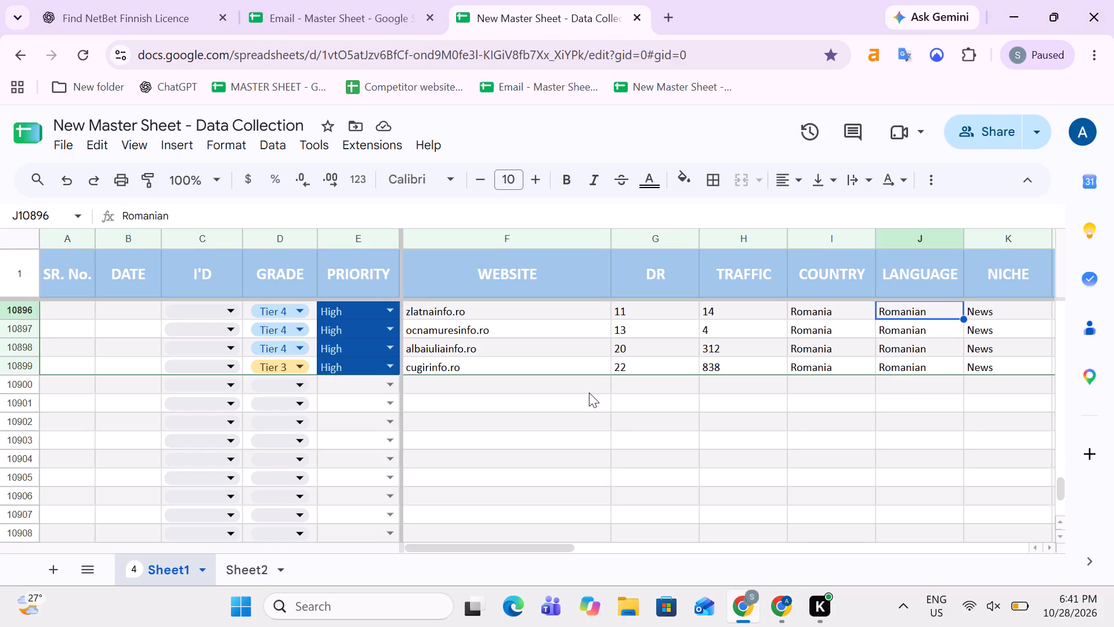
{"action": "key", "text": "Right"}
{"action": "key", "text": "Right"}
{"action": "key", "text": "Right"}
{"action": "key", "text": "Right"}
{"action": "key", "text": "Left"}
{"action": "key", "text": "Up"}
{"action": "key", "text": "Up"}
{"action": "key", "text": "Up"}
{"action": "key", "text": "Up"}
{"action": "key", "text": "Up"}
{"action": "key", "text": "Up"}
{"action": "key", "text": "Up"}
{"action": "key", "text": "Up"}
{"action": "key", "text": "Up"}
{"action": "key", "text": "Up"}
{"action": "key", "text": "Up"}
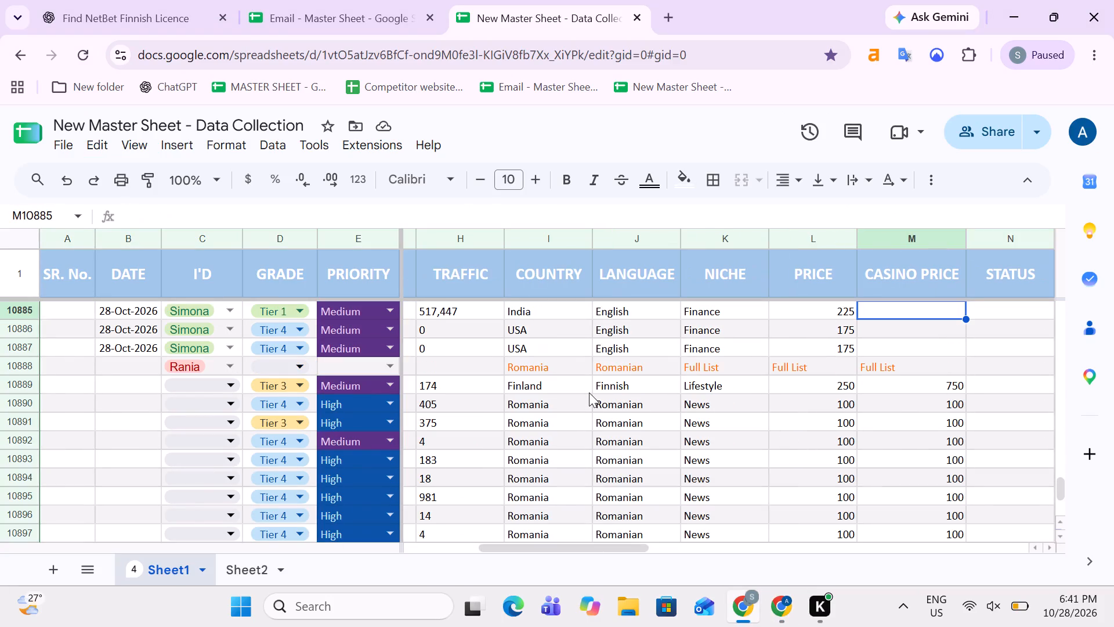
{"action": "key", "text": "Down"}
{"action": "key", "text": "Down"}
{"action": "key", "text": "Down"}
{"action": "key", "text": "Down"}
{"action": "key", "text": "Down"}
{"action": "key", "text": "Right"}
{"action": "key", "text": "Right"}
{"action": "key", "text": "Right"}
{"action": "key", "text": "Right"}
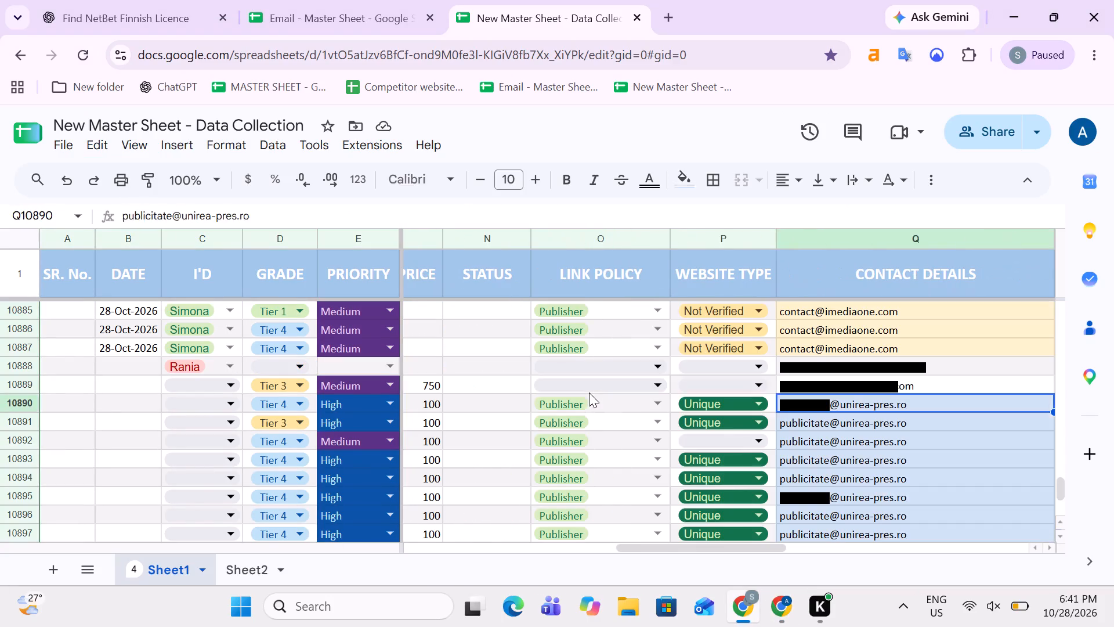
{"action": "key", "text": "Left"}
{"action": "key", "text": "Left"}
{"action": "key", "text": "Left"}
{"action": "key", "text": "Left"}
{"action": "key", "text": "Left"}
{"action": "key", "text": "Right"}
{"action": "key", "text": "Left"}
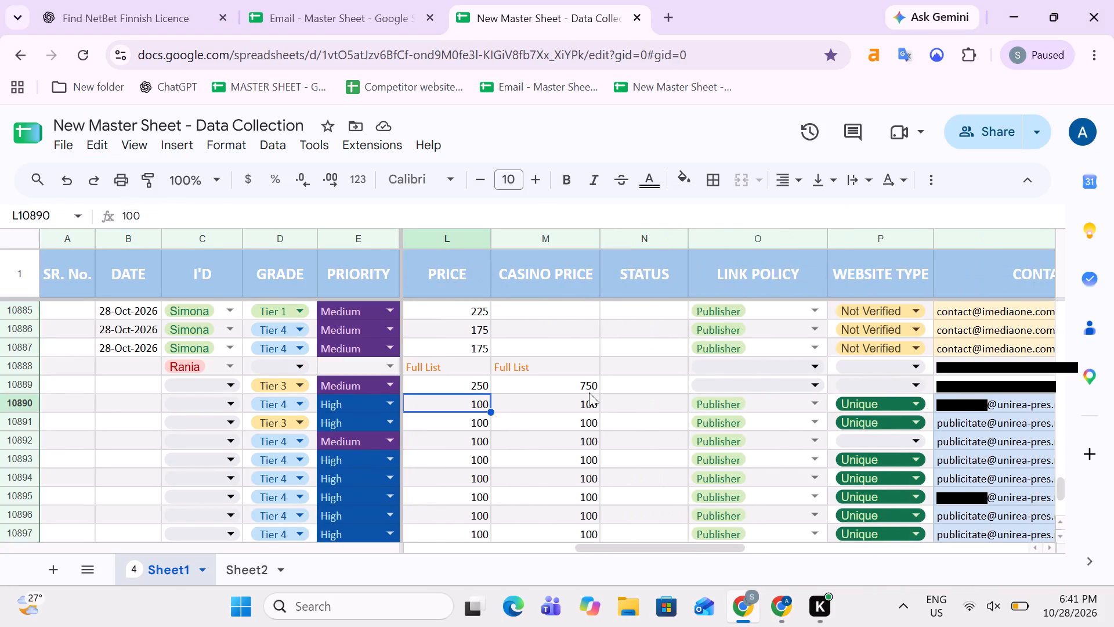
Set the regular price of aiudinfo.ro in row 10890 to 80.
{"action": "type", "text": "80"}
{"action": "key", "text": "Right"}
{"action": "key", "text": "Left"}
Copy the price of 80 to the remaining unirea-pres.ro websites in rows 10891 to 10899.
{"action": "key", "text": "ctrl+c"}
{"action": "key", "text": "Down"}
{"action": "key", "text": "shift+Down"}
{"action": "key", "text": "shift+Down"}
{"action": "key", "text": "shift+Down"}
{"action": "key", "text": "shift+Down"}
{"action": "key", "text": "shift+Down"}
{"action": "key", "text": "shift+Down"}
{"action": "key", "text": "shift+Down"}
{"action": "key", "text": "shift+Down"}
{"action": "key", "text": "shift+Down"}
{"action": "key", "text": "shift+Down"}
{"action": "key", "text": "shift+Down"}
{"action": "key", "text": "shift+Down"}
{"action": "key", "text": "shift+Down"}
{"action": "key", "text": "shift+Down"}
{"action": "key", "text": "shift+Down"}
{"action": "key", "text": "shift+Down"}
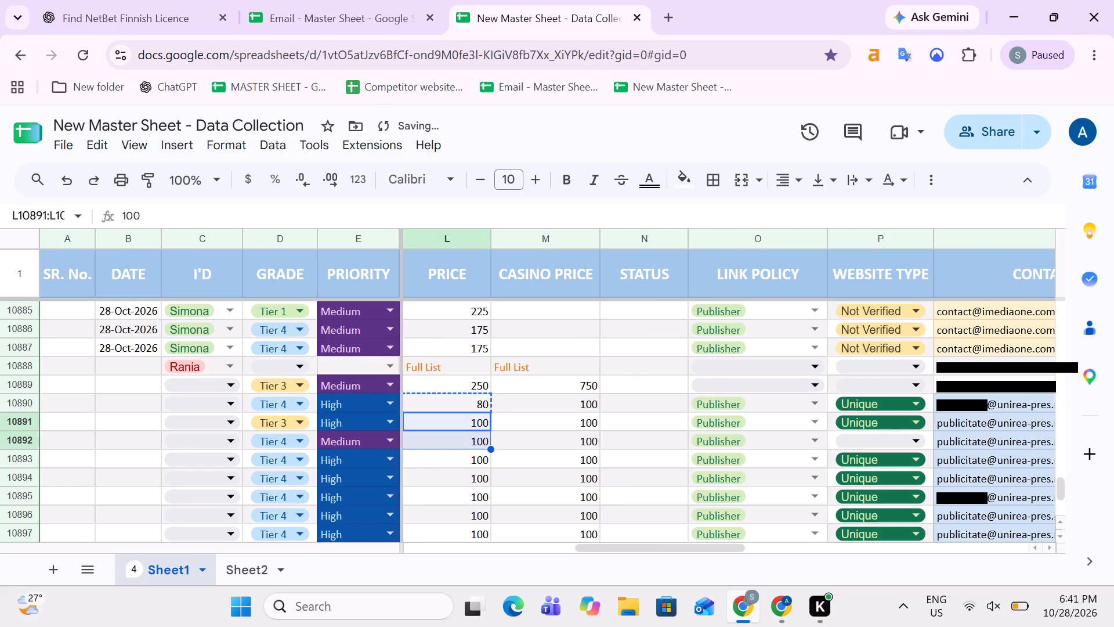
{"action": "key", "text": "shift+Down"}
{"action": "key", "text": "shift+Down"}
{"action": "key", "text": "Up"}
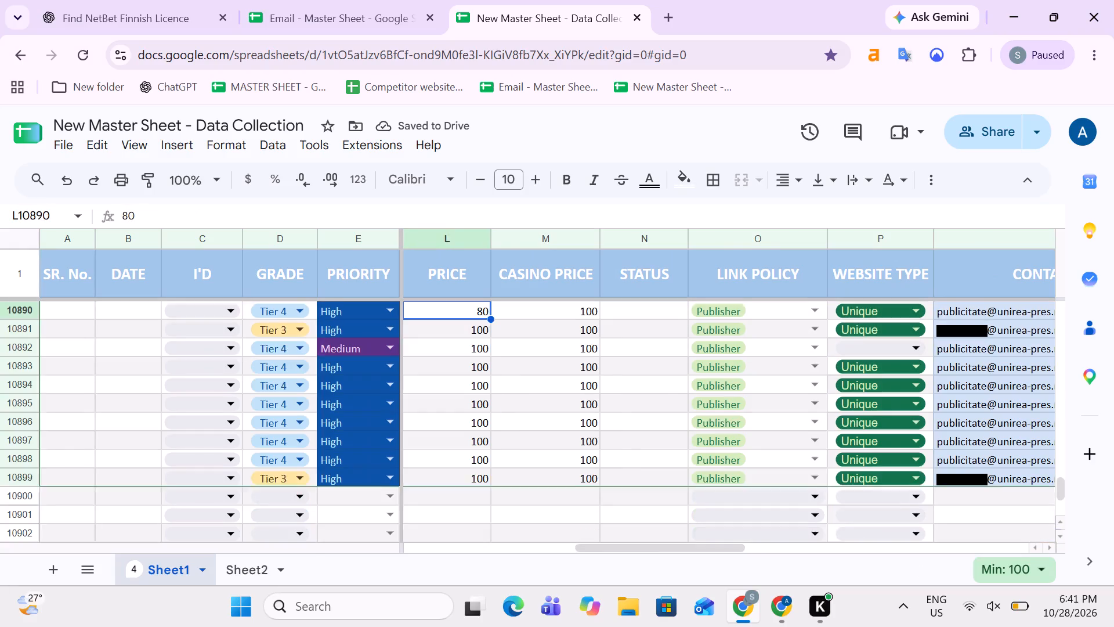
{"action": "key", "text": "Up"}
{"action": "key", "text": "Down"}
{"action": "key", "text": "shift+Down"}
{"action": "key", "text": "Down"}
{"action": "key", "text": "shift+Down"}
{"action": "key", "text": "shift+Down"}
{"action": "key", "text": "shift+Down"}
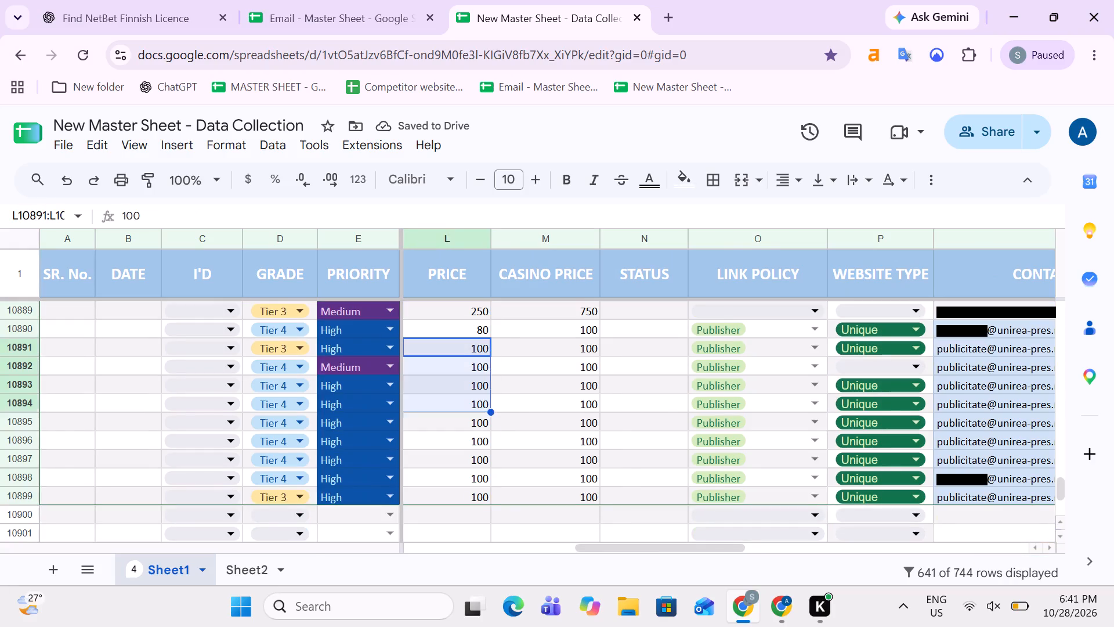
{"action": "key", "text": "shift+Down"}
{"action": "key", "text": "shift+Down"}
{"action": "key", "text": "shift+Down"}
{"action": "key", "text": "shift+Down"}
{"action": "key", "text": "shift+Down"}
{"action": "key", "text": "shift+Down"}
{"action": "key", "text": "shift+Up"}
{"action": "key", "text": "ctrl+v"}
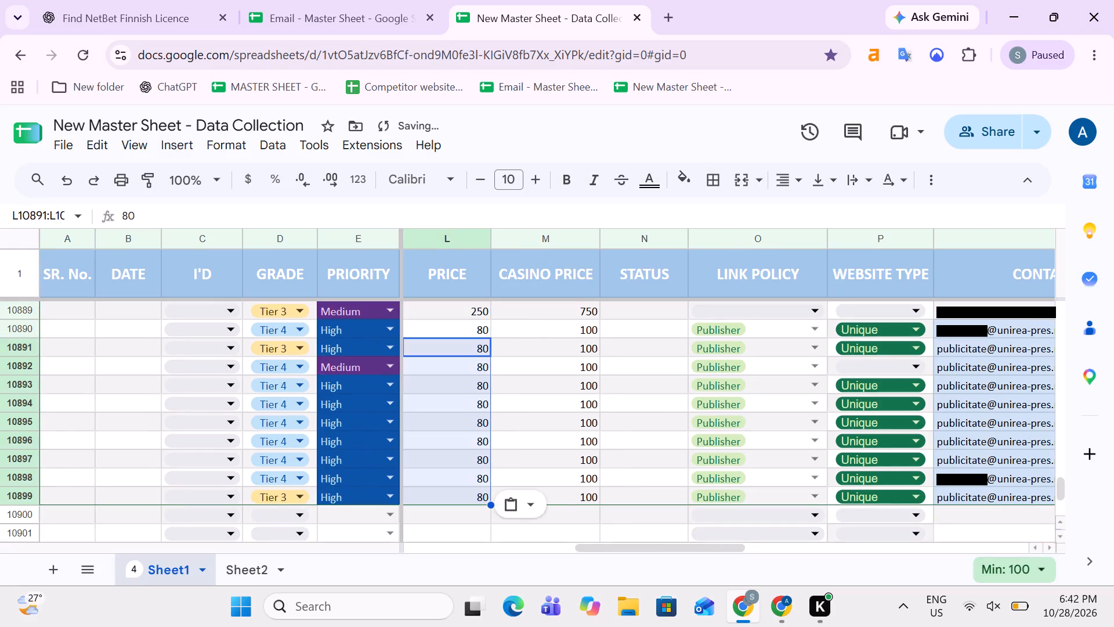
Look over the unirea-pres.ro rows across the columns and check the website list down to its last entry.
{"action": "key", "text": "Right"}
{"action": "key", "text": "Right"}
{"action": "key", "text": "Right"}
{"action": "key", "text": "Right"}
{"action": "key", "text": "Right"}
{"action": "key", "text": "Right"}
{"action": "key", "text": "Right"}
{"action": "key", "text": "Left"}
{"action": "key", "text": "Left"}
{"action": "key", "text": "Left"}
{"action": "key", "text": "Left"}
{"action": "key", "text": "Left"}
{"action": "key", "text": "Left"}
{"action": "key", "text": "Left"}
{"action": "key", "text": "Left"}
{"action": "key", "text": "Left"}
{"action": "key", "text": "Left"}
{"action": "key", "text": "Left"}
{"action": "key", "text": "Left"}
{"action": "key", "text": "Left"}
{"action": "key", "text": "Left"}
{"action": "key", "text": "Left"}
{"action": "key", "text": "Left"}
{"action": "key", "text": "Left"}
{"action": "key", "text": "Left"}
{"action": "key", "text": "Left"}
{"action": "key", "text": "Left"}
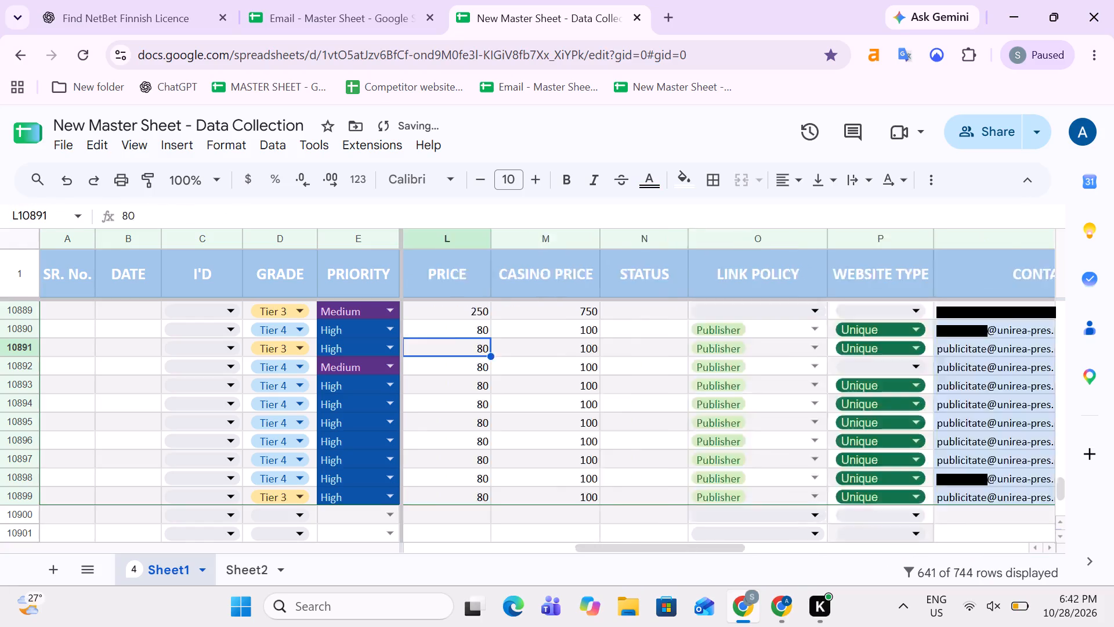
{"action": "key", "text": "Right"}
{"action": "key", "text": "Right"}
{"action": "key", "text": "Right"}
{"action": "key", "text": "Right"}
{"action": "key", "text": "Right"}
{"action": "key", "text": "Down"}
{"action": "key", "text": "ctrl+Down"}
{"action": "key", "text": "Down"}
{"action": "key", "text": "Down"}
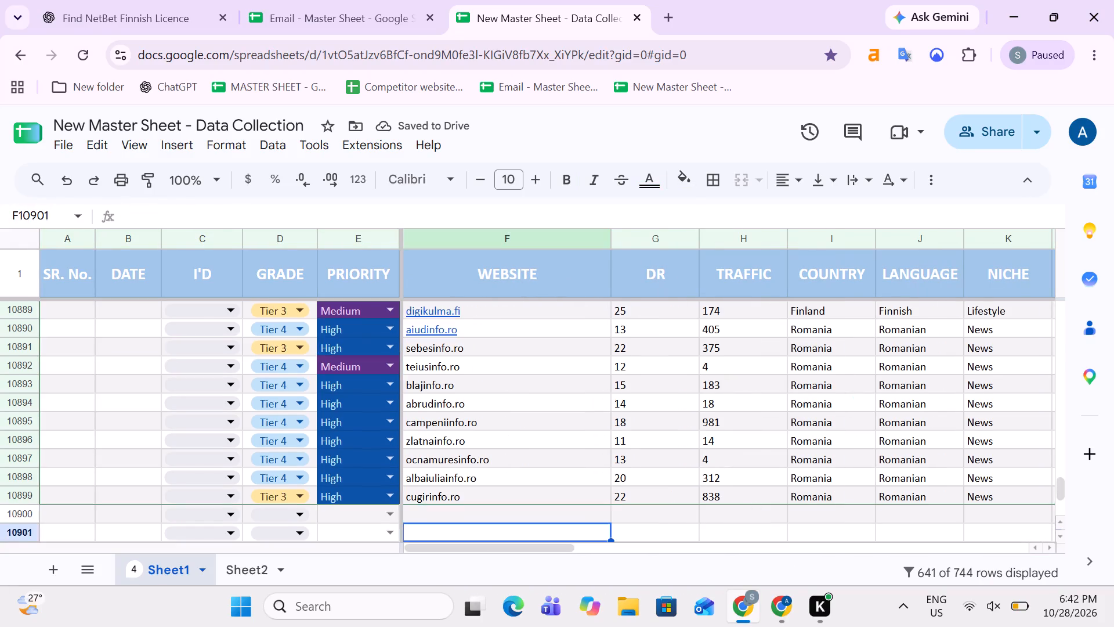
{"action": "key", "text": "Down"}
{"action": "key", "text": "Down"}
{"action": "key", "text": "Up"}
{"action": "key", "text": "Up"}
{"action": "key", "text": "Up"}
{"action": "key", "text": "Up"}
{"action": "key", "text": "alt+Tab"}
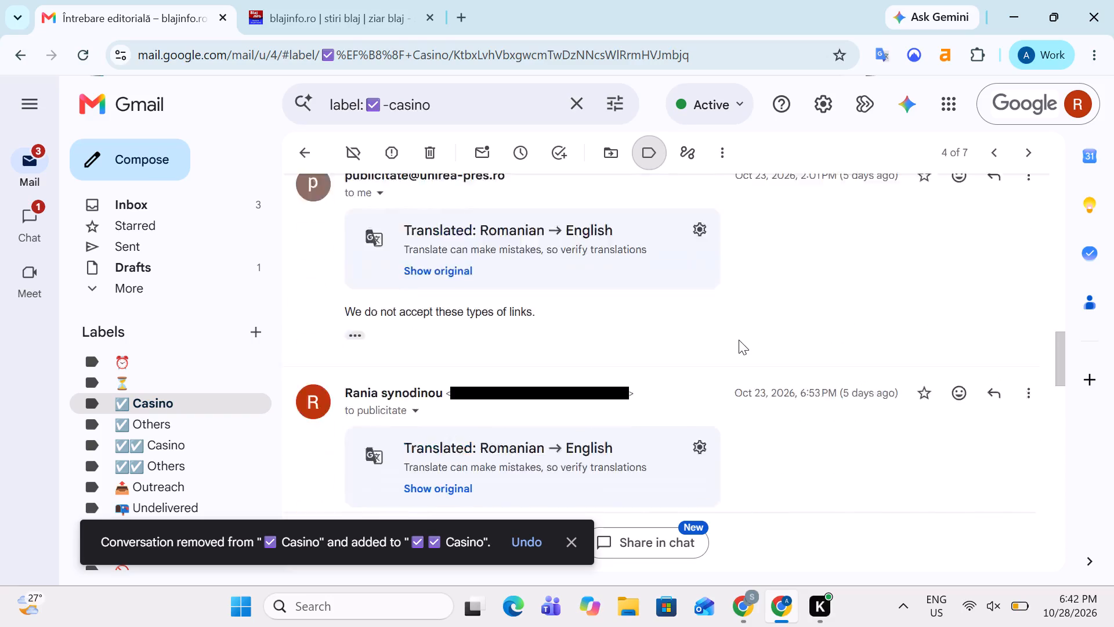
{"action": "scroll", "coordinate": [739, 340], "scroll_direction": "up", "scroll_amount": 20}
{"action": "scroll", "coordinate": [739, 340], "scroll_direction": "up", "scroll_amount": 5}
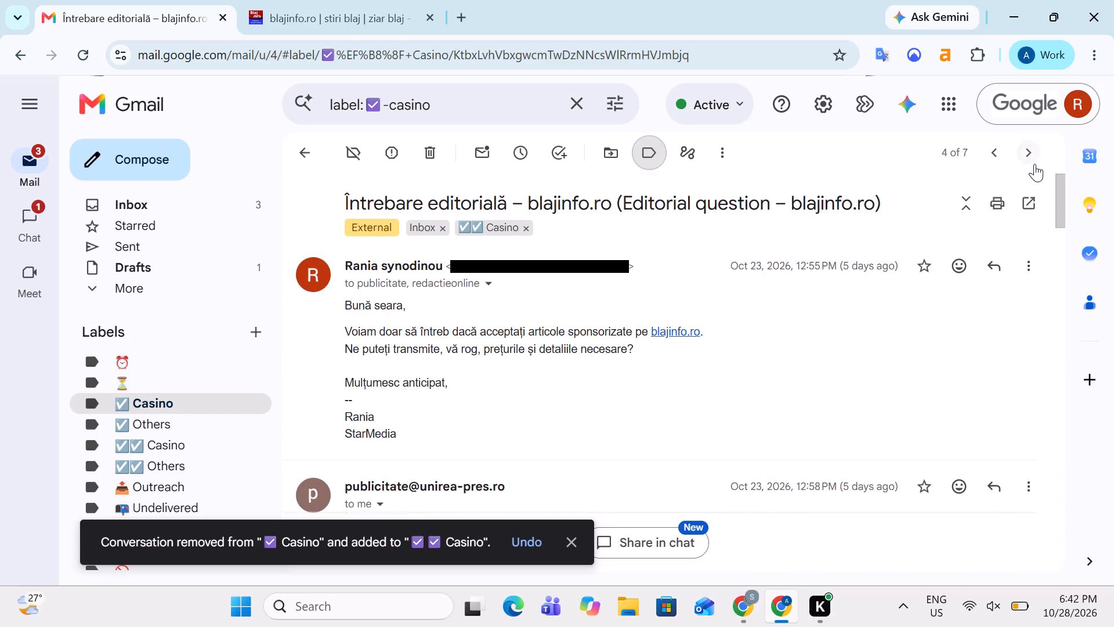
Open the next casino-labelled conversation, about interesargesean.ro, and expand its collapsed messages and the first October 15 inquiry.
{"action": "left_click", "coordinate": [1028, 152]}
{"action": "scroll", "coordinate": [411, 301], "scroll_direction": "down", "scroll_amount": 2}
{"action": "scroll", "coordinate": [386, 322], "scroll_direction": "up", "scroll_amount": 2}
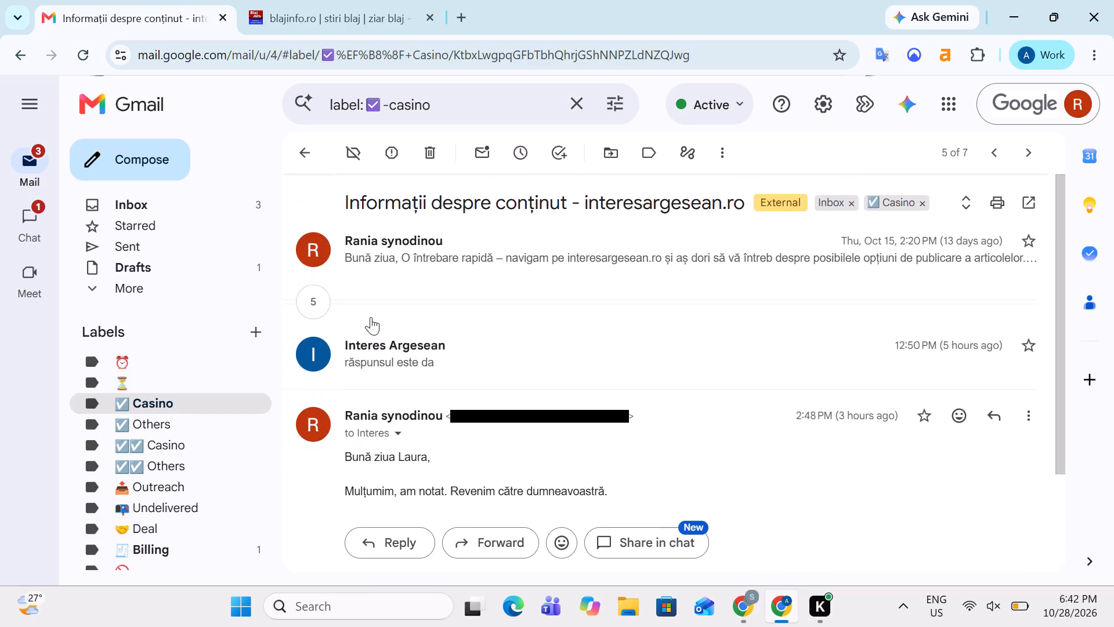
{"action": "left_click", "coordinate": [321, 304]}
{"action": "scroll", "coordinate": [516, 380], "scroll_direction": "up", "scroll_amount": 2}
{"action": "left_click", "coordinate": [498, 269]}
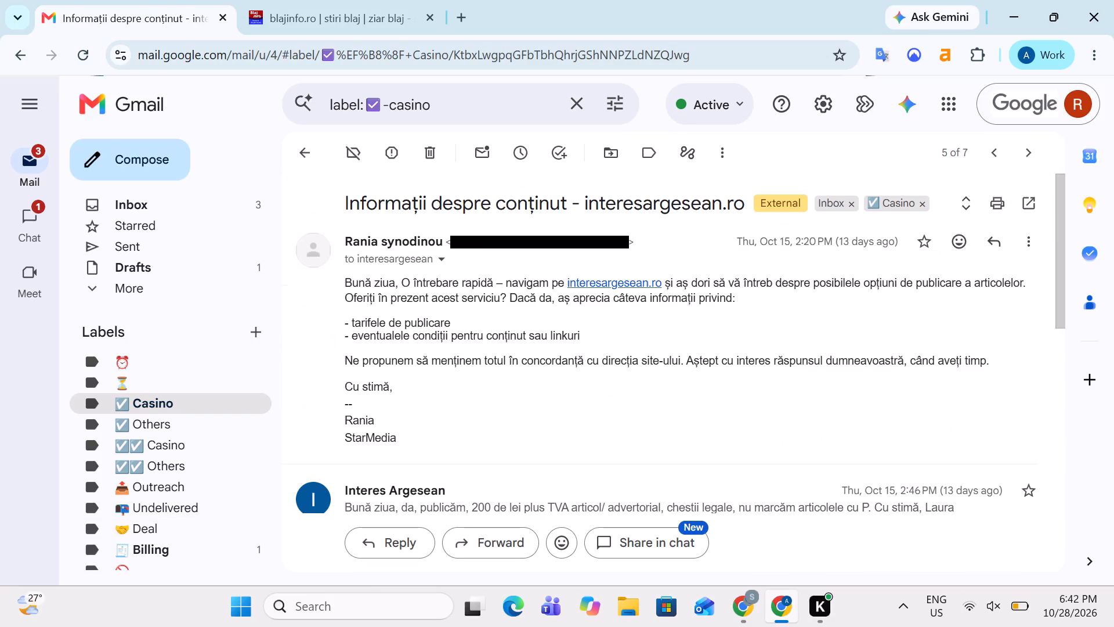
{"action": "left_click", "coordinate": [422, 17]}
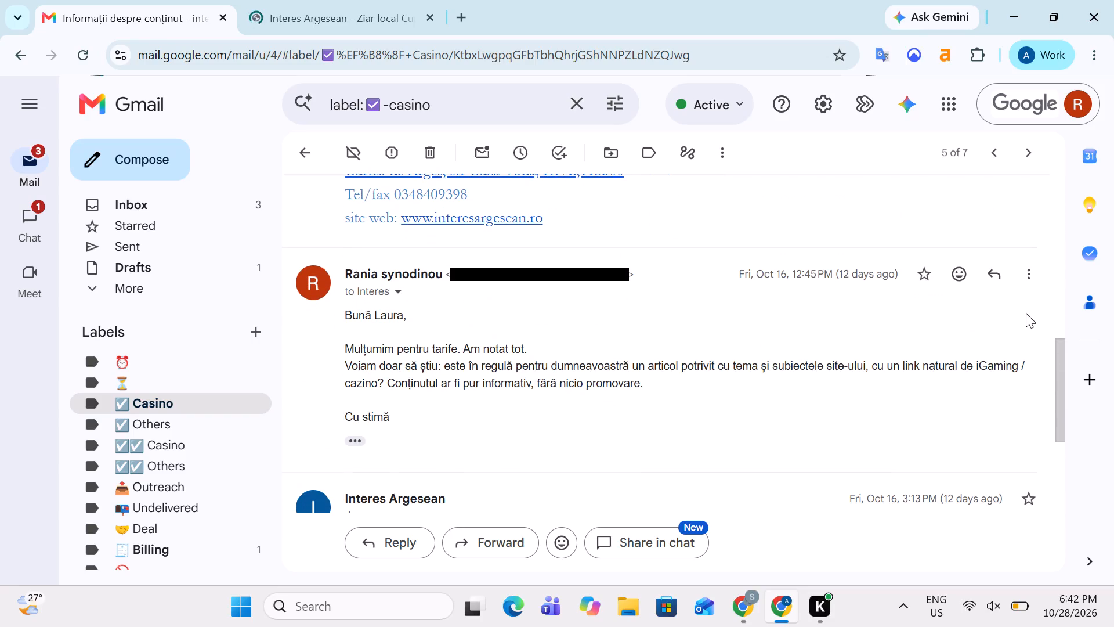
{"action": "scroll", "coordinate": [827, 390], "scroll_direction": "down", "scroll_amount": 3}
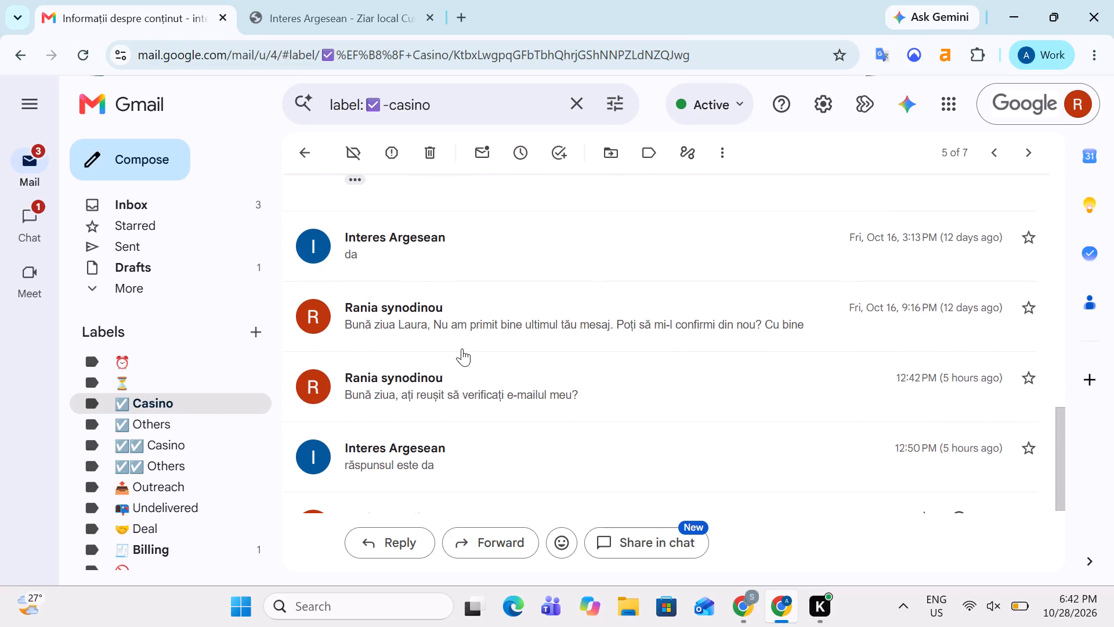
Expand the October 16, 9:16 PM message and translate its main sentence from Romanian into English.
{"action": "left_click", "coordinate": [472, 342]}
{"action": "triple_click", "coordinate": [399, 376]}
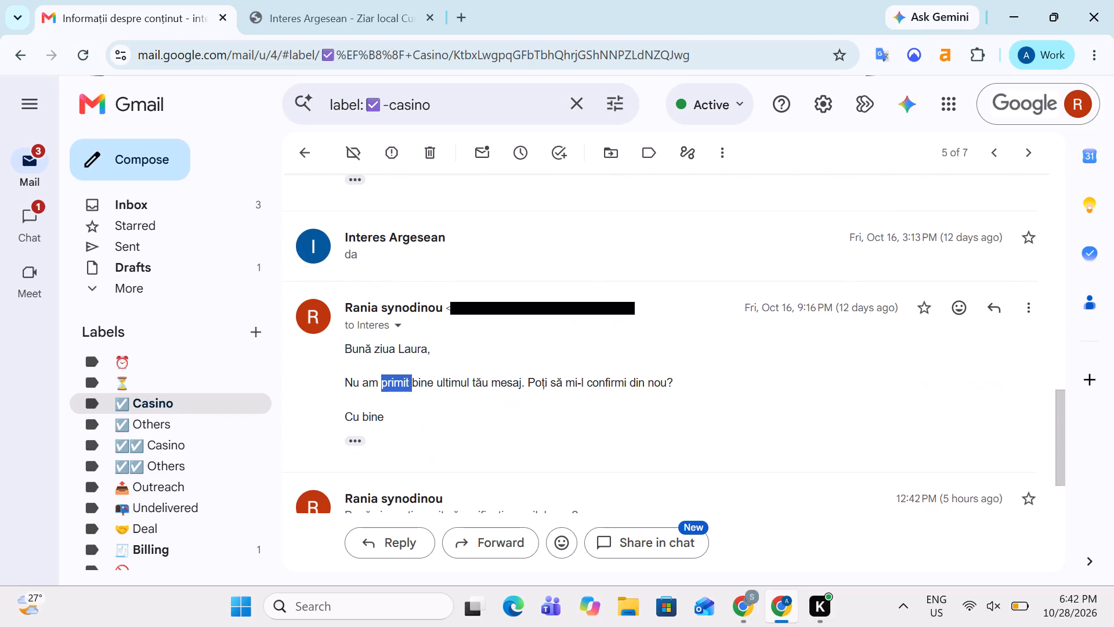
{"action": "left_click", "coordinate": [403, 365]}
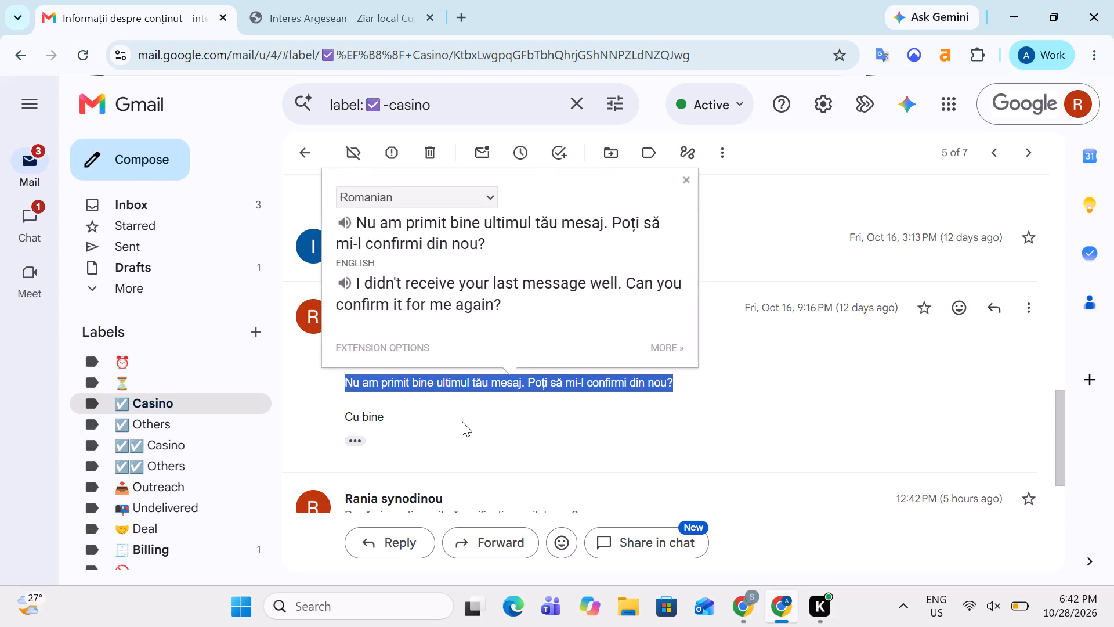
{"action": "left_click", "coordinate": [451, 423]}
{"action": "scroll", "coordinate": [473, 388], "scroll_direction": "down", "scroll_amount": 1}
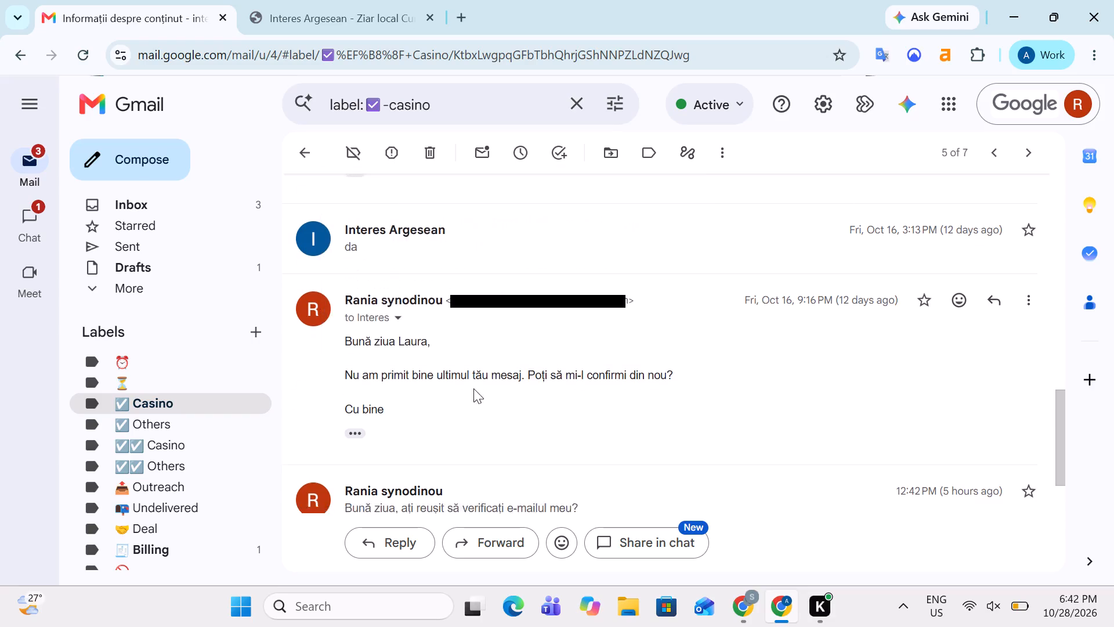
Read the rest of the interesargesean.ro thread, including the publisher's 12:50 PM answer and the 2:48 PM response.
{"action": "scroll", "coordinate": [473, 388], "scroll_direction": "down", "scroll_amount": 2}
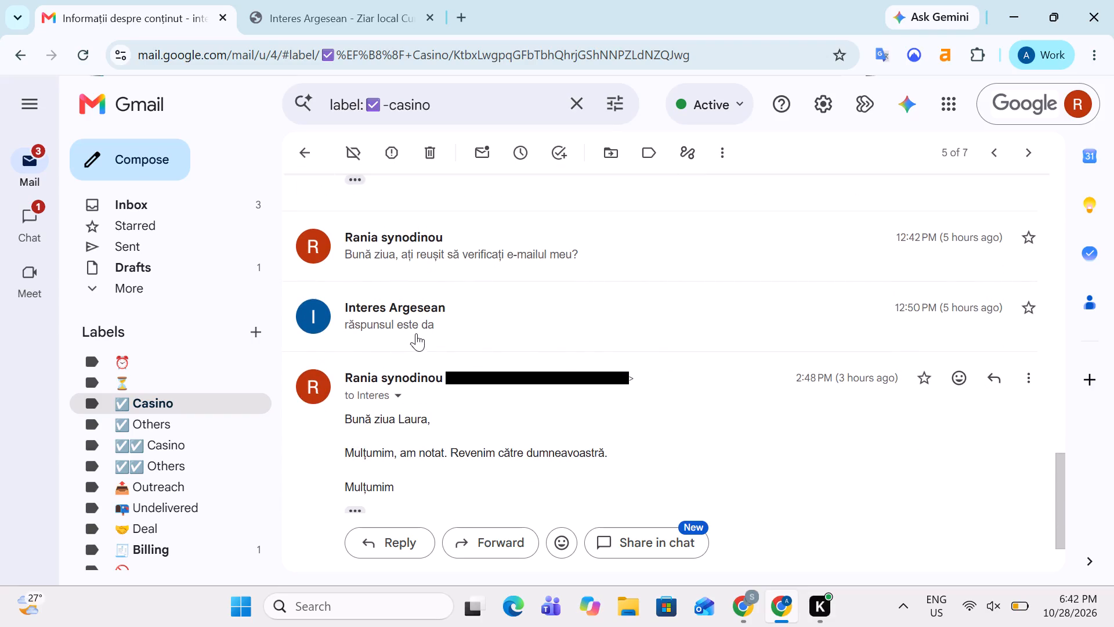
{"action": "left_click", "coordinate": [416, 333]}
{"action": "scroll", "coordinate": [488, 418], "scroll_direction": "down", "scroll_amount": 3}
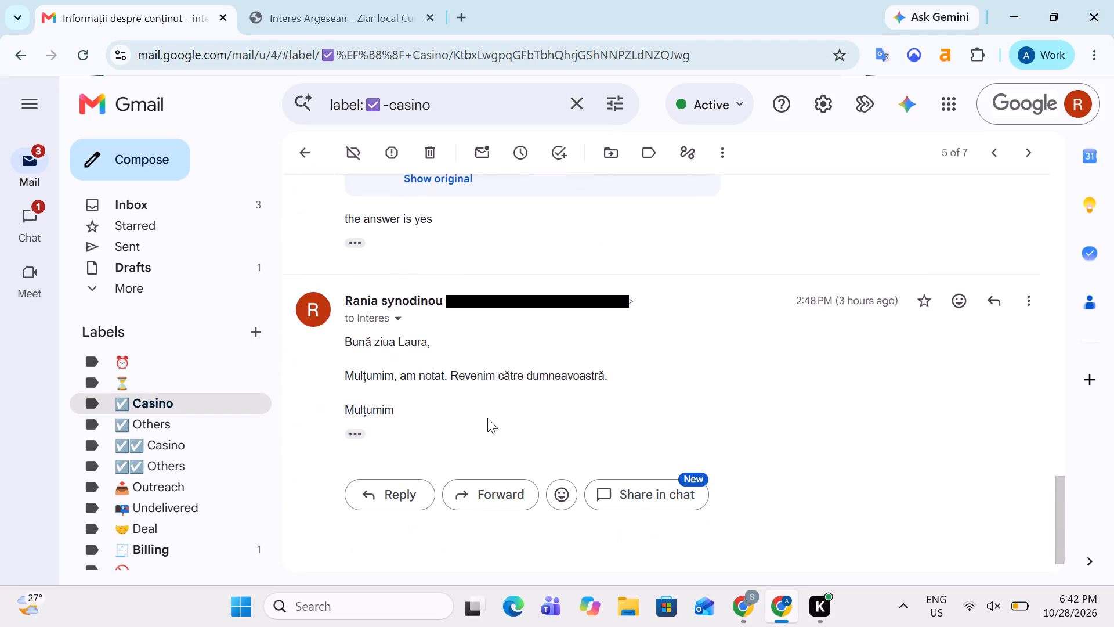
{"action": "scroll", "coordinate": [487, 418], "scroll_direction": "up", "scroll_amount": 14}
Copy the web address of the Interes Argesean site and switch to the New Master Sheet.
{"action": "left_click", "coordinate": [314, 0]}
{"action": "left_click", "coordinate": [290, 57]}
{"action": "left_click_drag", "start_coordinate": [290, 57], "coordinate": [255, 70]}
{"action": "key", "text": "ctrl+c"}
{"action": "key", "text": "ctrl+c"}
{"action": "key", "text": "alt+Tab"}
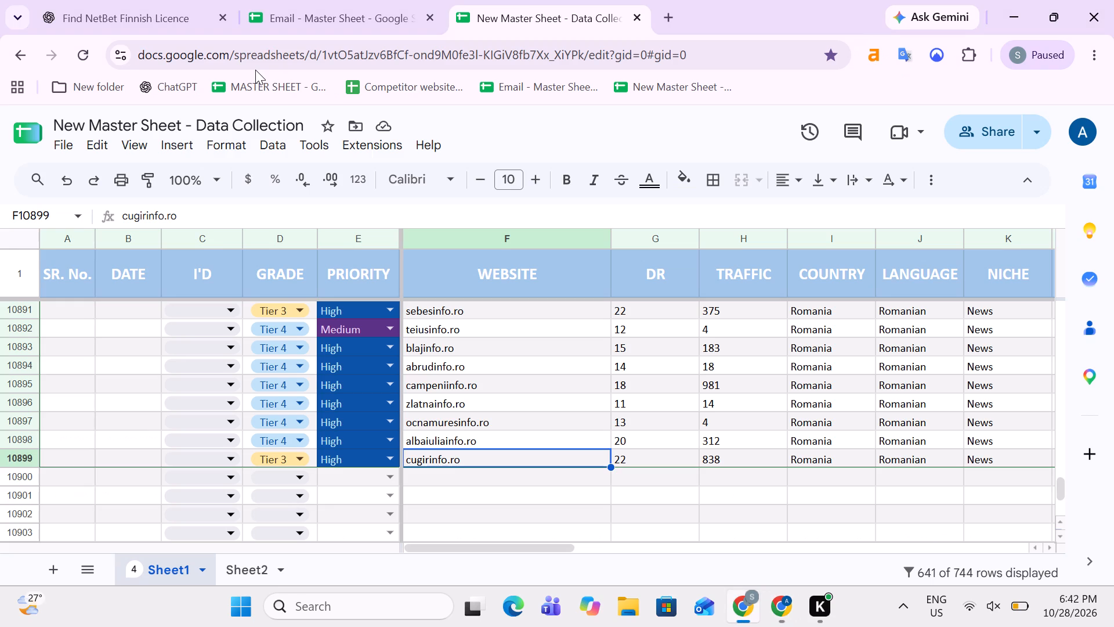
Add interesargesean.ro to the WEBSITE column in the first empty row below cugirinfo.ro.
{"action": "key", "text": "Down"}
{"action": "key", "text": "Return"}
{"action": "key", "text": "ctrl+v"}
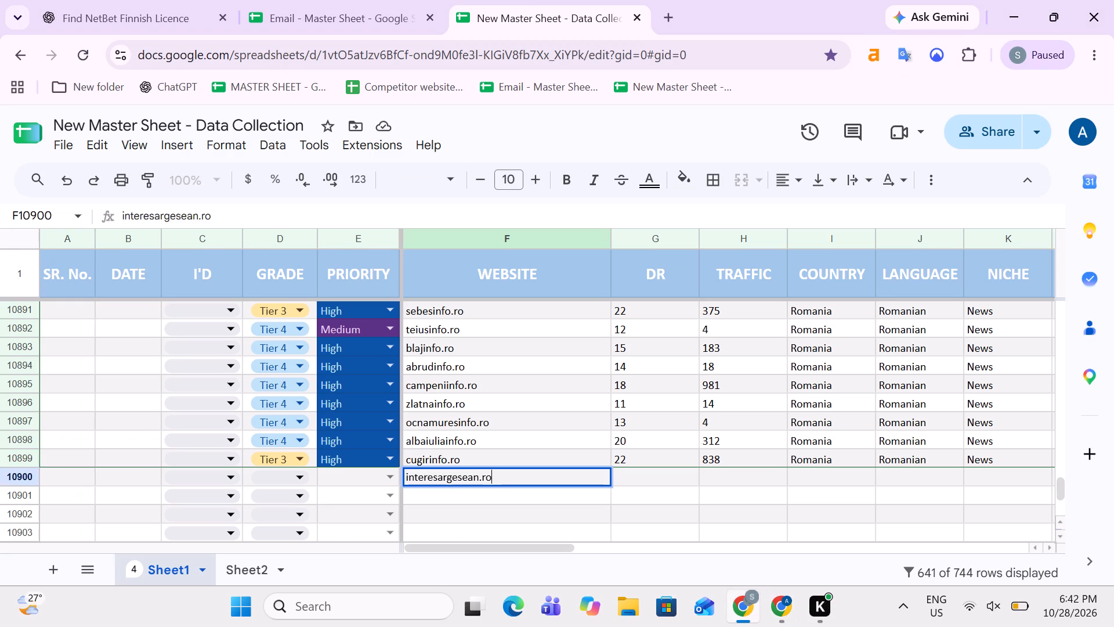
{"action": "key", "text": "Tab"}
Switch to the interesargesean.ro site, clear its advertisement and cookie notice, and open its Ahrefs metrics.
{"action": "key", "text": "alt+Tab"}
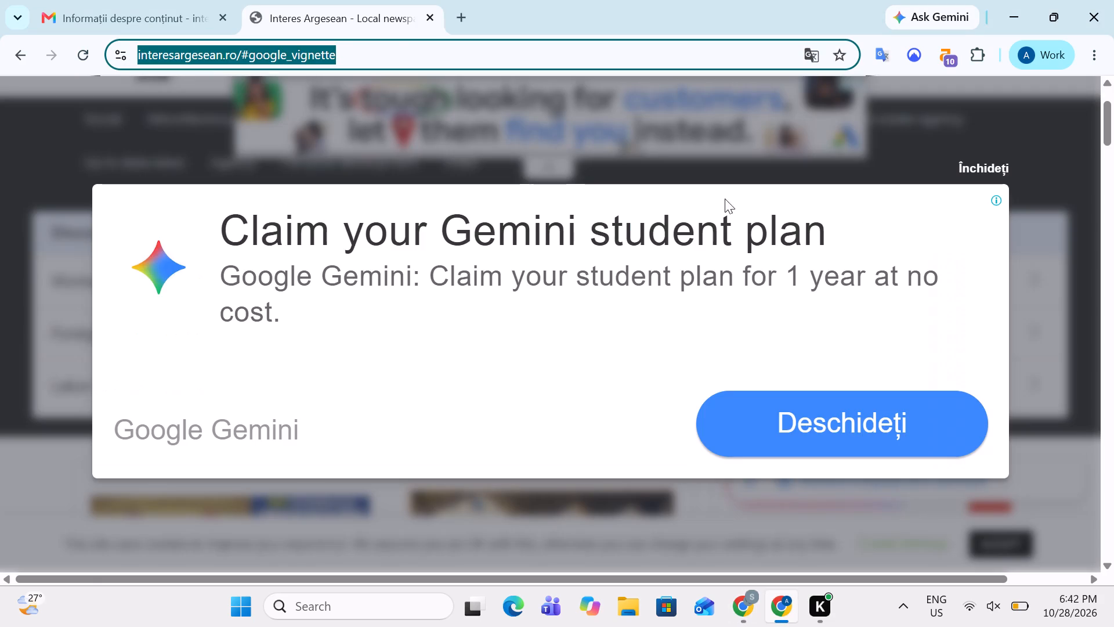
{"action": "left_click", "coordinate": [979, 164]}
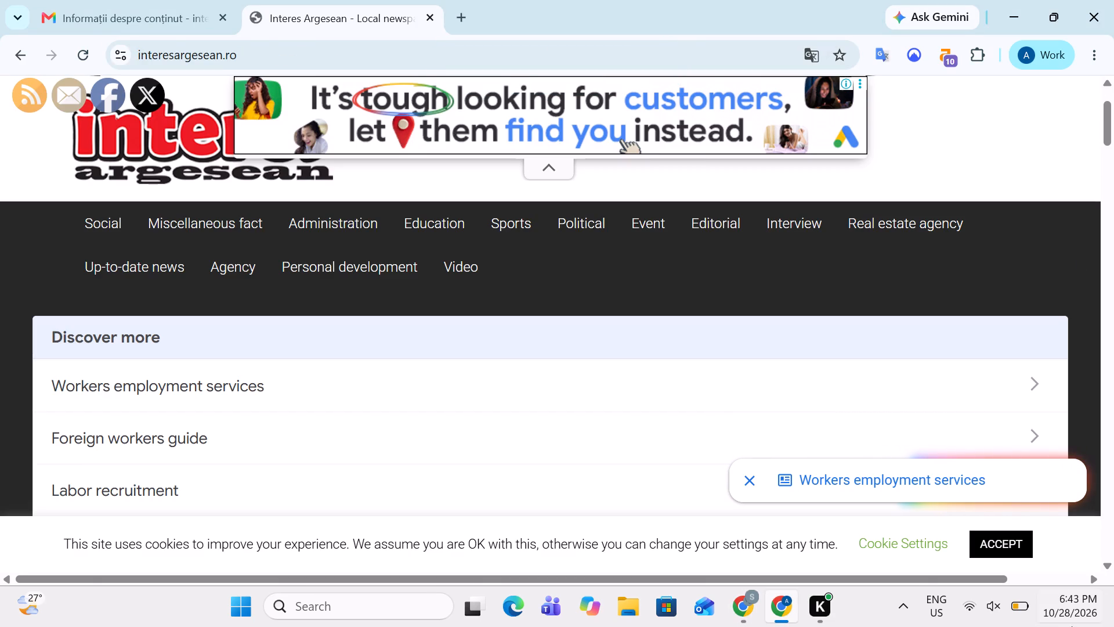
{"action": "left_click", "coordinate": [1008, 539]}
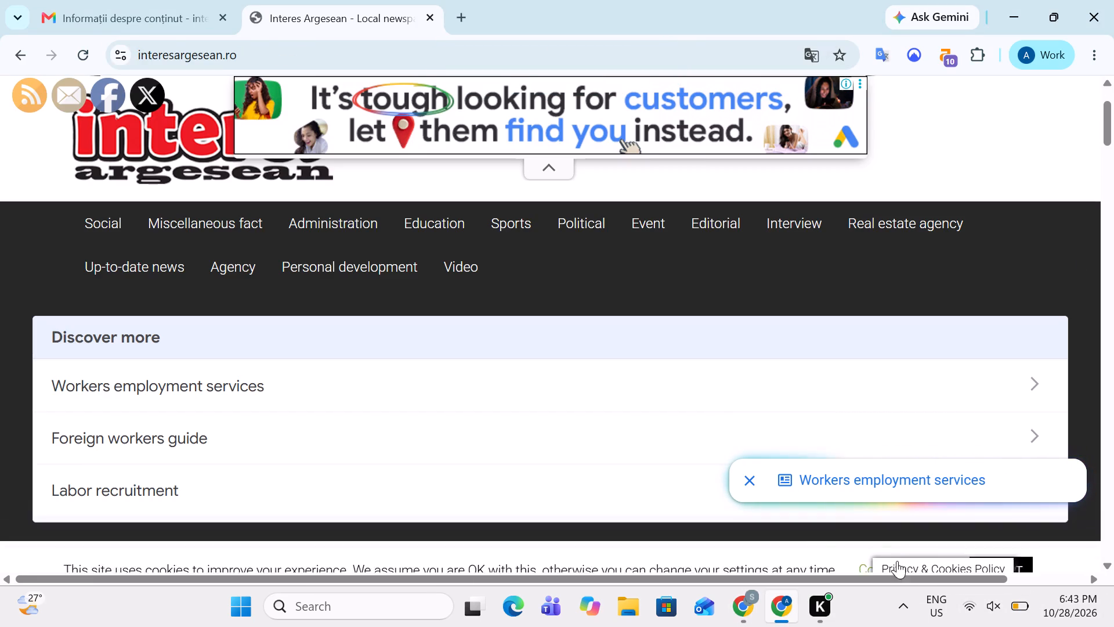
{"action": "scroll", "coordinate": [667, 412], "scroll_direction": "down", "scroll_amount": 8}
{"action": "scroll", "coordinate": [653, 406], "scroll_direction": "up", "scroll_amount": 17}
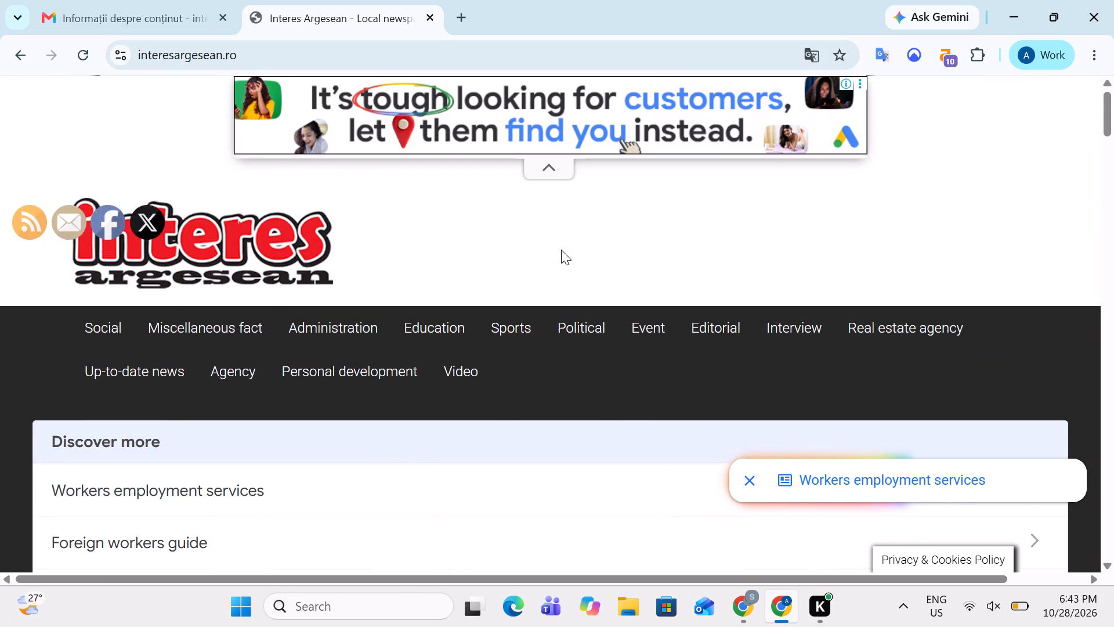
{"action": "left_click", "coordinate": [557, 160]}
{"action": "left_click", "coordinate": [952, 63]}
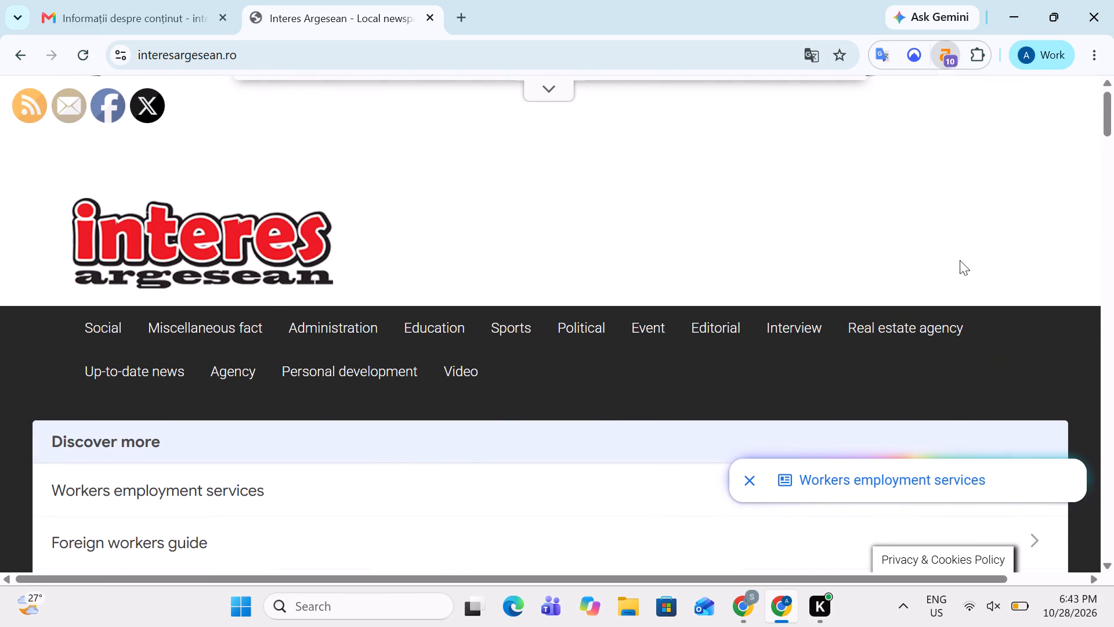
In the New Master Sheet, fill the interesargesean.ro row with DR 10, traffic 133, country Romania, language Romanian and niche News.
{"action": "key", "text": "alt+Tab"}
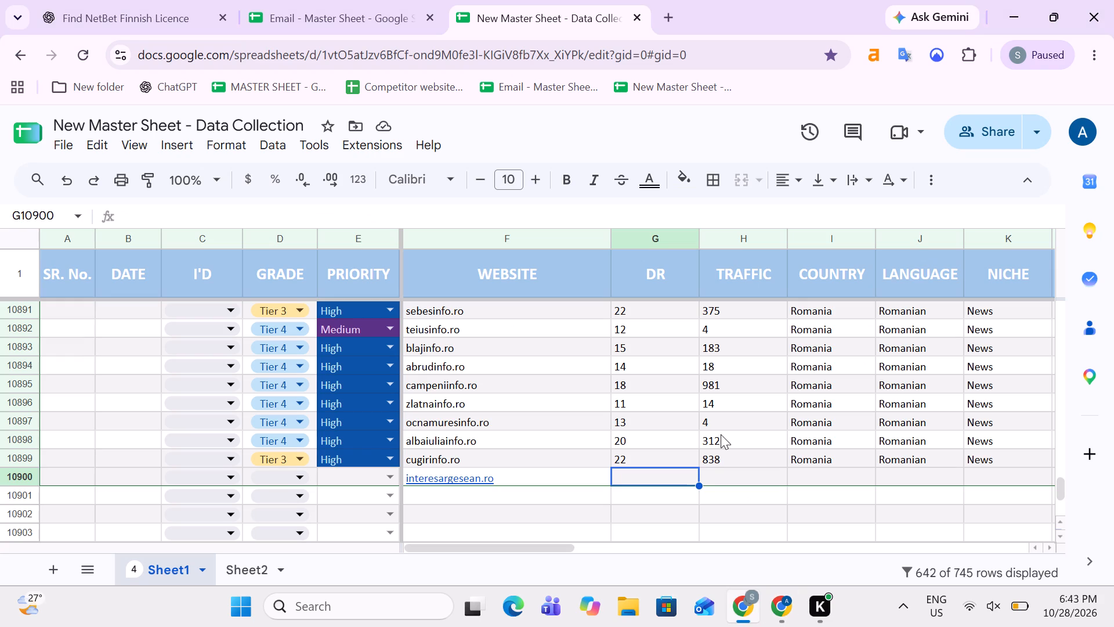
{"action": "type", "text": "10"}
{"action": "key", "text": "Right"}
{"action": "type", "text": "133"}
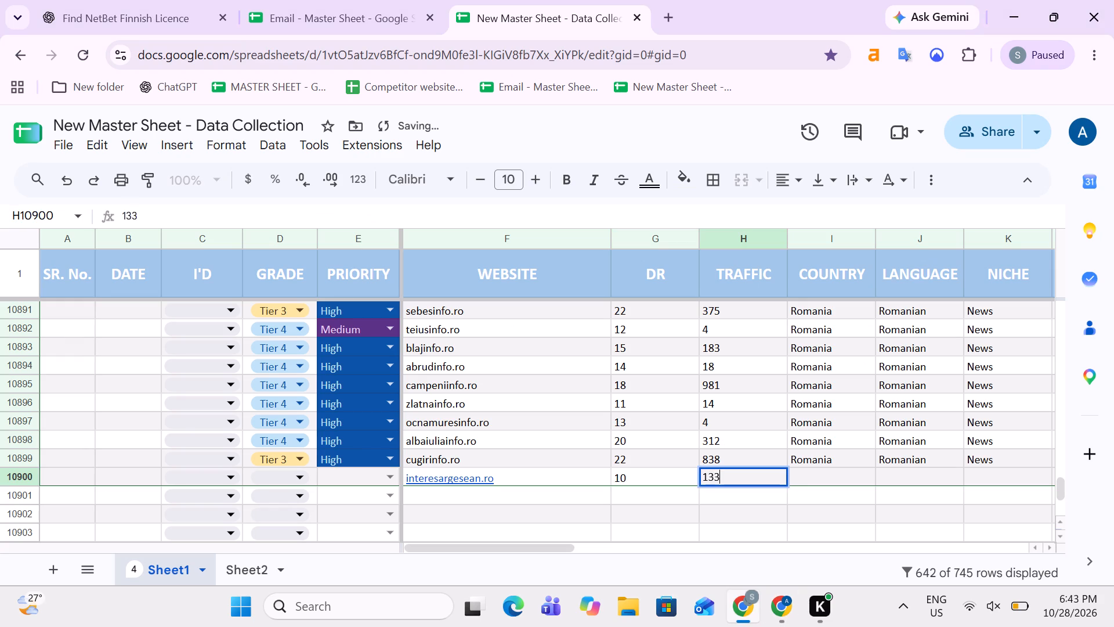
{"action": "key", "text": "Right"}
{"action": "type", "text": "Ro"}
{"action": "key", "text": "Right"}
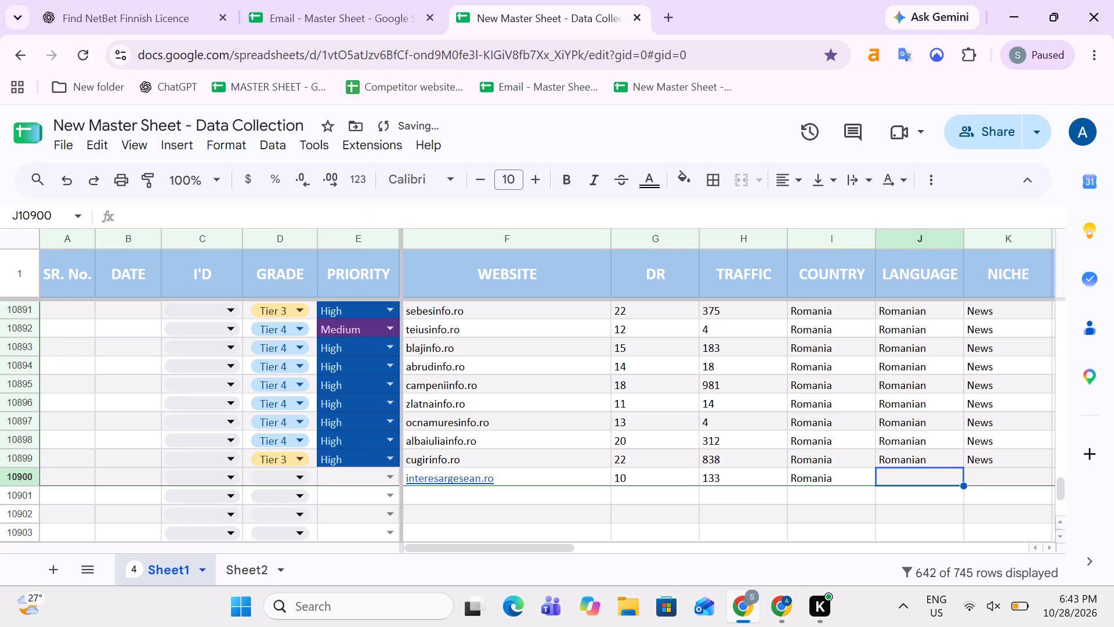
{"action": "type", "text": "Ro"}
{"action": "key", "text": "Right"}
{"action": "key", "text": "Left"}
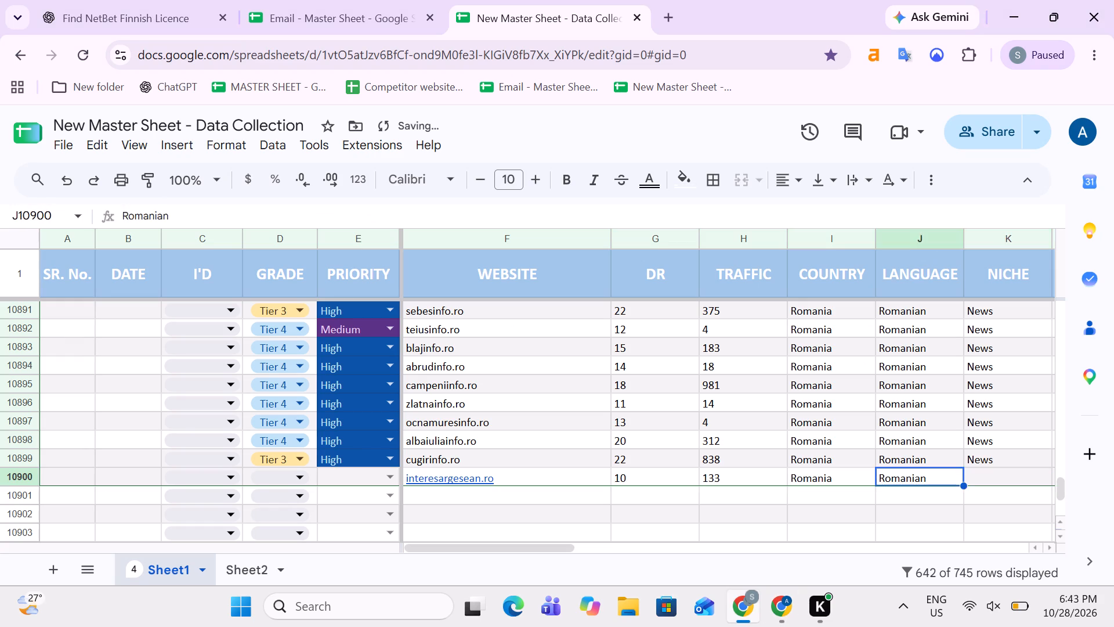
{"action": "key", "text": "Right"}
{"action": "type", "text": "Ne"}
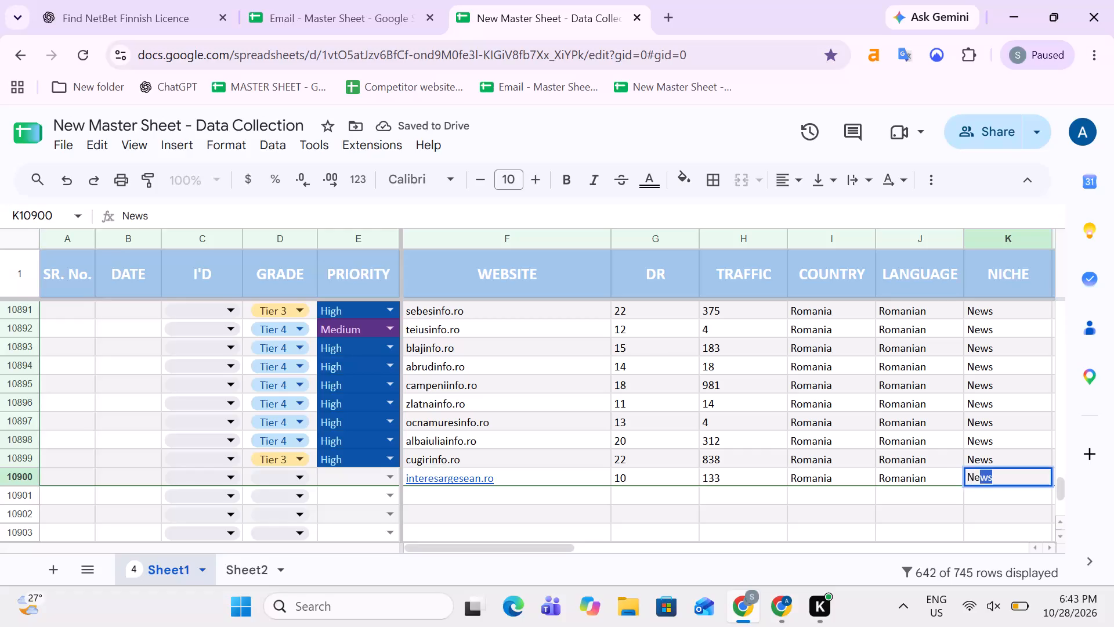
{"action": "key", "text": "Left"}
{"action": "key", "text": "Right"}
{"action": "key", "text": "Left"}
{"action": "key", "text": "Right"}
Return to interesargesean.ro, search the site for Netbet and look through the resulting articles.
{"action": "key", "text": "alt+Tab"}
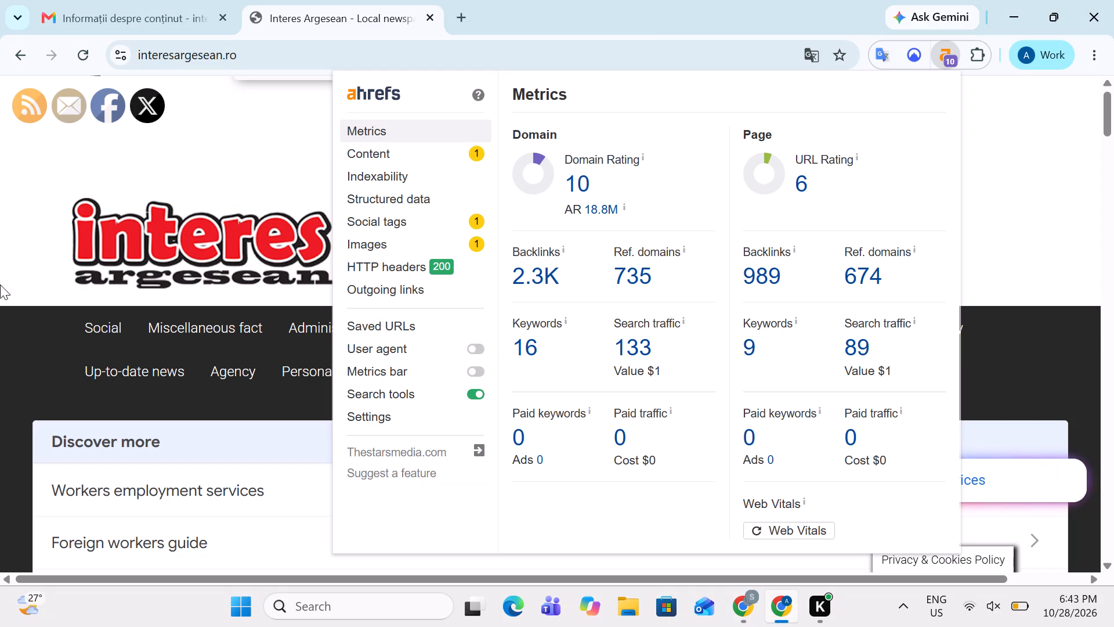
{"action": "left_click", "coordinate": [0, 181]}
{"action": "scroll", "coordinate": [930, 200], "scroll_direction": "down", "scroll_amount": 2}
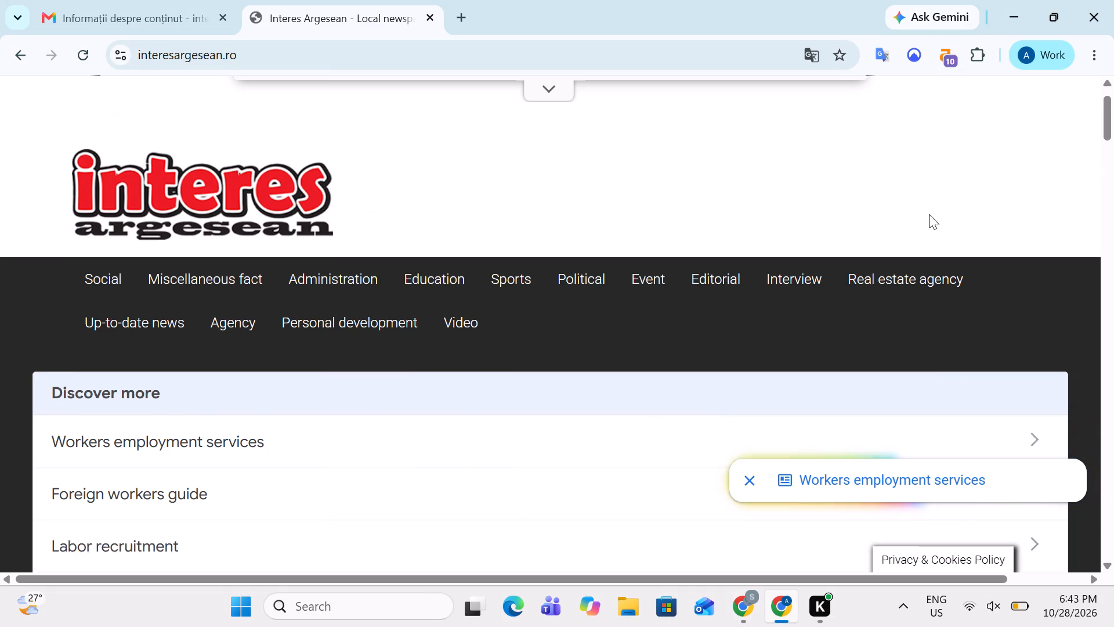
{"action": "scroll", "coordinate": [509, 322], "scroll_direction": "down", "scroll_amount": 3}
{"action": "left_click", "coordinate": [825, 185]}
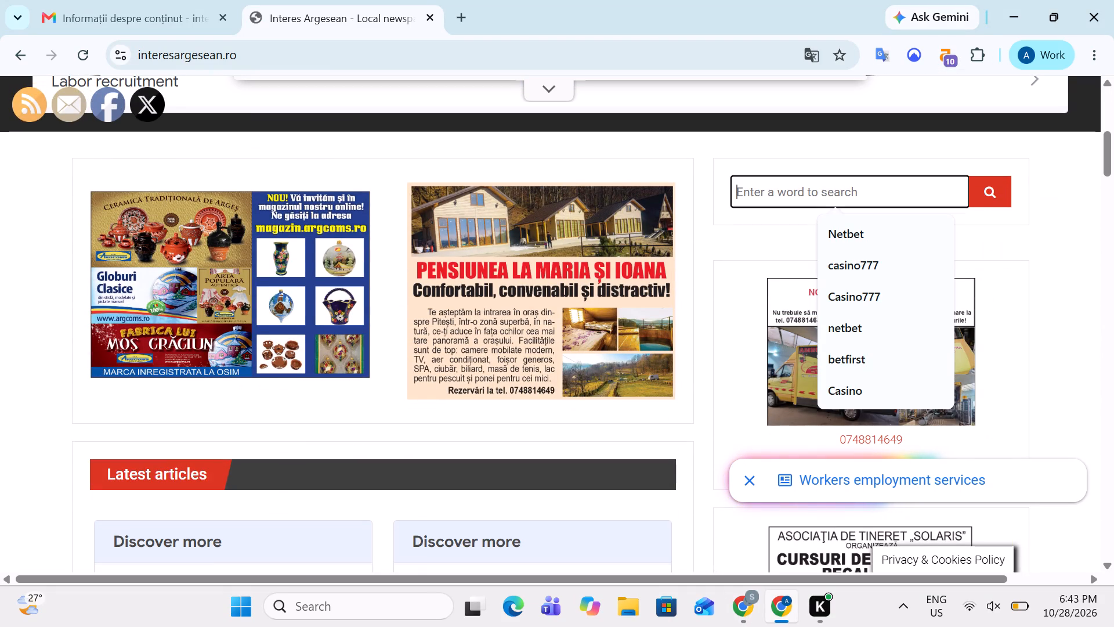
{"action": "left_click", "coordinate": [859, 225]}
{"action": "left_click", "coordinate": [994, 193]}
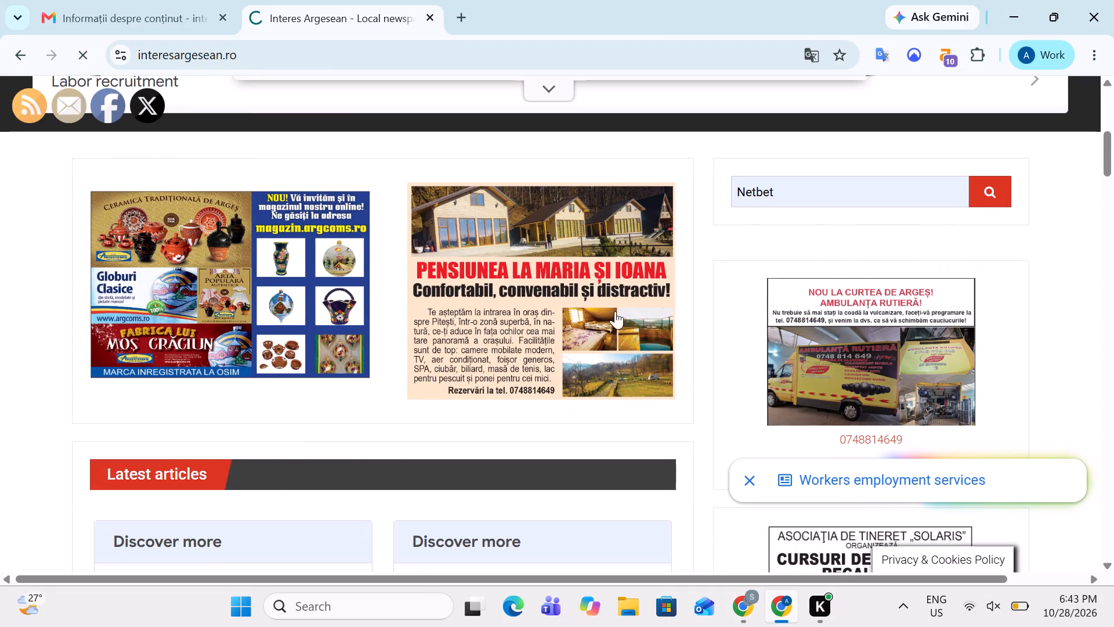
{"action": "scroll", "coordinate": [469, 289], "scroll_direction": "down", "scroll_amount": 6}
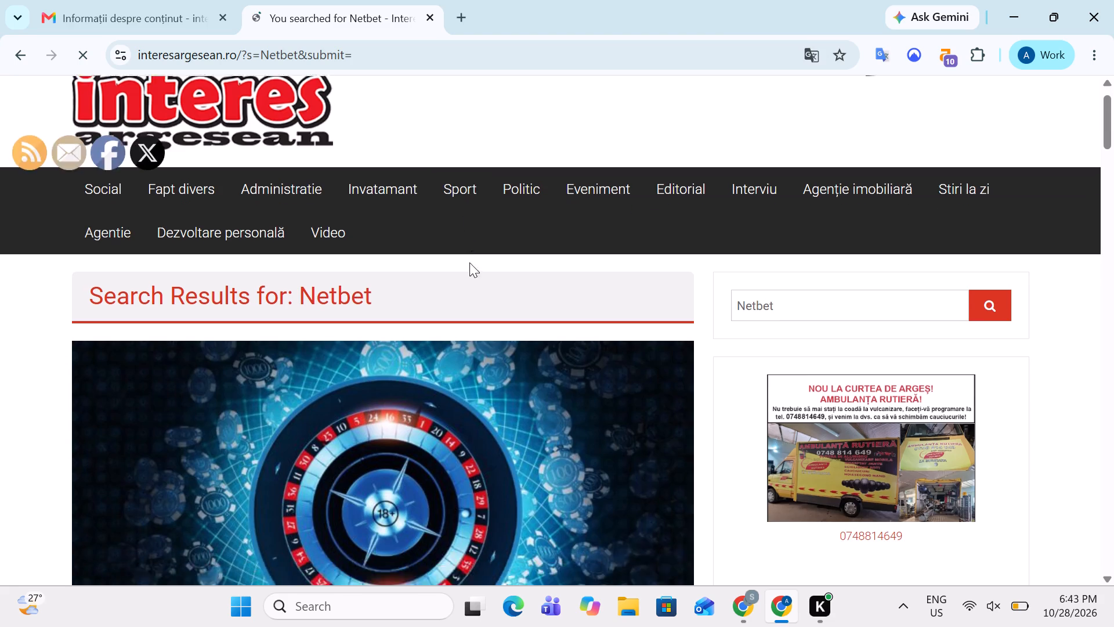
{"action": "scroll", "coordinate": [469, 262], "scroll_direction": "down", "scroll_amount": 4}
{"action": "scroll", "coordinate": [451, 309], "scroll_direction": "up", "scroll_amount": 5}
{"action": "scroll", "coordinate": [357, 309], "scroll_direction": "down", "scroll_amount": 5}
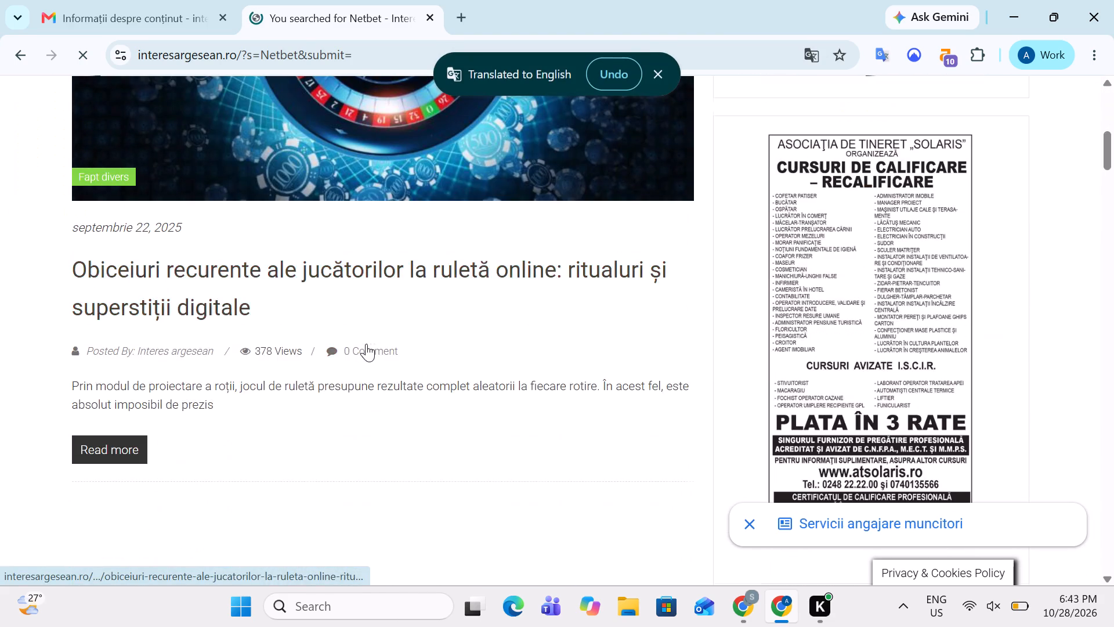
{"action": "left_click", "coordinate": [412, 274], "text": "ctrl"}
{"action": "left_click", "coordinate": [505, 0]}
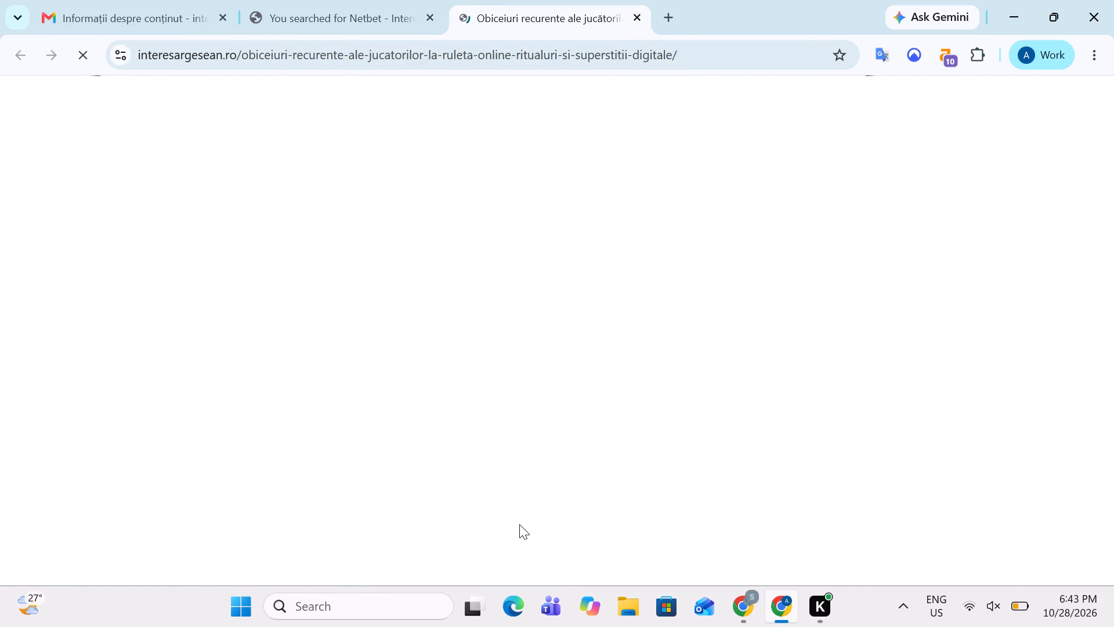
{"action": "scroll", "coordinate": [487, 509], "scroll_direction": "down", "scroll_amount": 11}
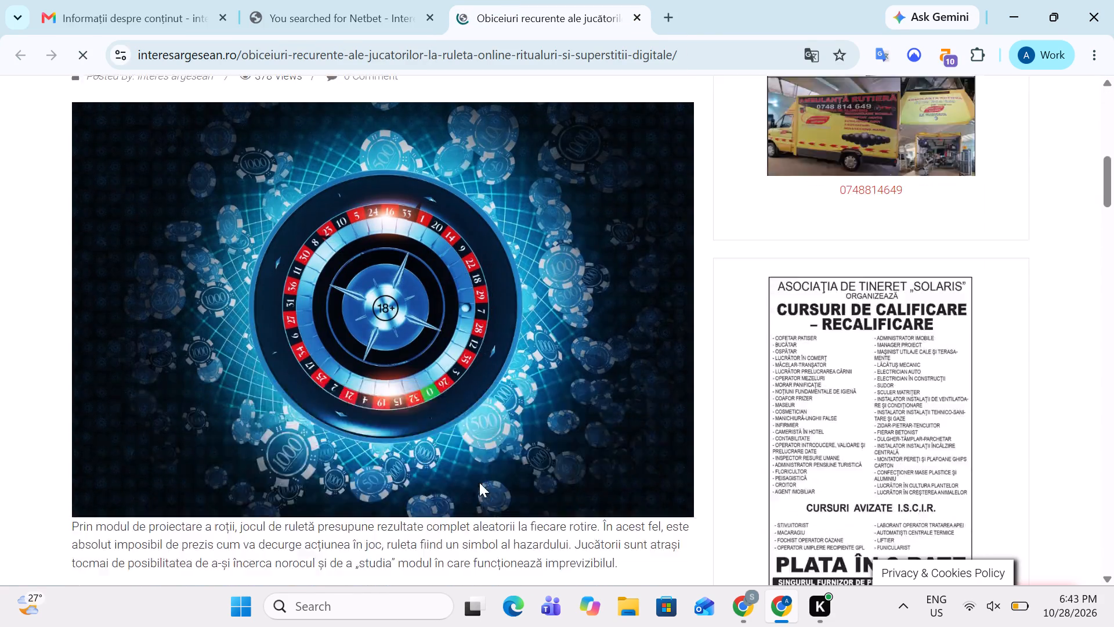
{"action": "scroll", "coordinate": [463, 451], "scroll_direction": "down", "scroll_amount": 1}
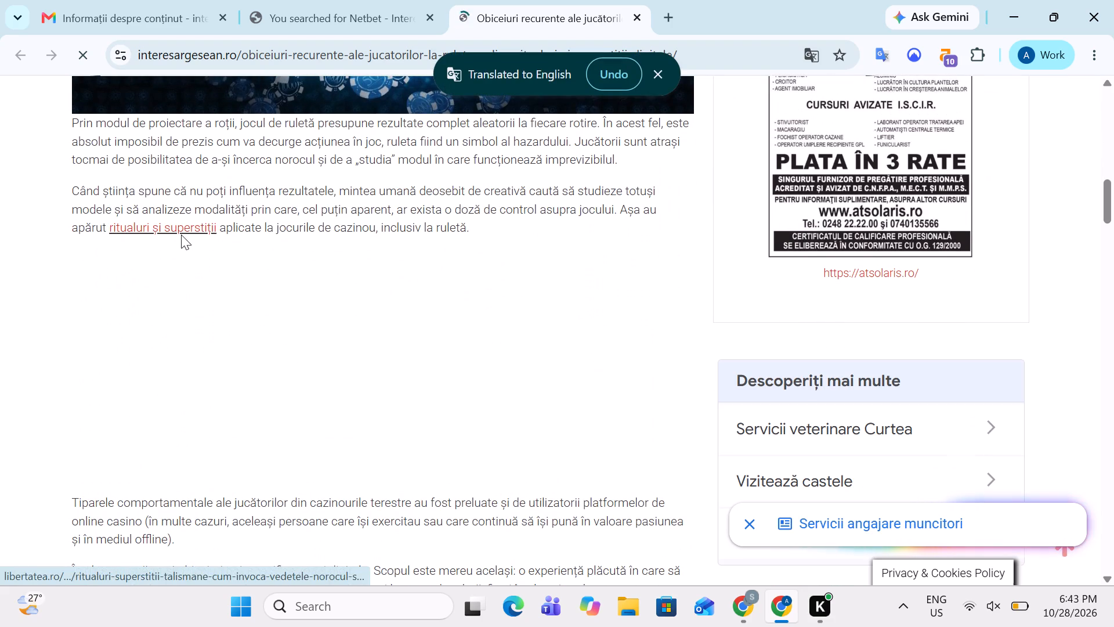
{"action": "scroll", "coordinate": [378, 265], "scroll_direction": "down", "scroll_amount": 3}
{"action": "scroll", "coordinate": [431, 389], "scroll_direction": "down", "scroll_amount": 3}
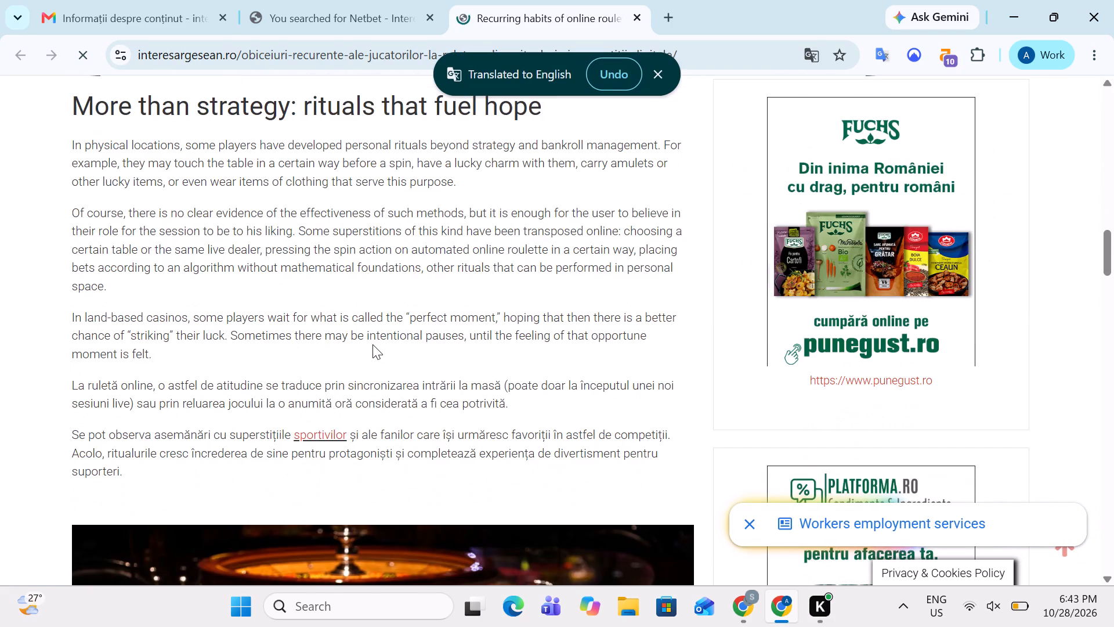
{"action": "scroll", "coordinate": [371, 343], "scroll_direction": "down", "scroll_amount": 2}
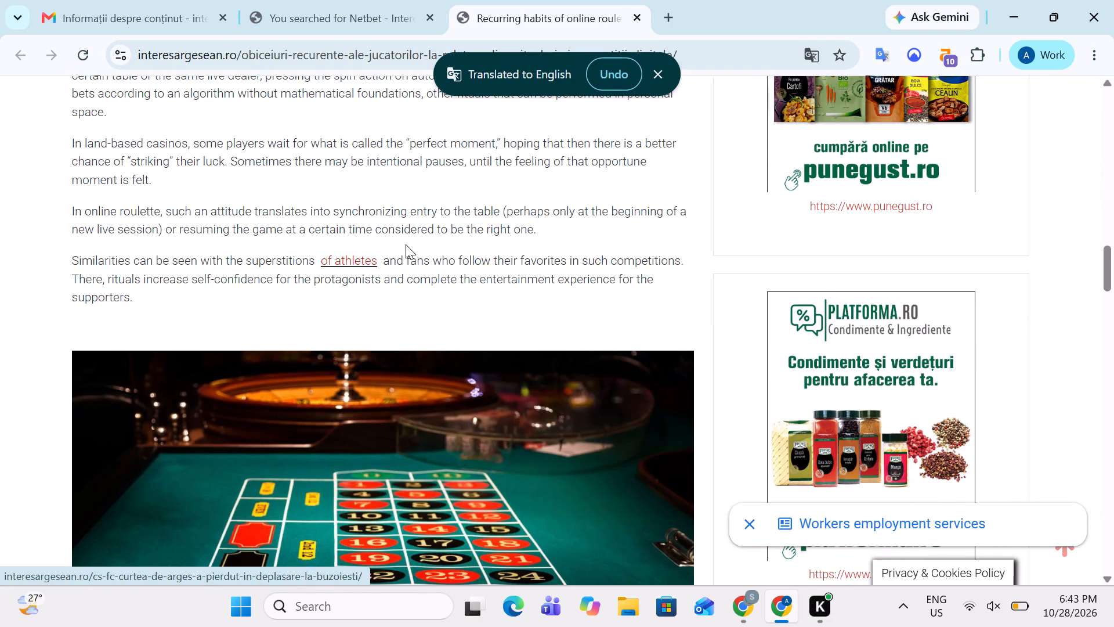
{"action": "scroll", "coordinate": [415, 242], "scroll_direction": "down", "scroll_amount": 5}
{"action": "scroll", "coordinate": [424, 329], "scroll_direction": "down", "scroll_amount": 3}
{"action": "scroll", "coordinate": [348, 271], "scroll_direction": "down", "scroll_amount": 5}
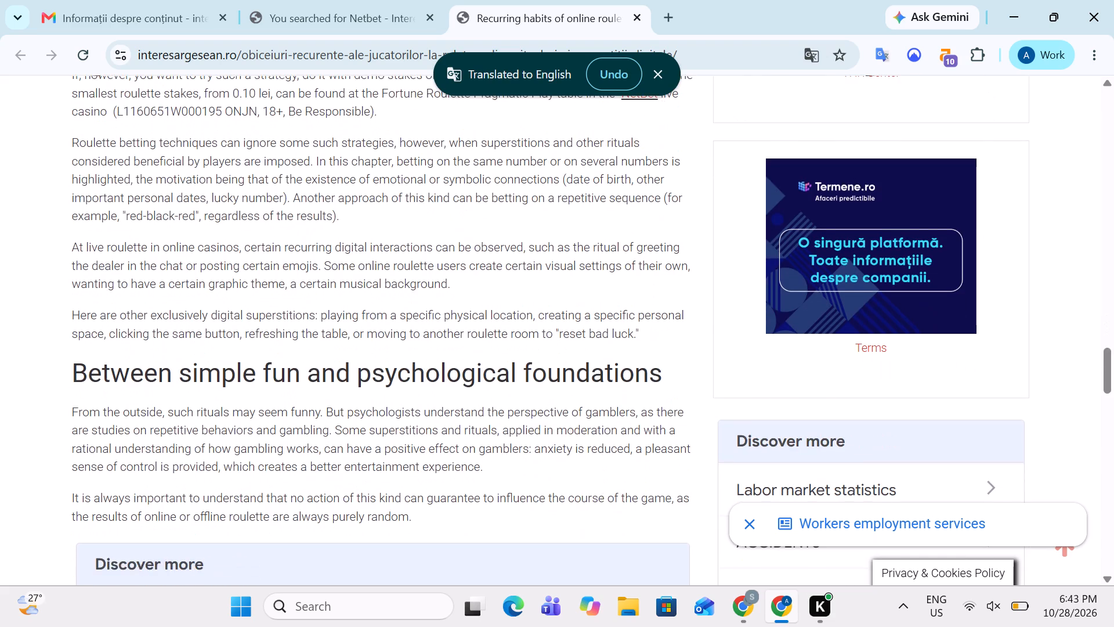
{"action": "scroll", "coordinate": [376, 282], "scroll_direction": "down", "scroll_amount": 7}
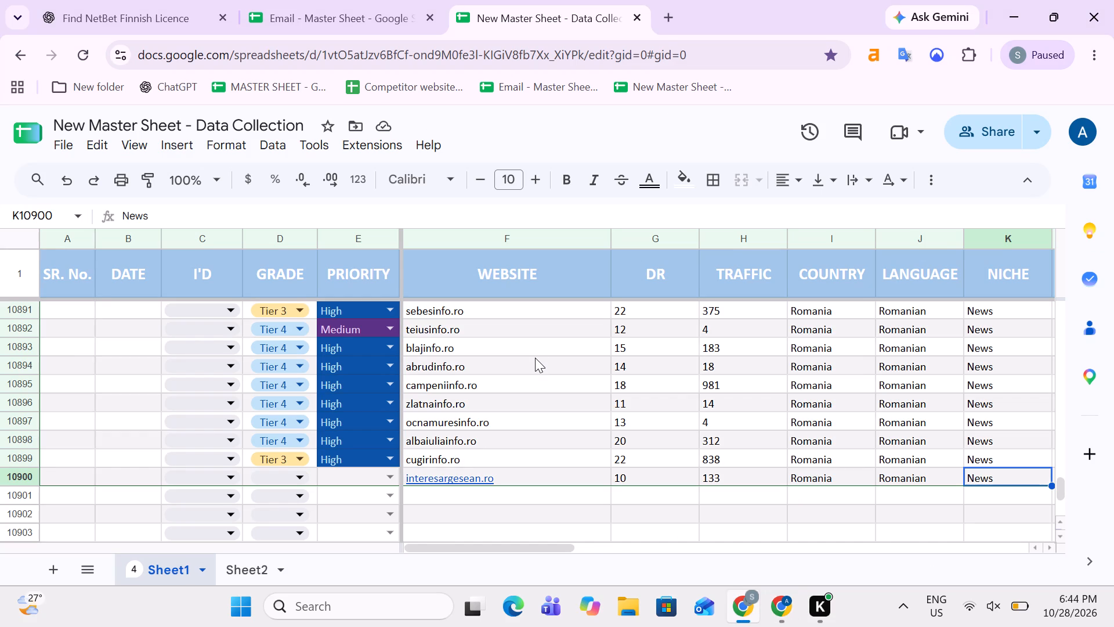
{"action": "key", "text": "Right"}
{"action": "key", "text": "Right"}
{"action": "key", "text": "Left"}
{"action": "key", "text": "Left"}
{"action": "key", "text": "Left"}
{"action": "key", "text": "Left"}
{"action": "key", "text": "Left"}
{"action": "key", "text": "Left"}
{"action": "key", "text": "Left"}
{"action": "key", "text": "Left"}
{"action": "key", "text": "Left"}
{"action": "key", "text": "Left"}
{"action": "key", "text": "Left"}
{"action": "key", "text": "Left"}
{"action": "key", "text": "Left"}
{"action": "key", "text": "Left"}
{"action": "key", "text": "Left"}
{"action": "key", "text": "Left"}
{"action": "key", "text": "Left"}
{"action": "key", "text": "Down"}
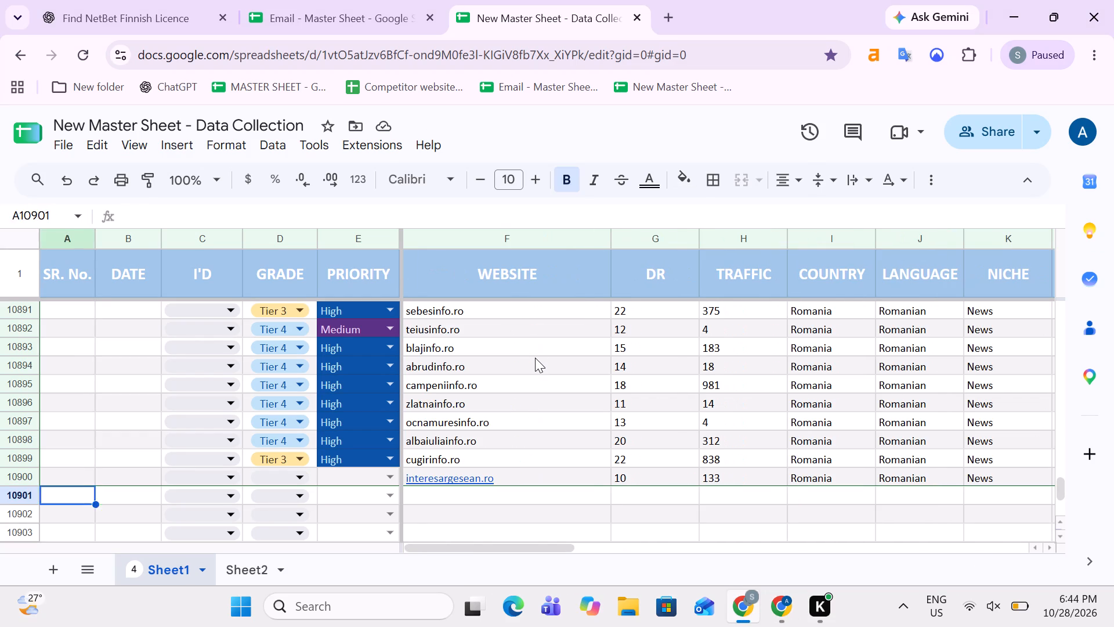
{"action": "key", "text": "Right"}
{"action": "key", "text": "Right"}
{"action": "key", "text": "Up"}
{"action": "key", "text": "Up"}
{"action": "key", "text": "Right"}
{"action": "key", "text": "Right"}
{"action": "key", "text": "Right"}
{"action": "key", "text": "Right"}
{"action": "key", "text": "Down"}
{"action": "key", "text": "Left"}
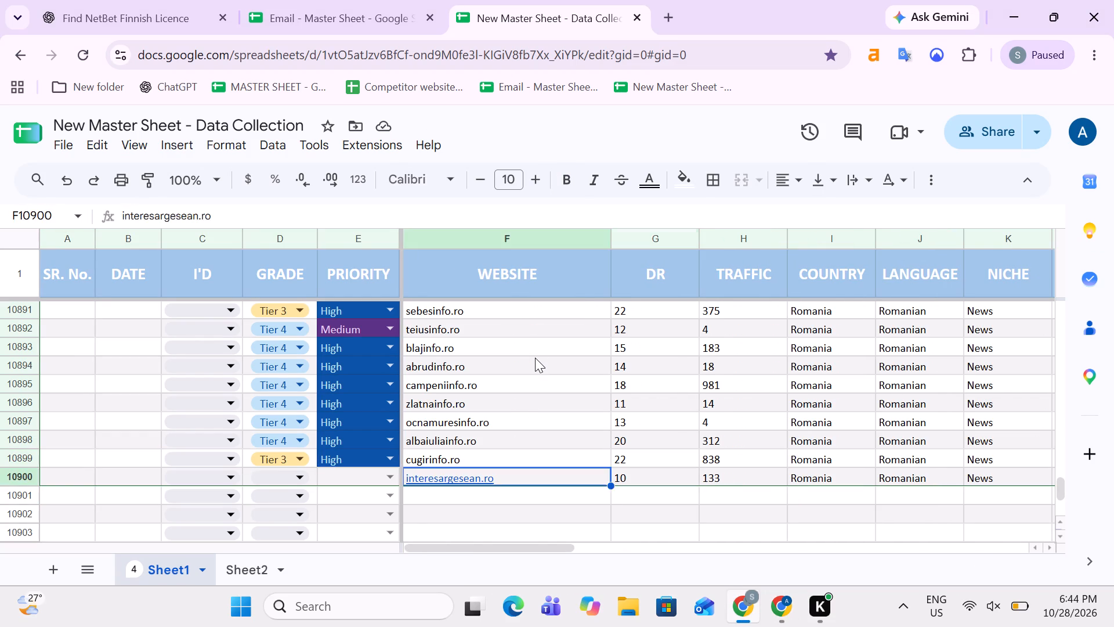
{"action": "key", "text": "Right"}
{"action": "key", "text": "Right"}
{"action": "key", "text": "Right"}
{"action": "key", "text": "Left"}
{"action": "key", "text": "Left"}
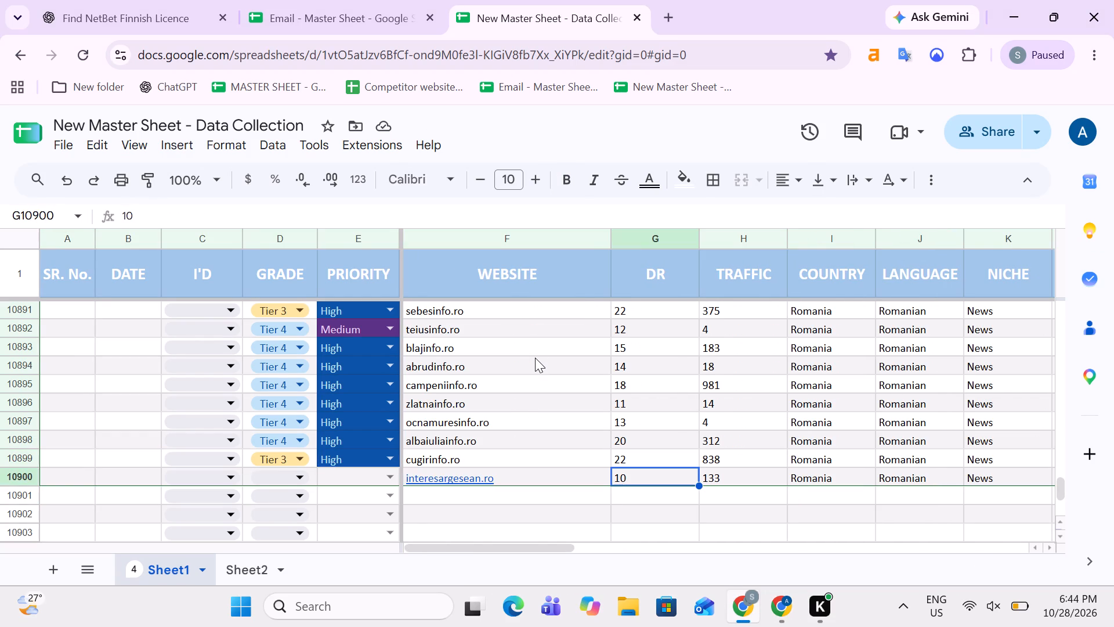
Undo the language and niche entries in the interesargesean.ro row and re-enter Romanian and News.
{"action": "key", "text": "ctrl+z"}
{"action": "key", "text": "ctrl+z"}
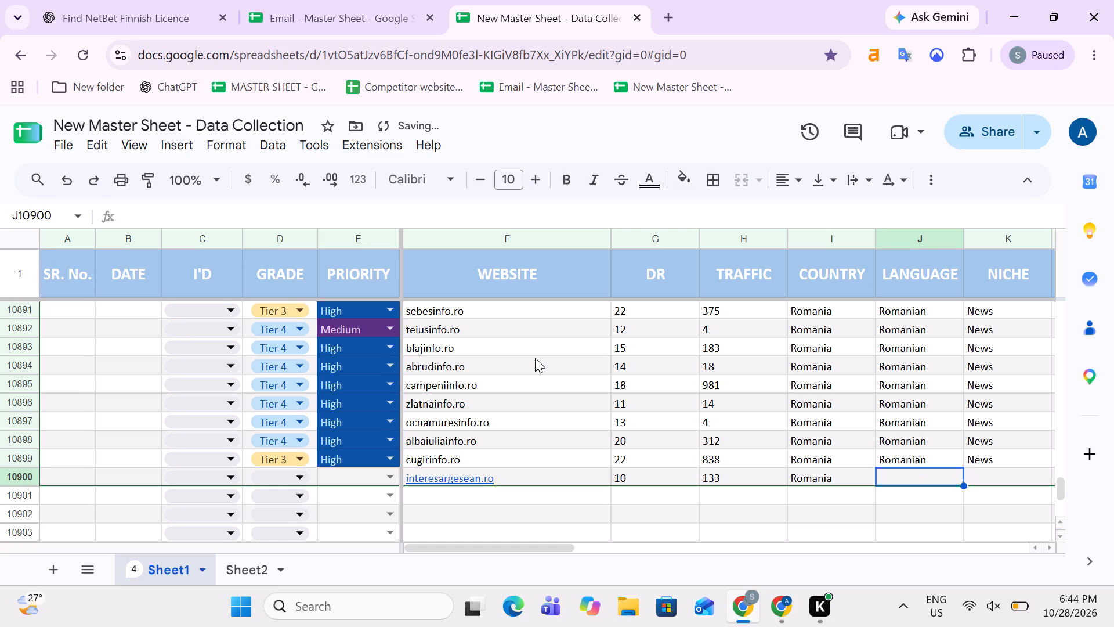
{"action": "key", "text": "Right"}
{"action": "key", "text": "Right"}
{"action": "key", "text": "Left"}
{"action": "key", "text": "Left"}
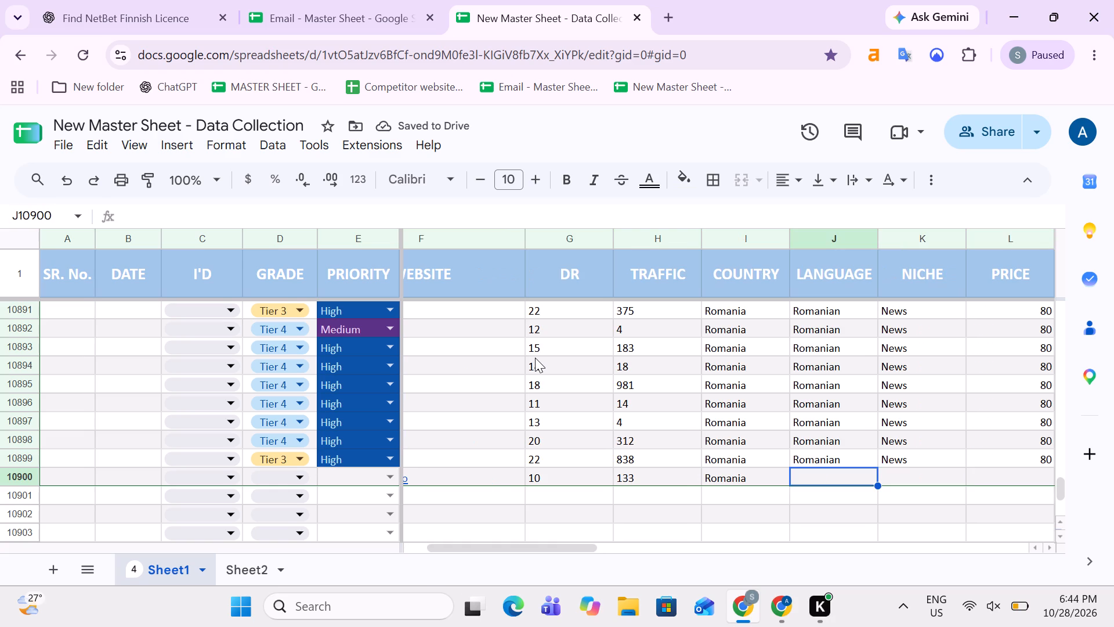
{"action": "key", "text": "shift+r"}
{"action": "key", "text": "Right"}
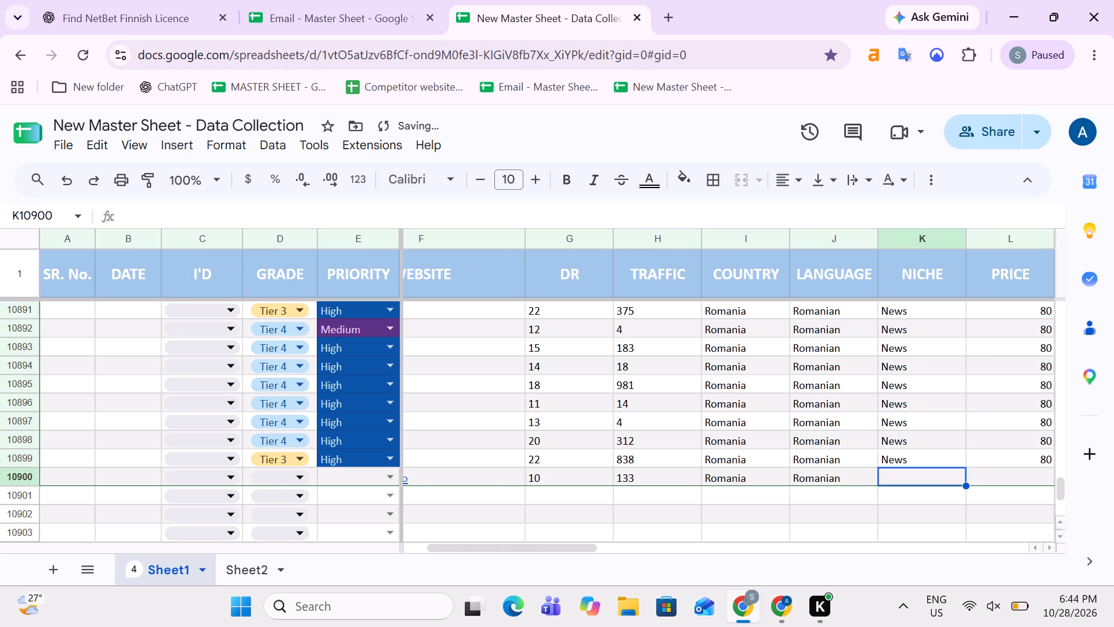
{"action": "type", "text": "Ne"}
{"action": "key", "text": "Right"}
Enter 40 as both the price and the casino price in the interesargesean.ro row.
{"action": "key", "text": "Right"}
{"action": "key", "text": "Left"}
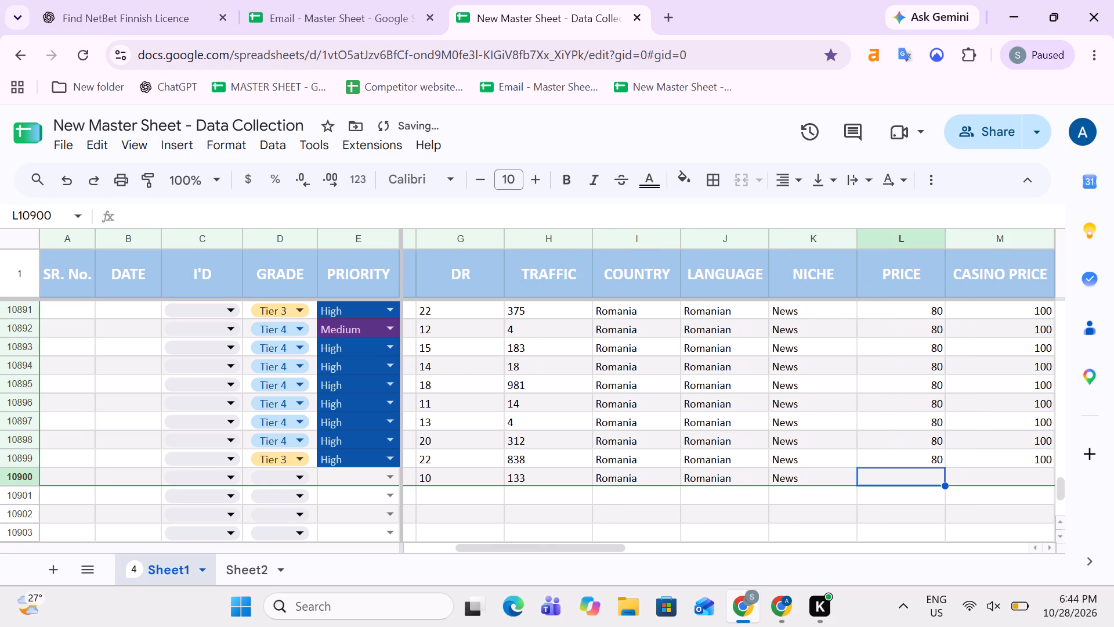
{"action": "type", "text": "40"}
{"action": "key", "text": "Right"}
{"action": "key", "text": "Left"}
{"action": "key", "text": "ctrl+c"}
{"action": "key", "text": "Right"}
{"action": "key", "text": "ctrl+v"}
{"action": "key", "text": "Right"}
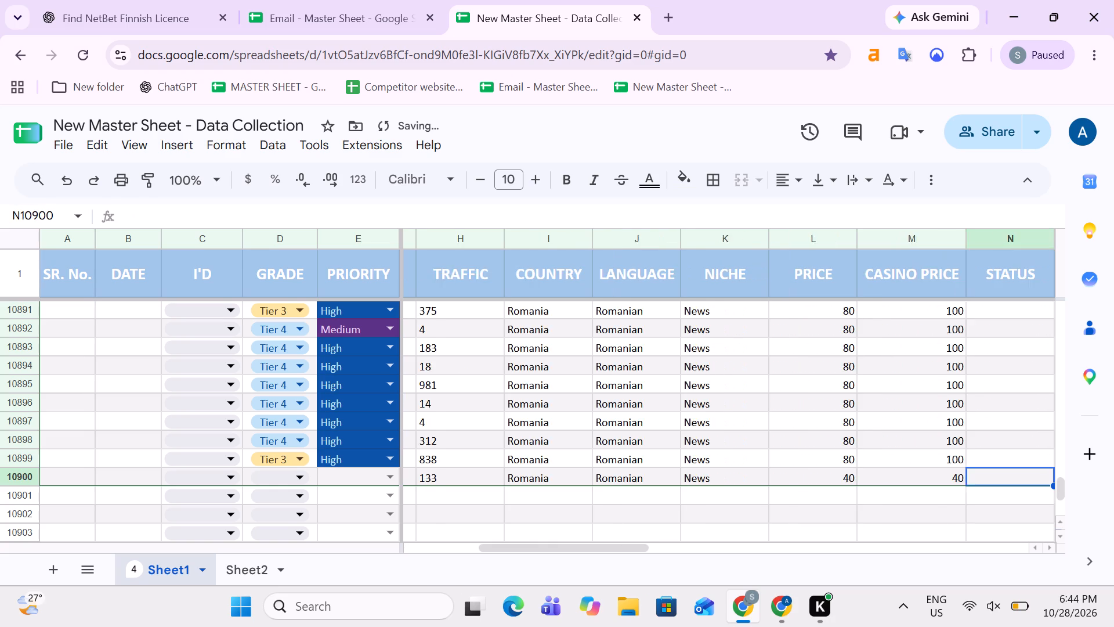
Check the publisher's reply in the email and paste the clipboard contents into the interesargesean.ro row's CONTACT DETAILS cell.
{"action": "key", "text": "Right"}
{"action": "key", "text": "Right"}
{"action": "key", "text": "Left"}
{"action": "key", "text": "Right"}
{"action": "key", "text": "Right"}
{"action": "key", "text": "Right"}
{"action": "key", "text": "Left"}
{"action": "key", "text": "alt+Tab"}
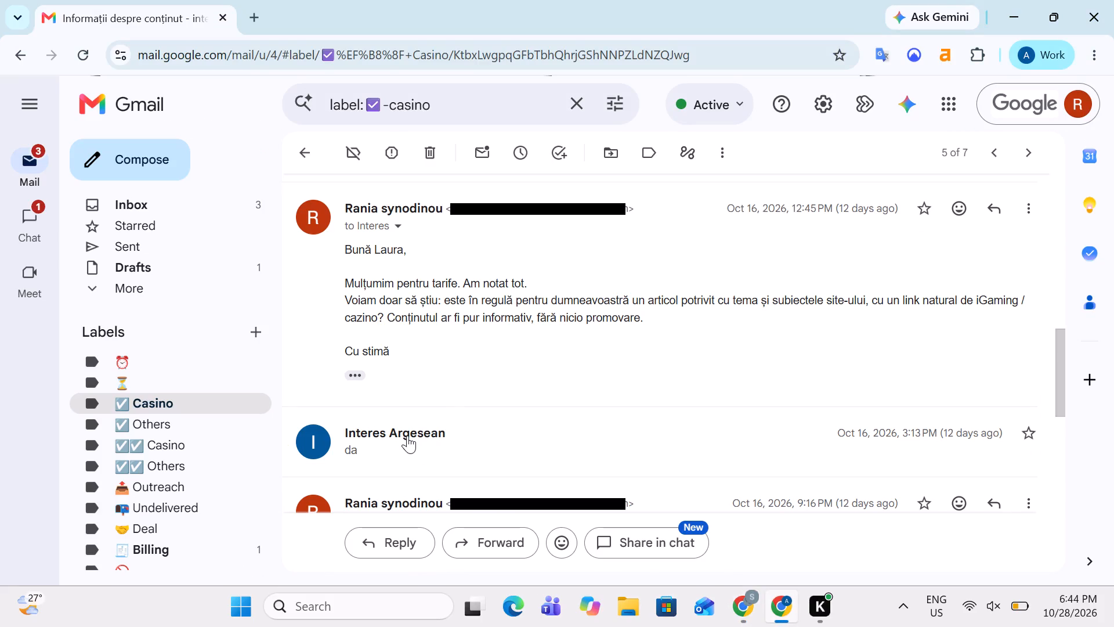
{"action": "left_click", "coordinate": [652, 458]}
{"action": "key", "text": "alt+Tab"}
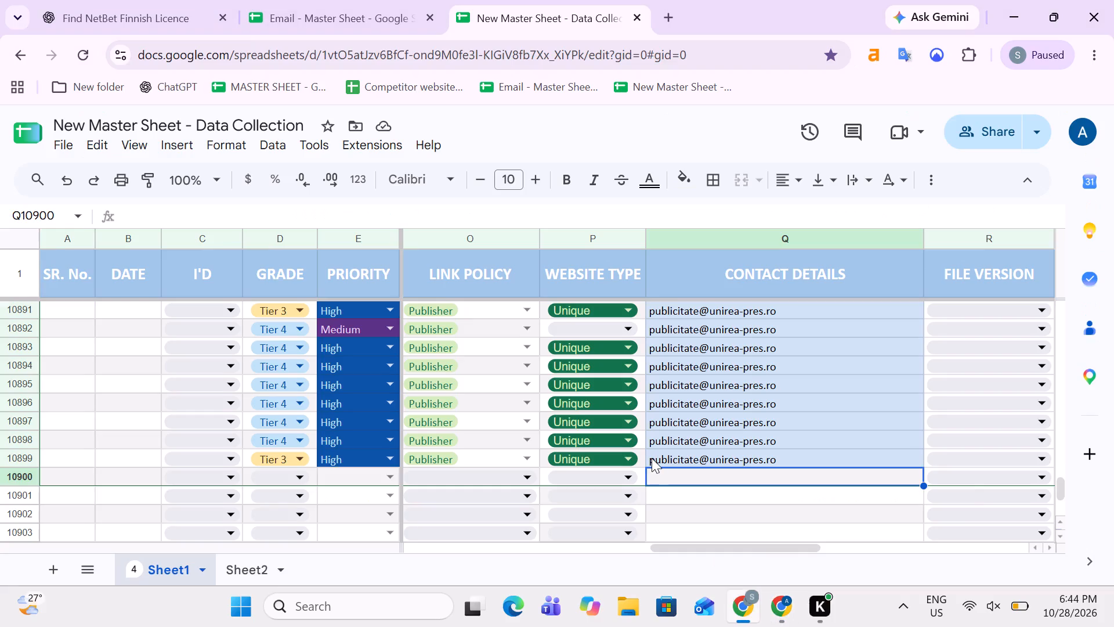
{"action": "key", "text": "ctrl+v"}
{"action": "key", "text": "Right"}
Set the interesargesean.ro row's priority to Medium and its grade to Tier 4.
{"action": "key", "text": "Left"}
{"action": "key", "text": "Left"}
{"action": "key", "text": "Left"}
{"action": "key", "text": "Left"}
{"action": "key", "text": "Left"}
{"action": "key", "text": "Left"}
{"action": "key", "text": "Left"}
{"action": "key", "text": "Left"}
{"action": "key", "text": "Left"}
{"action": "key", "text": "Left"}
{"action": "key", "text": "Left"}
{"action": "key", "text": "Left"}
{"action": "key", "text": "Left"}
{"action": "key", "text": "Left"}
{"action": "key", "text": "Left"}
{"action": "key", "text": "Left"}
{"action": "key", "text": "Left"}
{"action": "key", "text": "Left"}
{"action": "key", "text": "Left"}
{"action": "key", "text": "Left"}
{"action": "key", "text": "Right"}
{"action": "key", "text": "Right"}
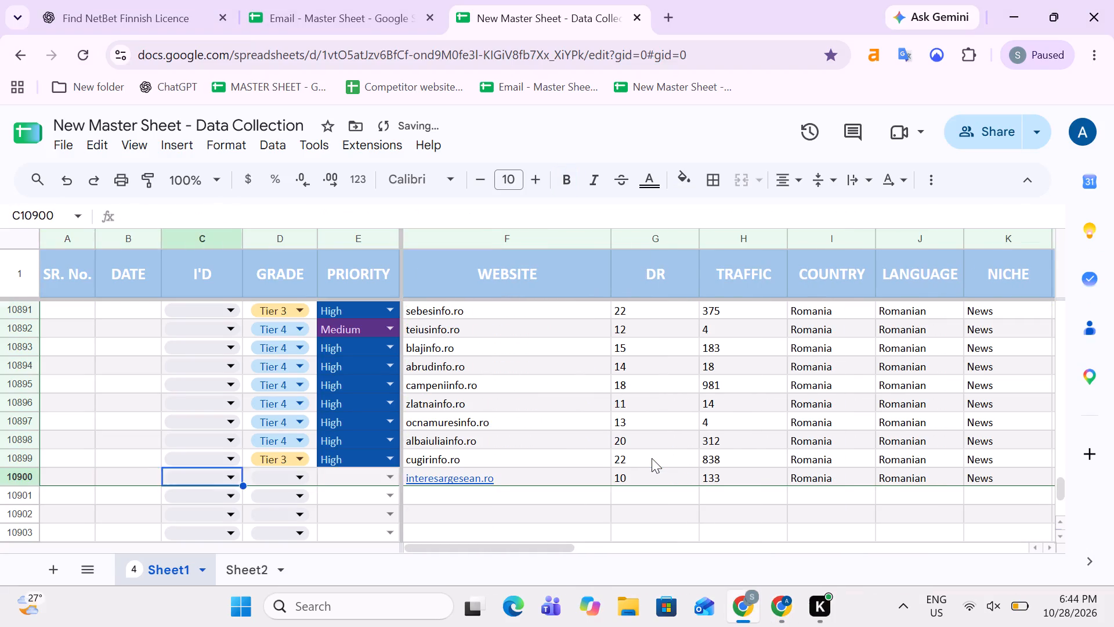
{"action": "key", "text": "Right"}
{"action": "key", "text": "Right"}
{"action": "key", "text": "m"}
{"action": "key", "text": "Down"}
{"action": "key", "text": "Return"}
{"action": "key", "text": "Up"}
{"action": "key", "text": "Right"}
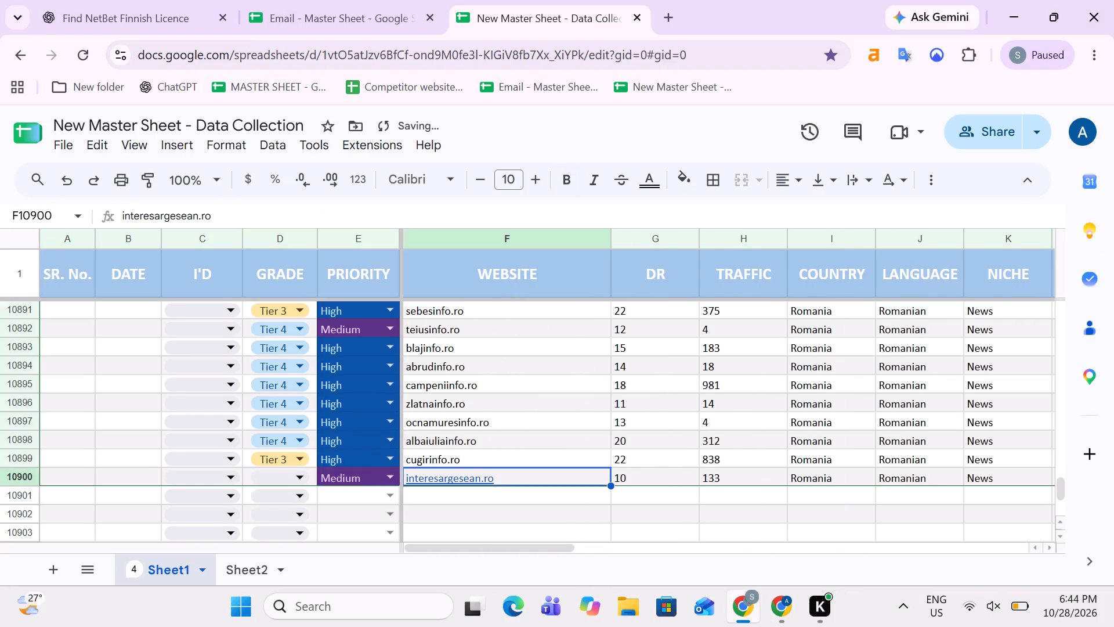
{"action": "key", "text": "Left"}
{"action": "key", "text": "Left"}
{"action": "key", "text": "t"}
{"action": "key", "text": "Up"}
{"action": "key", "text": "Return"}
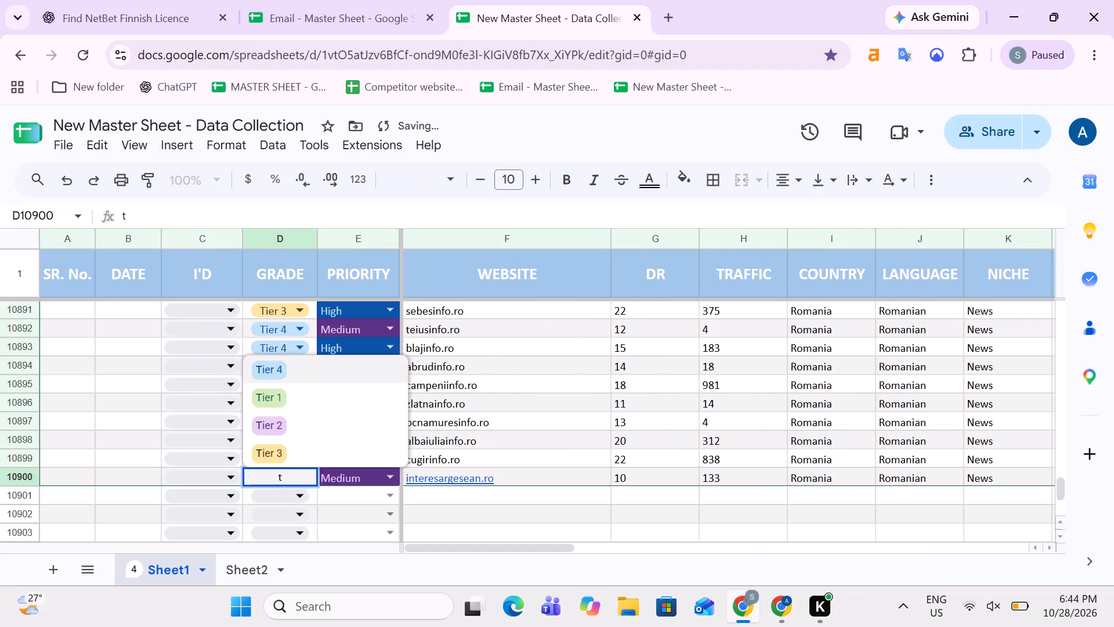
{"action": "key", "text": "Right"}
{"action": "key", "text": "Right"}
{"action": "key", "text": "alt+Tab"}
{"action": "scroll", "coordinate": [754, 353], "scroll_direction": "down", "scroll_amount": 5}
{"action": "scroll", "coordinate": [700, 319], "scroll_direction": "down", "scroll_amount": 6}
{"action": "scroll", "coordinate": [634, 314], "scroll_direction": "up", "scroll_amount": 13}
{"action": "left_click", "coordinate": [648, 142]}
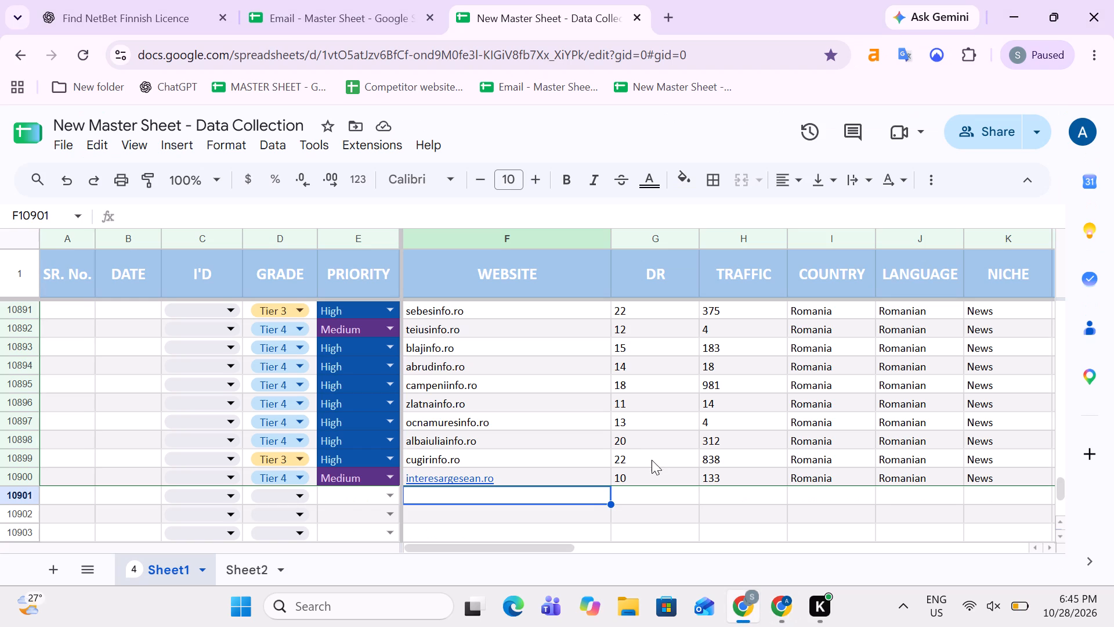
{"action": "key", "text": "ctrl+f"}
{"action": "key", "text": "ctrl+v"}
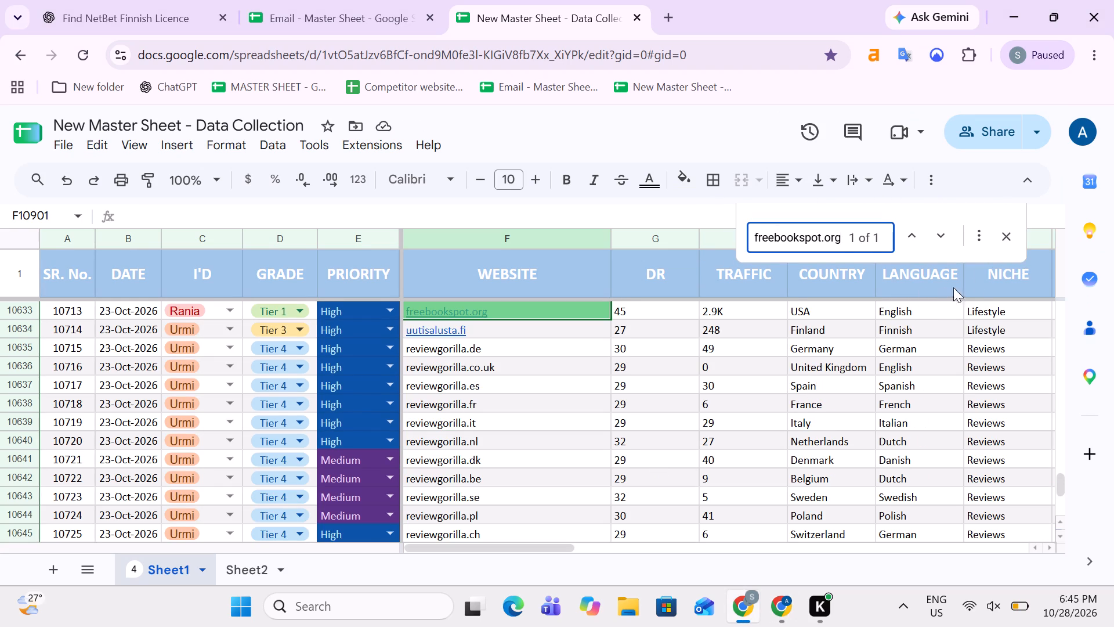
{"action": "left_click", "coordinate": [1000, 238]}
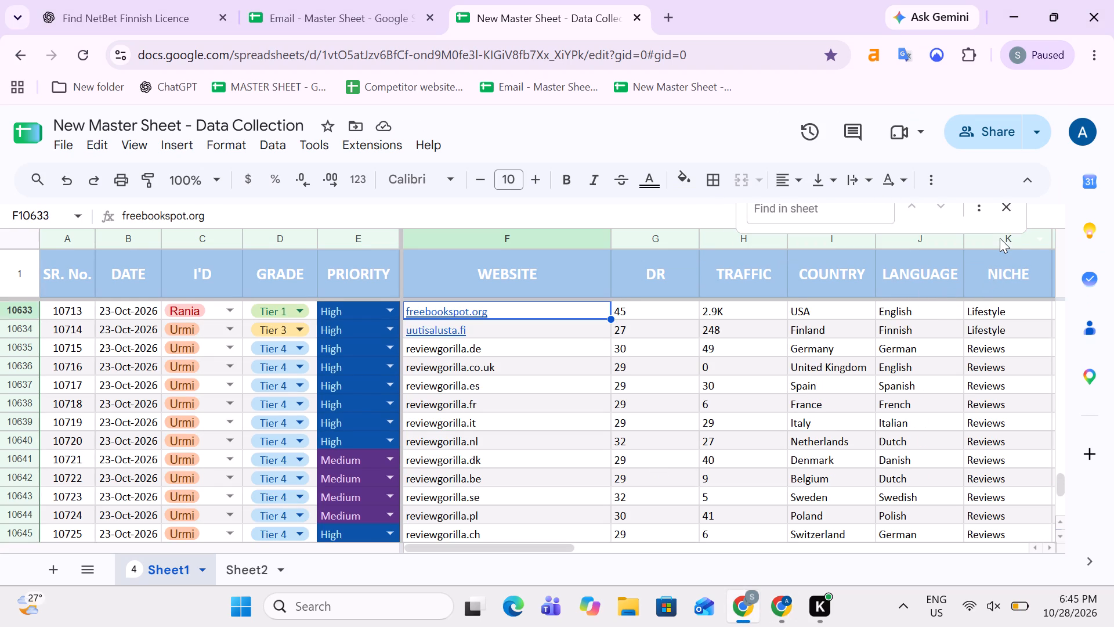
Check the existing freebookspot.org row's casino price and contact details, and return to the end of the website list.
{"action": "key", "text": "Right"}
{"action": "key", "text": "Right"}
{"action": "key", "text": "Right"}
{"action": "key", "text": "Right"}
{"action": "key", "text": "Right"}
{"action": "key", "text": "Right"}
{"action": "key", "text": "Right"}
{"action": "key", "text": "Right"}
{"action": "key", "text": "Right"}
{"action": "key", "text": "Right"}
{"action": "key", "text": "Right"}
{"action": "key", "text": "Right"}
{"action": "key", "text": "Left"}
{"action": "key", "text": "Left"}
{"action": "key", "text": "Left"}
{"action": "key", "text": "Left"}
{"action": "key", "text": "Left"}
{"action": "key", "text": "Left"}
{"action": "key", "text": "Left"}
{"action": "key", "text": "Left"}
{"action": "key", "text": "Left"}
{"action": "key", "text": "Left"}
{"action": "key", "text": "Left"}
{"action": "key", "text": "Left"}
{"action": "key", "text": "Left"}
{"action": "key", "text": "Left"}
{"action": "key", "text": "Left"}
{"action": "key", "text": "Left"}
{"action": "key", "text": "Left"}
{"action": "key", "text": "Left"}
{"action": "key", "text": "Left"}
{"action": "key", "text": "Left"}
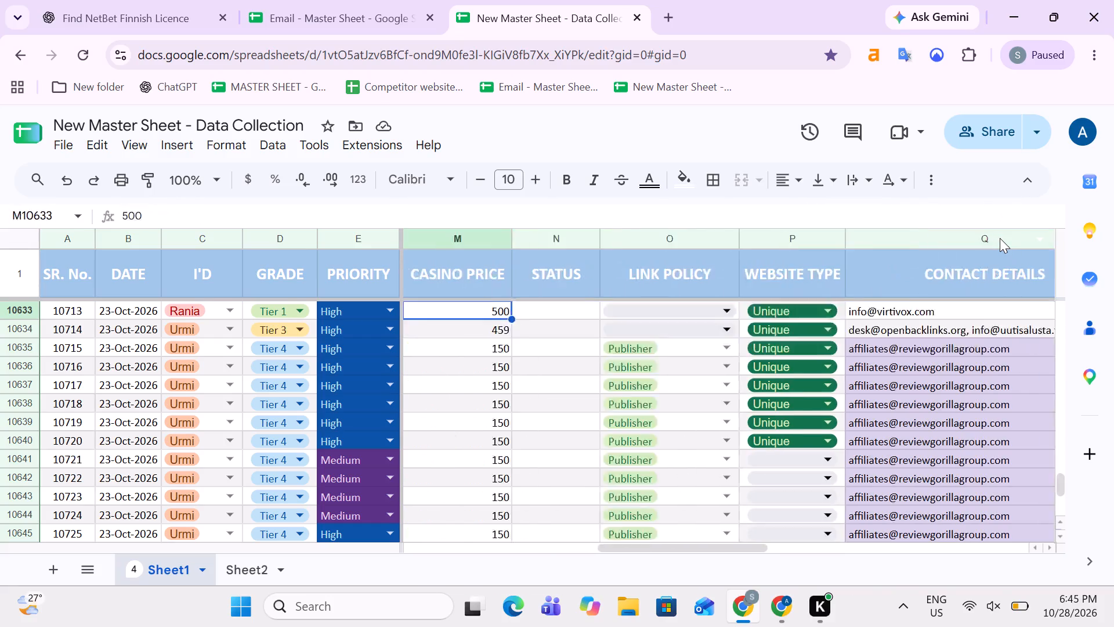
{"action": "key", "text": "Right"}
{"action": "key", "text": "Right"}
{"action": "key", "text": "Right"}
{"action": "key", "text": "Right"}
{"action": "key", "text": "Right"}
{"action": "key", "text": "ctrl+Down"}
{"action": "key", "text": "Down"}
{"action": "key", "text": "Down"}
{"action": "key", "text": "Up"}
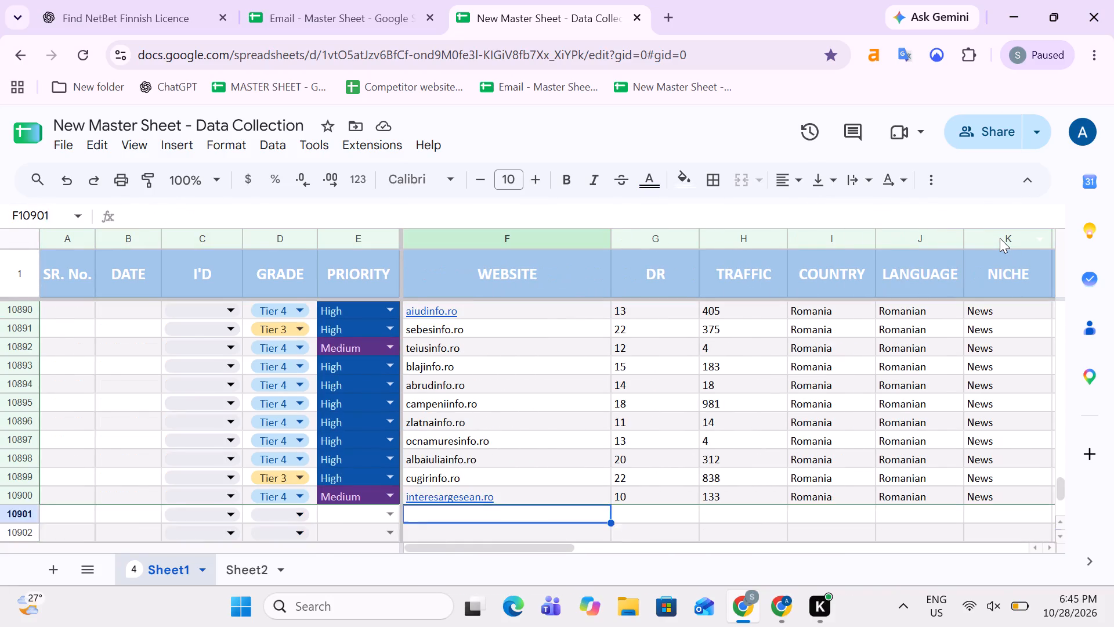
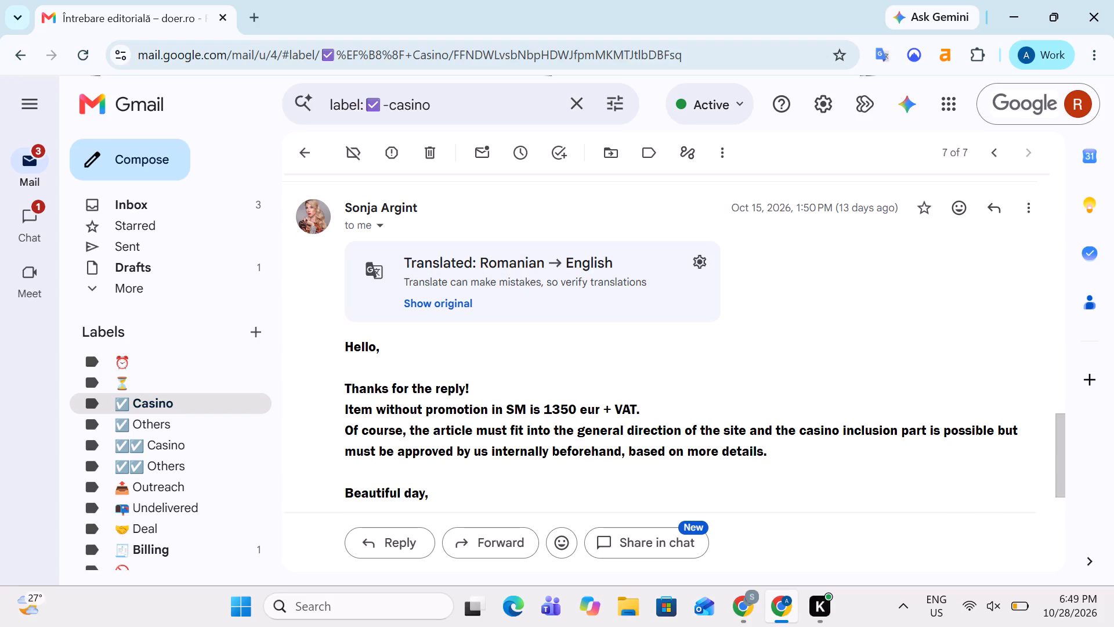
Look through the doer.ro email conversation for the publisher's offer and open the doer.ro website linked in it.
{"action": "scroll", "coordinate": [563, 420], "scroll_direction": "down", "scroll_amount": 2}
{"action": "scroll", "coordinate": [614, 417], "scroll_direction": "down", "scroll_amount": 3}
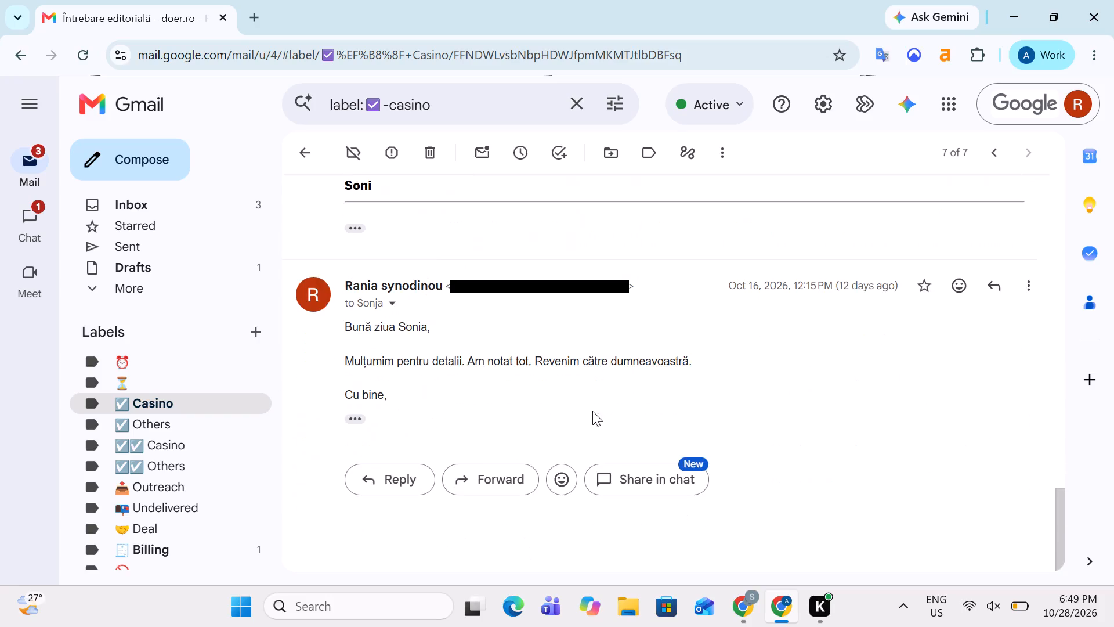
{"action": "scroll", "coordinate": [576, 406], "scroll_direction": "up", "scroll_amount": 16}
{"action": "scroll", "coordinate": [574, 405], "scroll_direction": "up", "scroll_amount": 5}
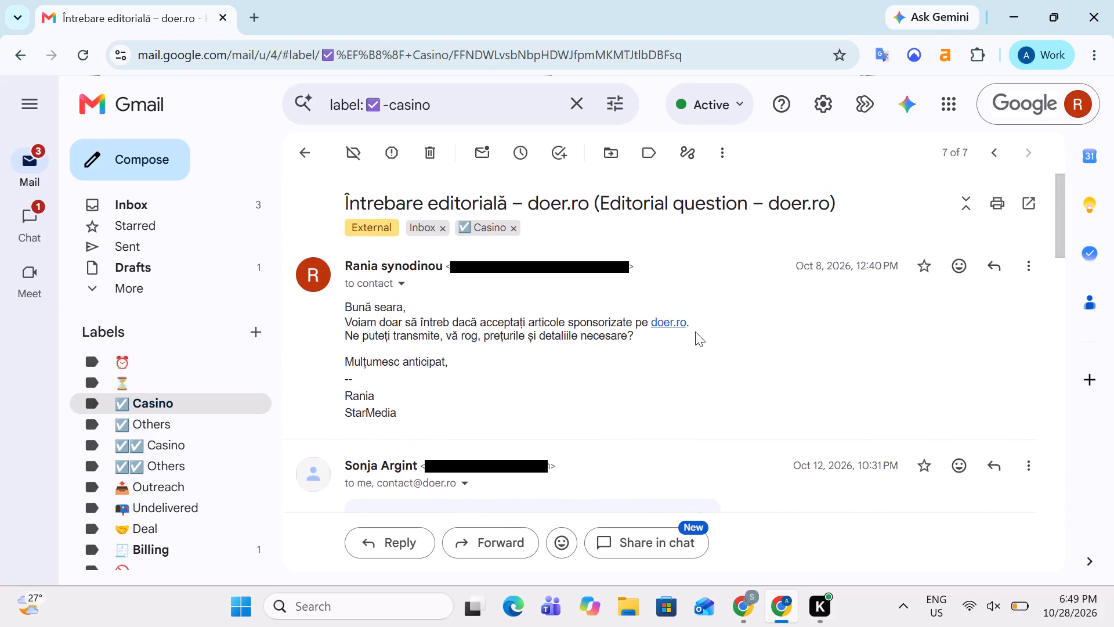
{"action": "left_click", "coordinate": [666, 318], "text": "ctrl"}
{"action": "left_click", "coordinate": [323, 0]}
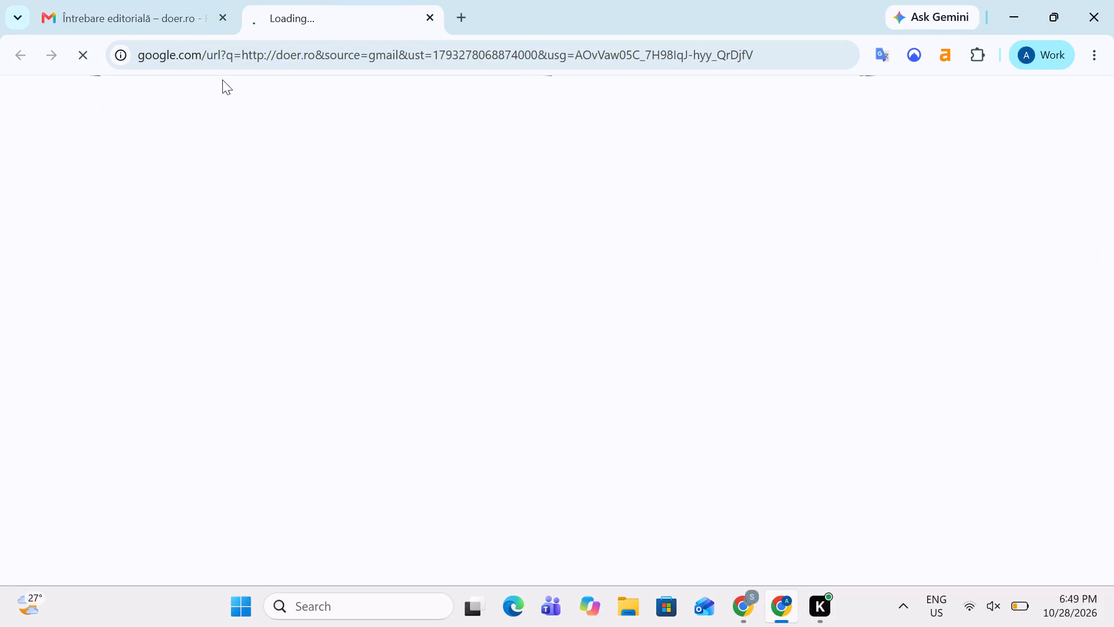
Copy the doer.ro domain and add it to the WEBSITE column of the New Master Sheet, below interesargesean.ro.
{"action": "left_click", "coordinate": [316, 51]}
{"action": "left_click_drag", "start_coordinate": [316, 51], "coordinate": [199, 57]}
{"action": "key", "text": "ctrl+c"}
{"action": "key", "text": "ctrl+c"}
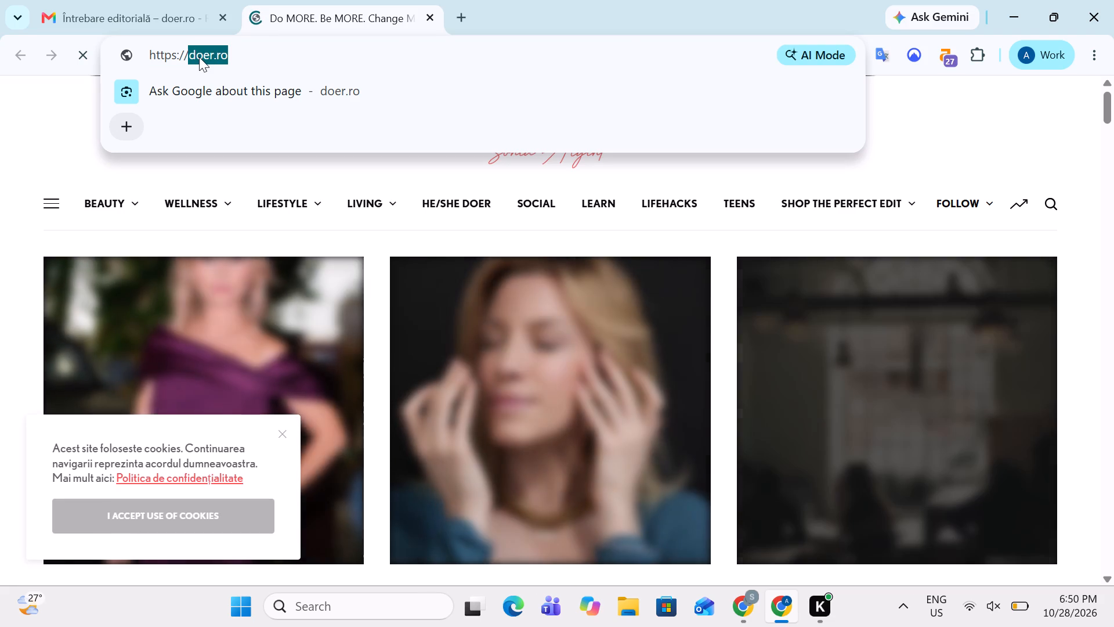
{"action": "key", "text": "alt+Tab"}
{"action": "key", "text": "Down"}
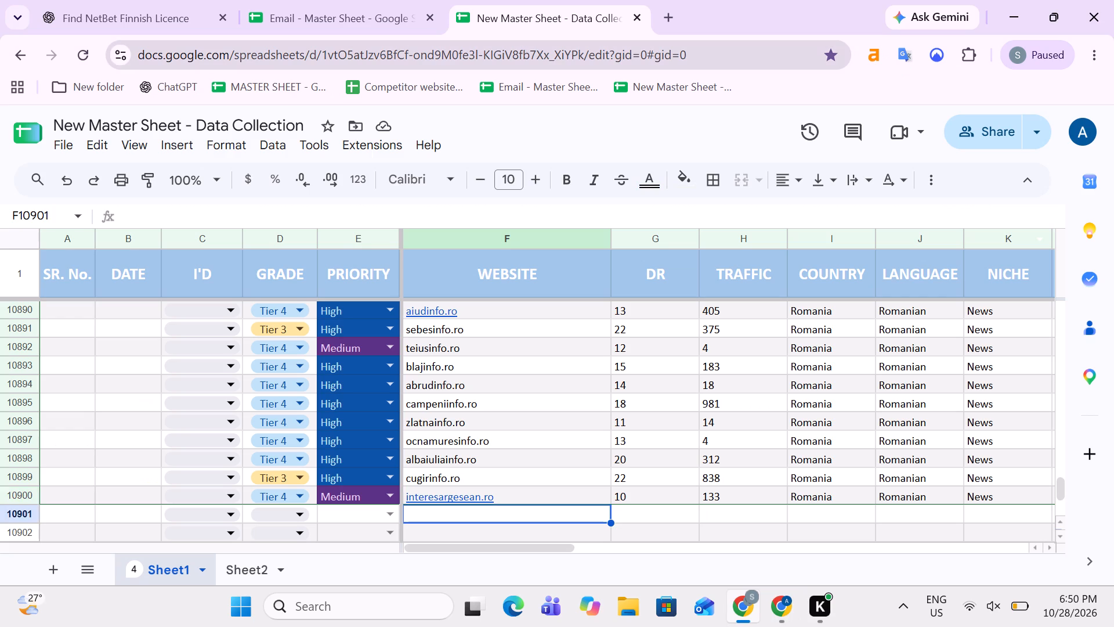
{"action": "key", "text": "Return"}
{"action": "key", "text": "ctrl+v"}
{"action": "key", "text": "Tab"}
{"action": "key", "text": "Right"}
{"action": "key", "text": "Left"}
{"action": "key", "text": "Right"}
{"action": "key", "text": "Left"}
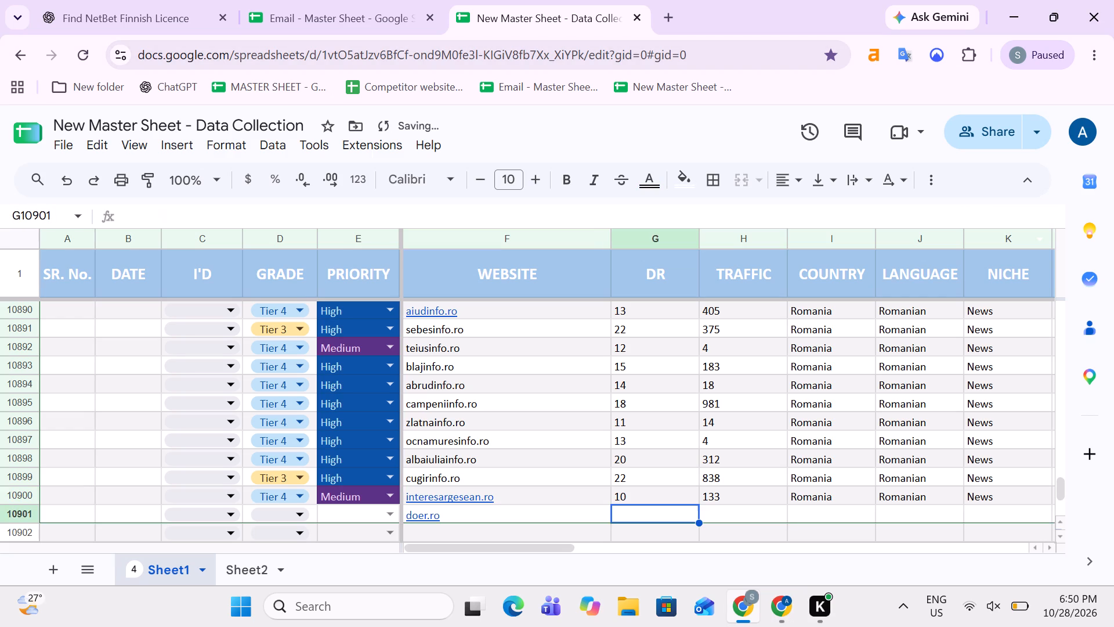
Return to the doer.ro site and open its Ahrefs metrics.
{"action": "key", "text": "alt+Tab"}
{"action": "left_click", "coordinate": [589, 315]}
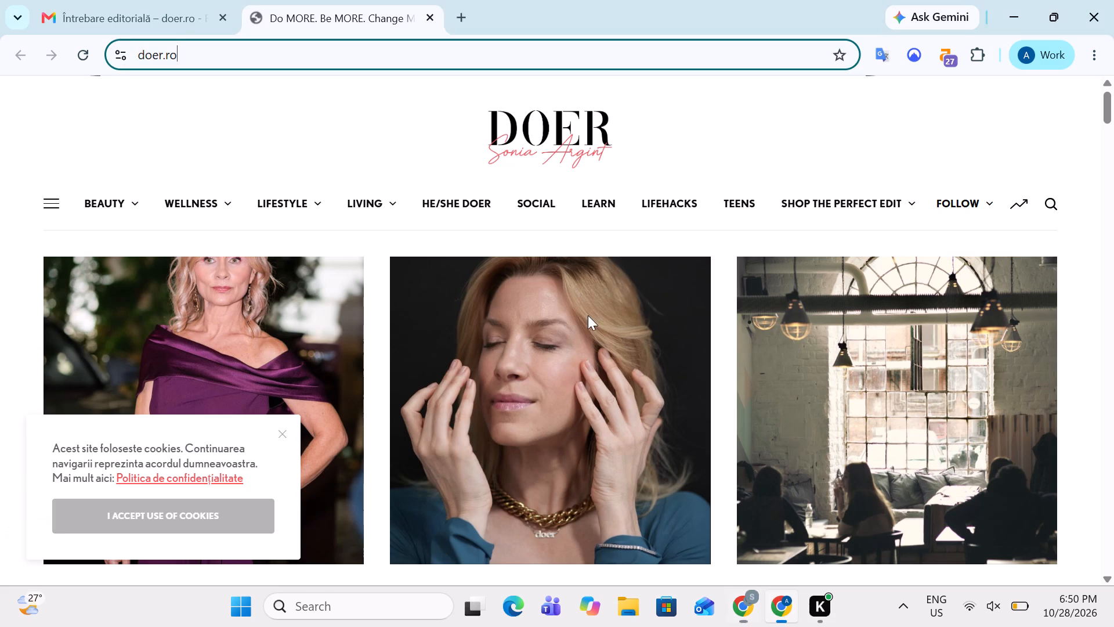
{"action": "left_click", "coordinate": [943, 60]}
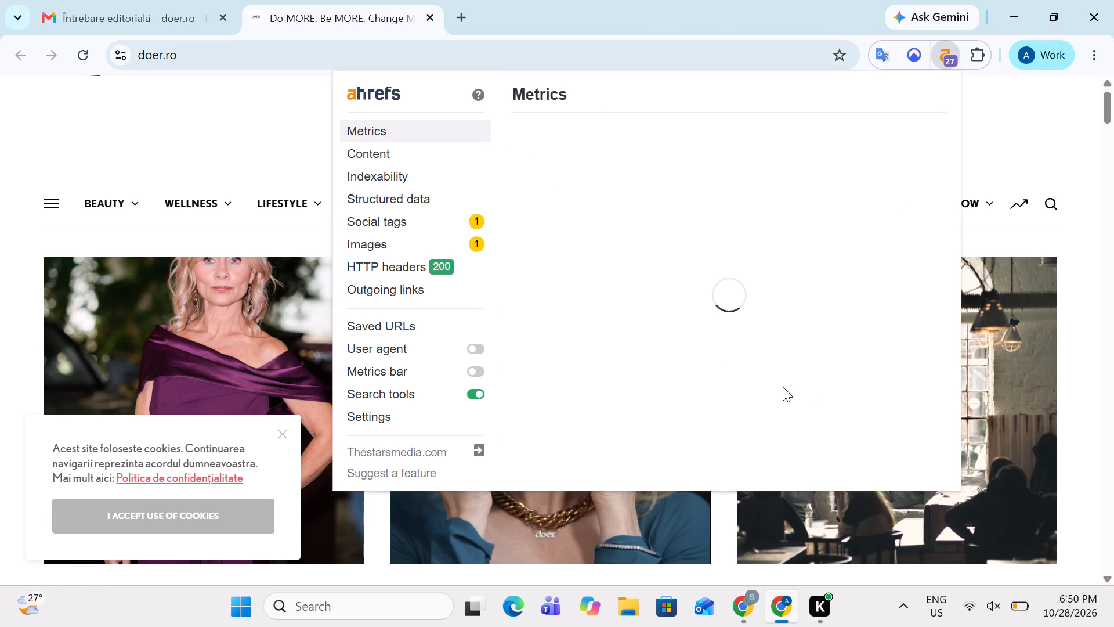
In the New Master Sheet, fill the doer.ro row with DR 27, traffic 301, country Romania and language Romanian.
{"action": "key", "text": "alt+Tab"}
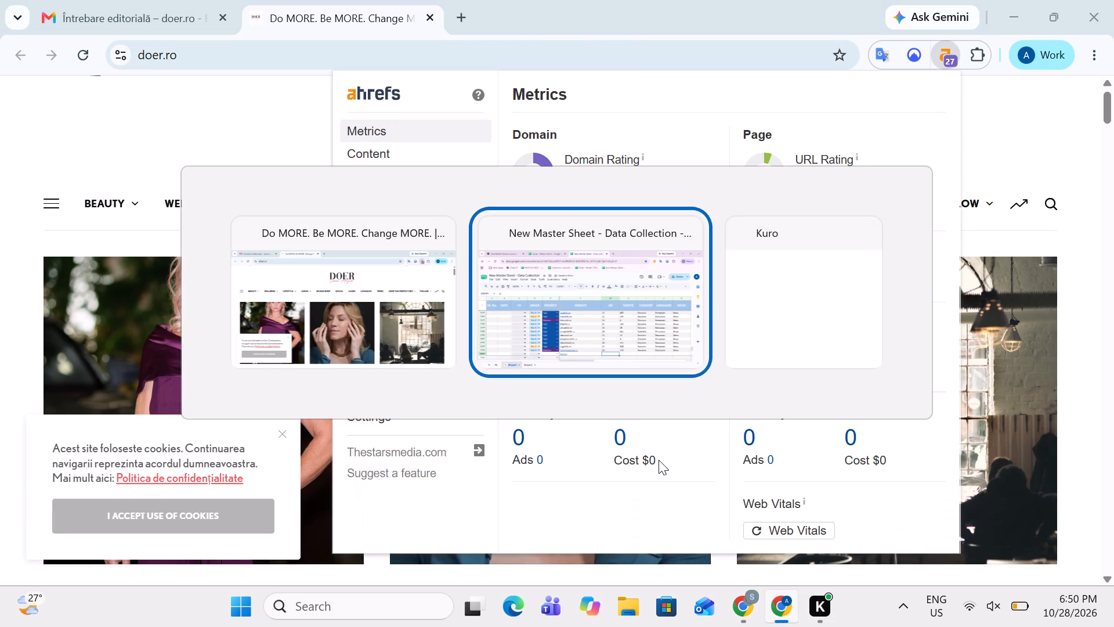
{"action": "key", "text": "Return"}
{"action": "type", "text": "27"}
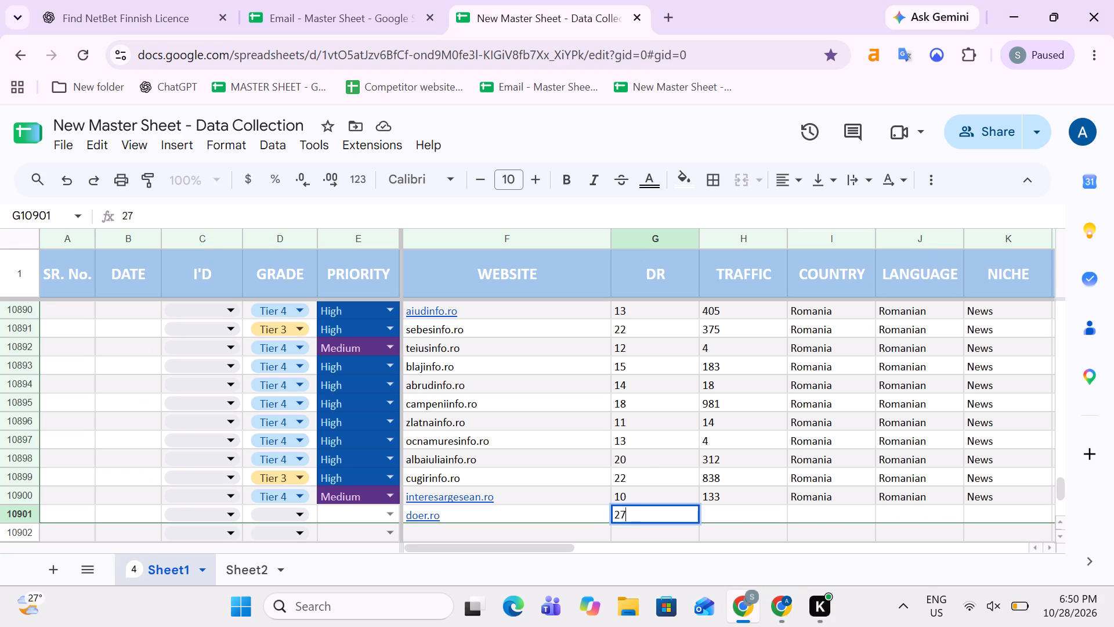
{"action": "key", "text": "Right"}
{"action": "type", "text": "301"}
{"action": "key", "text": "Right"}
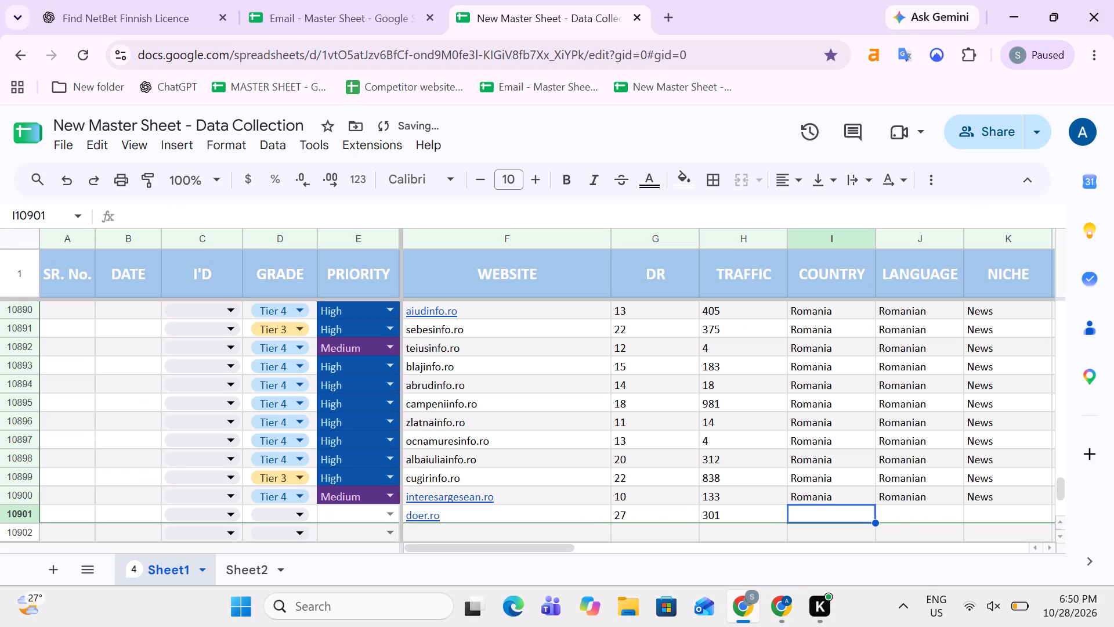
{"action": "type", "text": "Ro"}
{"action": "key", "text": "Right"}
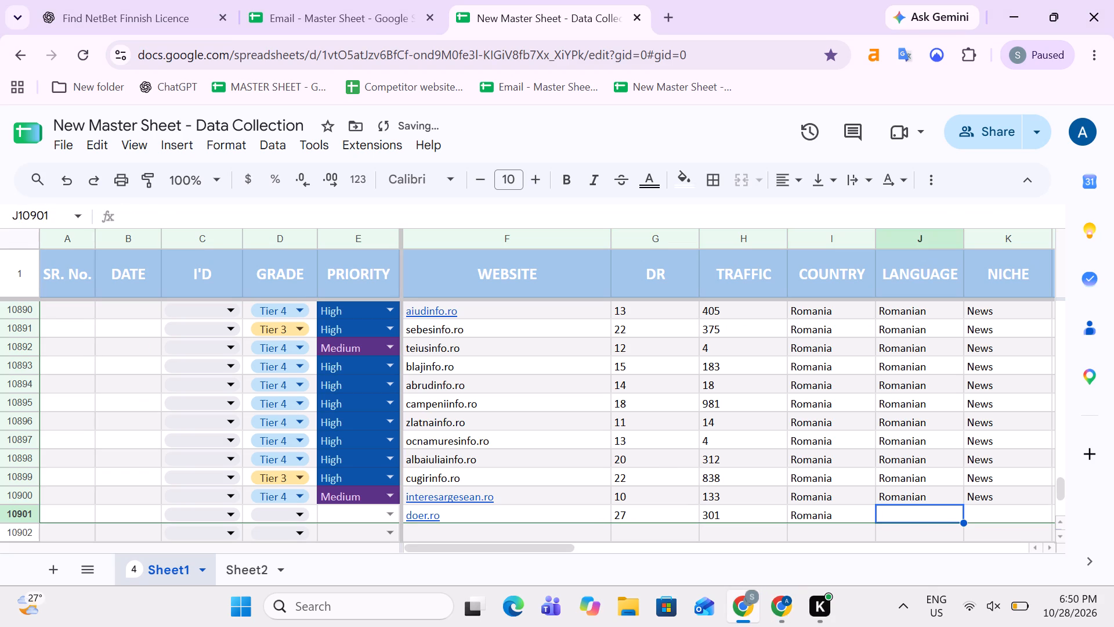
{"action": "scroll", "coordinate": [659, 460], "scroll_direction": "left", "scroll_amount": 1, "text": "shift"}
{"action": "key", "text": "shift+r"}
{"action": "key", "text": "o"}
{"action": "key", "text": "Right"}
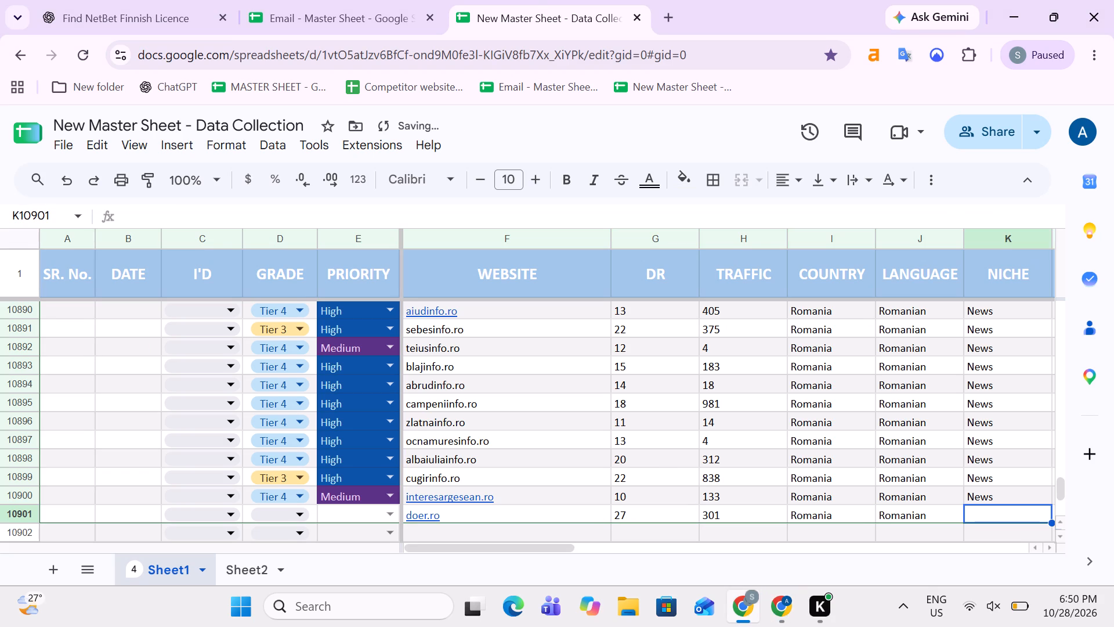
Return to the doer.ro homepage, dismiss its cookie notice and look through the article sections to judge the site's niche.
{"action": "key", "text": "alt+Tab"}
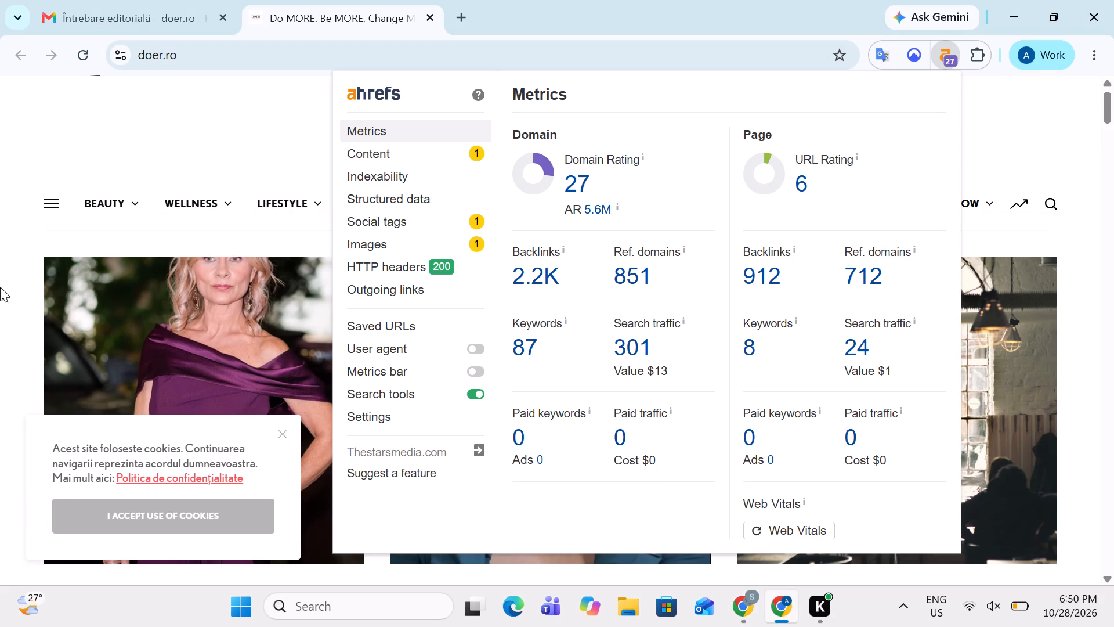
{"action": "left_click", "coordinate": [0, 171]}
{"action": "scroll", "coordinate": [402, 153], "scroll_direction": "down", "scroll_amount": 12}
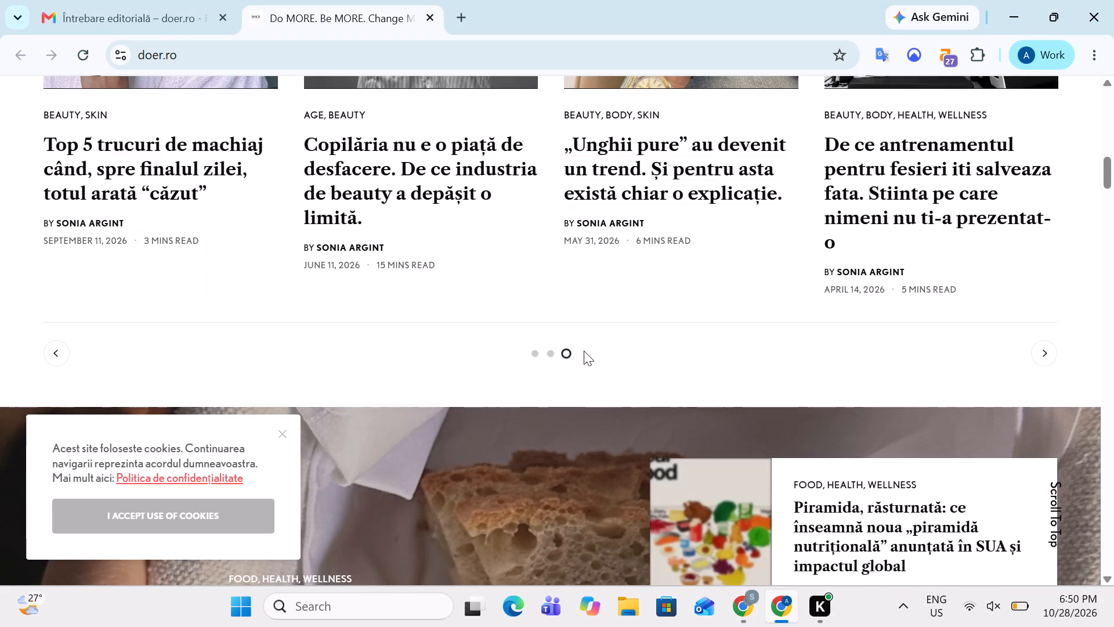
{"action": "left_click", "coordinate": [285, 435]}
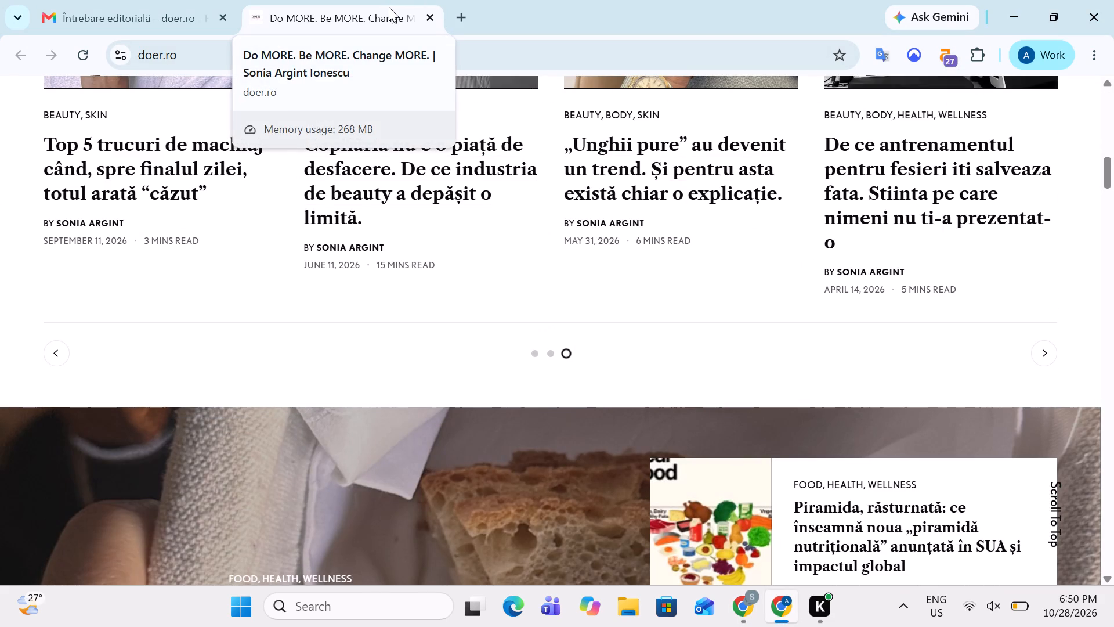
{"action": "scroll", "coordinate": [649, 410], "scroll_direction": "down", "scroll_amount": 7}
{"action": "scroll", "coordinate": [720, 363], "scroll_direction": "down", "scroll_amount": 8}
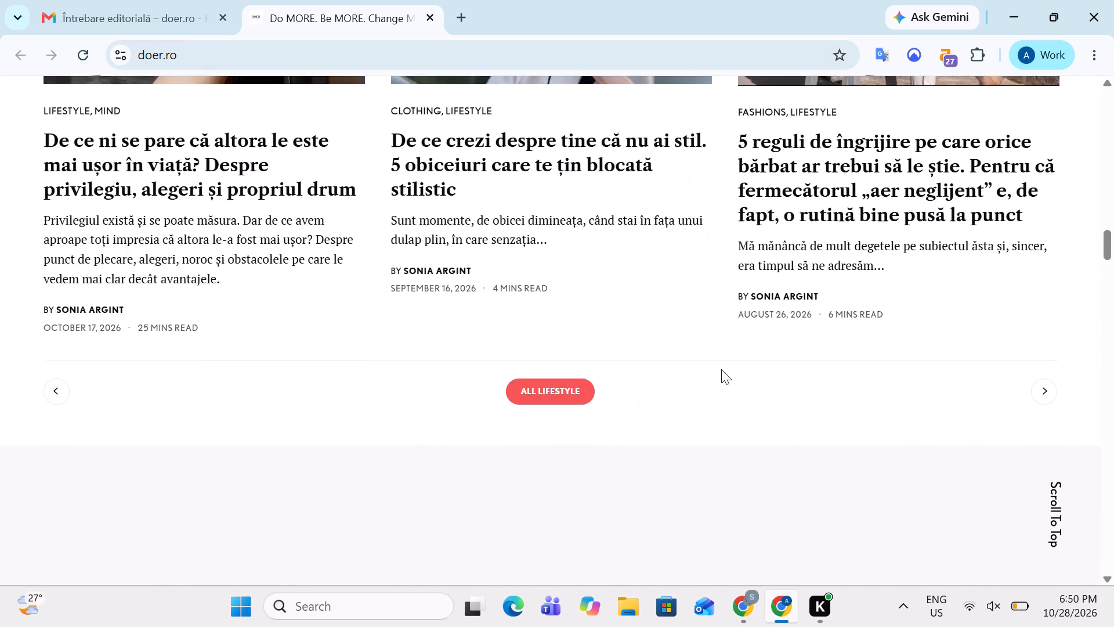
{"action": "scroll", "coordinate": [721, 369], "scroll_direction": "down", "scroll_amount": 11}
{"action": "scroll", "coordinate": [730, 373], "scroll_direction": "down", "scroll_amount": 20}
{"action": "scroll", "coordinate": [730, 373], "scroll_direction": "down", "scroll_amount": 13}
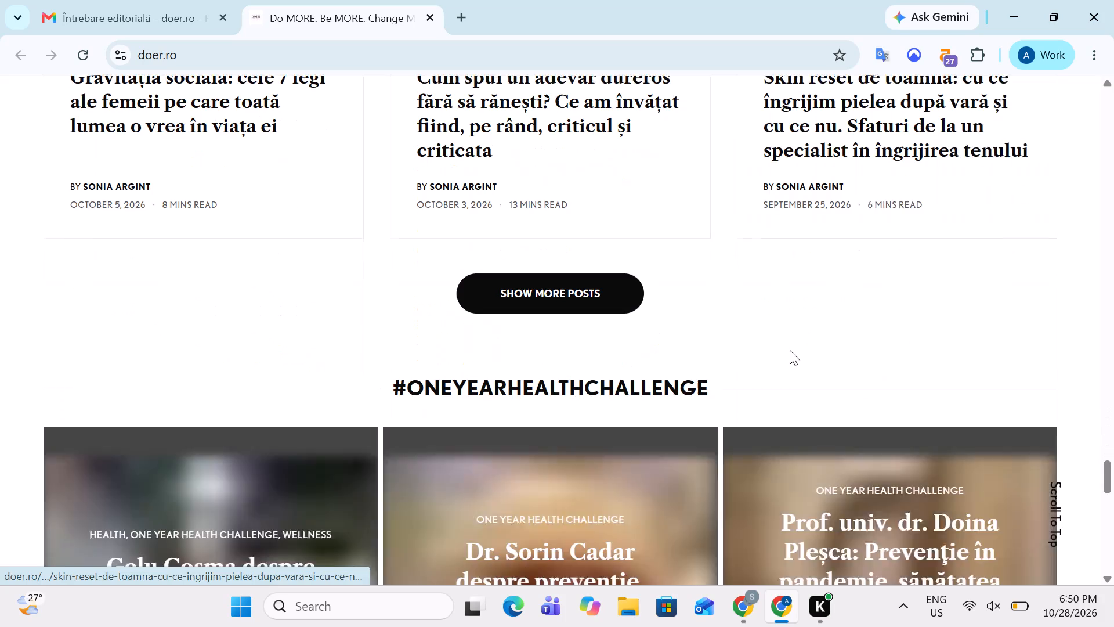
{"action": "scroll", "coordinate": [790, 350], "scroll_direction": "down", "scroll_amount": 14}
{"action": "scroll", "coordinate": [805, 371], "scroll_direction": "up", "scroll_amount": 13}
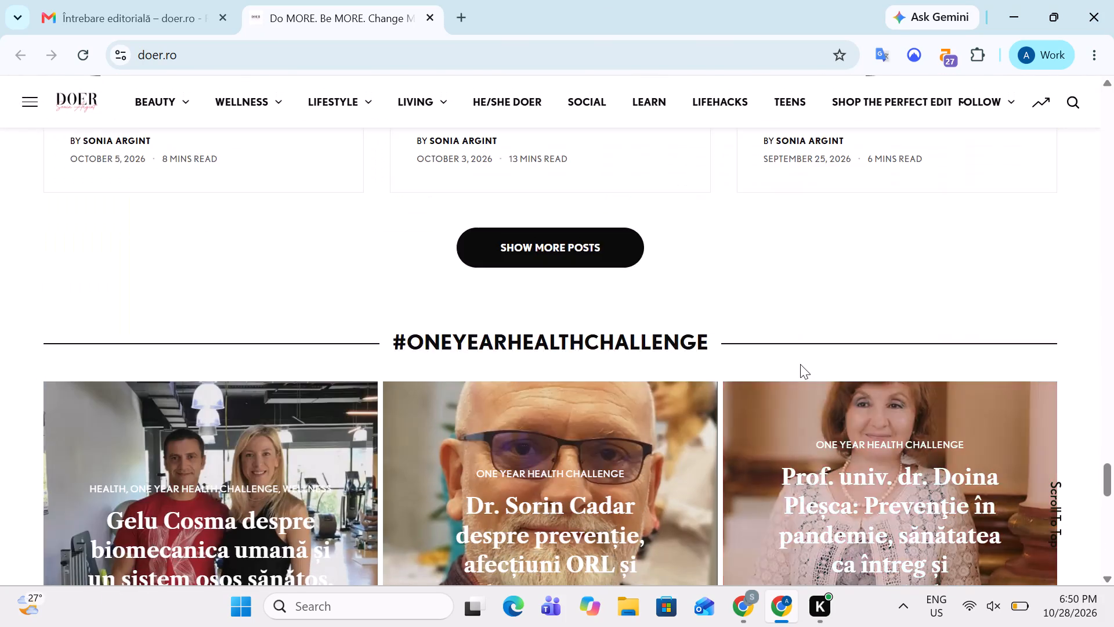
In the New Master Sheet, set the NICHE of the doer.ro row to Lifestyle.
{"action": "scroll", "coordinate": [800, 364], "scroll_direction": "up", "scroll_amount": 4}
{"action": "key", "text": "alt+Tab"}
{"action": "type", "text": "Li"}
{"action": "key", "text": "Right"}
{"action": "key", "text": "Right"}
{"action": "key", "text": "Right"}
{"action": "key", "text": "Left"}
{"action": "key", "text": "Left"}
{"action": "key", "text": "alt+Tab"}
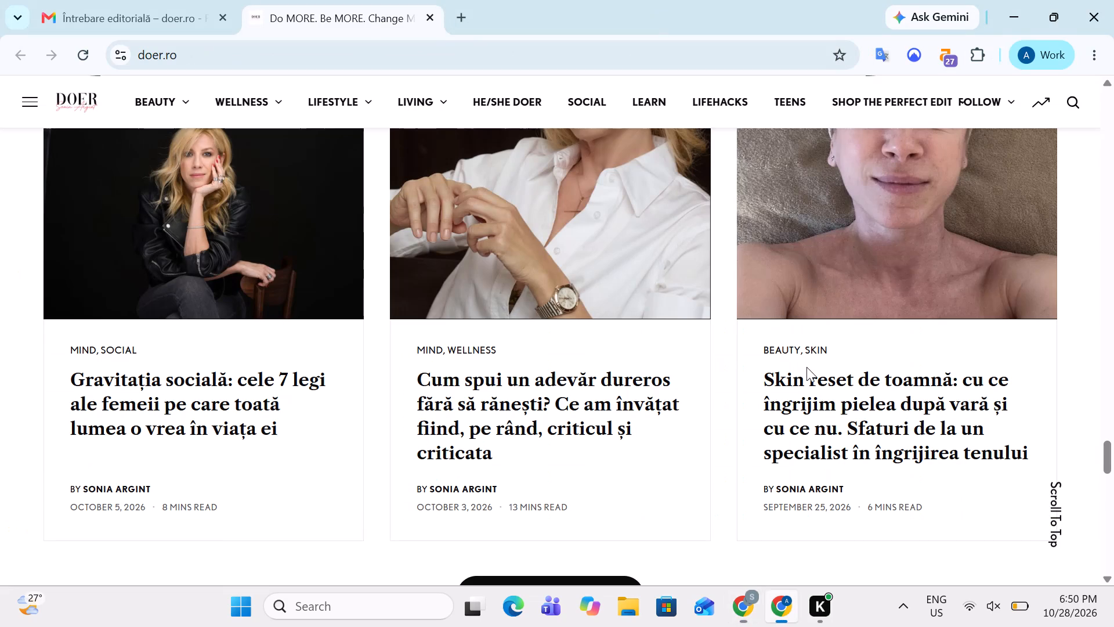
{"action": "scroll", "coordinate": [1019, 349], "scroll_direction": "up", "scroll_amount": 2}
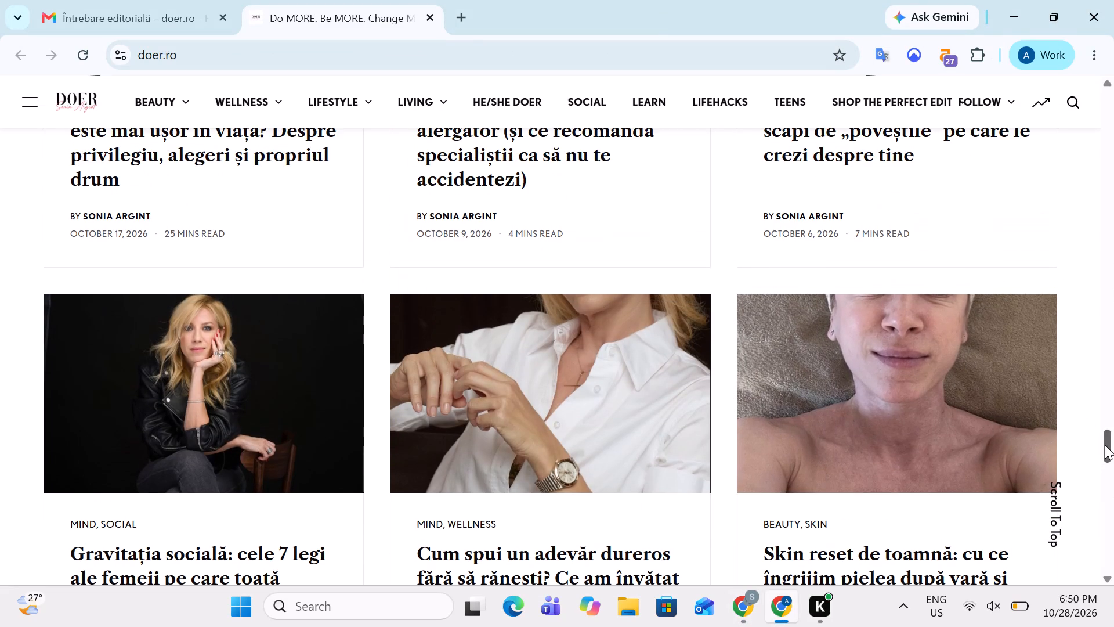
{"action": "left_click_drag", "start_coordinate": [1105, 445], "coordinate": [1023, 106]}
{"action": "left_click", "coordinate": [1059, 202]}
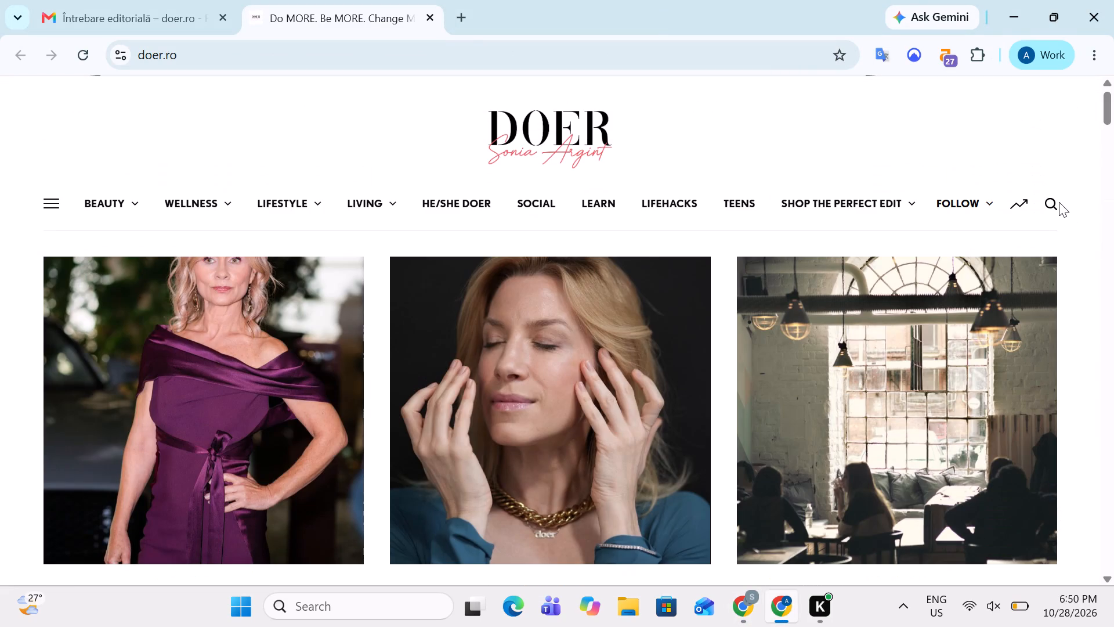
{"action": "left_click", "coordinate": [1051, 199]}
{"action": "left_click", "coordinate": [565, 314]}
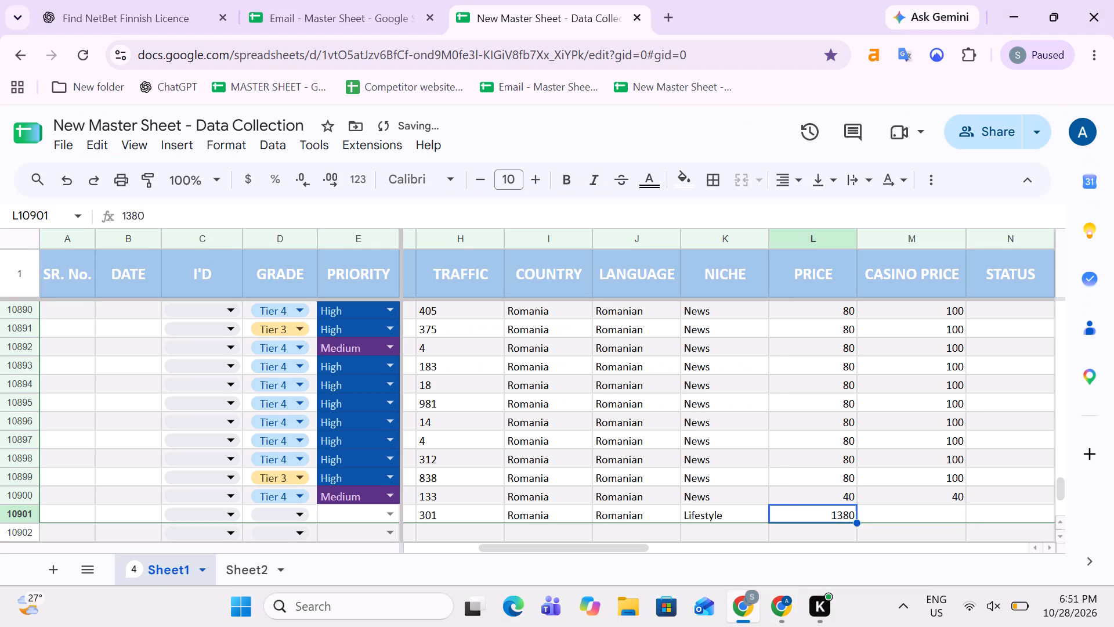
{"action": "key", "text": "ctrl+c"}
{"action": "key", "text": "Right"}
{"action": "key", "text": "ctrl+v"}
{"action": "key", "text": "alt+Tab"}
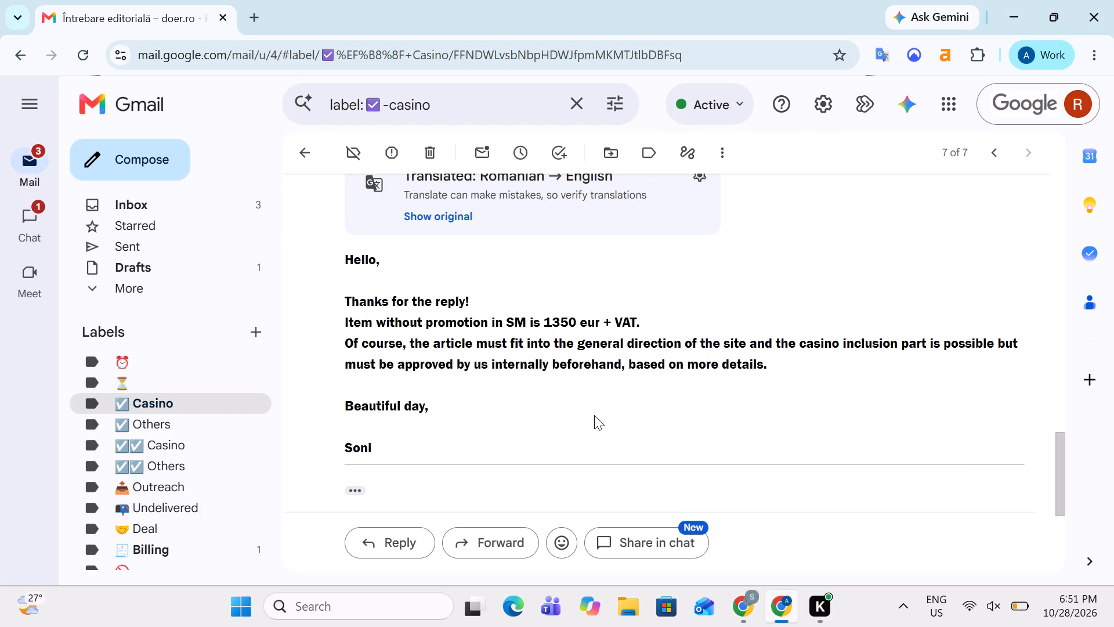
In the doer.ro row, set STATUS to Strict and WEBSITE TYPE to Unique.
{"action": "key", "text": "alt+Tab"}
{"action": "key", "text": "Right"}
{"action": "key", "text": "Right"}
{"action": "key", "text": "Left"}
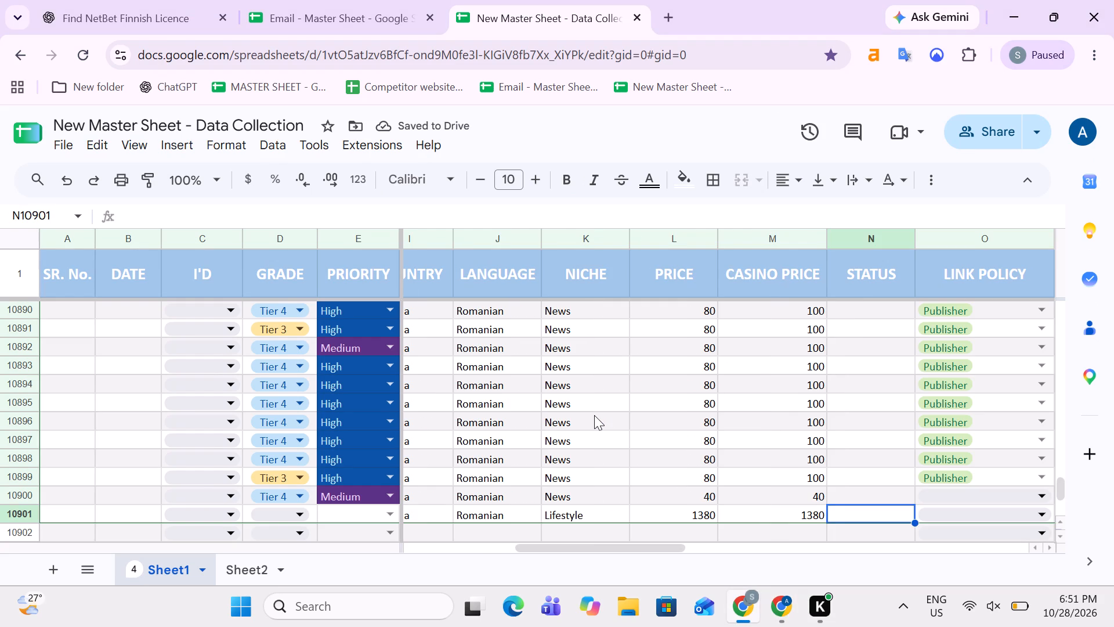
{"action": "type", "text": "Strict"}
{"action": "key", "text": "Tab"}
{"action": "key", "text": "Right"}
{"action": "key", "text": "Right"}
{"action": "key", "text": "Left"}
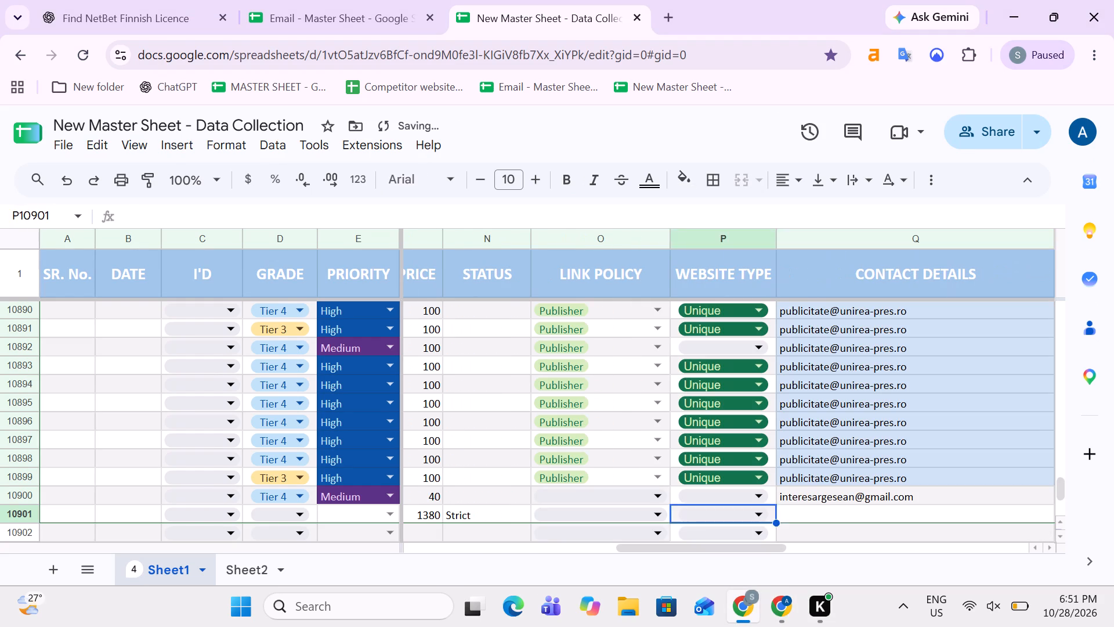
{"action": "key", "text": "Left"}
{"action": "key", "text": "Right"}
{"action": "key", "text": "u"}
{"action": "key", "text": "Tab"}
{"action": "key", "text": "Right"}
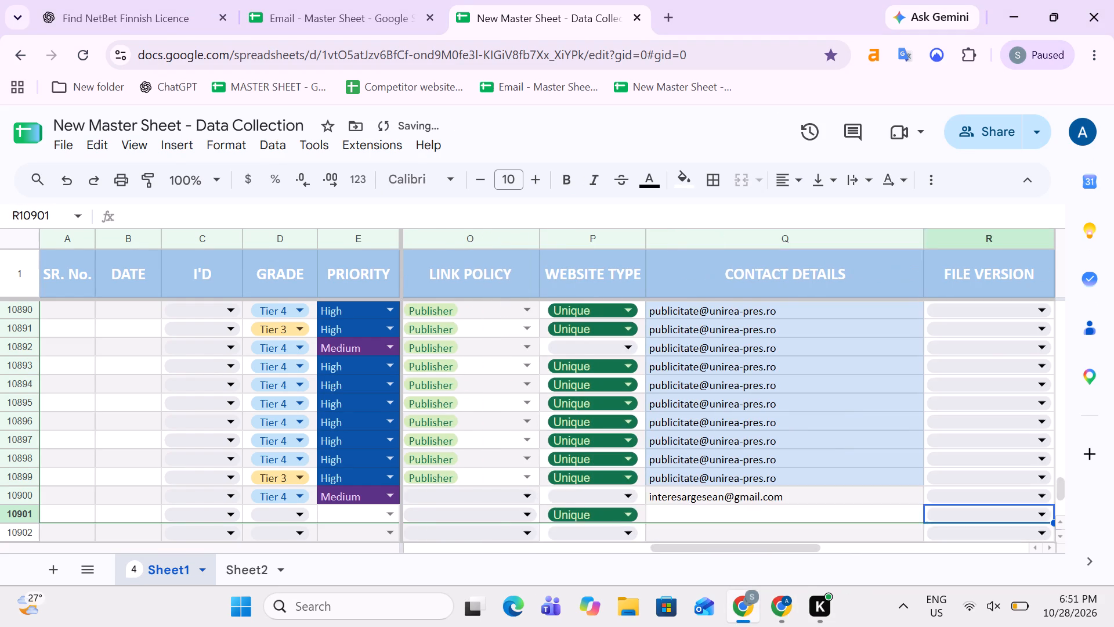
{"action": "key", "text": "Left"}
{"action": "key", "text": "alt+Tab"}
{"action": "scroll", "coordinate": [539, 408], "scroll_direction": "up", "scroll_amount": 2}
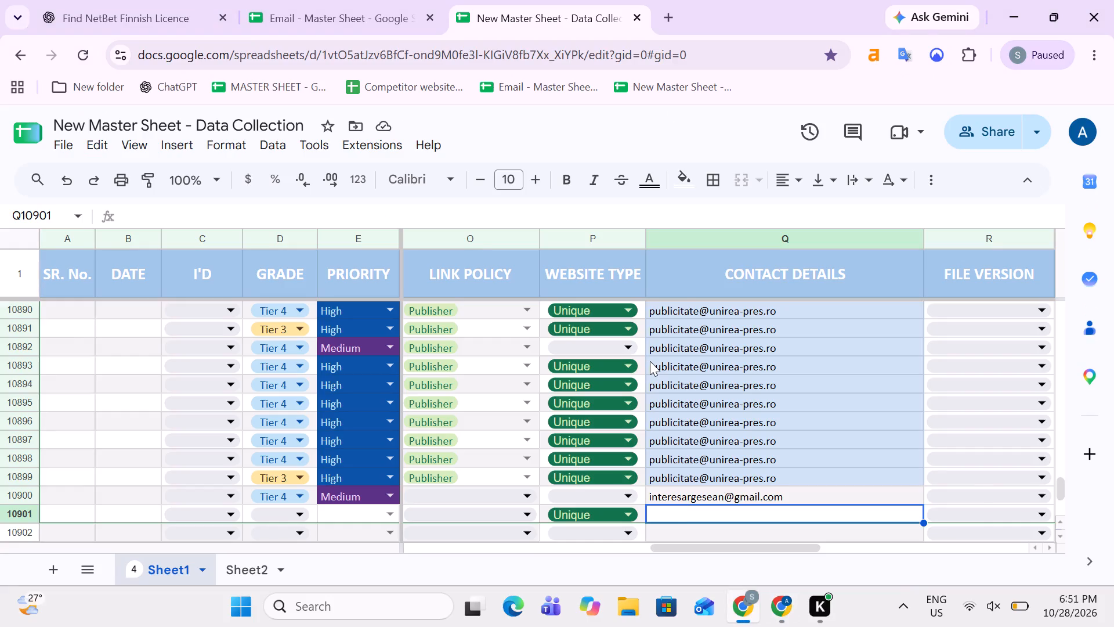
{"action": "key", "text": "ctrl+v"}
Set the doer.ro row's PRIORITY to High and its GRADE to Tier 3.
{"action": "key", "text": "Left"}
{"action": "key", "text": "Left"}
{"action": "key", "text": "Left"}
{"action": "key", "text": "Left"}
{"action": "key", "text": "Left"}
{"action": "key", "text": "Left"}
{"action": "key", "text": "Left"}
{"action": "key", "text": "Left"}
{"action": "key", "text": "Left"}
{"action": "key", "text": "Left"}
{"action": "key", "text": "Left"}
{"action": "key", "text": "Left"}
{"action": "key", "text": "Left"}
{"action": "key", "text": "Left"}
{"action": "key", "text": "Left"}
{"action": "key", "text": "Left"}
{"action": "key", "text": "Left"}
{"action": "key", "text": "Left"}
{"action": "key", "text": "Left"}
{"action": "key", "text": "Left"}
{"action": "key", "text": "Right"}
{"action": "key", "text": "Right"}
{"action": "key", "text": "Right"}
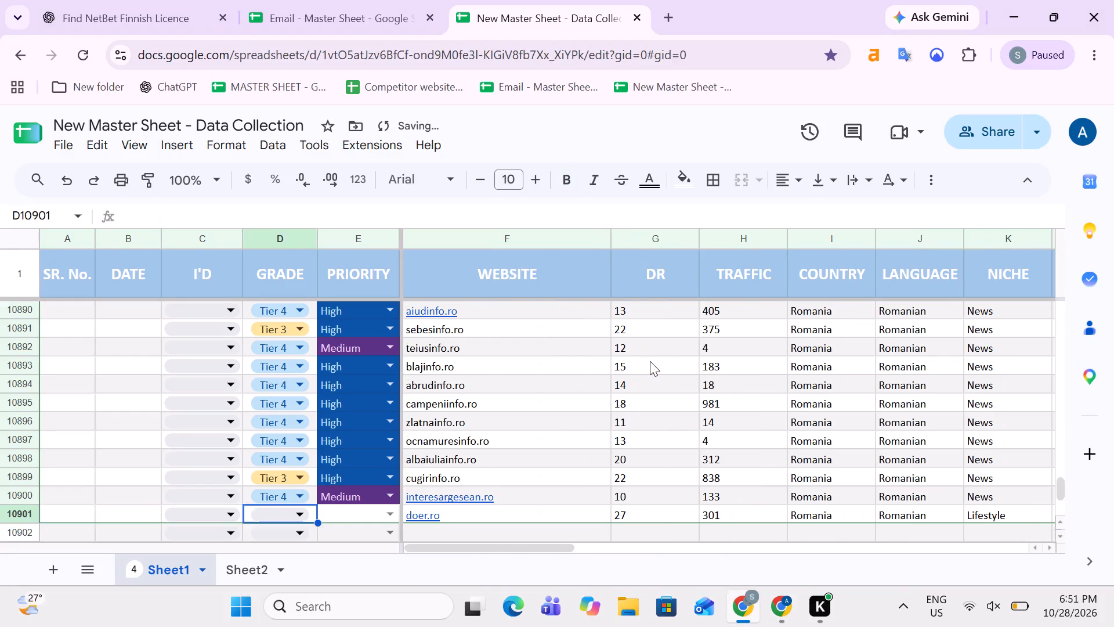
{"action": "key", "text": "Right"}
{"action": "key", "text": "Right"}
{"action": "key", "text": "Left"}
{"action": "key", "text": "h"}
{"action": "key", "text": "Down"}
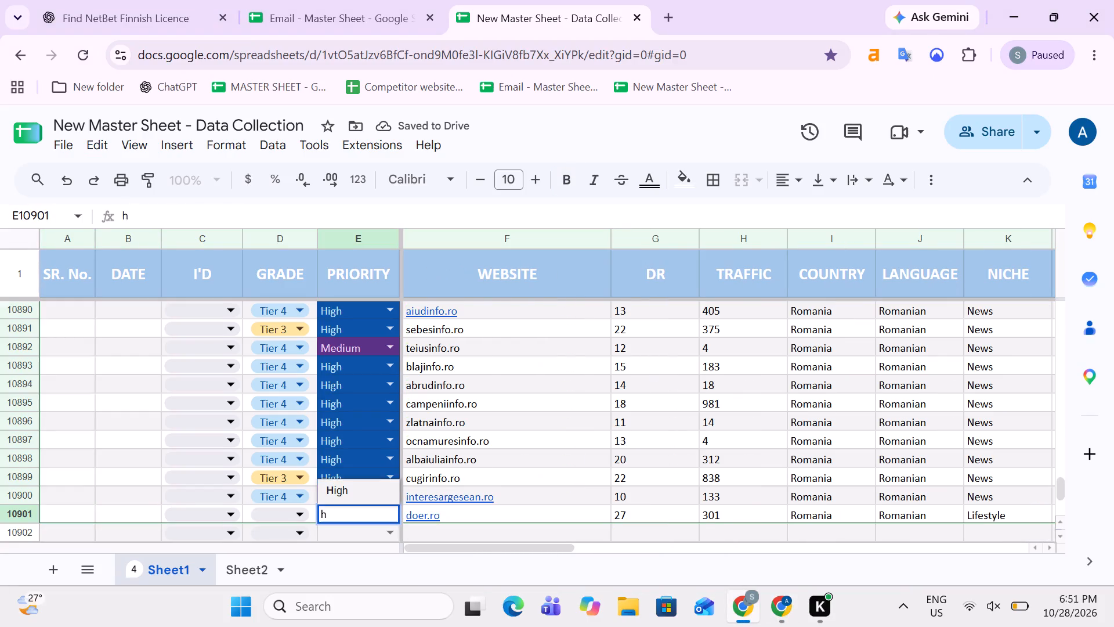
{"action": "key", "text": "Return"}
{"action": "key", "text": "Up"}
{"action": "key", "text": "Left"}
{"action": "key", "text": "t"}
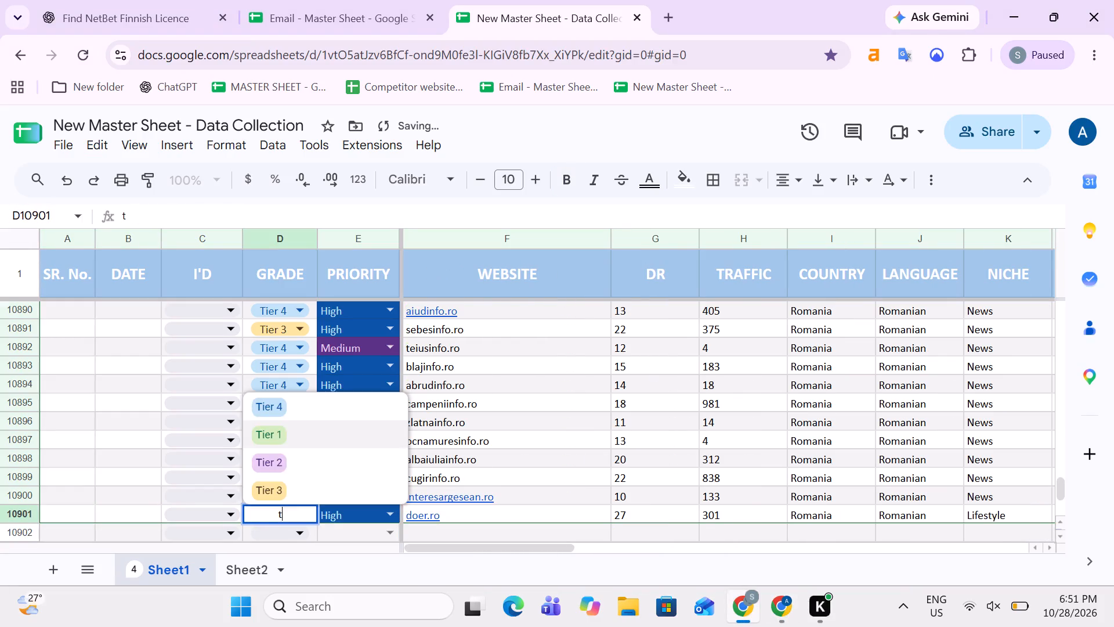
{"action": "key", "text": "Up"}
{"action": "key", "text": "Up"}
{"action": "key", "text": "Return"}
{"action": "key", "text": "Up"}
{"action": "key", "text": "Right"}
{"action": "key", "text": "Right"}
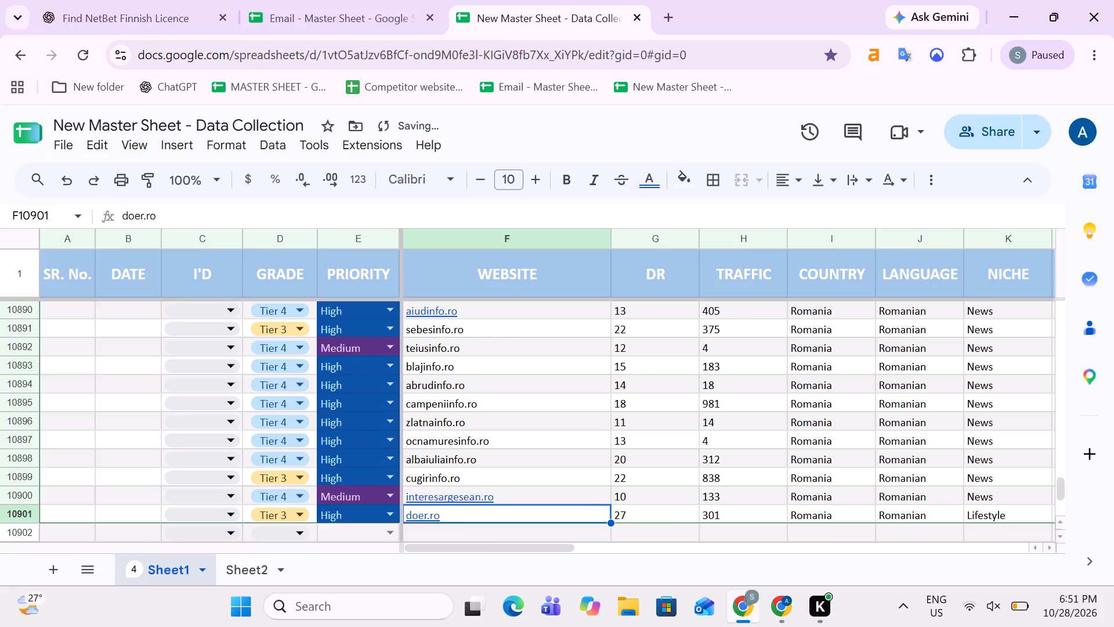
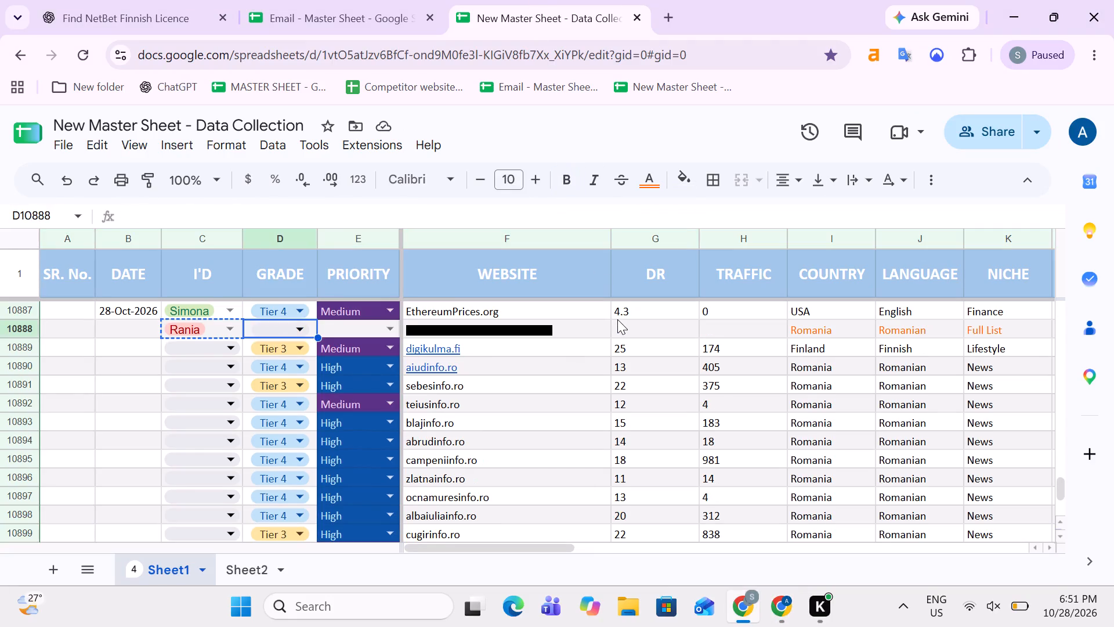
Paste the copied Rania value into the I'D column for every row from digikulma.fi down to doer.ro.
{"action": "key", "text": "Down"}
{"action": "key", "text": "Right"}
{"action": "key", "text": "Right"}
{"action": "key", "text": "ctrl+Down"}
{"action": "key", "text": "Down"}
{"action": "key", "text": "Up"}
{"action": "key", "text": "Left"}
{"action": "key", "text": "Left"}
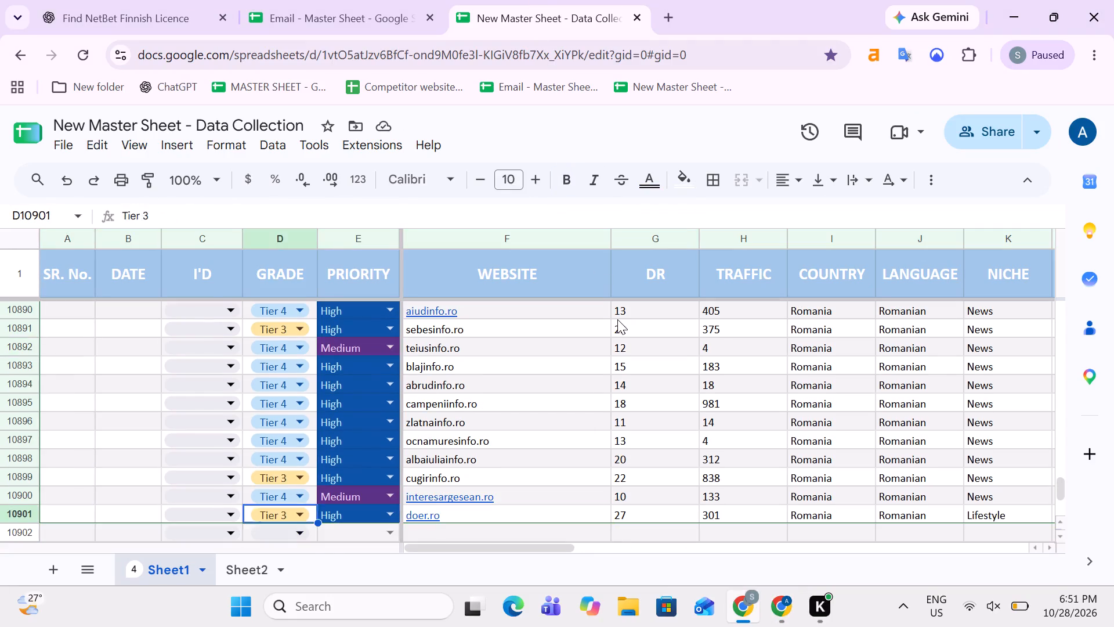
{"action": "key", "text": "Left"}
{"action": "key", "text": "ctrl+v"}
{"action": "key", "text": "ctrl+shift+Up"}
{"action": "key", "text": "shift+Down"}
{"action": "key", "text": "ctrl+v"}
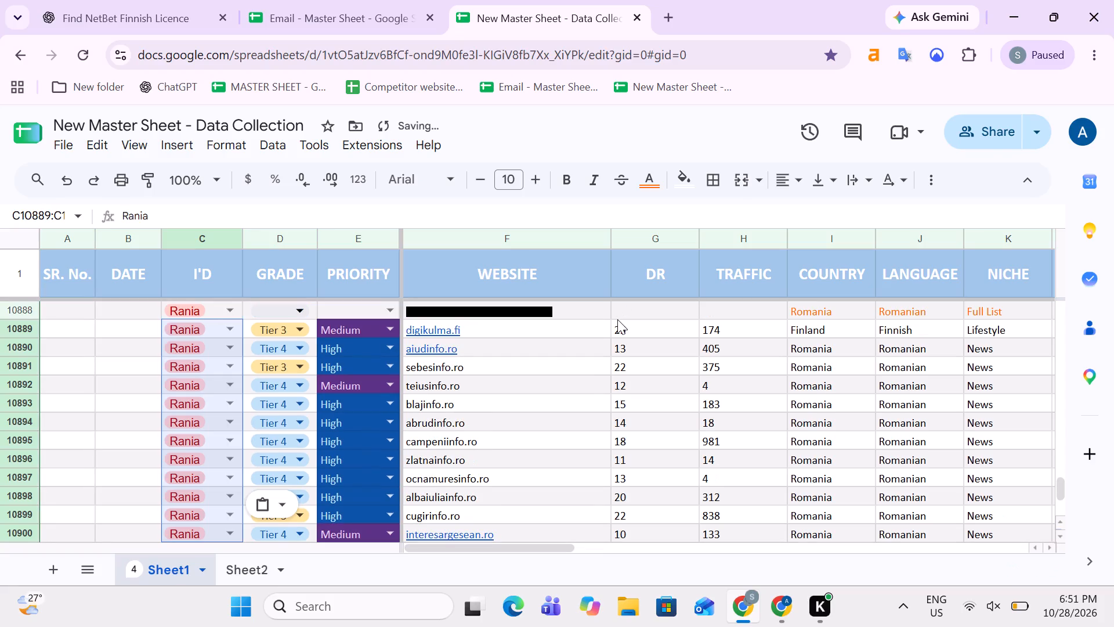
Review the doer.ro row's entries across the columns, from grade and metrics through to website type and contact details.
{"action": "key", "text": "Down"}
{"action": "key", "text": "Up"}
{"action": "key", "text": "Right"}
{"action": "key", "text": "Right"}
{"action": "key", "text": "Right"}
{"action": "key", "text": "Right"}
{"action": "key", "text": "Right"}
{"action": "key", "text": "Right"}
{"action": "key", "text": "Right"}
{"action": "key", "text": "Right"}
{"action": "key", "text": "Right"}
{"action": "key", "text": "Right"}
{"action": "key", "text": "Right"}
{"action": "key", "text": "Right"}
{"action": "key", "text": "Right"}
{"action": "key", "text": "Right"}
{"action": "key", "text": "Right"}
{"action": "key", "text": "Right"}
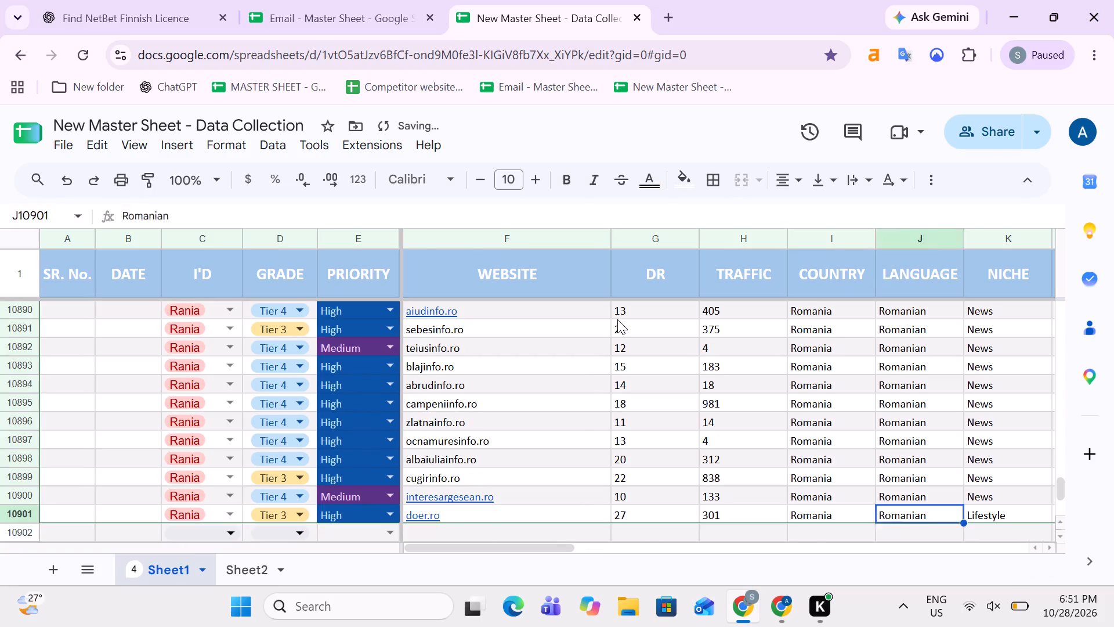
{"action": "key", "text": "Right"}
{"action": "key", "text": "Right"}
{"action": "key", "text": "Left"}
{"action": "key", "text": "Left"}
{"action": "key", "text": "Left"}
{"action": "key", "text": "Left"}
{"action": "key", "text": "Left"}
{"action": "key", "text": "Left"}
{"action": "key", "text": "Left"}
{"action": "key", "text": "Left"}
{"action": "key", "text": "Left"}
{"action": "key", "text": "Left"}
{"action": "key", "text": "Left"}
{"action": "key", "text": "Left"}
{"action": "key", "text": "Left"}
{"action": "key", "text": "Left"}
{"action": "key", "text": "Left"}
{"action": "key", "text": "Left"}
{"action": "key", "text": "Left"}
{"action": "key", "text": "Left"}
{"action": "key", "text": "Left"}
{"action": "key", "text": "Left"}
{"action": "key", "text": "Left"}
{"action": "key", "text": "Left"}
{"action": "key", "text": "Left"}
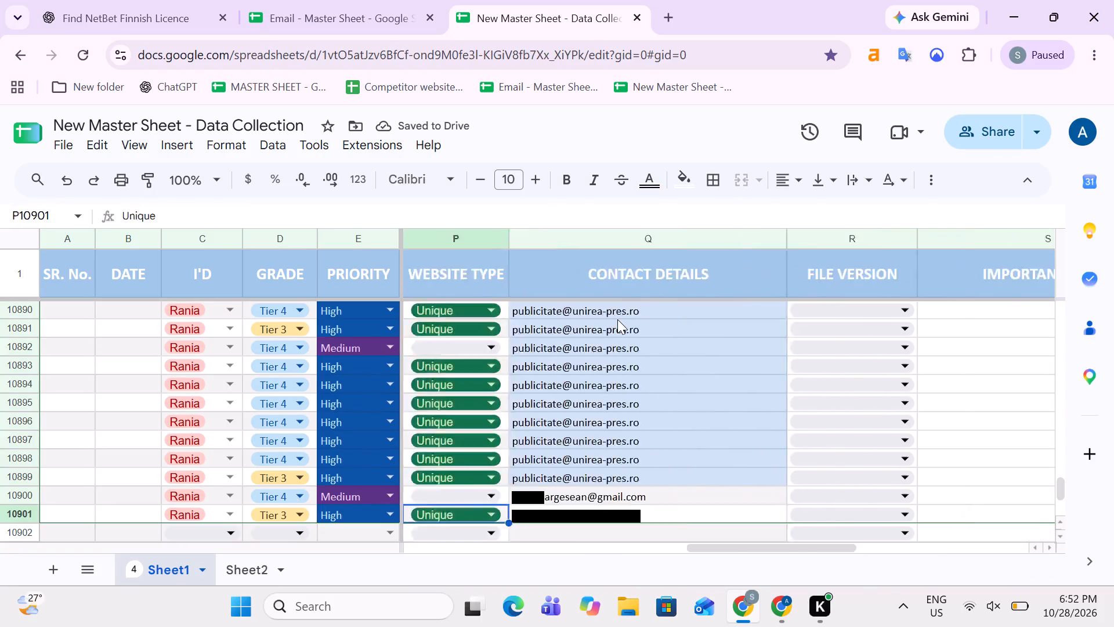
Copy the 28-Oct-2026 date from the EthereumPrices.org row into the DATE cell of the doer.ro row.
{"action": "key", "text": "Right"}
{"action": "key", "text": "Right"}
{"action": "key", "text": "Left"}
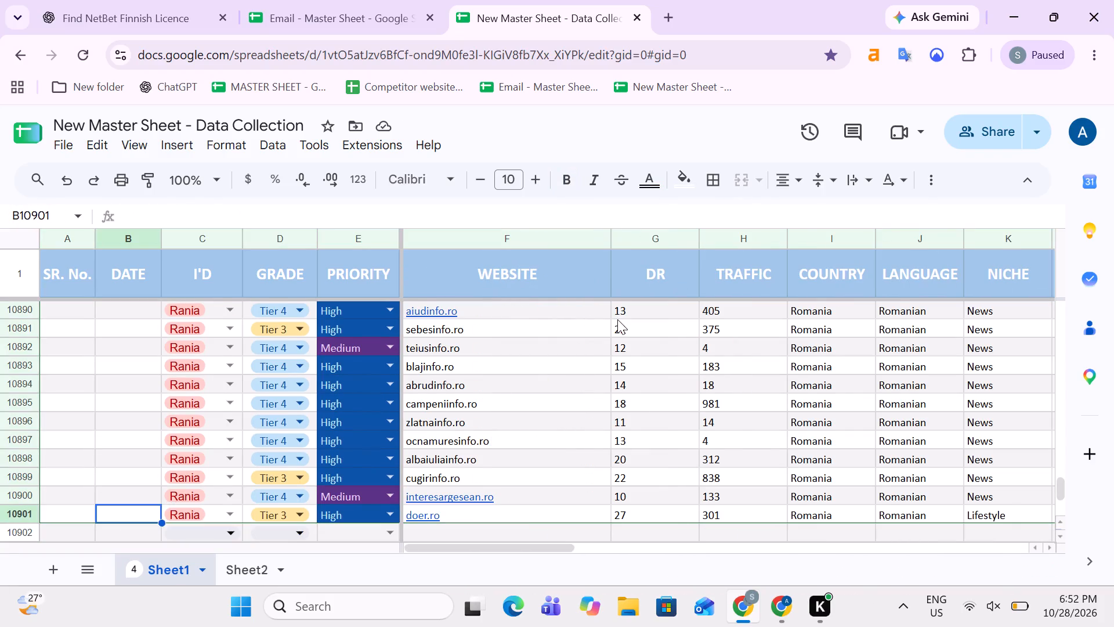
{"action": "key", "text": "ctrl+Up"}
{"action": "key", "text": "Up"}
{"action": "key", "text": "Up"}
{"action": "key", "text": "Down"}
{"action": "key", "text": "Down"}
{"action": "key", "text": "ctrl+c"}
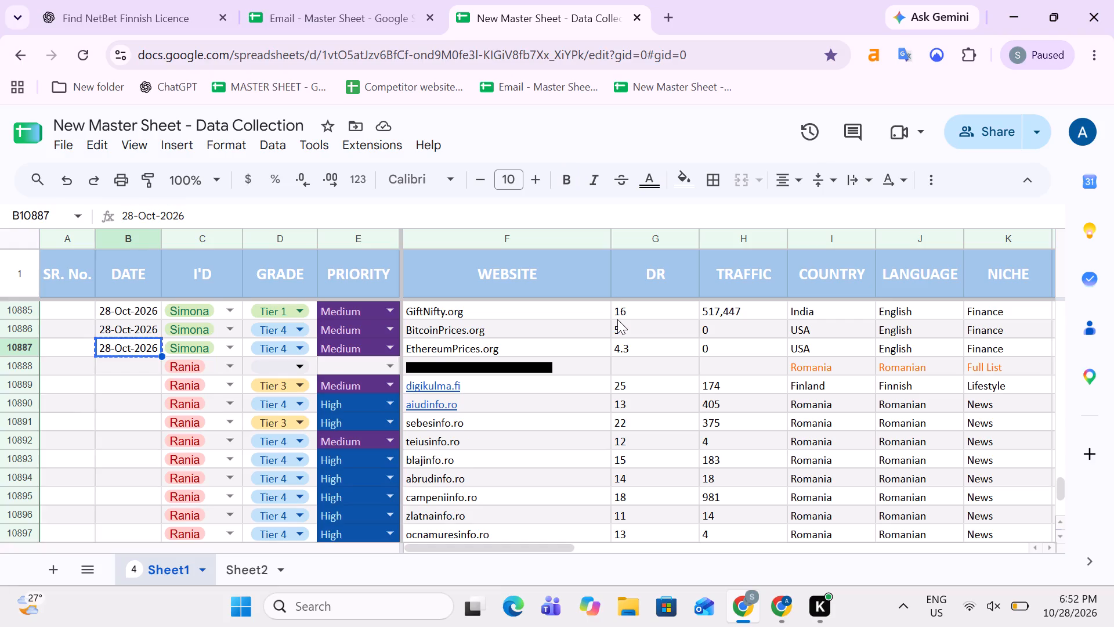
{"action": "key", "text": "Right"}
{"action": "key", "text": "Right"}
{"action": "key", "text": "Right"}
{"action": "key", "text": "Right"}
{"action": "key", "text": "ctrl+Down"}
{"action": "key", "text": "Down"}
{"action": "key", "text": "Up"}
{"action": "key", "text": "Left"}
{"action": "key", "text": "Left"}
{"action": "key", "text": "Left"}
{"action": "key", "text": "Left"}
{"action": "key", "text": "Left"}
{"action": "key", "text": "Left"}
{"action": "key", "text": "Left"}
{"action": "key", "text": "Left"}
{"action": "key", "text": "Left"}
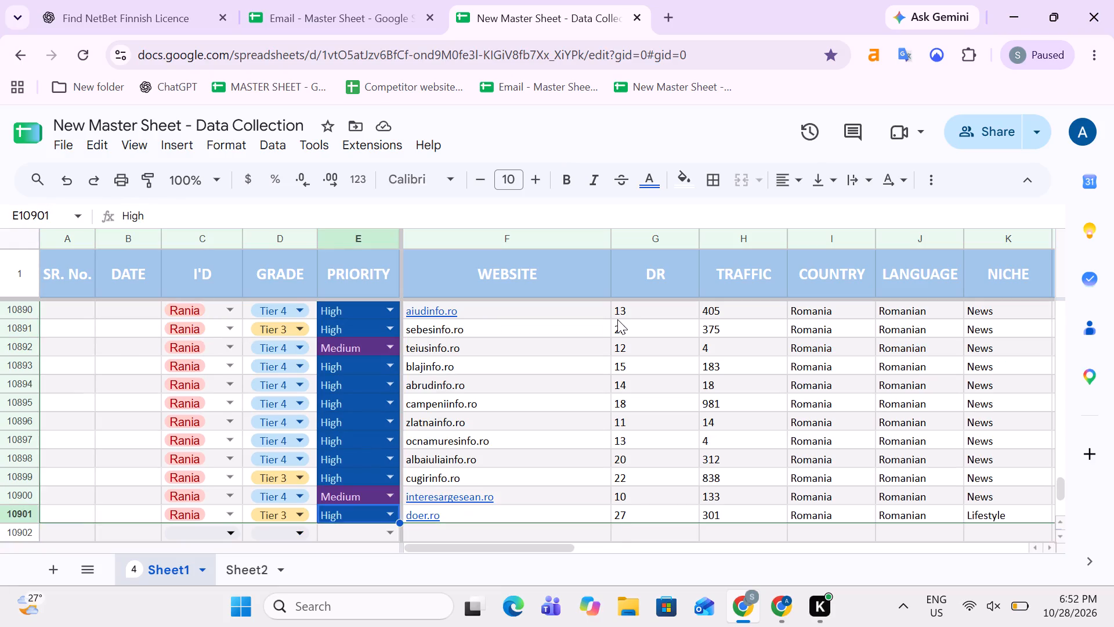
{"action": "key", "text": "Right"}
{"action": "key", "text": "Right"}
{"action": "key", "text": "Left"}
{"action": "key", "text": "ctrl+v"}
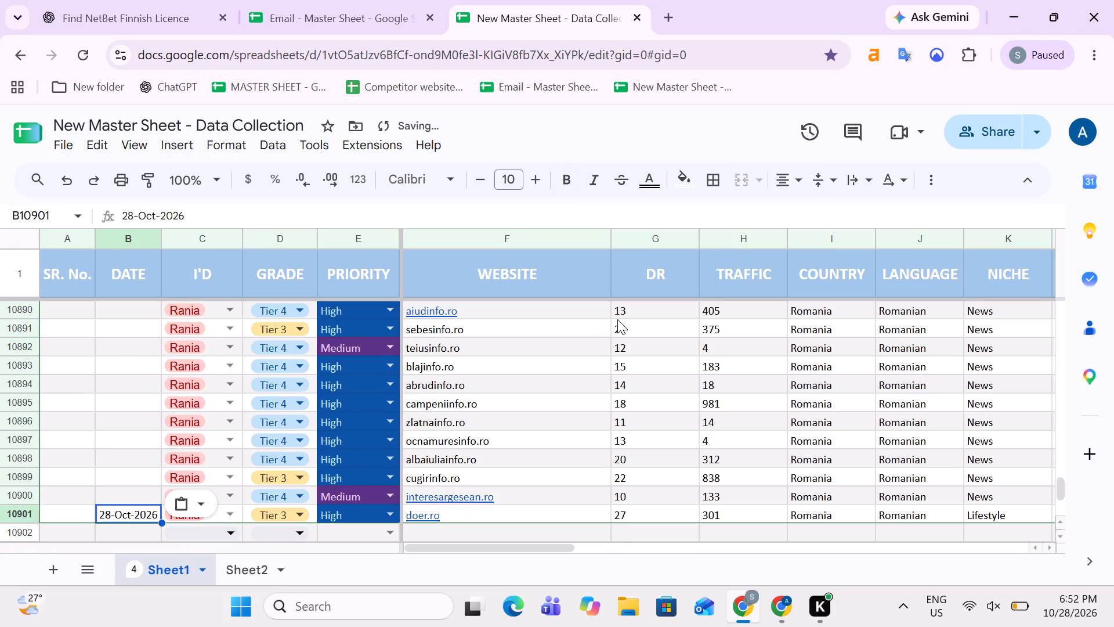
Fill the DATE column with 28-Oct-2026 for all of Rania's undated rows above doer.ro, up to row 10888.
{"action": "key", "text": "ctrl+shift+Up"}
{"action": "key", "text": "shift+Down"}
{"action": "key", "text": "ctrl+v"}
{"action": "key", "text": "Down"}
{"action": "key", "text": "Up"}
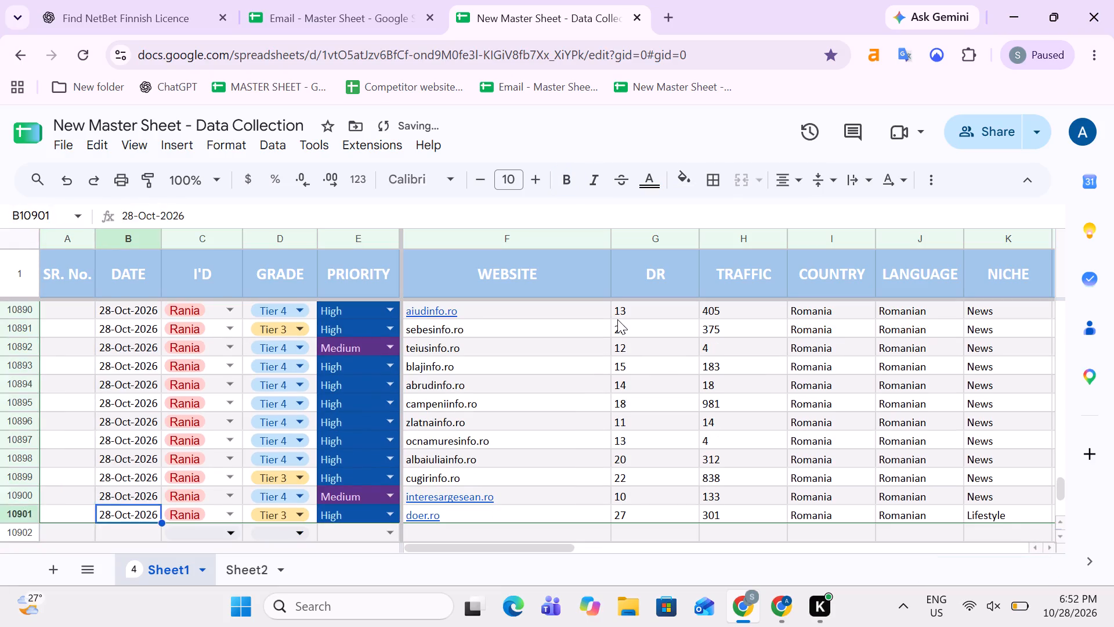
Find the end of the filled SR. No. entries and select the last two, 10912 and 10913, as the basis for continuing the numbering.
{"action": "key", "text": "Up"}
{"action": "key", "text": "Left"}
{"action": "key", "text": "ctrl+Up"}
{"action": "key", "text": "Up"}
{"action": "key", "text": "Up"}
{"action": "key", "text": "Down"}
{"action": "key", "text": "Down"}
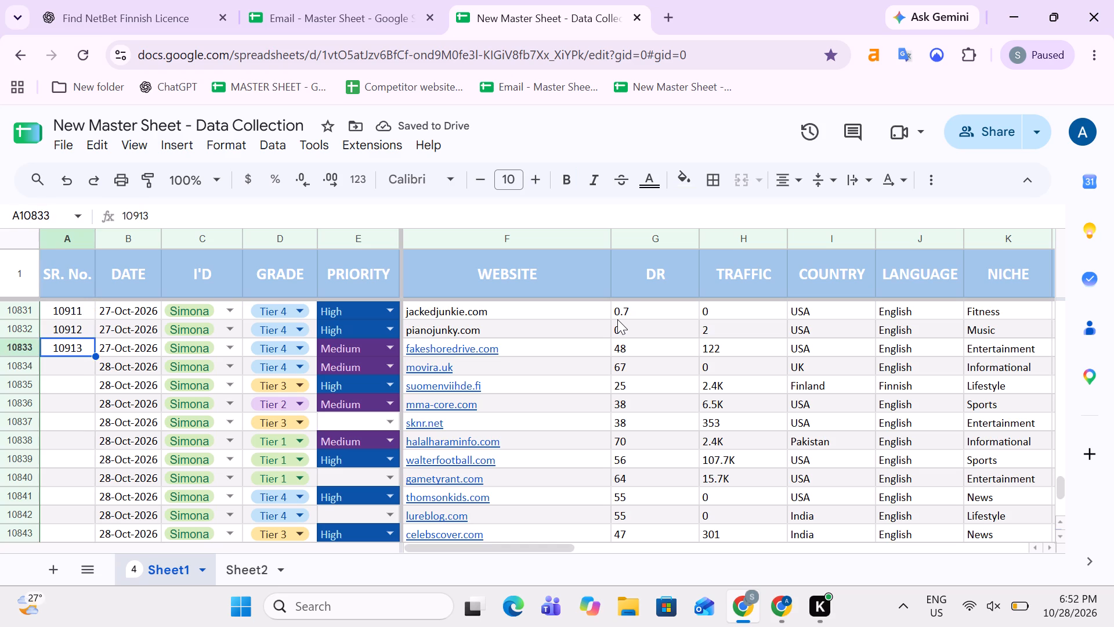
{"action": "key", "text": "Up"}
{"action": "key", "text": "shift+Down"}
{"action": "key", "text": "Right"}
{"action": "key", "text": "Right"}
{"action": "key", "text": "Right"}
{"action": "key", "text": "Right"}
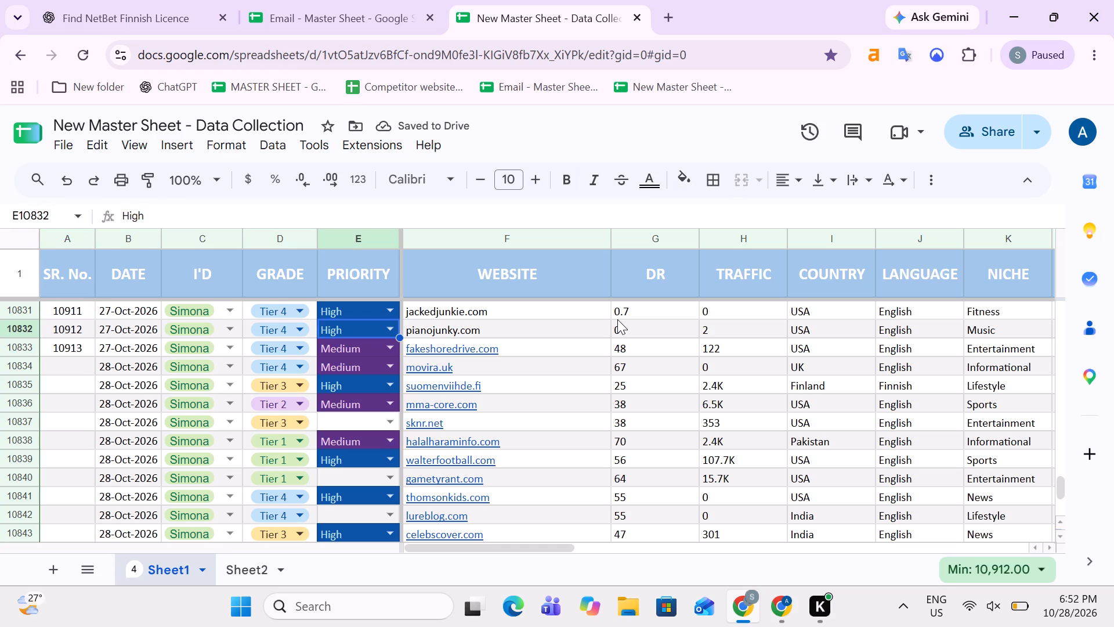
Continue the SR. No. numbering from 10912 and 10913 down through the unnumbered rows, ending with 10981 at doer.ro.
{"action": "key", "text": "Right"}
{"action": "key", "text": "Up"}
{"action": "key", "text": "Up"}
{"action": "key", "text": "Up"}
{"action": "key", "text": "Down"}
{"action": "key", "text": "Down"}
{"action": "key", "text": "Down"}
{"action": "key", "text": "Down"}
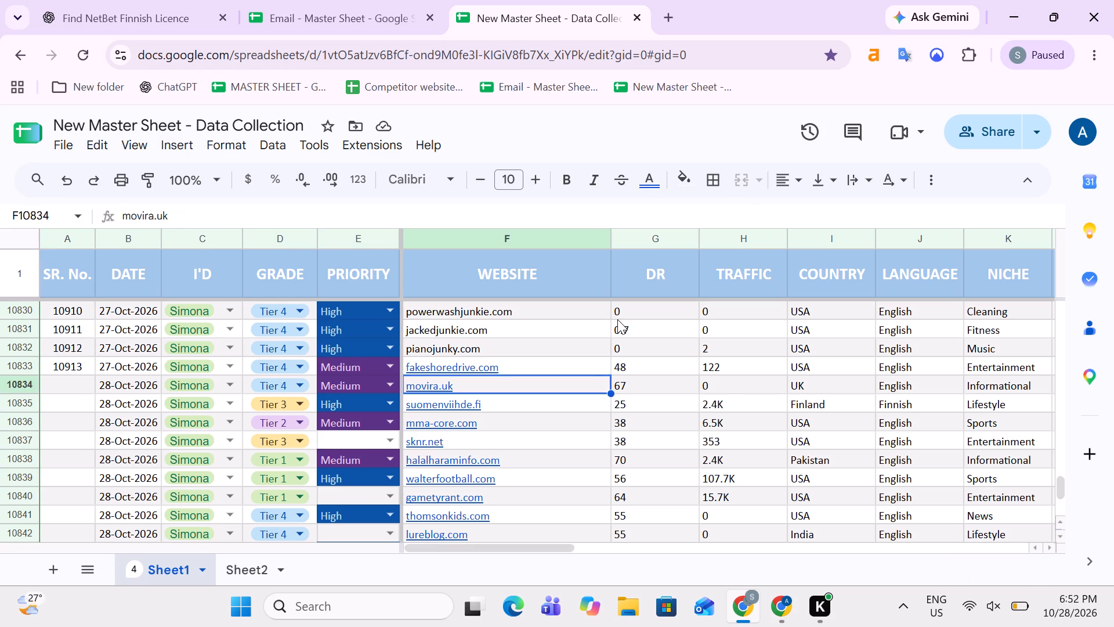
{"action": "key", "text": "Left"}
{"action": "key", "text": "Left"}
{"action": "key", "text": "Left"}
{"action": "key", "text": "Left"}
{"action": "key", "text": "Left"}
{"action": "key", "text": "Left"}
{"action": "key", "text": "Left"}
{"action": "key", "text": "Left"}
{"action": "key", "text": "Left"}
{"action": "key", "text": "Left"}
{"action": "key", "text": "Left"}
{"action": "key", "text": "Left"}
{"action": "key", "text": "Left"}
{"action": "key", "text": "Left"}
{"action": "key", "text": "Up"}
{"action": "key", "text": "Up"}
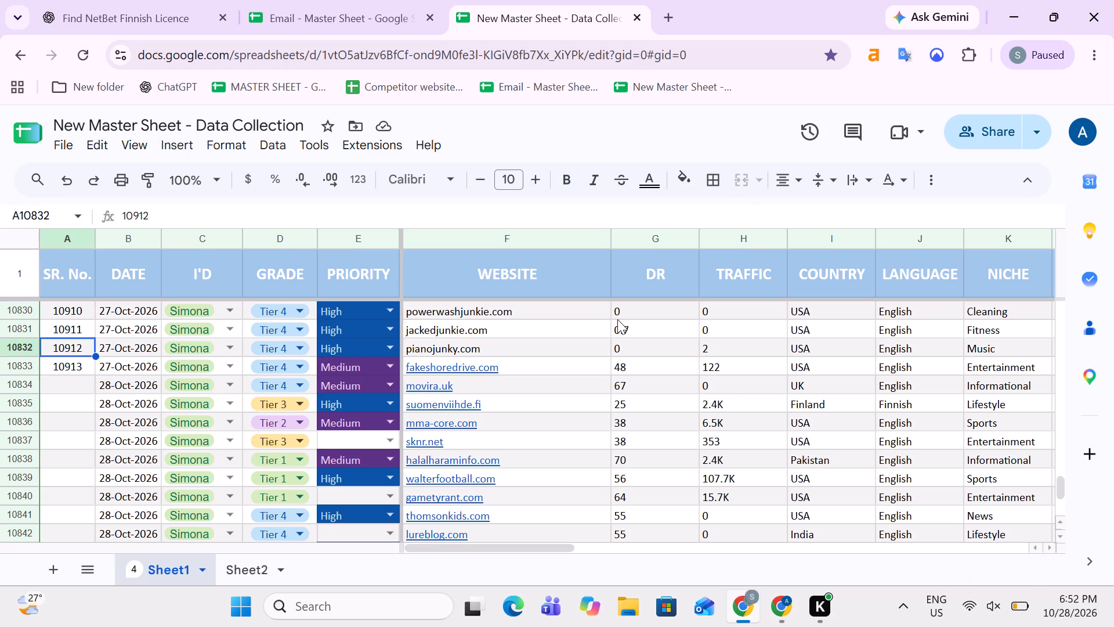
{"action": "key", "text": "shift+Down"}
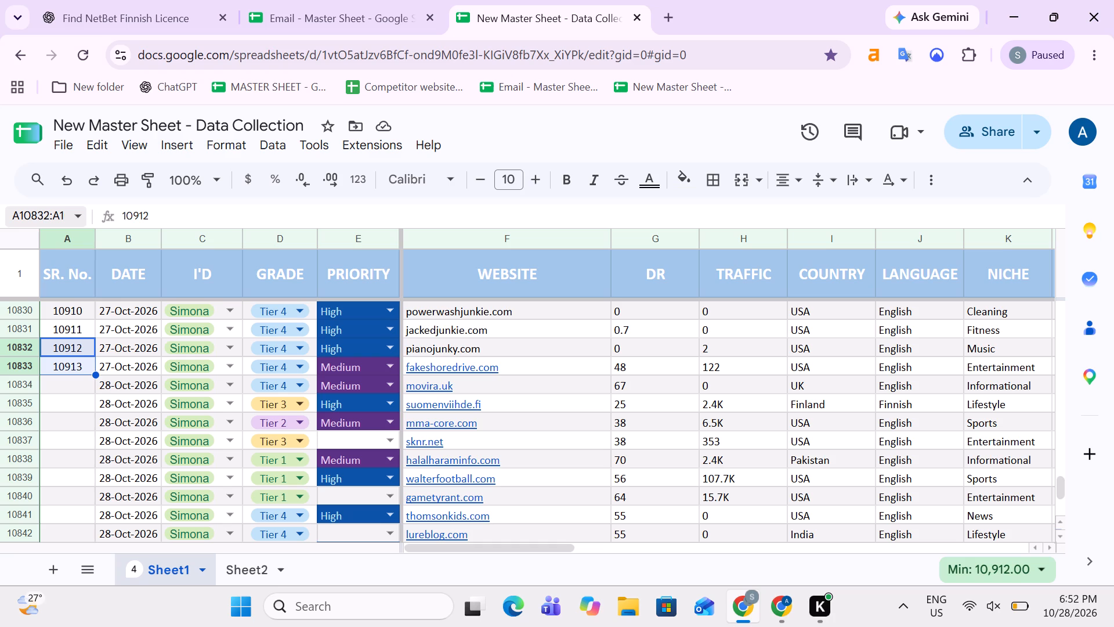
{"action": "double_click", "coordinate": [95, 373]}
Check the last filled rows of the SR. No. and DATE columns down to the doer.ro row.
{"action": "left_click", "coordinate": [87, 402]}
{"action": "key", "text": "ctrl+Down"}
{"action": "key", "text": "Down"}
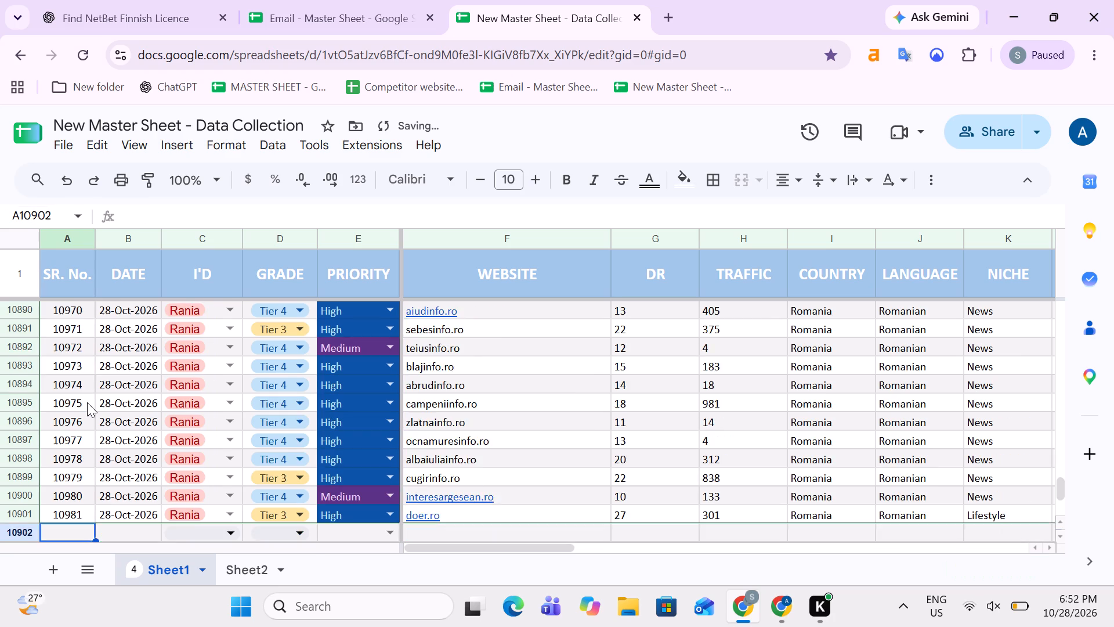
{"action": "key", "text": "Down"}
{"action": "key", "text": "Down"}
{"action": "key", "text": "Up"}
{"action": "key", "text": "Up"}
{"action": "key", "text": "Up"}
{"action": "key", "text": "Up"}
{"action": "key", "text": "Right"}
{"action": "key", "text": "Down"}
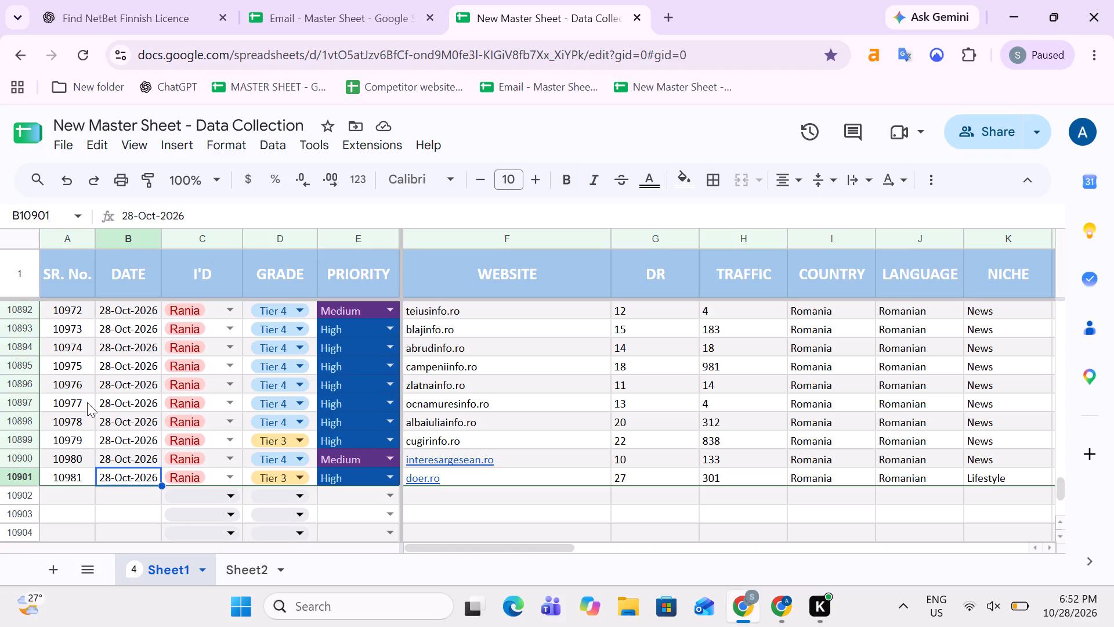
Switch to the Gmail inbox window.
{"action": "key", "text": "alt+Tab"}
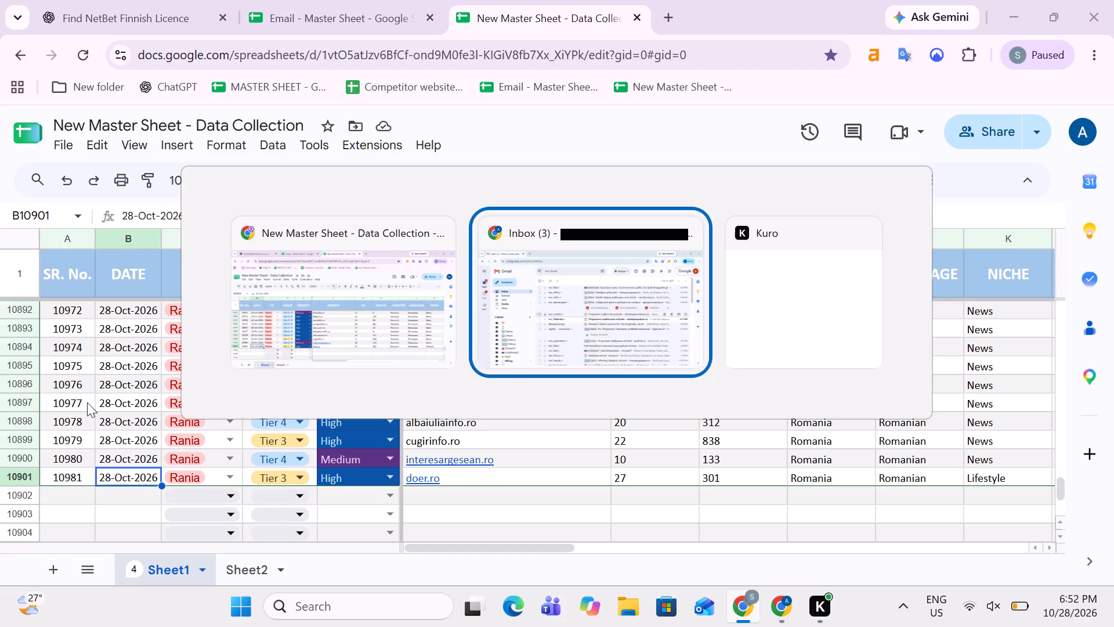